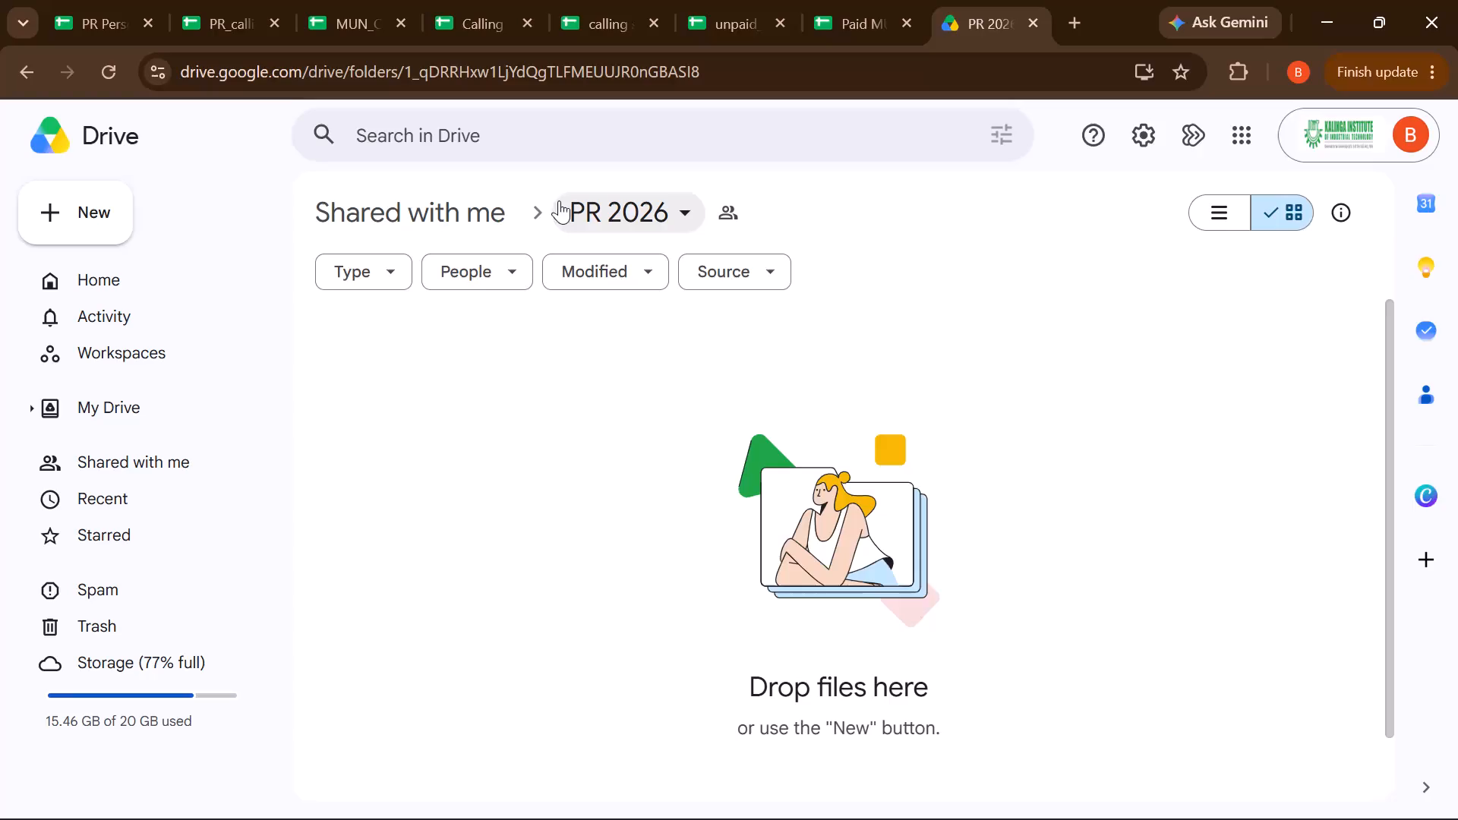
Switch to the Paid MUN spreadsheet to view its PAID sheet.
left_click(857, 3)
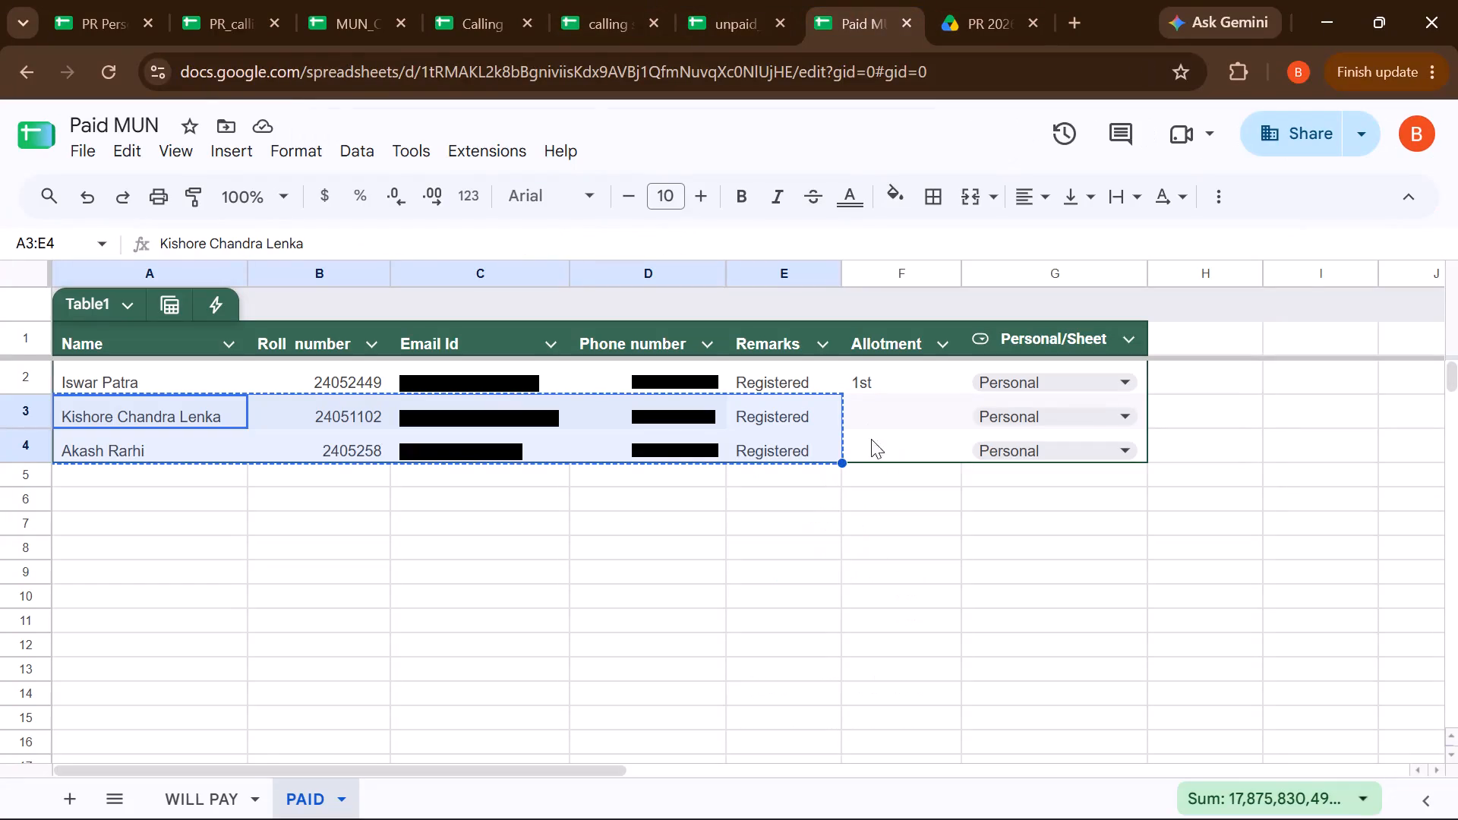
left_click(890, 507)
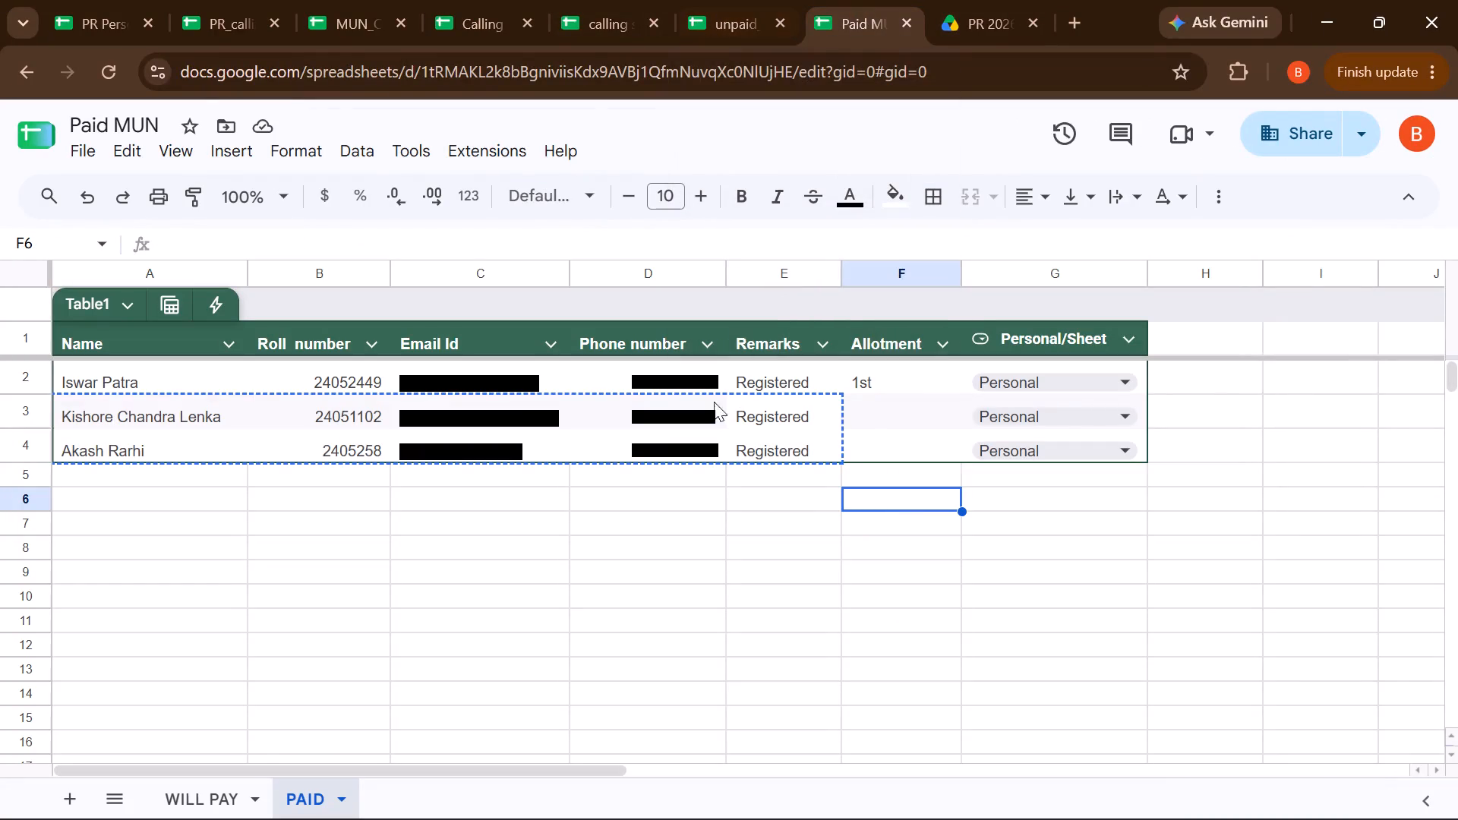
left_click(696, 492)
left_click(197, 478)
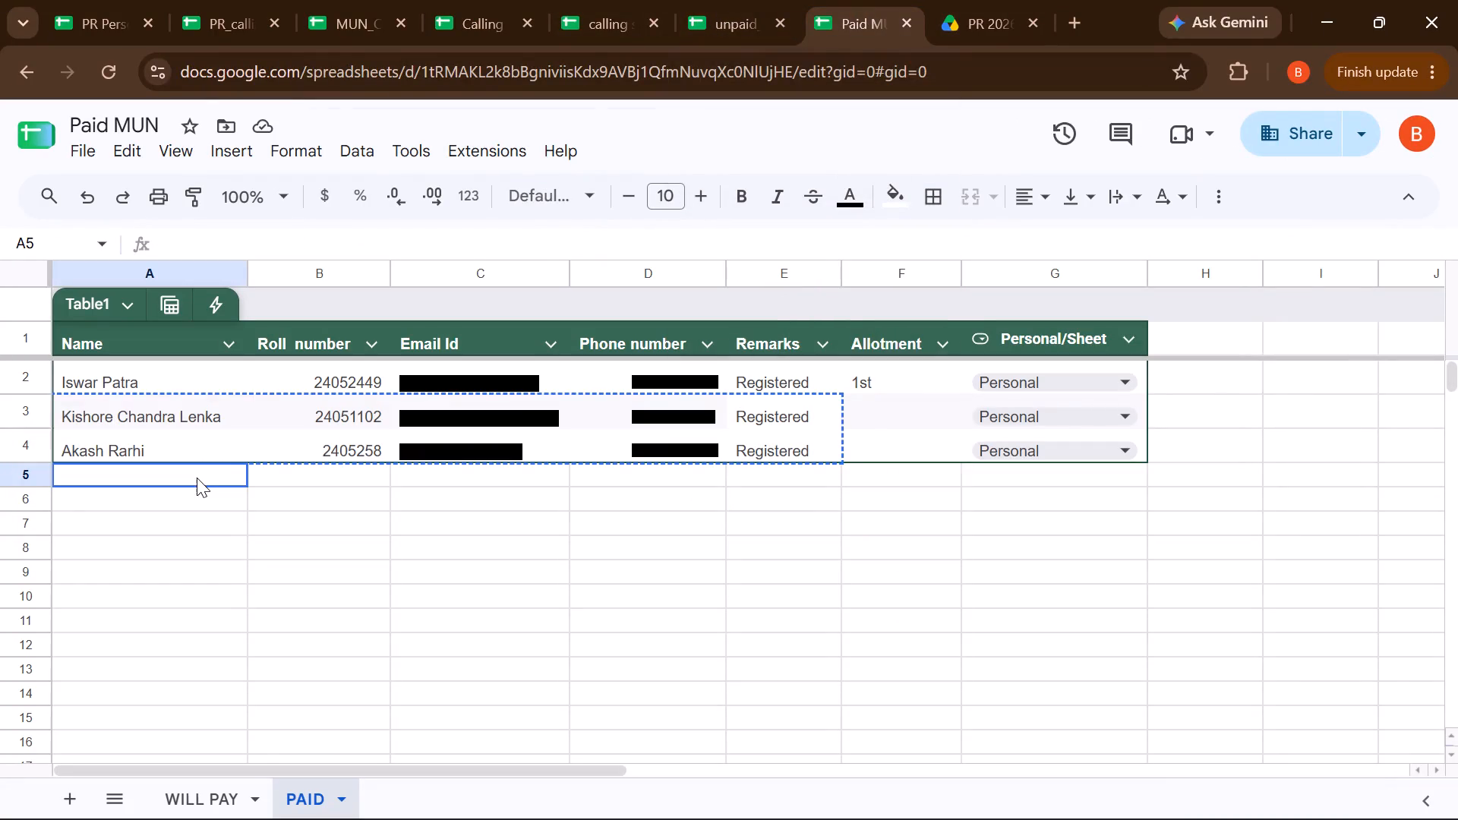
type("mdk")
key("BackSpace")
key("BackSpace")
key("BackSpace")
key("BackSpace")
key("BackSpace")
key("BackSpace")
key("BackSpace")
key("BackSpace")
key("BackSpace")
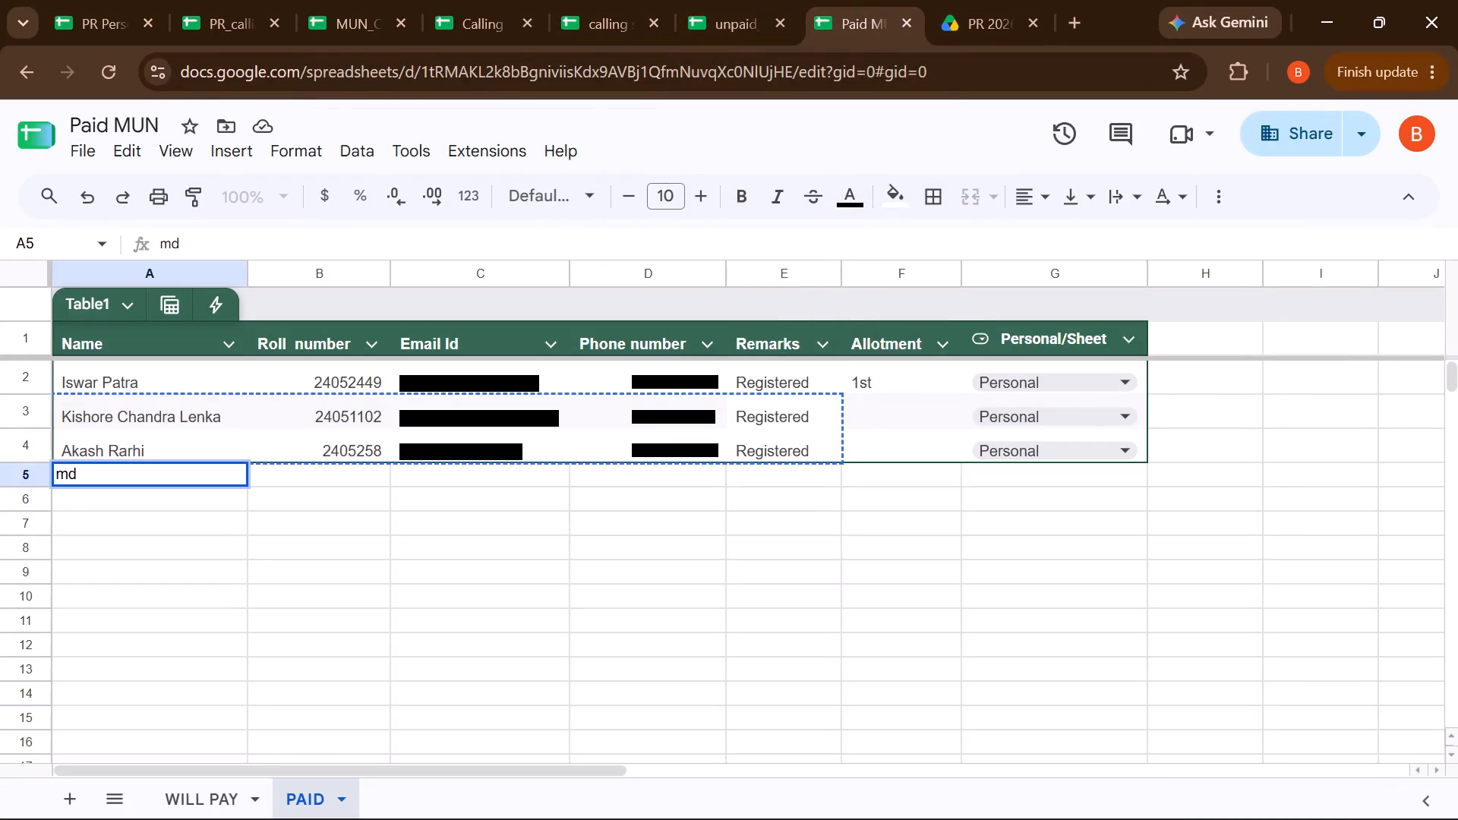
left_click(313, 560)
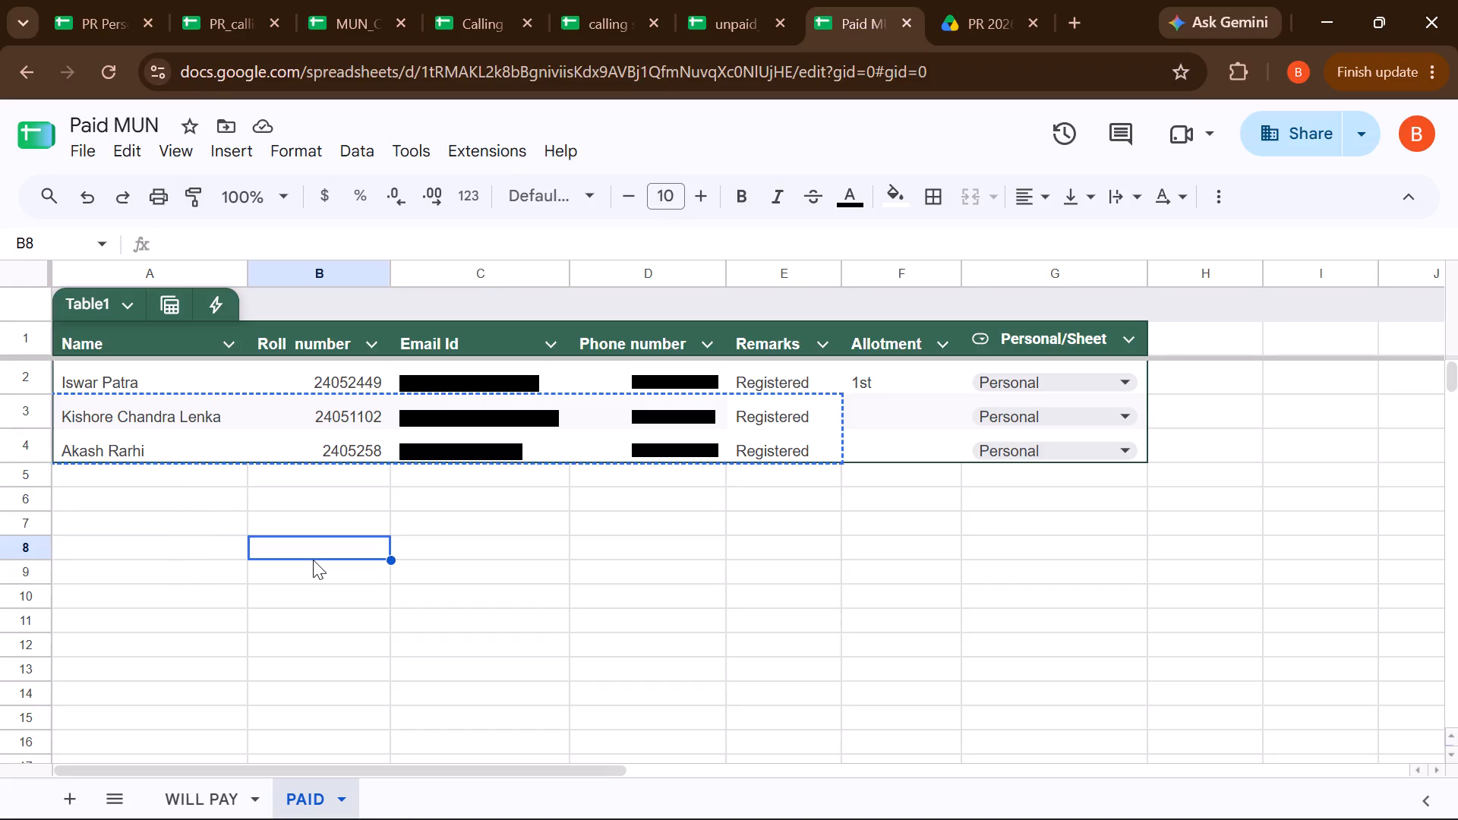
Switch to the PR sheet of the unpaid_marketing_outreach spreadsheet.
left_click(736, 6)
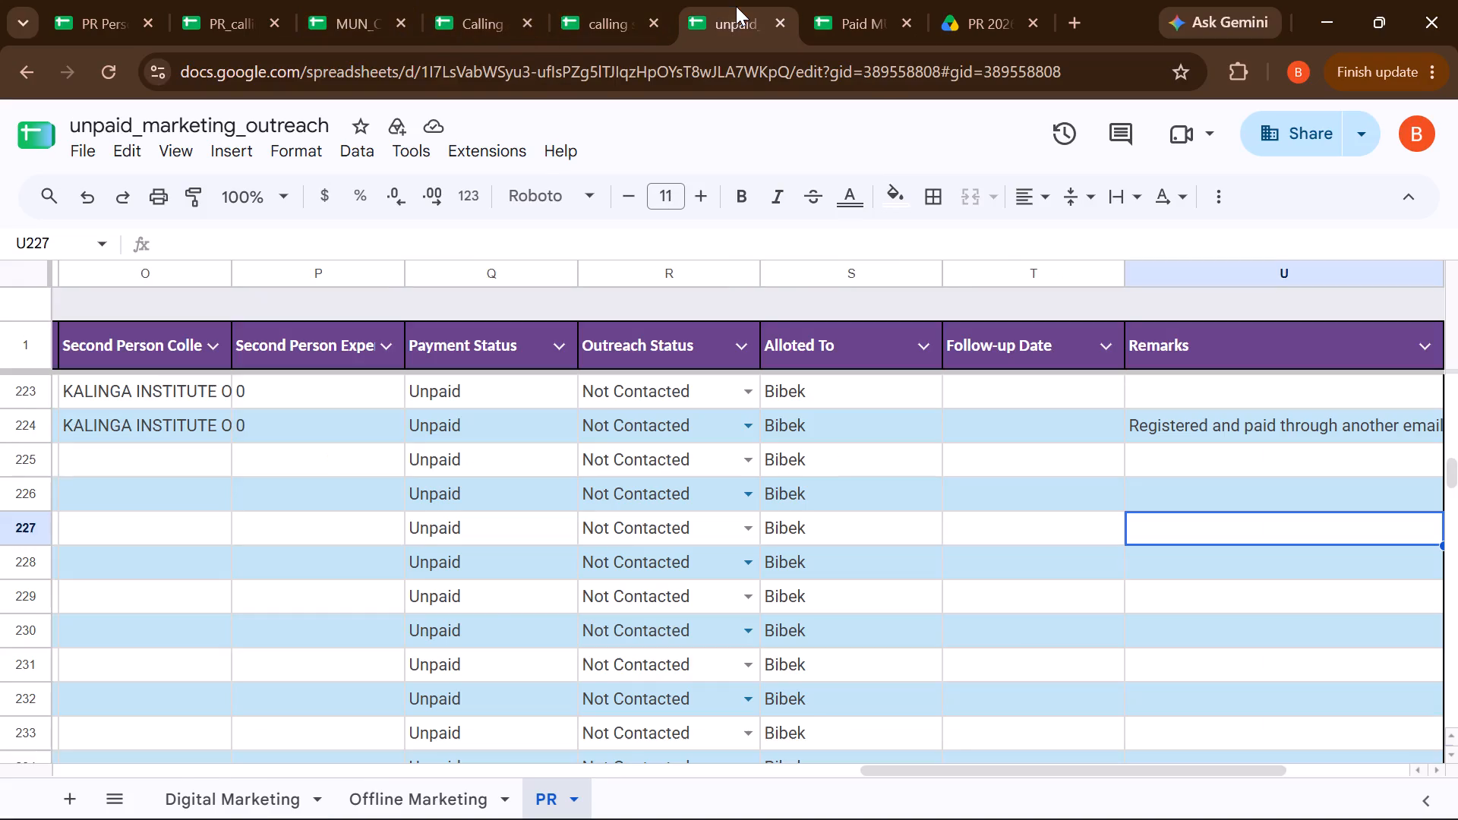
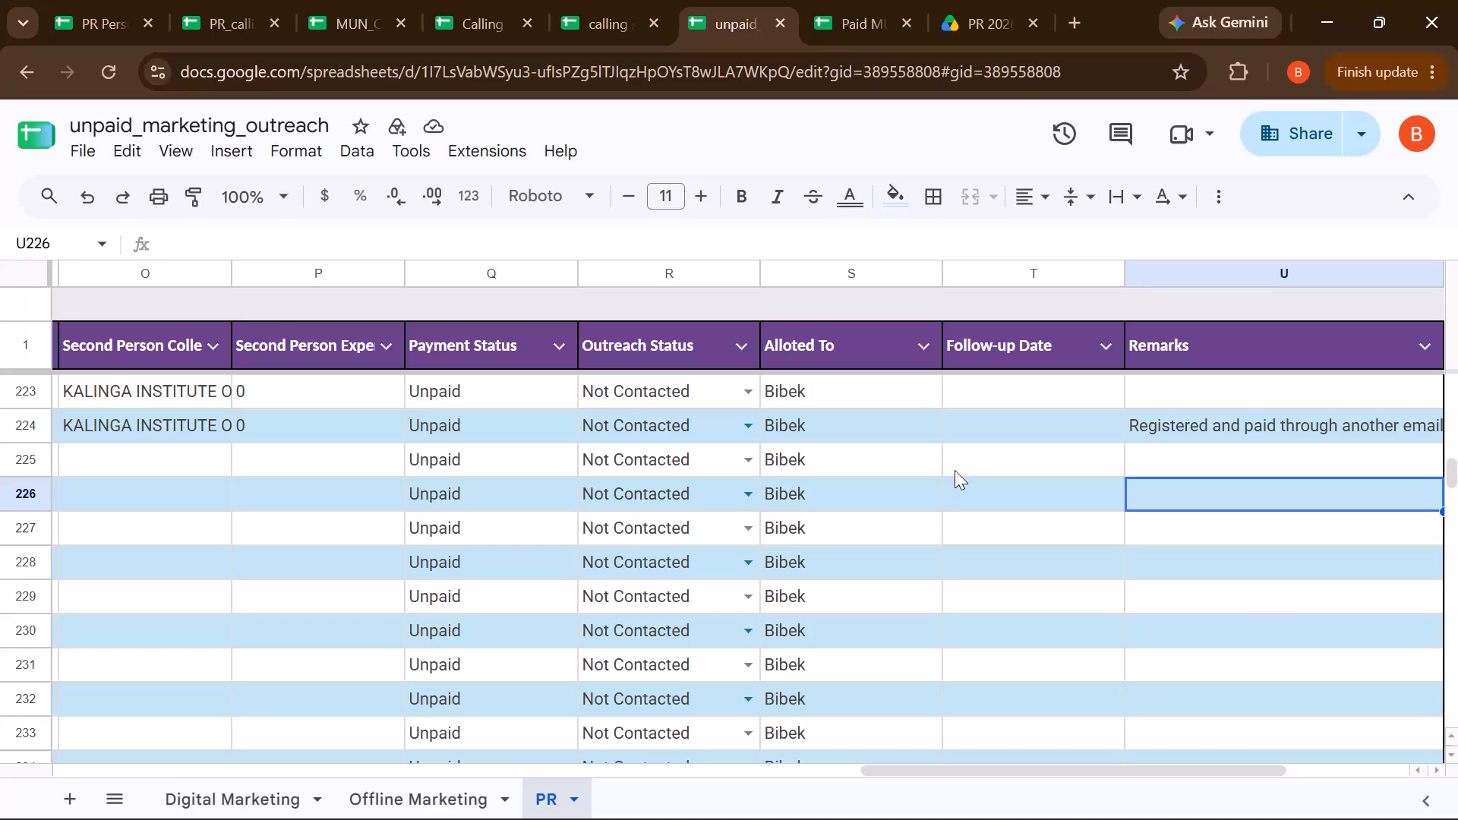
Set the Outreach Status of the registrant in row 224 to Contacted.
key("Up")
key("Left")
key("Left")
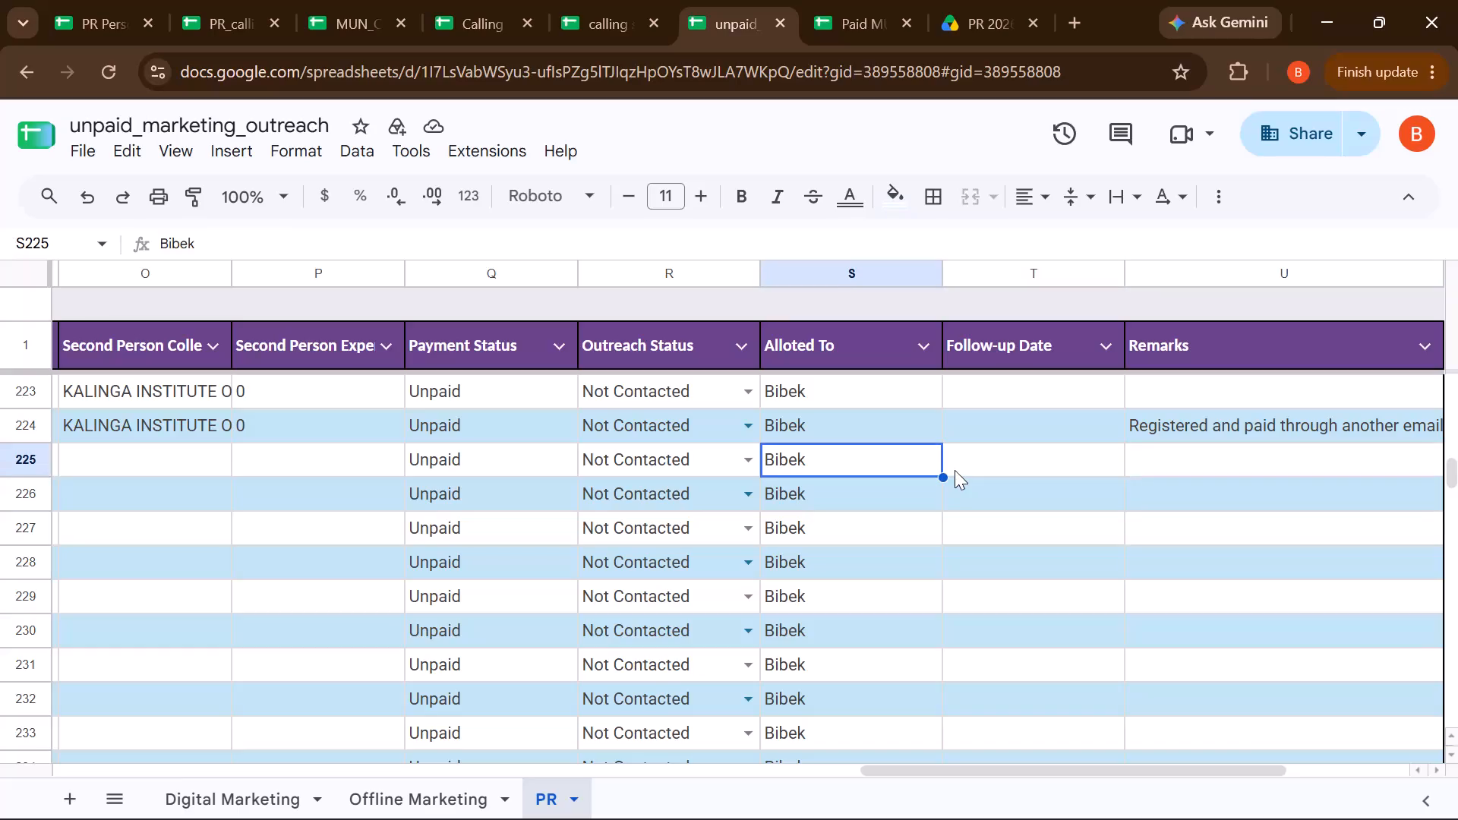
key("Up")
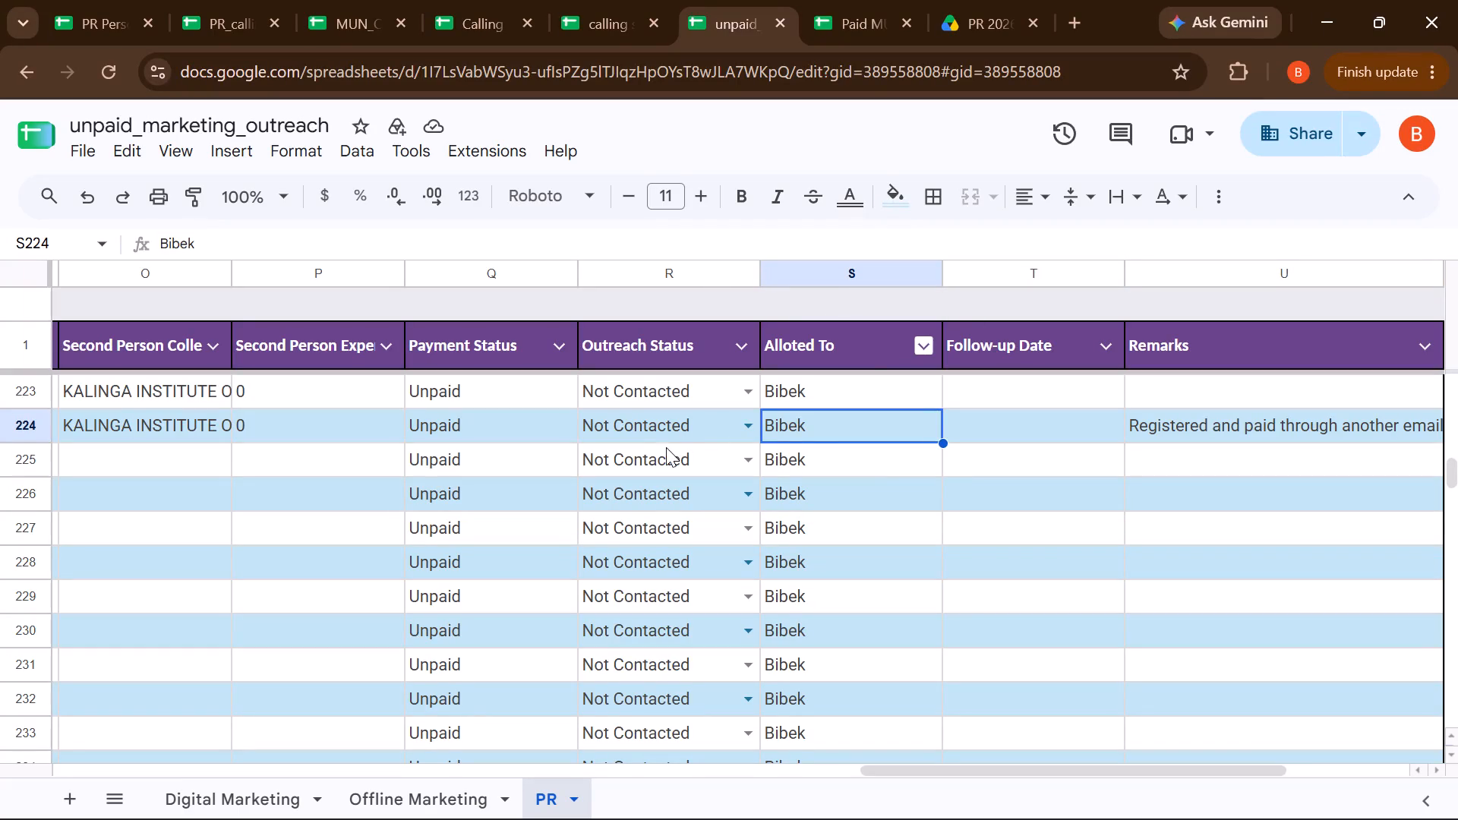
left_click(746, 430)
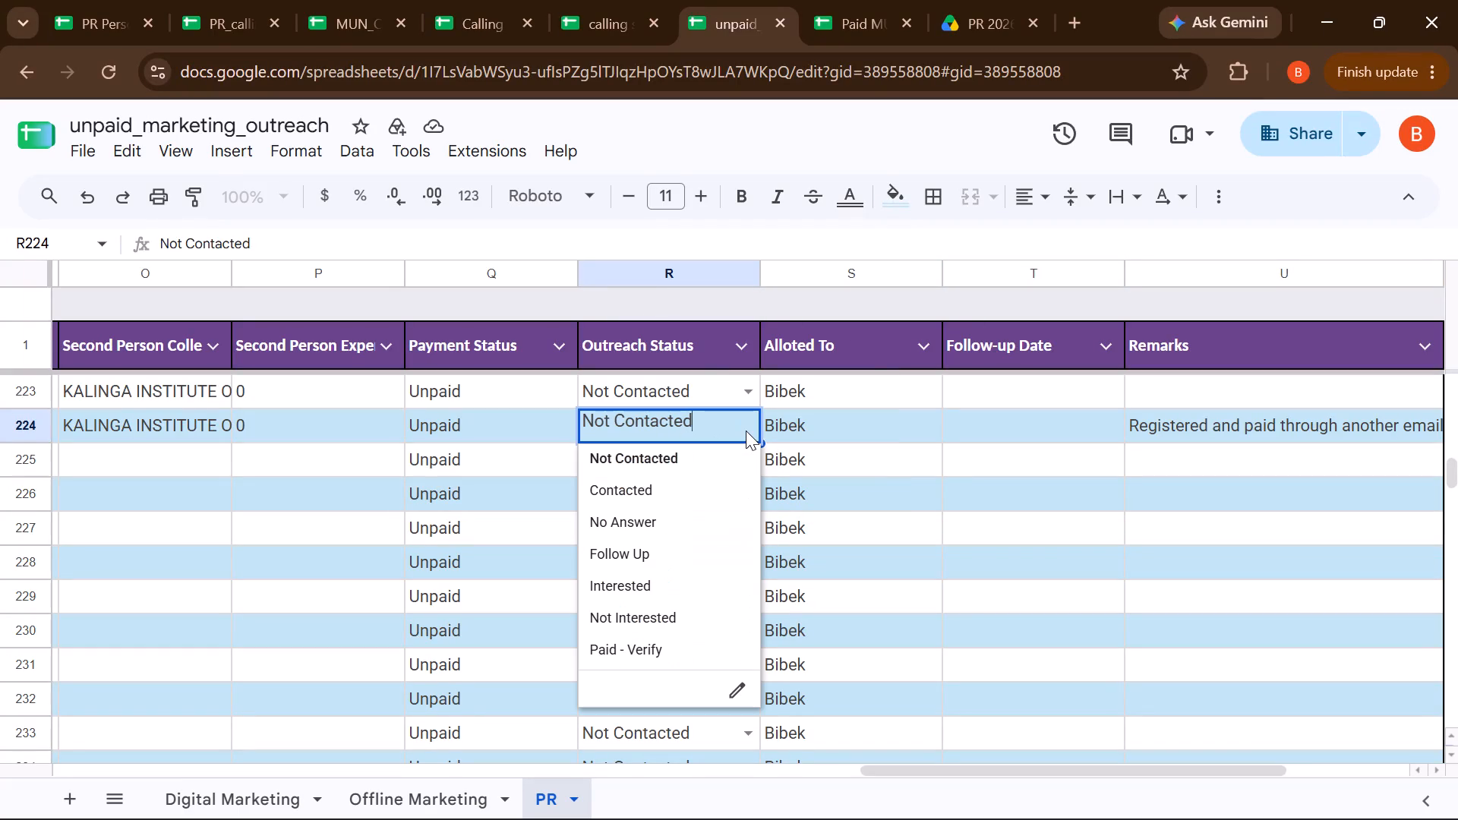
left_click(655, 490)
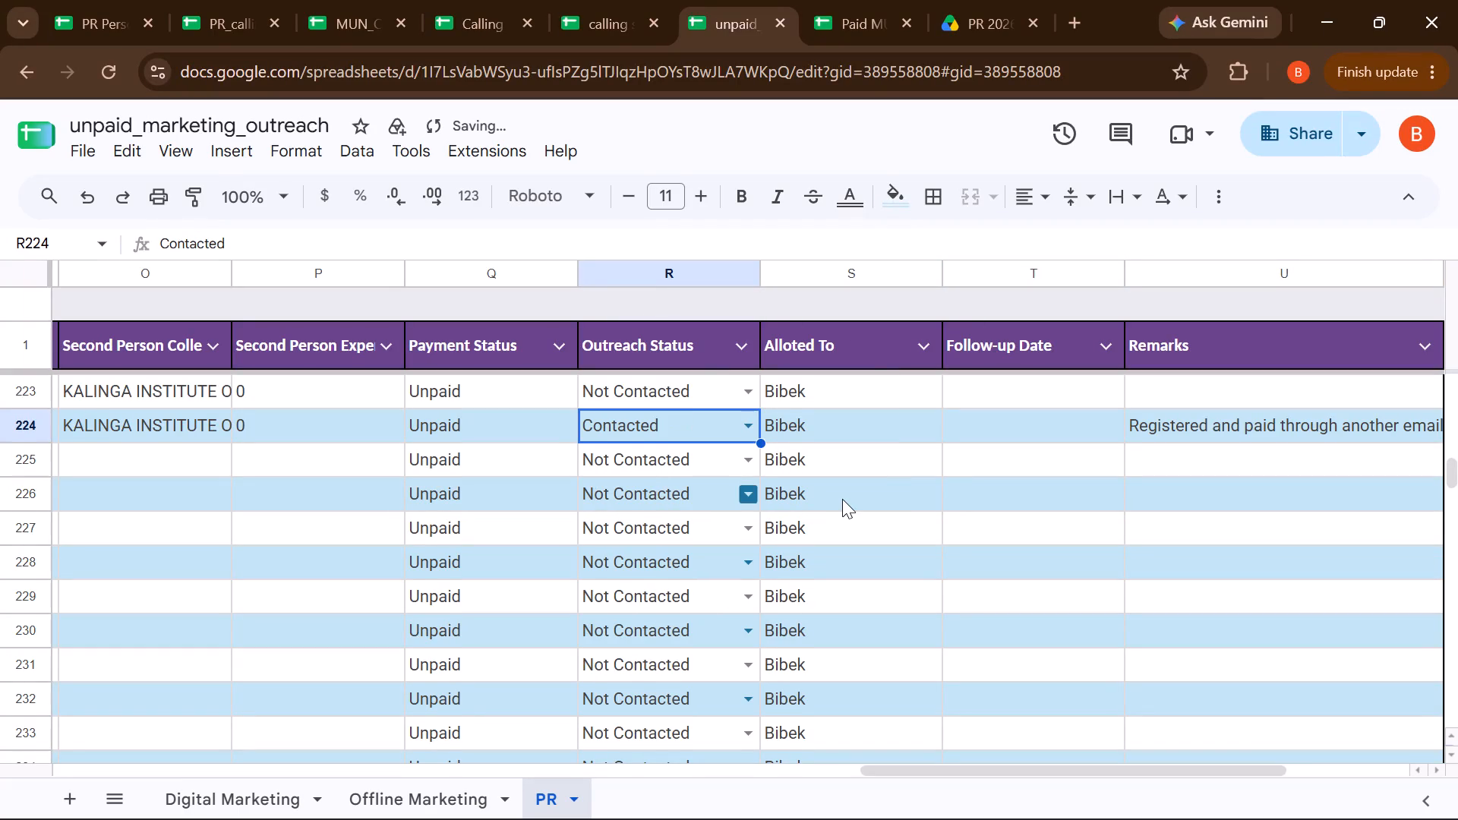
Check the registrant and second-person details in row 223 and set that row's Outreach Status to No Answer.
left_click(847, 474)
key("Left")
key("Left")
key("Left")
key("Left")
key("Left")
key("Left")
key("Left")
key("Left")
key("Left")
key("Left")
key("Left")
key("Left")
key("Left")
key("Left")
key("Left")
key("Left")
key("Left")
key("Left")
key("Left")
key("Left")
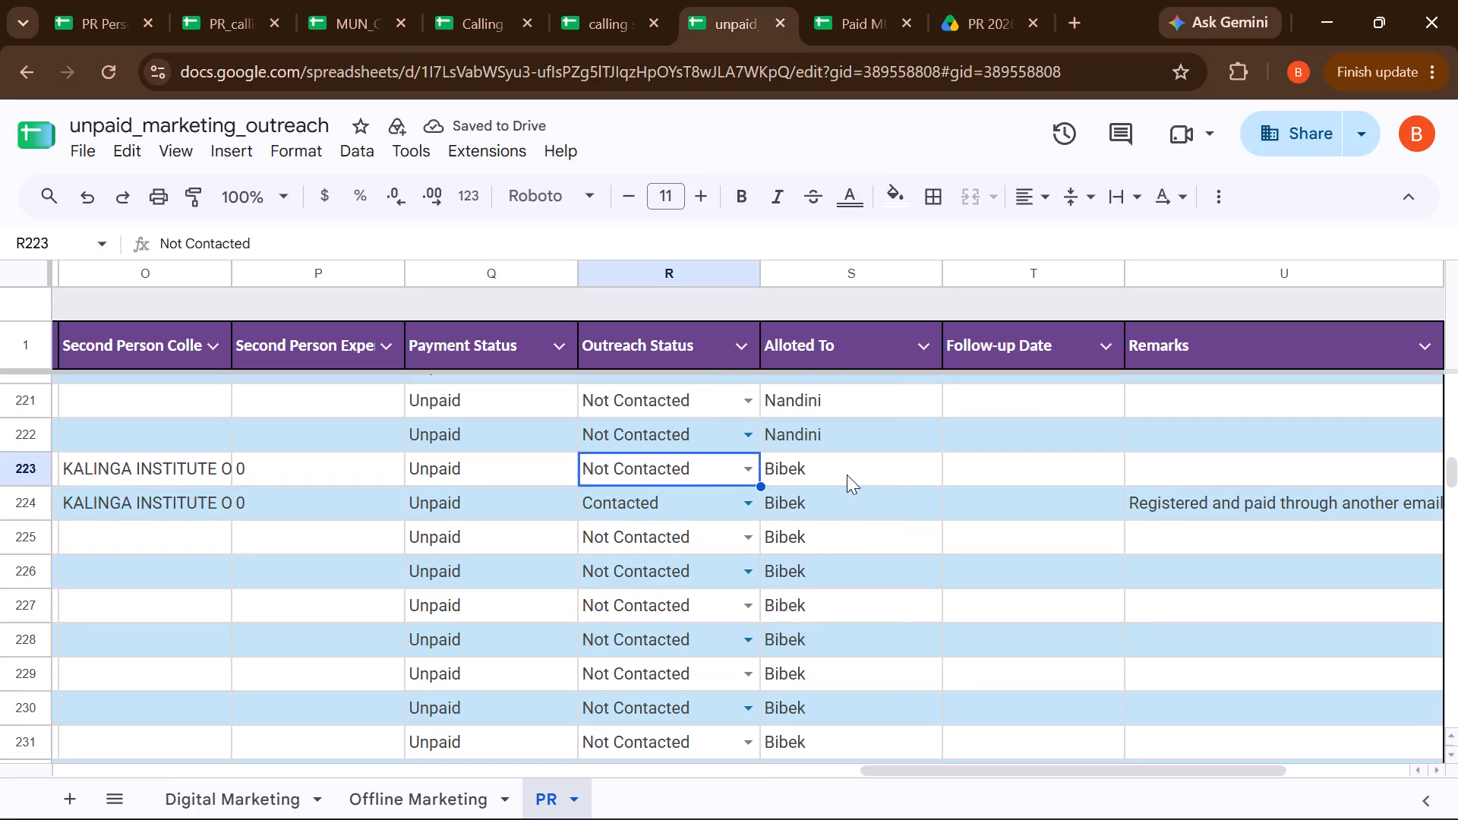
key("Right")
key("Right")
key("Right")
key("Right")
key("Right")
key("Right")
key("Right")
key("Right")
key("Right")
key("Right")
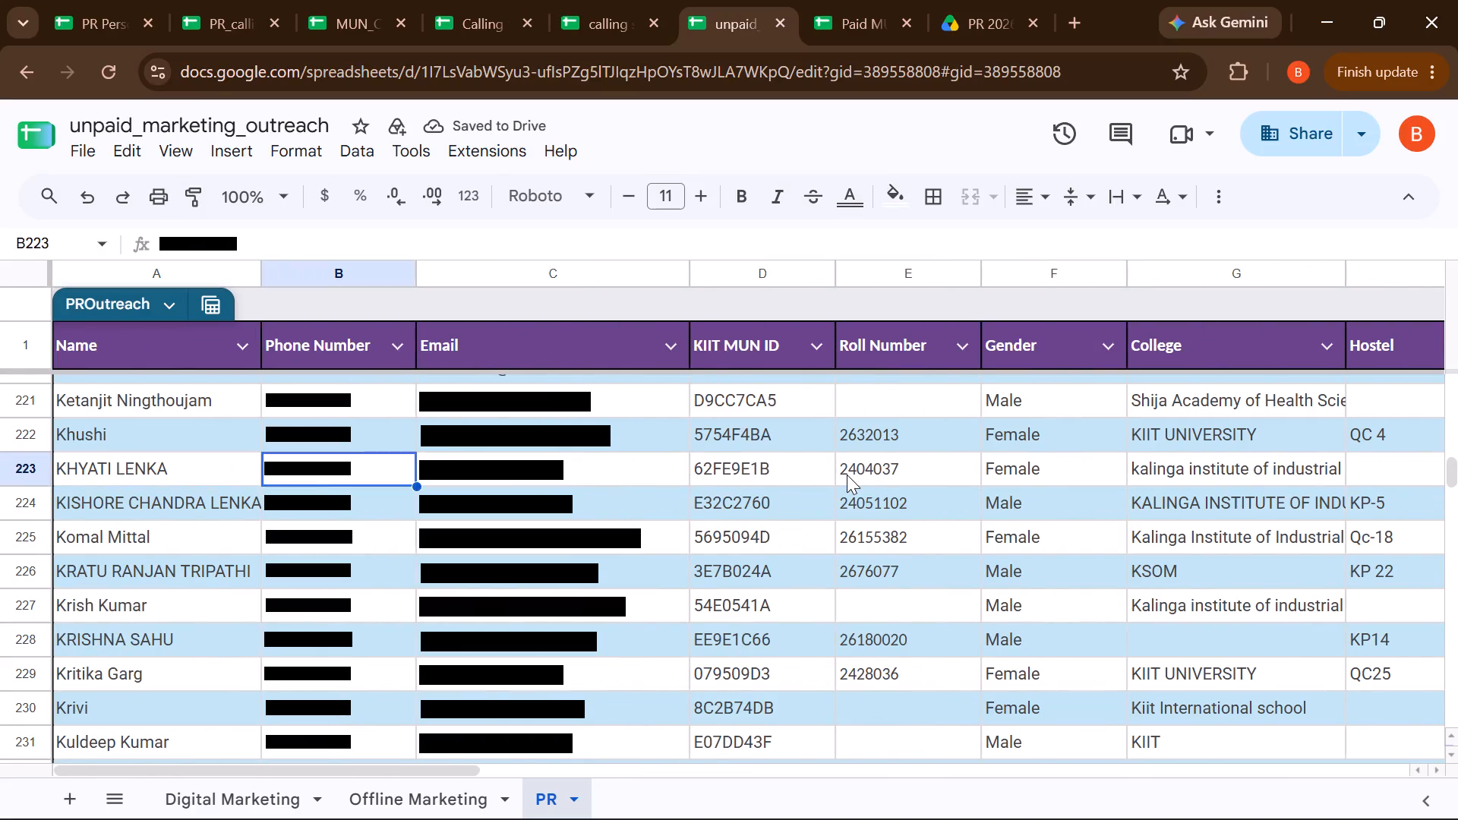
key("Right")
key("Left")
key("Right")
key("Right")
key("Right")
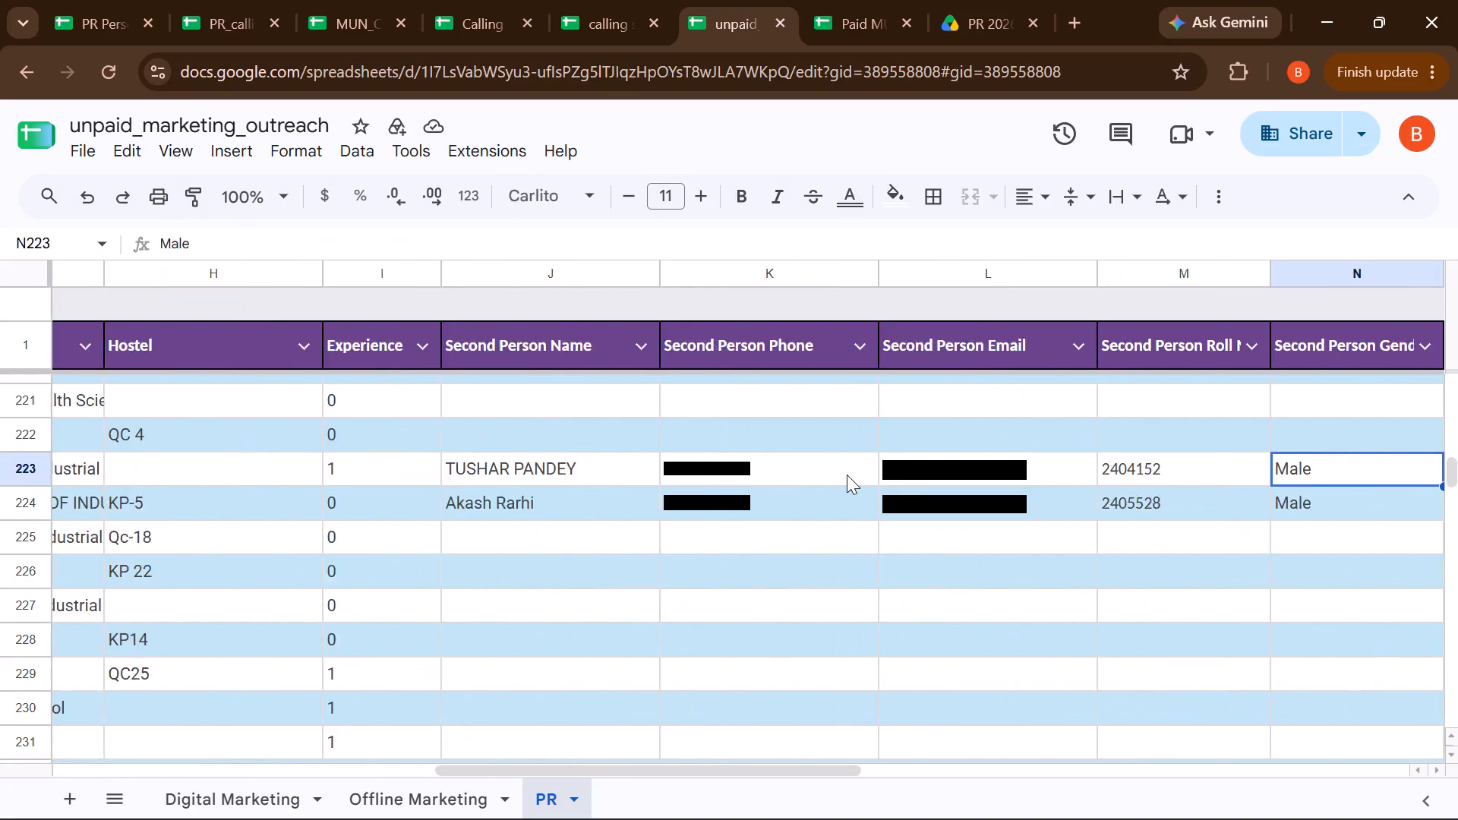
key("Right")
key("Left")
key("Left")
key("Left")
key("Right")
key("Right")
key("Right")
key("Right")
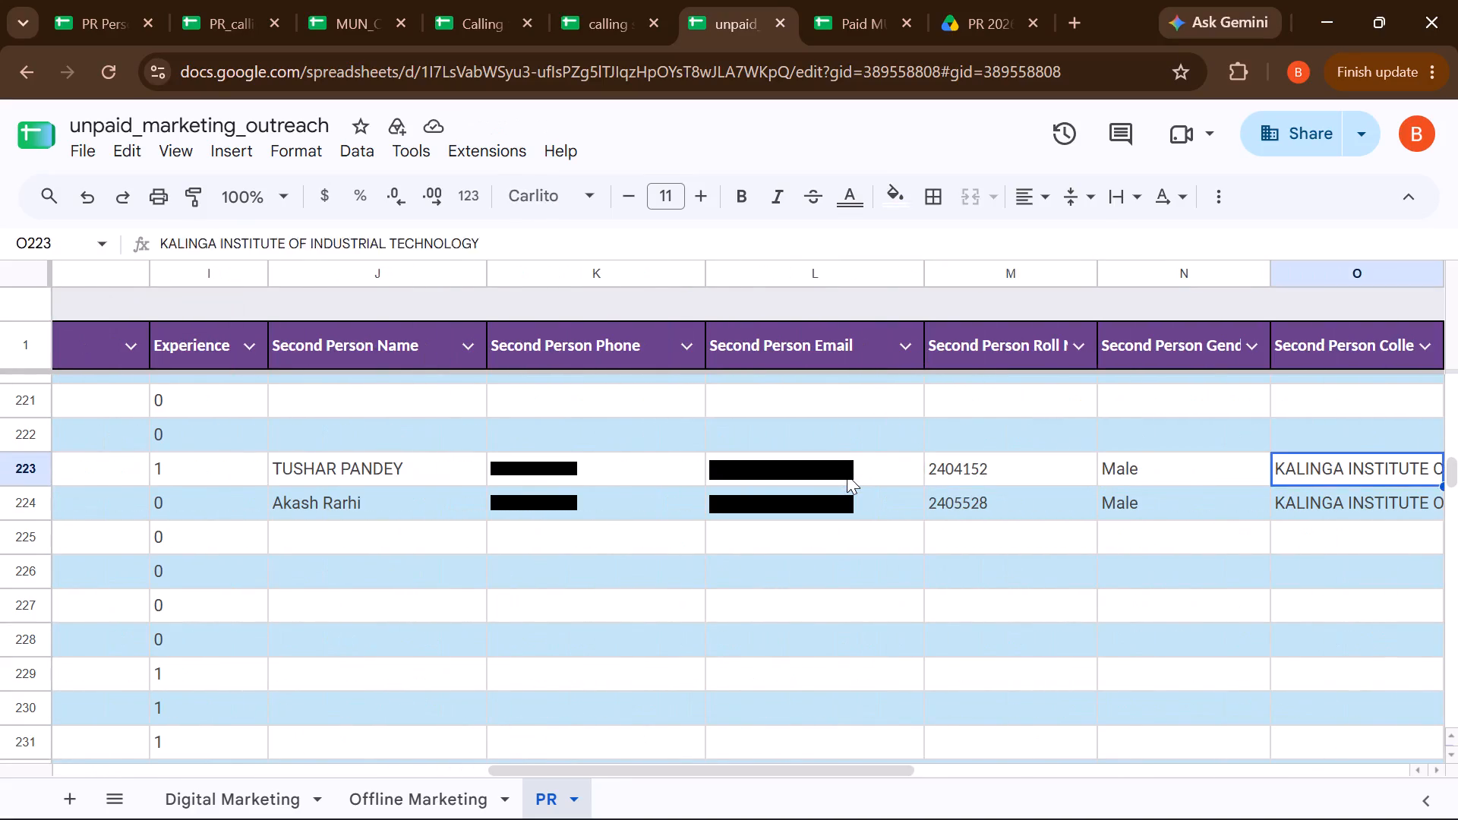
key("Right")
key("Right")
key("Right")
key("Right")
key("Left")
key("Left")
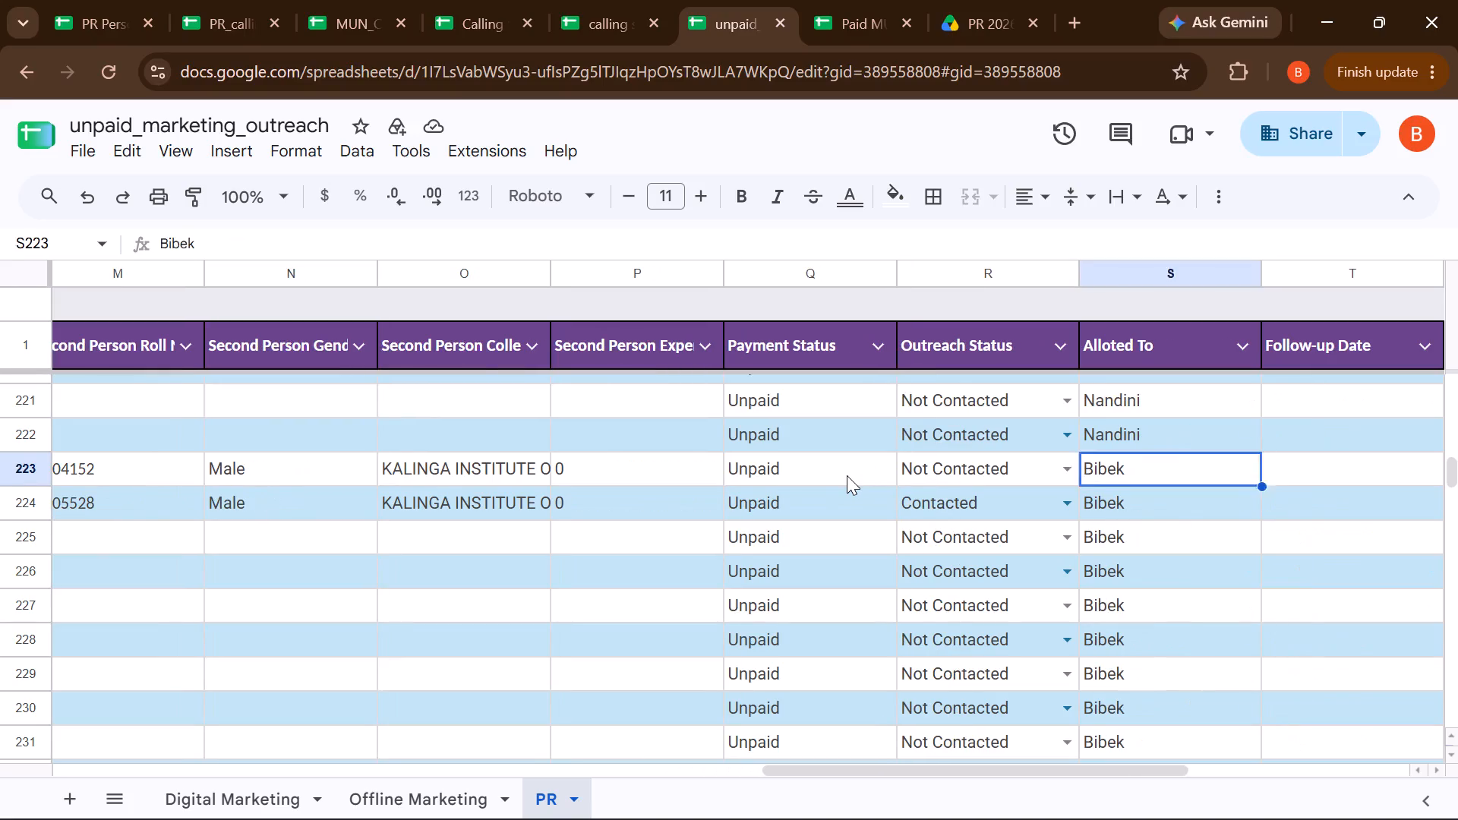
left_click(1066, 466)
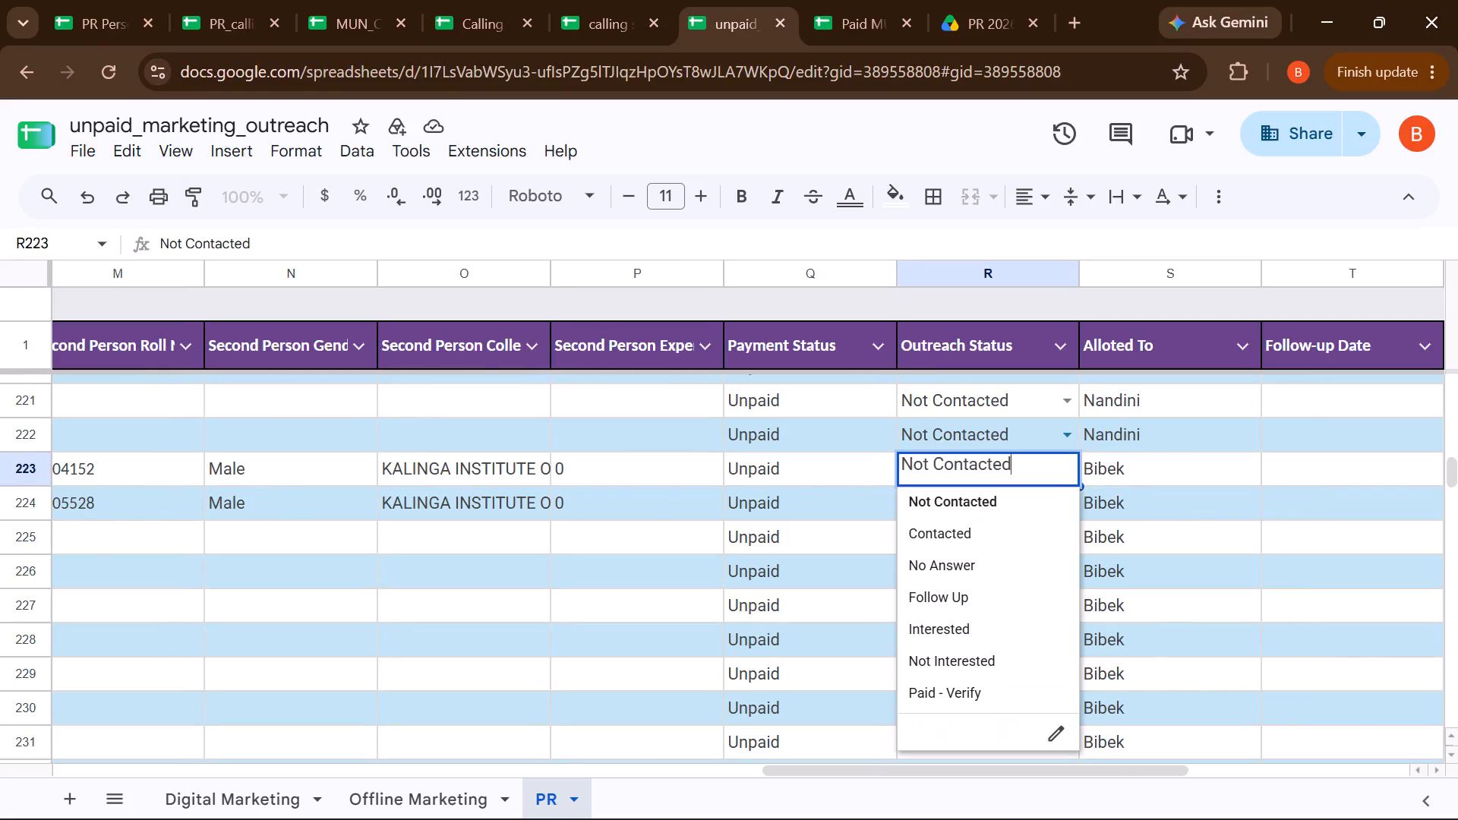
left_click(969, 553)
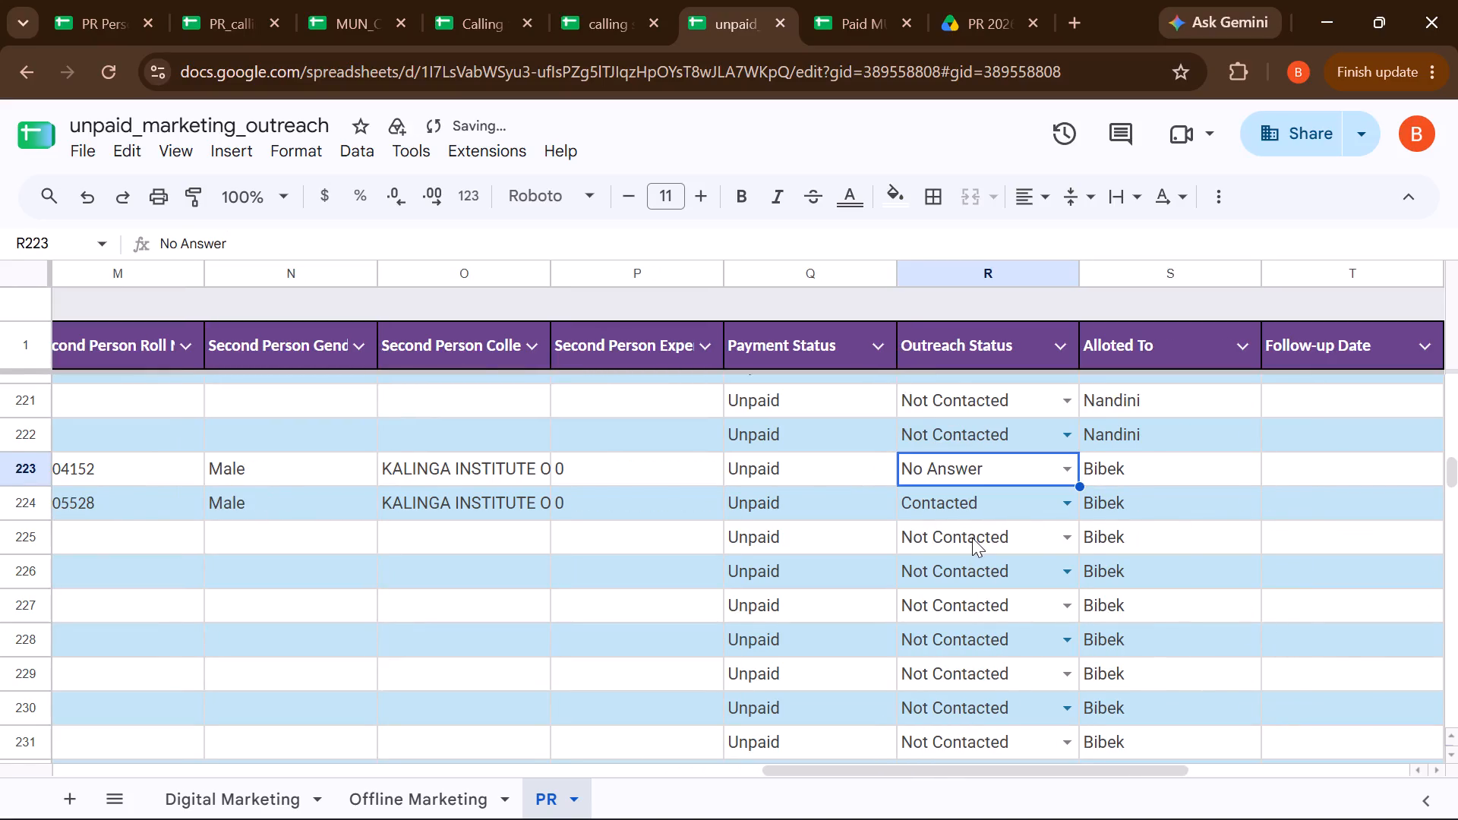
Examine the row 225 registrant's name, contact details, college, hostel and second-person fields.
left_click(972, 536)
key("Left")
key("Left")
key("Left")
key("Left")
key("Left")
key("Left")
key("Left")
key("Left")
key("Left")
key("Left")
key("Left")
key("Left")
key("Left")
key("Left")
key("Left")
key("Left")
key("Left")
key("Left")
key("Left")
key("Left")
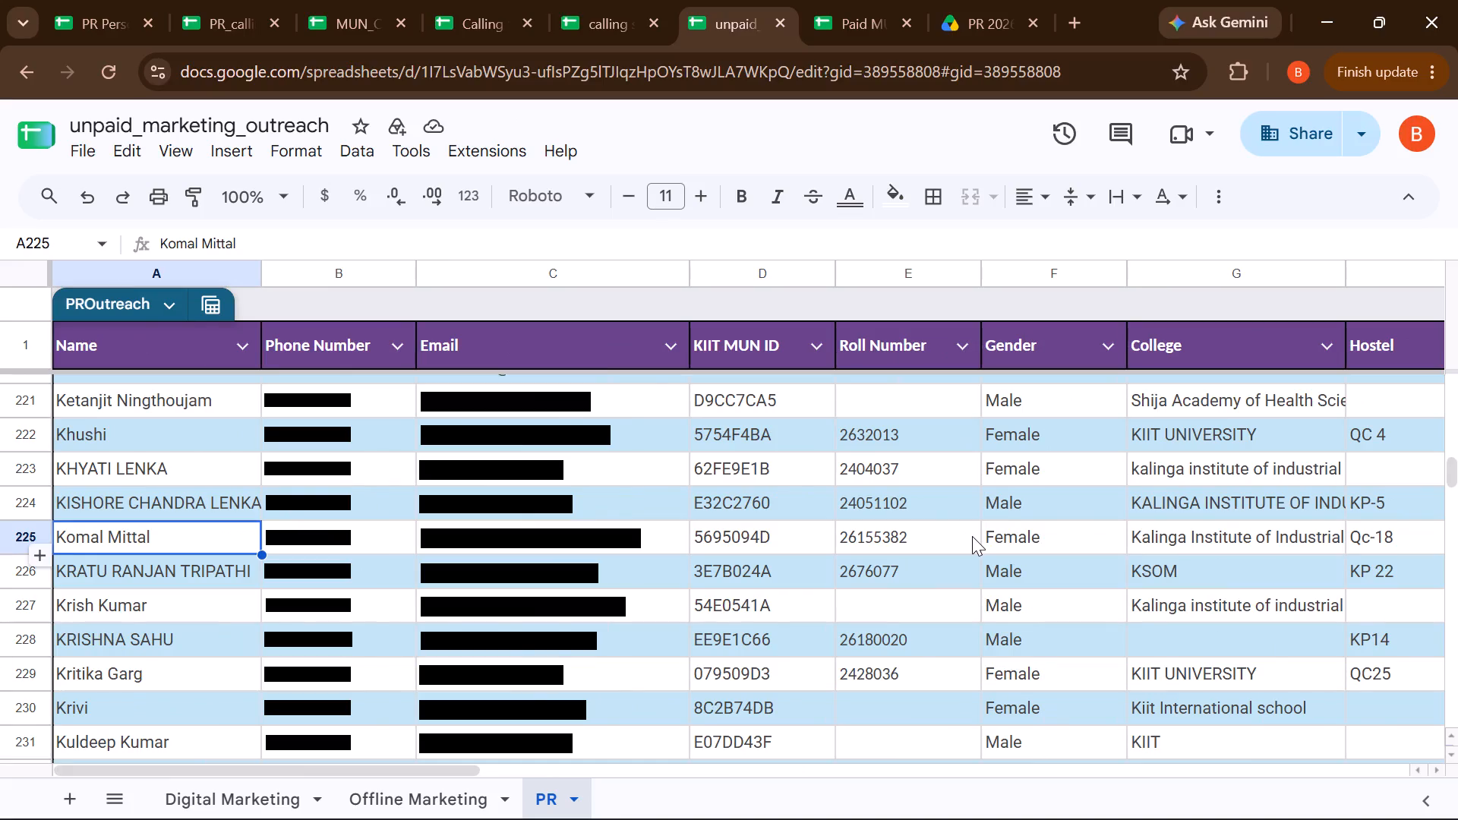
key("Right")
key("Right")
key("Right")
key("Right")
key("Right")
key("Right")
key("Right")
key("Right")
key("Right")
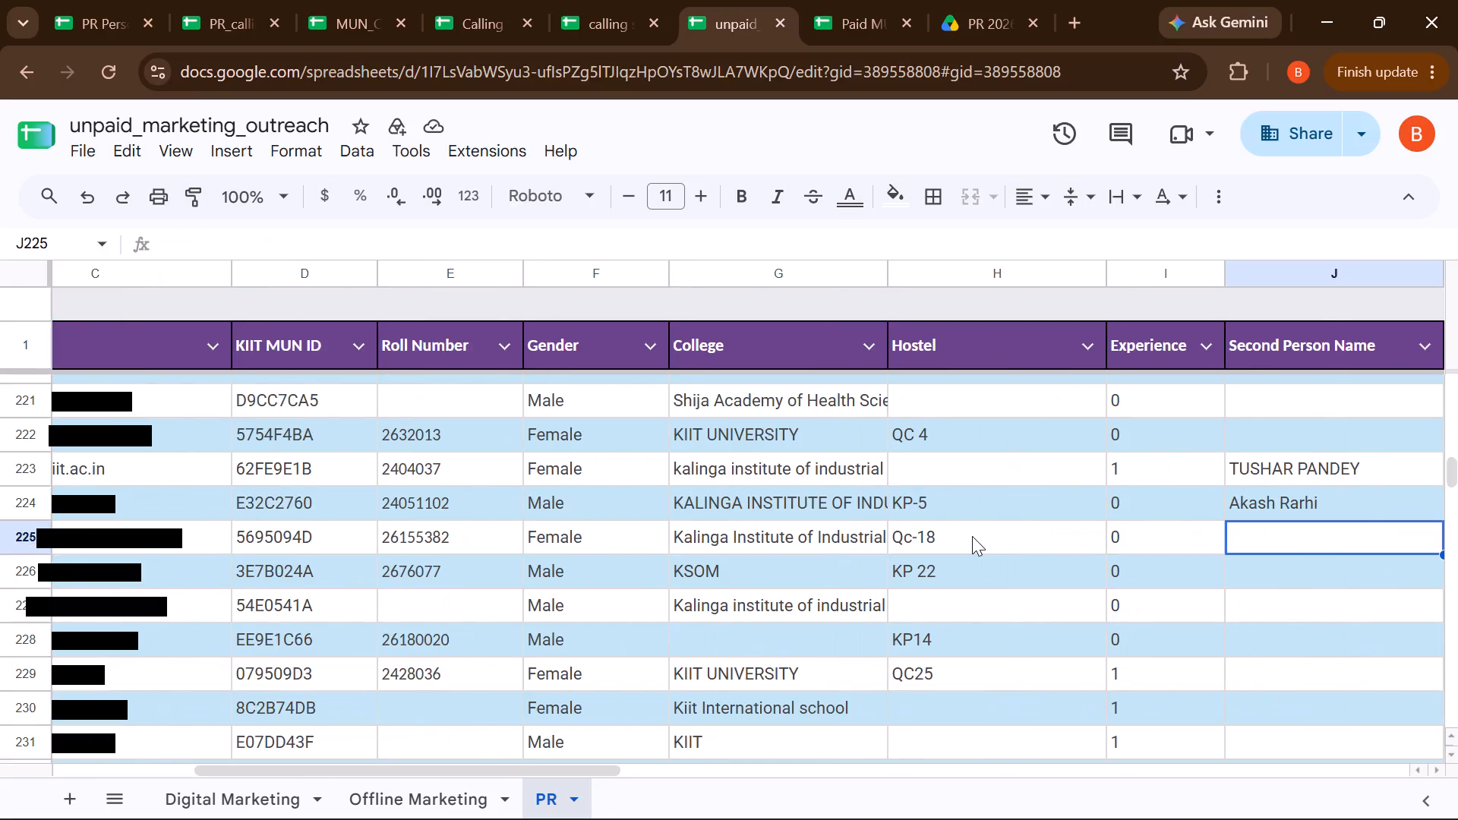
key("Right")
key("Right")
key("Right")
key("Right")
key("Left")
key("Left")
key("Left")
key("Left")
key("Left")
key("Left")
key("Left")
key("Left")
key("Left")
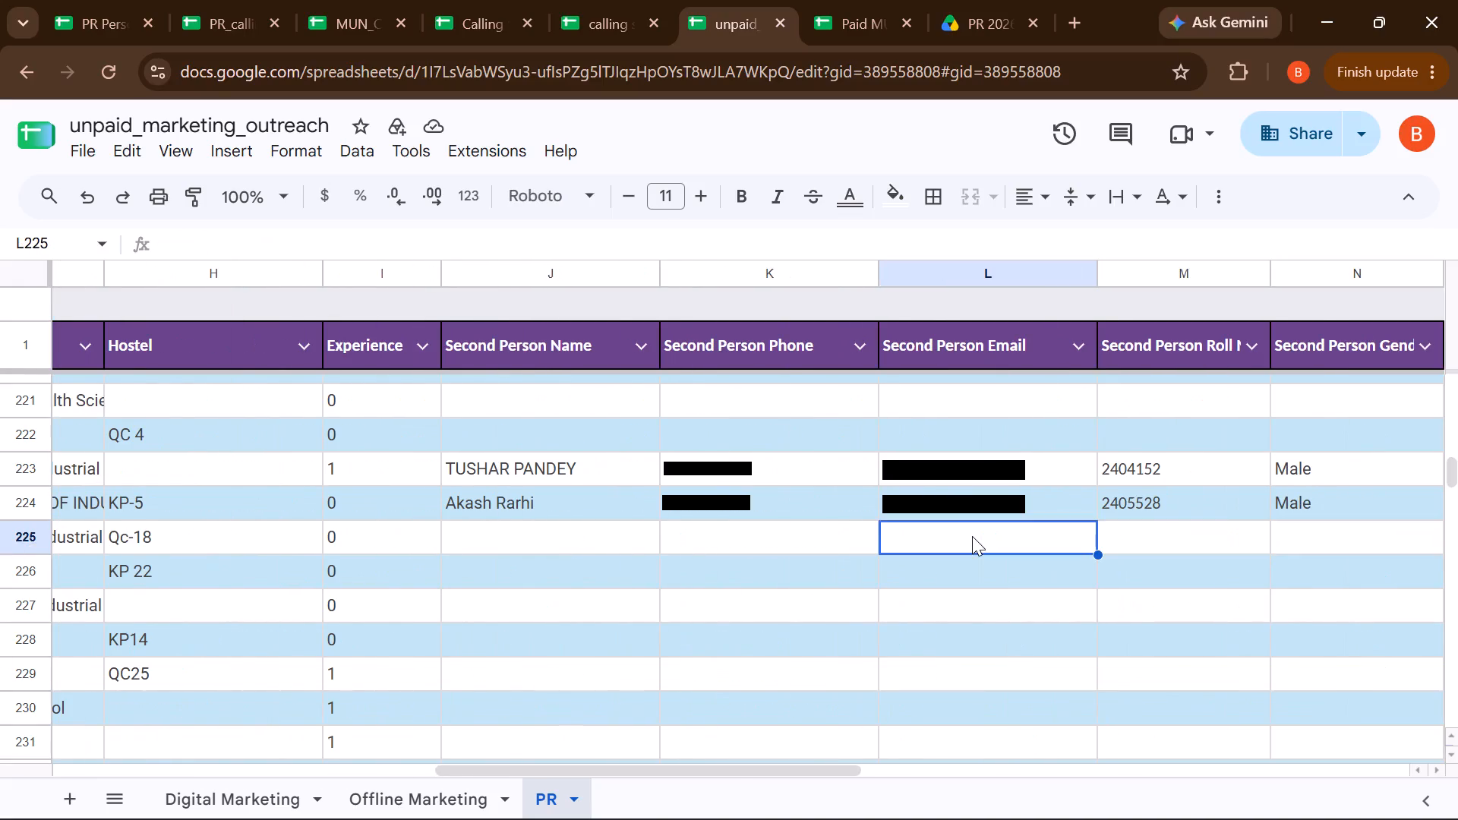
key("Left")
key("Left")
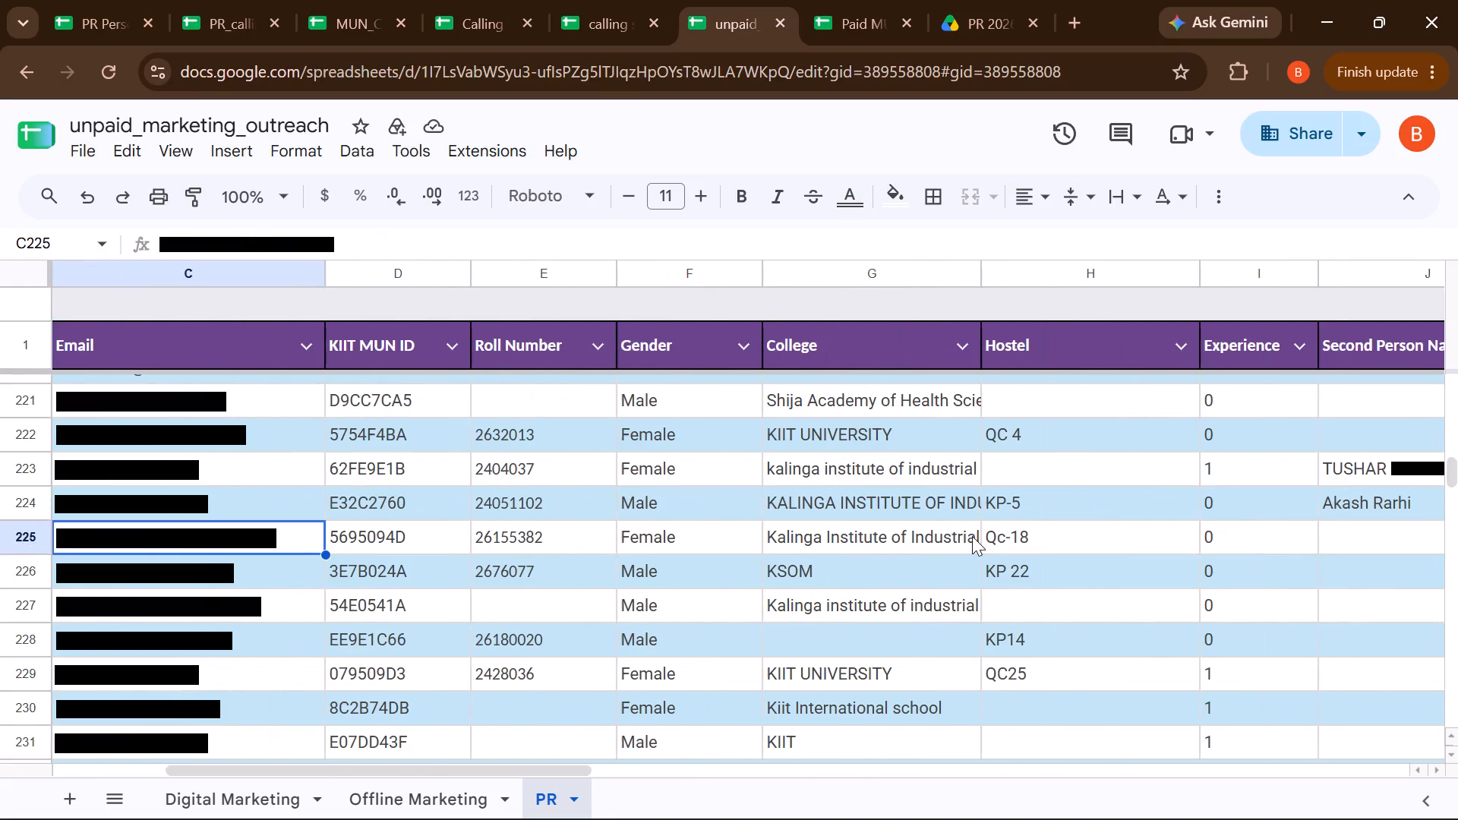
key("Left")
key("Left")
key("Left")
key("Left")
key("Left")
key("Left")
key("Left")
key("Left")
key("Left")
key("Left")
key("Left")
key("Left")
key("Left")
key("Left")
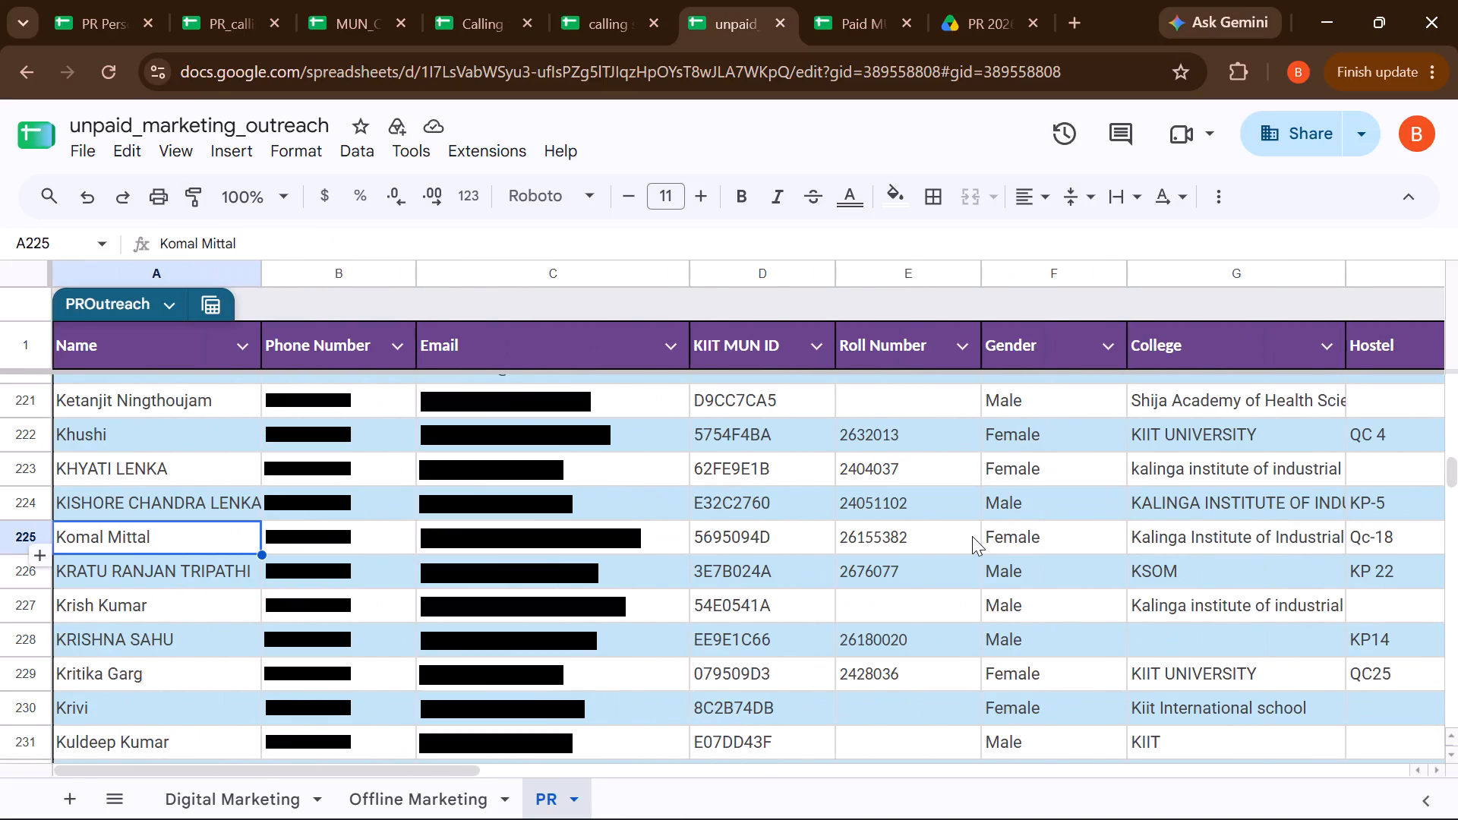
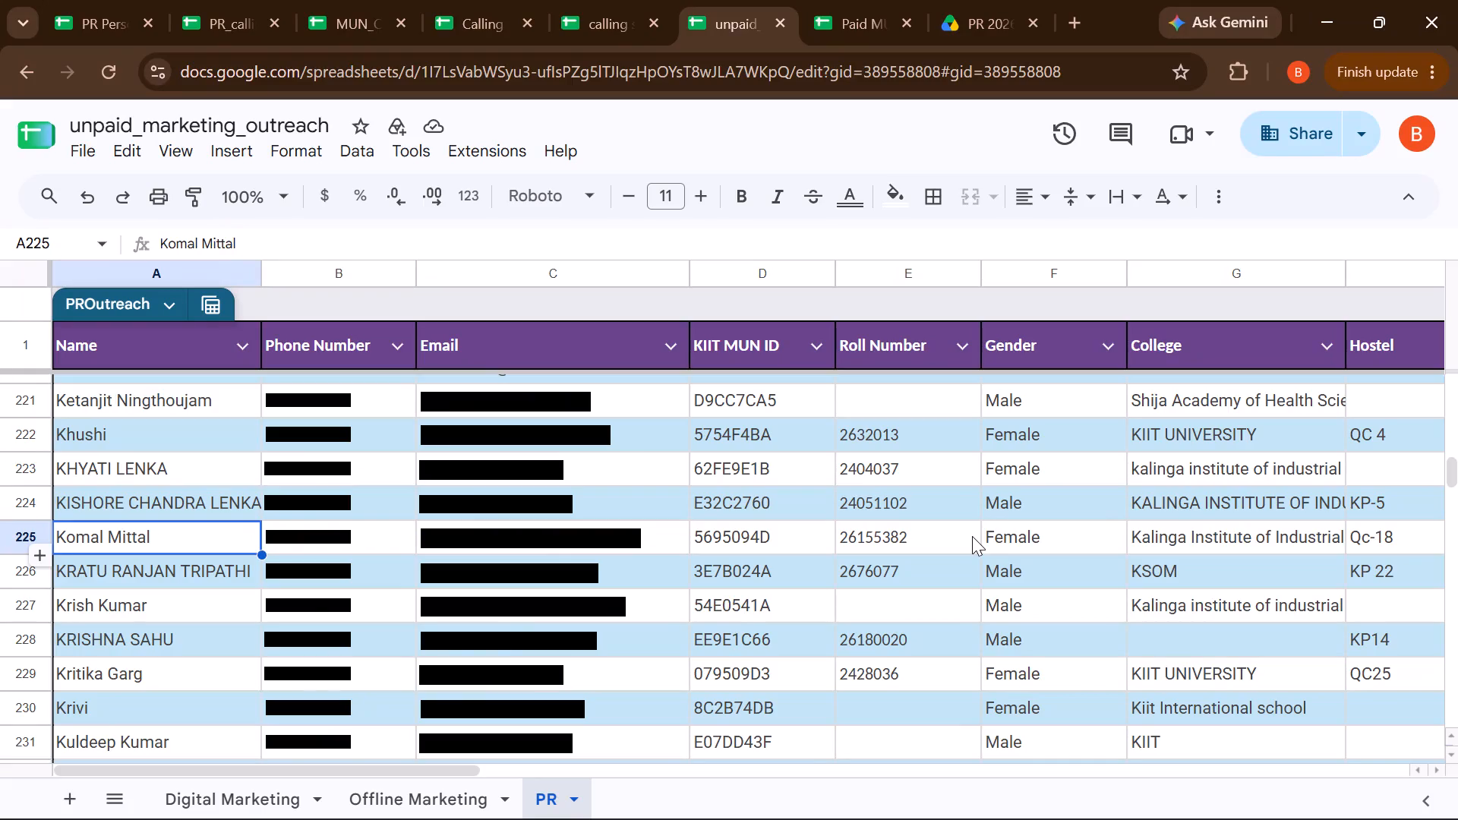
Review the row 225 registrant's contact, ID, college and hostel details.
key("Right")
key("Right")
key("Right")
key("Right")
key("Right")
key("Right")
key("Right")
key("Right")
key("Left")
key("Left")
key("Left")
key("Left")
key("Left")
key("Left")
key("Left")
key("Left")
key("Left")
key("Left")
key("Left")
key("Left")
key("Left")
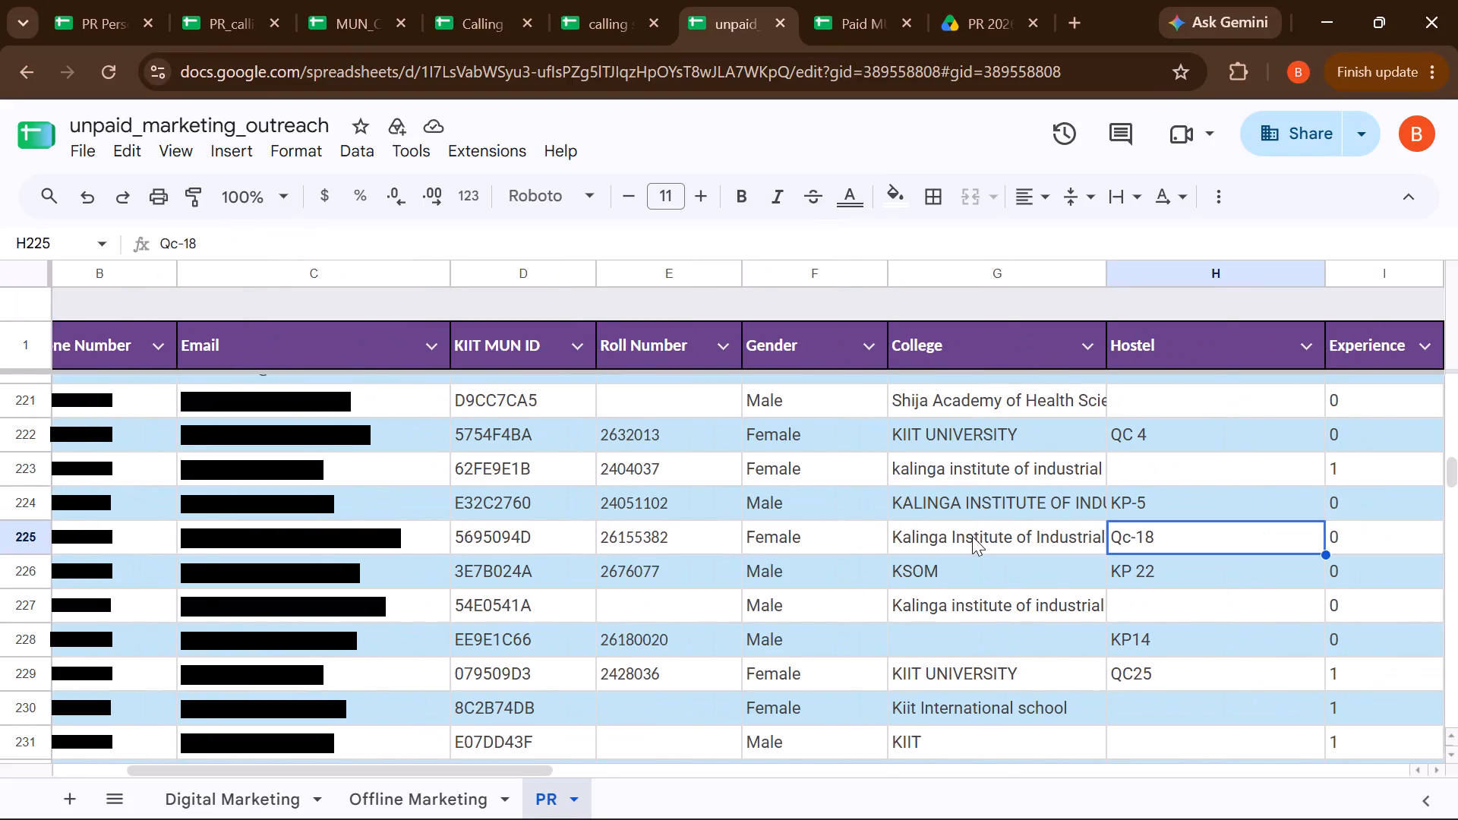
Enter the remark "sent ss to Debasis" for the registrant in row 225.
key("Right")
key("Right")
key("Right")
key("Right")
key("Right")
key("Right")
key("Right")
key("Right")
key("Right")
key("Right")
key("Right")
key("Right")
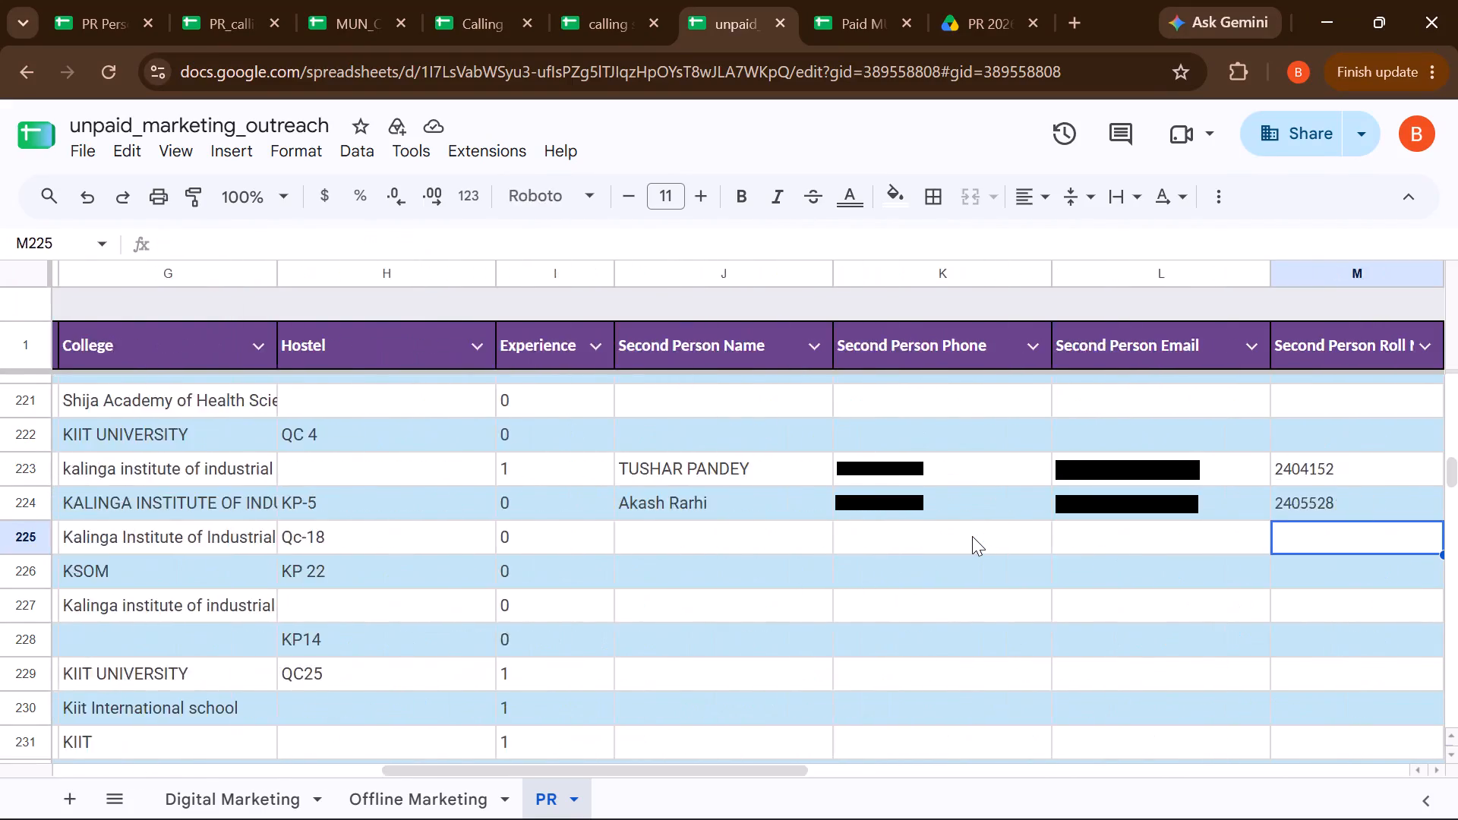
key("Right")
key("Right")
key("Right")
key("Right")
key("Right")
key("Right")
key("Right")
key("Right")
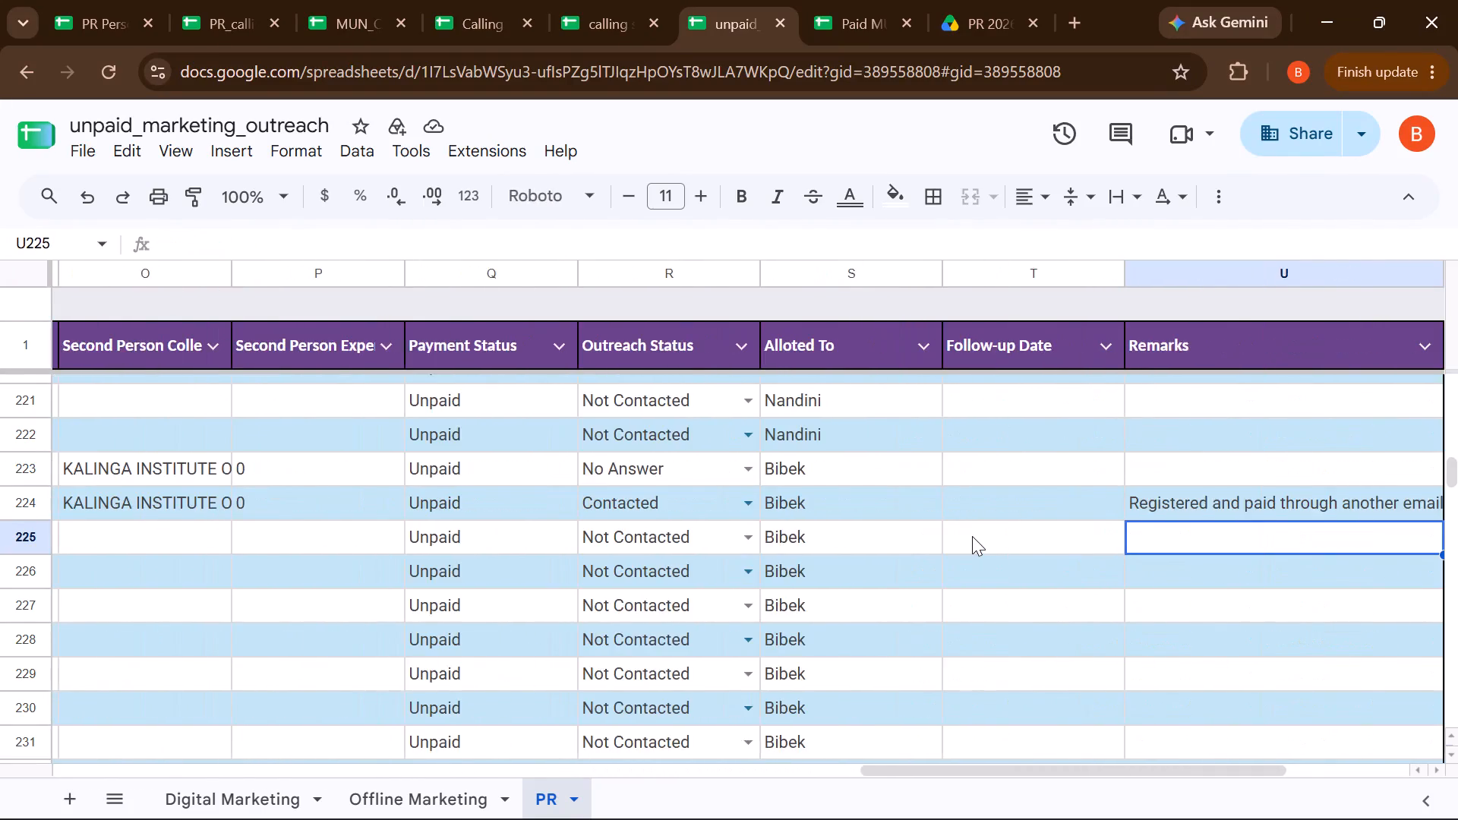
key("Right")
key("Left")
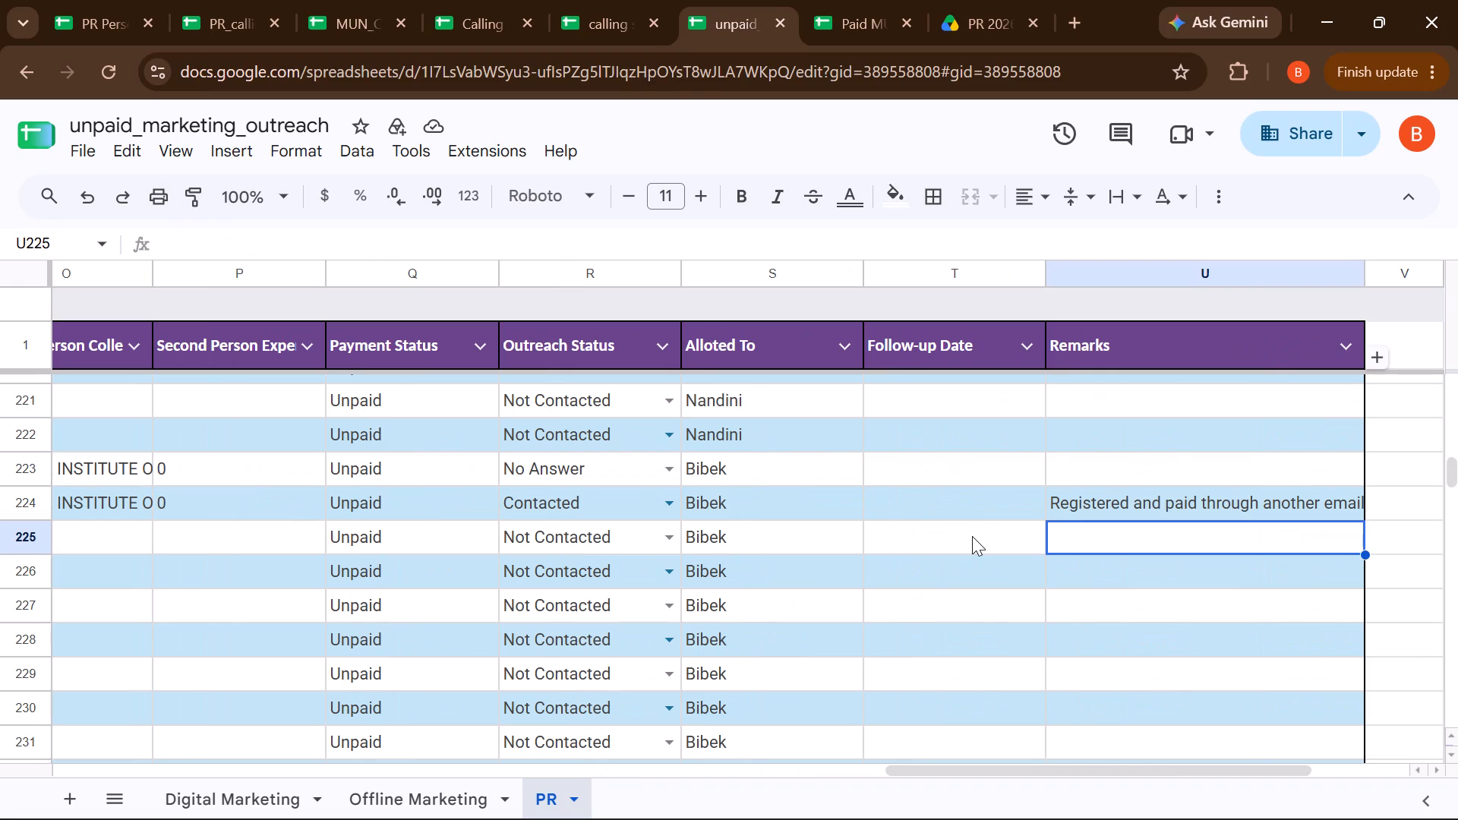
key("shift+d")
key("BackSpace")
type("sent ss to")
key("space")
type("Deb")
type("asis")
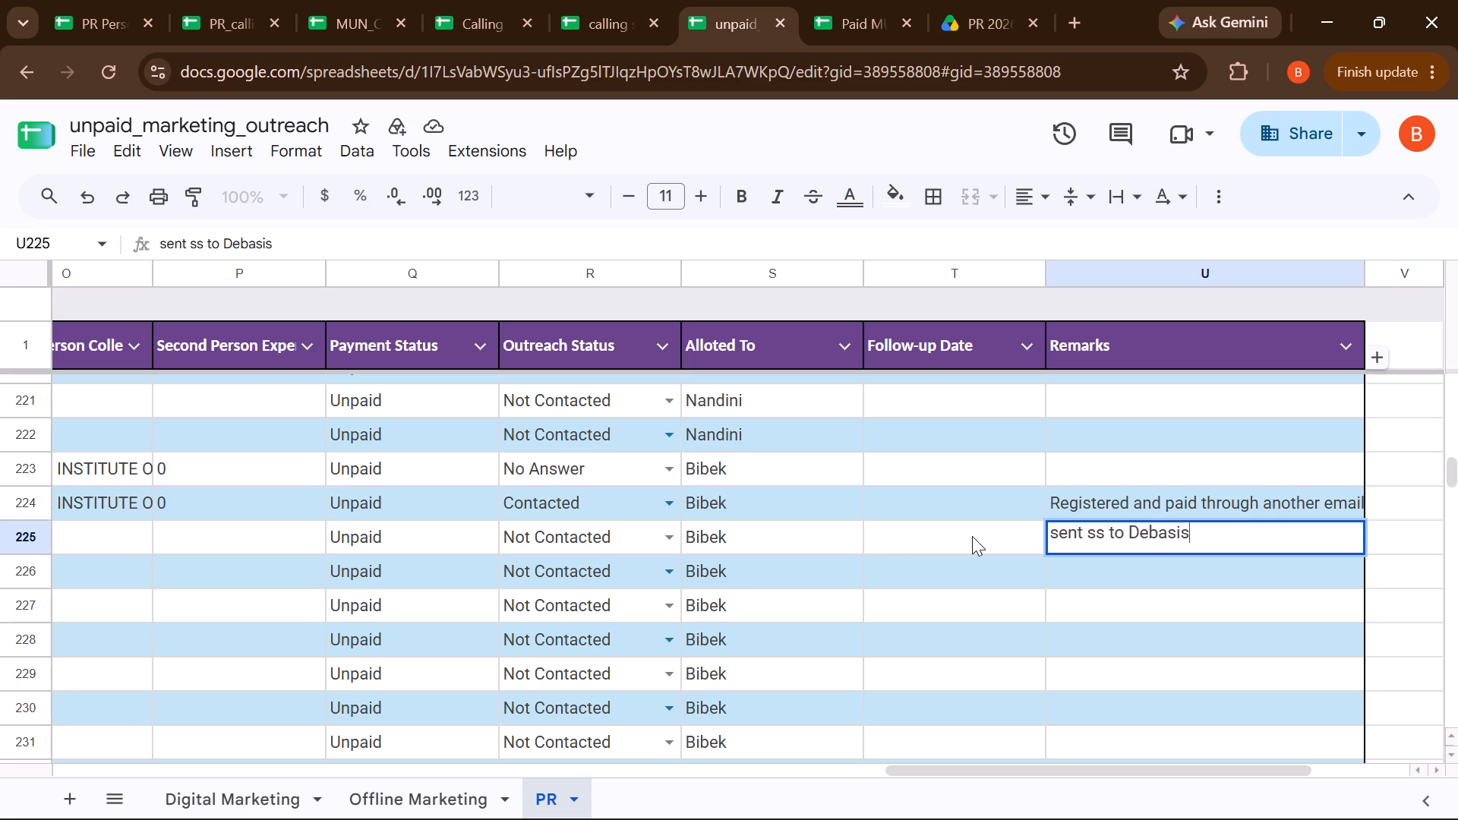
key("Left")
key("Left")
key("Left")
key("Left")
key("Left")
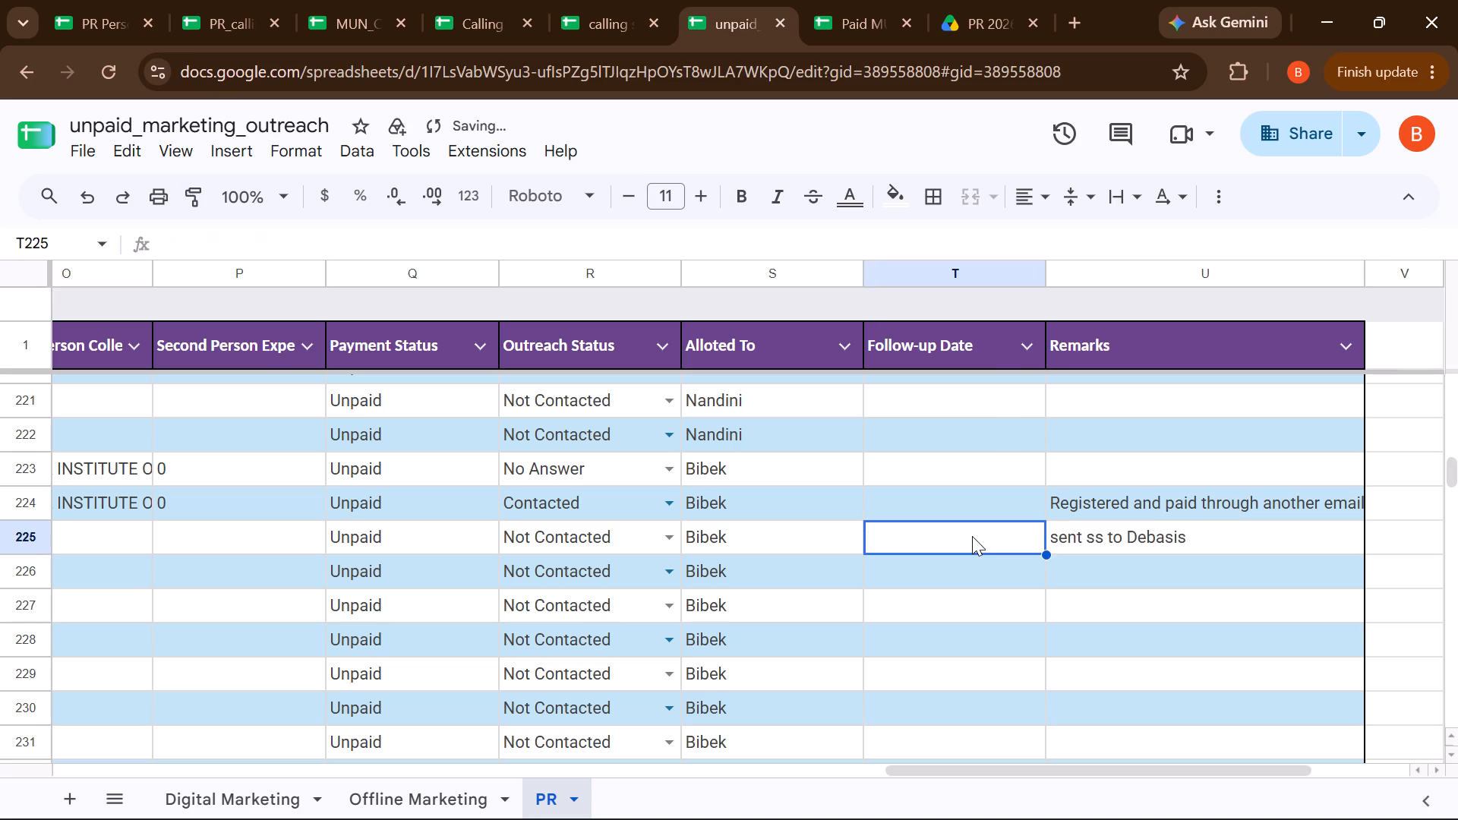
Capitalise the first letter of the row 225 remark so it reads "Sent ss to Debasis".
key("Right")
key("Right")
double_click(1087, 547)
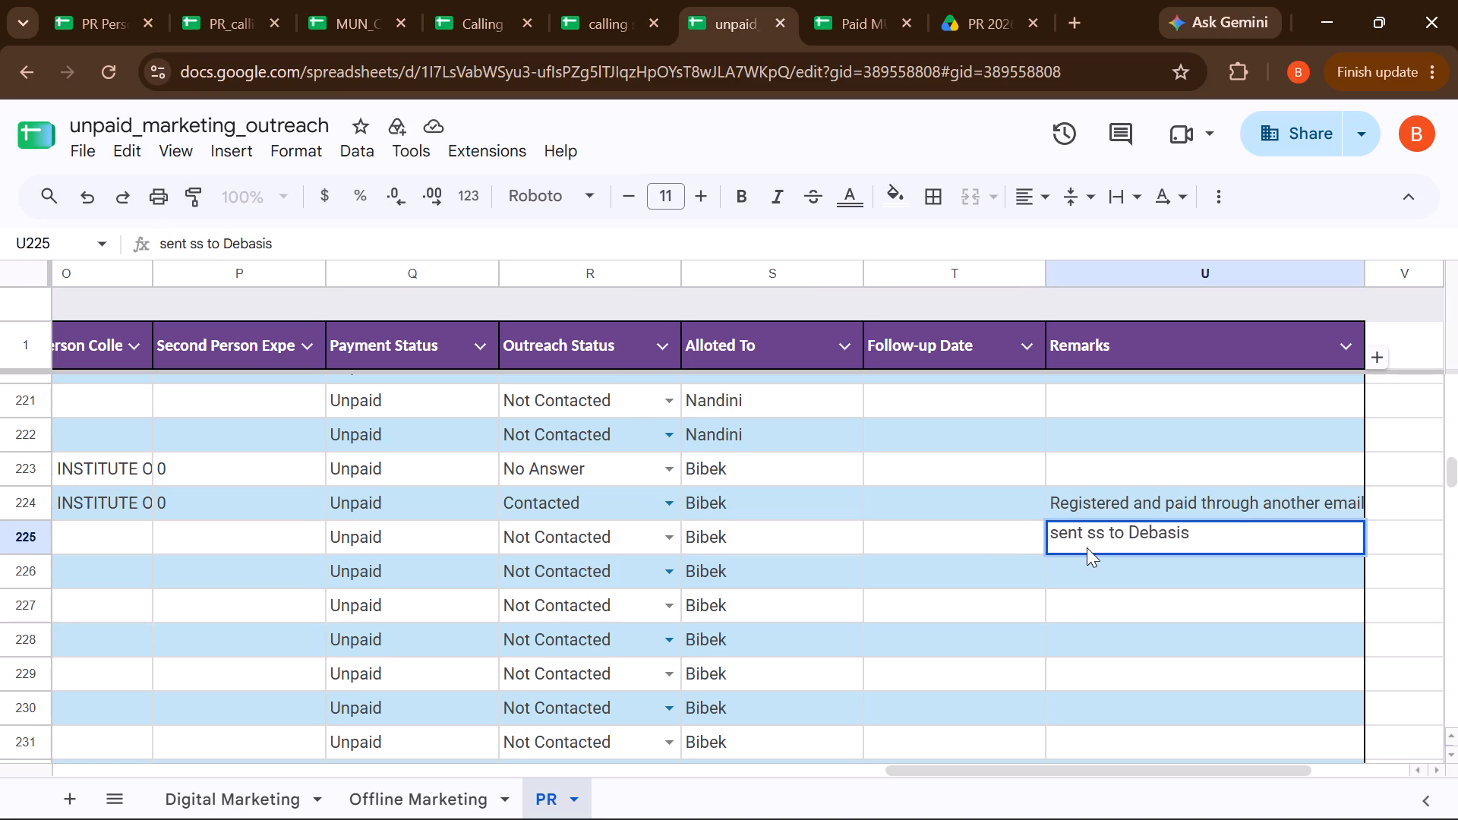
key("Left")
key("Left")
key("Left")
key("Left")
key("Left")
key("Left")
key("Left")
key("Left")
key("Left")
key("Left")
key("Left")
key("Left")
key("Left")
key("Left")
key("Left")
key("Left")
key("Left")
key("BackSpace")
key("shift+s")
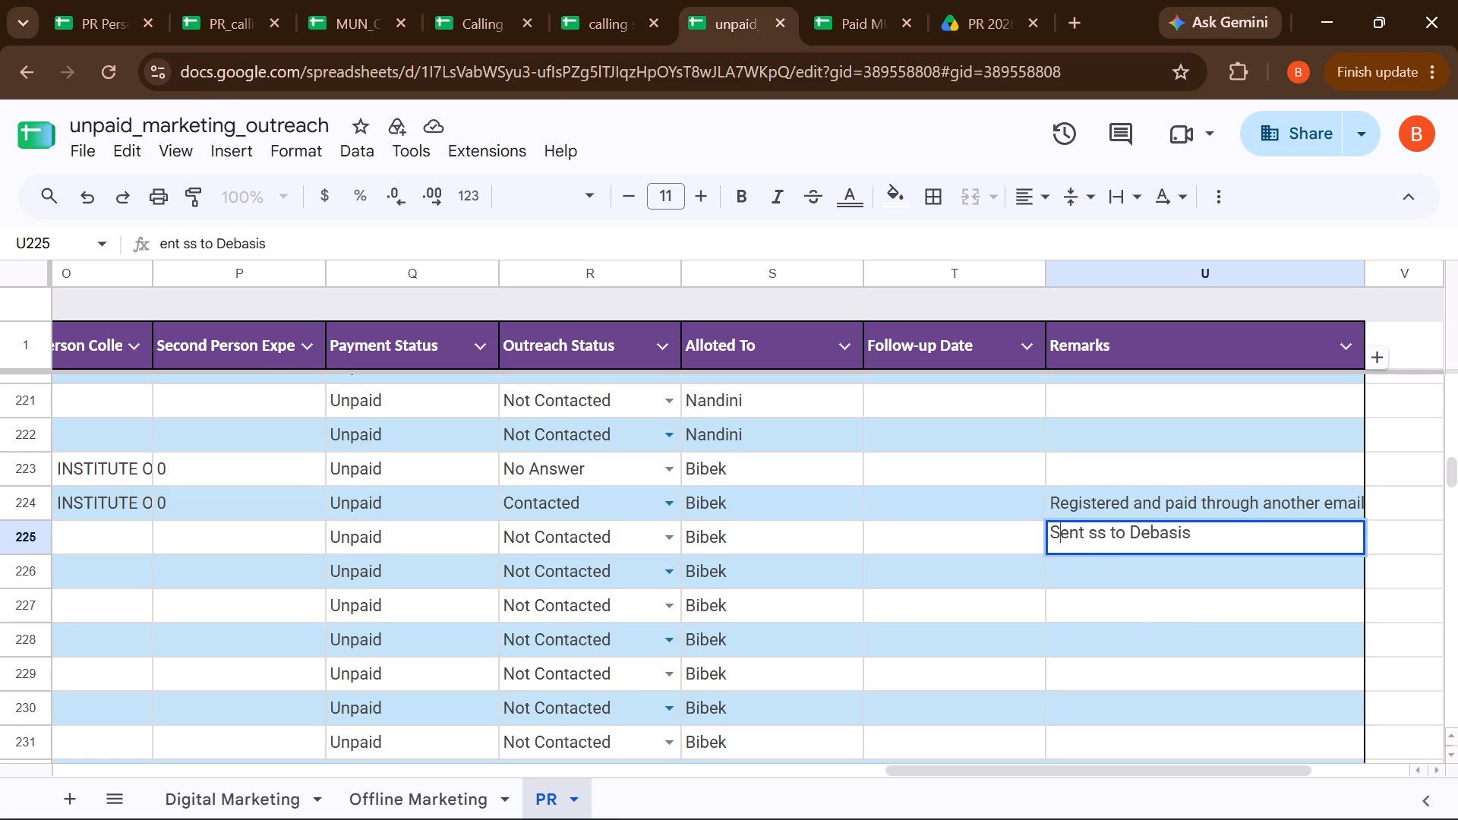
Set the Outreach Status of the registrant in row 225 to Paid - Verify.
left_click(595, 542)
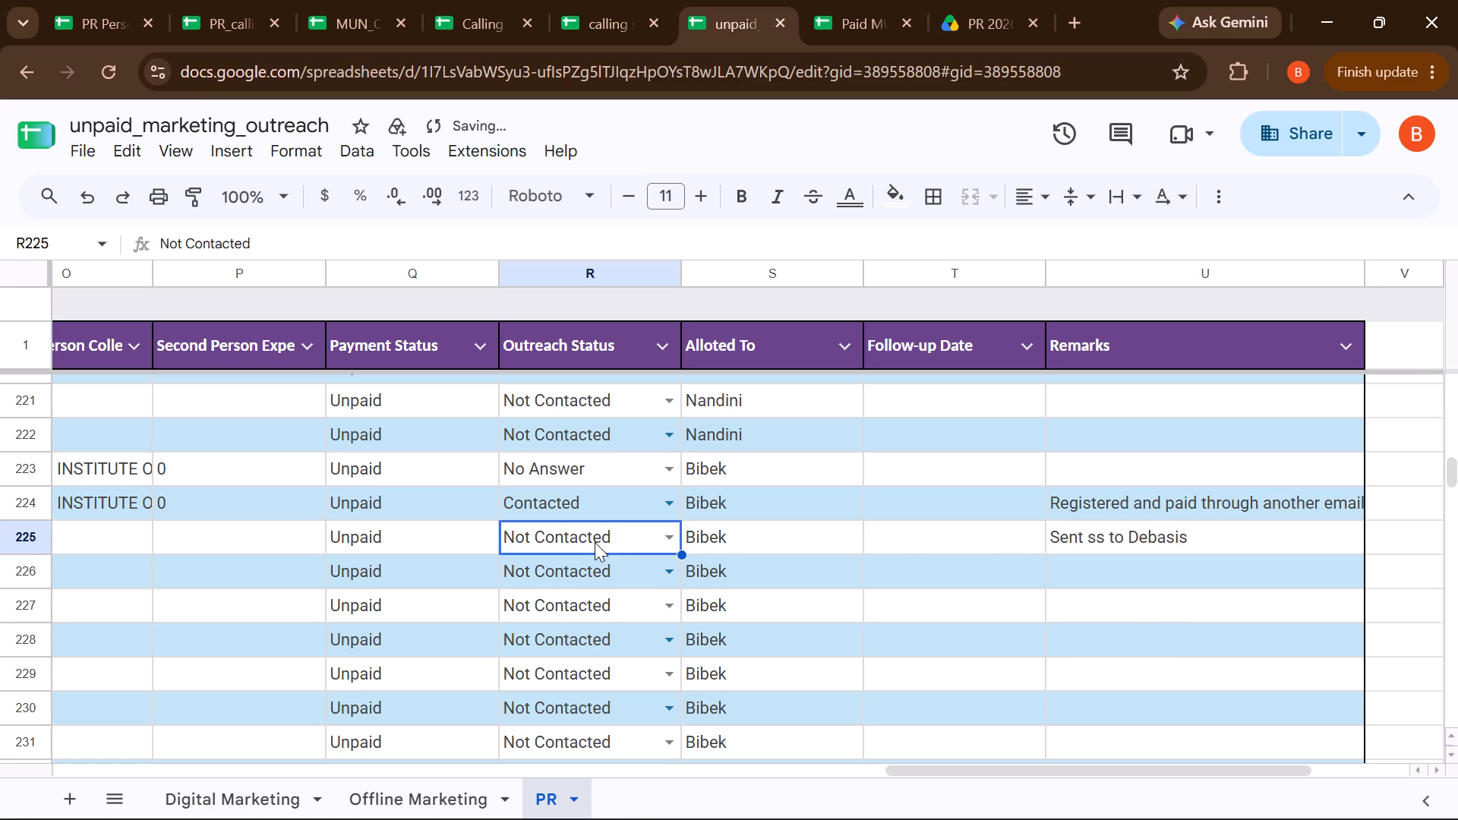
left_click(675, 539)
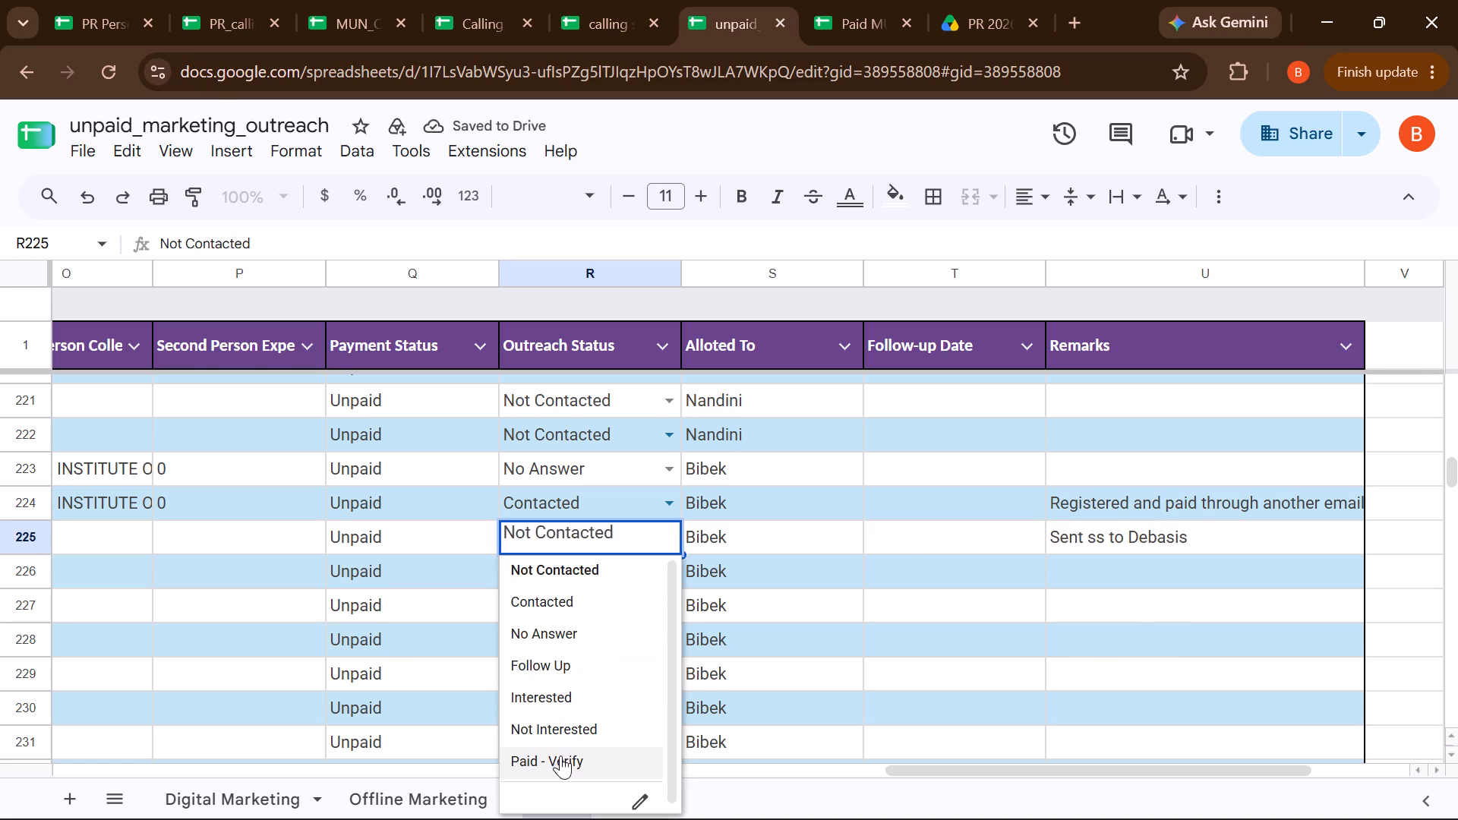
left_click(560, 755)
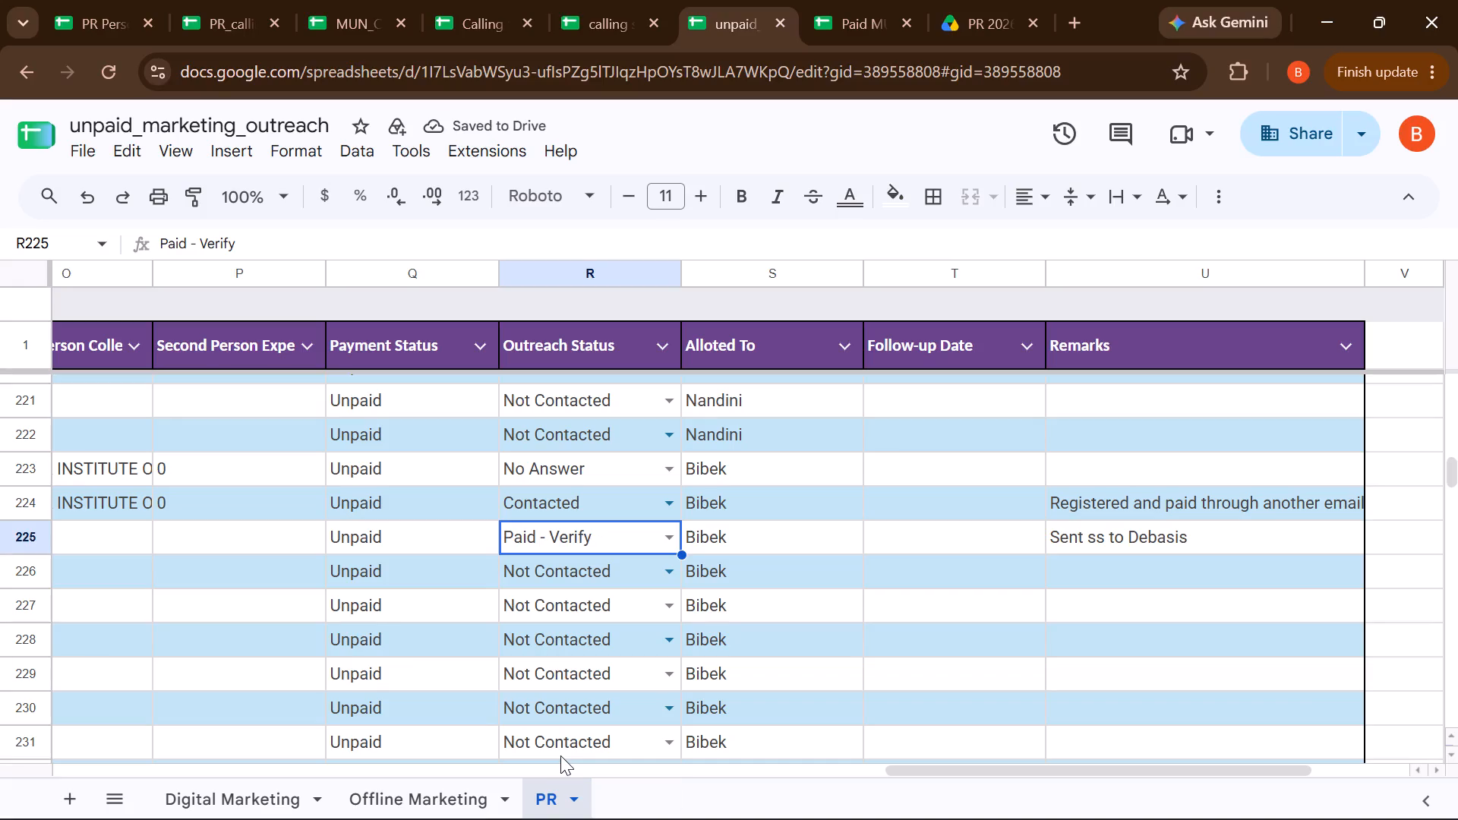
Check the name and contact details of the registrant in row 226.
key("Left")
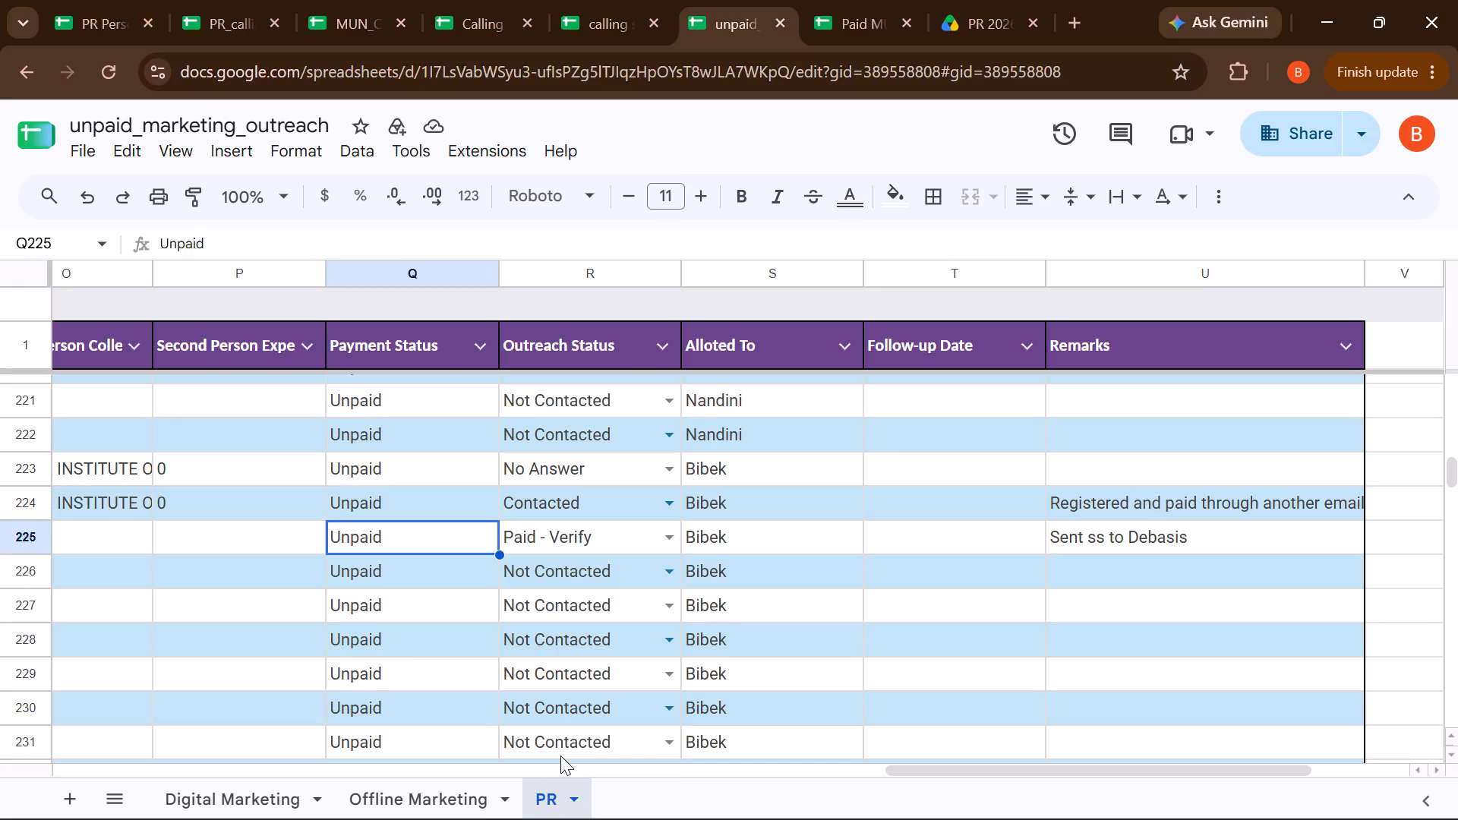
key("Left")
key("Left")
key("Left")
key("Left")
key("Left")
key("Left")
key("Left")
key("Left")
key("Left")
key("Left")
key("Left")
key("Left")
key("Left")
key("Left")
key("Left")
key("Left")
key("Left")
key("Left")
key("Left")
key("Left")
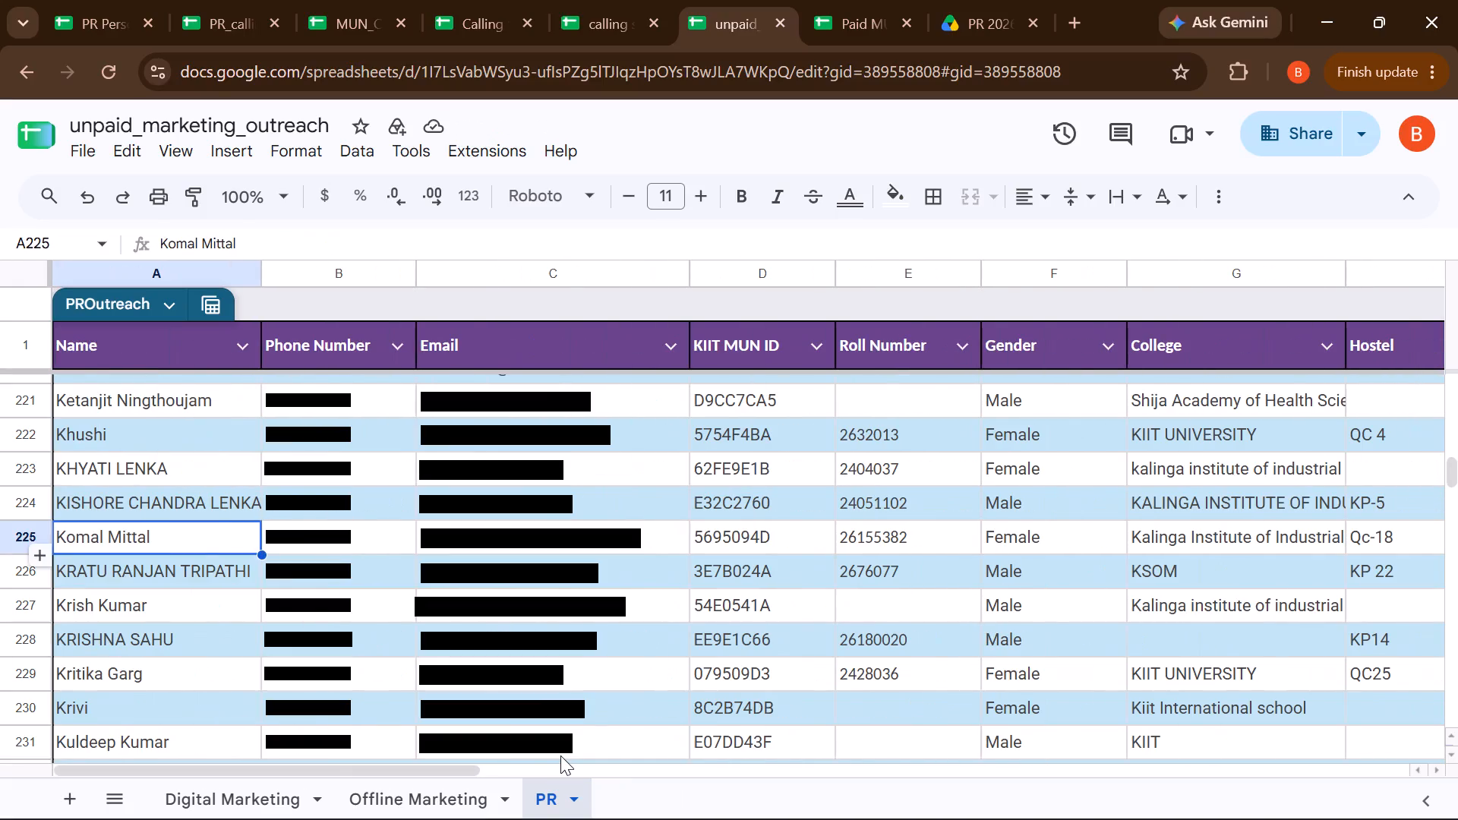
key("Down")
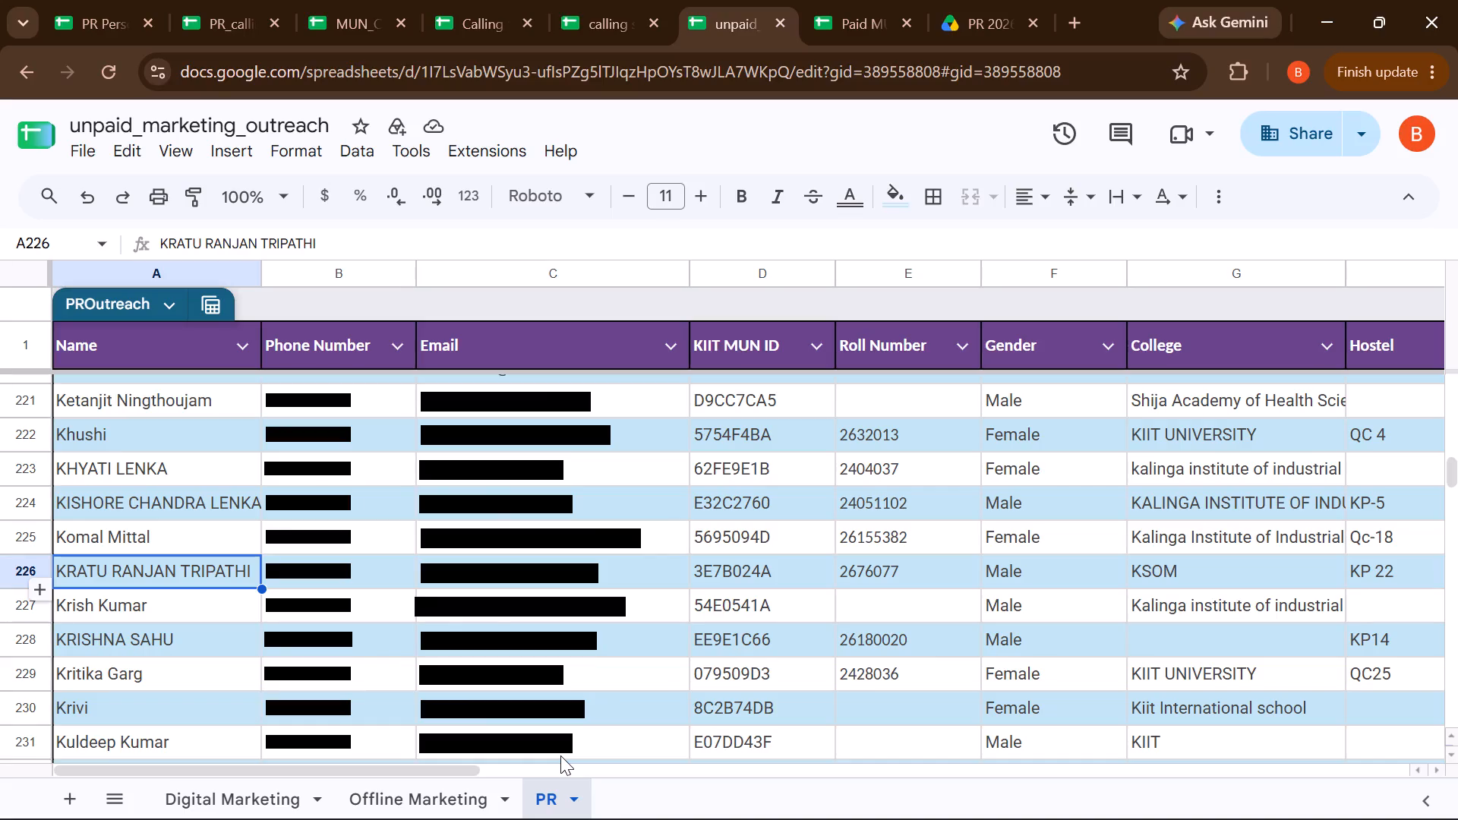
key("Right")
key("Right")
key("Left")
key("Left")
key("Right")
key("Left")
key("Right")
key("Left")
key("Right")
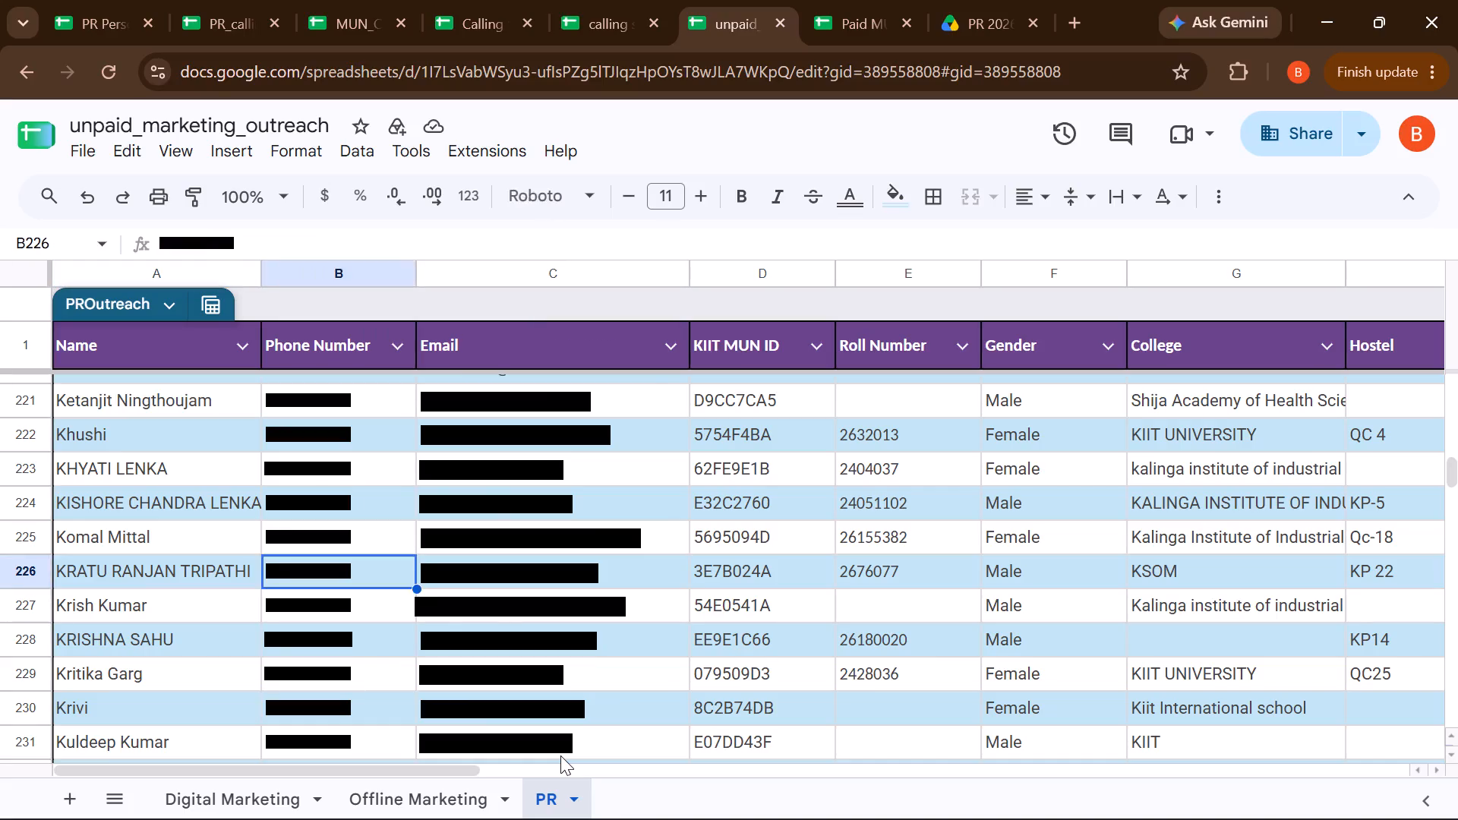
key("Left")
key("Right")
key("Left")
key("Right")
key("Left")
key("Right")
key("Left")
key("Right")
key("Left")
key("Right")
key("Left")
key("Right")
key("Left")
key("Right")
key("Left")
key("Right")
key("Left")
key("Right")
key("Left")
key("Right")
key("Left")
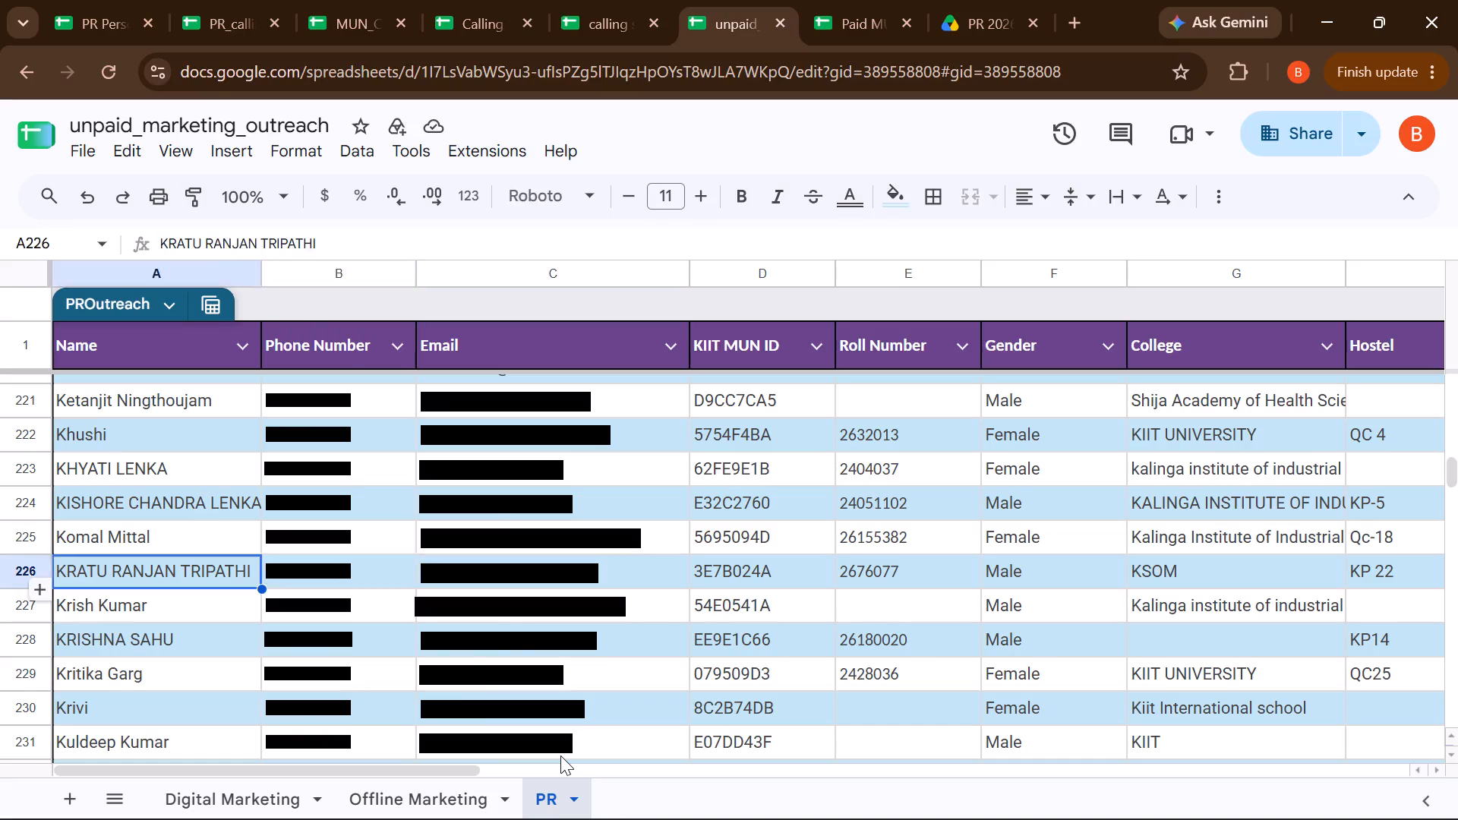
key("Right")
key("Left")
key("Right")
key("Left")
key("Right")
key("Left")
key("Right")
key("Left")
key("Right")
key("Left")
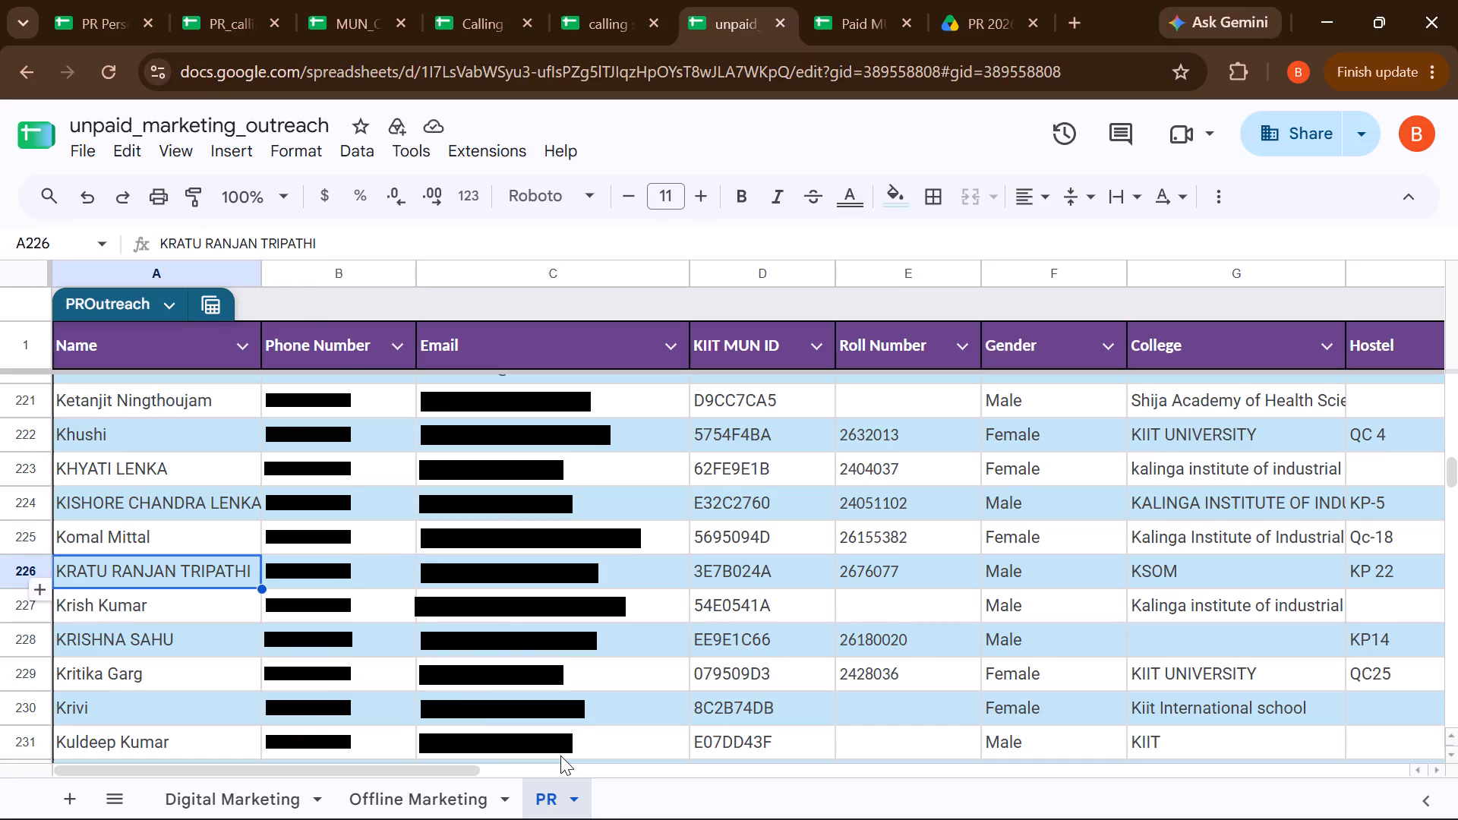
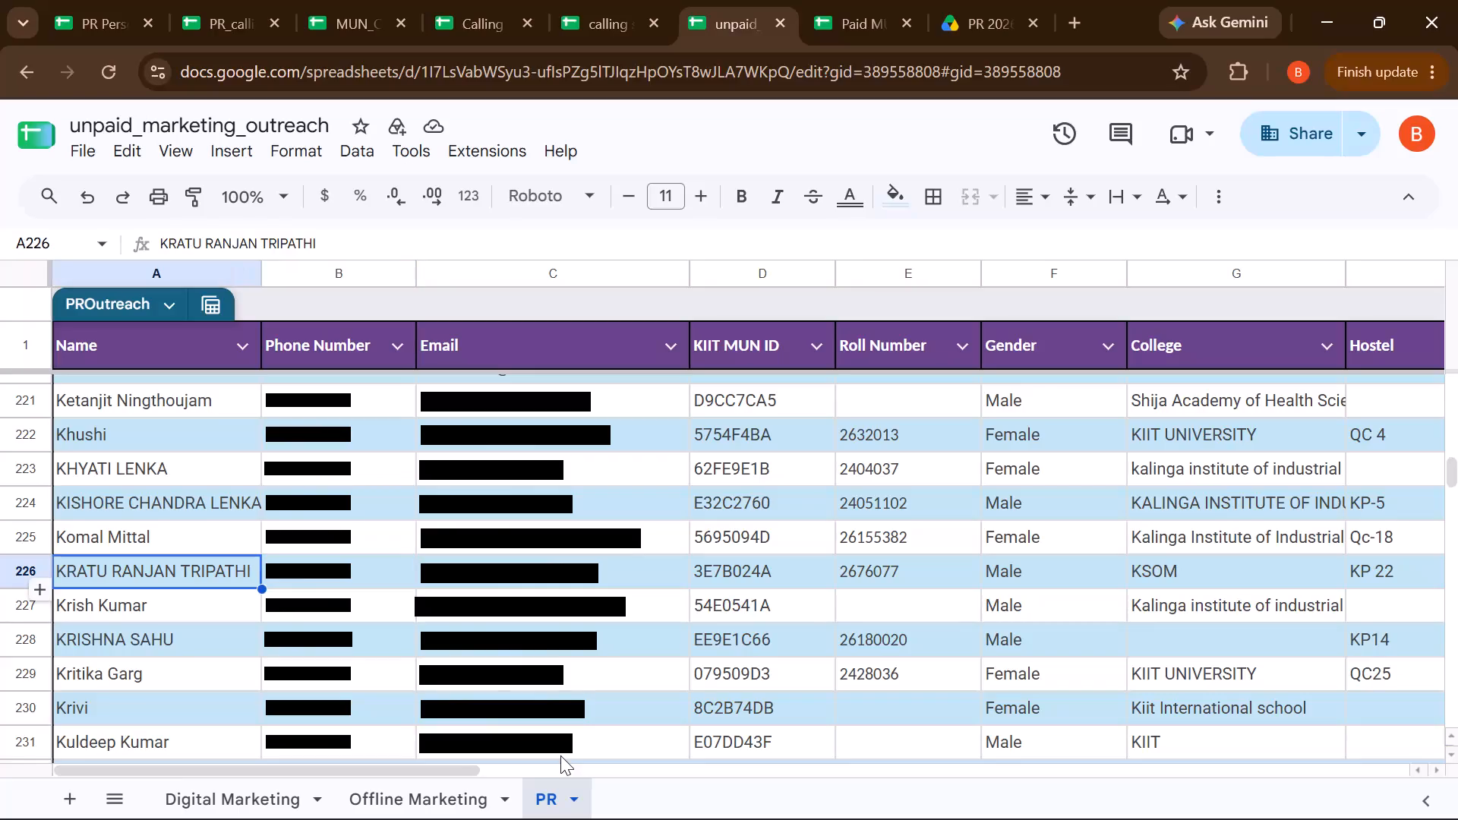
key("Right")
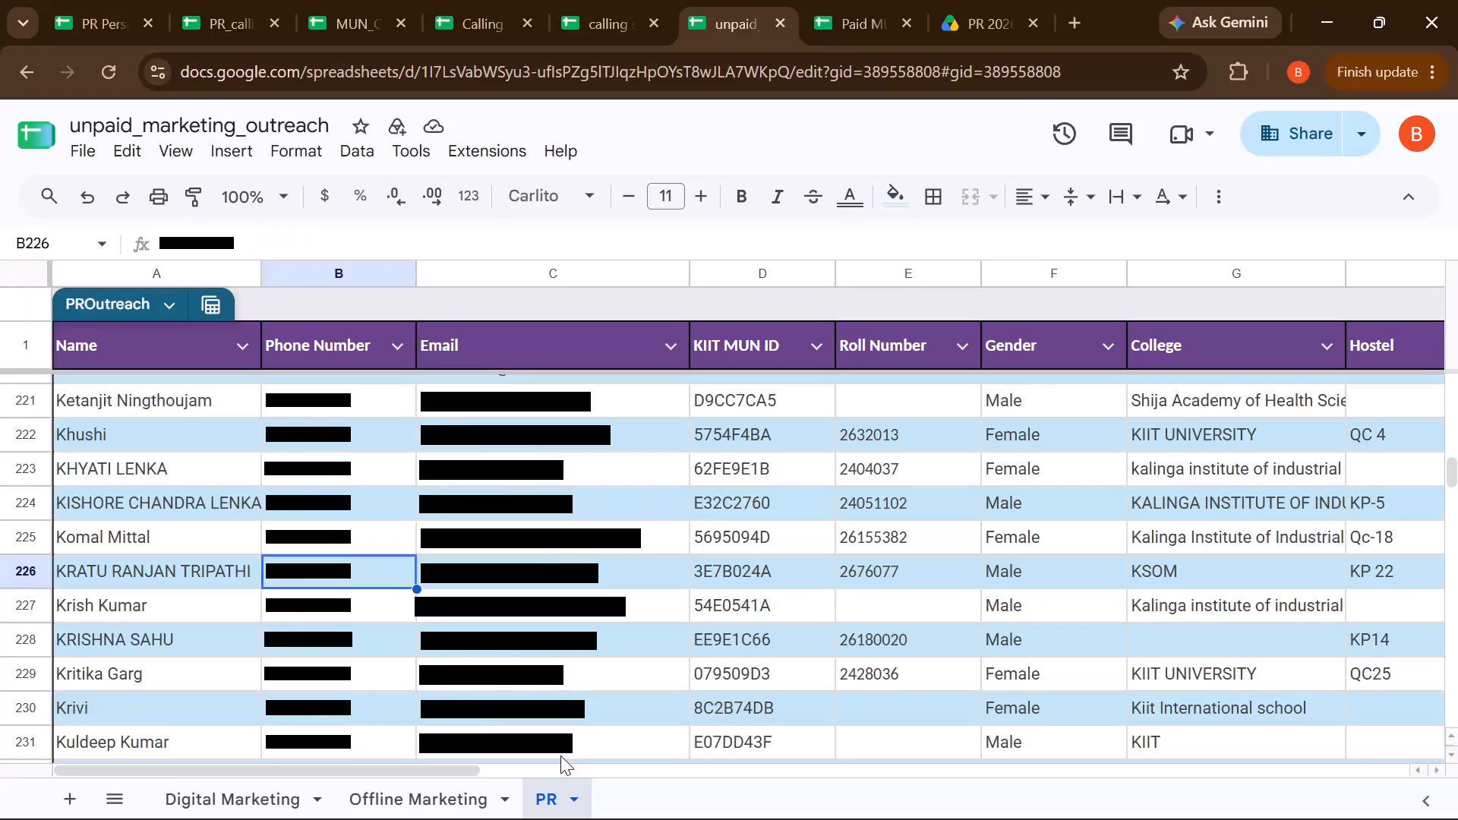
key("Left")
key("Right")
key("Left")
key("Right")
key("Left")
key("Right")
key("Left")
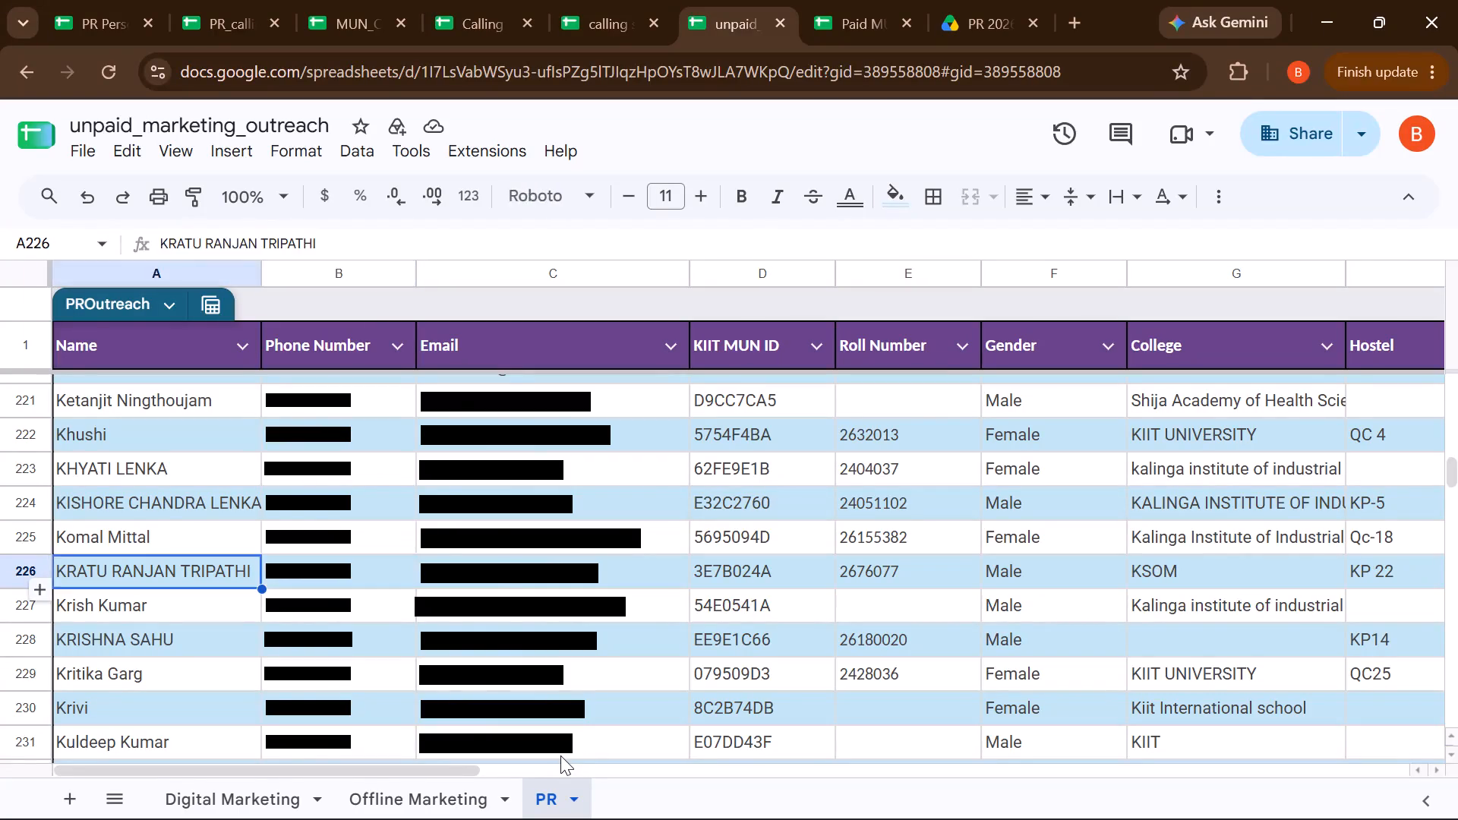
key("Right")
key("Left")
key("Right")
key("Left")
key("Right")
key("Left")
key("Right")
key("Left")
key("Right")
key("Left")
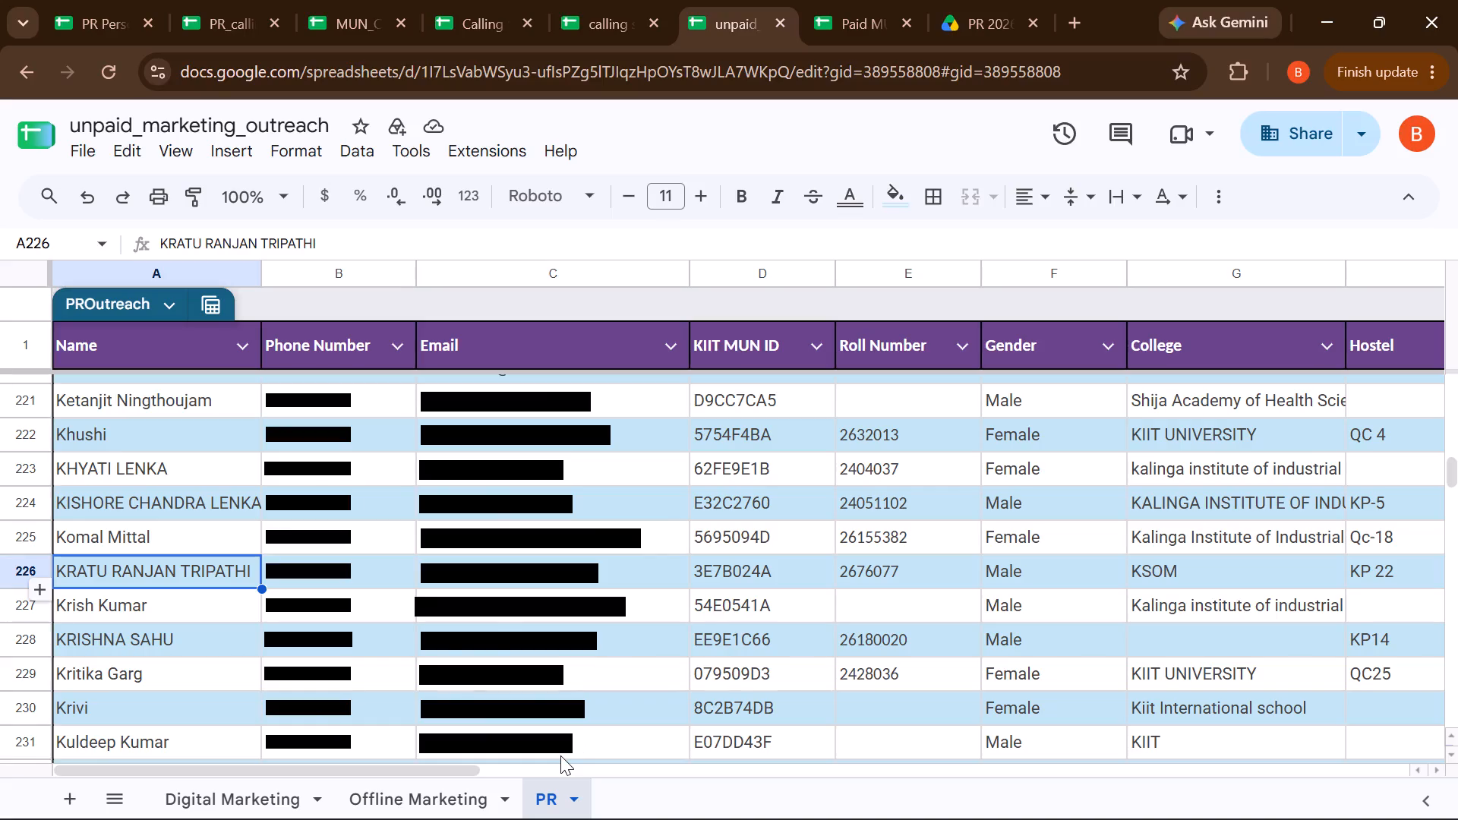
Set the Outreach Status of the registrant in row 226 to Not Interested.
key("Right")
key("Right")
key("Right")
key("Left")
key("Right")
key("Left")
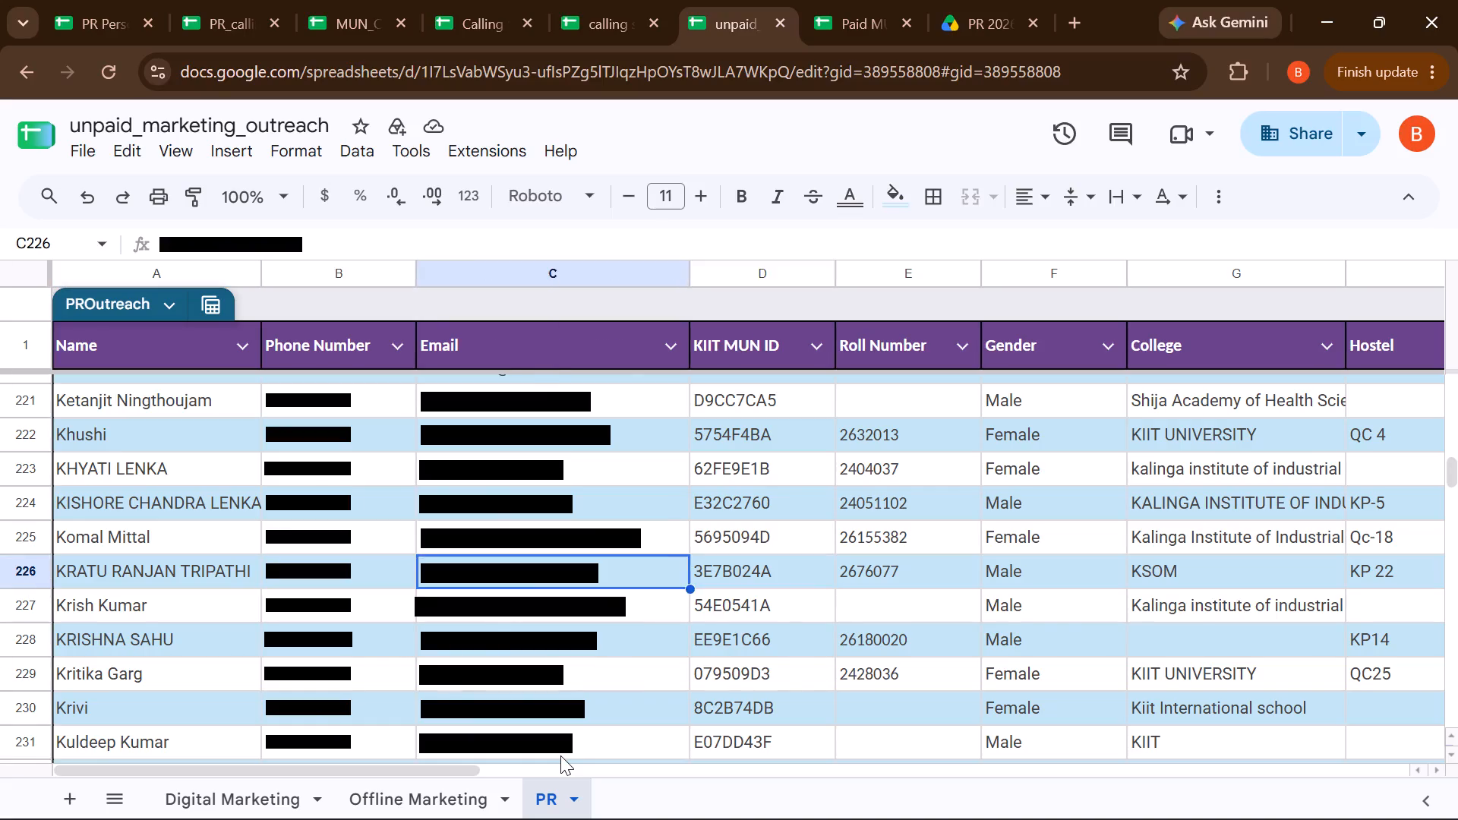
key("Right")
key("Right")
key("Right")
key("Right")
key("Right")
key("Right")
key("Right")
key("Right")
key("Right")
key("Right")
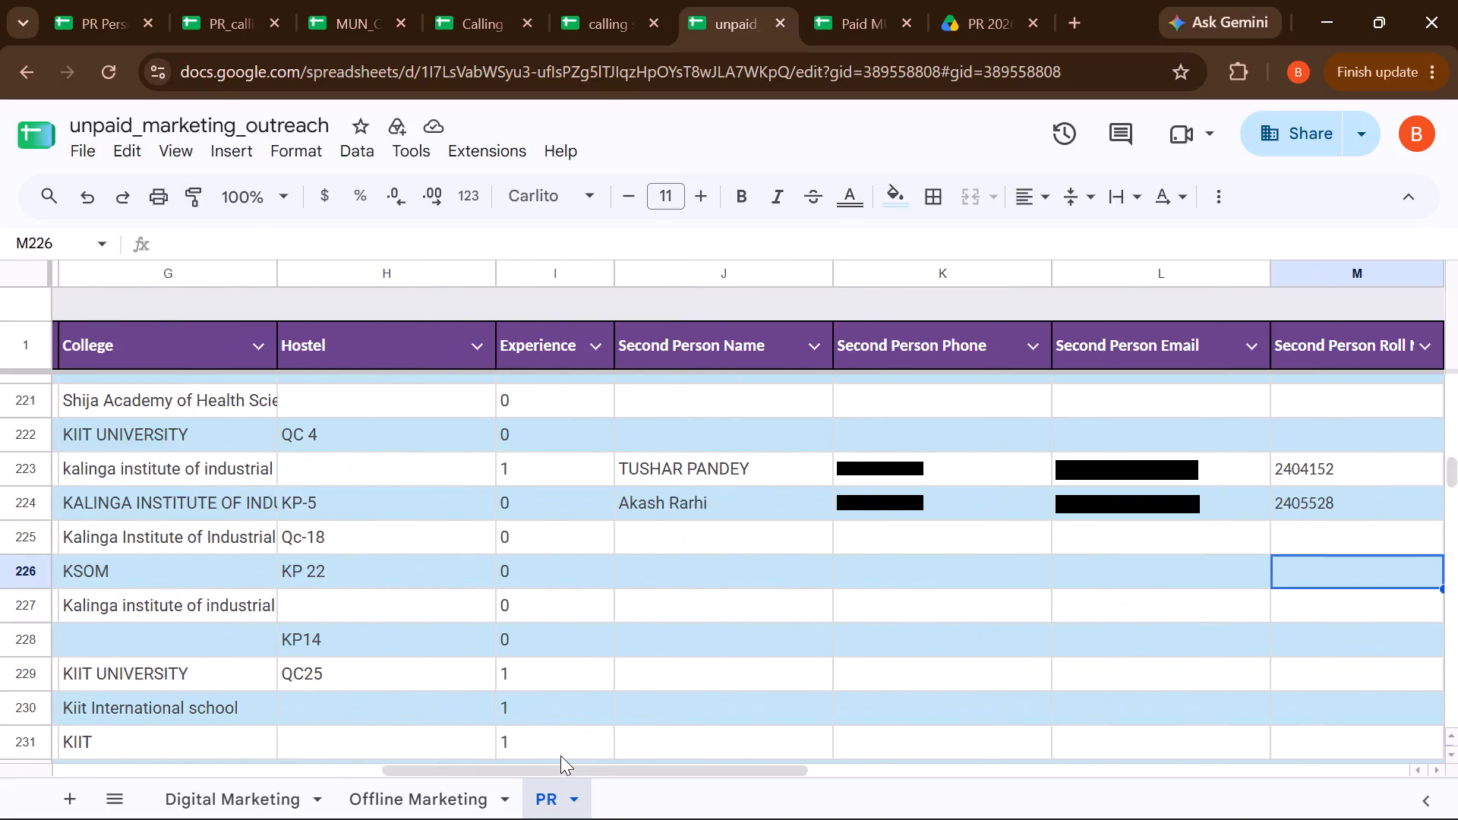
key("Right")
key("Right")
key("Right")
key("Right")
key("Right")
key("Right")
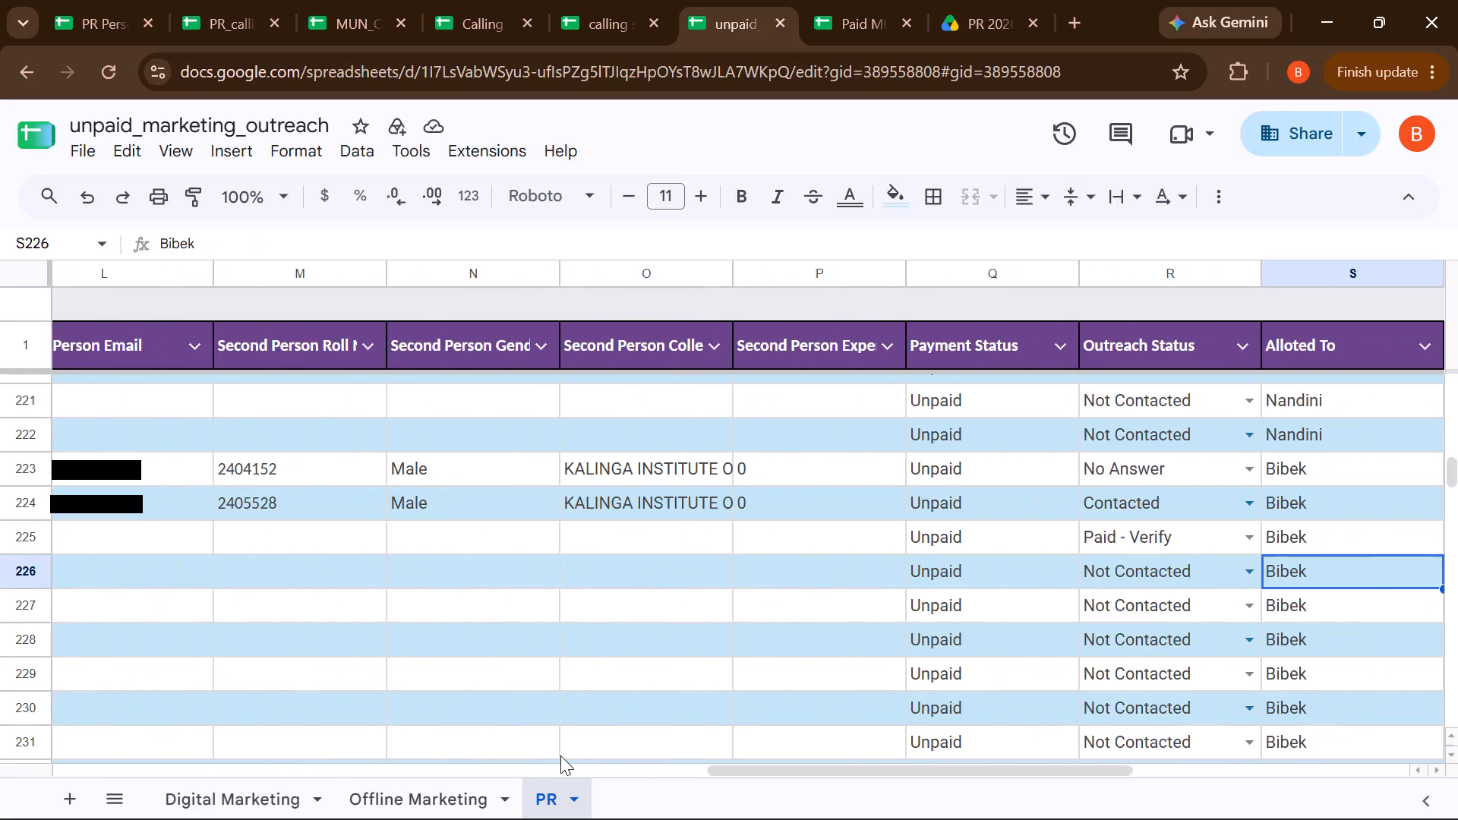
key("Left")
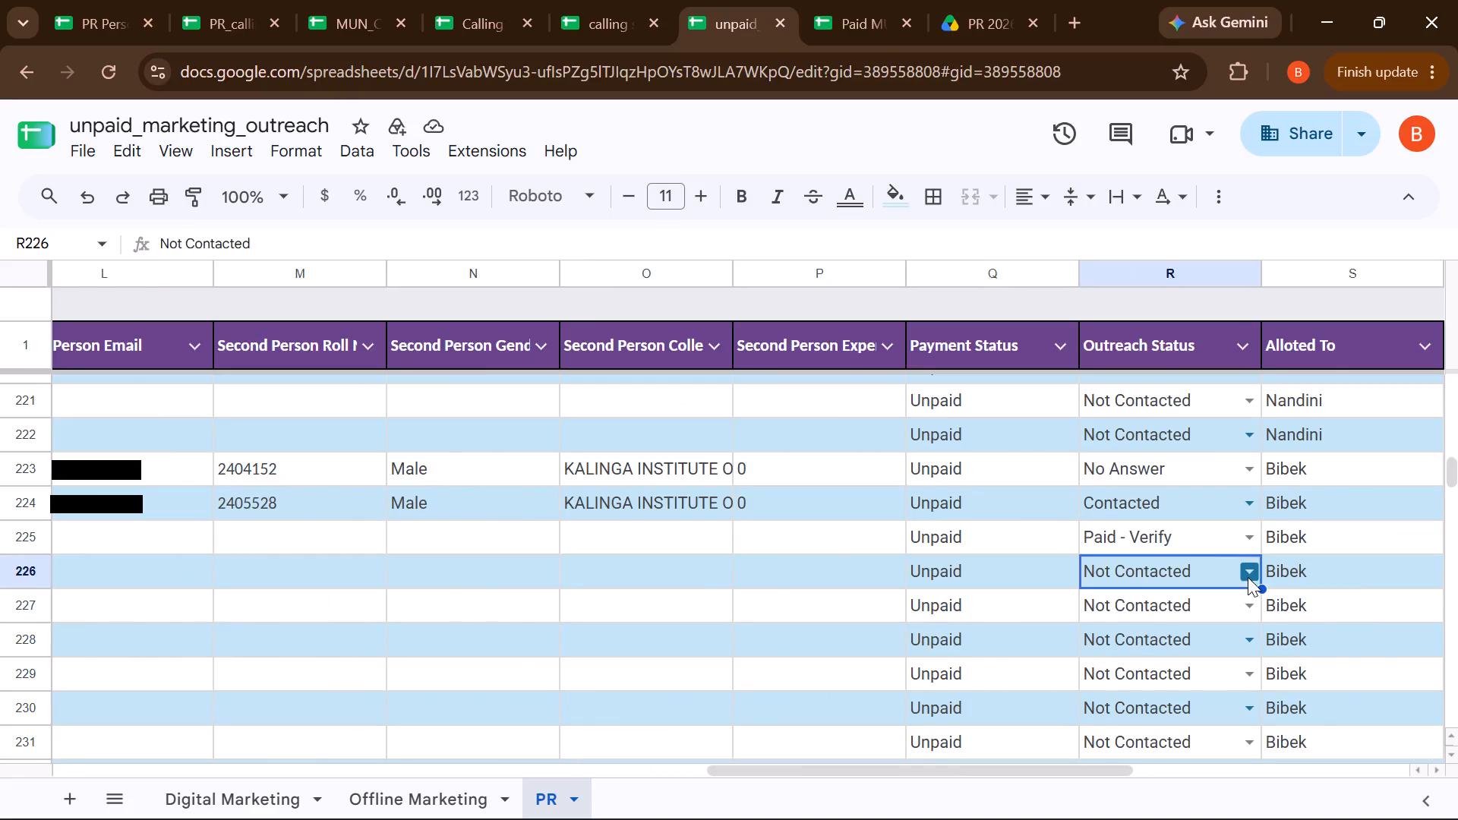
left_click(1246, 573)
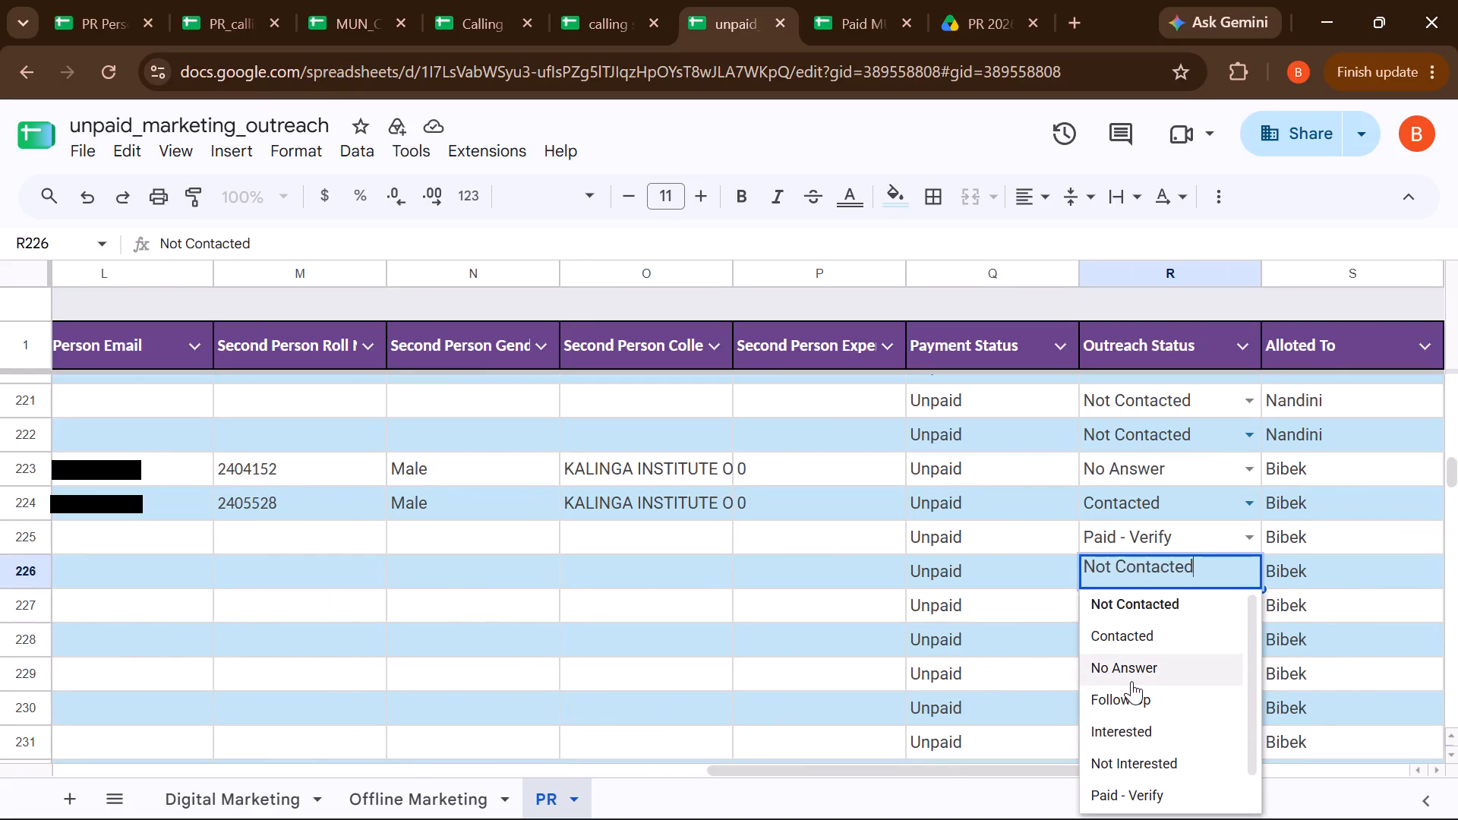
left_click(1140, 752)
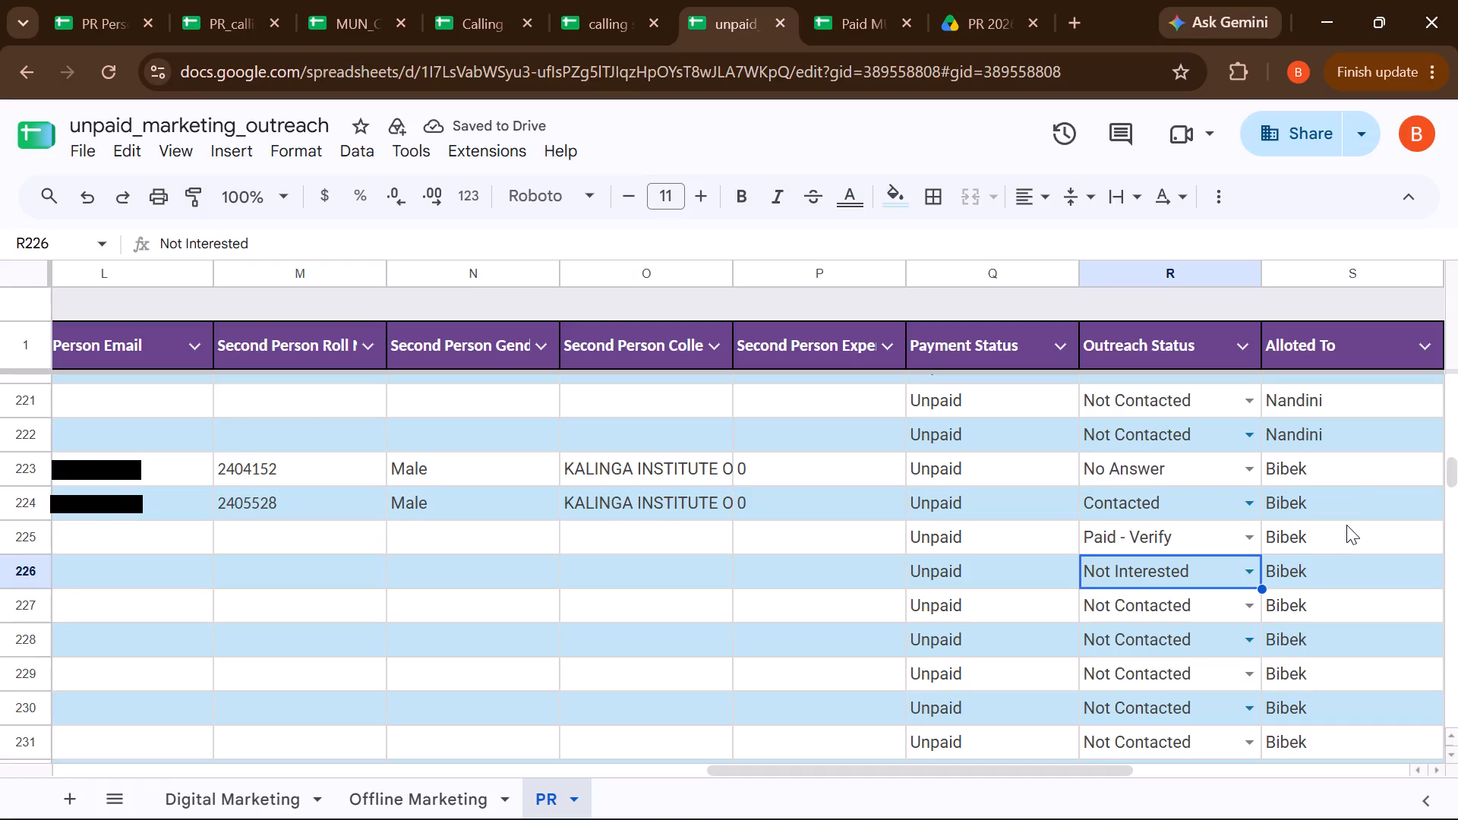
Go to the name and contact details of the registrant in row 227 and check them.
key("Down")
key("Left")
key("Left")
key("Left")
key("Left")
key("Left")
key("Left")
key("Left")
key("Left")
key("Left")
key("Left")
key("Left")
key("Left")
key("Left")
key("Left")
key("Left")
key("Left")
key("Left")
key("Left")
key("Left")
key("Left")
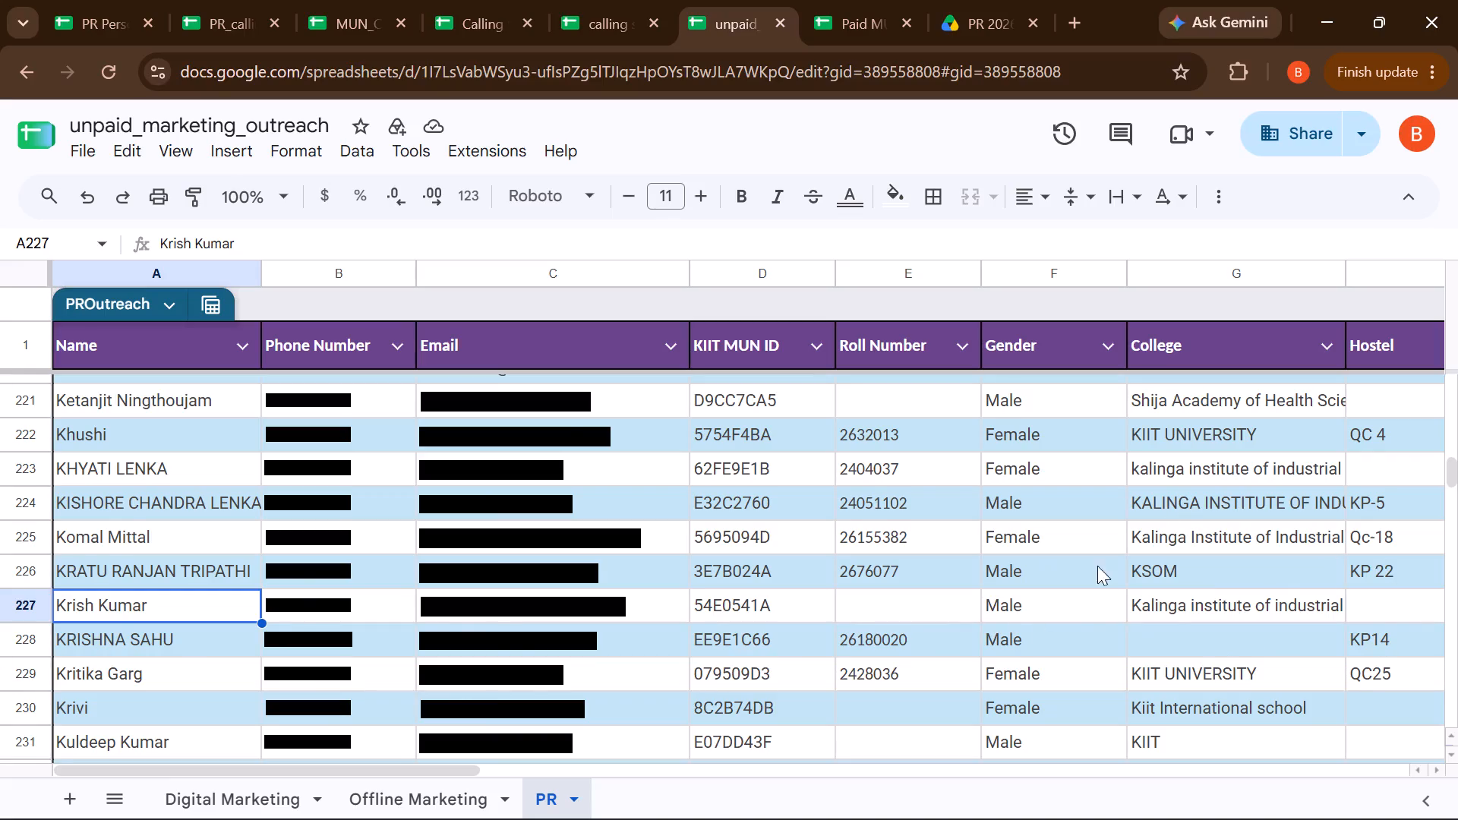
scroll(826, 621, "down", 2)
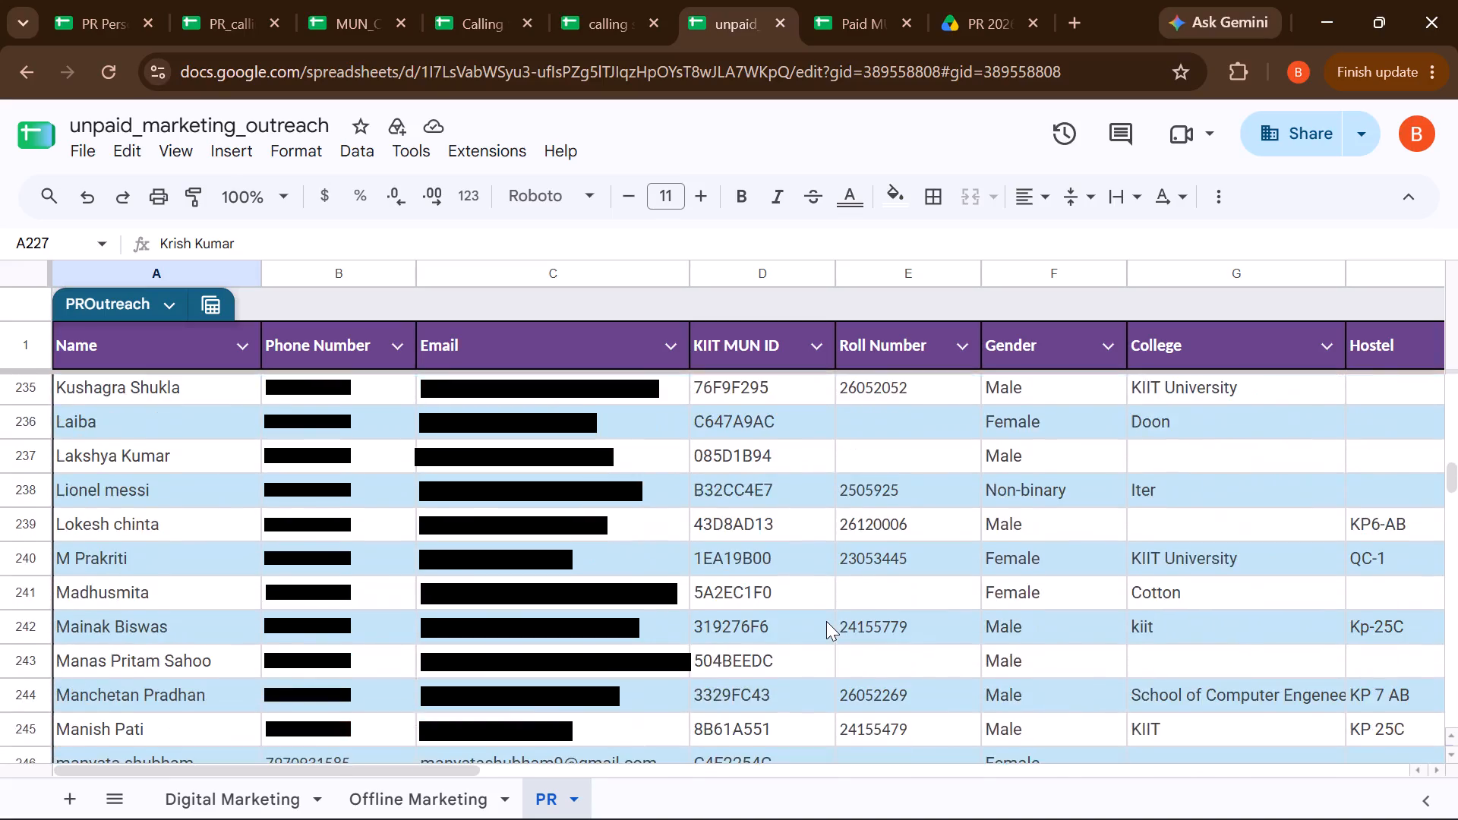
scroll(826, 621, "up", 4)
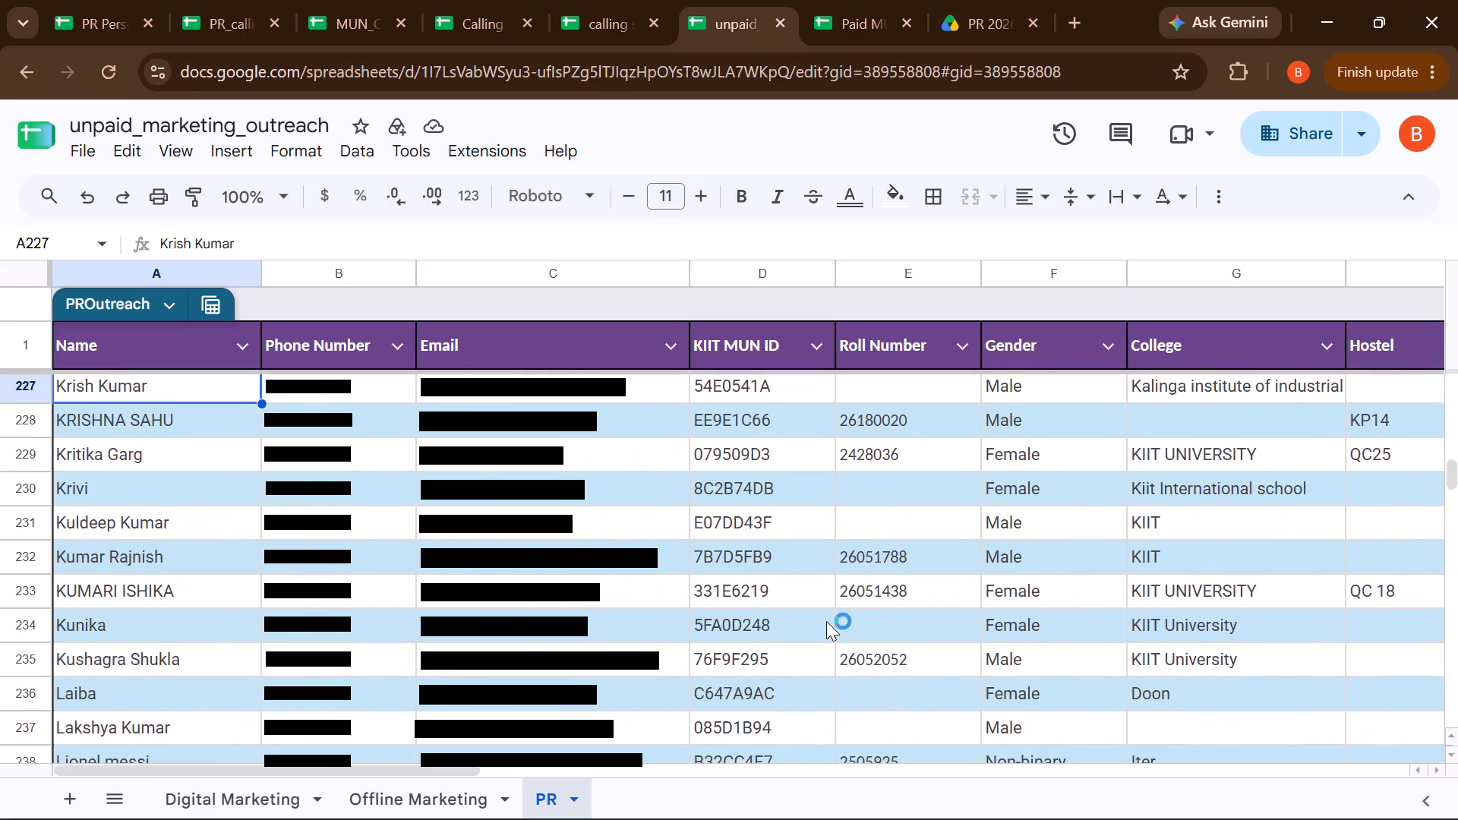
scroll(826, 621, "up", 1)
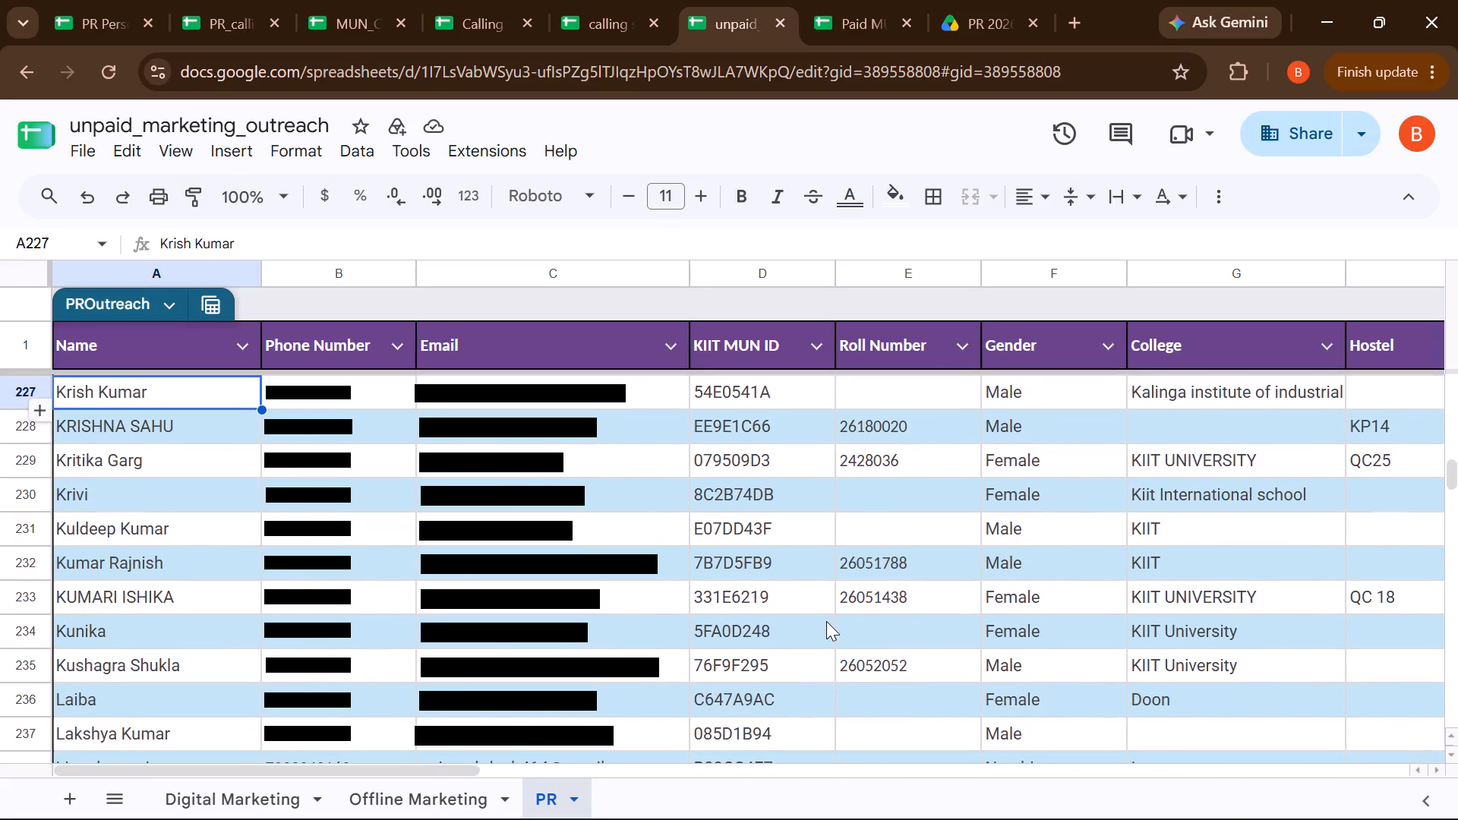
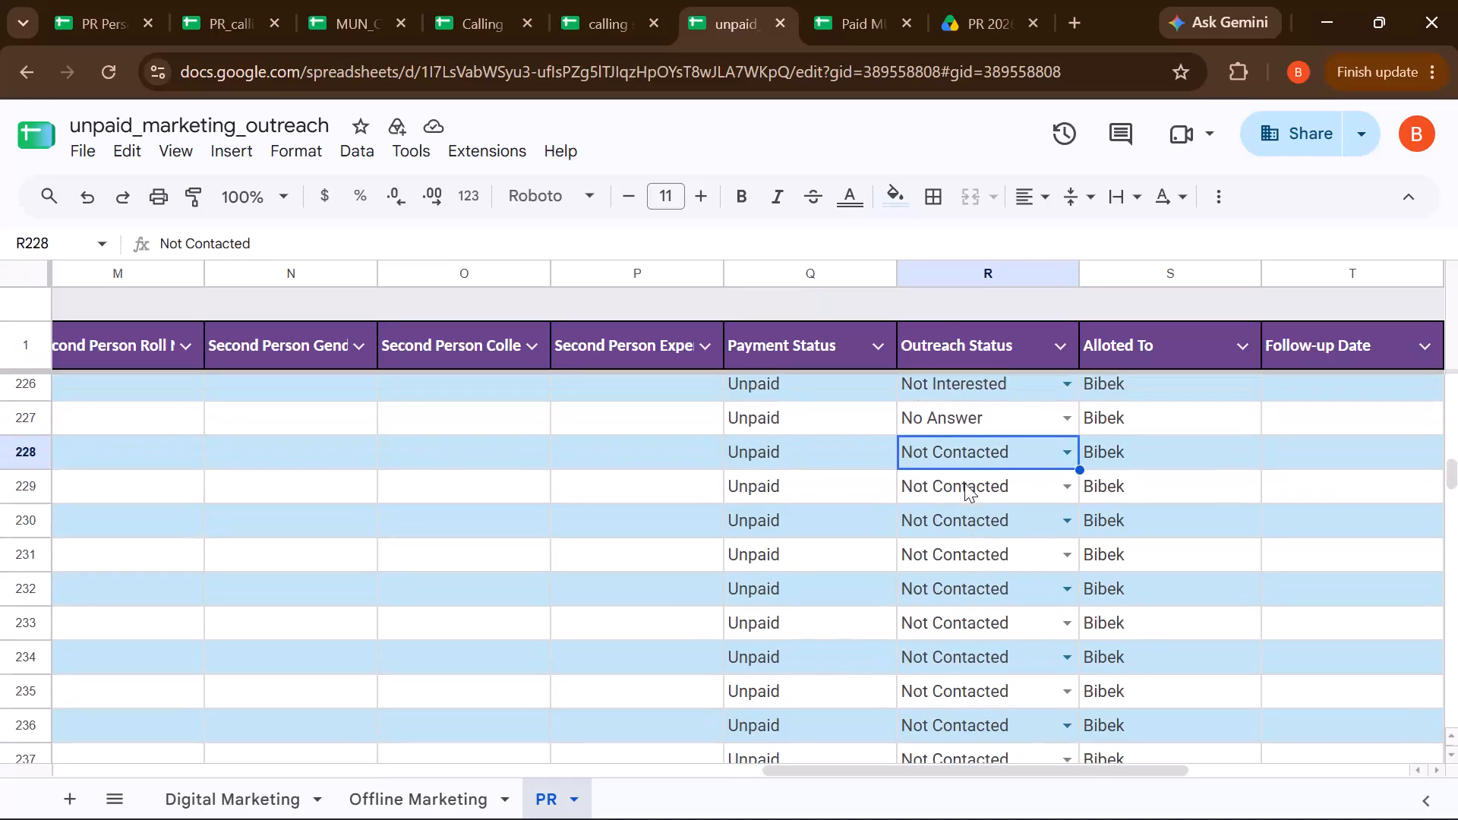
Go to the name and contact details of the registrant in row 228 and check them.
scroll(964, 483, "right", 1)
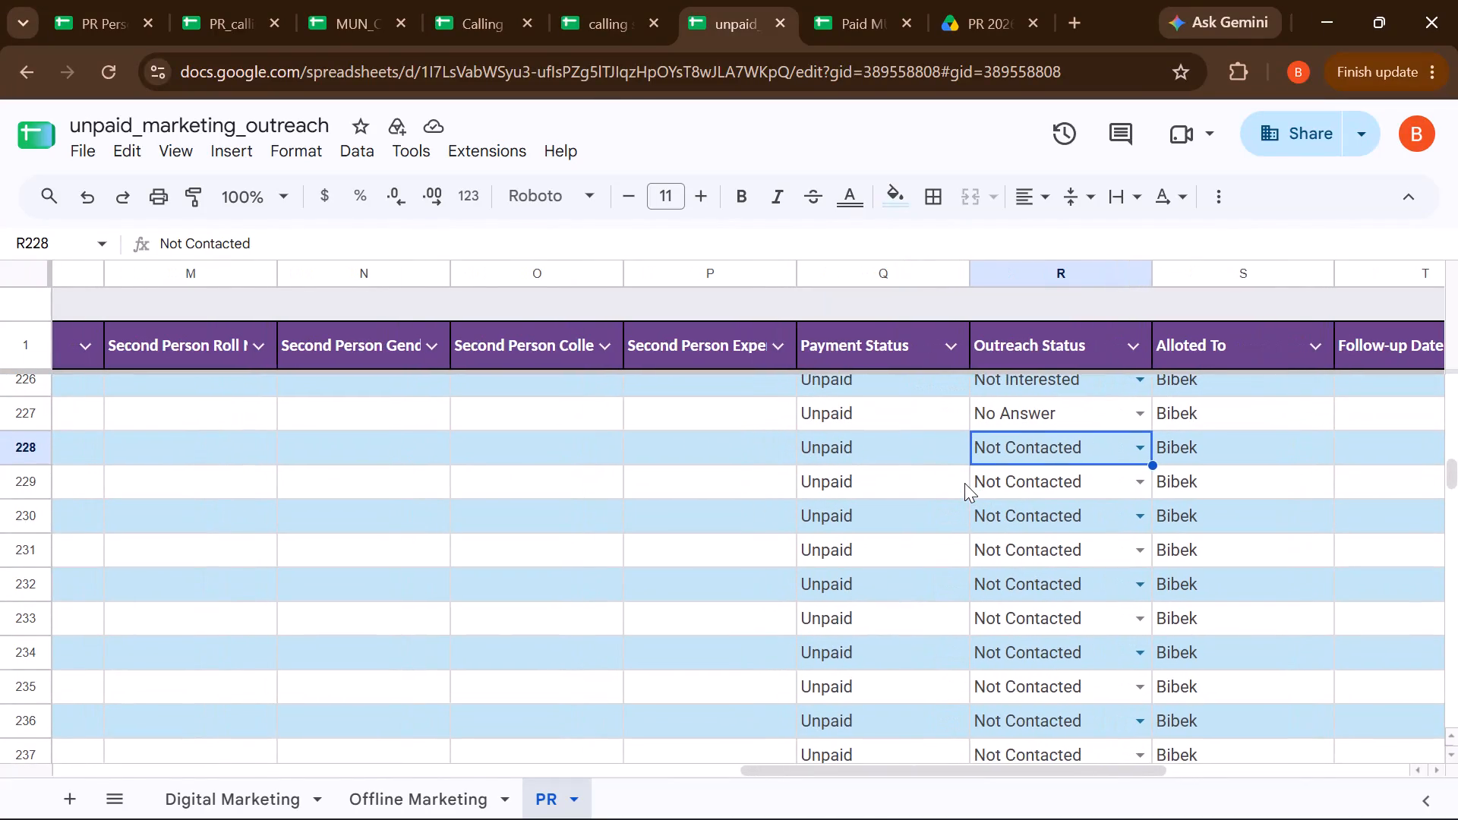
key("Left")
key("Left")
key("Left")
key("Left")
key("Left")
key("Left")
key("Left")
key("Left")
key("Left")
key("Left")
key("Left")
key("Left")
key("Left")
key("Left")
key("Left")
key("Left")
key("Left")
key("Left")
key("Left")
key("Left")
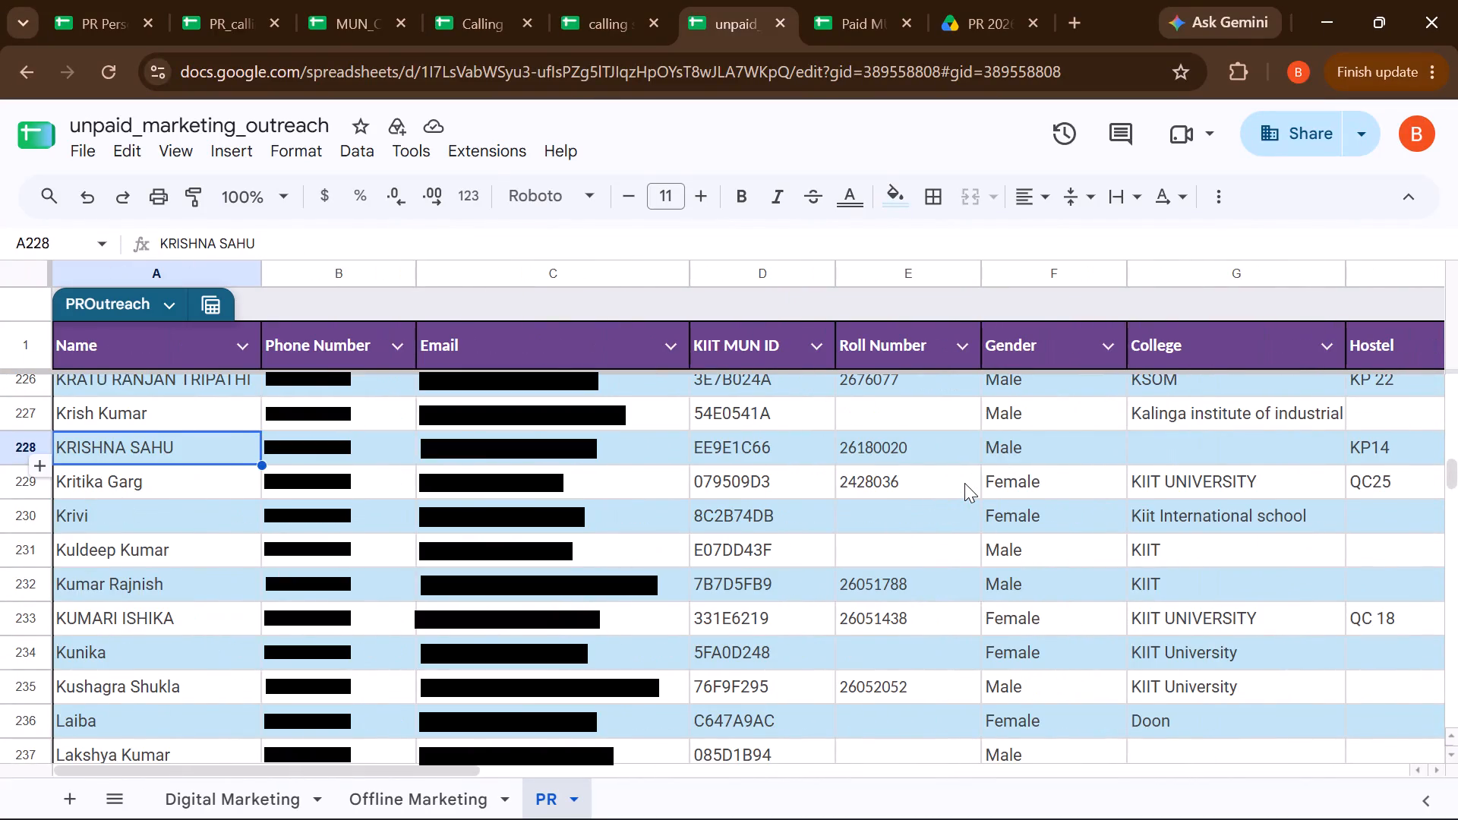
key("Right")
key("Left")
scroll(964, 483, "down", 1)
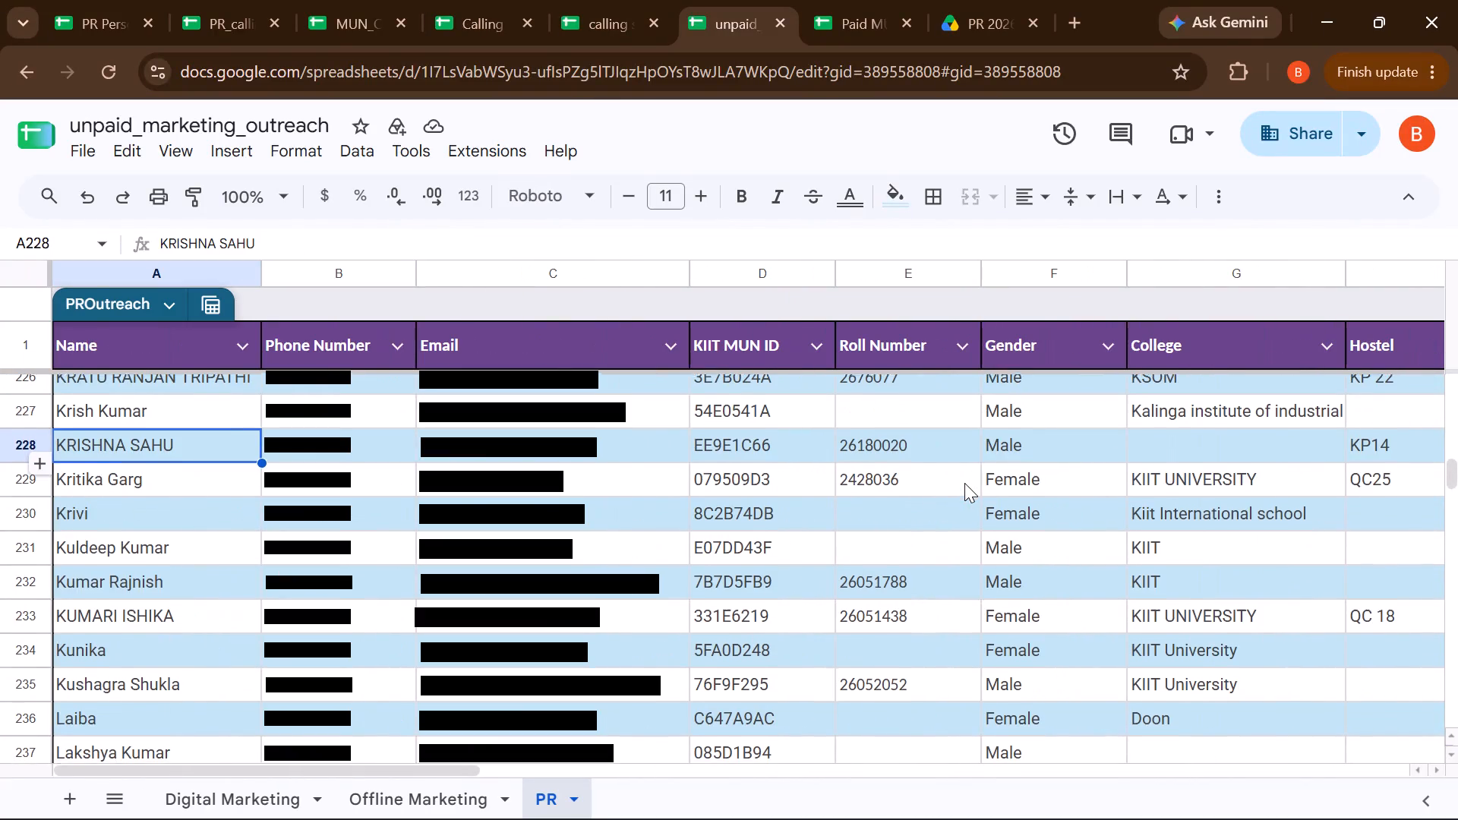
scroll(964, 483, "down", 1)
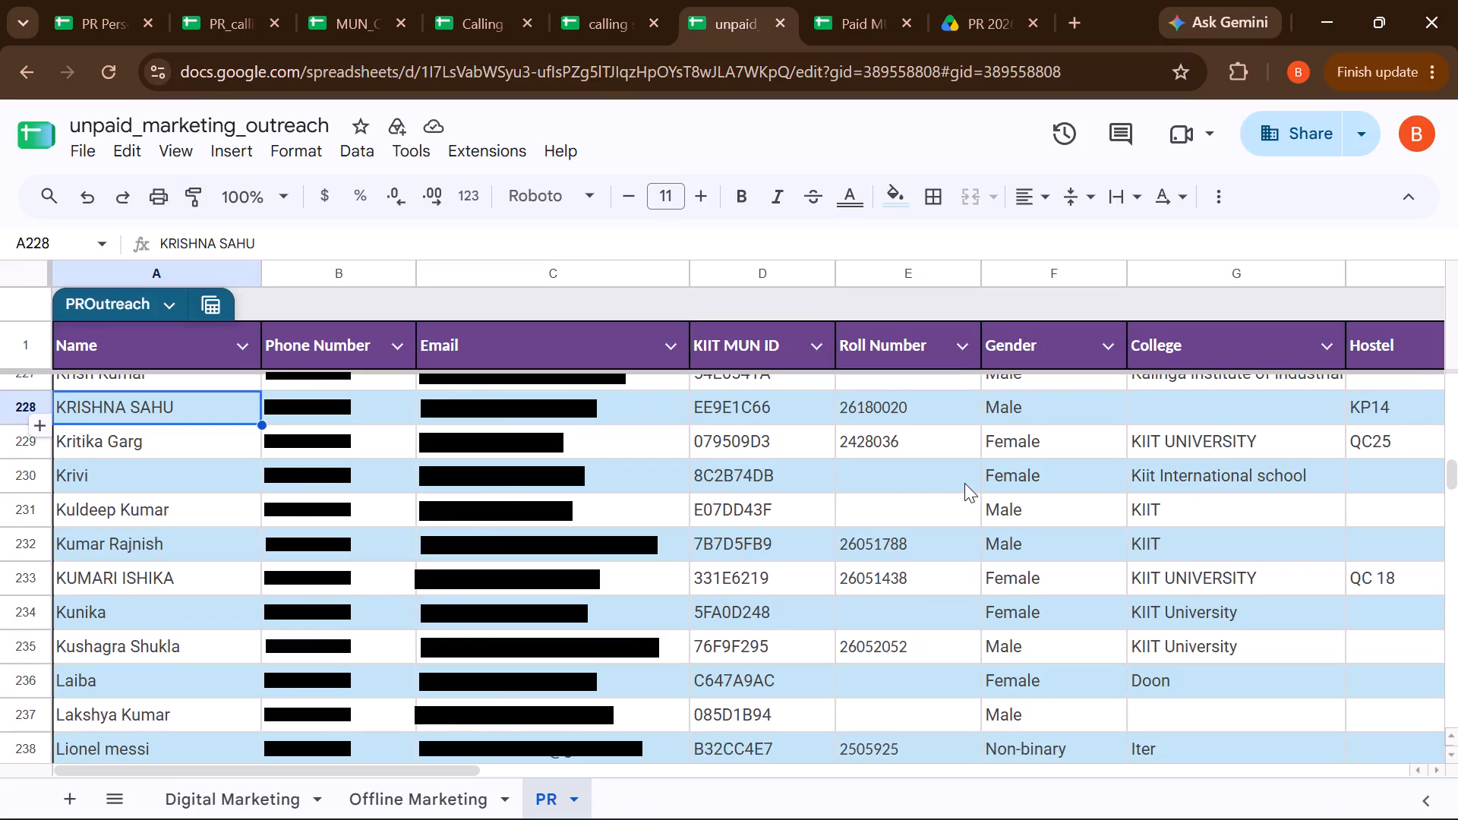
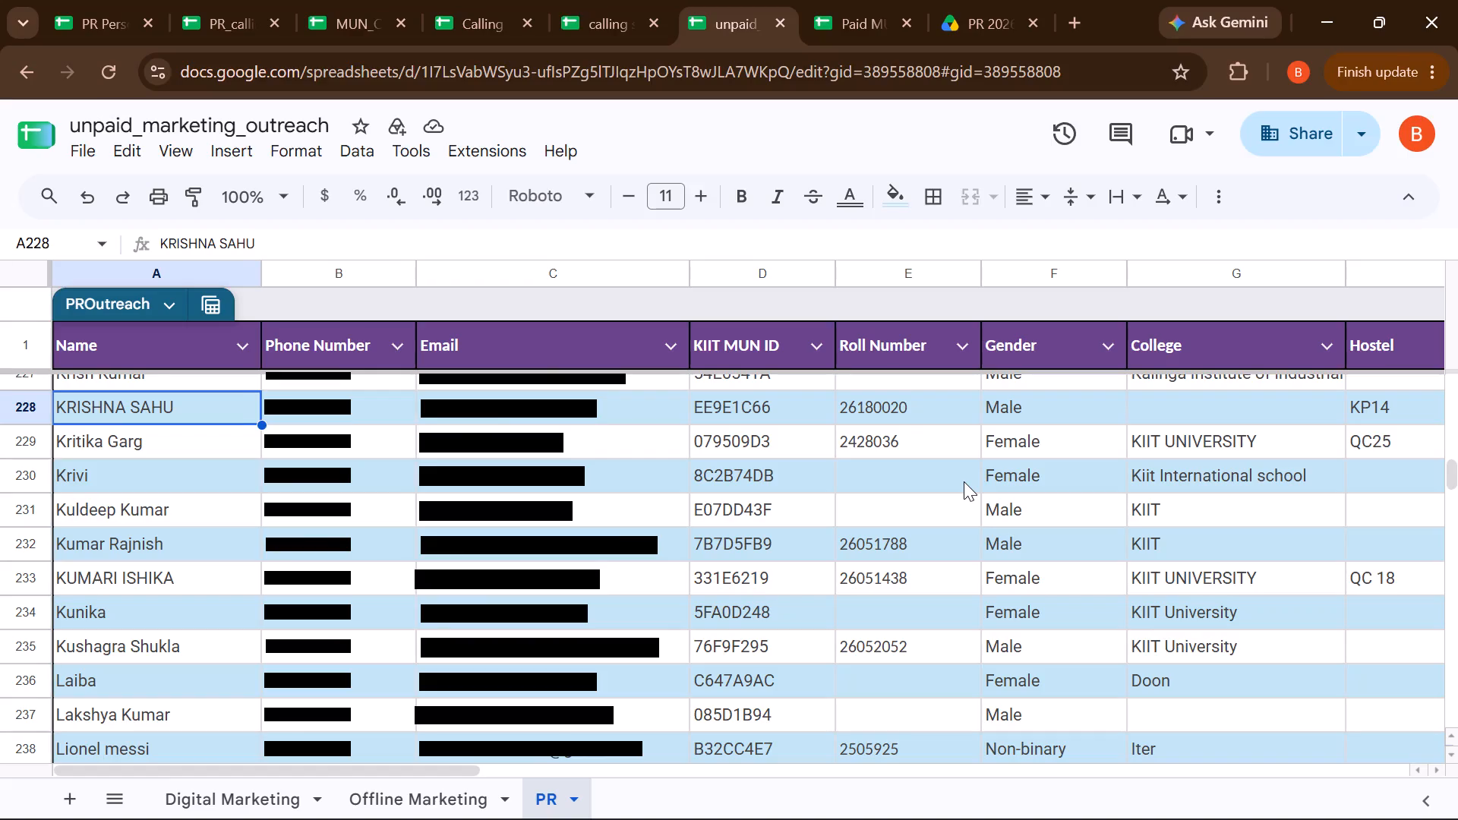
Check the row 228 registrant's details, from the name and MUN ID through roll number, gender, college, hostel and experience.
key("Right")
key("Left")
key("Right")
key("Left")
key("Right")
key("Right")
key("Right")
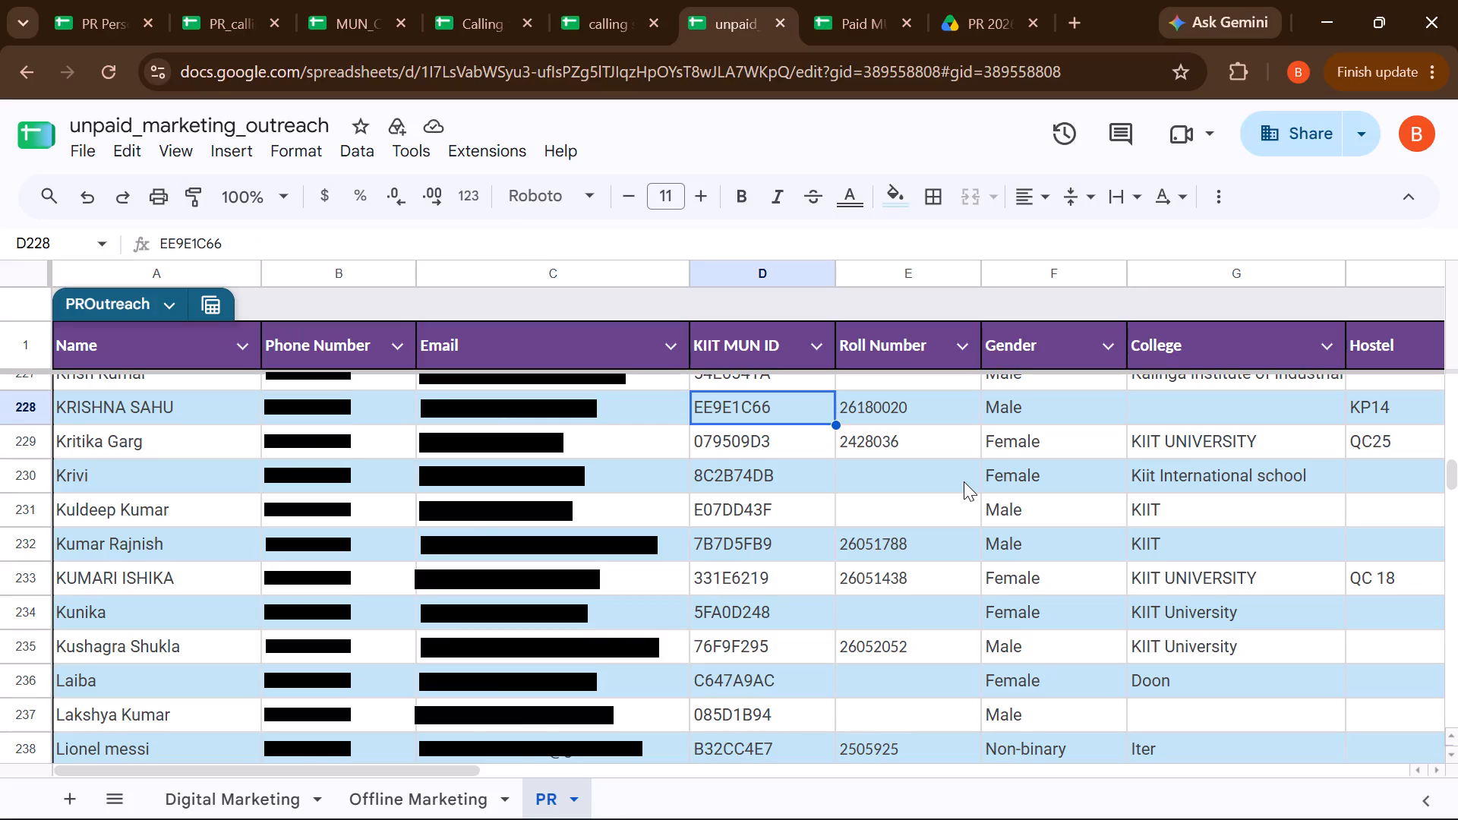
key("Right")
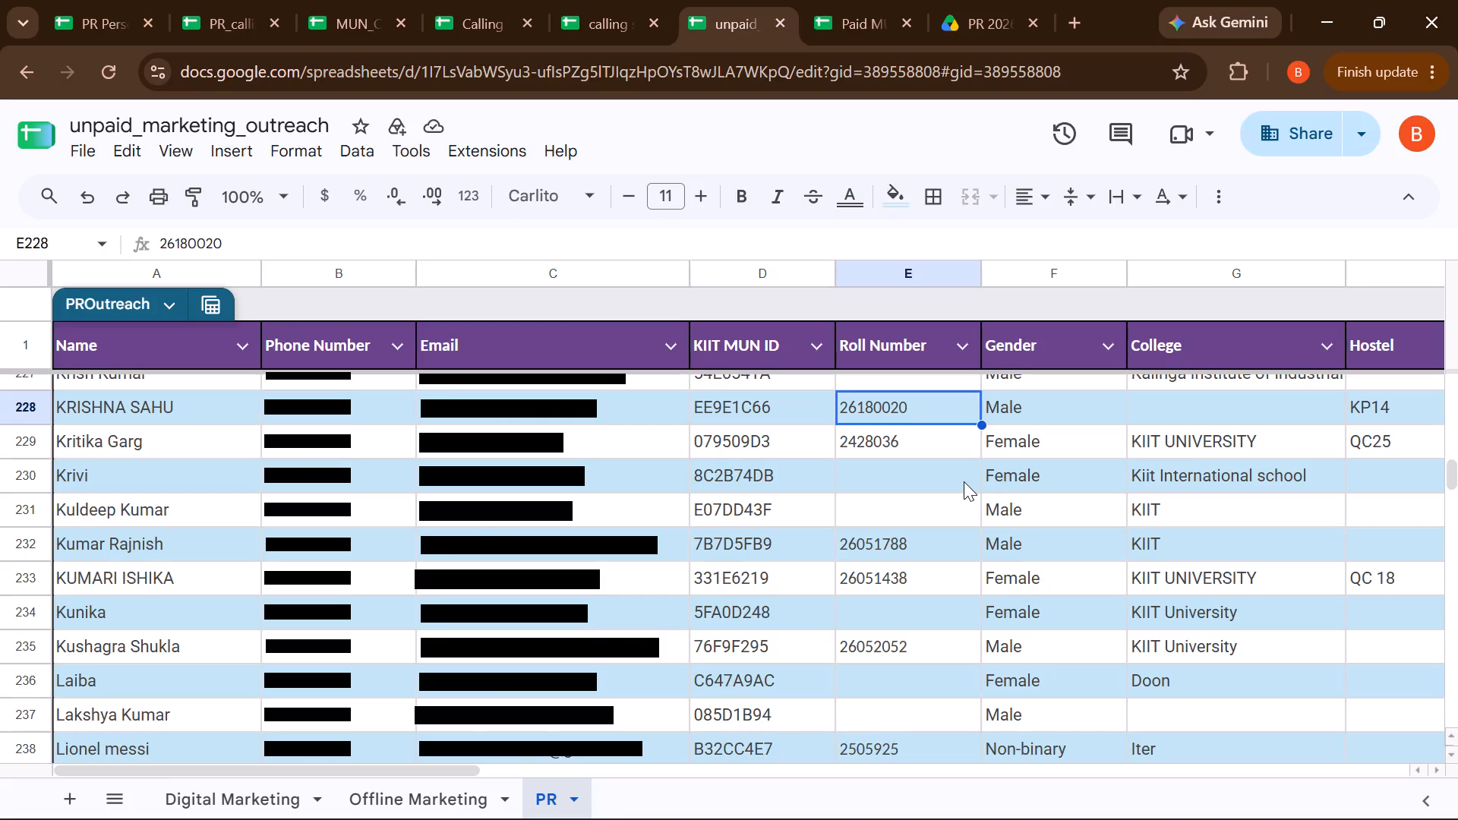
key("Left")
key("Right")
key("Right")
key("Right")
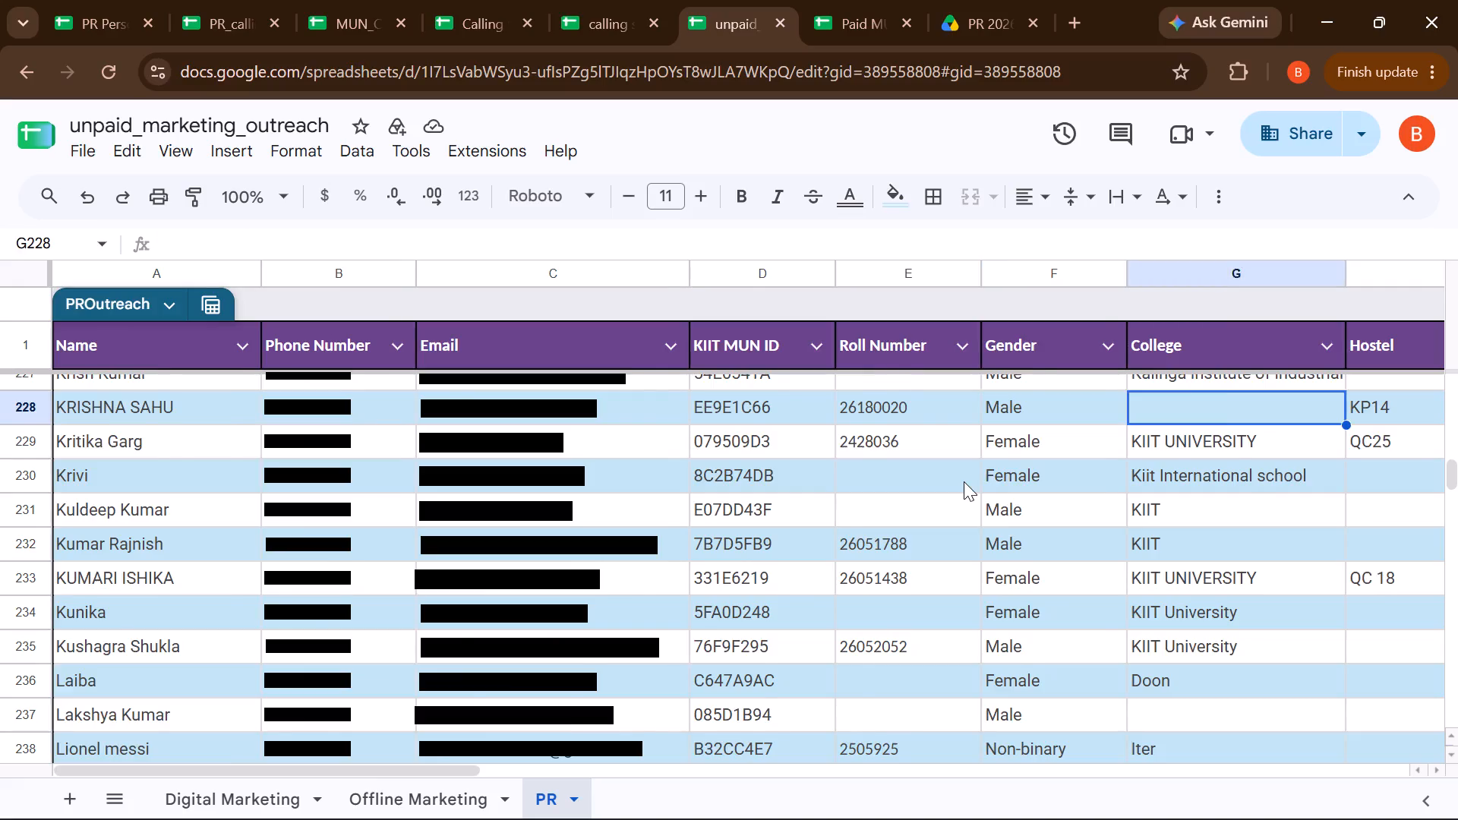
key("Right")
key("Left")
key("Right")
key("Right")
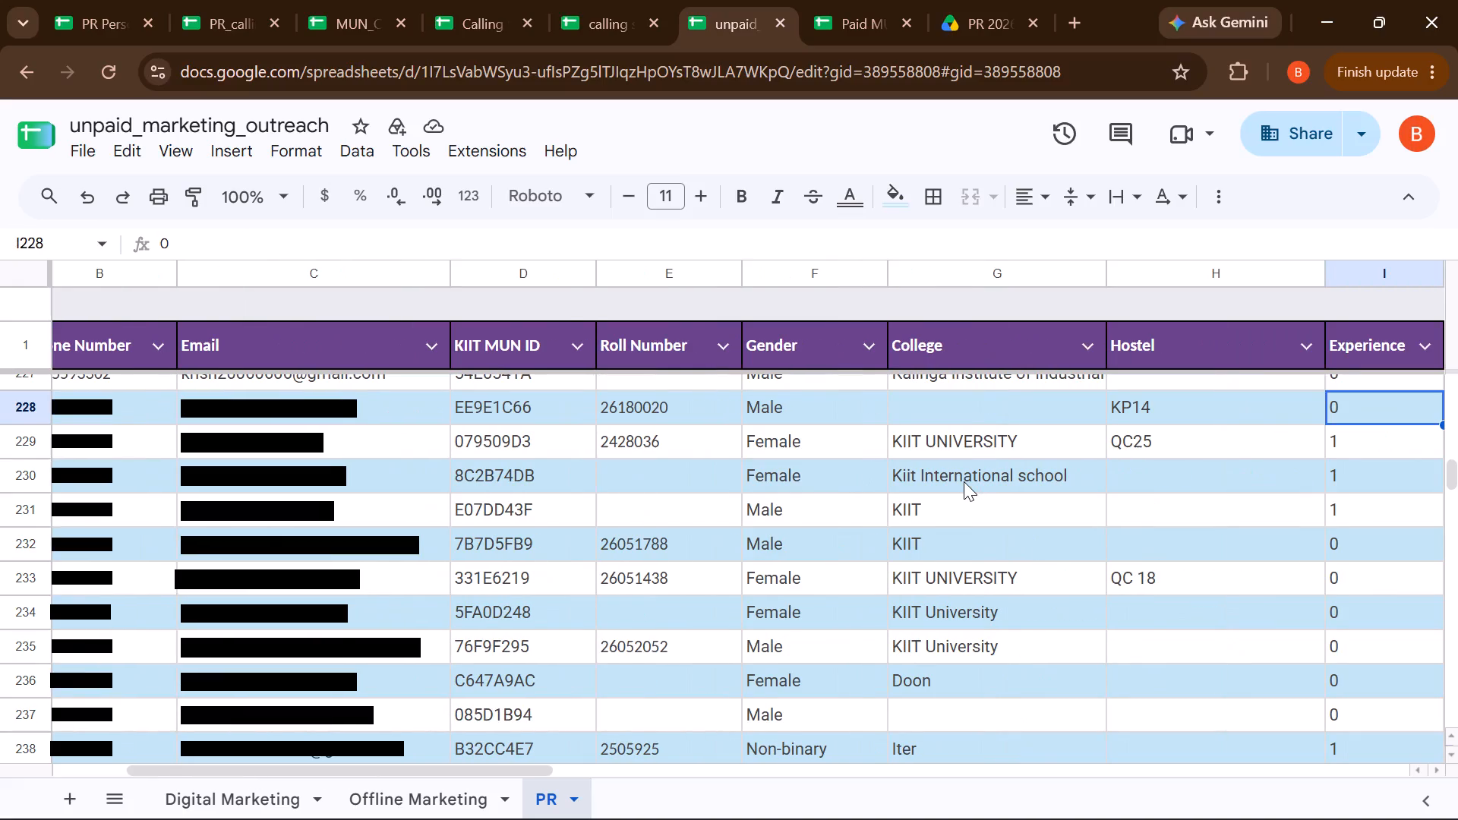
key("Left")
key("Left")
key("Right")
key("Right")
Set the Outreach Status of the registrant in row 228 to Paid - Verify.
key("Right")
key("Right")
key("Right")
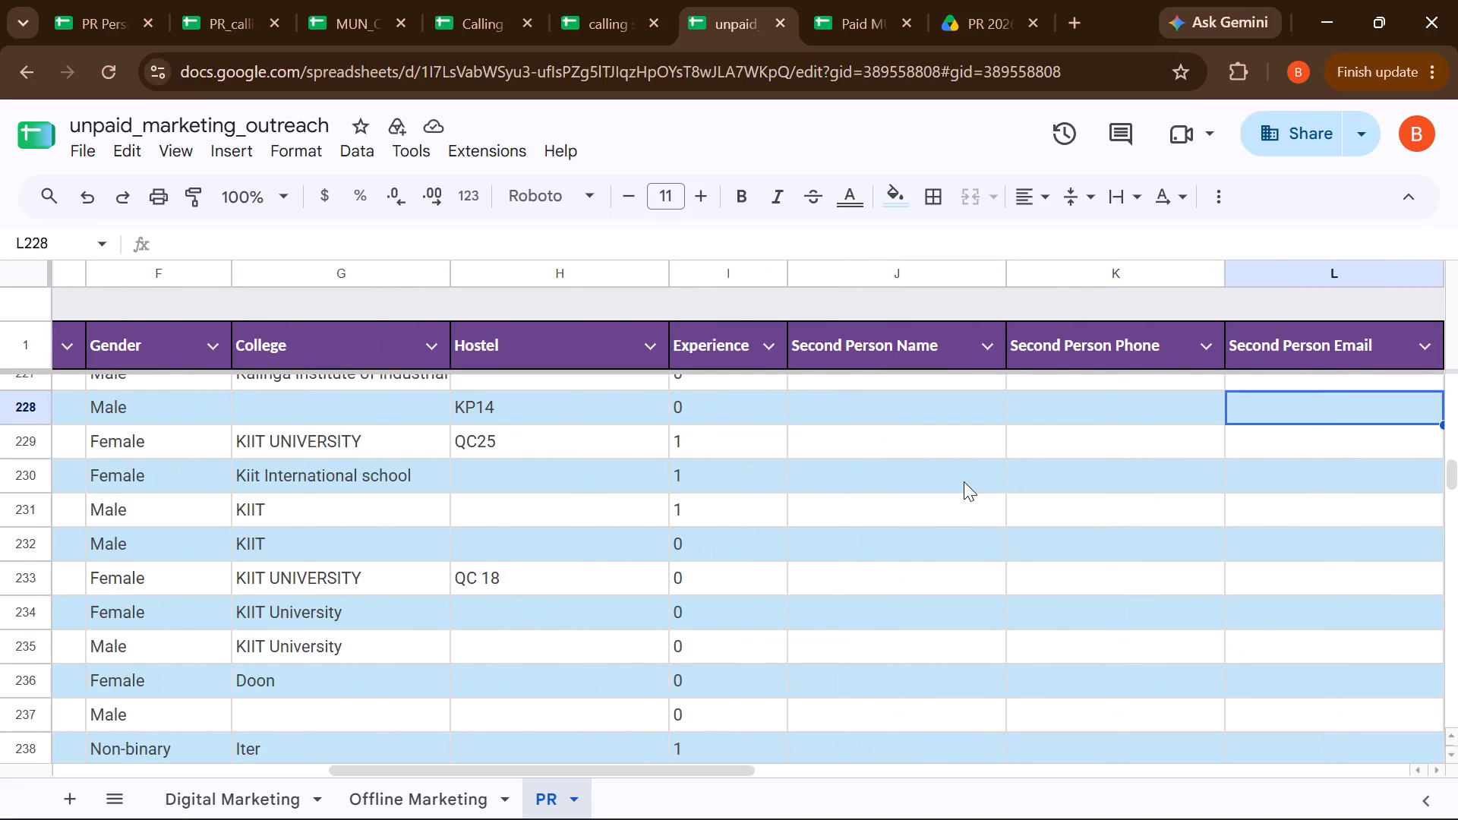
key("Right")
key("Right")
key("Right")
key("Right")
key("Right")
key("Right")
key("Right")
key("Right")
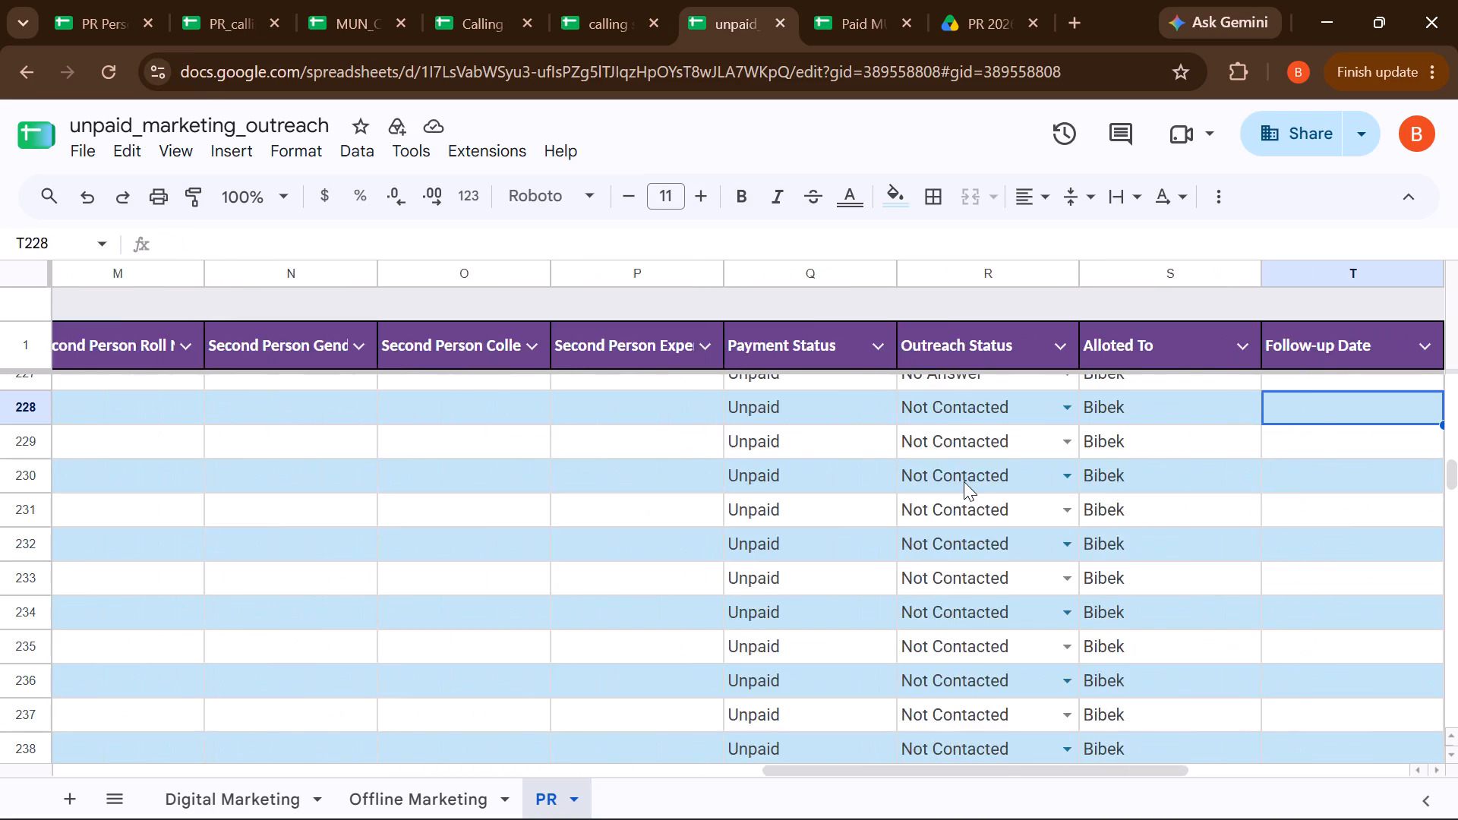
key("Right")
left_click(748, 411)
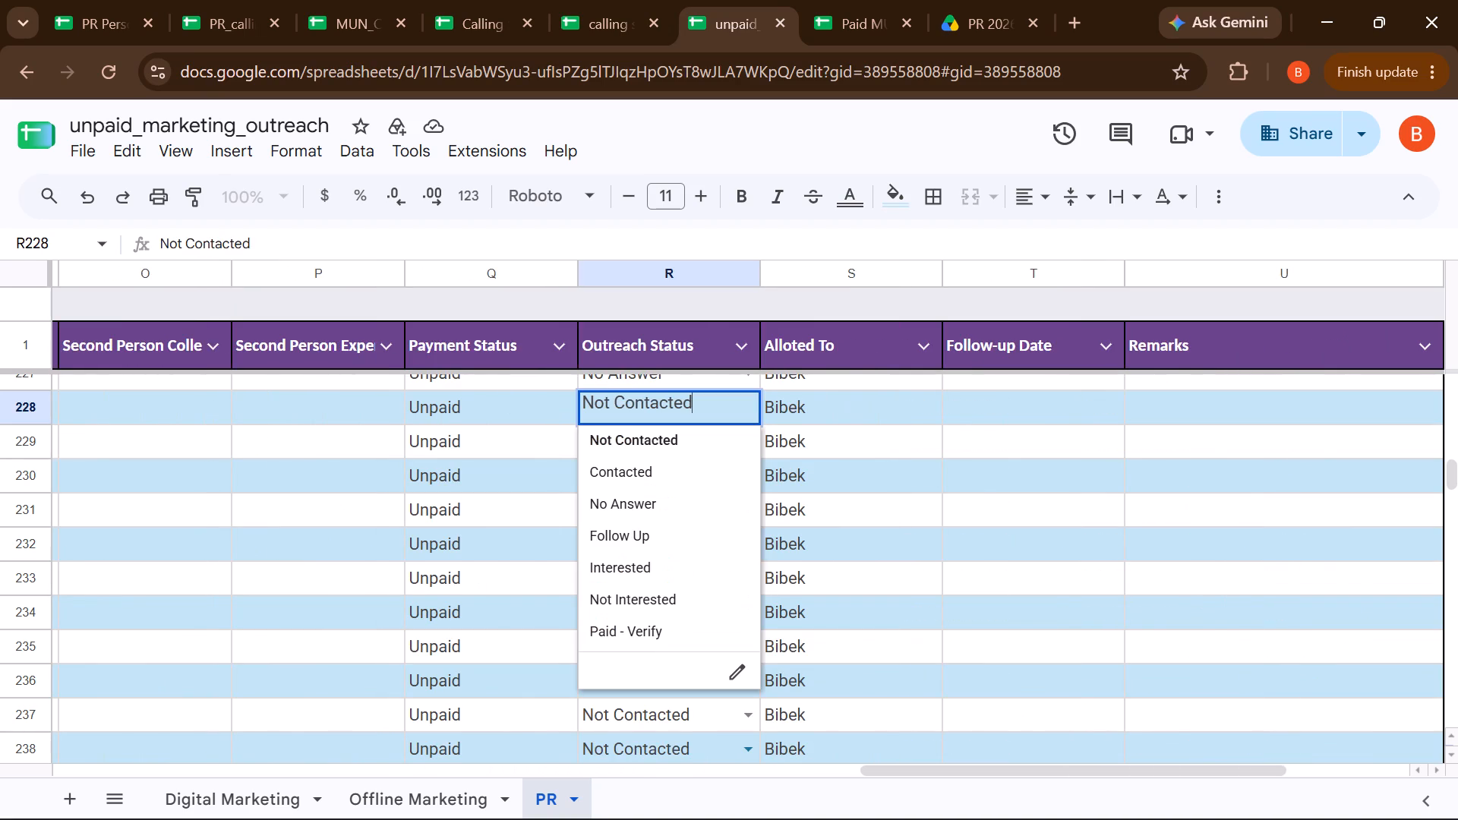
left_click(648, 621)
Enter the note "Already sent to someone" in the Follow-up Date cell of row 228.
left_click(1056, 401)
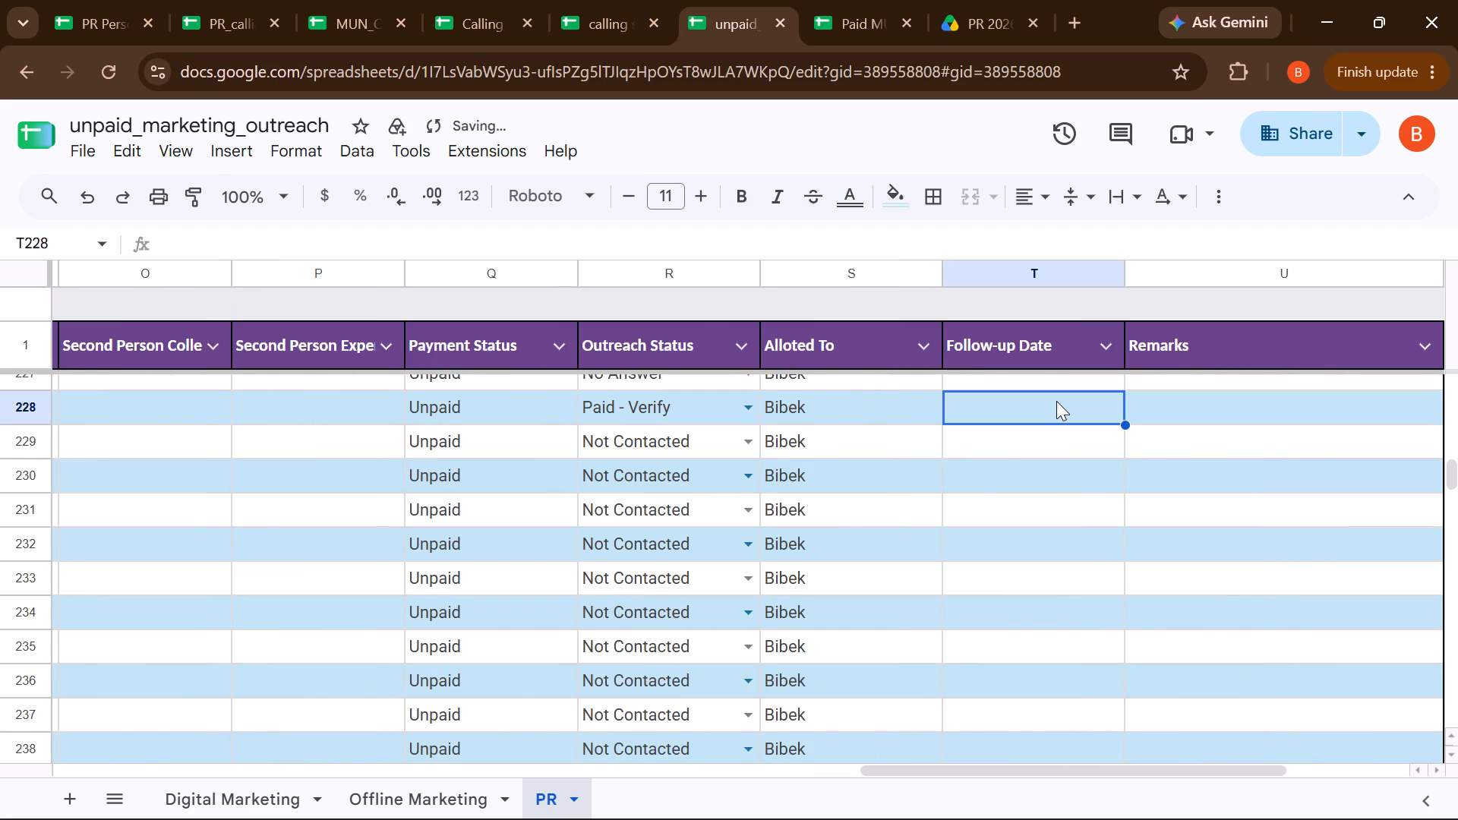
type("Already sent to someone")
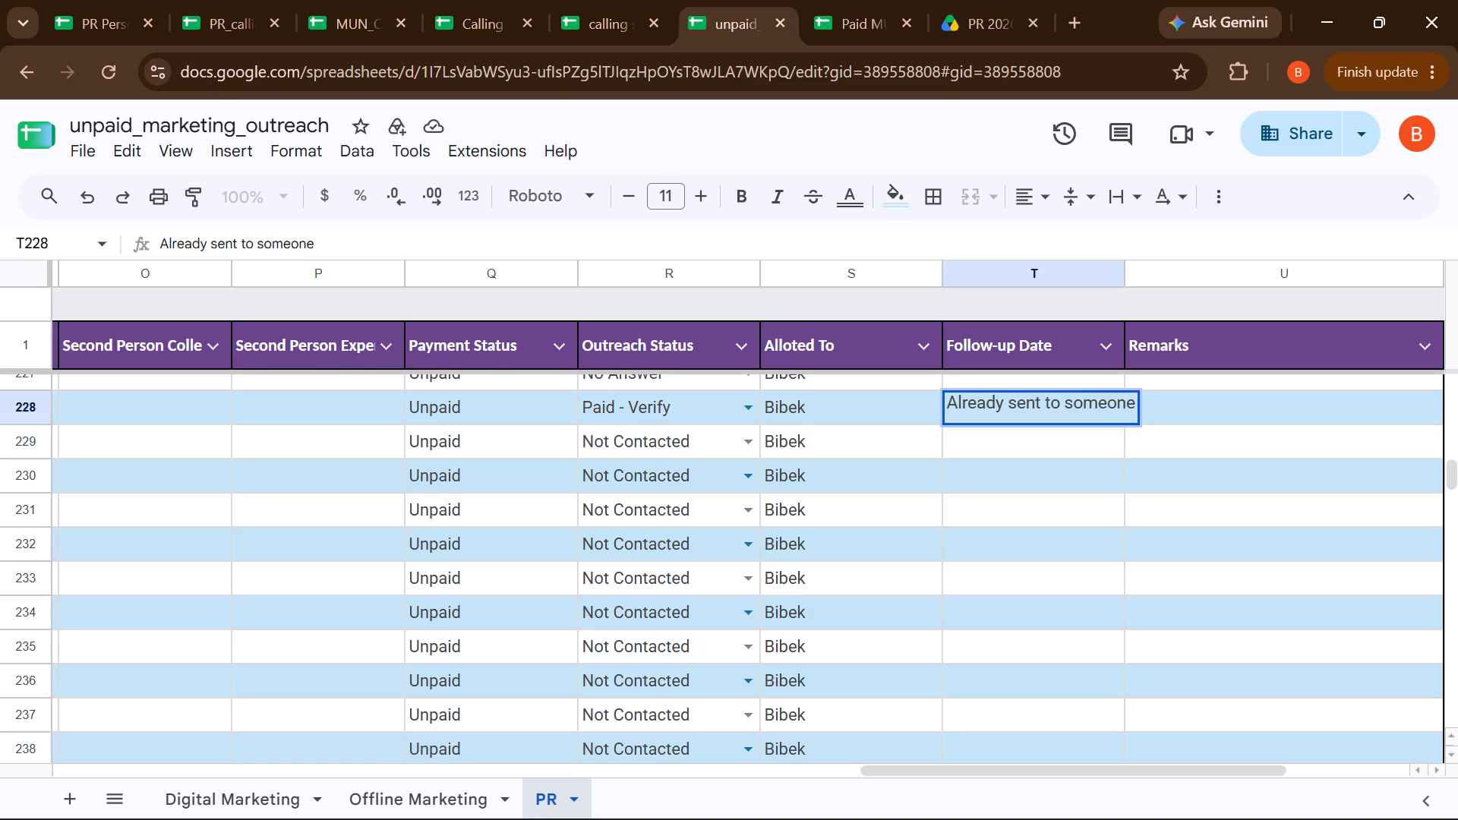
Widen the Follow-up Date column slightly so that the note in row 228 fits on one line.
left_click(1078, 266)
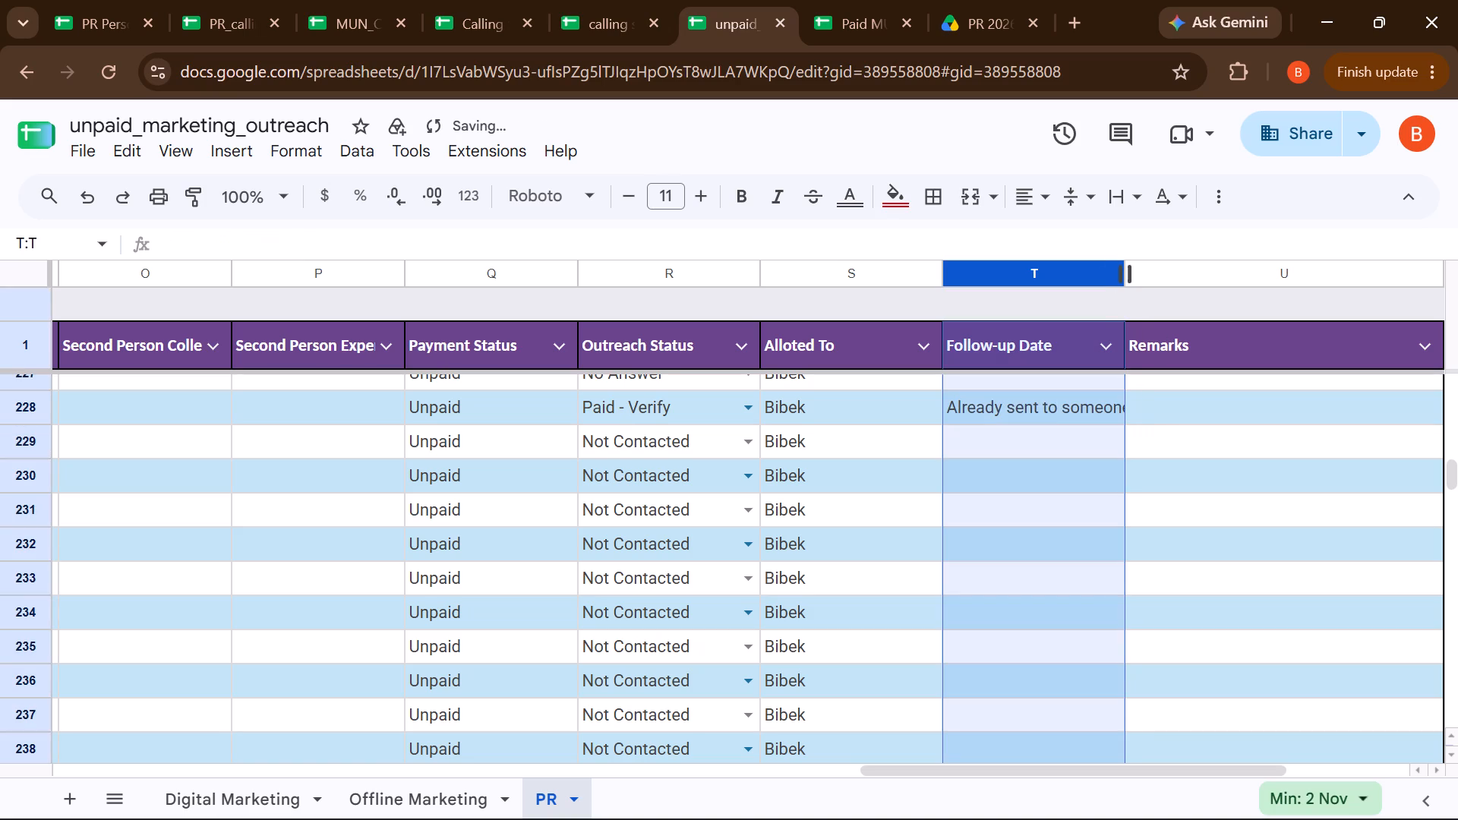
left_click_drag(1123, 269, 1141, 274)
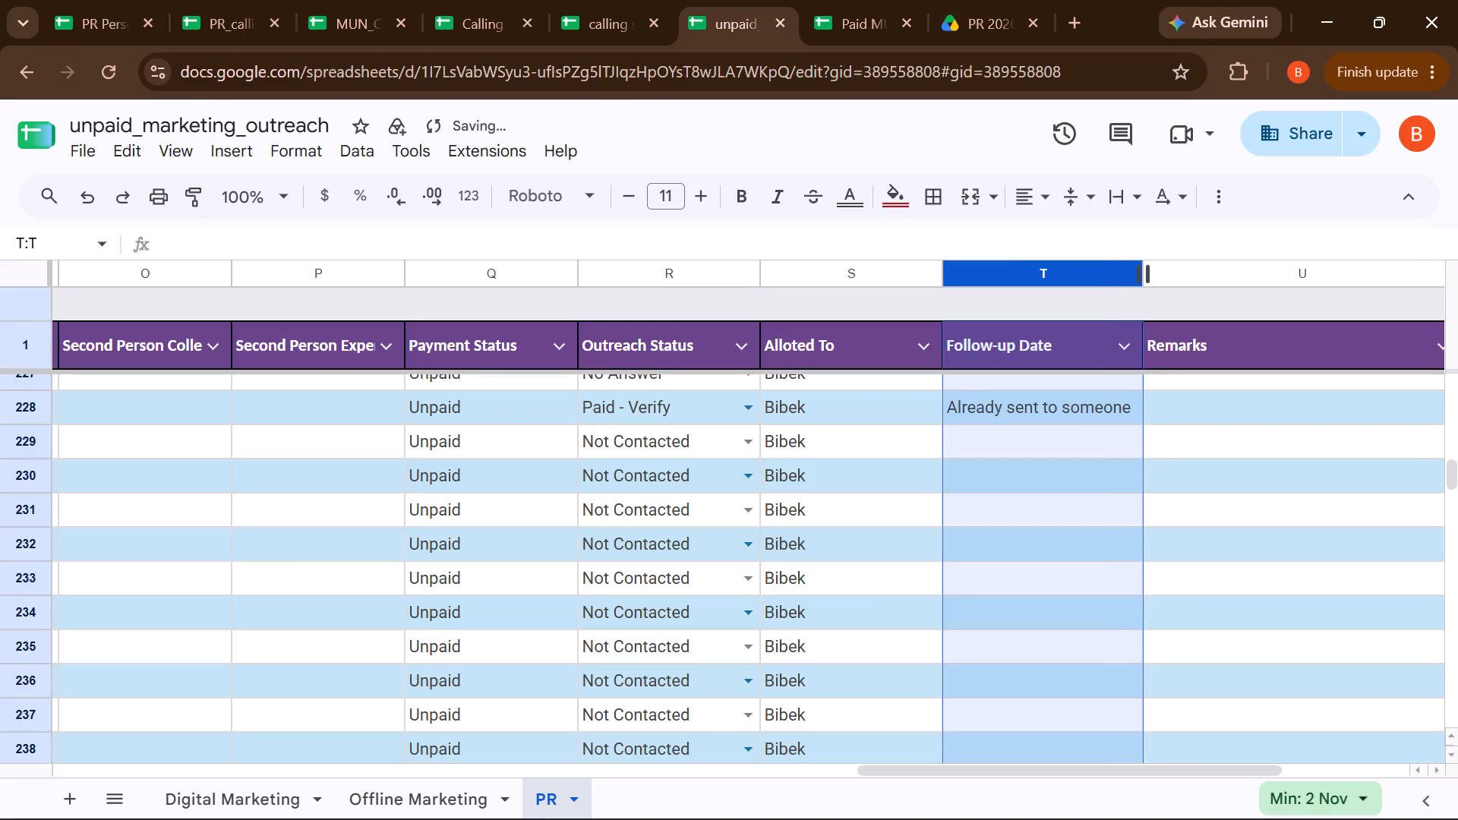
left_click_drag(1141, 274, 1135, 281)
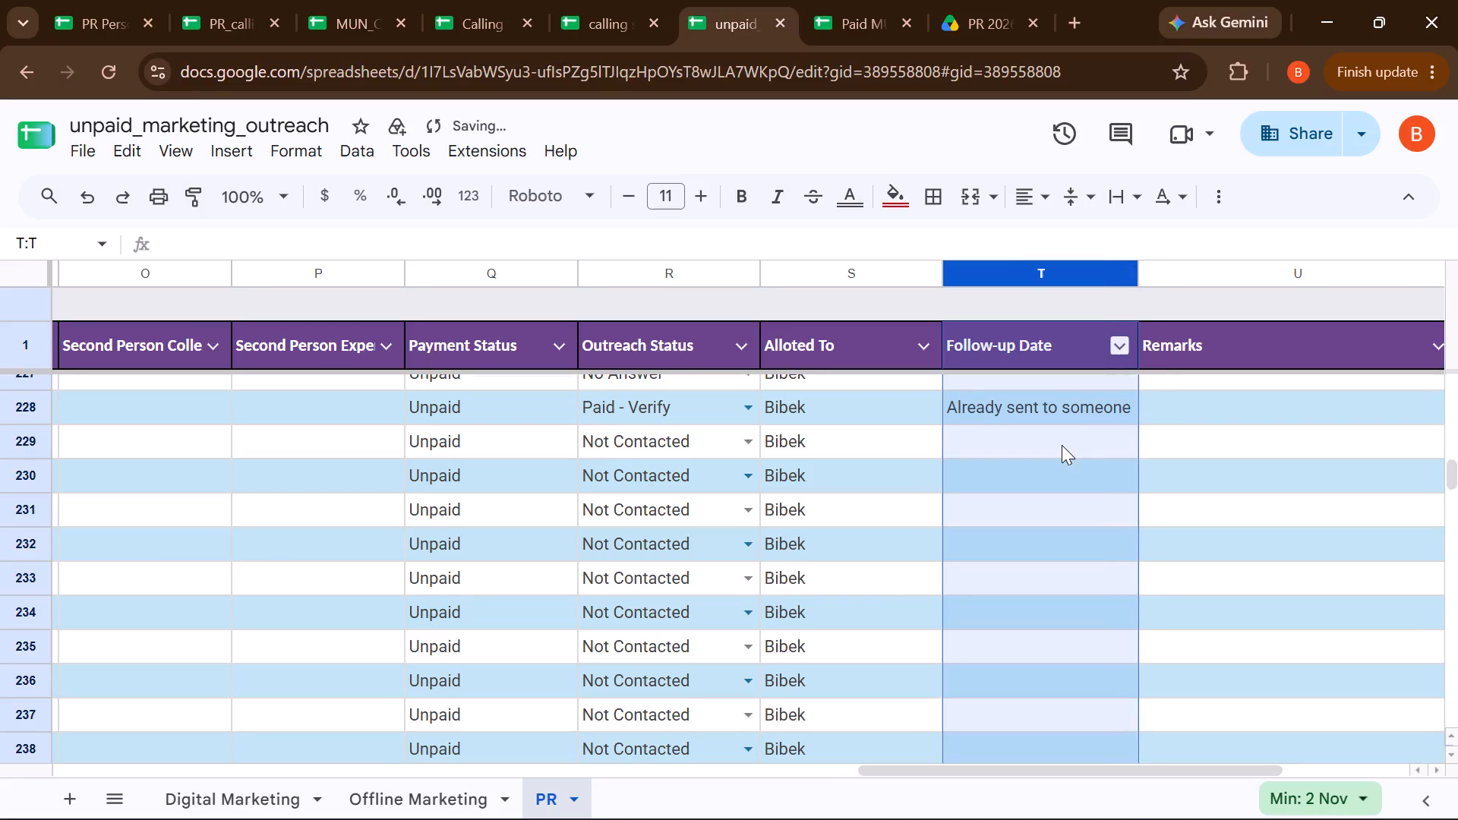
Go to the name and phone number of the registrant in row 229 and check them.
left_click(1062, 445)
key("Left")
key("Right")
key("Left")
key("Left")
key("Left")
key("Left")
key("Left")
key("Left")
key("Left")
key("Left")
key("Left")
key("Left")
key("Left")
key("Left")
key("Left")
key("Left")
key("Left")
key("Left")
key("Left")
key("Left")
key("Left")
key("Left")
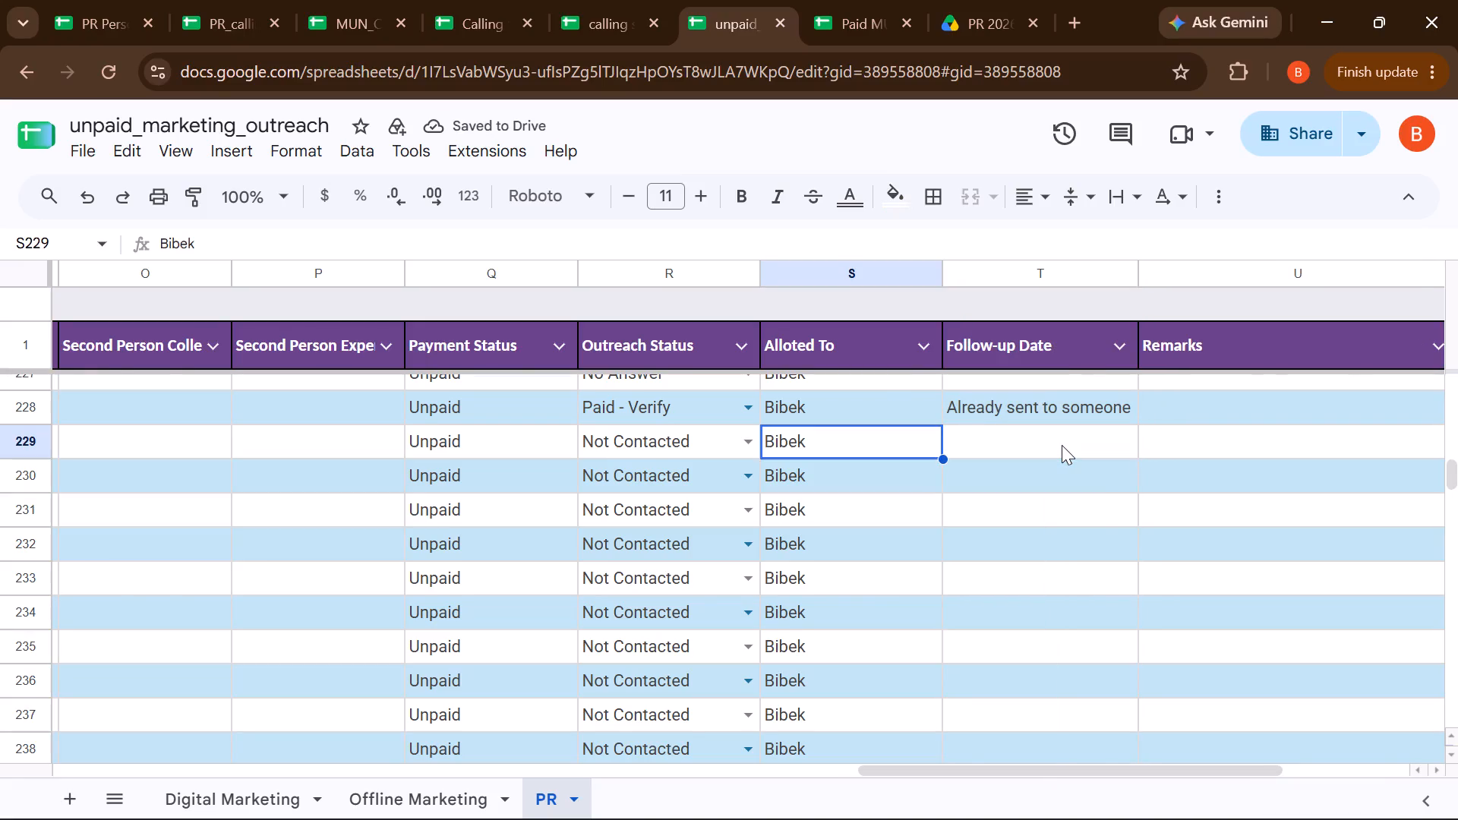
key("Left")
key("Right")
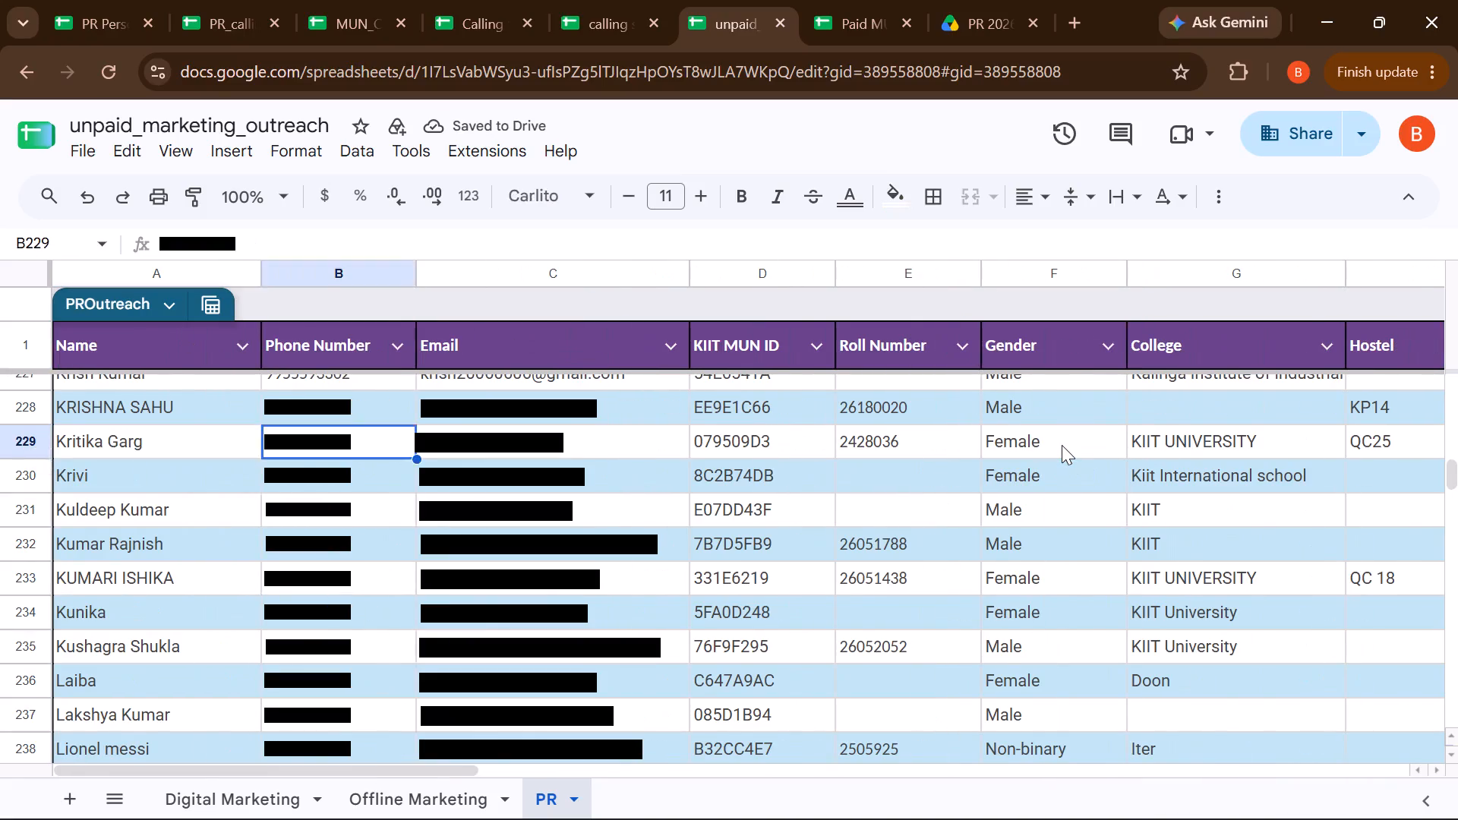
key("Left")
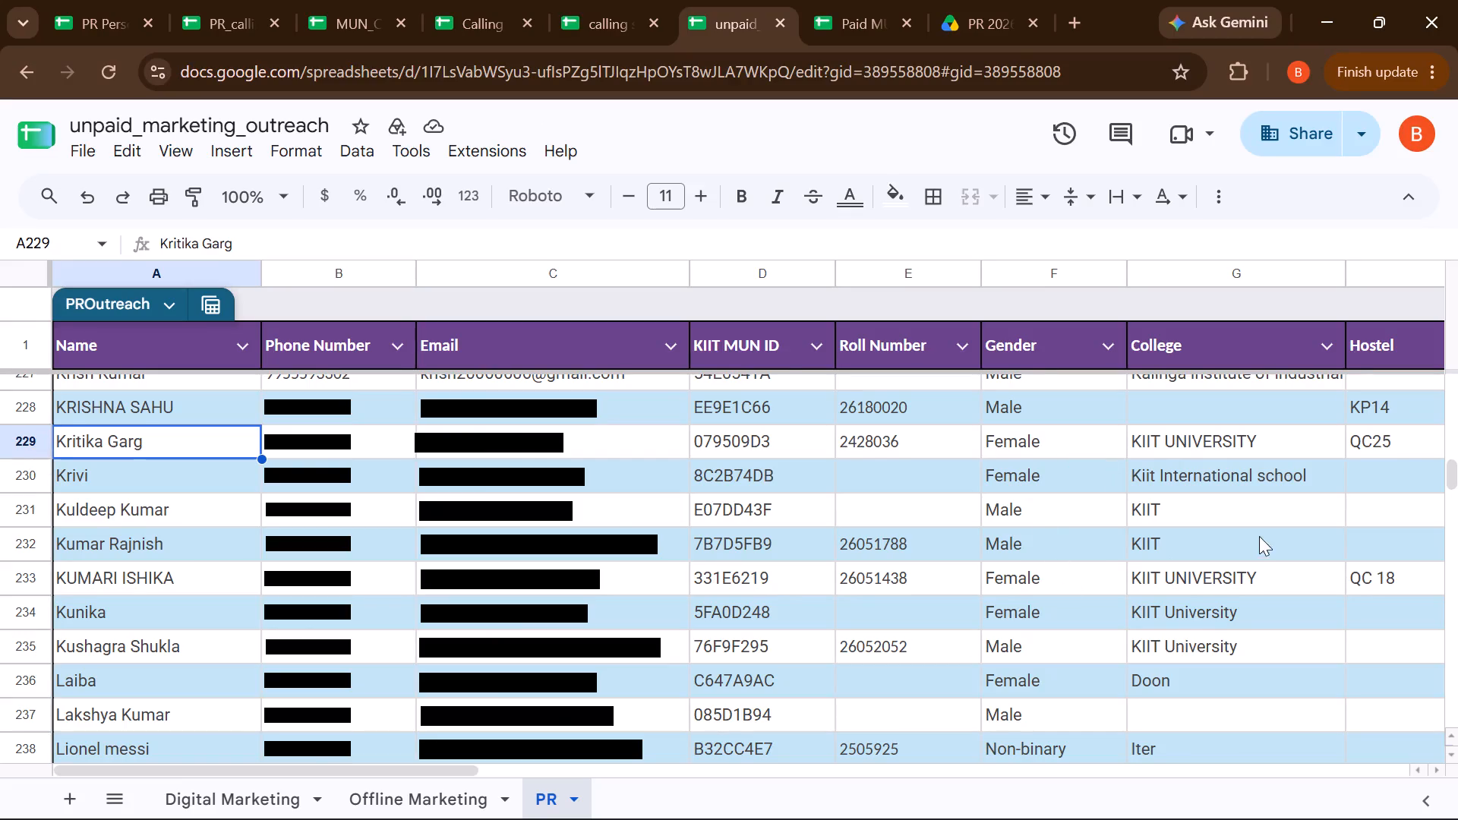
left_click(353, 449)
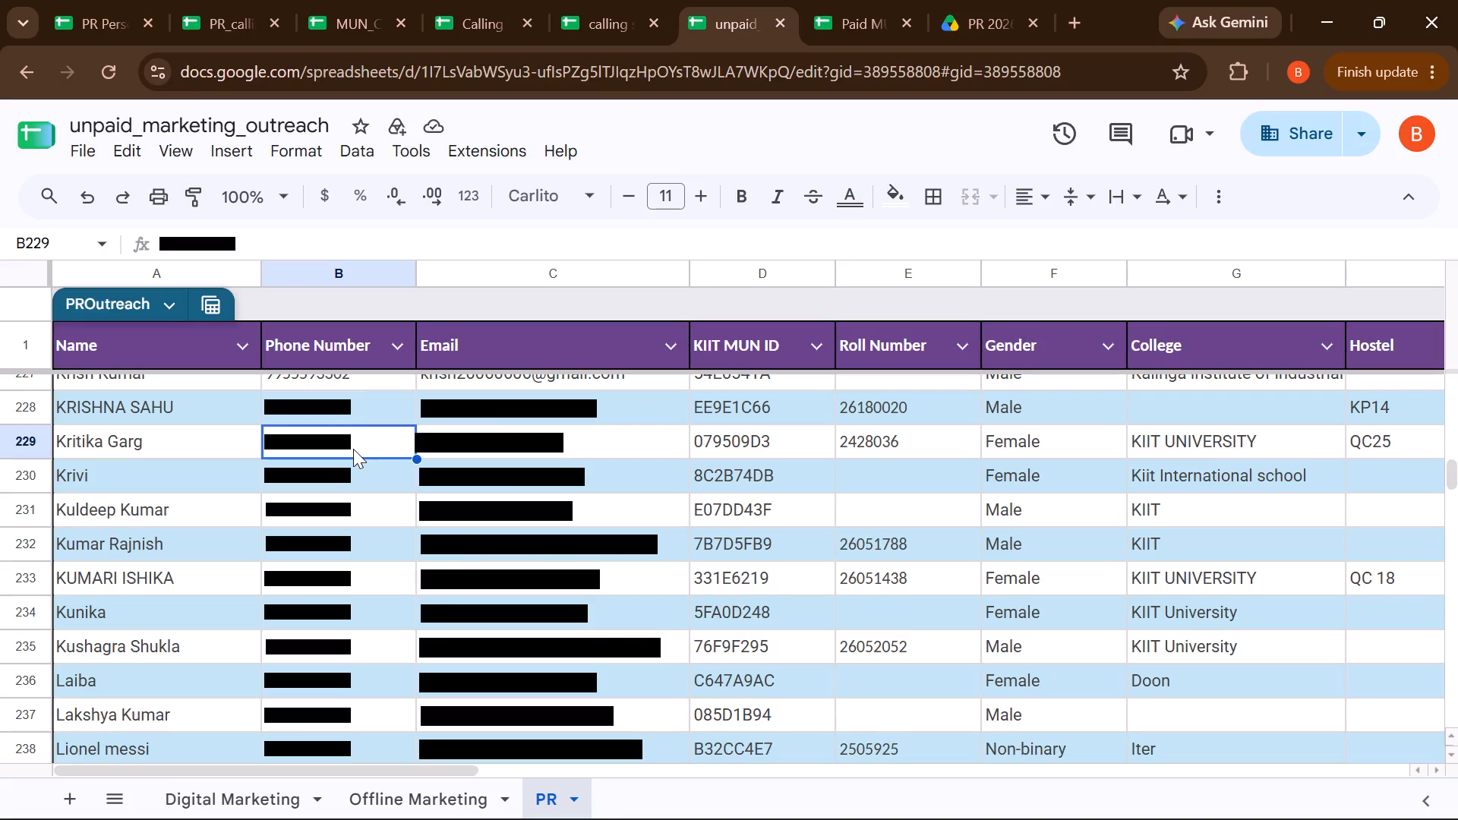
Look across the row 229 registrant's ID, roll number, college, hostel and experience, and return to the name.
key("Right")
key("Right")
key("Right")
key("Right")
key("Right")
key("Right")
key("Right")
key("Right")
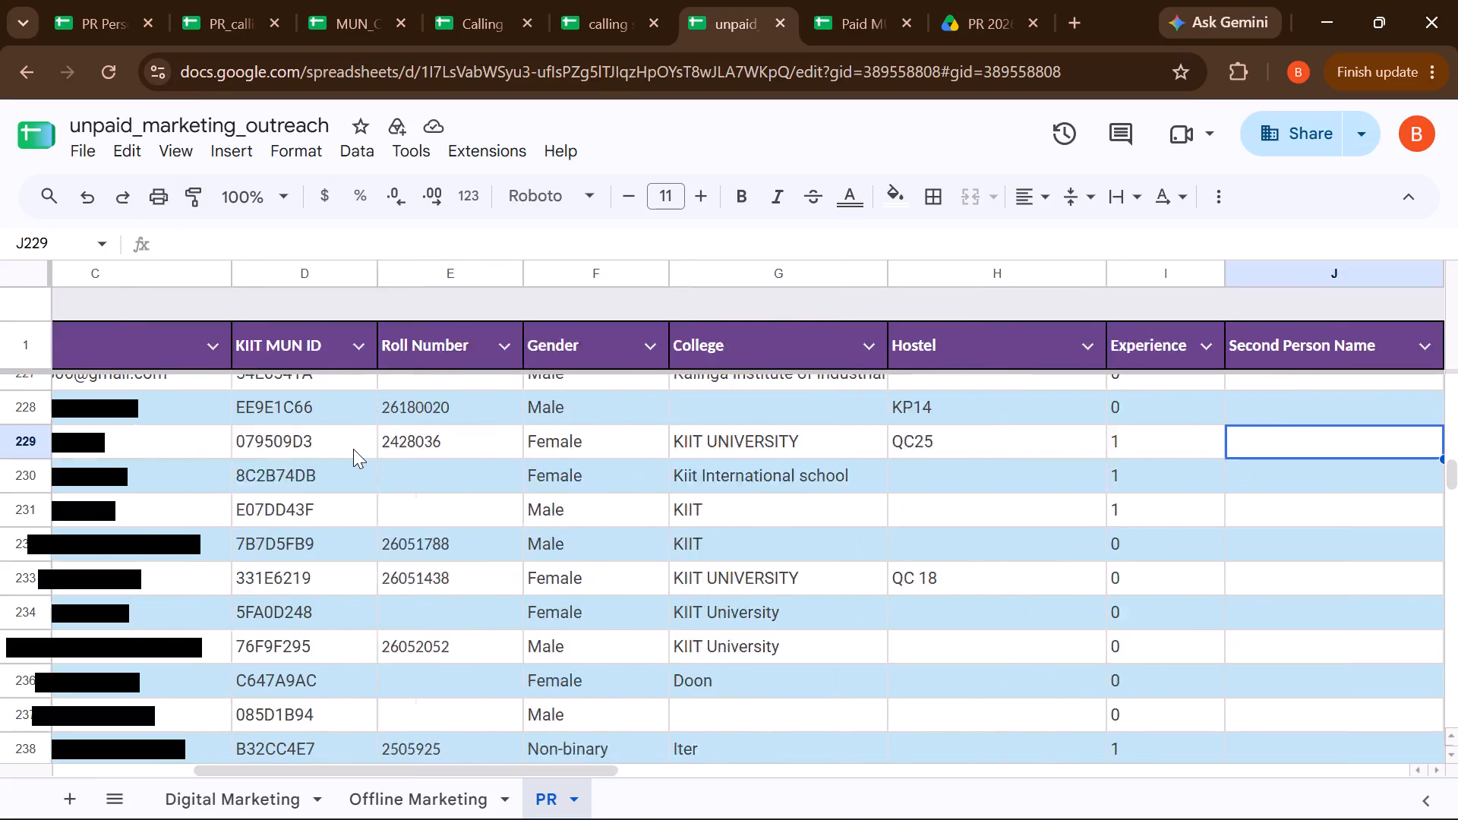
key("Right")
key("Left")
key("Left")
key("Left")
key("Left")
key("Left")
key("Left")
key("Left")
key("Left")
key("Left")
key("Left")
key("Left")
key("Left")
key("Left")
key("Left")
key("Left")
key("Left")
key("Left")
key("Right")
key("Right")
key("Right")
key("Right")
key("Right")
key("Right")
key("Right")
key("Right")
key("Right")
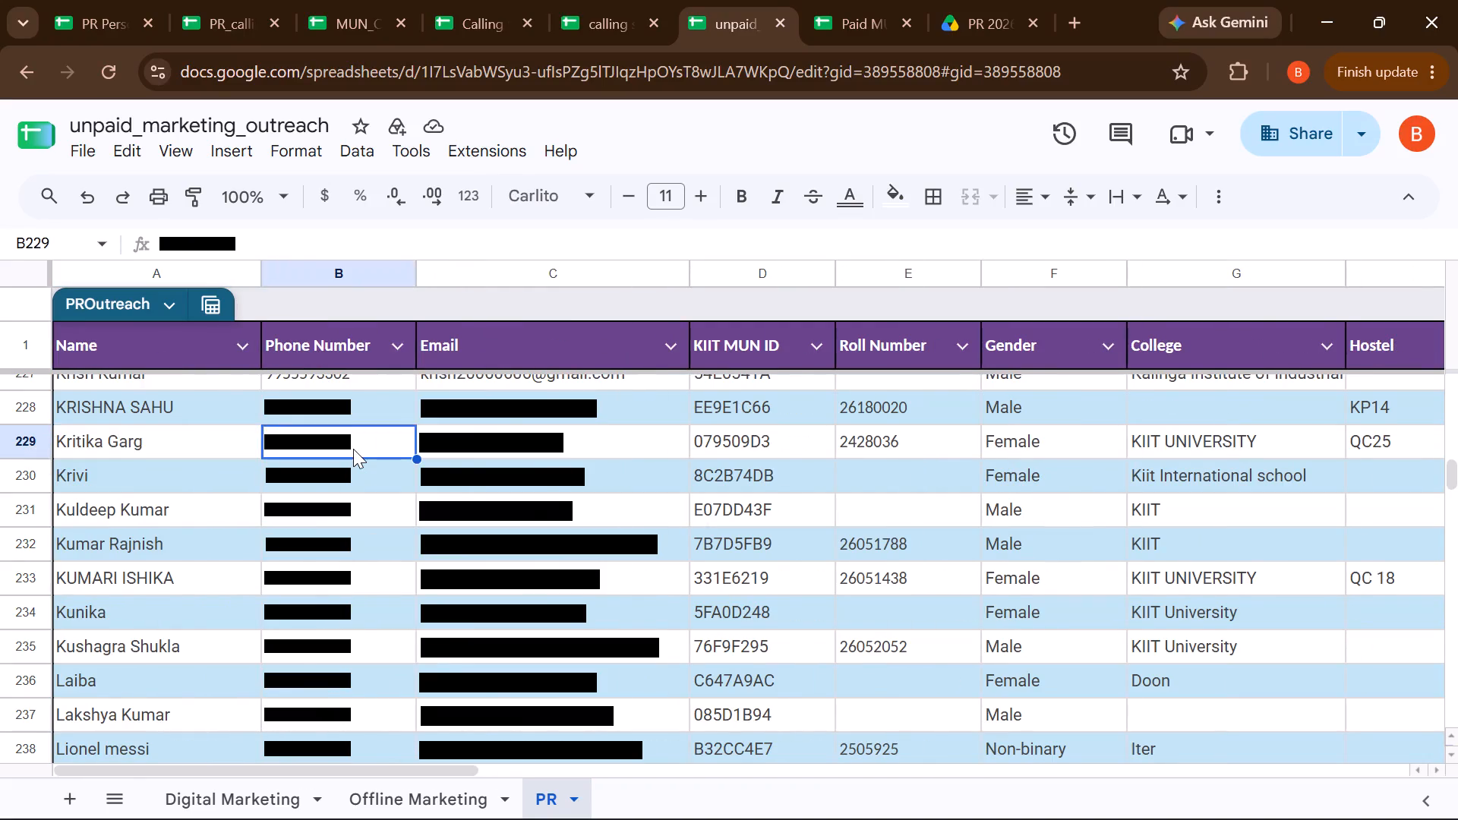
key("Left")
key("Left")
key("Left")
key("Left")
key("Left")
key("Left")
key("Left")
key("Left")
key("Left")
key("Left")
key("Left")
key("Left")
key("Left")
key("Left")
key("Left")
key("Left")
key("Left")
key("Left")
key("Left")
key("Left")
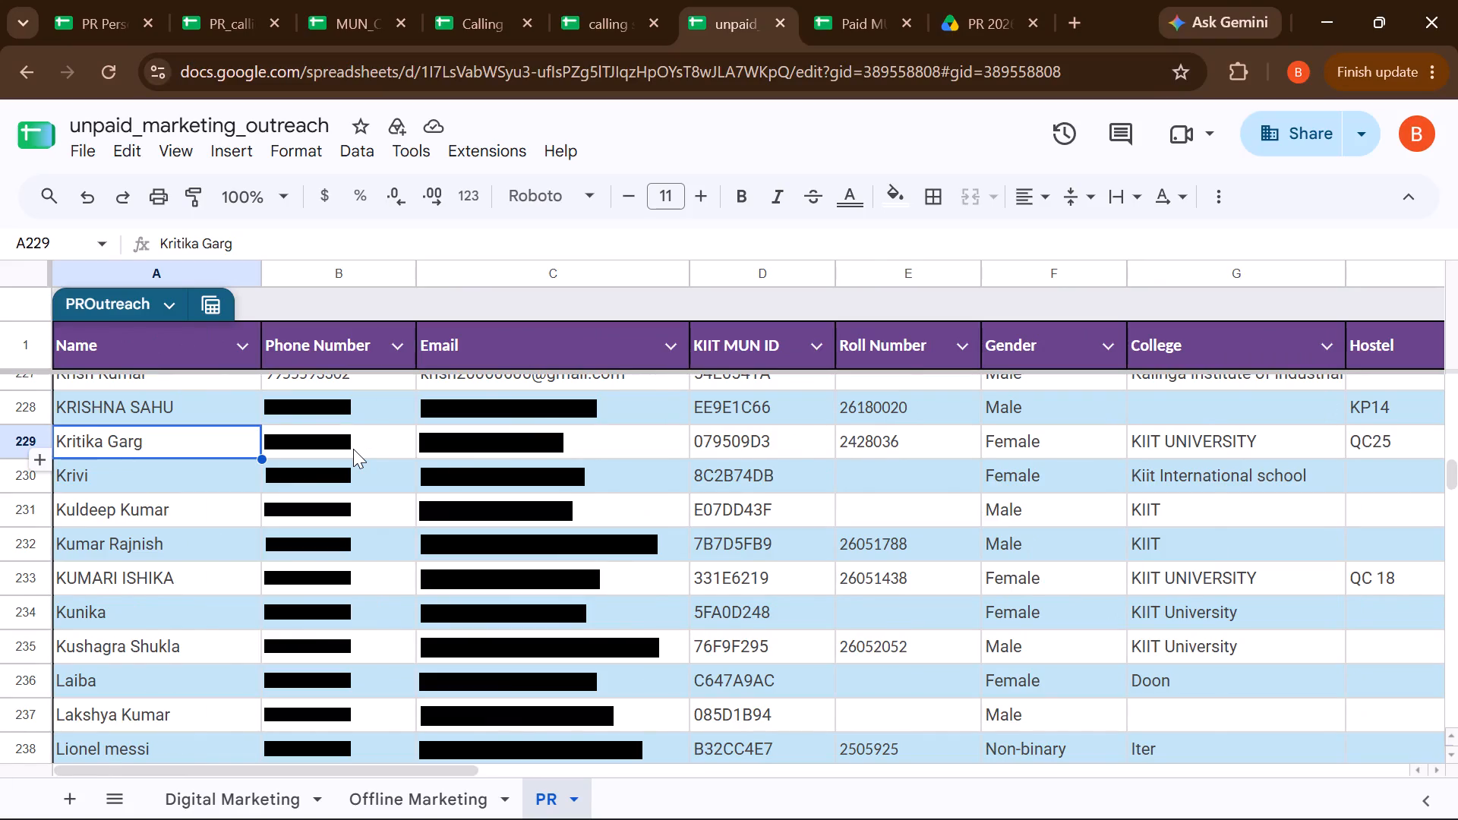
Set the Outreach Status of the registrant in row 229 to No Answer.
key("Right")
key("Right")
key("Right")
key("Right")
key("Right")
key("Right")
key("Right")
key("Right")
key("Right")
key("Right")
key("Right")
key("Right")
key("Right")
key("Right")
key("Right")
key("Right")
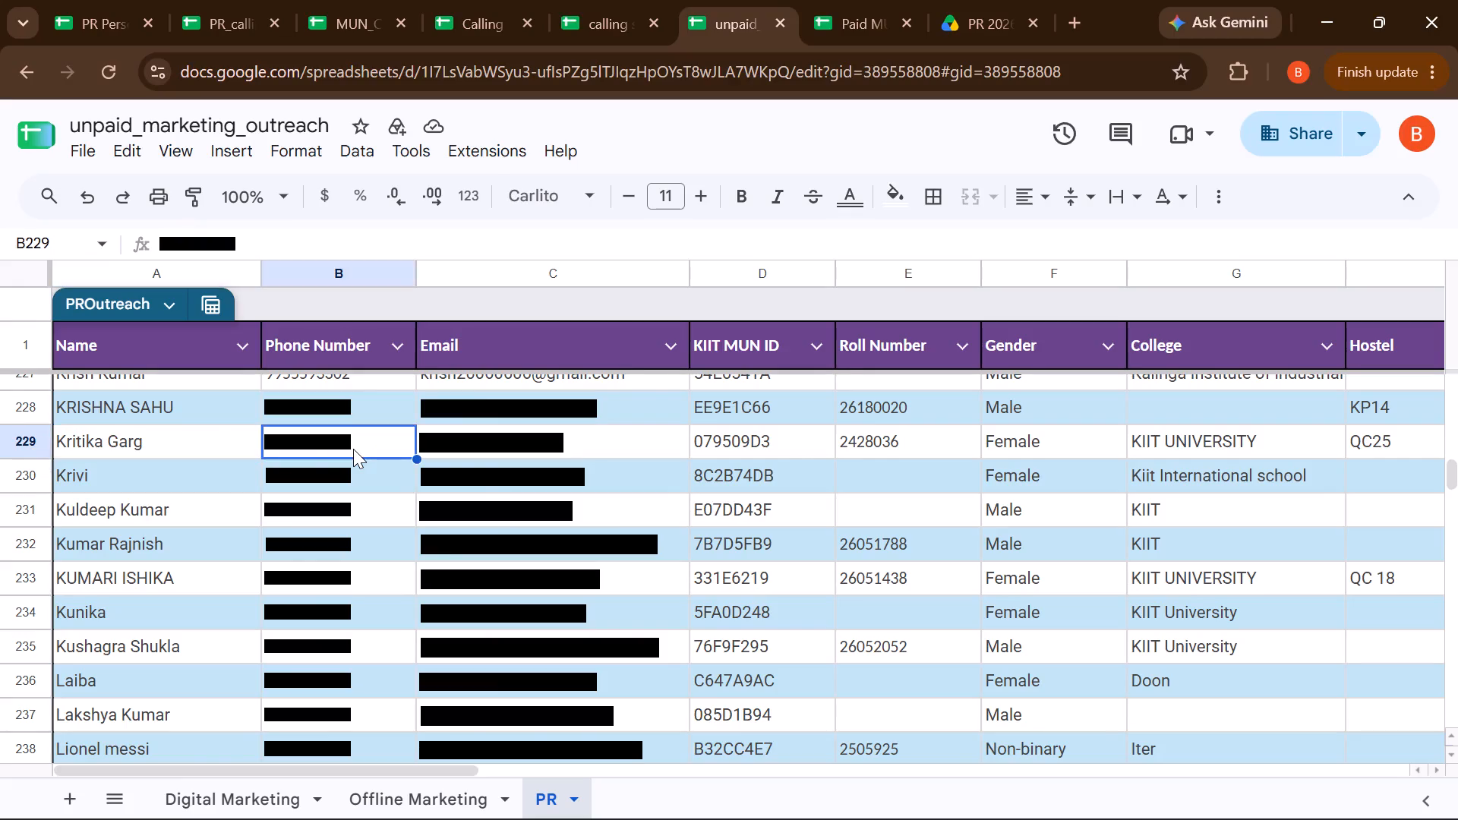
key("Right")
key("Right")
key("Right")
key("Right")
key("Right")
key("Right")
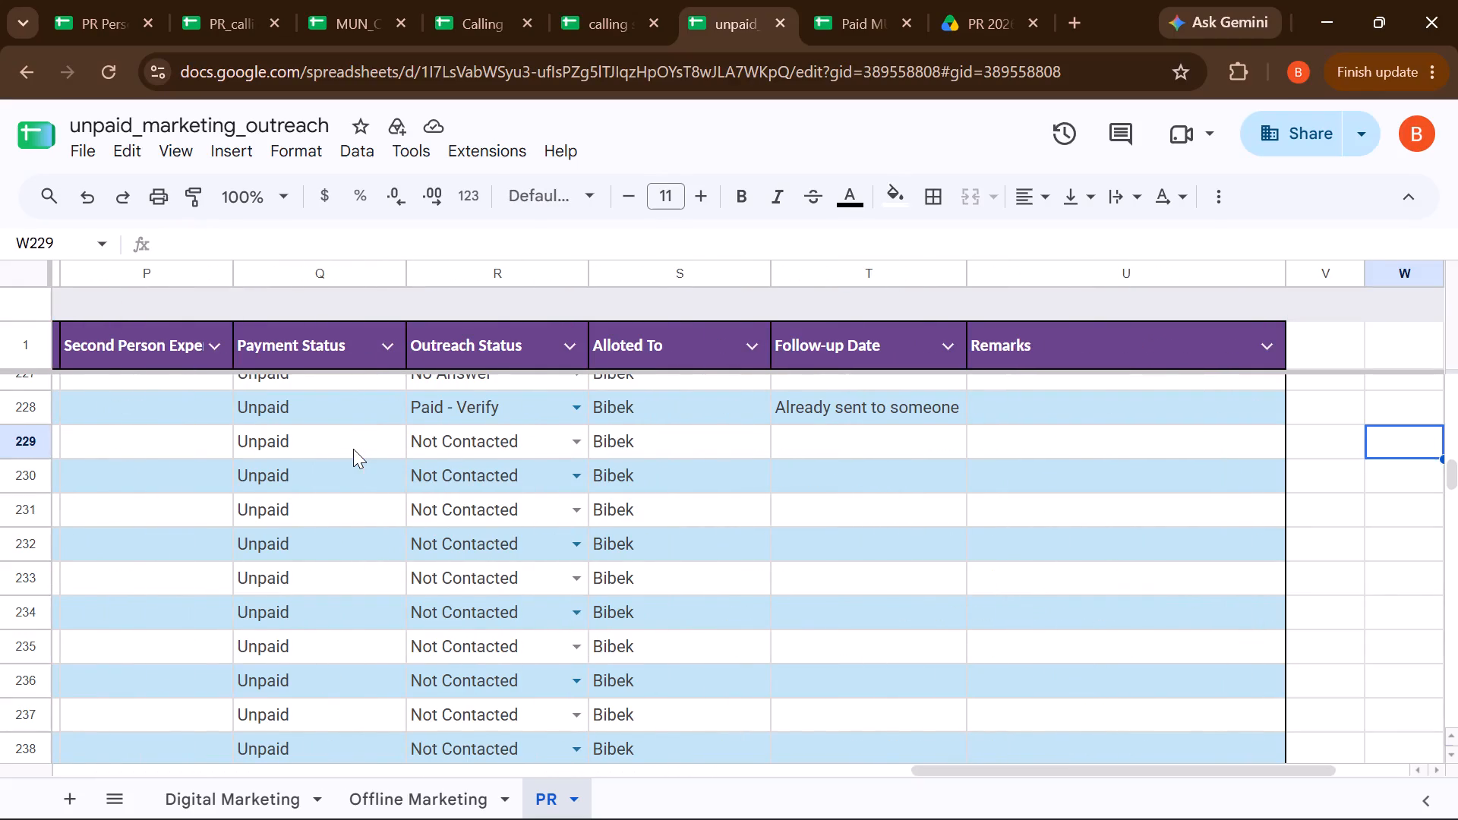
key("Left")
key("Right")
key("Right")
key("Left")
key("Left")
key("Left")
key("Left")
key("Left")
key("Left")
key("Left")
key("Left")
key("Left")
key("Left")
key("Left")
key("Left")
key("Left")
key("Left")
key("Left")
key("Left")
key("Left")
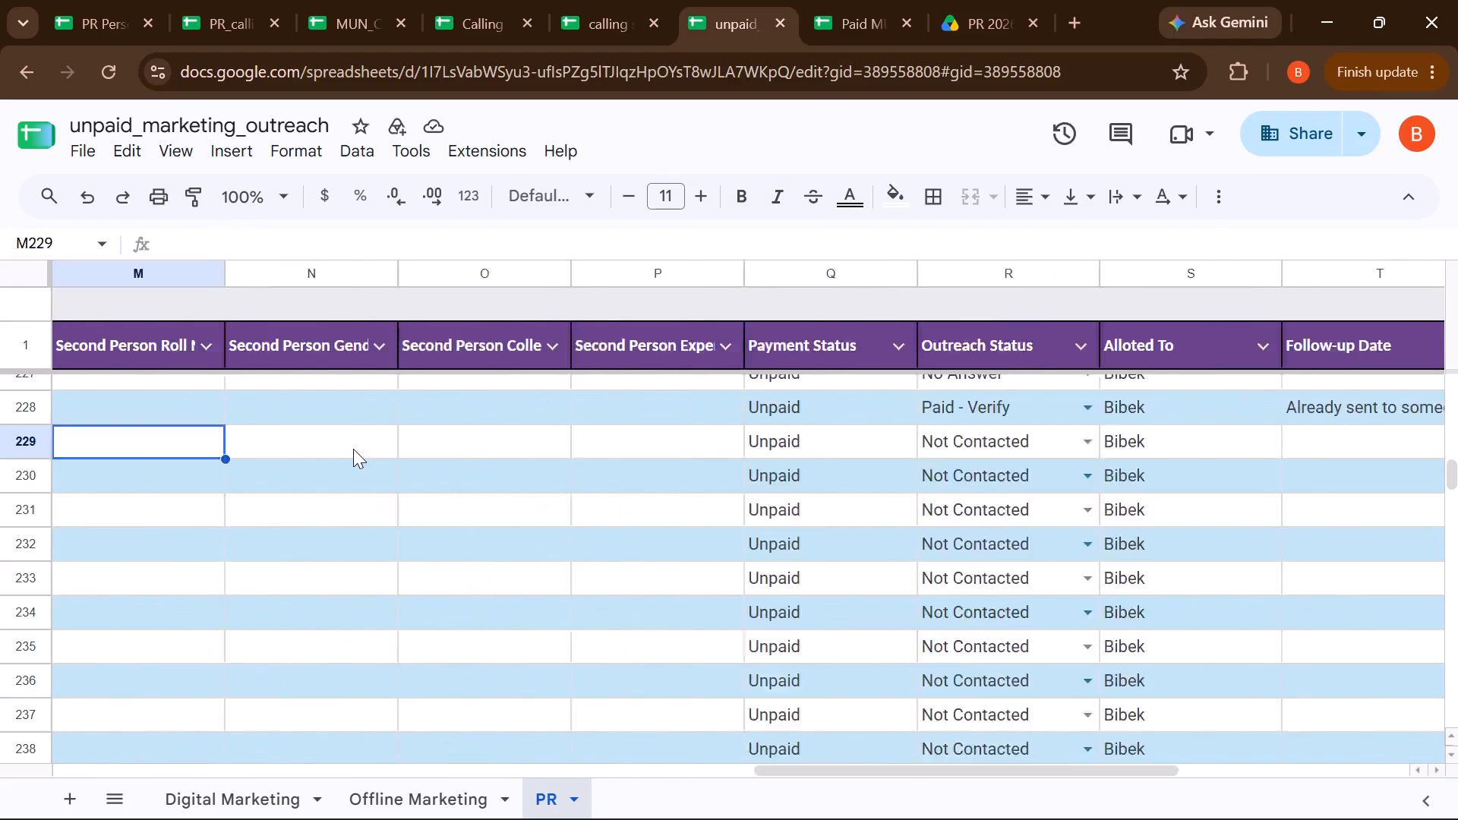
key("Right")
key("Right")
key("Right")
key("Right")
key("Right")
key("Right")
key("Right")
key("Right")
key("Right")
key("Right")
key("Right")
key("Right")
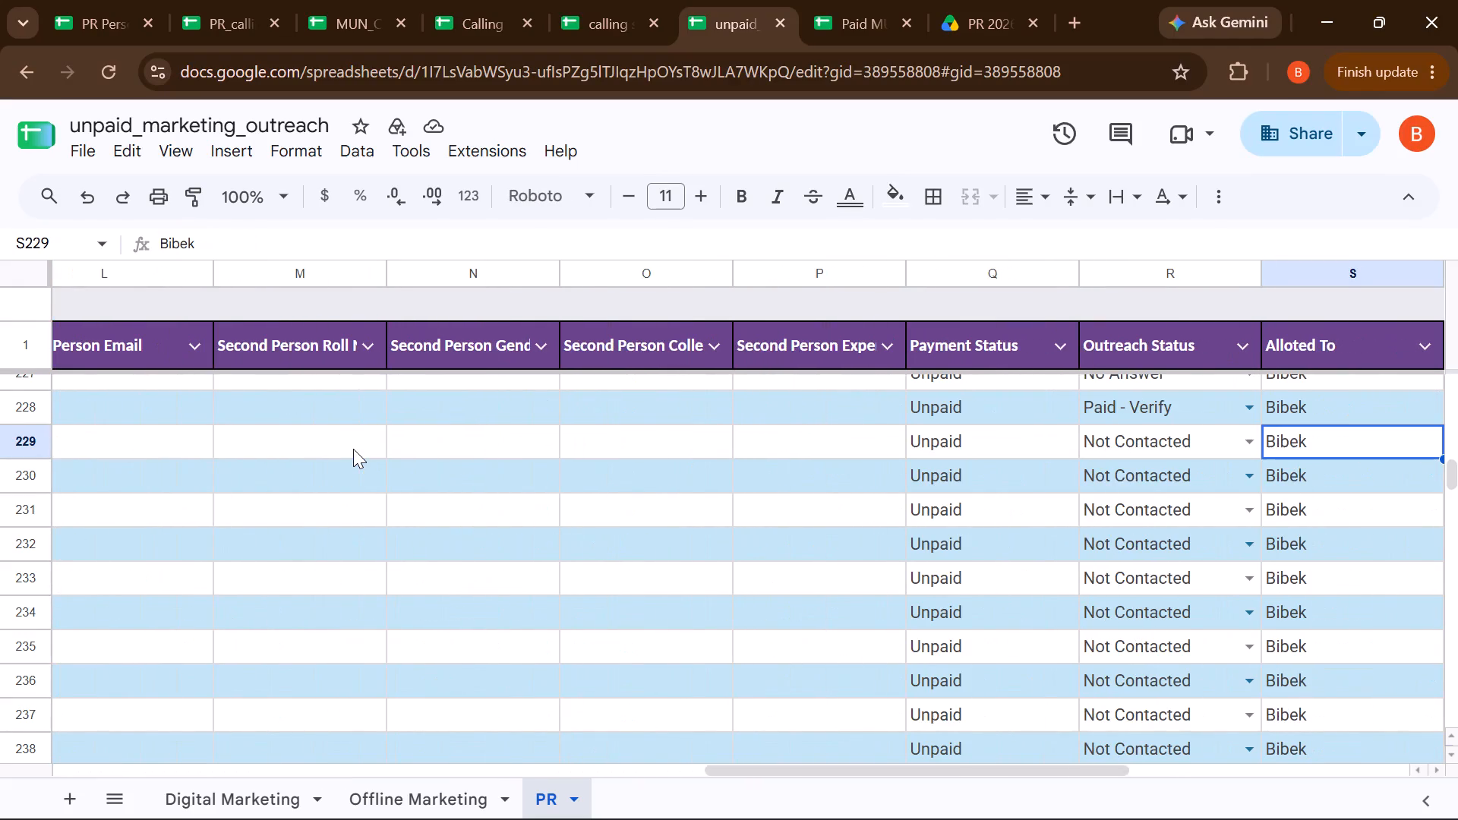
left_click(1247, 434)
left_click(1158, 549)
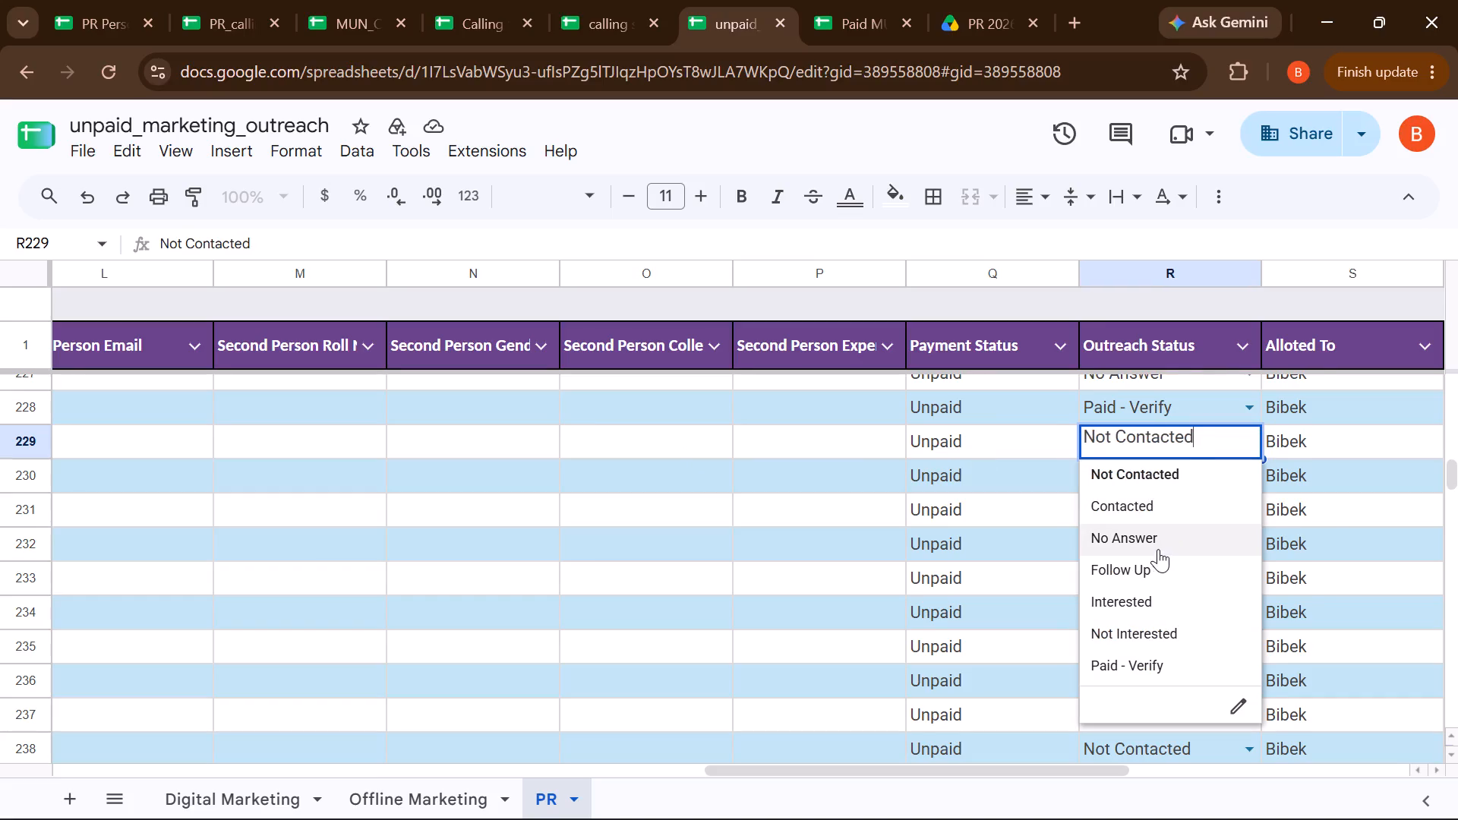
Return to the Name column and go to the next registrant, in row 230, to check their details.
key("Left")
key("Left")
key("Left")
key("Left")
key("Left")
key("Left")
key("Left")
key("Left")
key("Left")
key("Left")
key("Left")
key("Left")
key("Left")
key("Left")
key("Left")
key("Left")
key("Left")
key("Left")
key("Left")
key("Left")
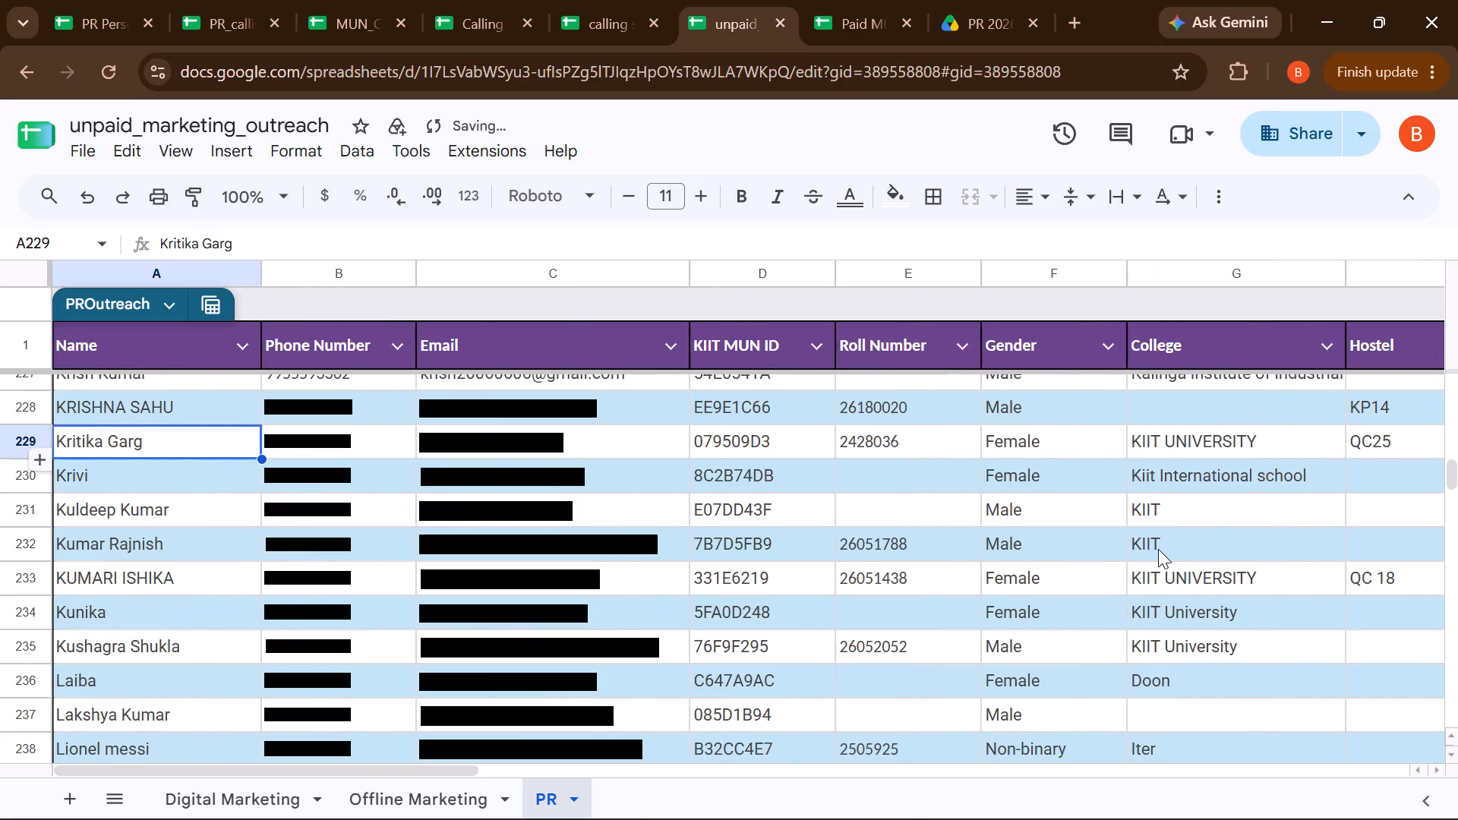
key("Down")
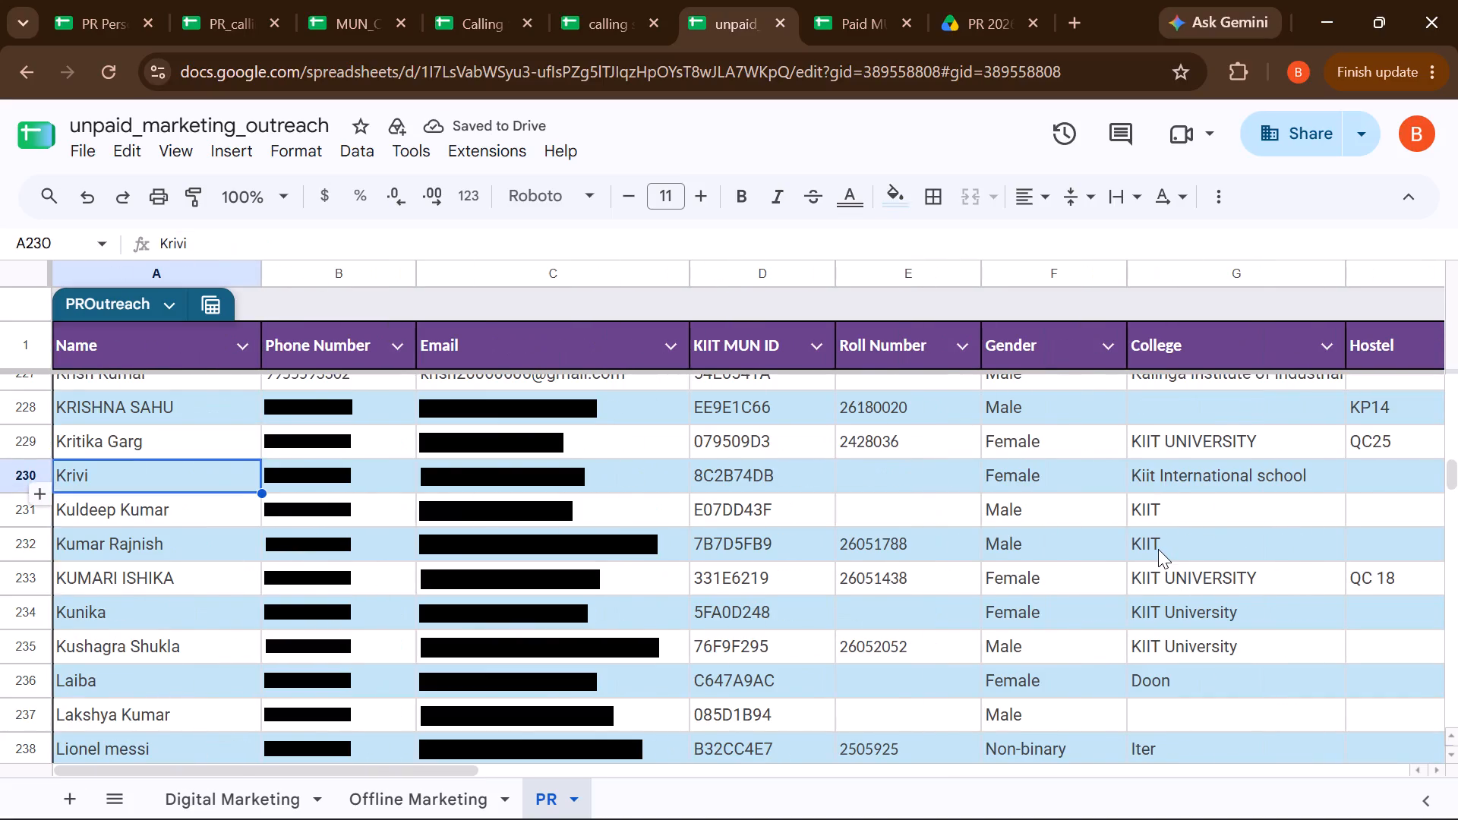
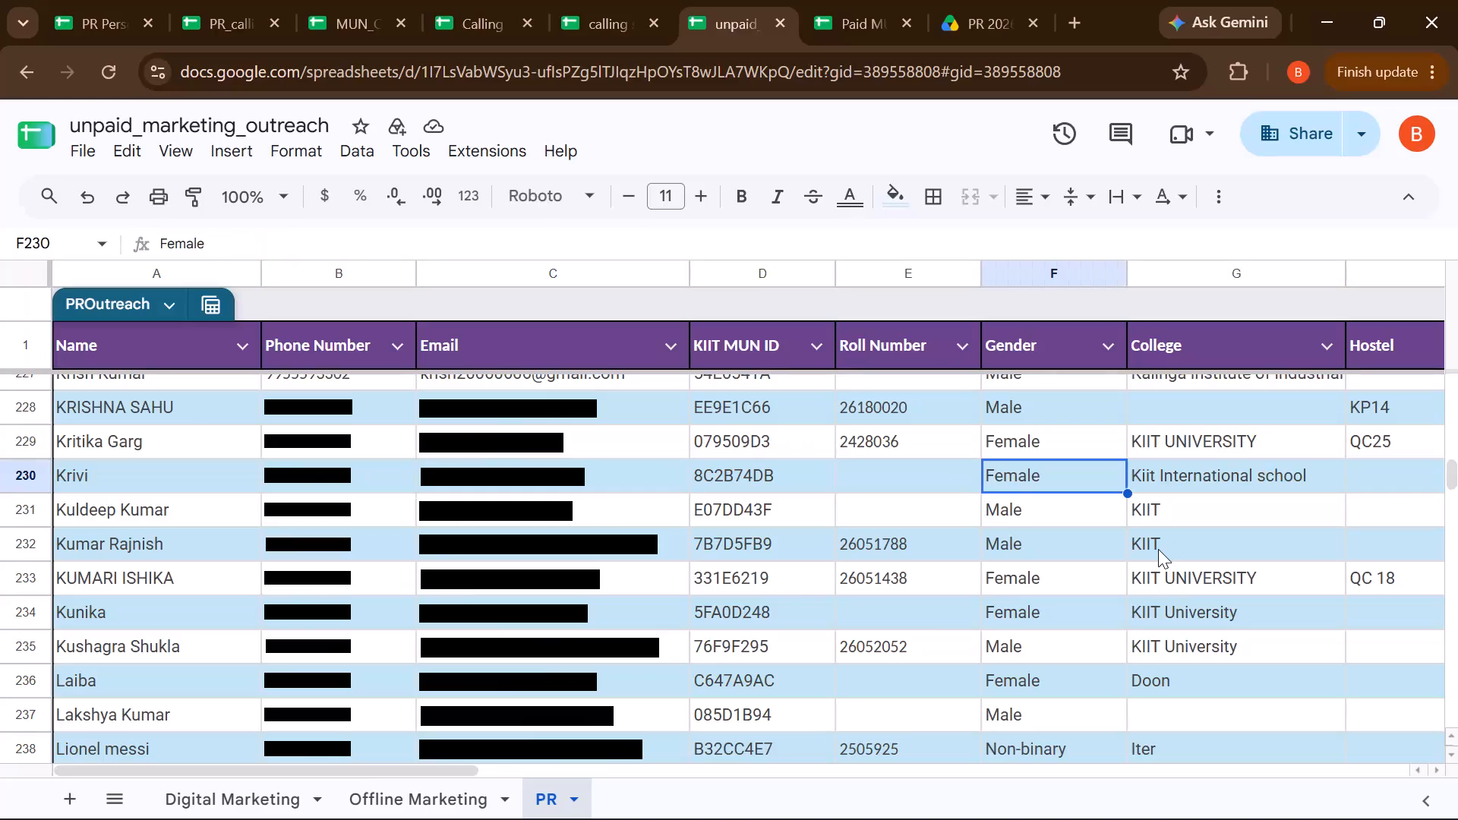
Set the Outreach Status of the registrant in row 230 to Not Interested.
key("Right")
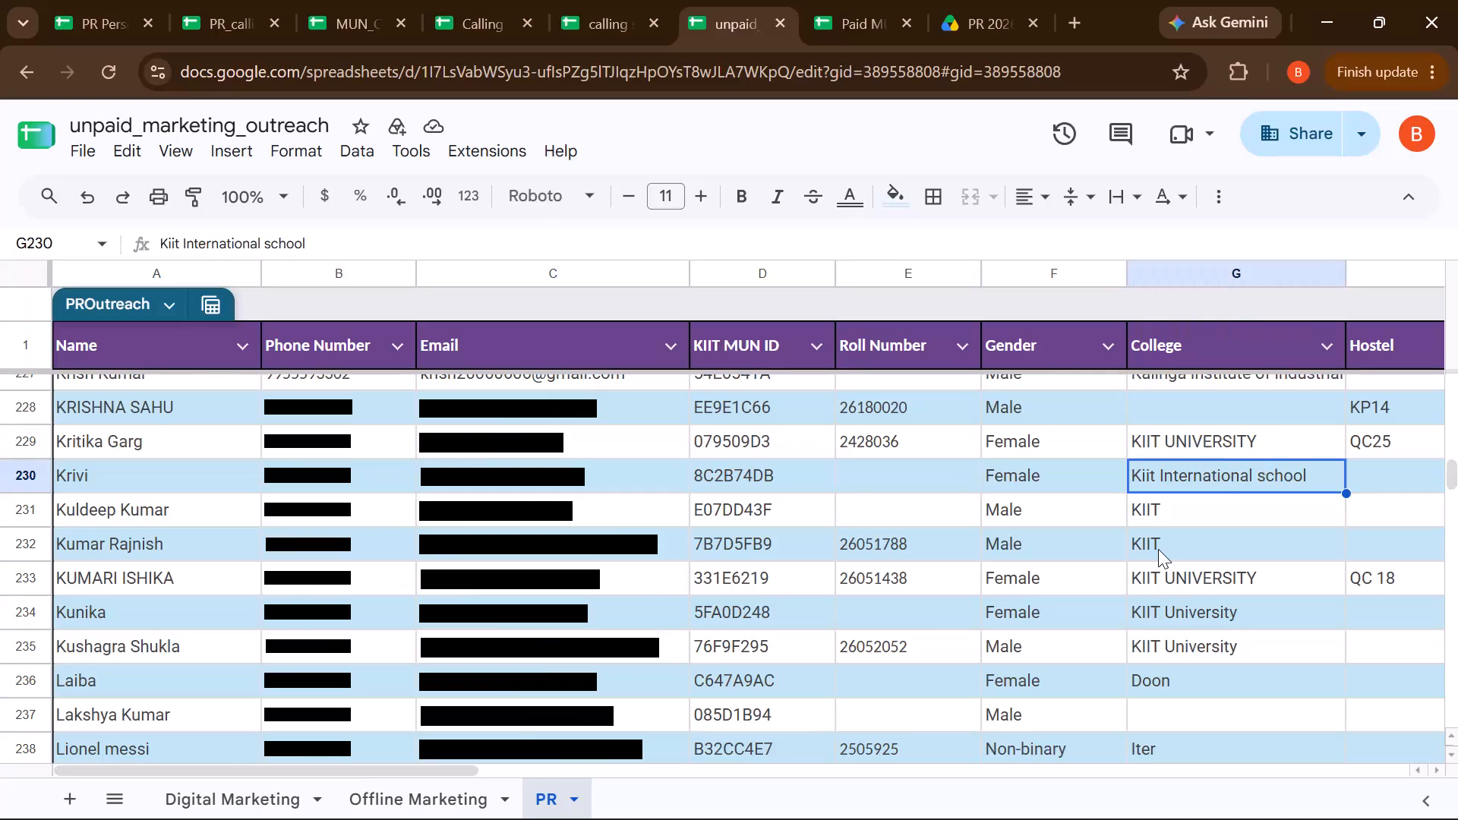
key("Right")
key("Right")
key("Right")
key("Right")
key("Right")
key("Right")
key("Right")
key("Right")
key("Right")
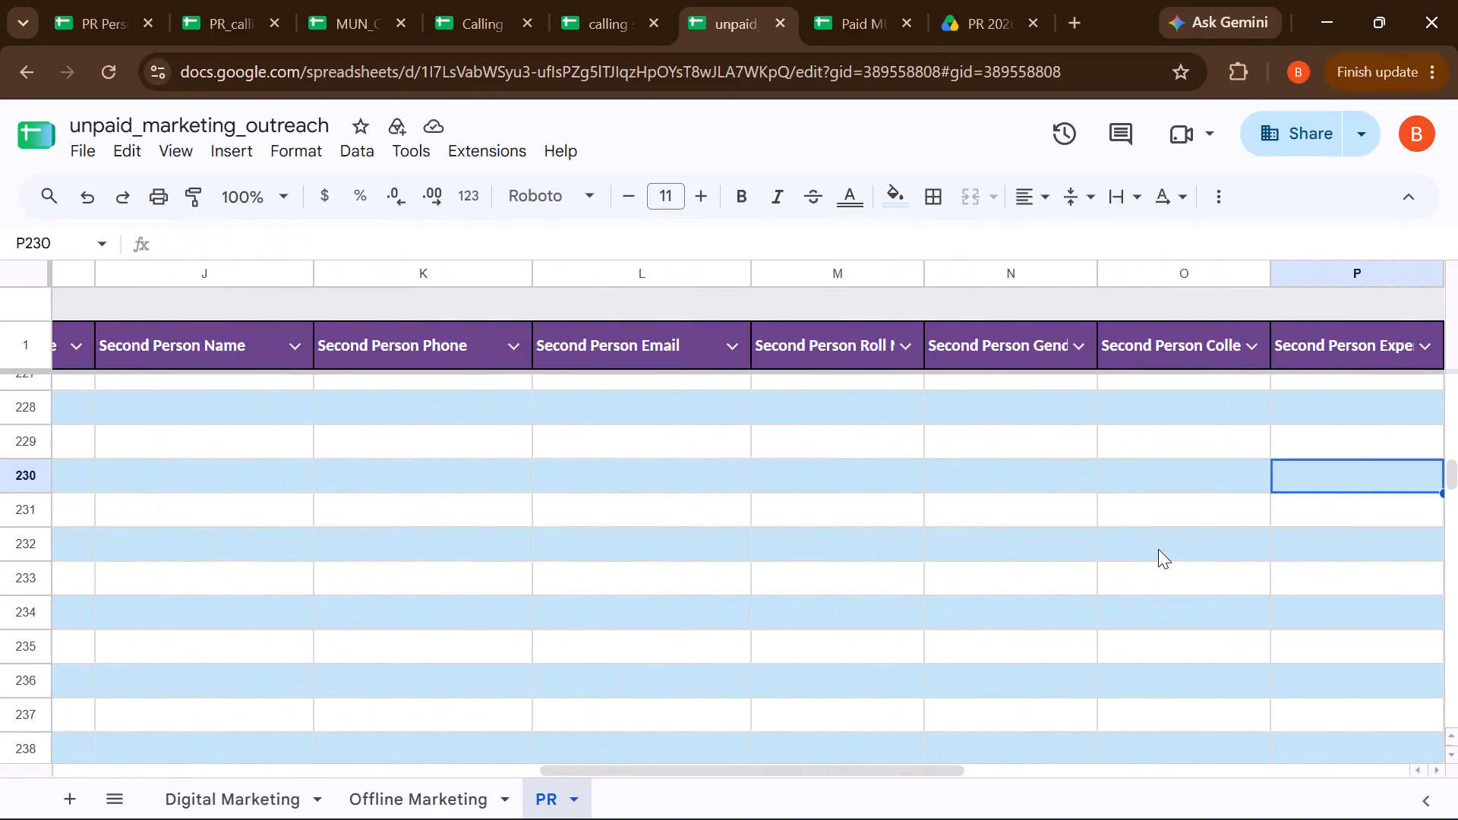
key("Right")
key("Right")
key("Right")
key("Right")
key("Right")
key("Left")
key("Left")
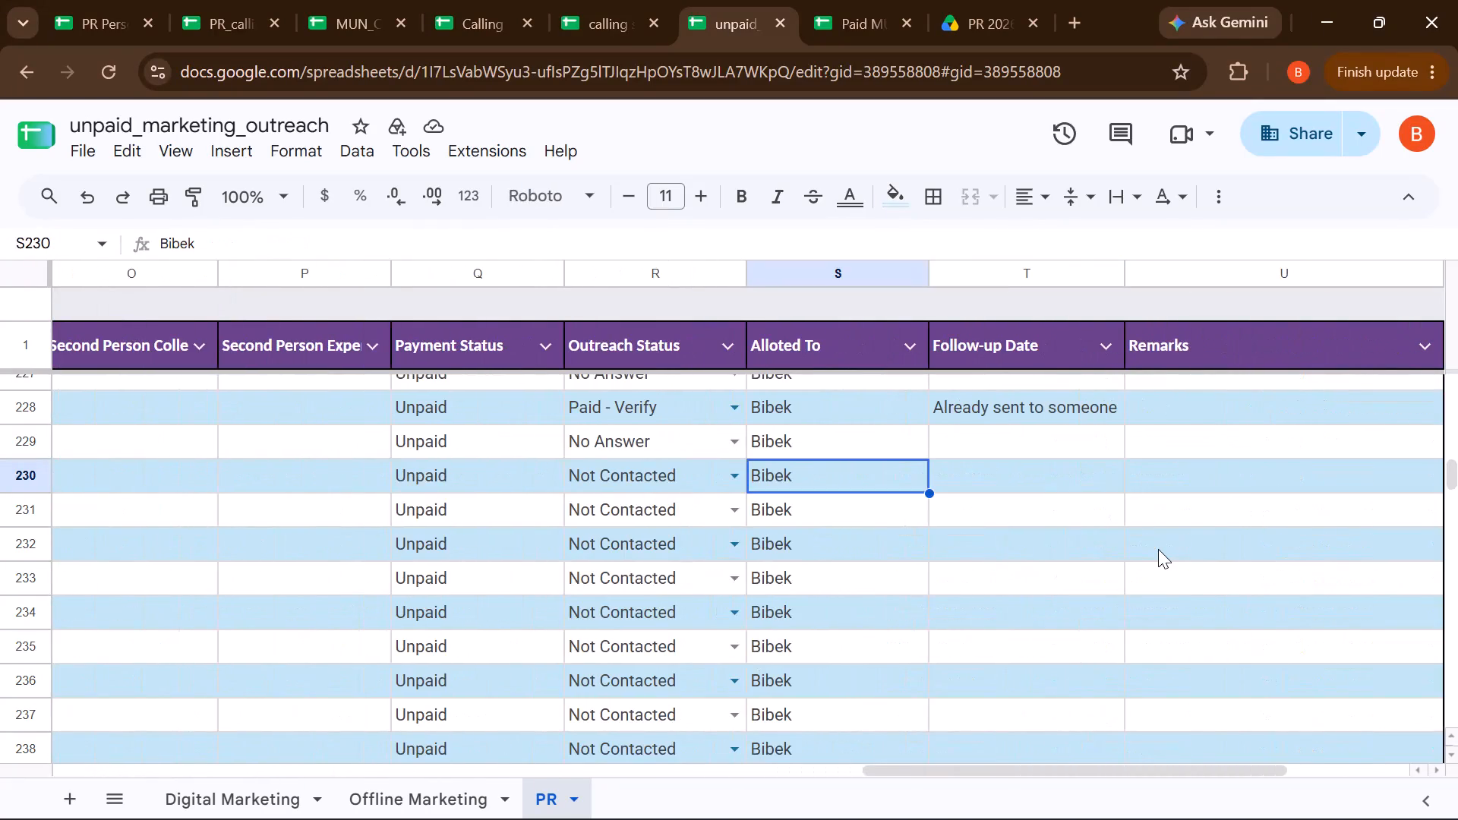
key("Left")
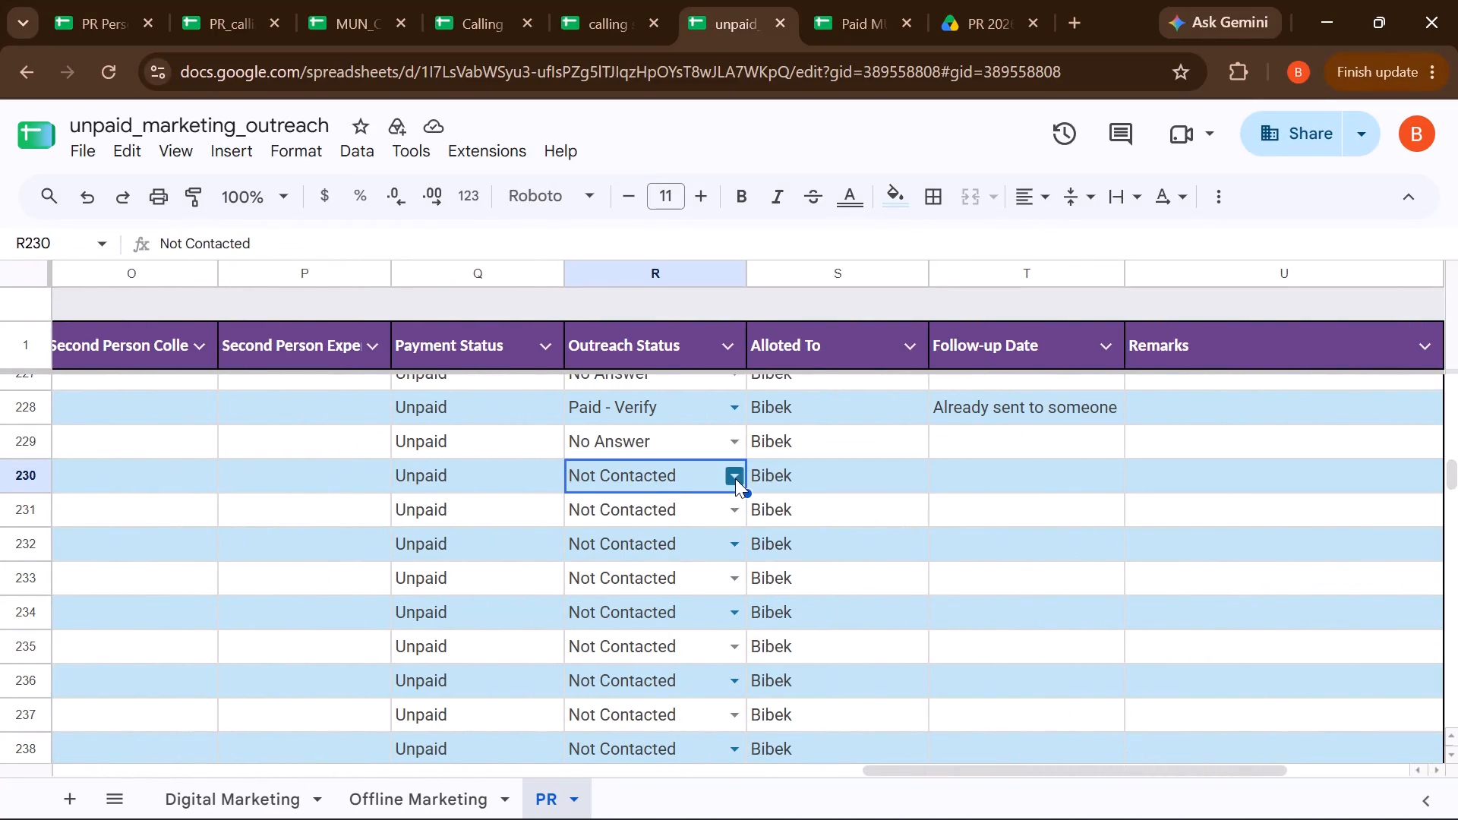
left_click(735, 478)
left_click(652, 667)
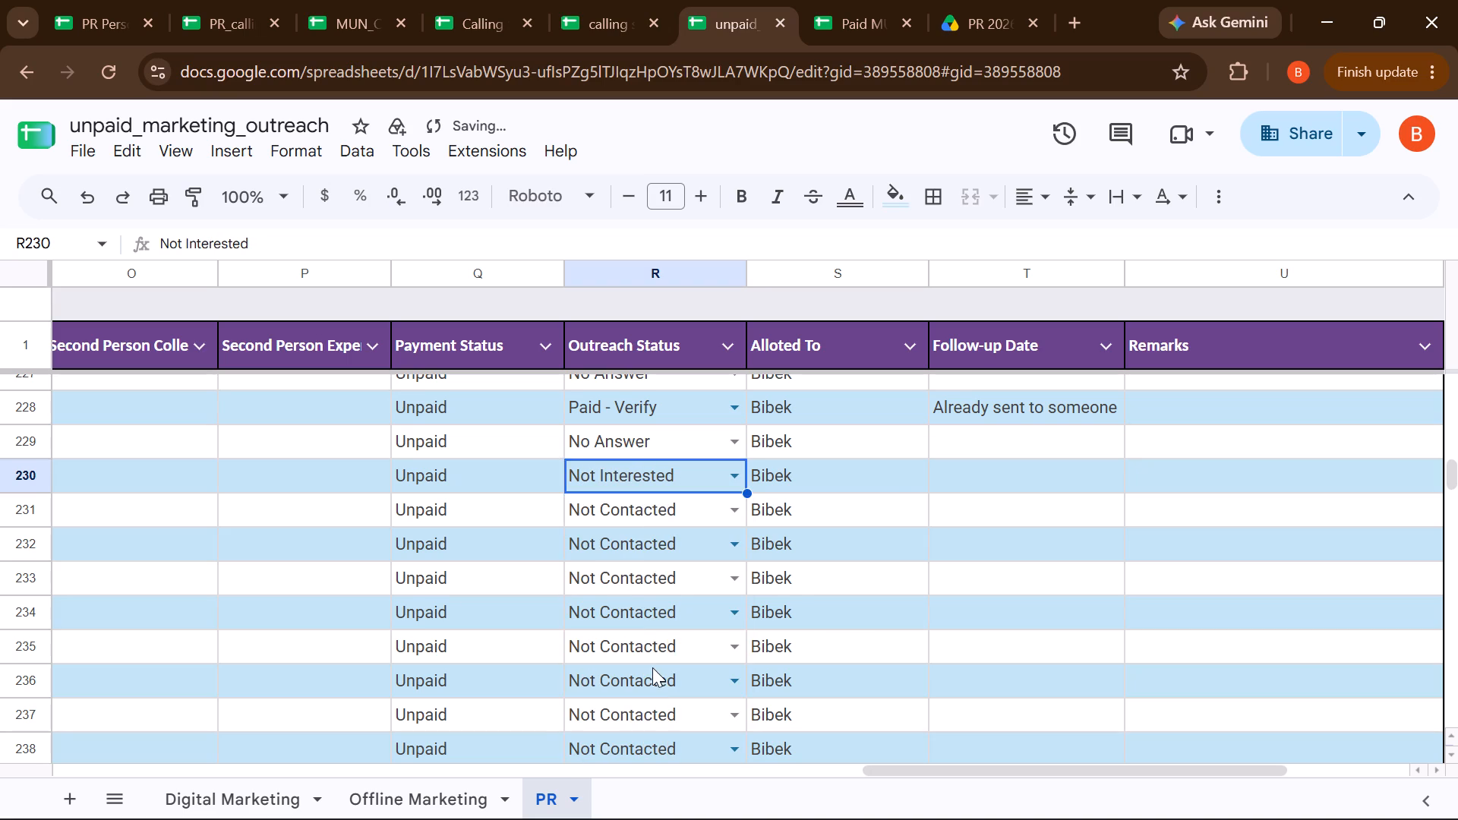
Enter the remark "Exams" in the Follow-up Date column for the registrant in row 230.
left_click(976, 471)
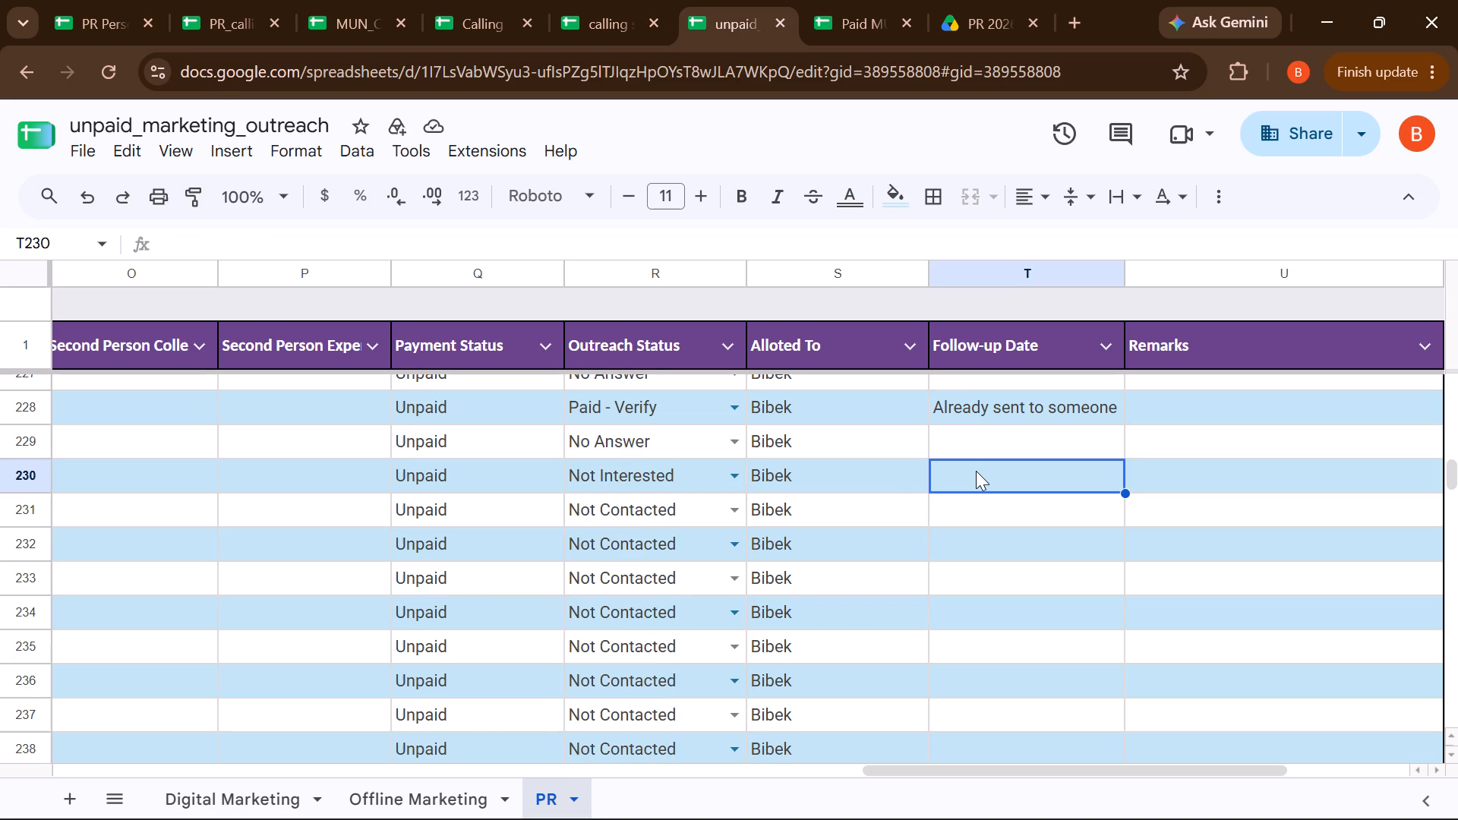
type("Exams")
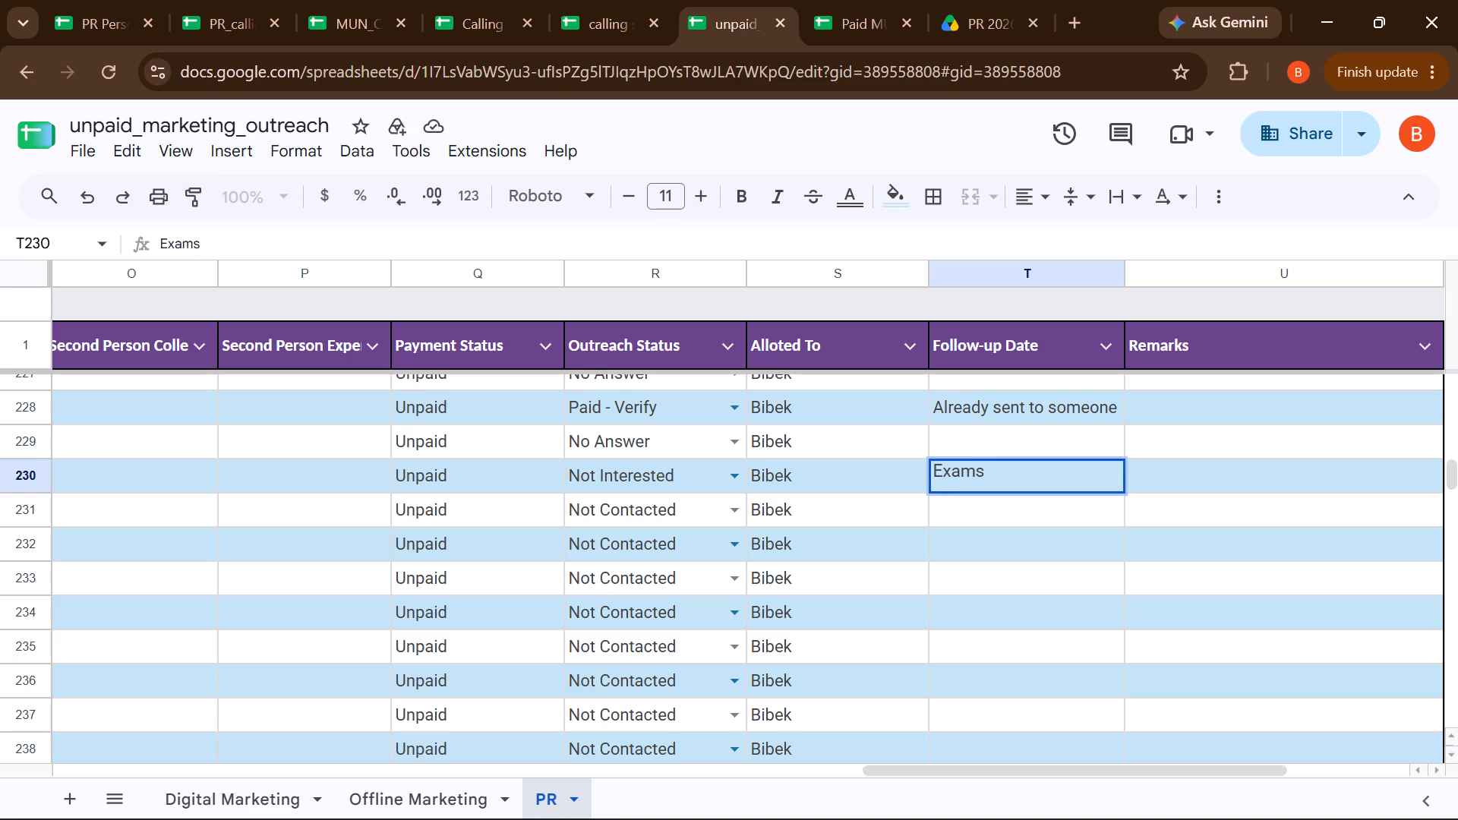
key("Return")
Look across the row 231 registrant's personal details through to the outreach status and allotment columns.
key("Left")
key("Left")
key("Left")
key("Left")
key("Left")
key("Left")
key("Left")
key("Left")
key("Left")
key("Left")
key("Left")
key("Left")
key("Left")
key("Left")
key("Left")
key("Right")
key("Right")
key("Right")
key("Right")
key("Right")
key("Right")
key("Right")
key("Right")
key("Right")
key("Right")
key("Right")
key("Right")
key("Right")
key("Right")
key("Right")
key("Right")
key("Right")
key("Right")
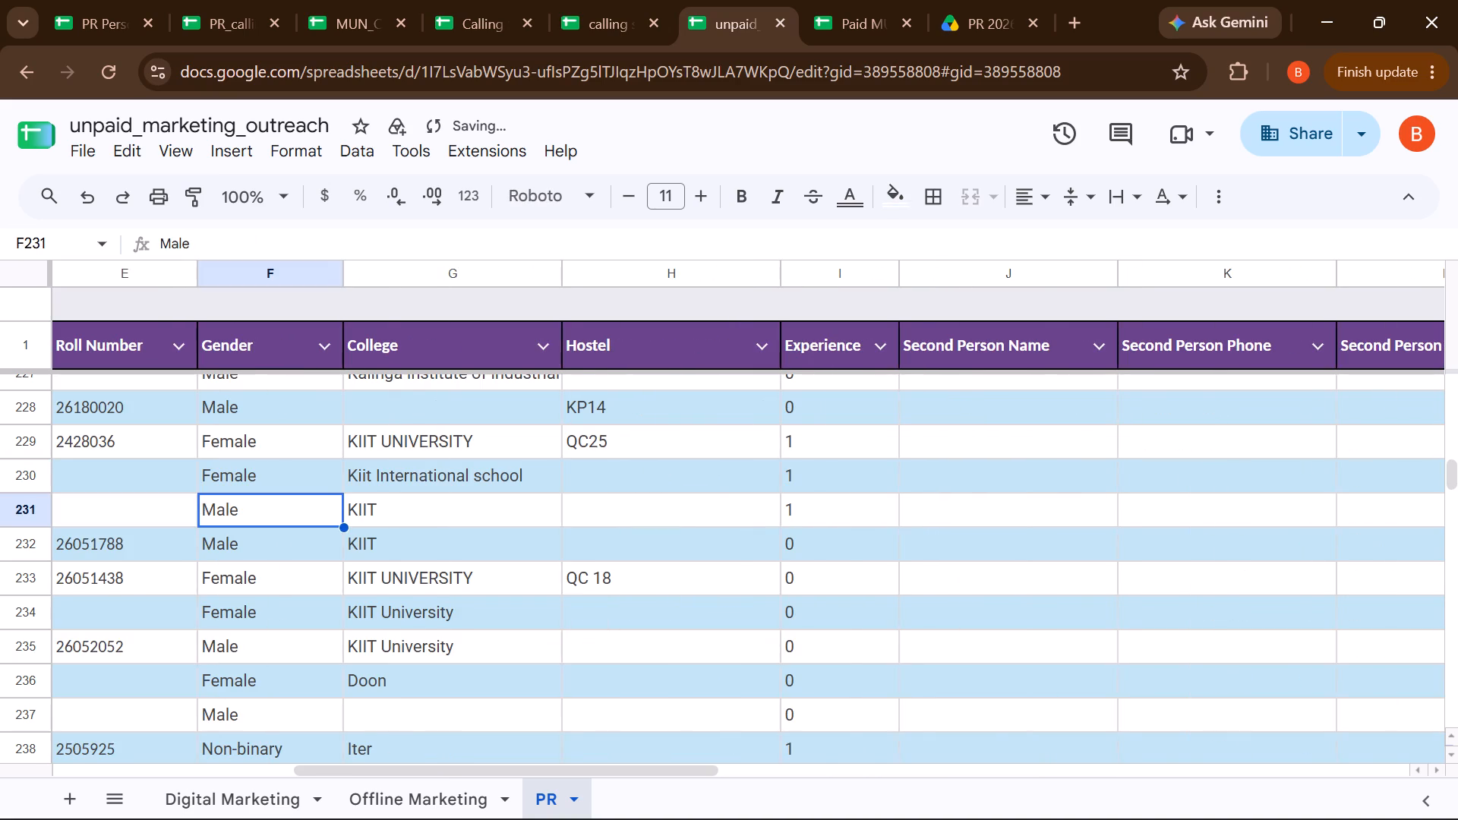
key("Left")
key("Left")
key("Left")
key("Left")
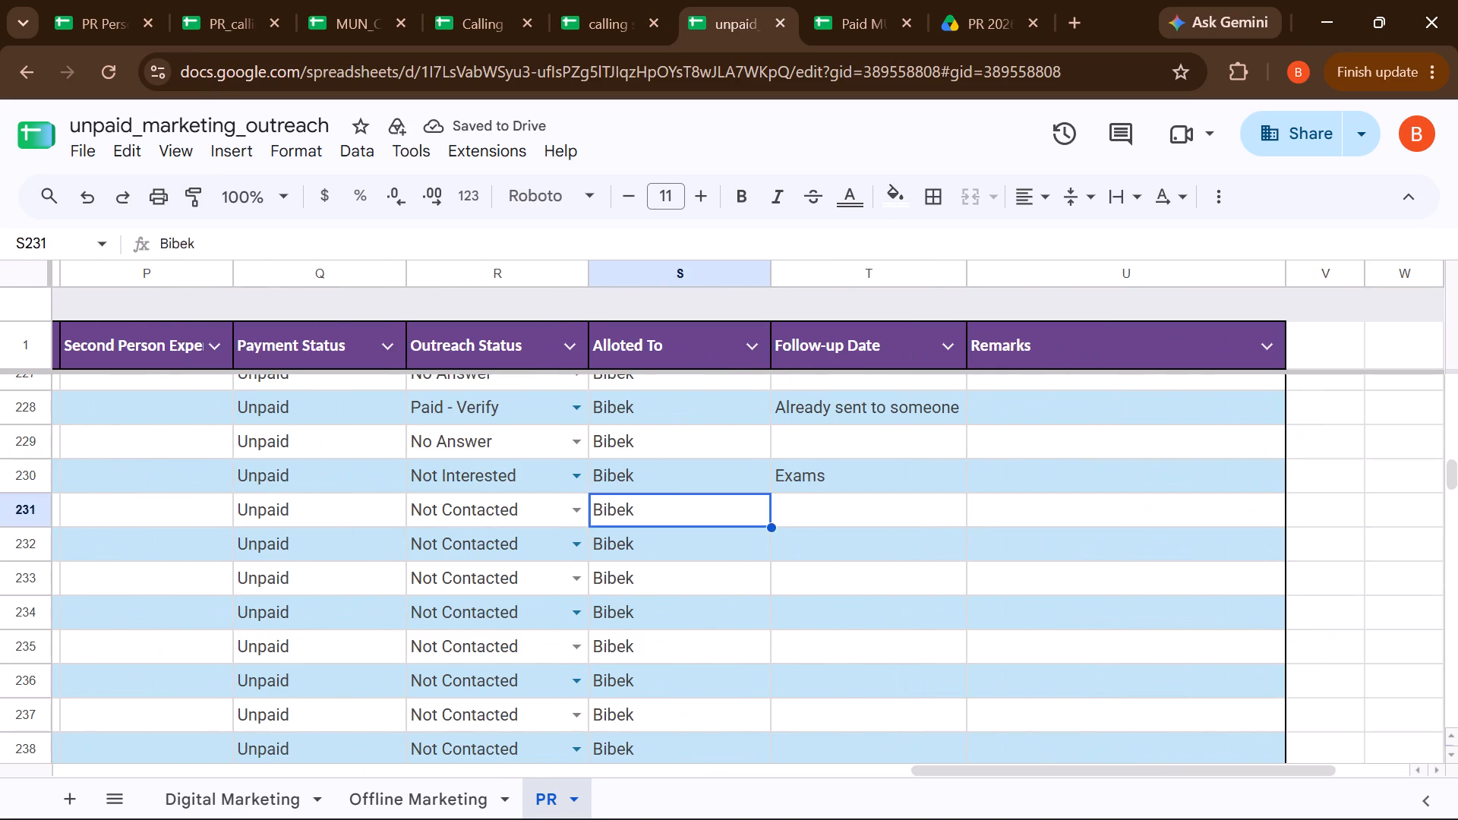
Return to the Name column of row 231 and check the registrant's name and contact details.
key("Left")
key("Left")
key("Left")
key("Left")
key("Left")
key("Left")
key("Left")
key("Left")
key("Left")
key("Left")
key("Left")
key("Left")
key("Left")
key("Left")
key("Left")
key("Left")
key("Left")
key("Left")
key("Left")
key("Left")
key("Left")
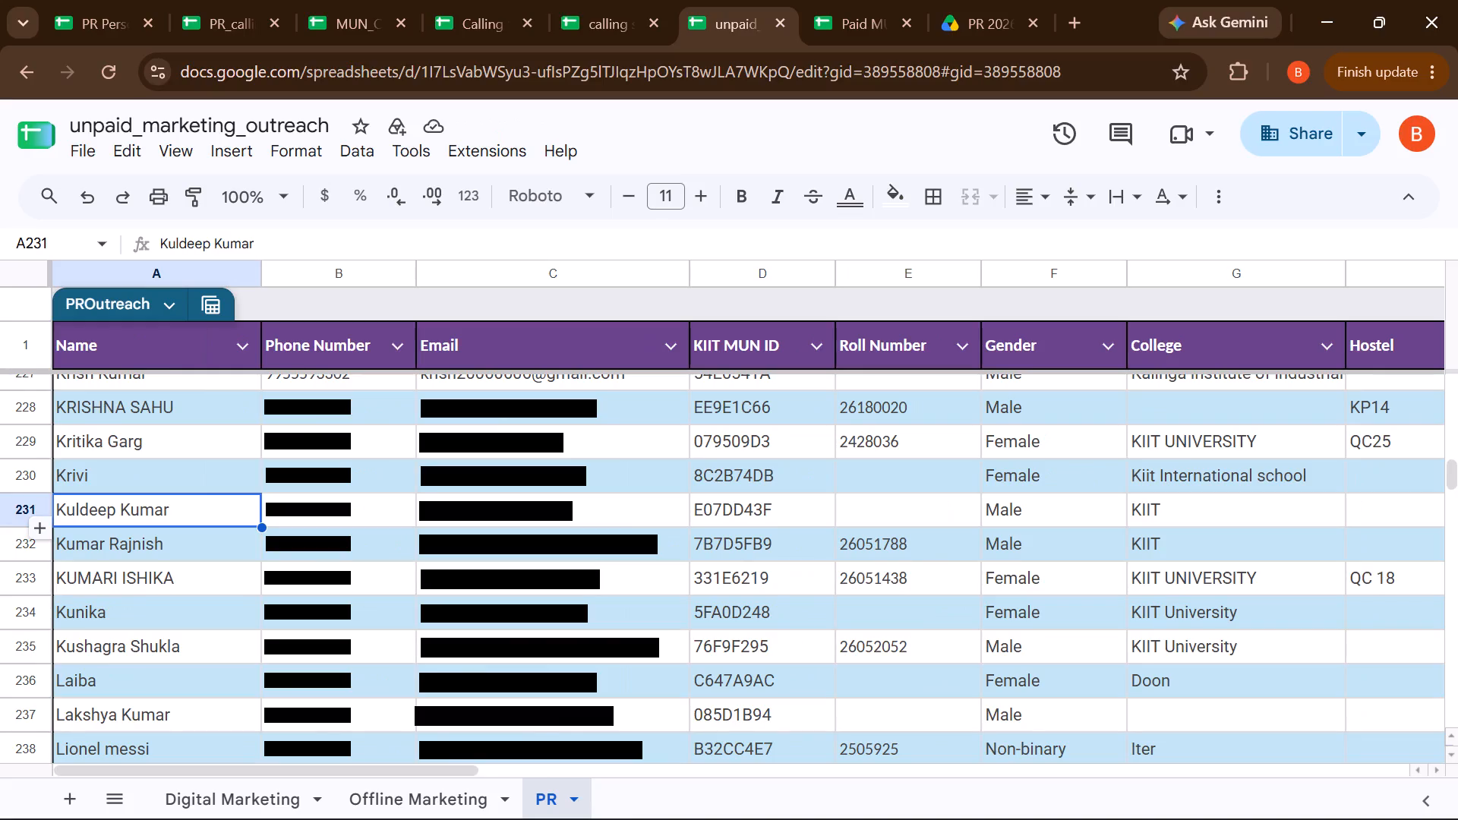
Look across the row 231 registrant's MUN ID, roll number, gender, college, hostel and experience, and return to the contact details.
key("Right")
key("Right")
key("Right")
key("Right")
key("Right")
key("Right")
key("Right")
key("Right")
key("Right")
key("Right")
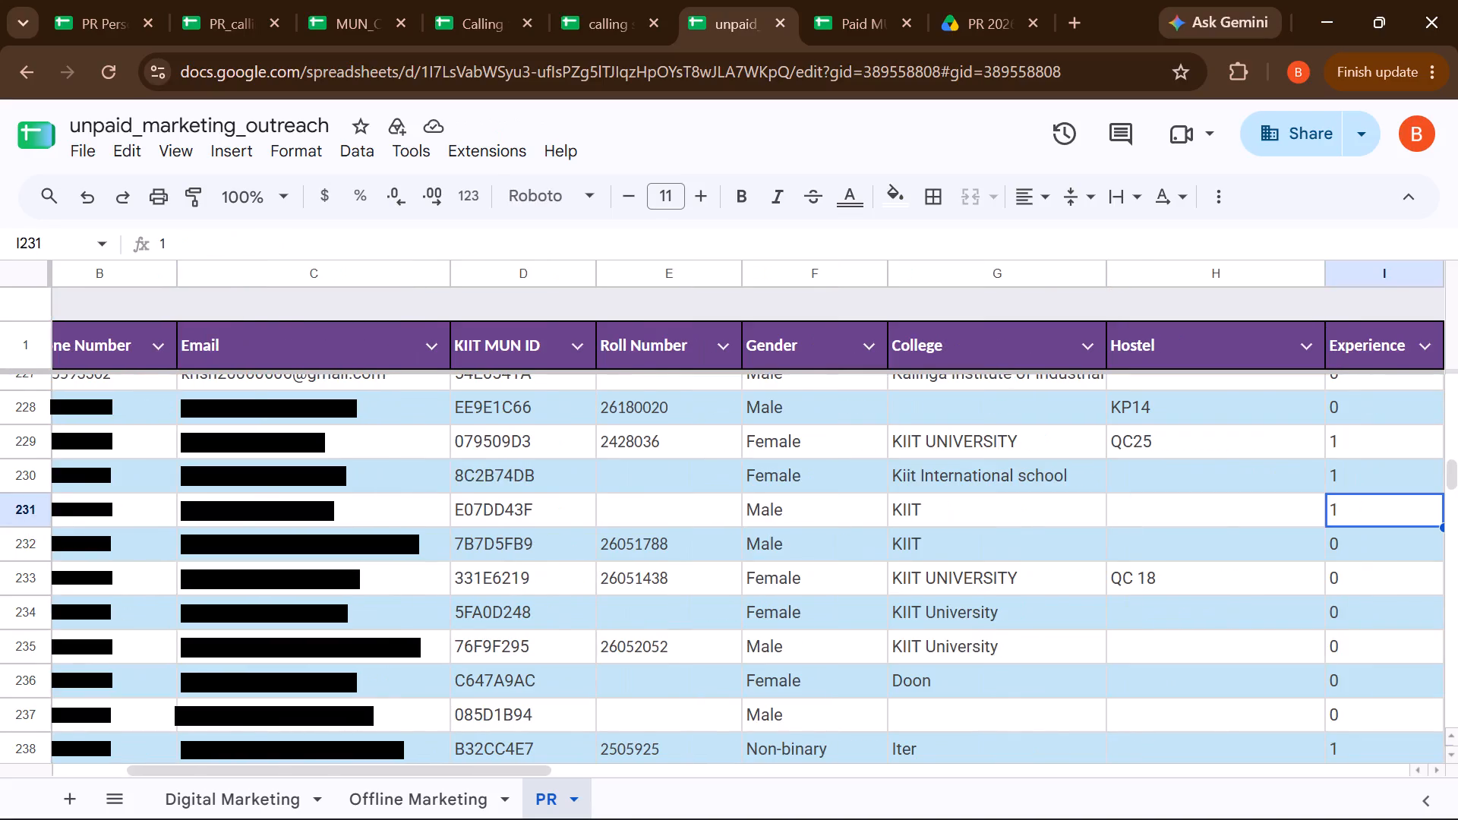
key("Right")
key("Left")
key("Left")
key("Left")
key("Left")
key("Left")
key("Left")
key("Left")
key("Left")
key("Left")
key("Left")
key("Left")
key("Left")
key("Left")
key("Left")
key("Left")
key("Left")
key("Left")
key("Left")
key("Left")
key("Left")
key("Right")
key("Right")
key("Right")
key("Right")
key("Right")
key("Right")
key("Right")
key("Right")
key("Right")
key("Right")
key("Right")
key("Right")
key("Right")
key("Right")
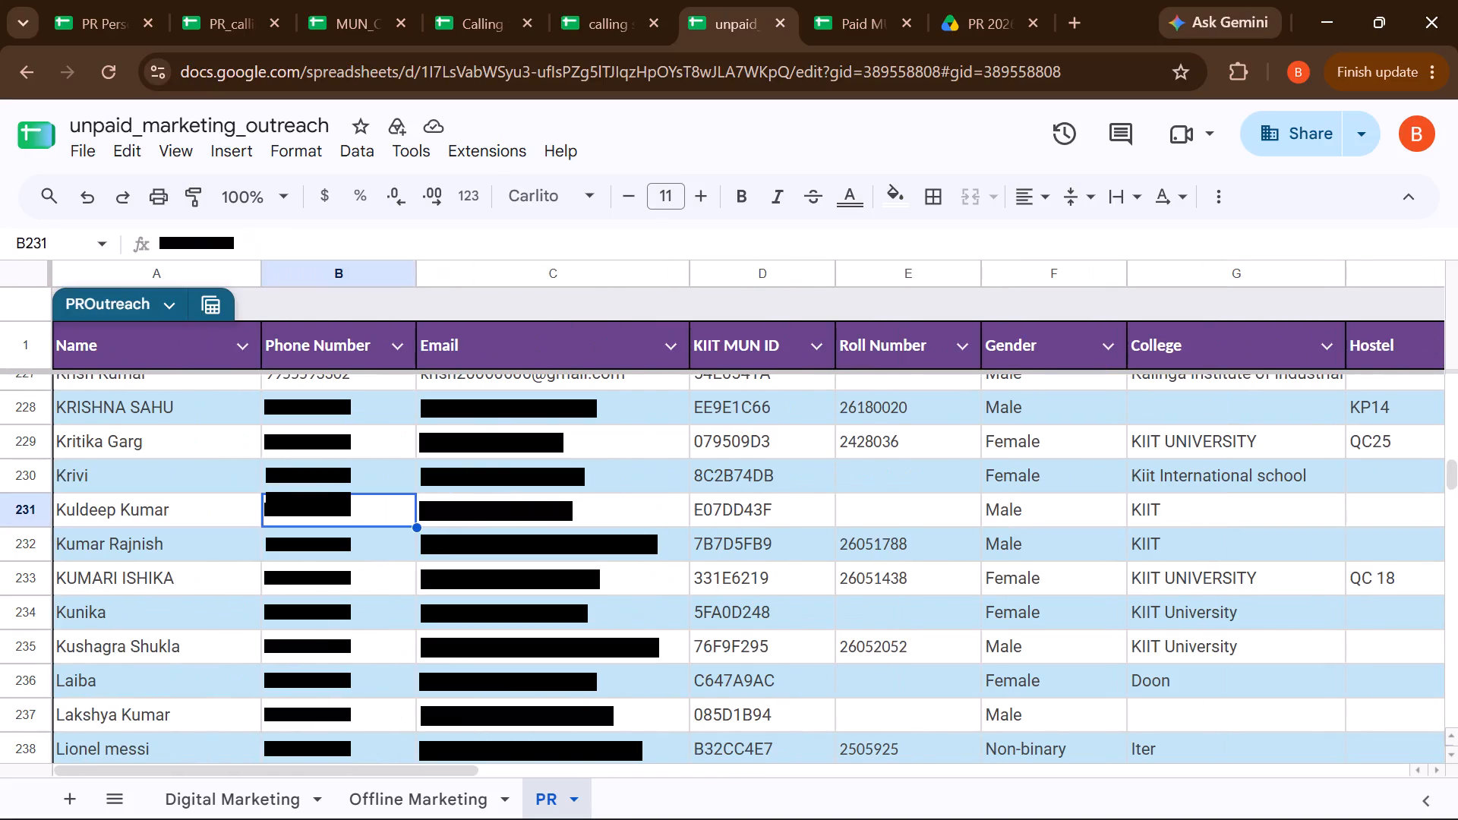
Go to the name and phone number of the registrant in row 231 and check them.
key("Left")
key("Left")
key("Left")
key("Left")
key("Left")
key("Left")
key("Left")
key("Left")
key("Left")
key("Left")
key("Left")
key("Left")
key("Left")
key("Left")
key("Left")
key("Left")
key("Left")
key("Left")
key("Left")
key("Left")
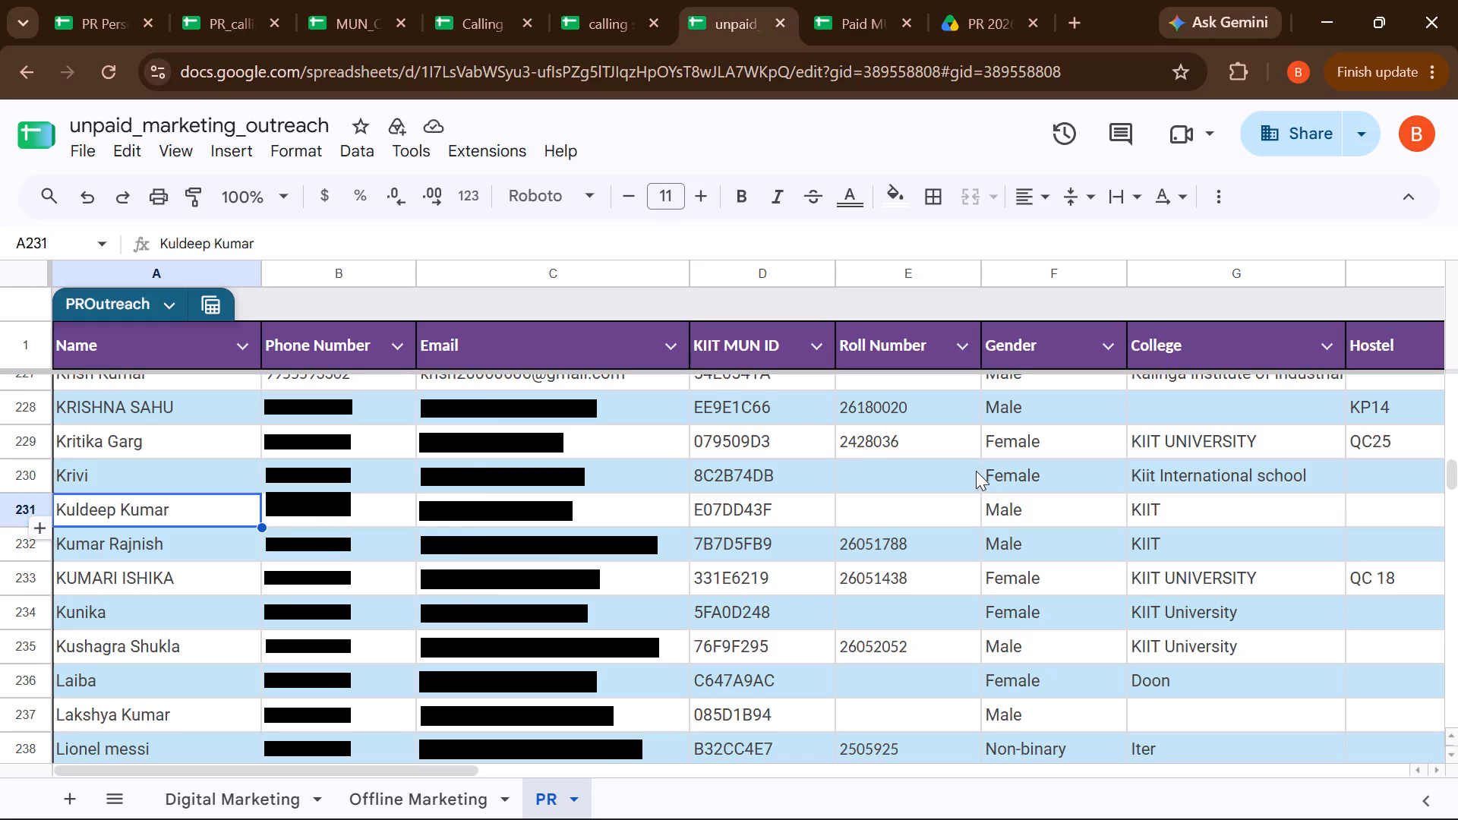
key("Right")
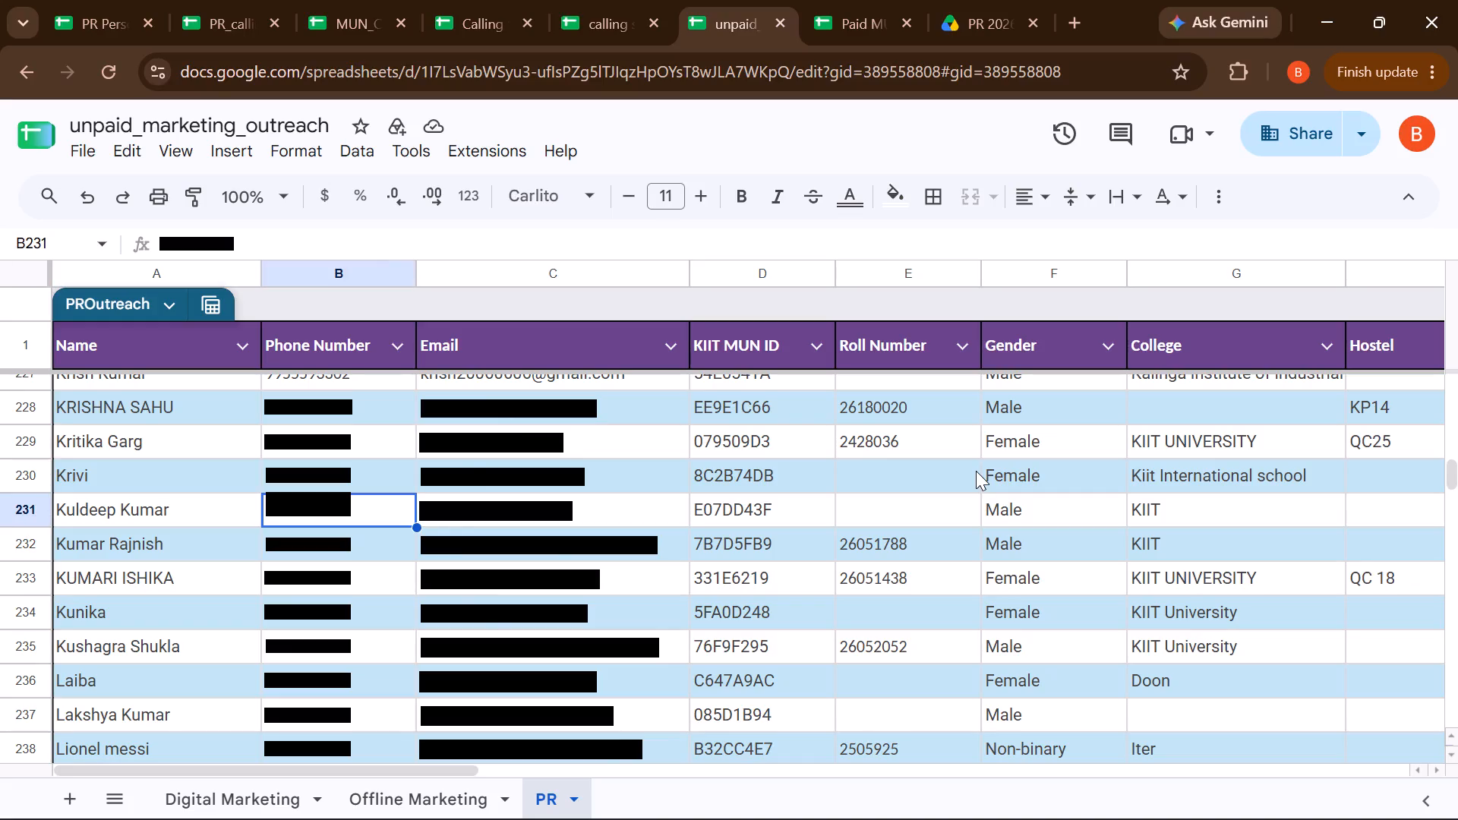
Set the Outreach Status of the registrant in row 231 to No Answer.
key("Right")
key("Right")
key("Right")
key("Right")
key("Right")
key("Right")
key("Right")
key("Right")
key("Right")
key("Right")
key("Right")
key("Right")
key("Right")
key("Right")
key("Right")
key("Right")
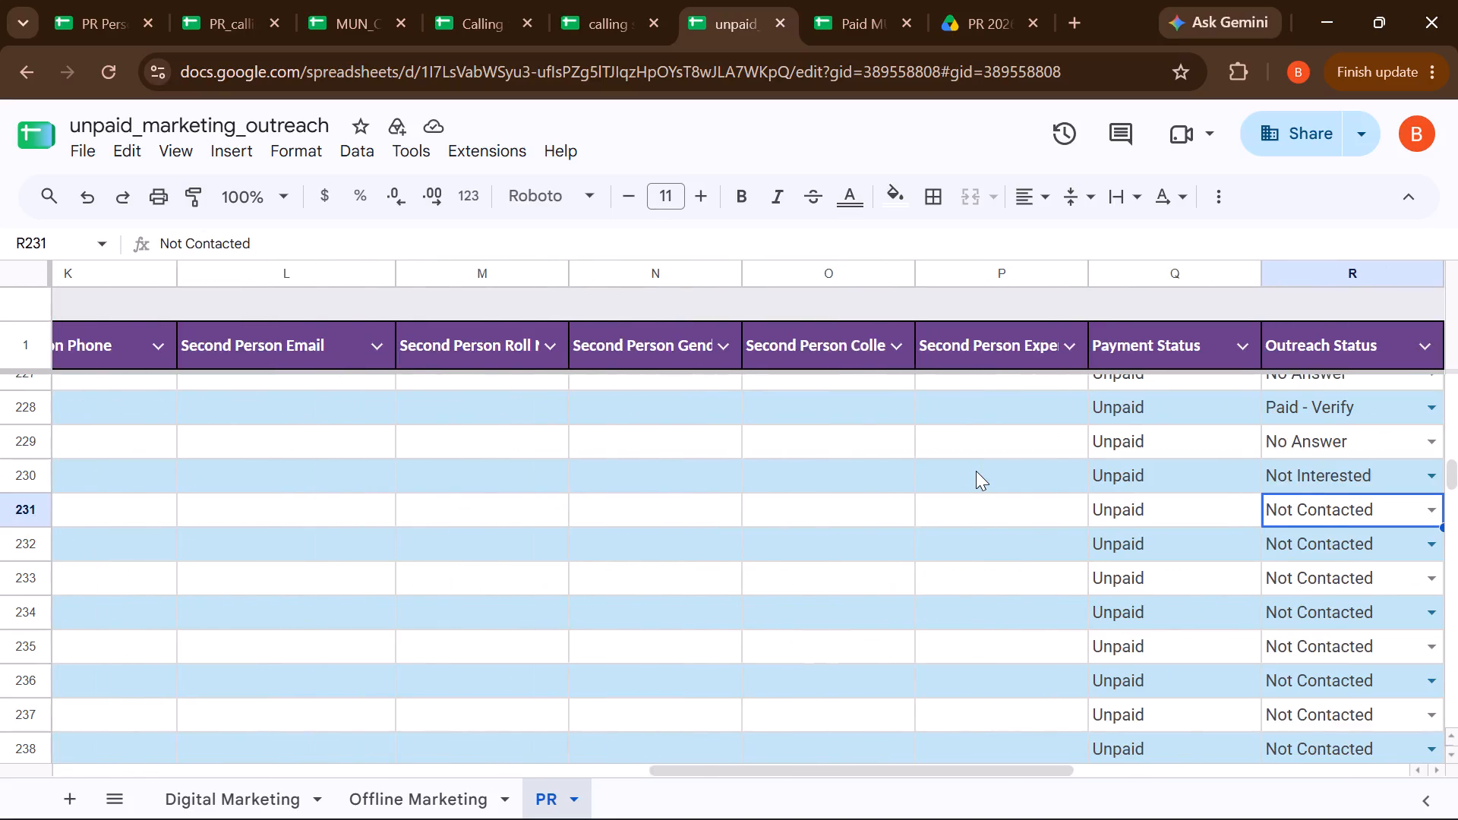
key("Right")
left_click(1250, 509)
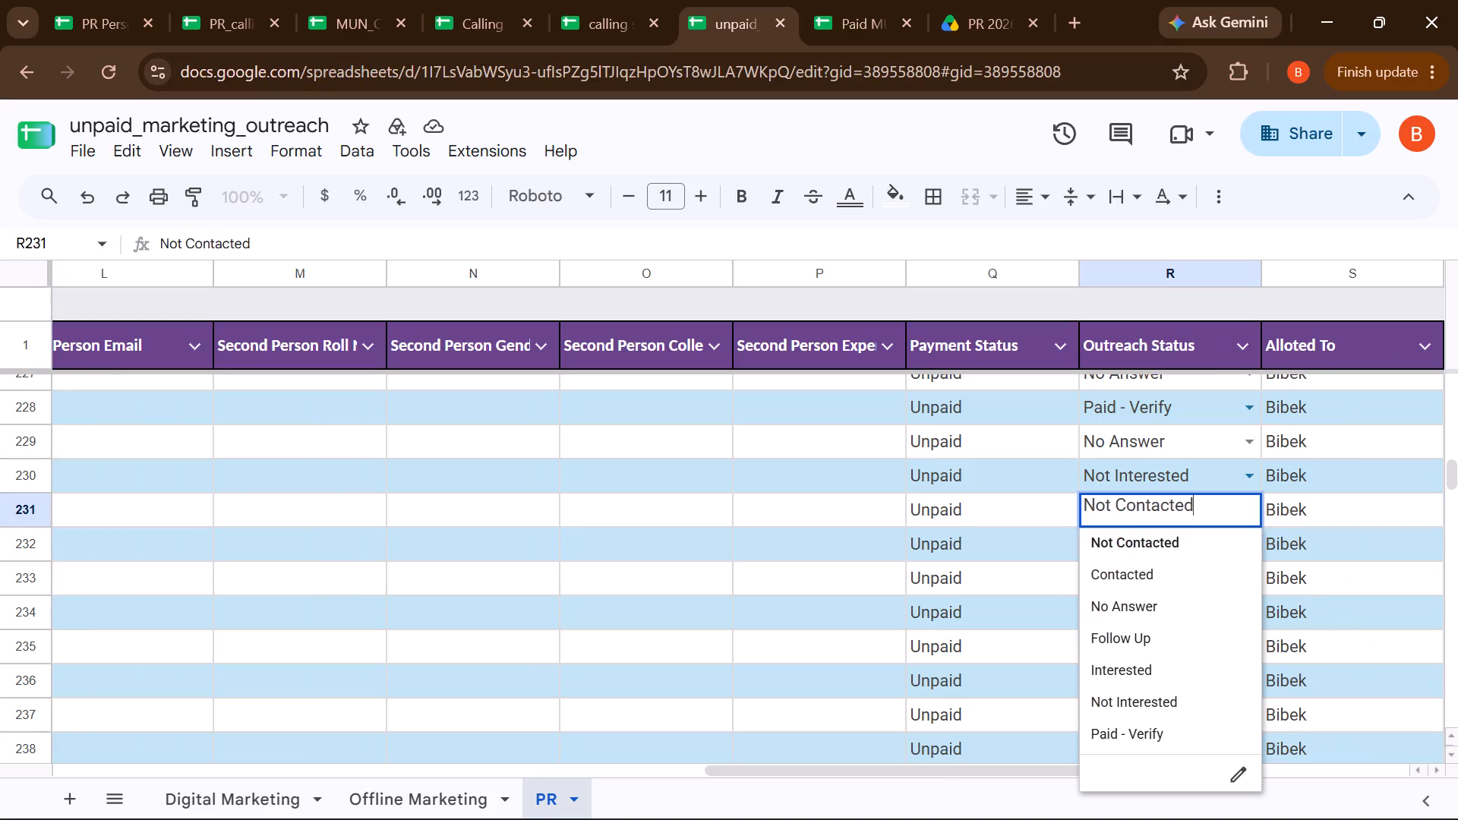
left_click(1132, 610)
Return to the contact details columns and go to the phone number of the registrant in row 232.
key("Left")
key("Left")
key("Left")
key("Left")
key("Left")
key("Left")
key("Left")
key("Left")
key("Left")
key("Left")
key("Left")
key("Left")
key("Left")
key("Left")
key("Left")
key("Left")
key("Left")
key("Left")
key("Left")
key("Left")
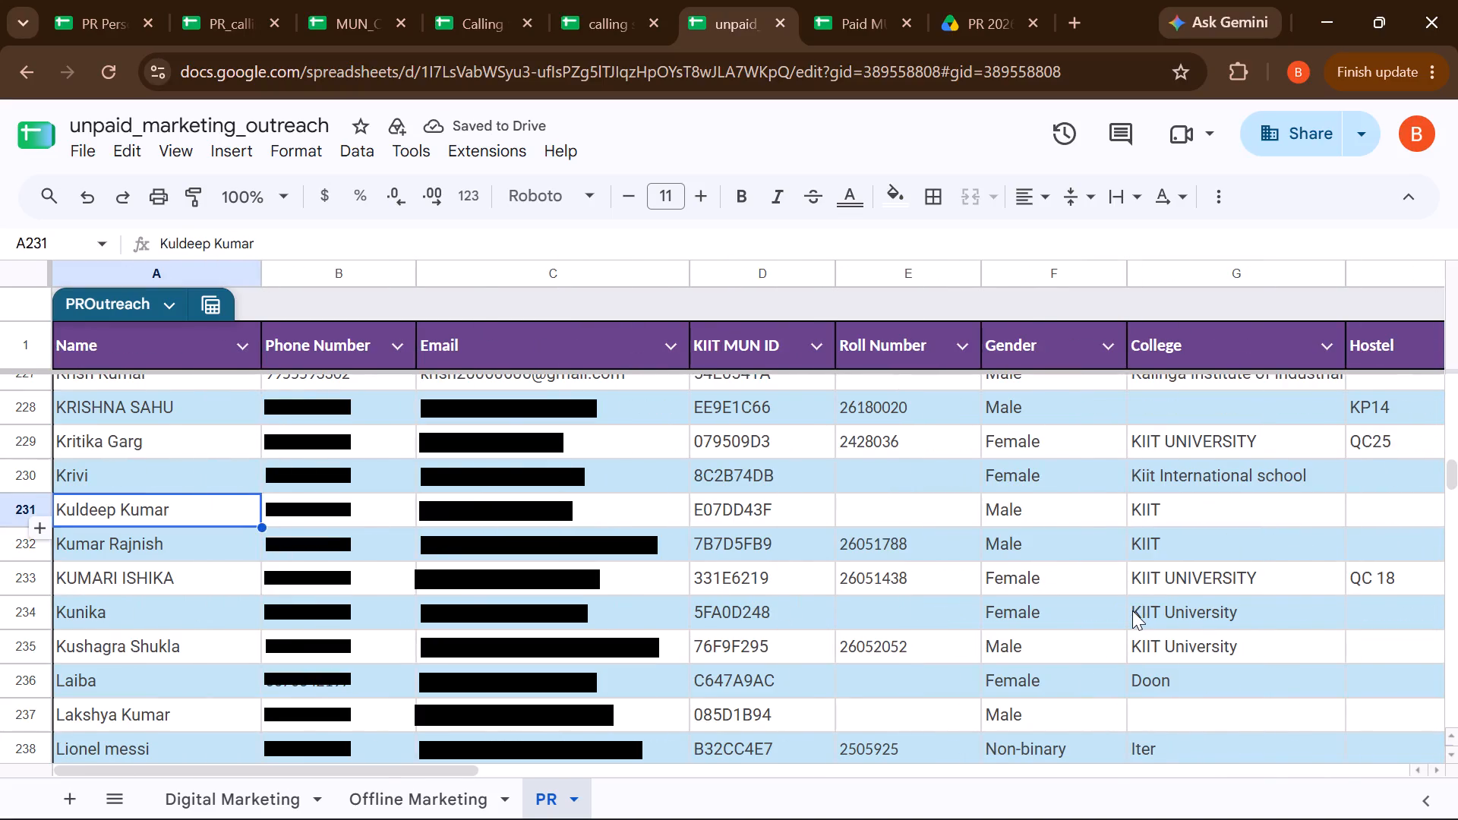
key("Down")
key("Right")
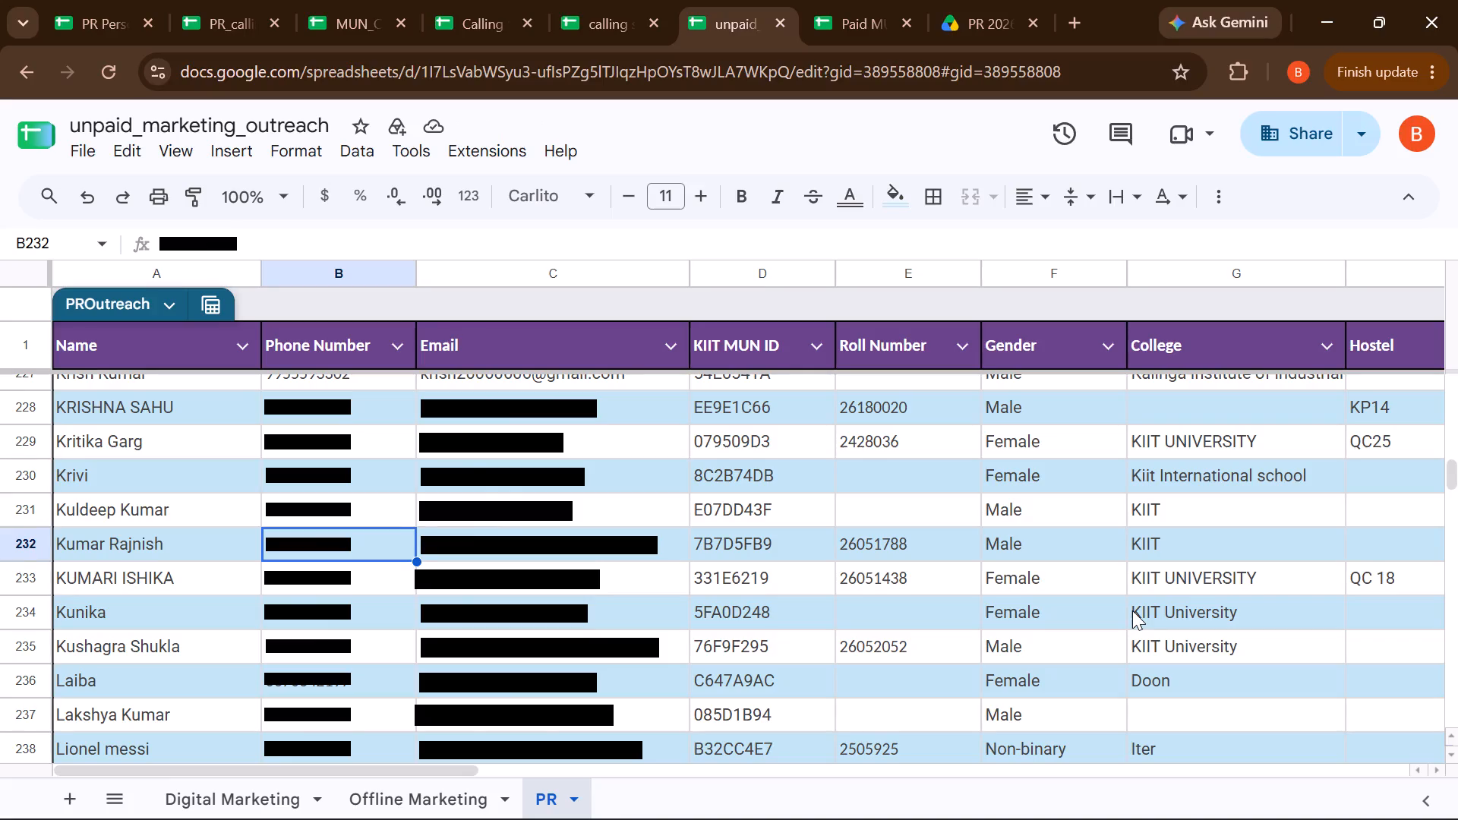
Check the name and phone number of the registrant in row 232.
key("Left")
key("Right")
key("Left")
key("Right")
key("Left")
key("Right")
key("Left")
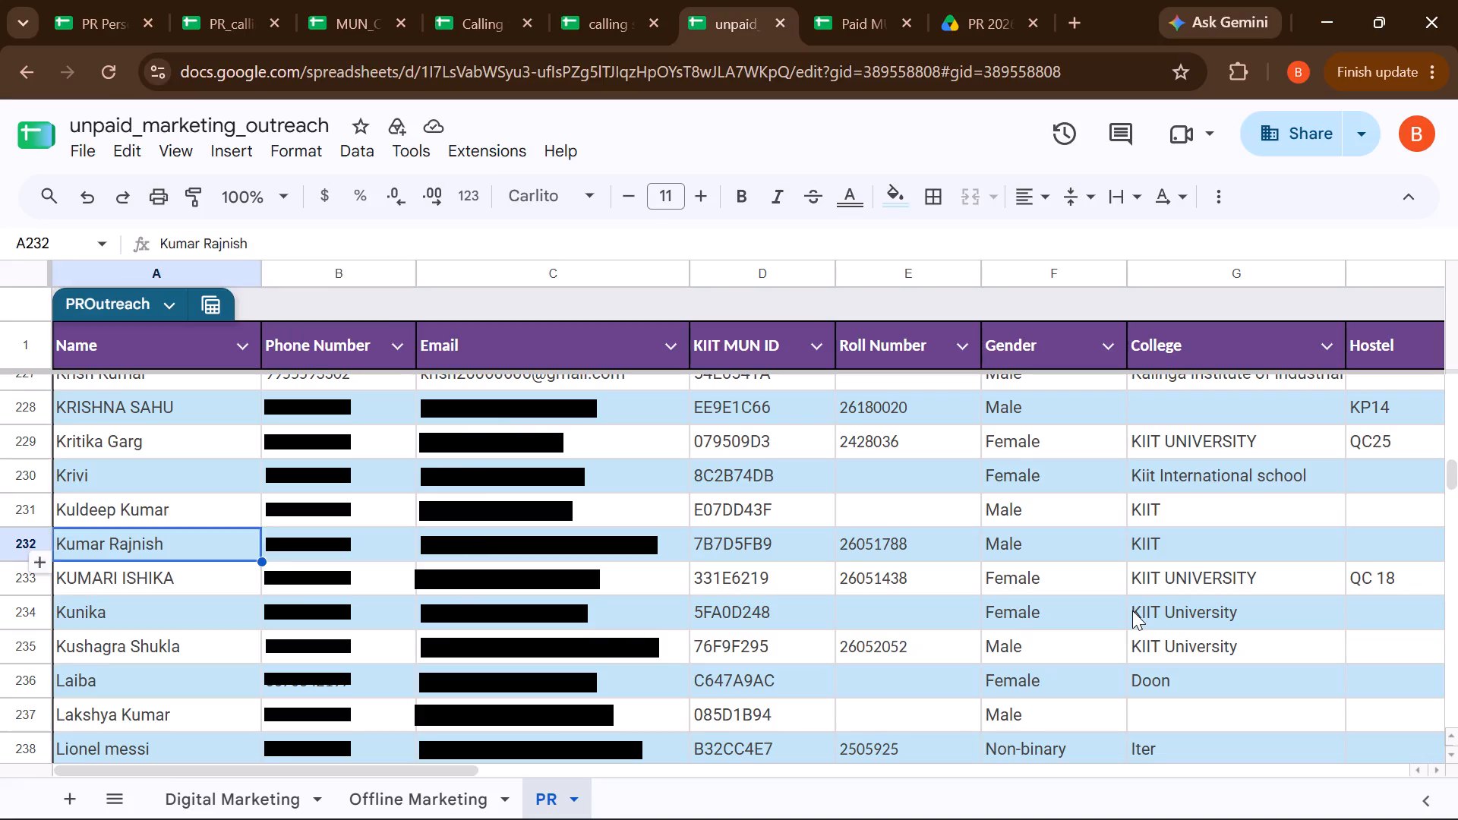
key("Right")
key("Left")
key("Right")
key("Right")
key("Left")
key("Left")
key("Left")
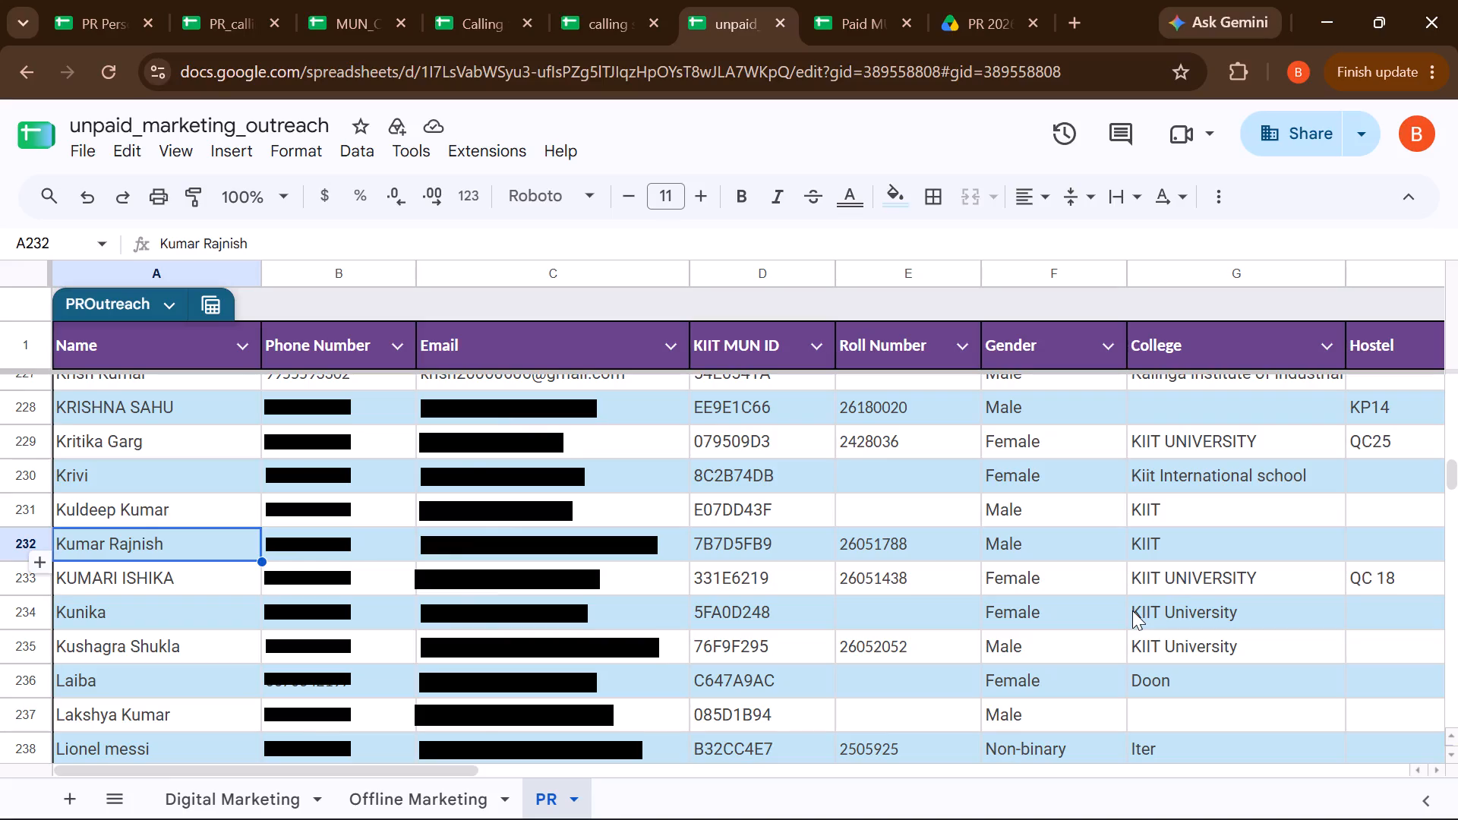
Set the Outreach Status of the registrant in row 232 to No Answer.
key("Right")
key("Right")
key("Right")
key("Right")
key("Right")
key("Right")
key("Right")
key("Right")
key("Right")
key("Right")
key("Right")
key("Right")
key("Right")
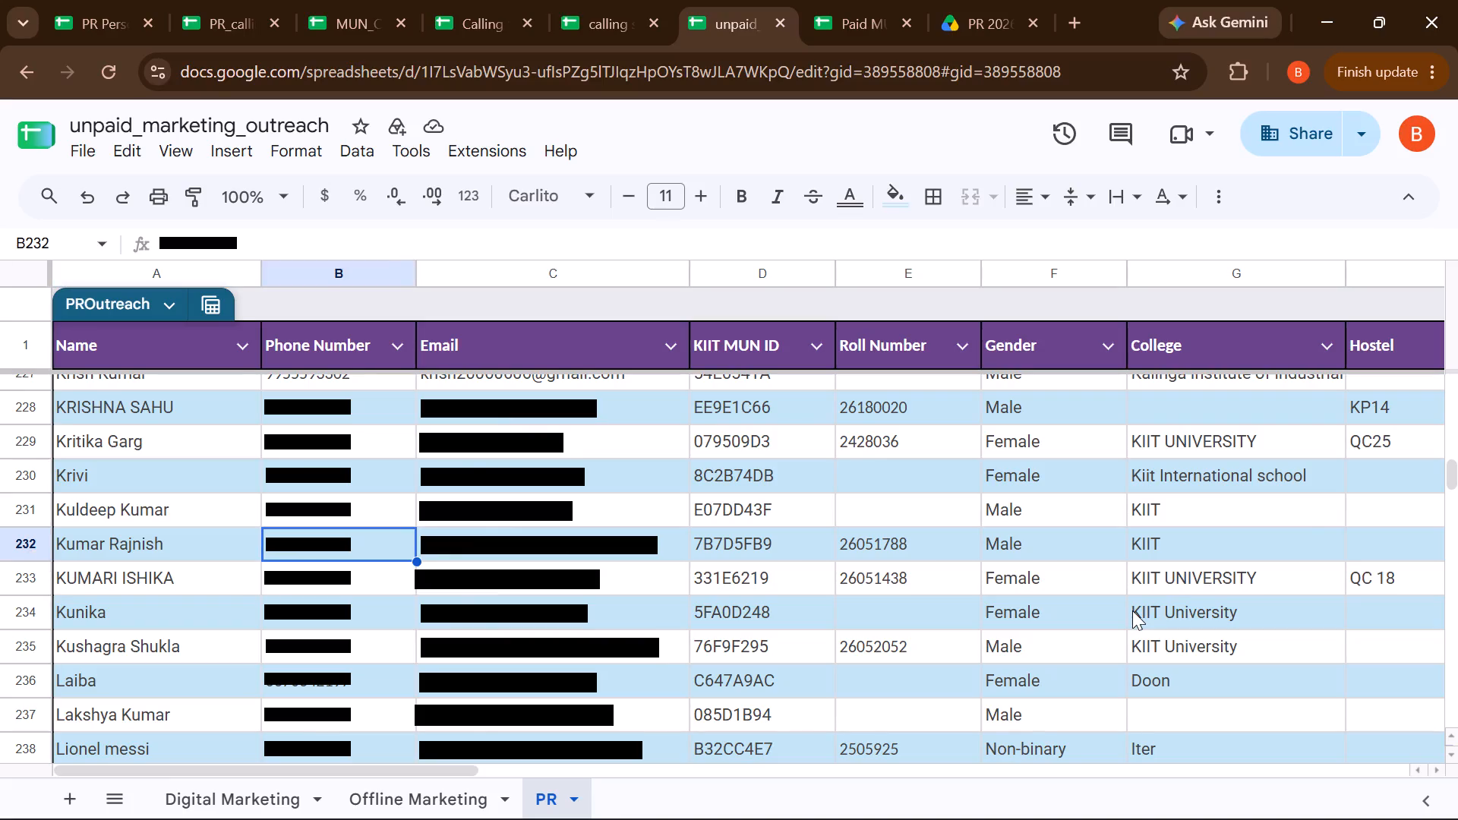
key("Right")
key("Right")
key("Right")
key("Right")
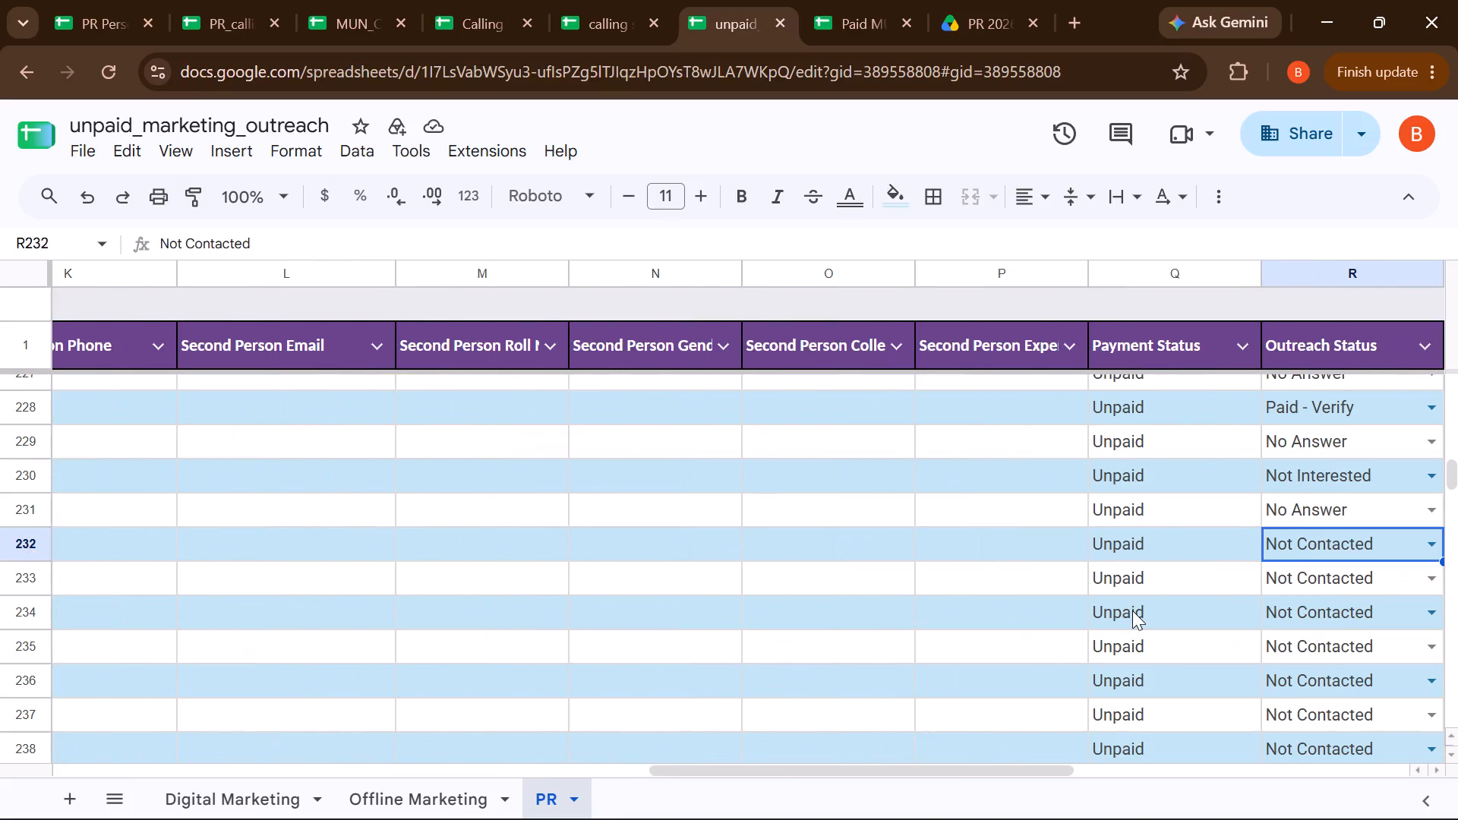
left_click(1422, 544)
left_click(1325, 630)
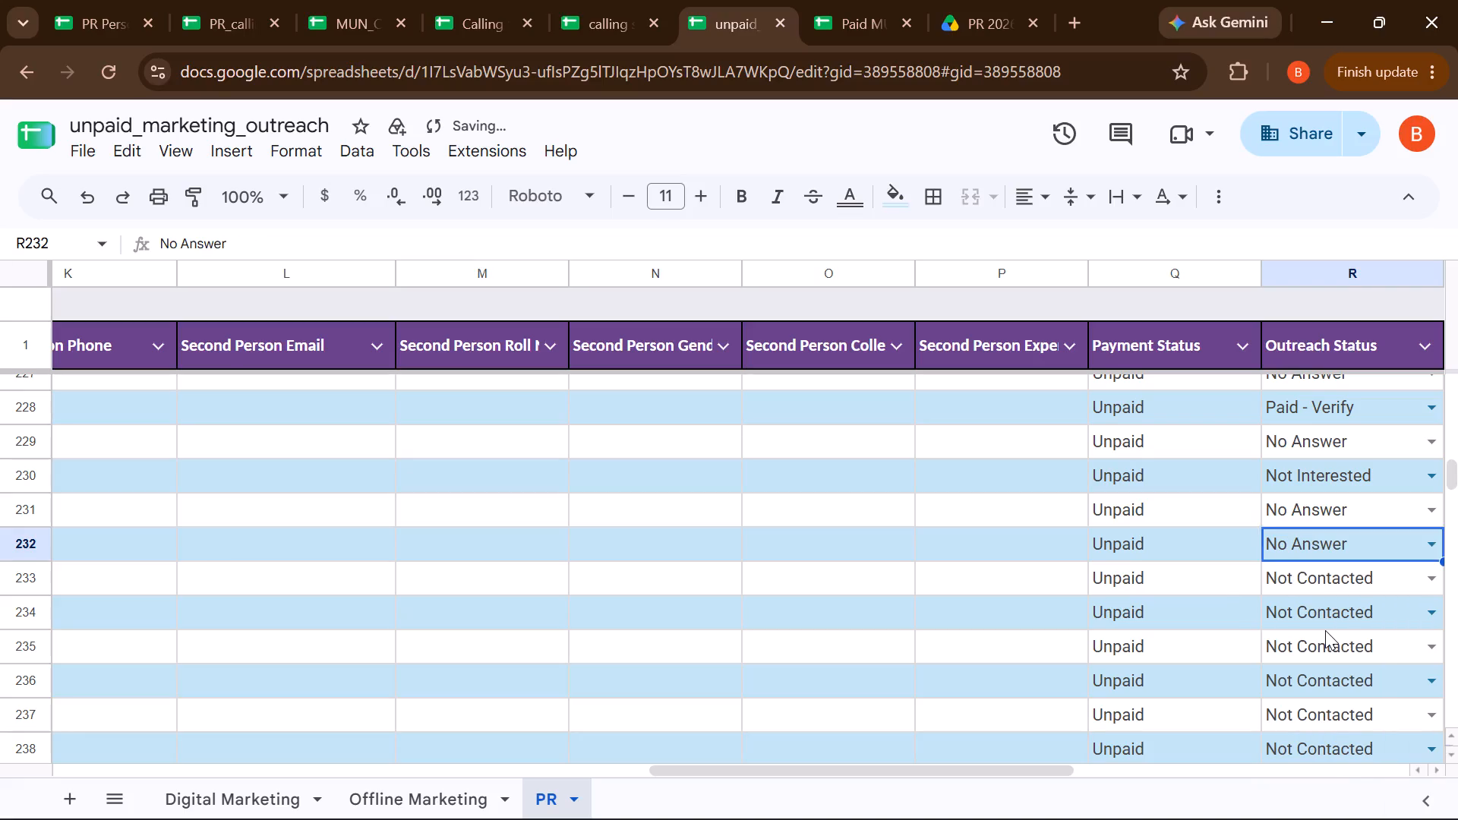
Return to the contact details columns and go to the phone number of the registrant in row 233.
key("Left")
key("Left")
key("Left")
key("Left")
key("Left")
key("Left")
key("Left")
key("Left")
key("Left")
key("Left")
key("Left")
key("Left")
key("Left")
key("Left")
key("Left")
key("Left")
key("Left")
key("Left")
key("Left")
key("Left")
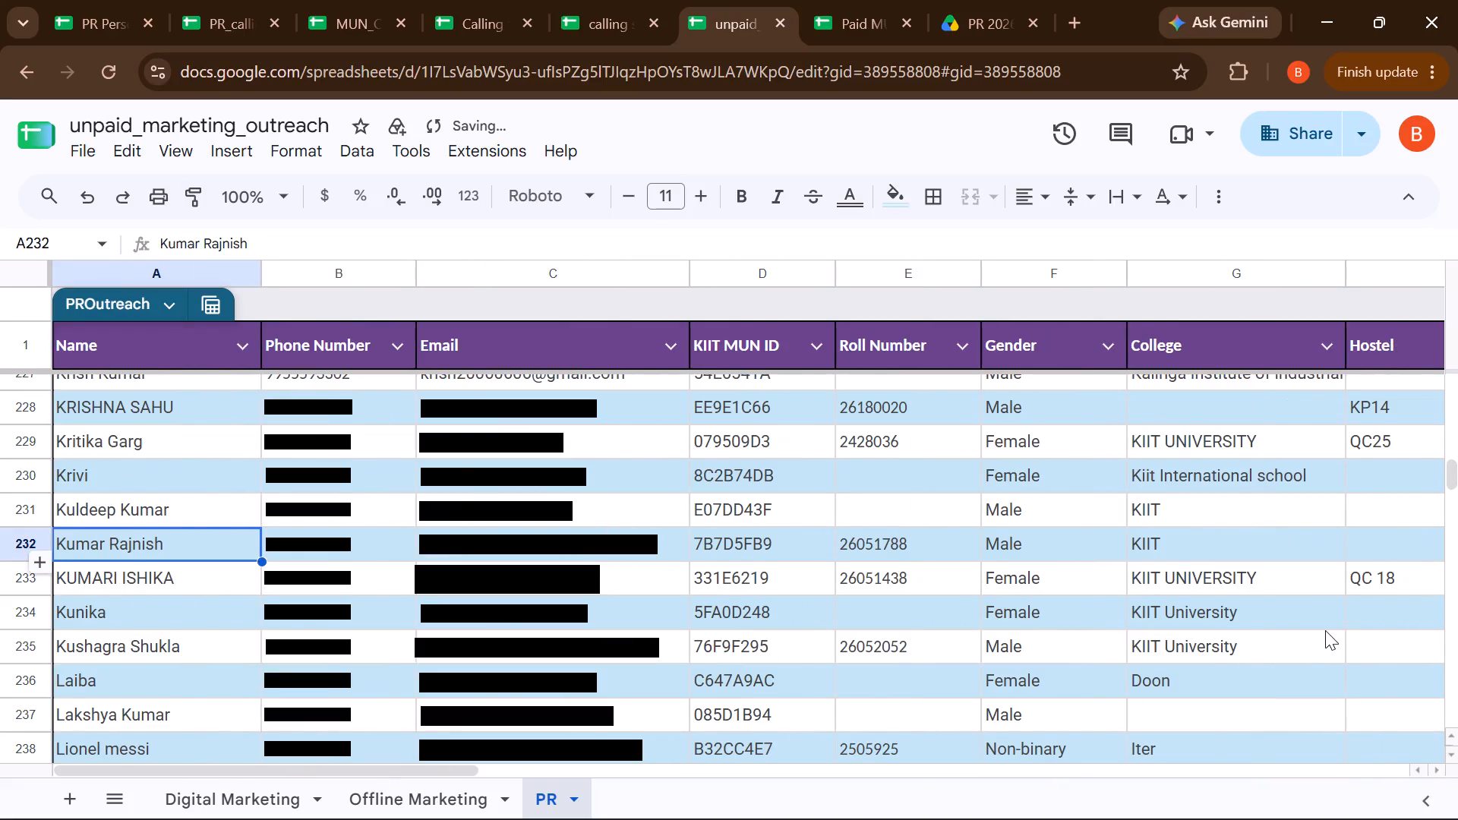
key("Right")
key("Down")
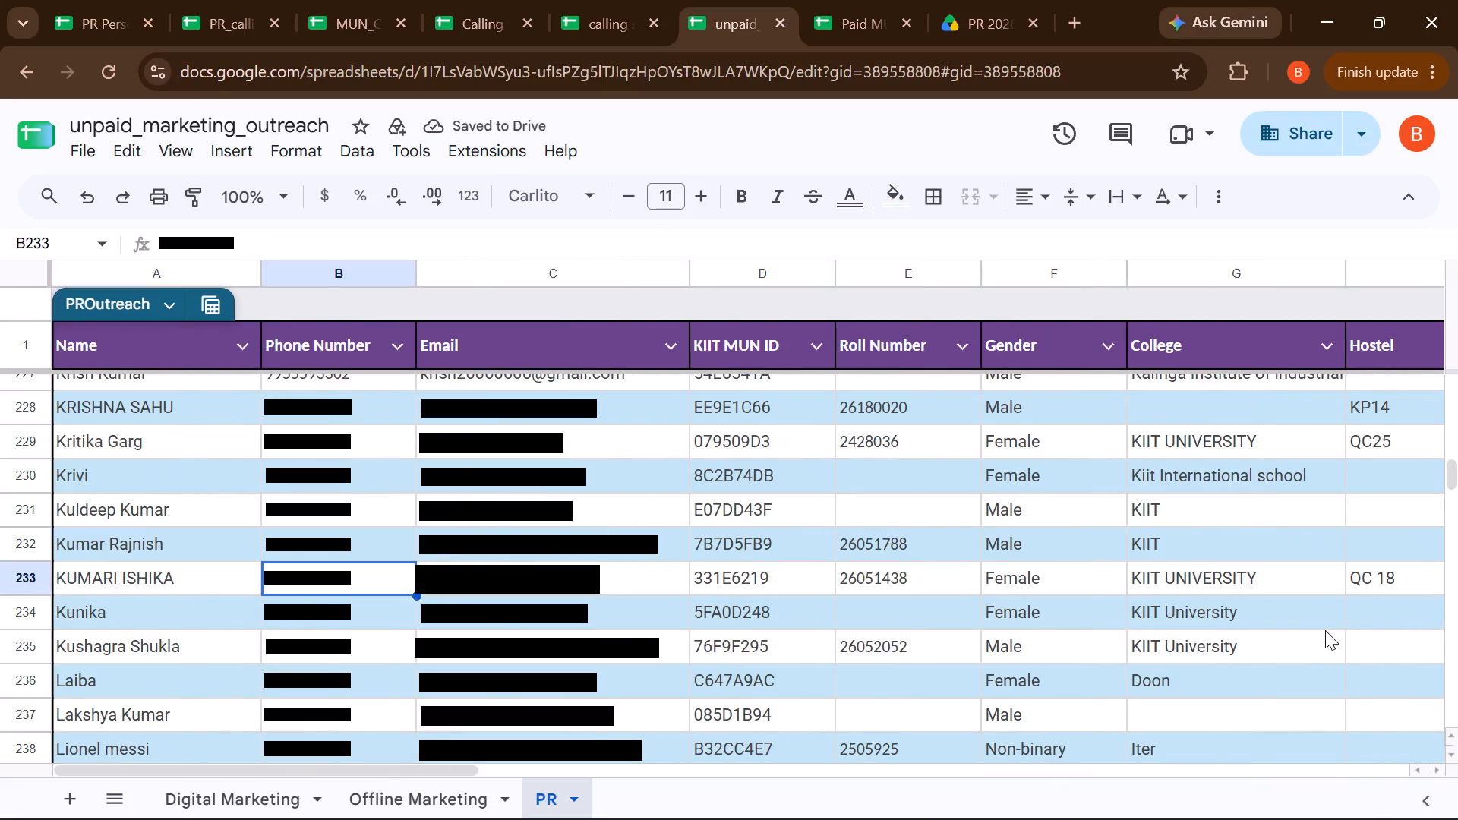
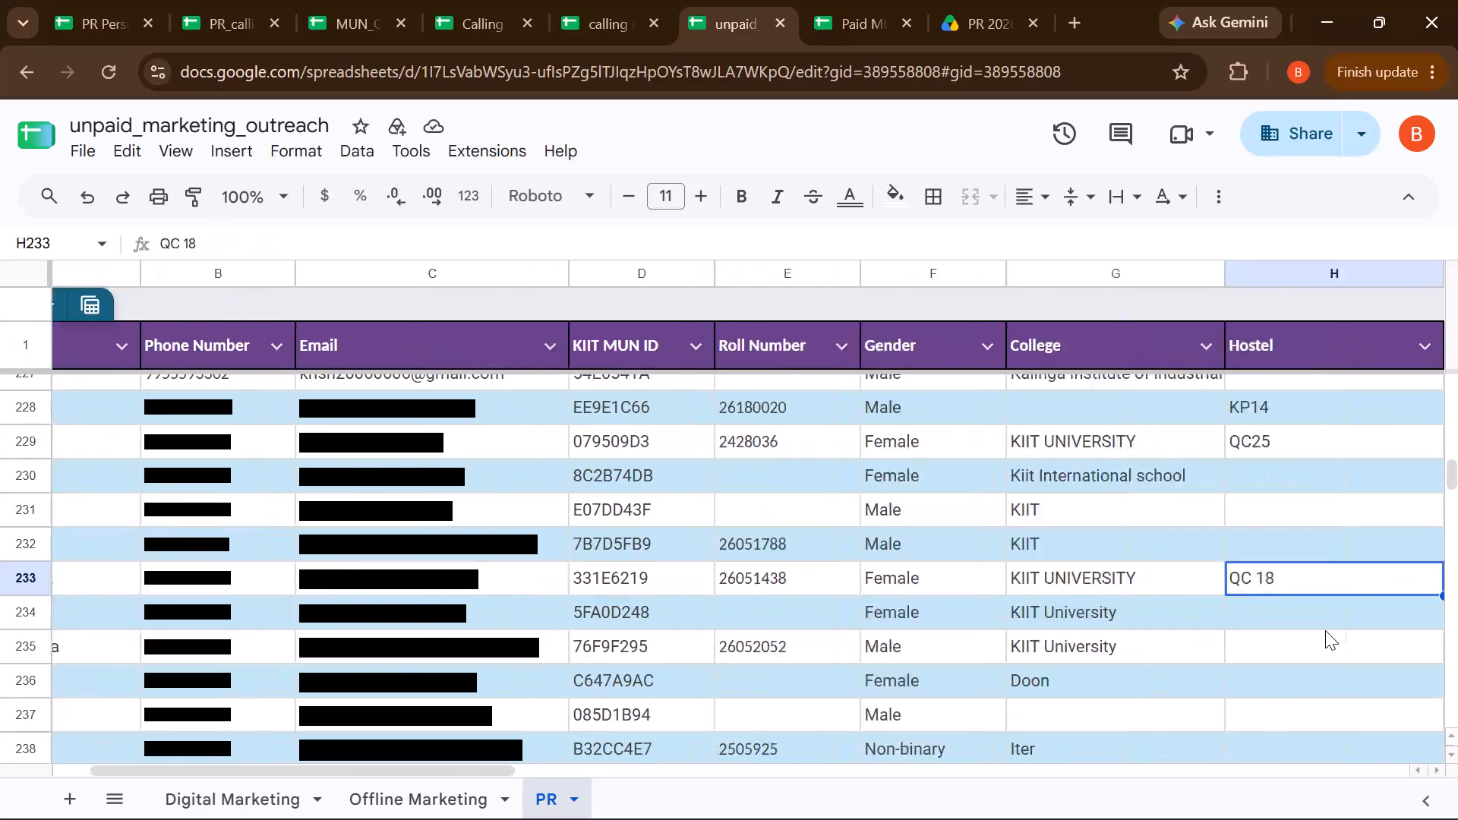
Set the Outreach Status of the registrant in row 233 to No Answer.
key("Right")
key("Right")
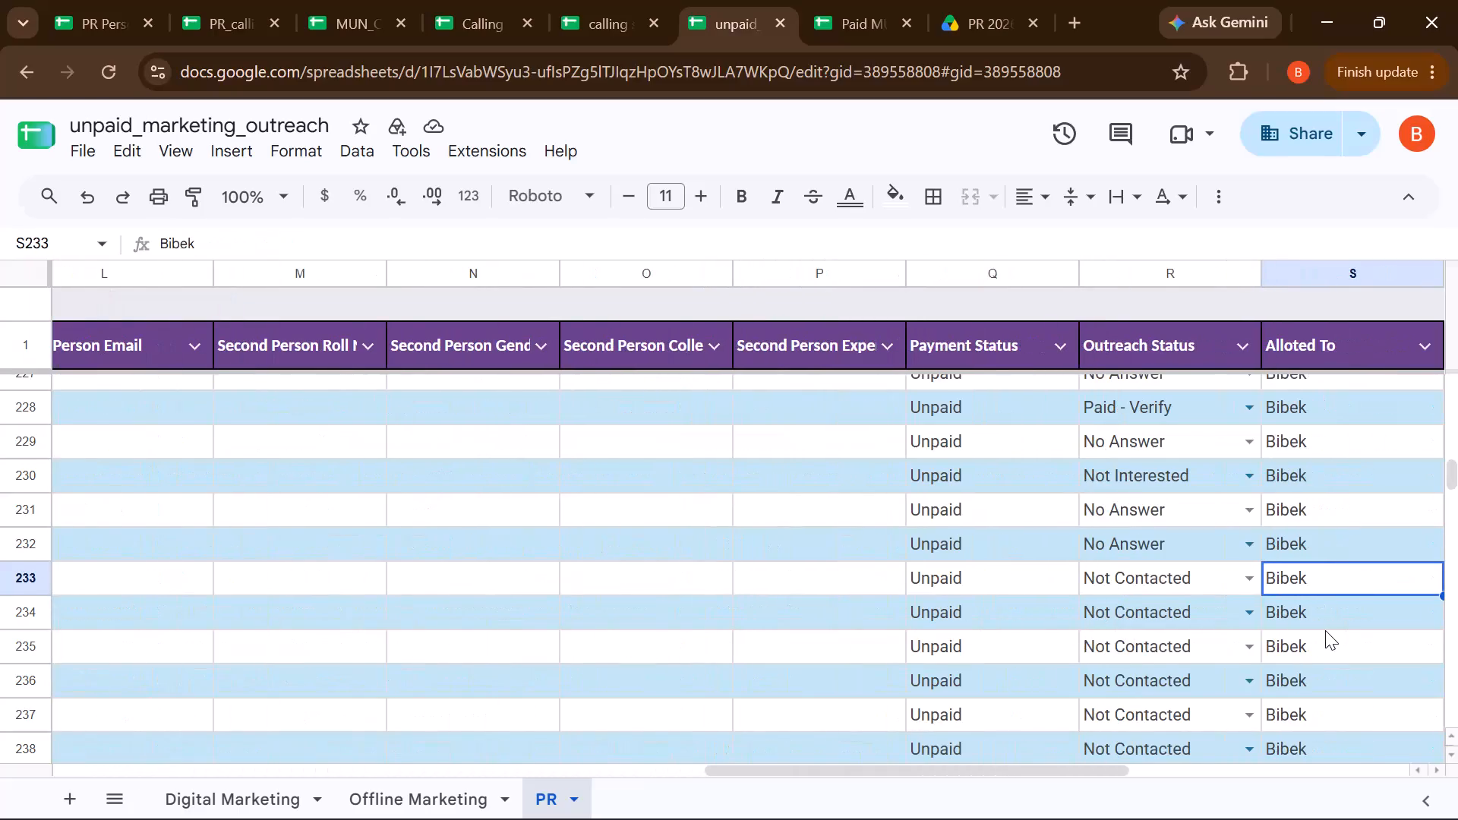
left_click(1253, 578)
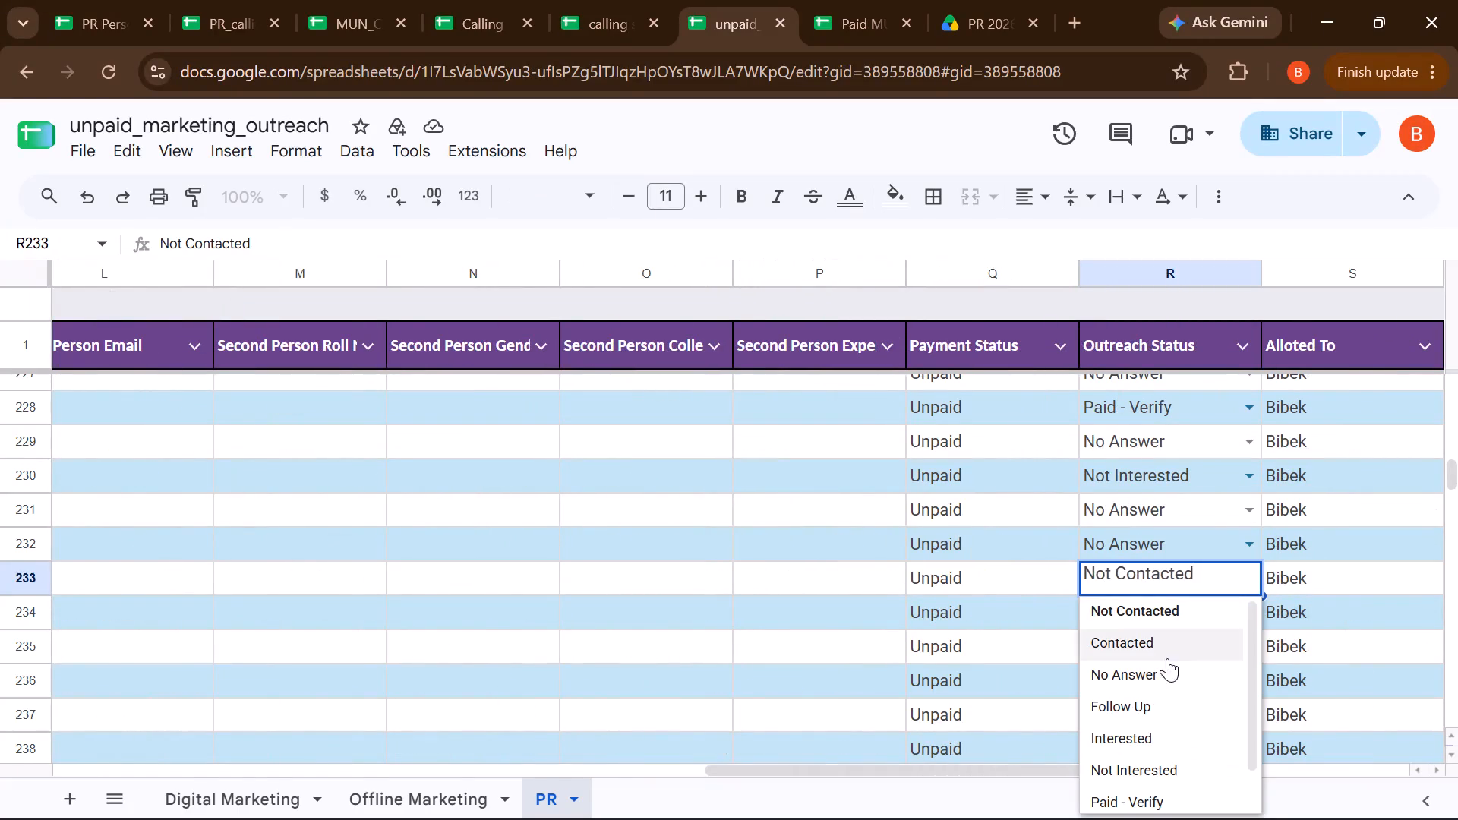
left_click(1156, 676)
Return to the contact details columns and go to the name of the registrant in row 234.
key("Left")
key("Left")
key("Left")
key("Left")
key("Left")
key("Left")
key("Left")
key("Left")
key("Left")
key("Left")
key("Left")
key("Left")
key("Left")
key("Left")
key("Left")
key("Left")
key("Left")
key("Left")
key("Left")
key("Left")
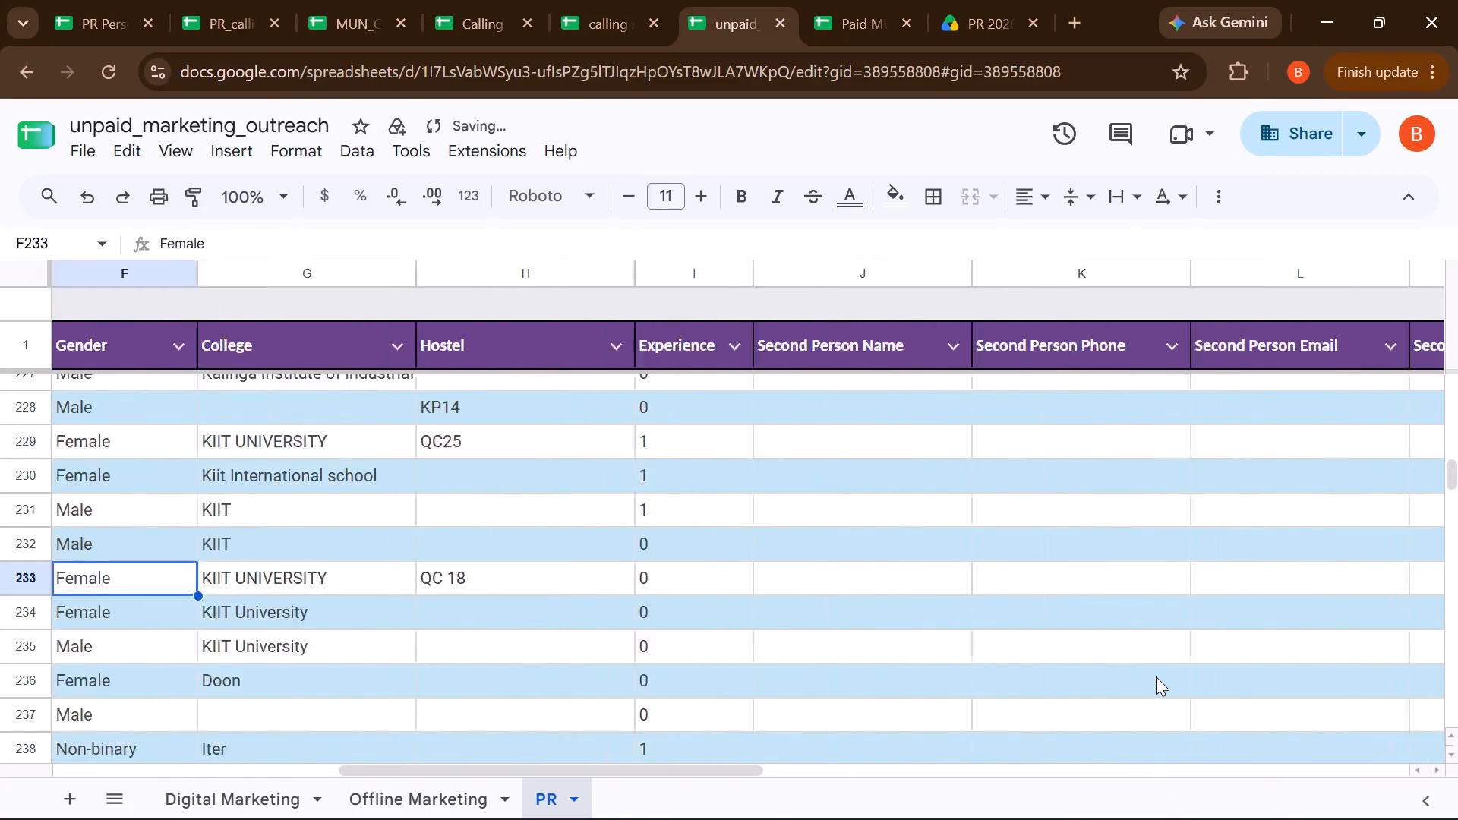
key("Down")
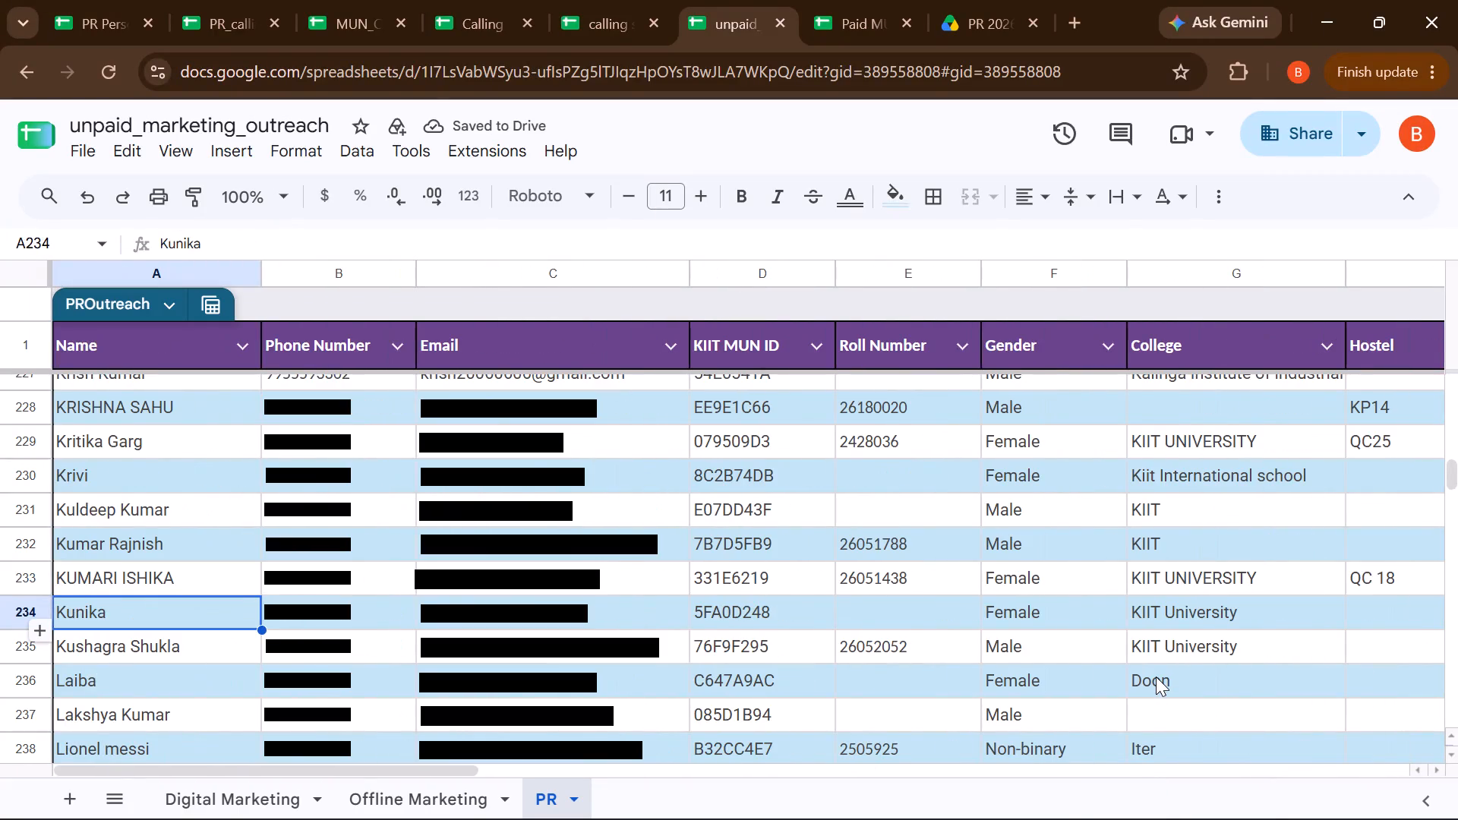
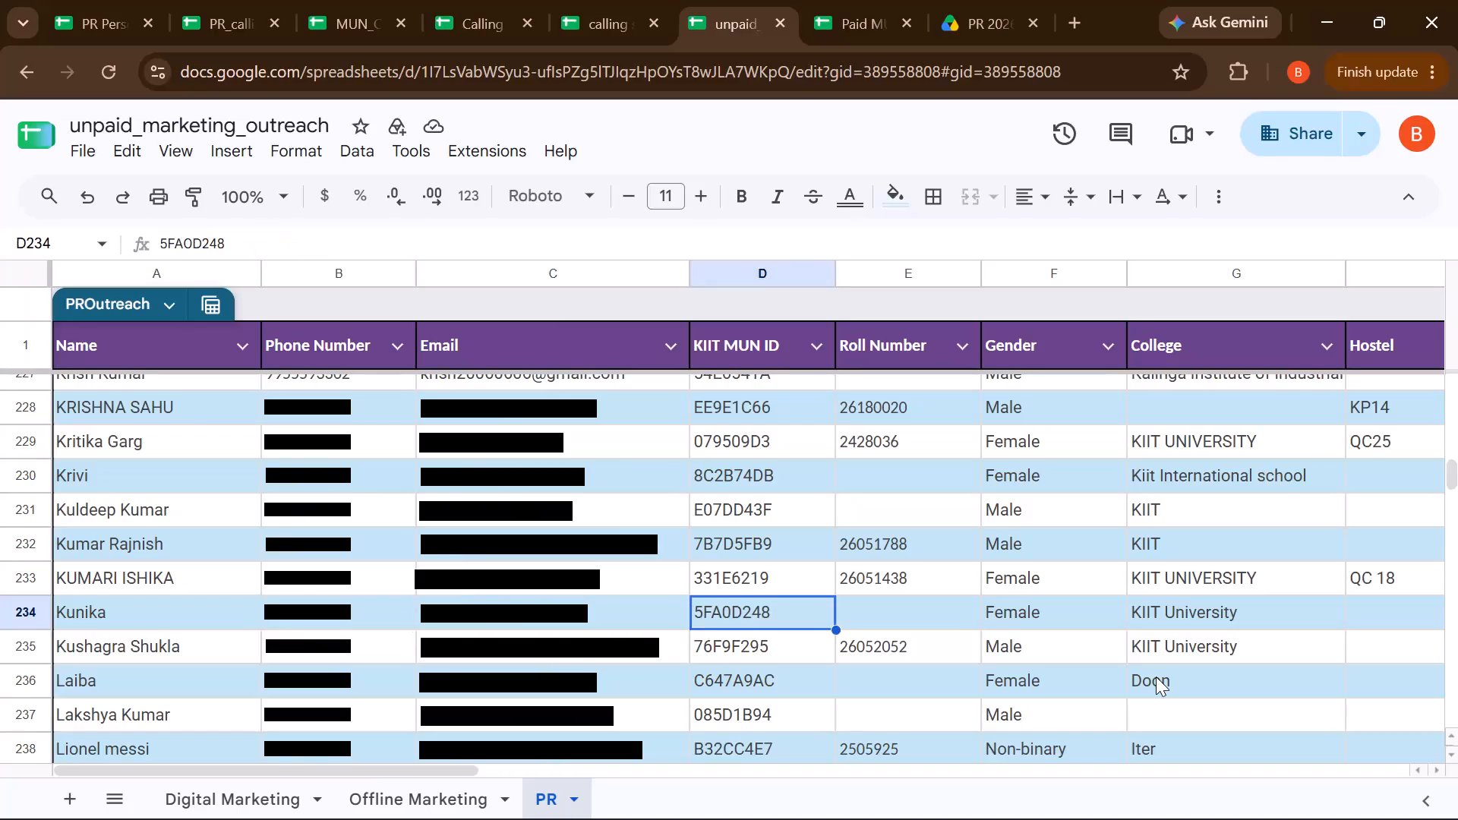
Review the row 234 registrant's details across the MUN ID, roll number, gender, college, hostel, experience and second person columns.
key("Right")
key("Left")
key("Right")
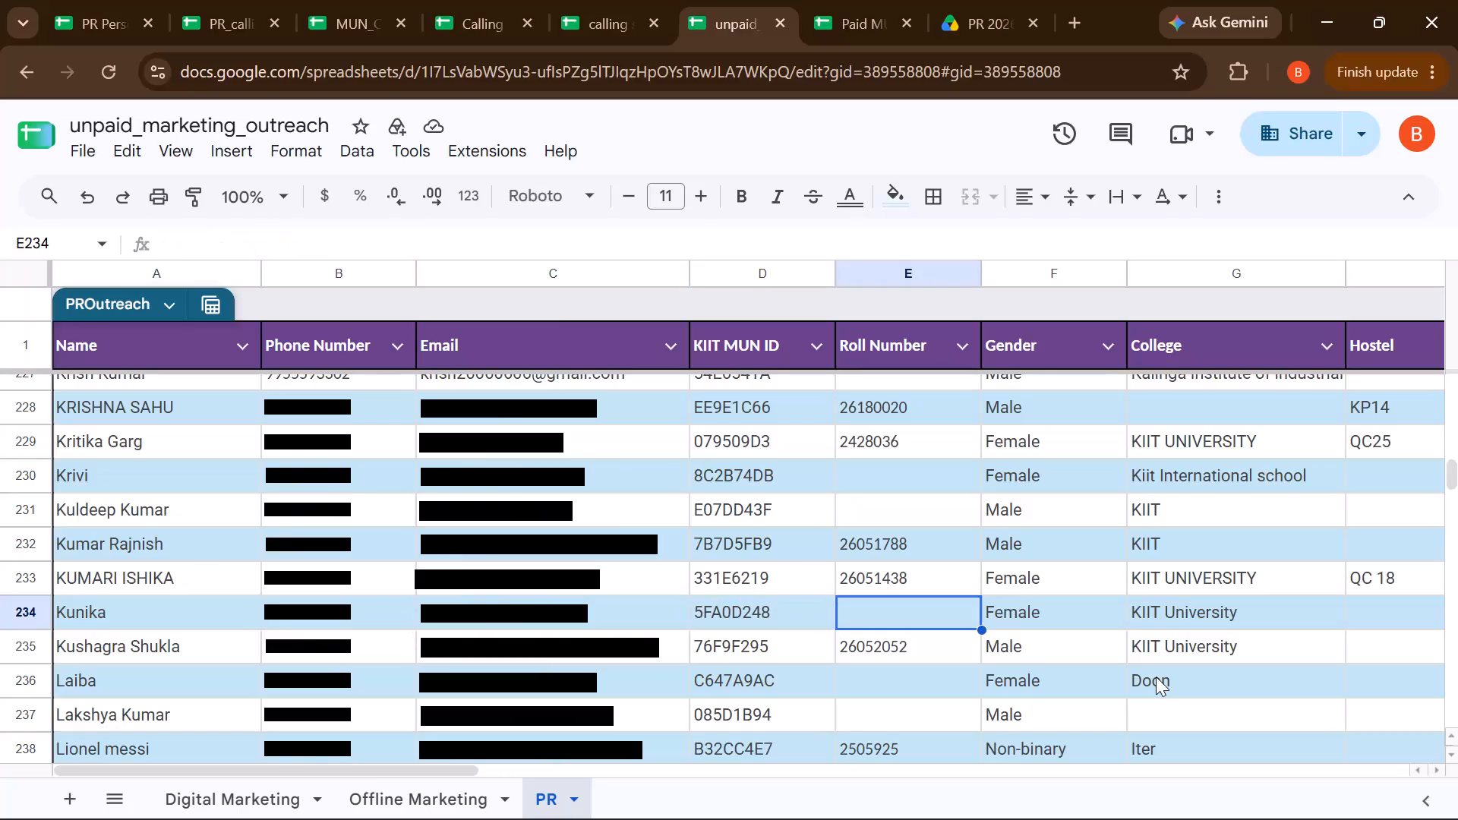
key("Left")
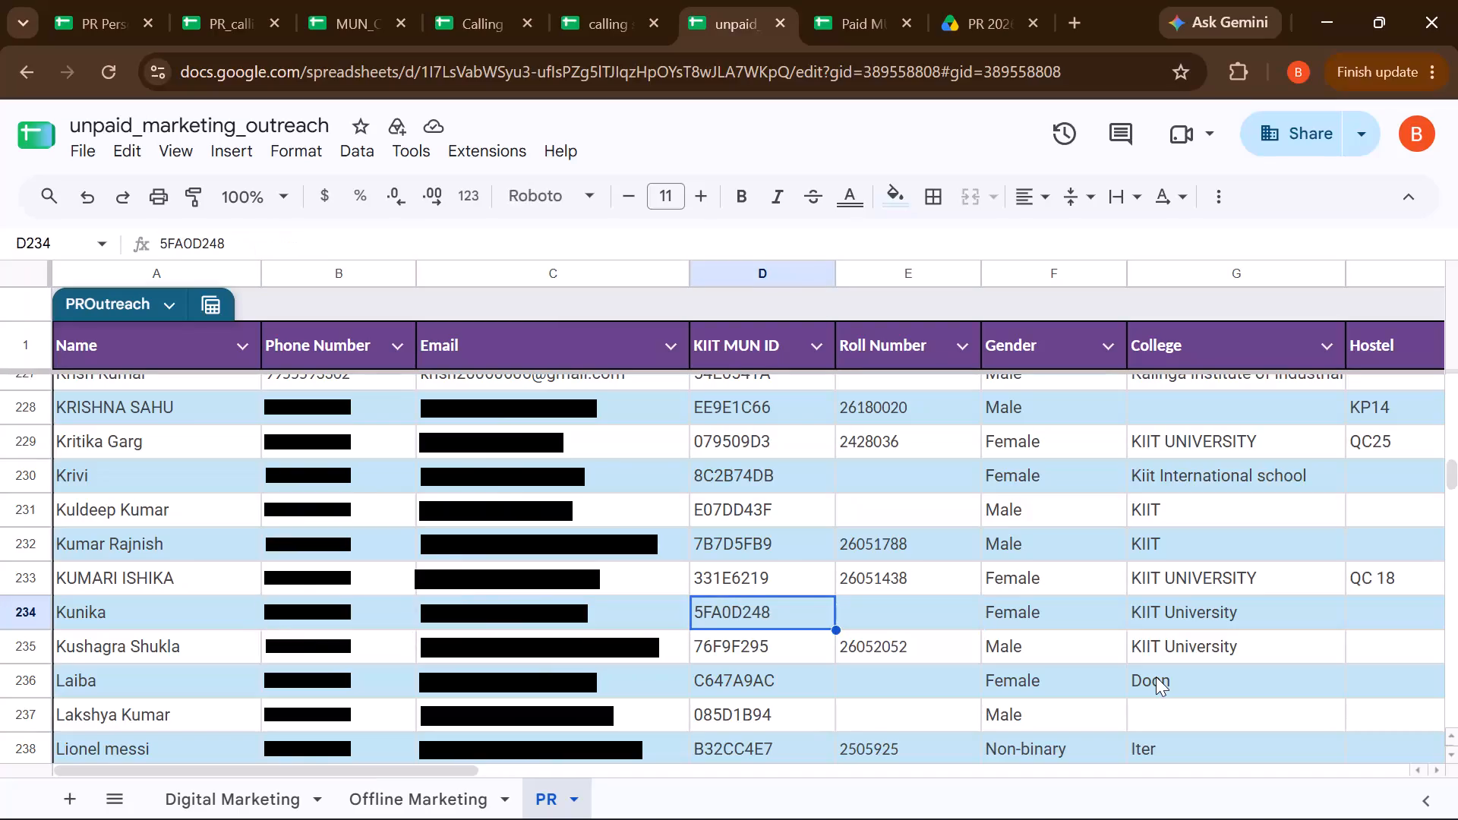
key("Right")
key("Right")
key("Right")
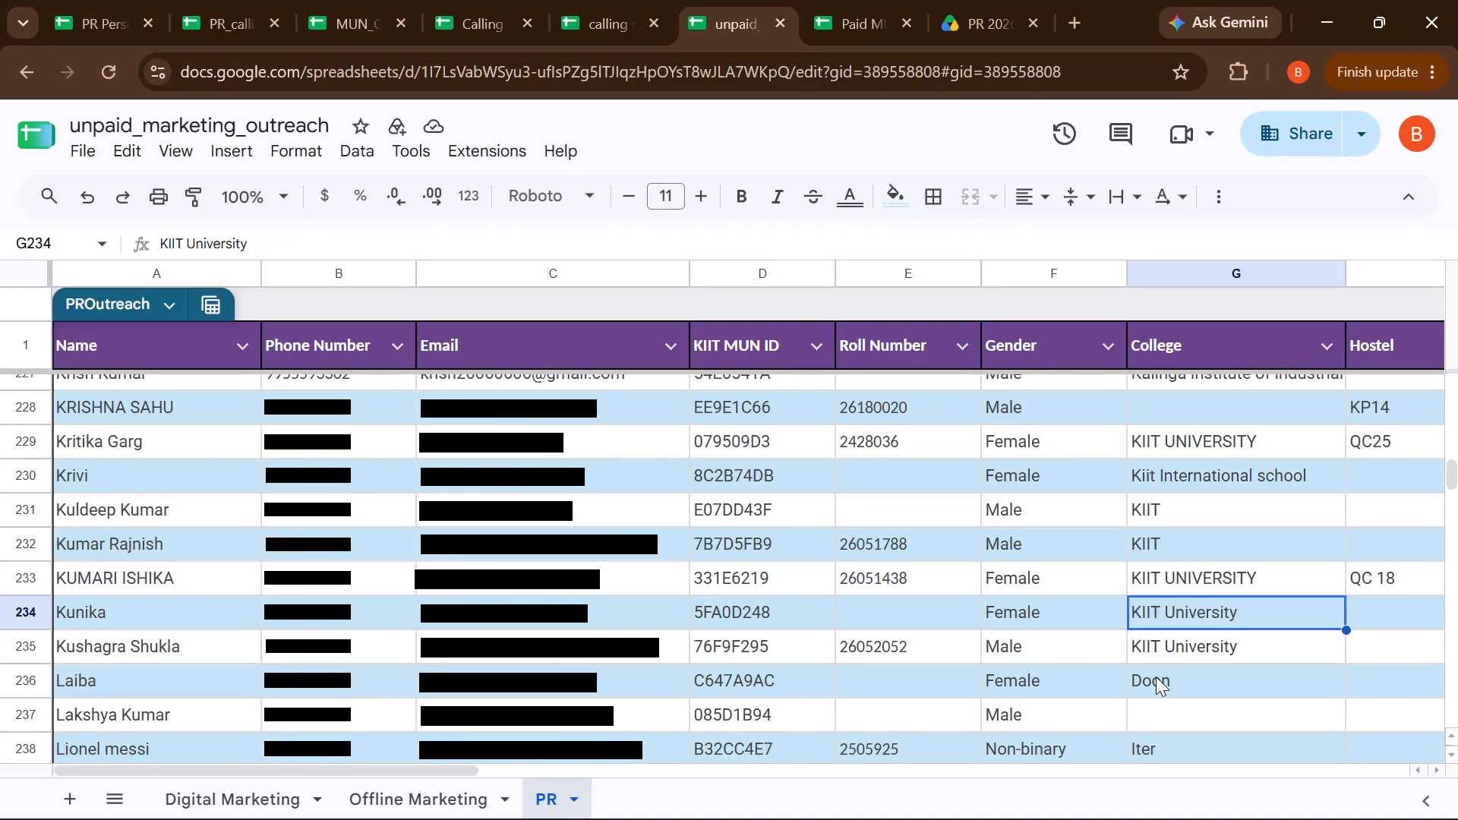
key("Right")
key("Right")
key("Right")
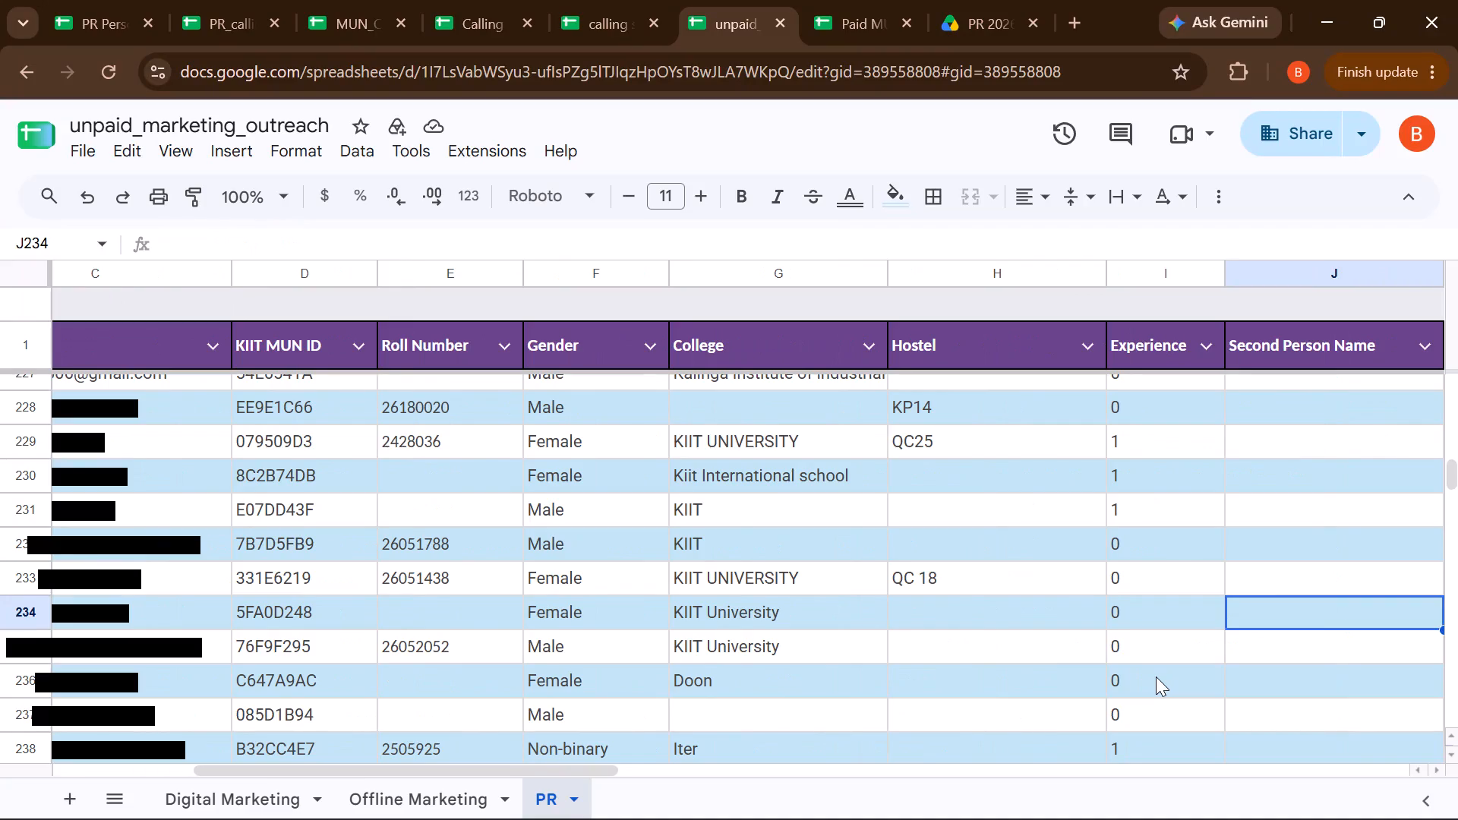
key("Left")
key("Left")
key("Right")
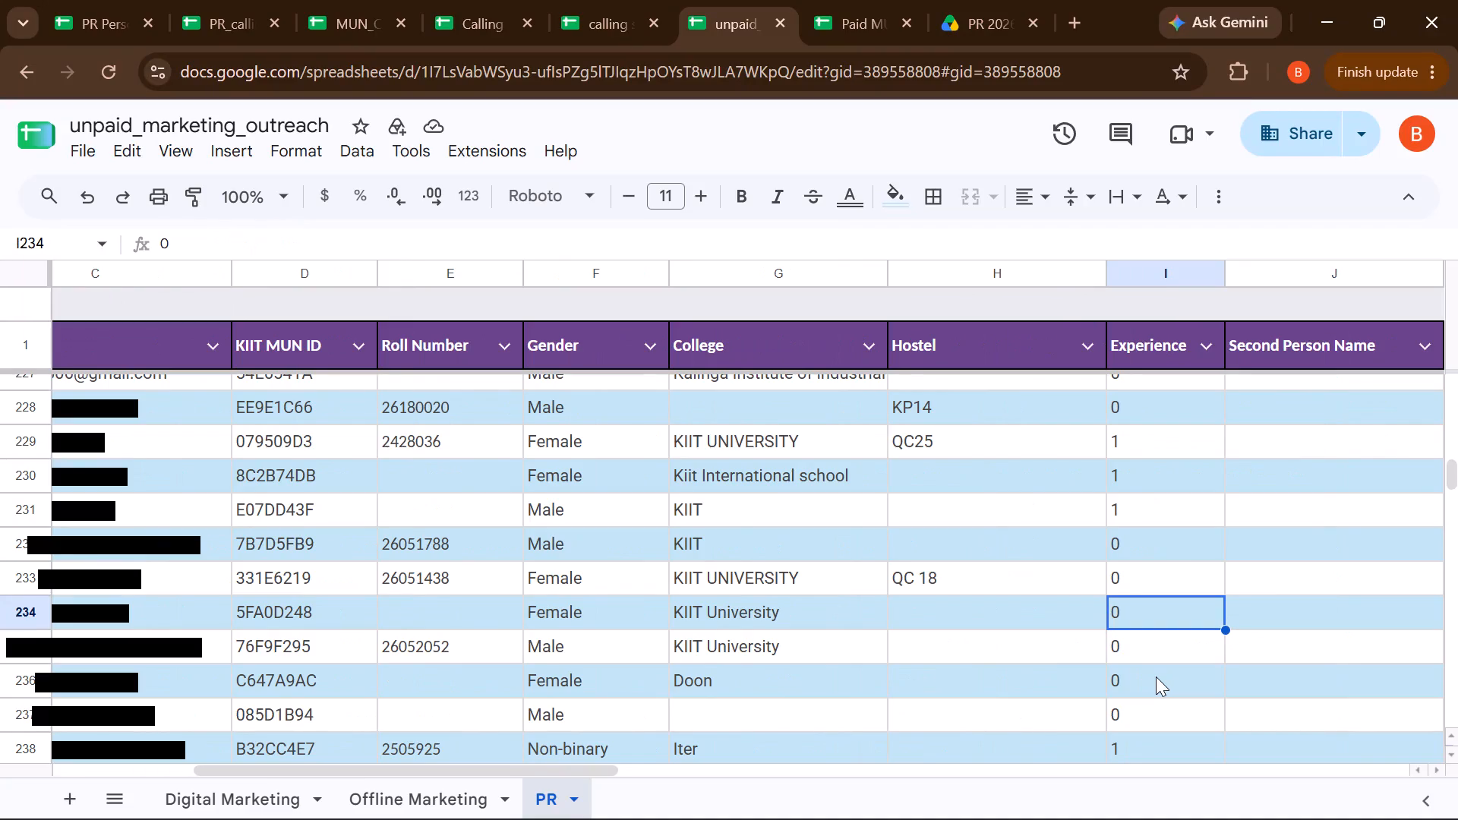
key("Right")
key("Right")
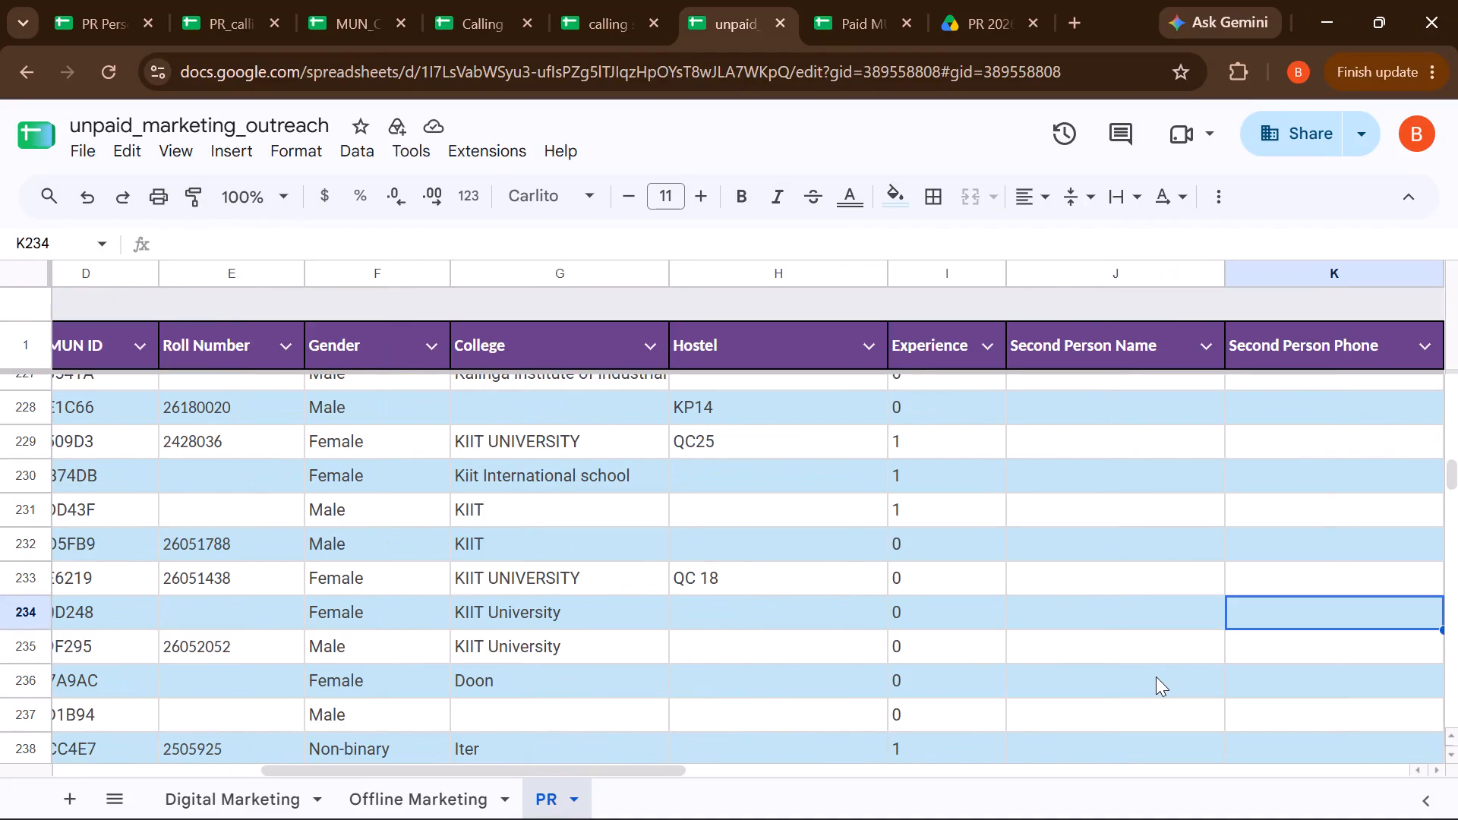
Set the Outreach Status of the registrant in row 234 to Follow Up.
key("Right")
key("Right")
key("Right")
key("Right")
key("Right")
key("Right")
key("Right")
key("Right")
key("Right")
key("Right")
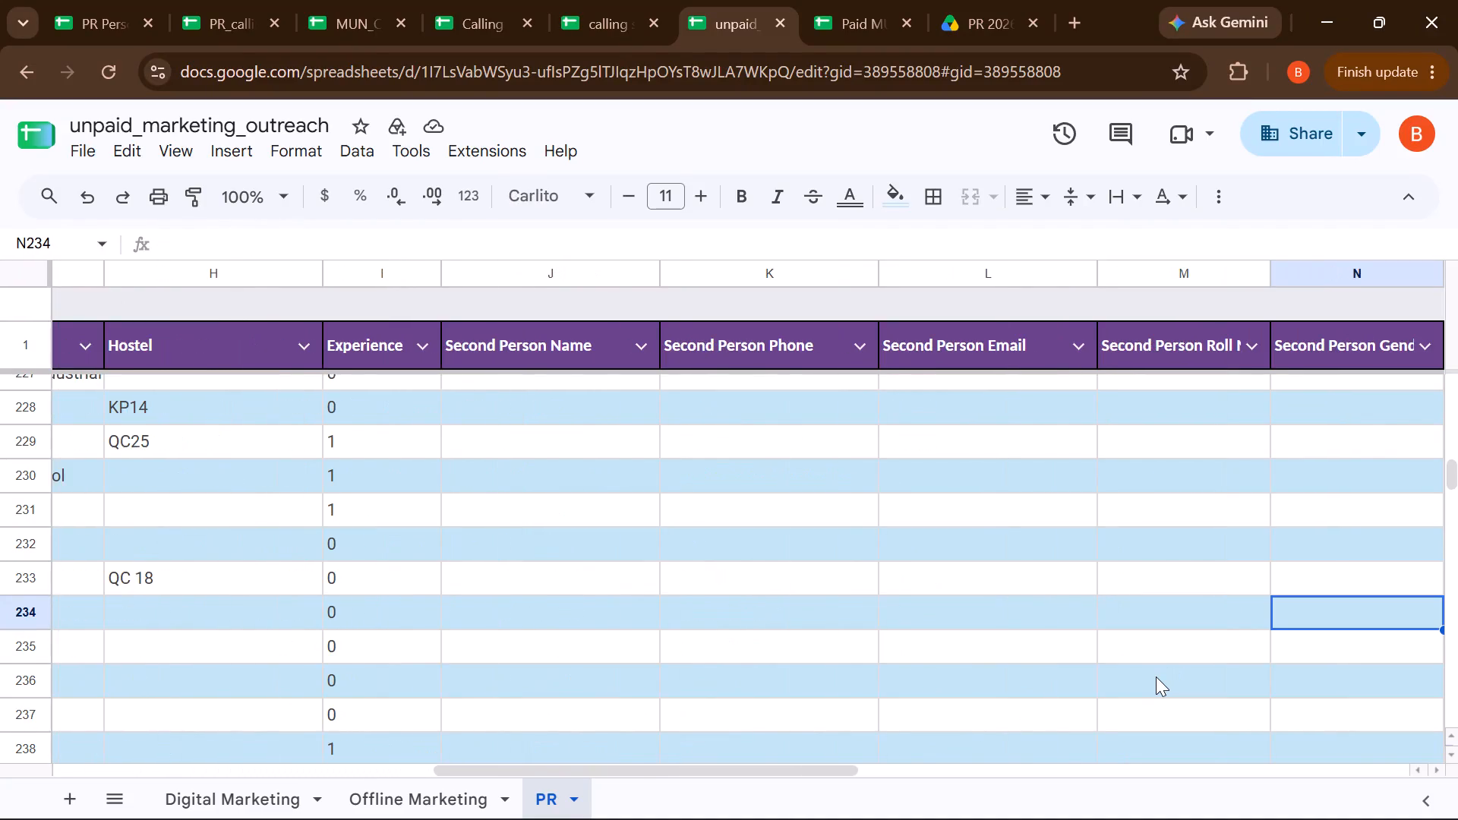
key("Right")
key("Left")
key("Left")
key("Left")
key("Left")
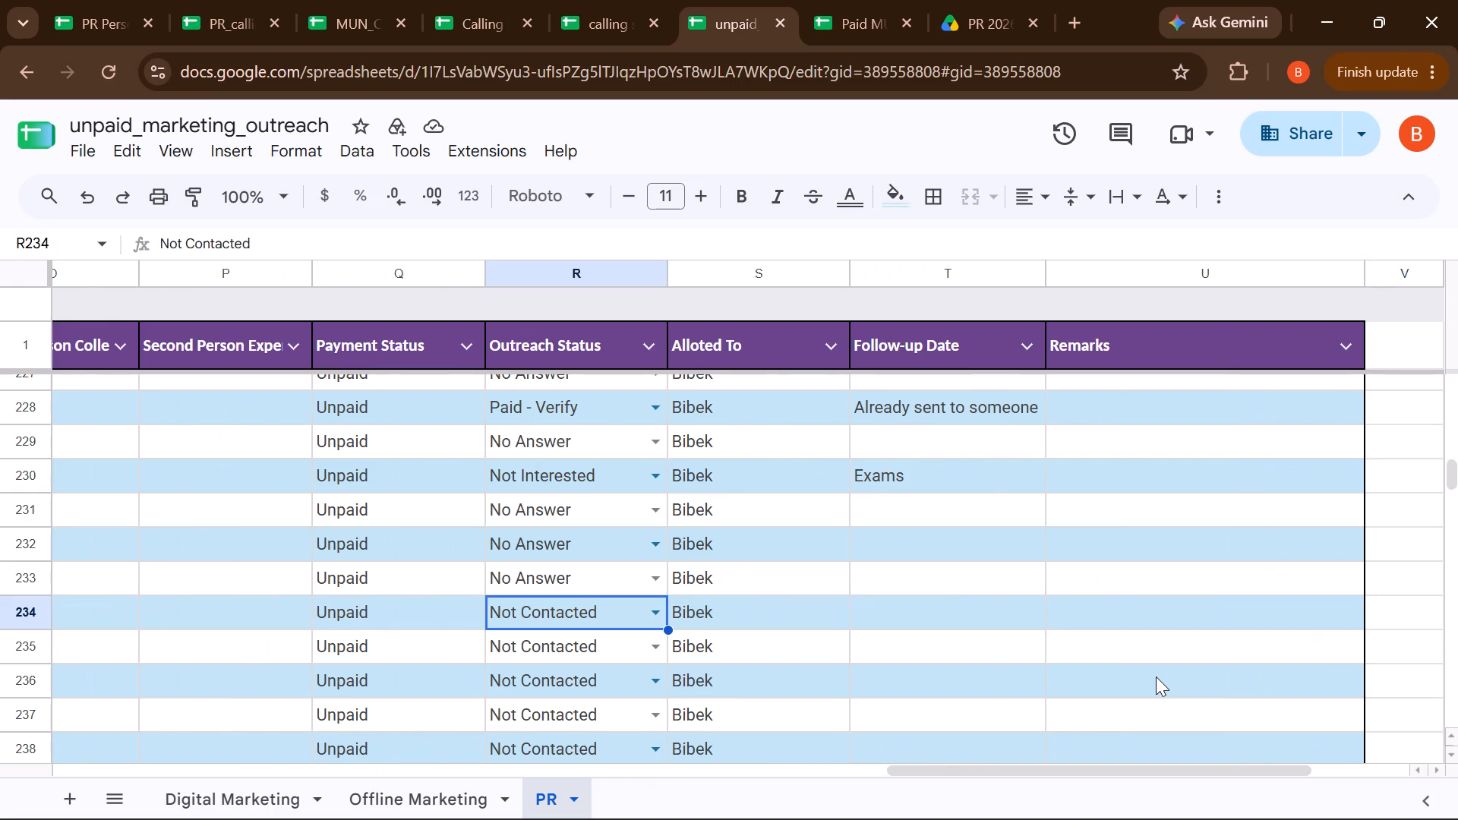
left_click(652, 611)
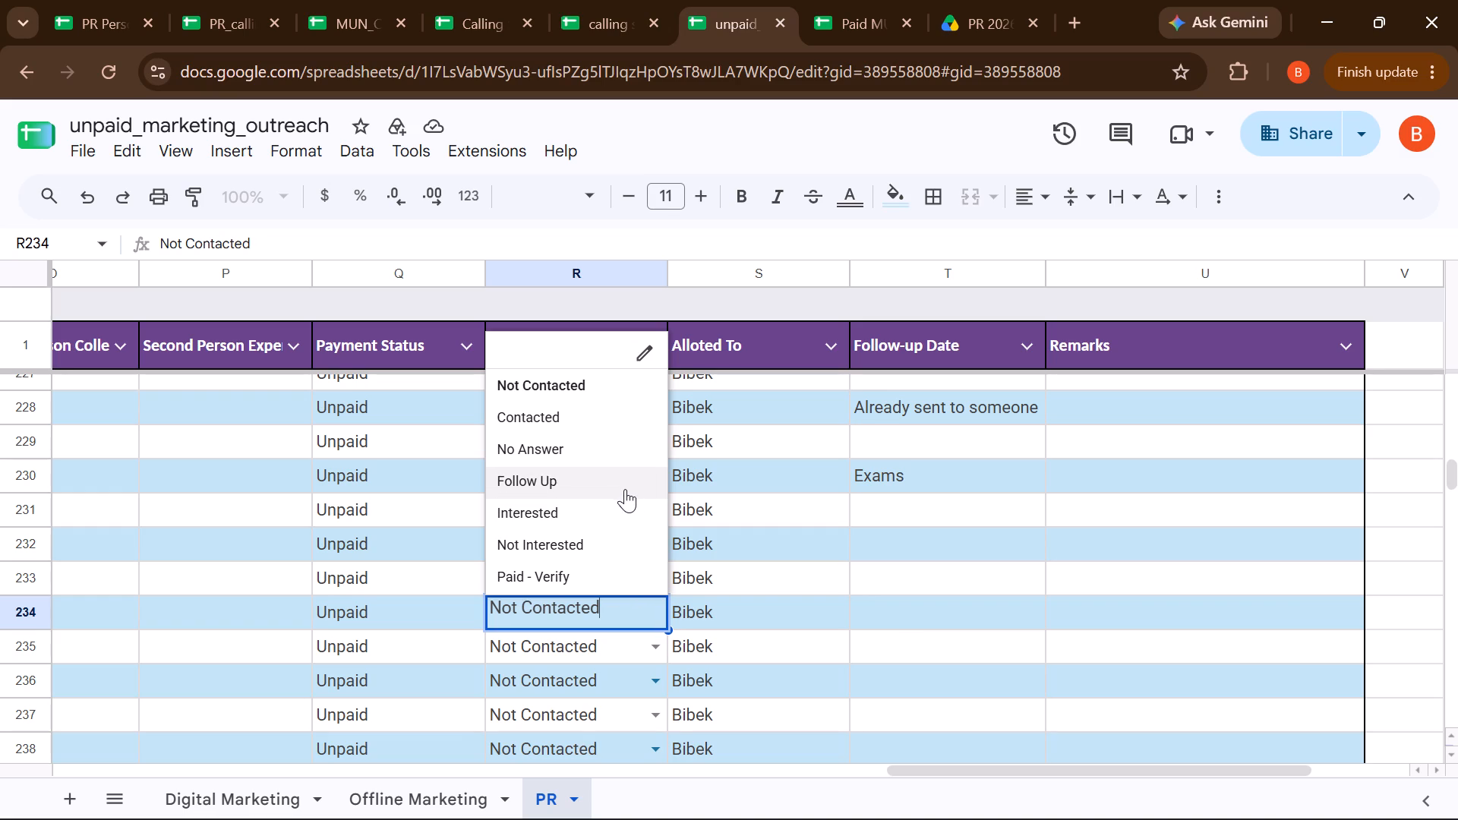
left_click(602, 484)
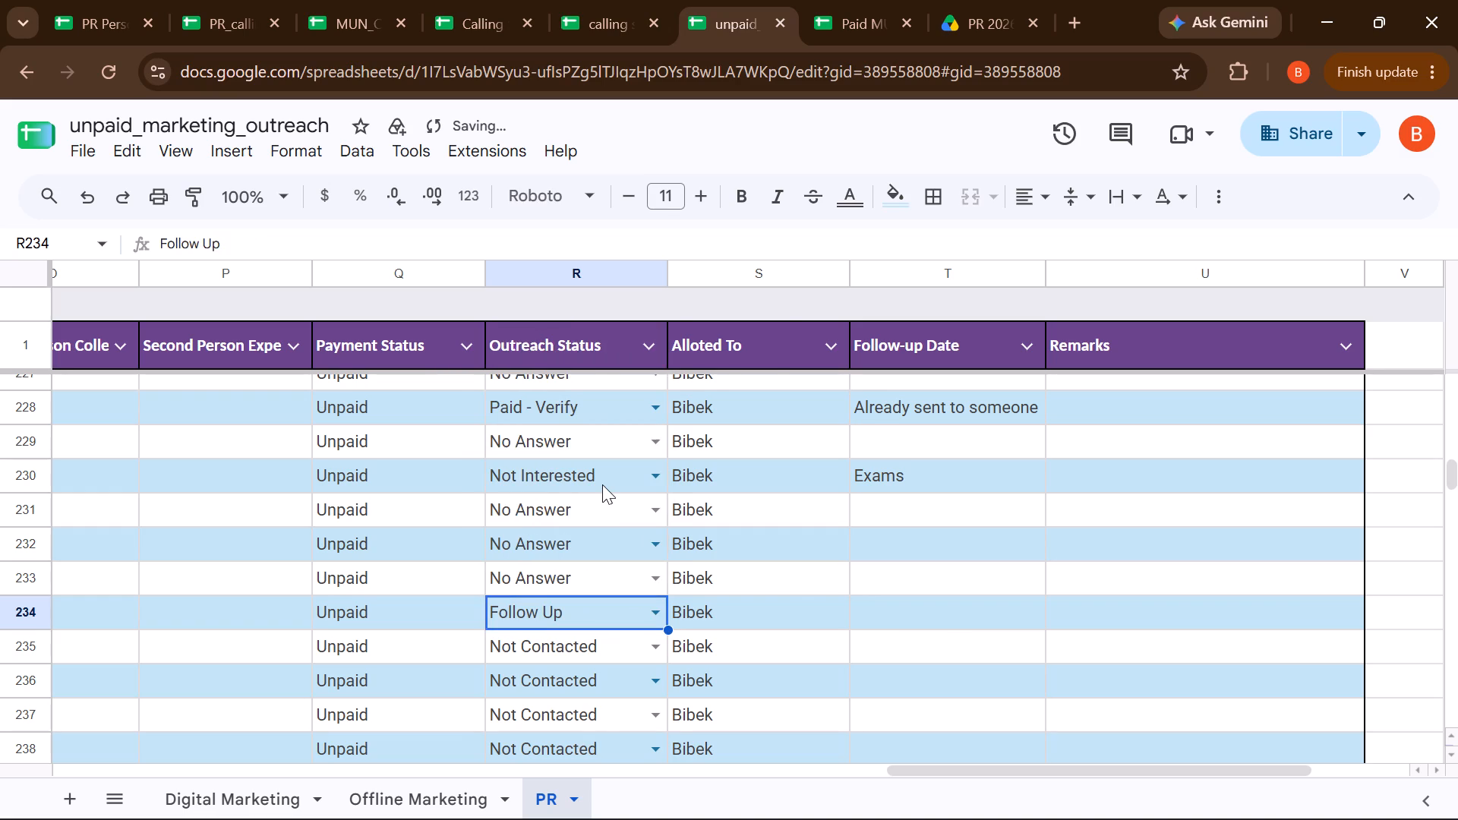
Go to the Follow-up Date cell of the registrant in row 234.
left_click(893, 619)
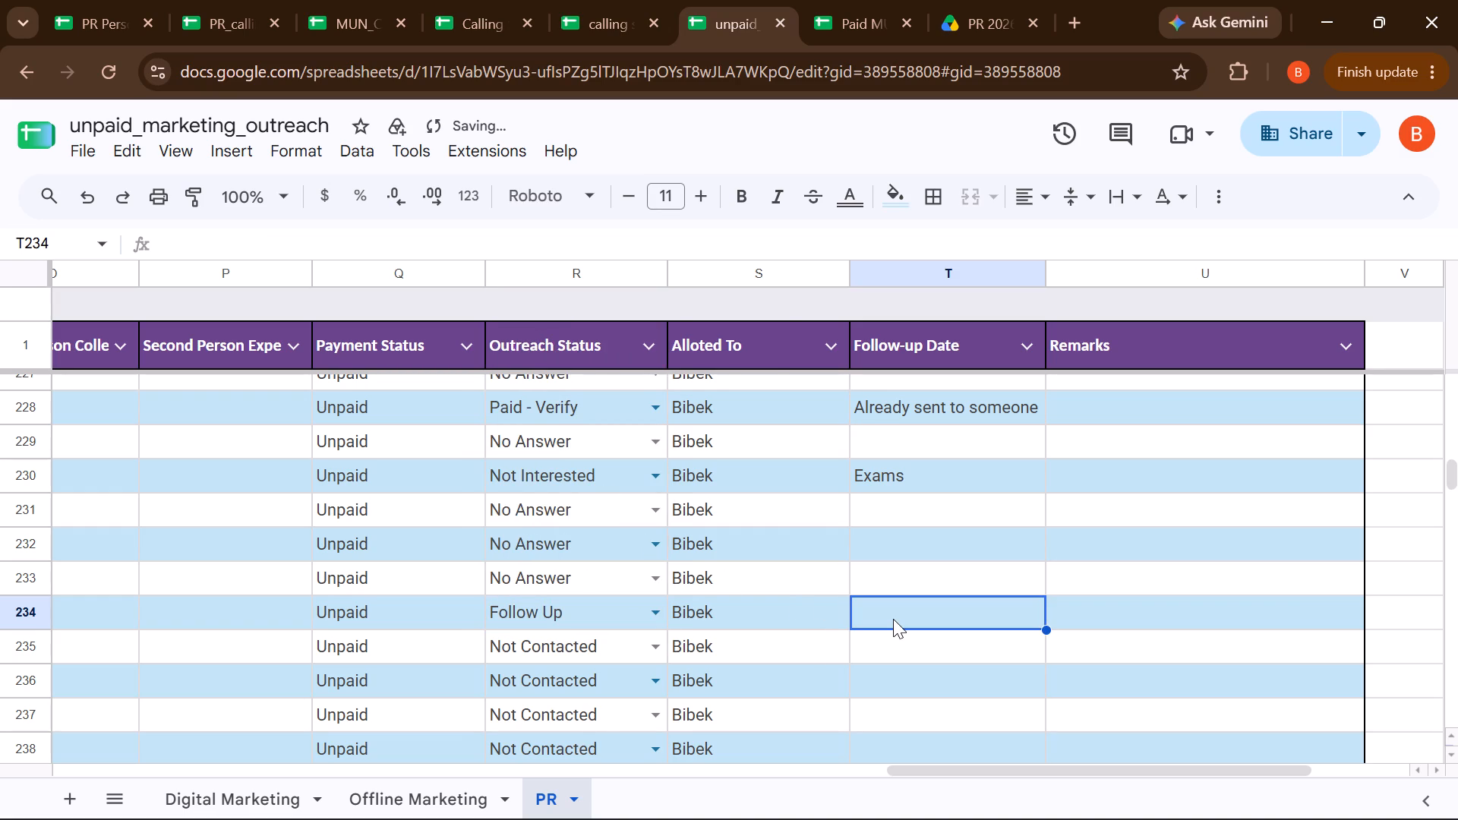
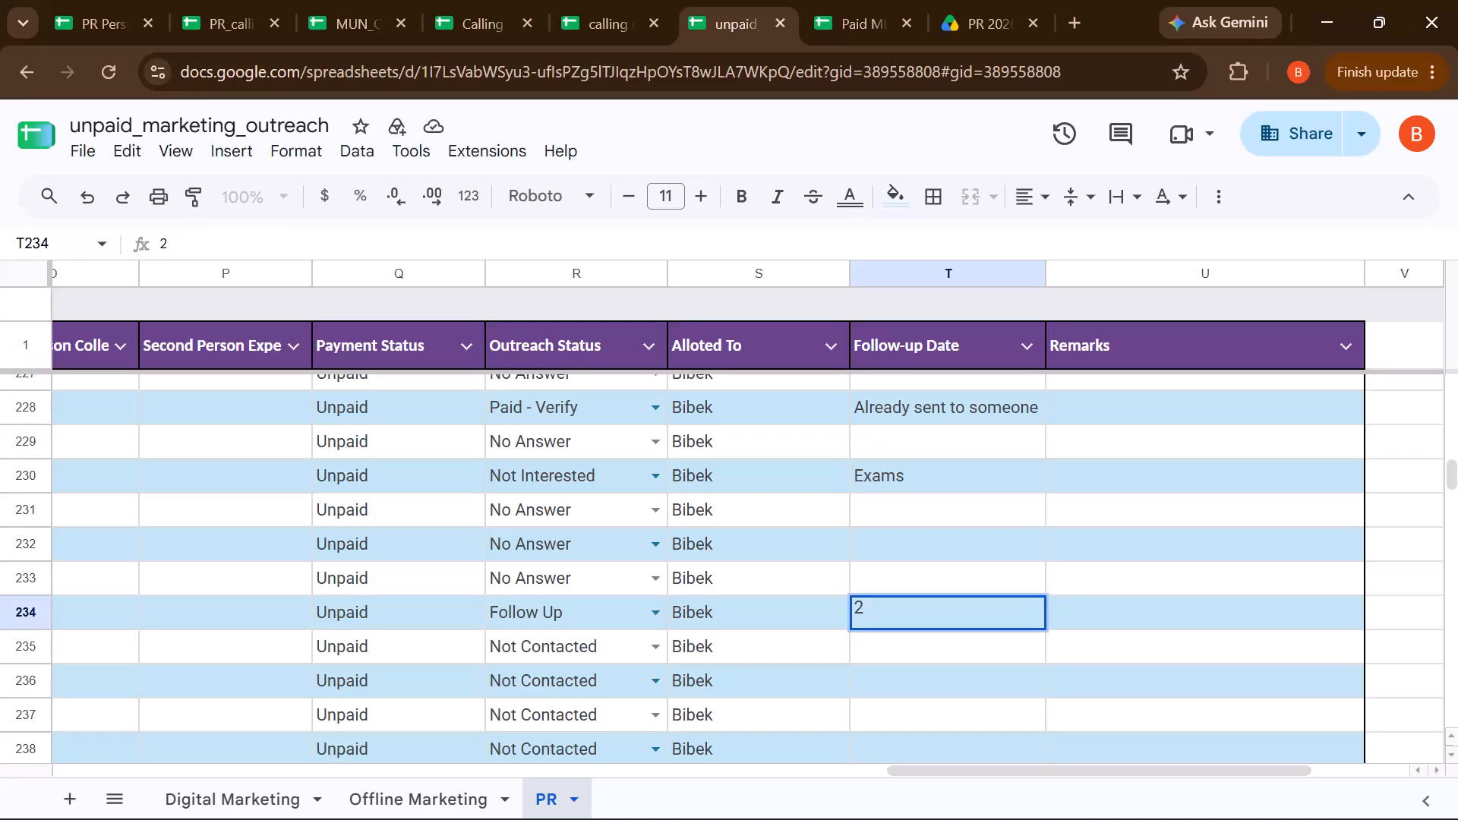
Enter 2 Nov as the Follow-up Date of the registrant in row 234.
key("space")
type("Nov")
key("Right")
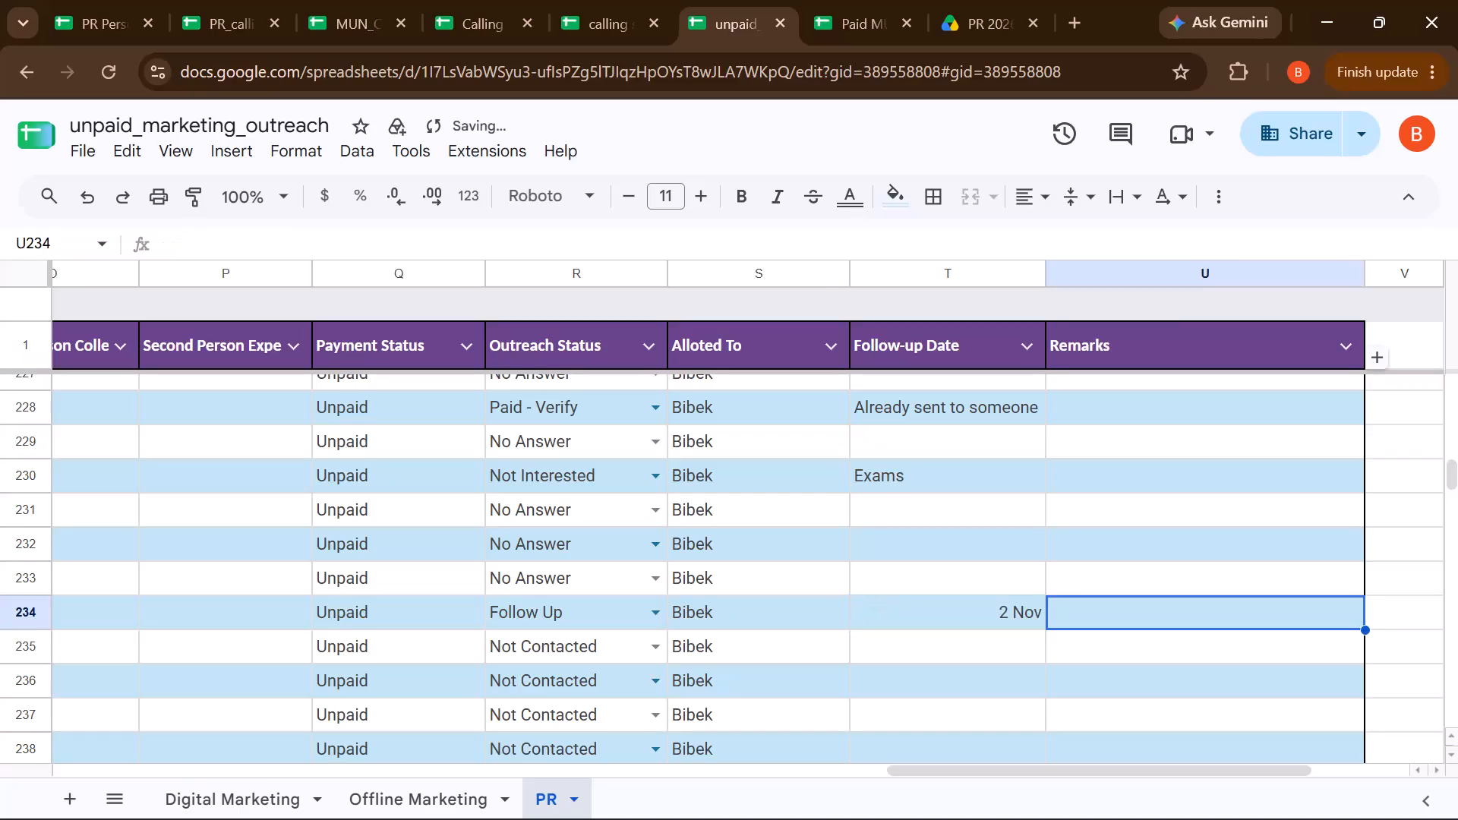
Enter "Register tonight" in the Remarks of the registrant in row 234.
type("Register")
key("space")
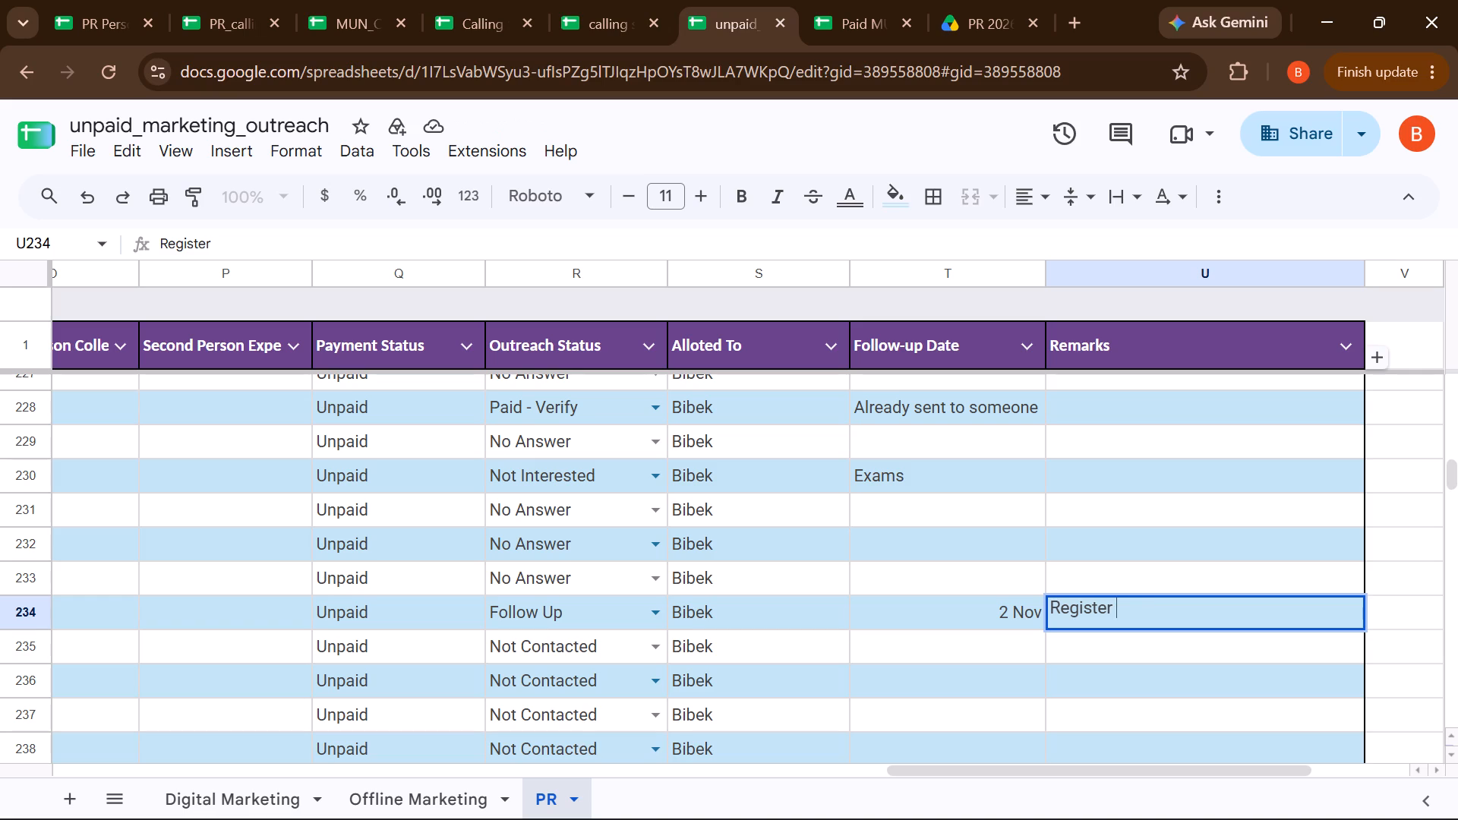
type("tonight")
key("Left")
key("Left")
key("Left")
key("Left")
key("Left")
key("Left")
key("Left")
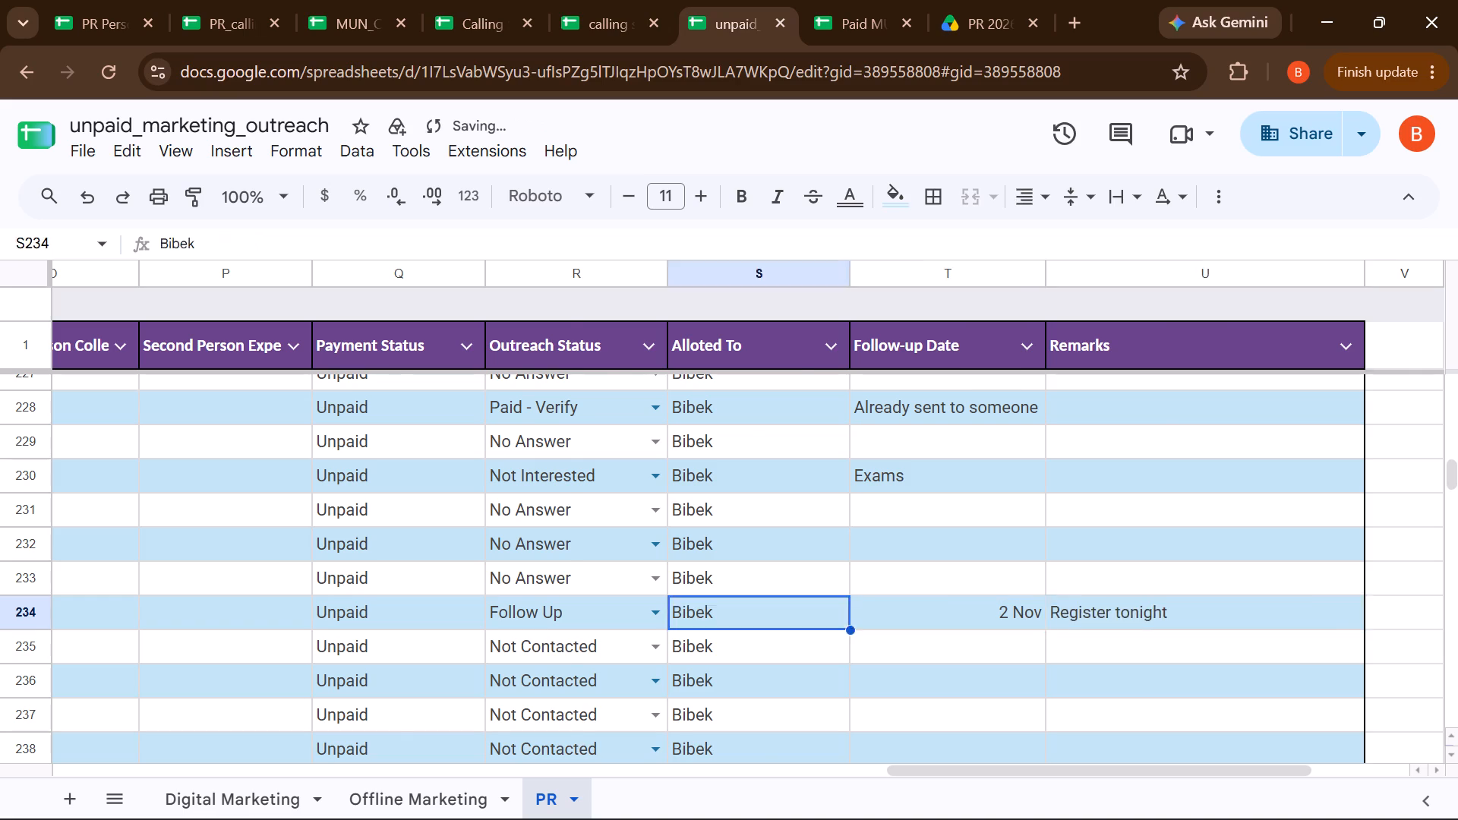
Reword the row 234 registrant's remark to "will pay tonight".
key("Right")
double_click(1361, 620)
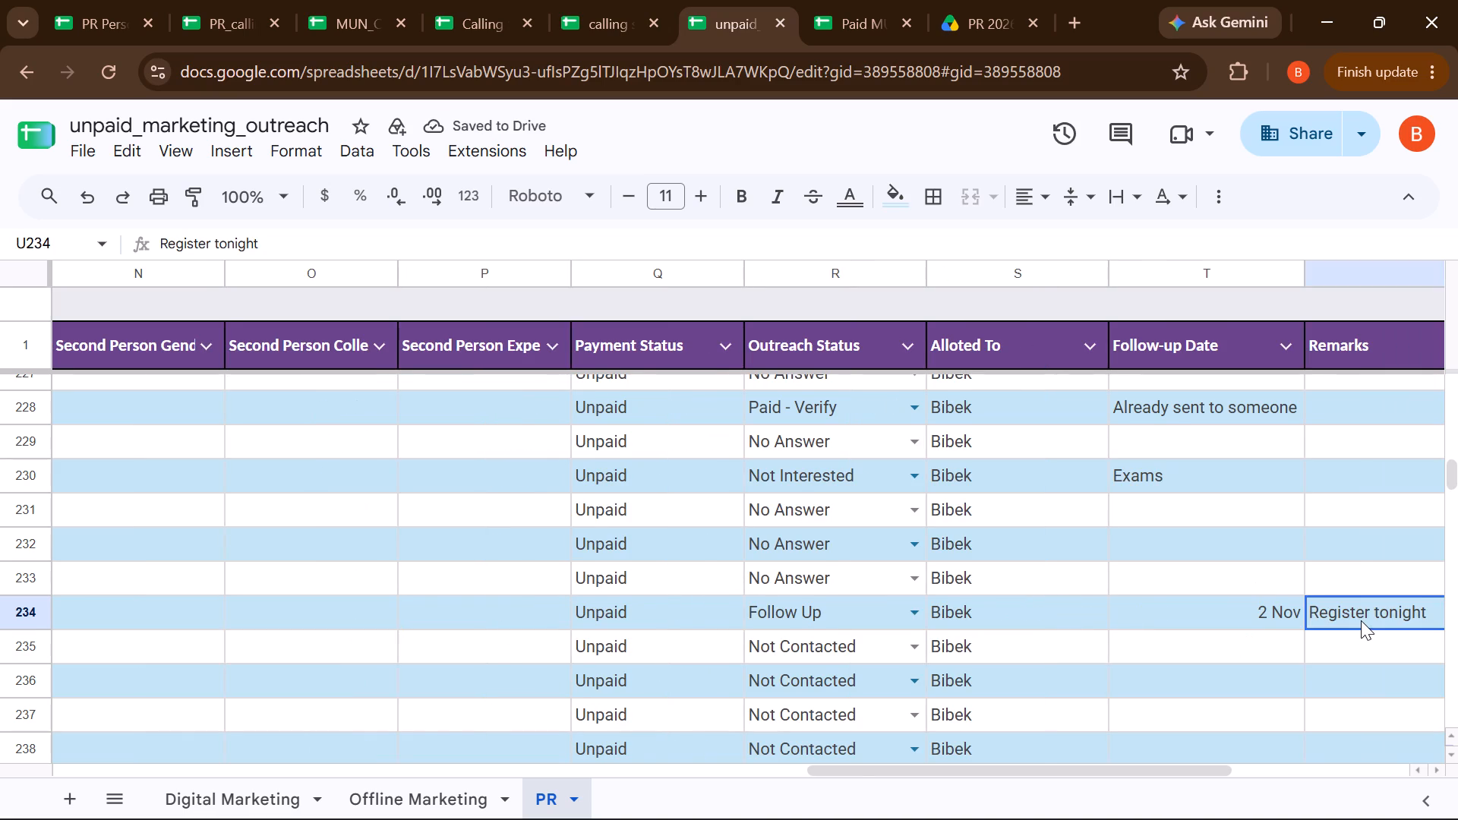
left_click(1191, 601)
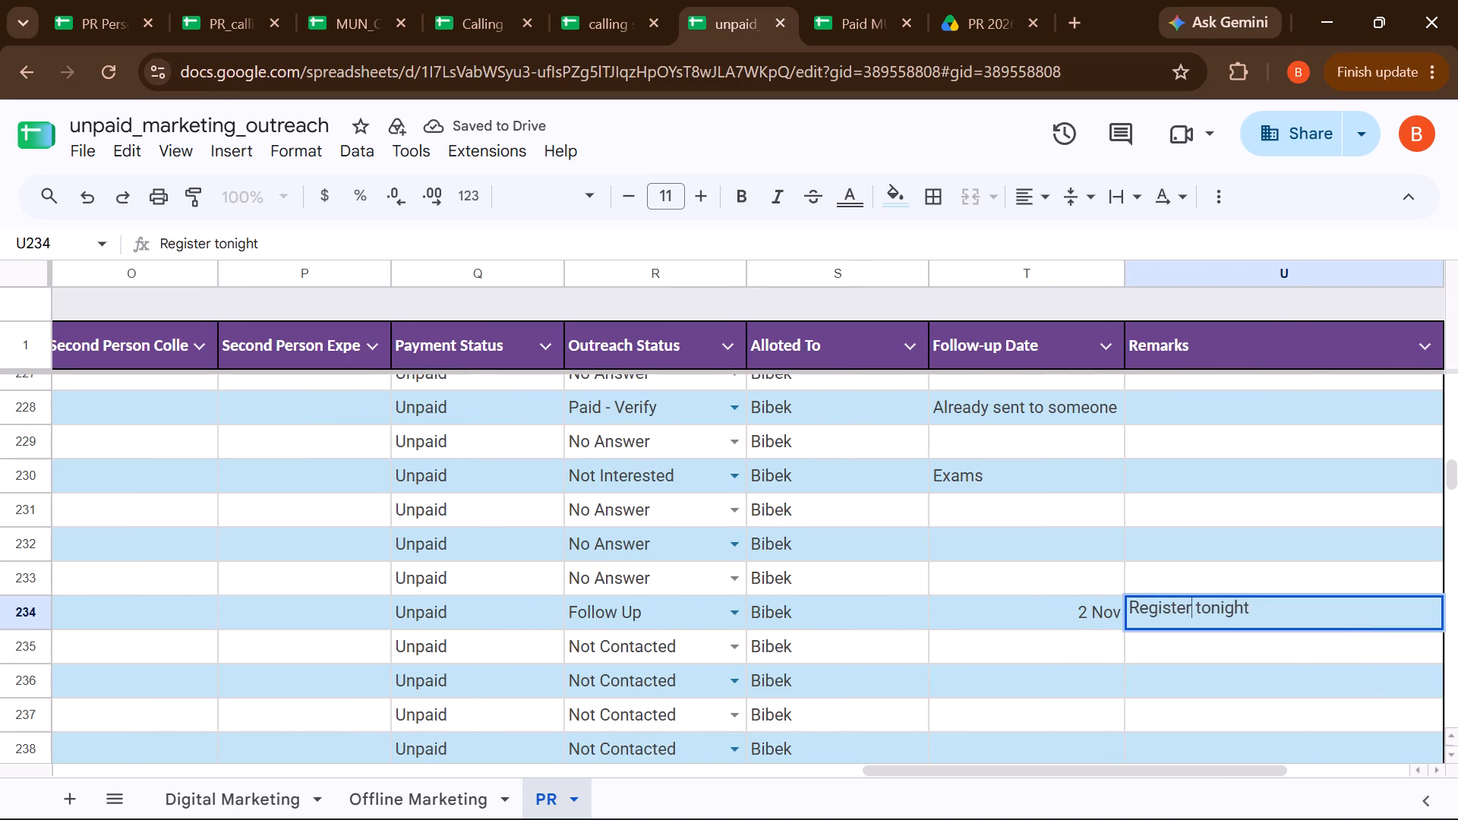
key("BackSpace")
key("BackSpace")
key("BackSpace")
key("BackSpace")
key("BackSpace")
key("BackSpace")
key("BackSpace")
key("BackSpace")
key("BackSpace")
key("BackSpace")
key("BackSpace")
key("BackSpace")
key("BackSpace")
key("BackSpace")
key("BackSpace")
key("BackSpace")
key("BackSpace")
type("will pay")
left_click(1083, 661)
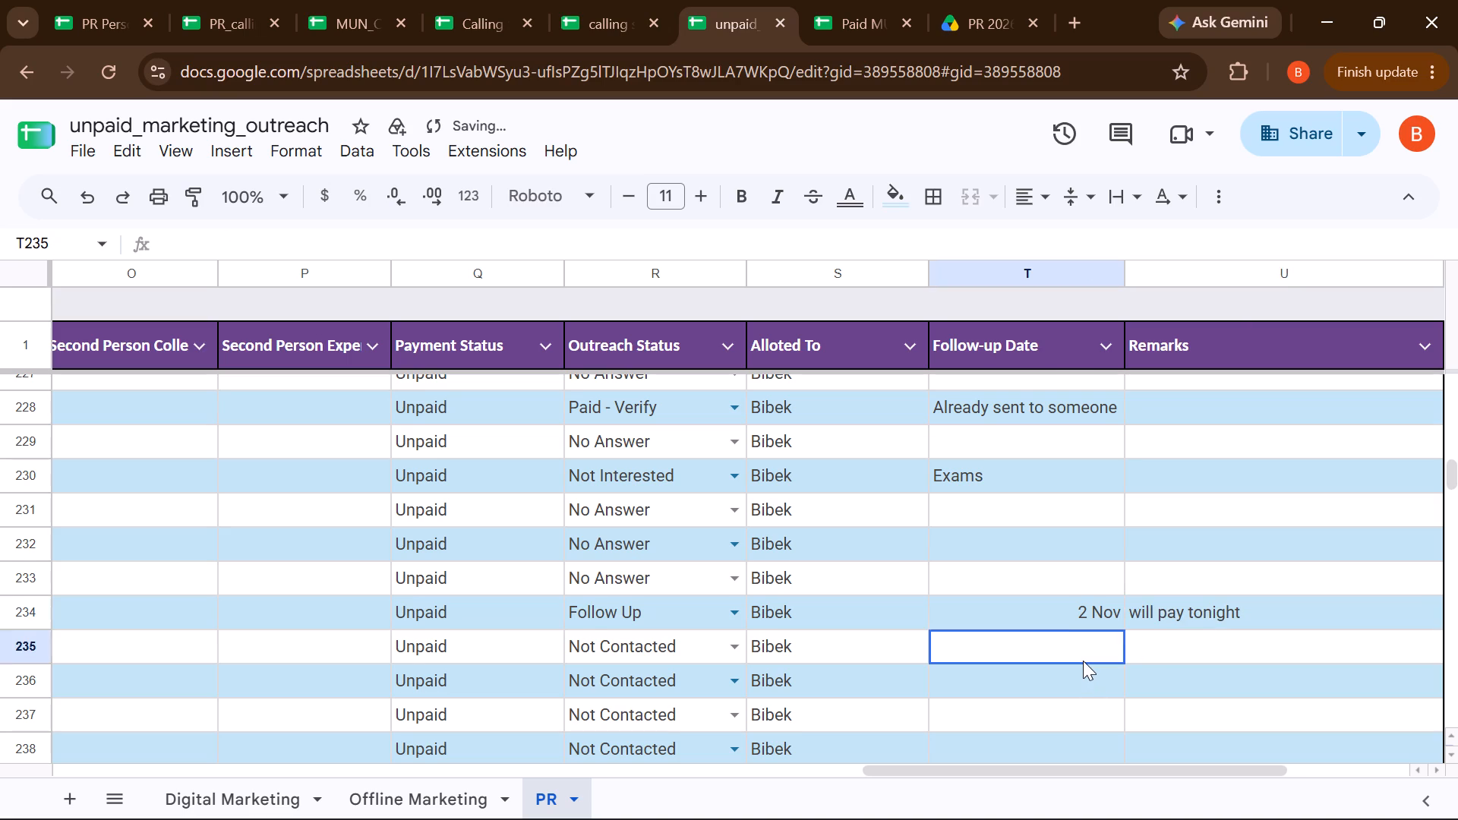
Go to the Name cell in row 235 to check the next registrant's name and contact details.
scroll(1083, 661, "down", 1)
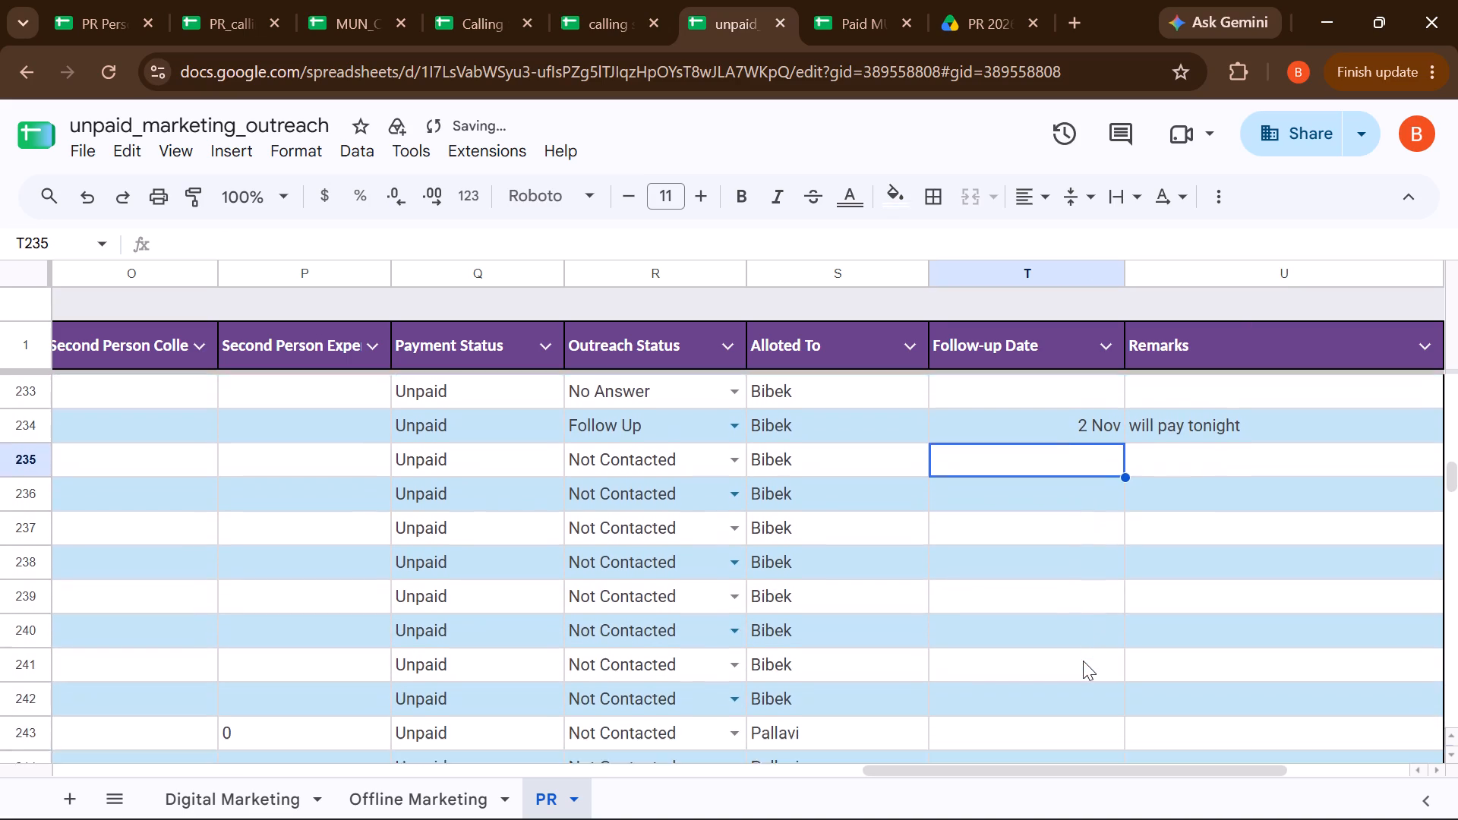
scroll(1083, 661, "down", 1)
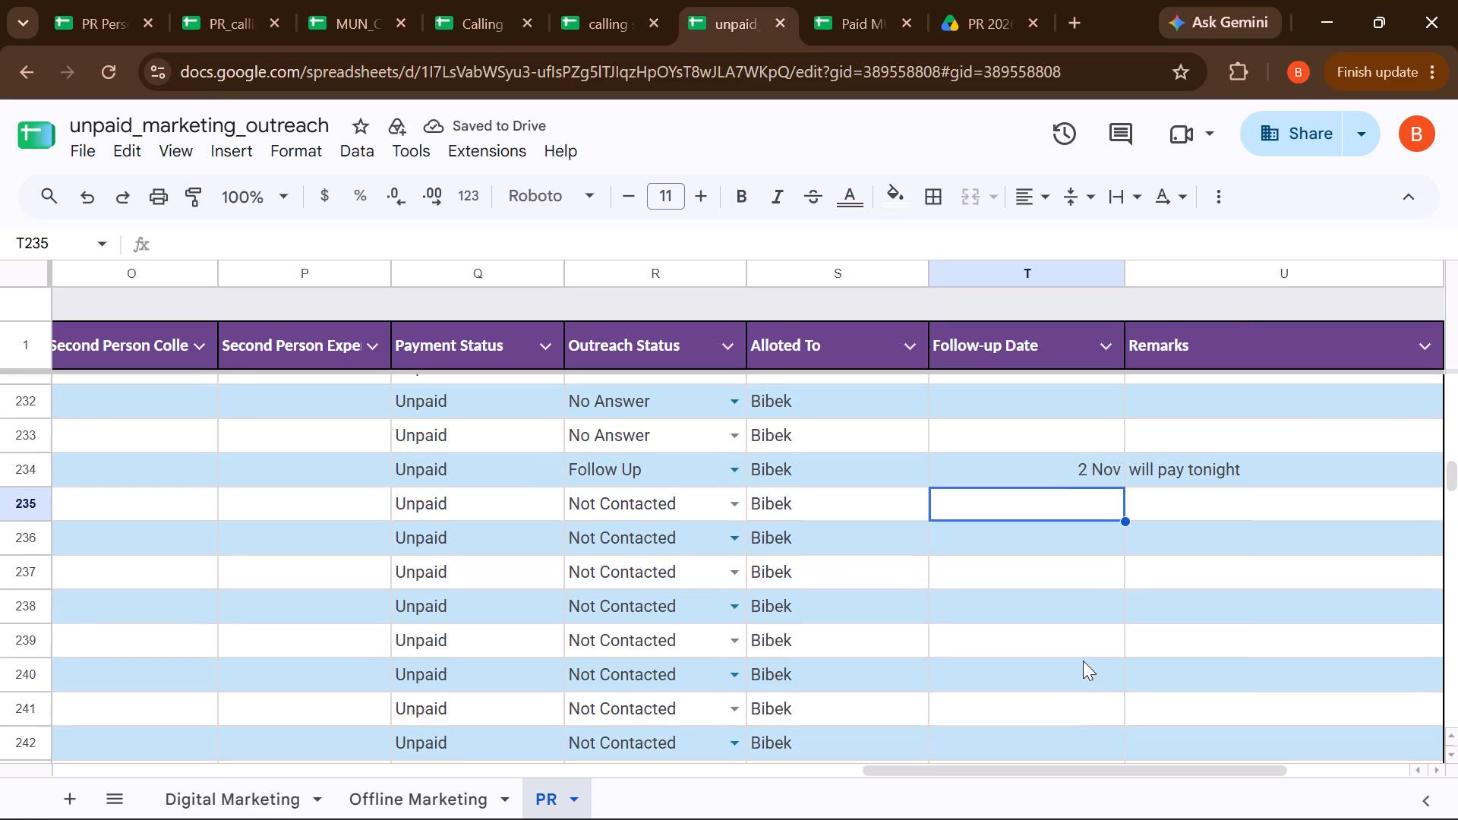
scroll(1083, 661, "down", 2)
key("Left")
key("Left")
key("Left")
key("Left")
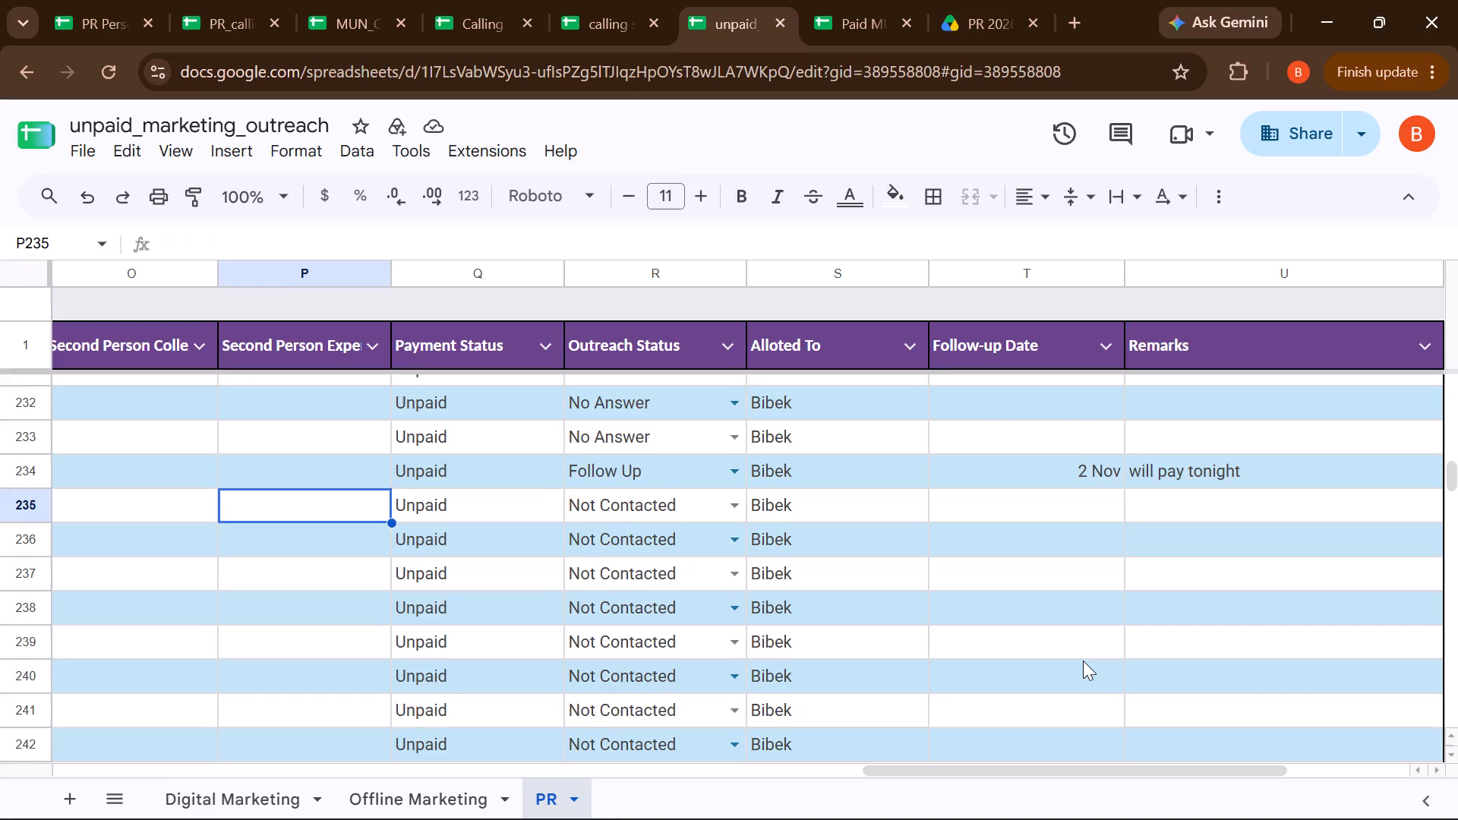
key("Left")
key("Left")
key("Left")
key("Left")
key("Left")
key("Left")
key("Left")
key("Left")
key("Left")
key("Left")
key("Left")
key("Left")
key("Left")
key("Left")
key("Left")
key("Left")
key("Left")
key("Left")
key("Left")
key("Left")
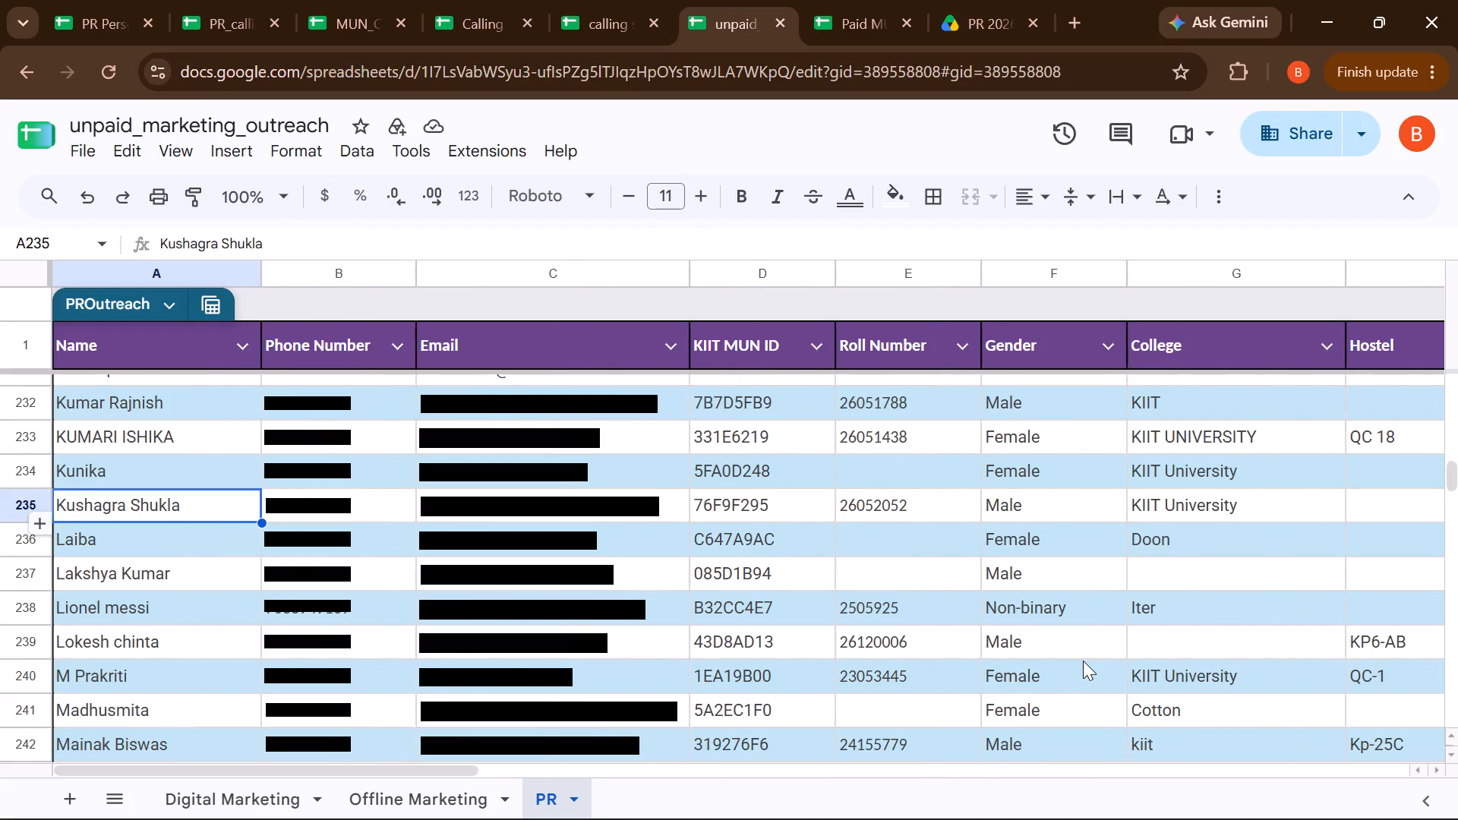
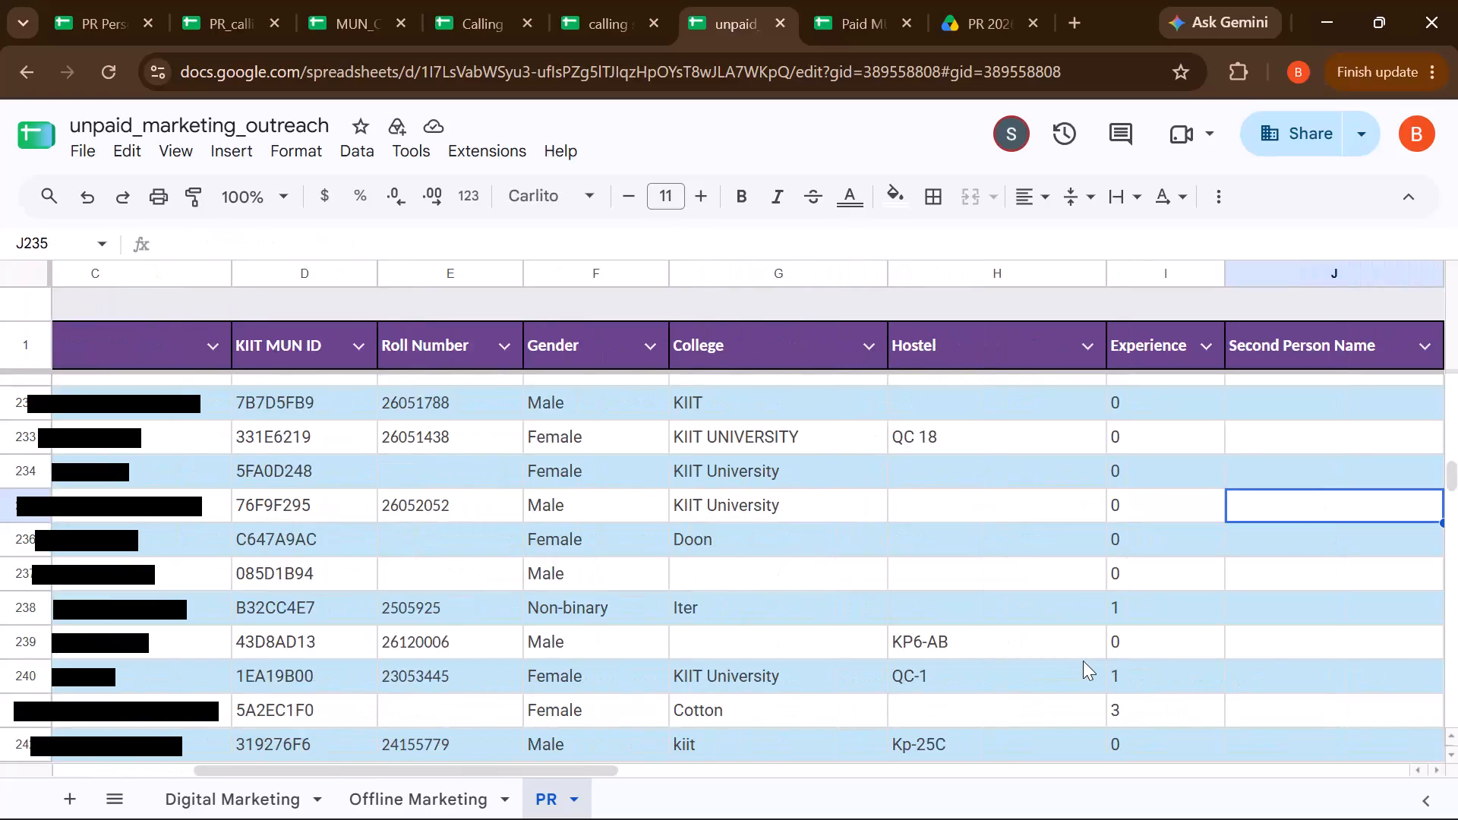
Set the Outreach Status of the registrant in row 235 to No Answer.
key("Right")
key("Right")
key("Right")
key("Right")
key("Right")
key("Right")
key("Right")
key("Right")
key("Right")
key("Right")
key("Right")
key("Right")
key("Right")
key("Right")
key("Left")
key("Left")
key("Left")
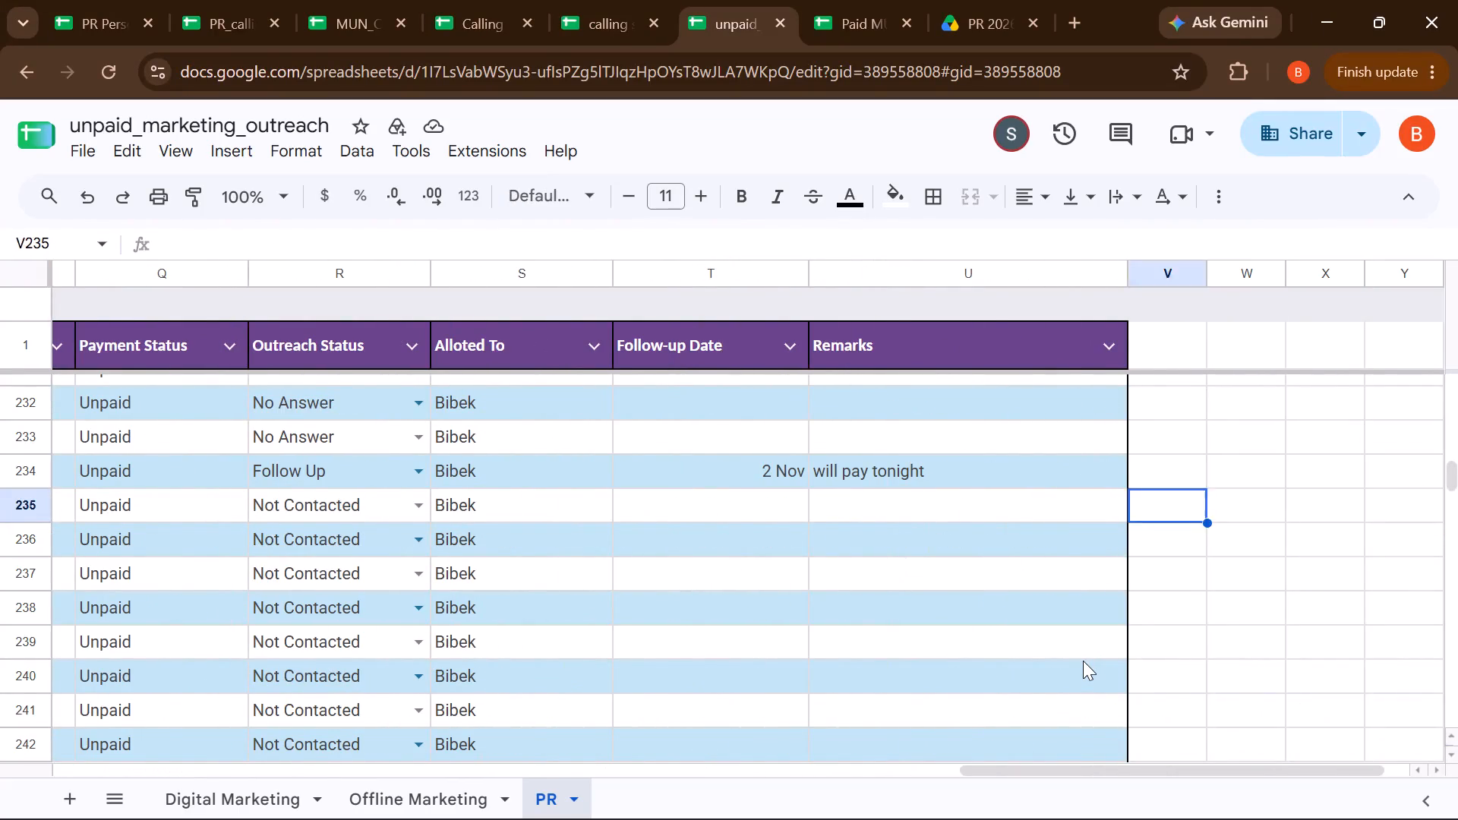
key("Left")
key("Left")
key("Left")
key("Left")
key("Left")
key("Right")
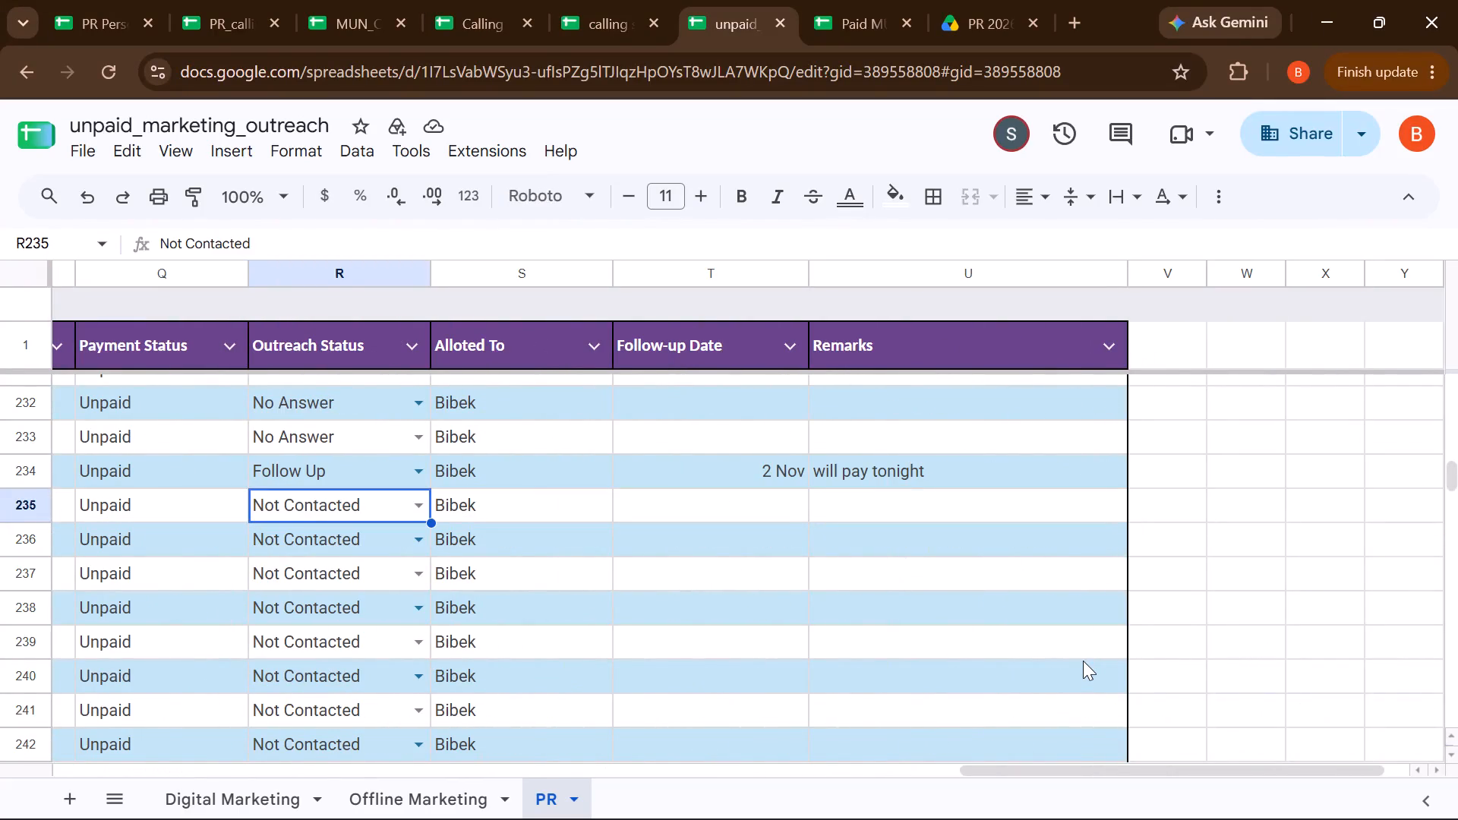
left_click(420, 510)
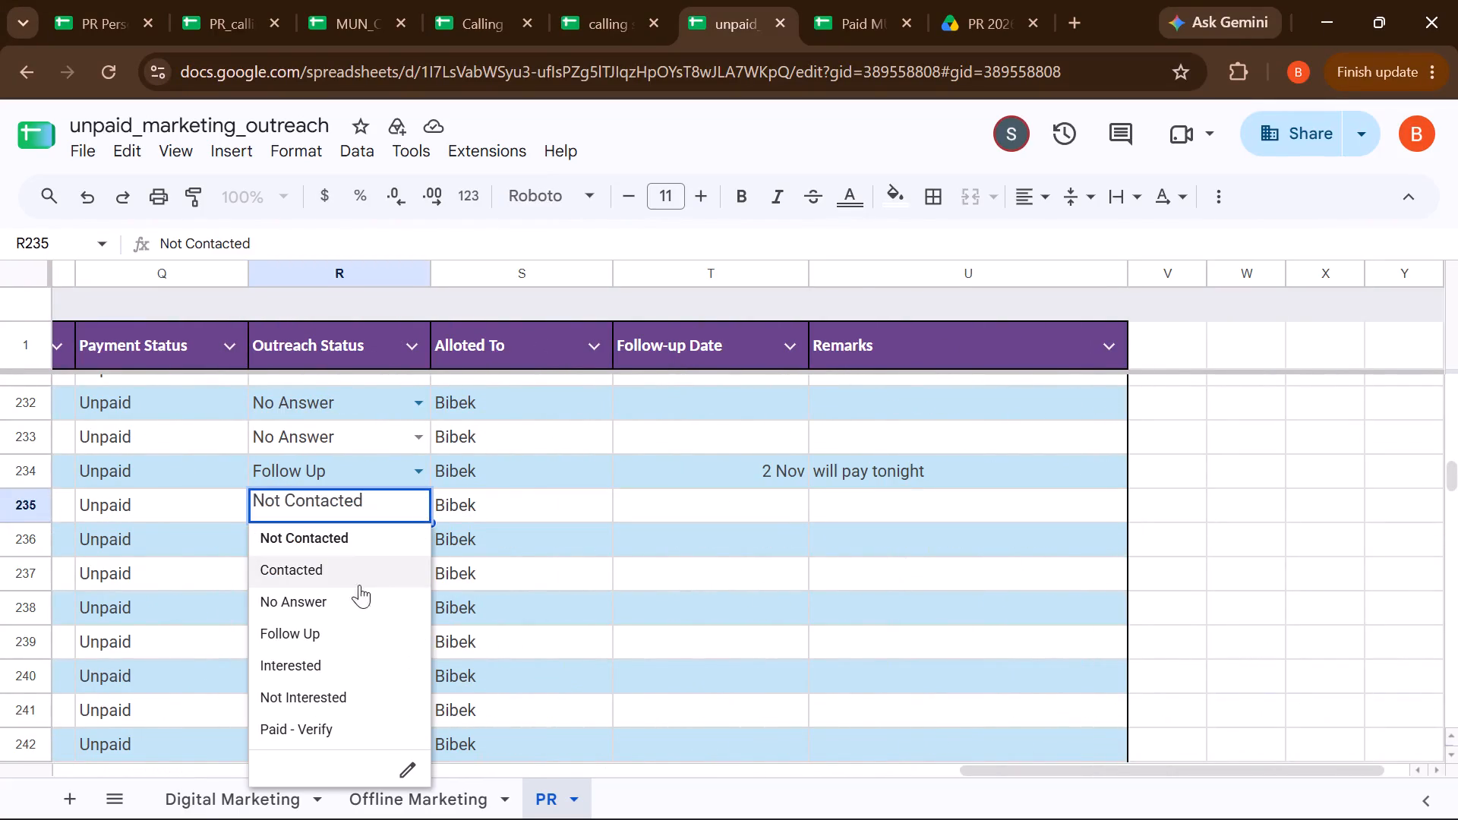
left_click(344, 603)
Go to the Name cell in row 236 to check the next registrant's name and contact details.
key("Left")
key("Left")
key("Left")
key("Left")
key("Left")
key("Left")
key("Left")
key("Left")
key("Left")
key("Left")
key("Left")
key("Left")
key("Left")
key("Left")
key("Left")
key("Left")
key("Left")
key("Left")
key("Left")
key("Left")
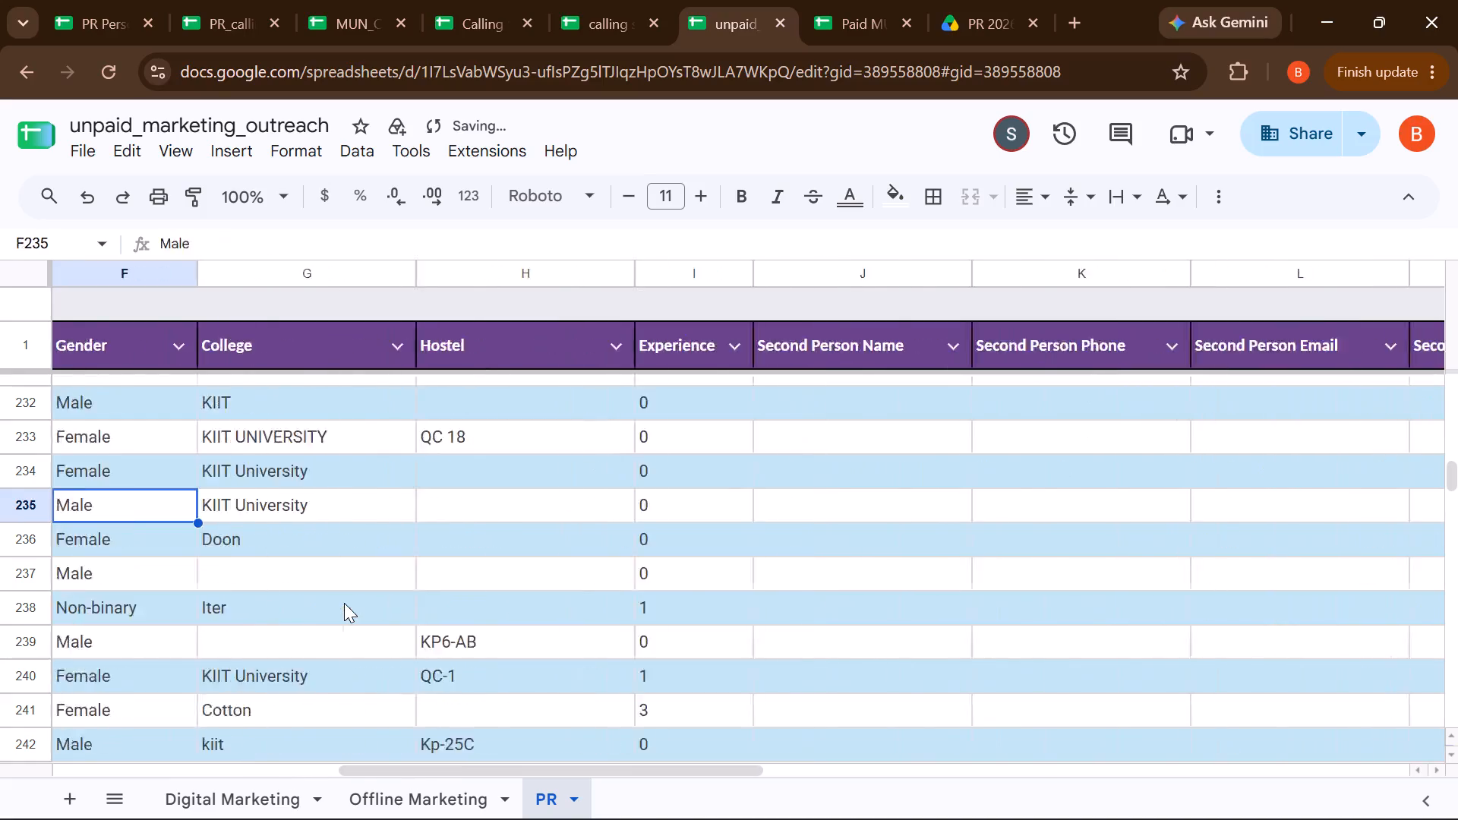
key("Down")
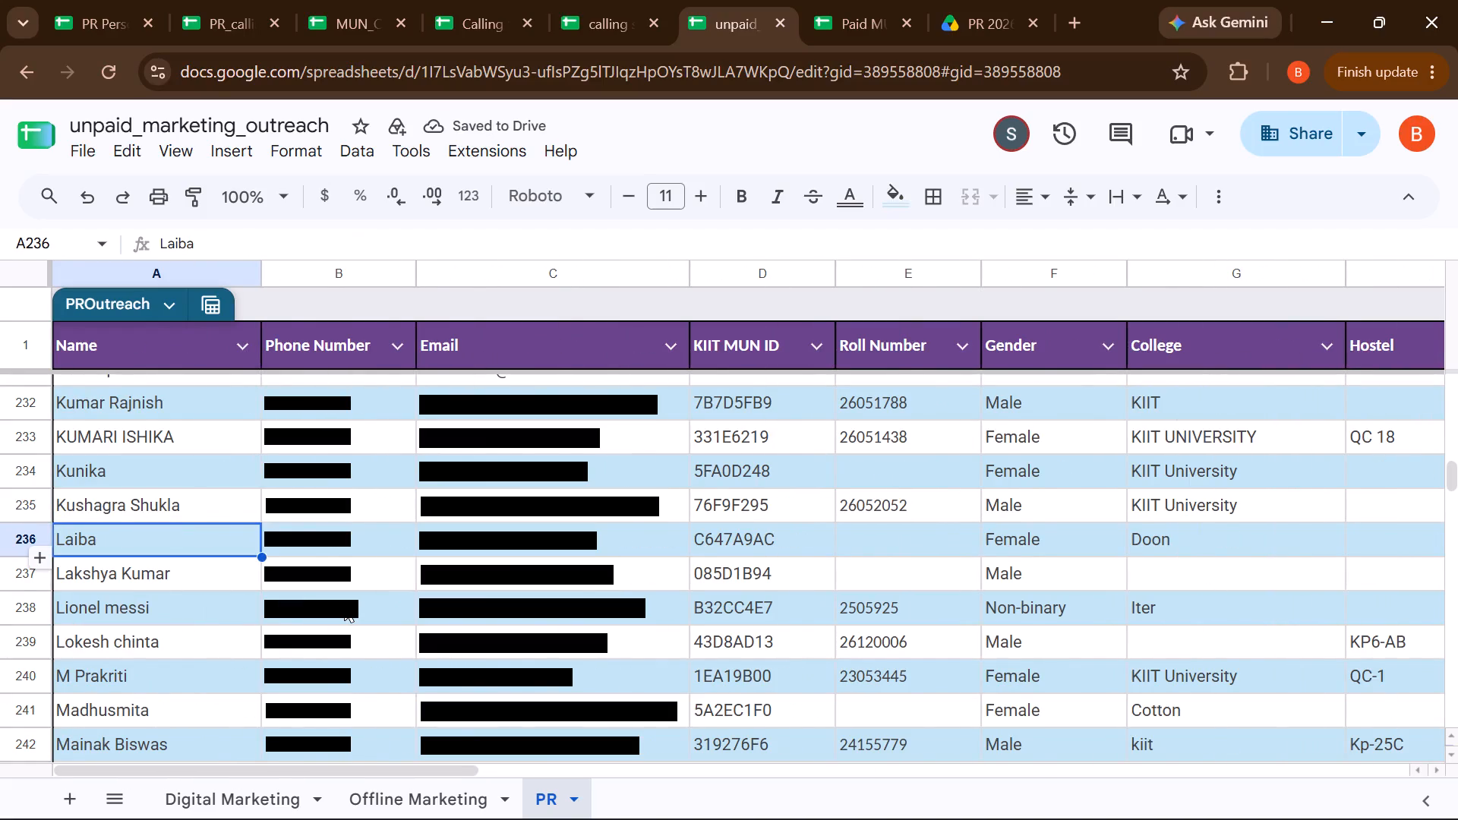
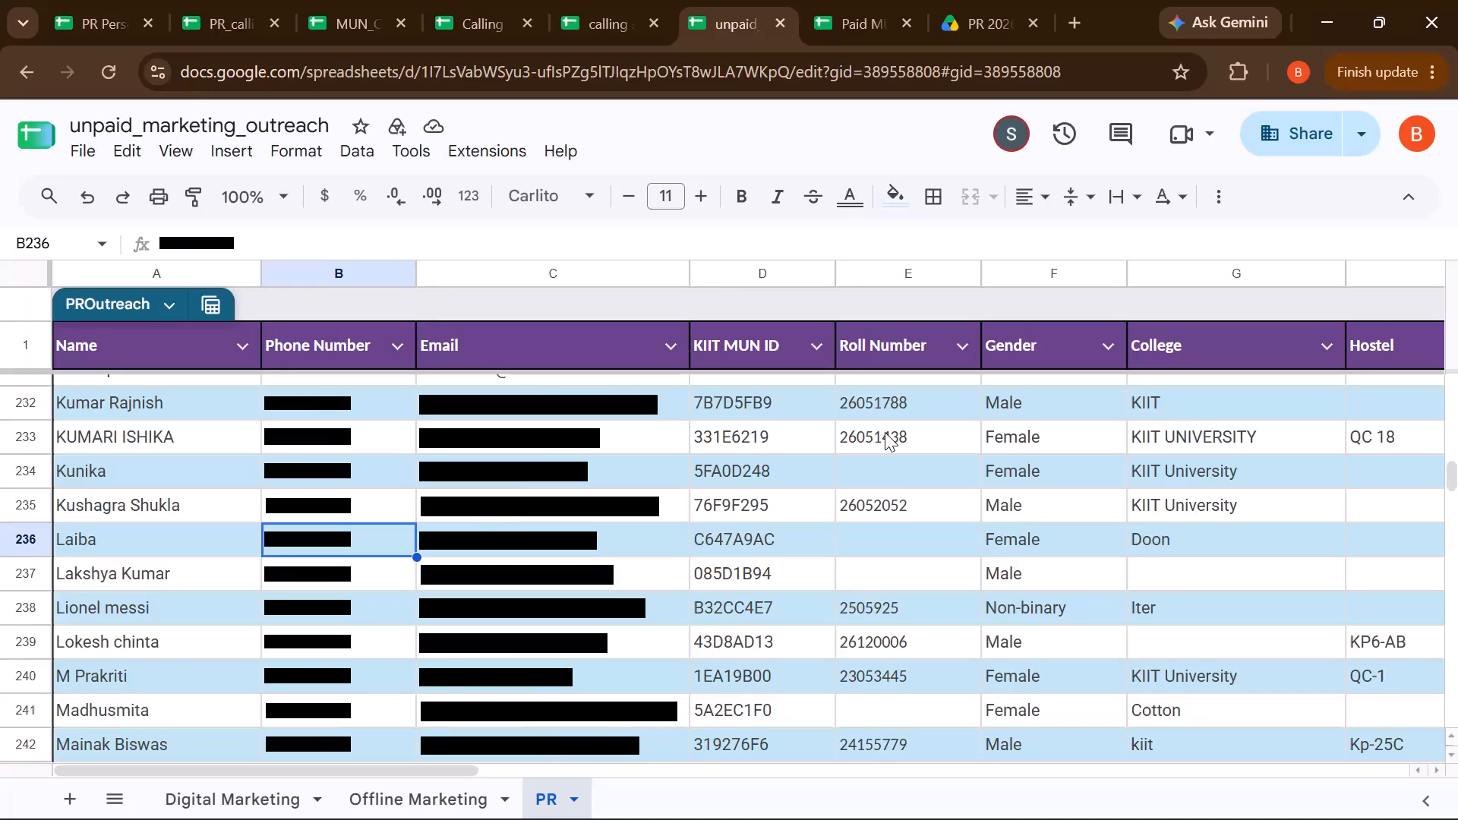
Enter "Fake Registration" in the Follow-up Date cell of the registrant in row 236.
key("Right")
key("Right")
key("Right")
key("Right")
key("Right")
key("Right")
key("Right")
key("Right")
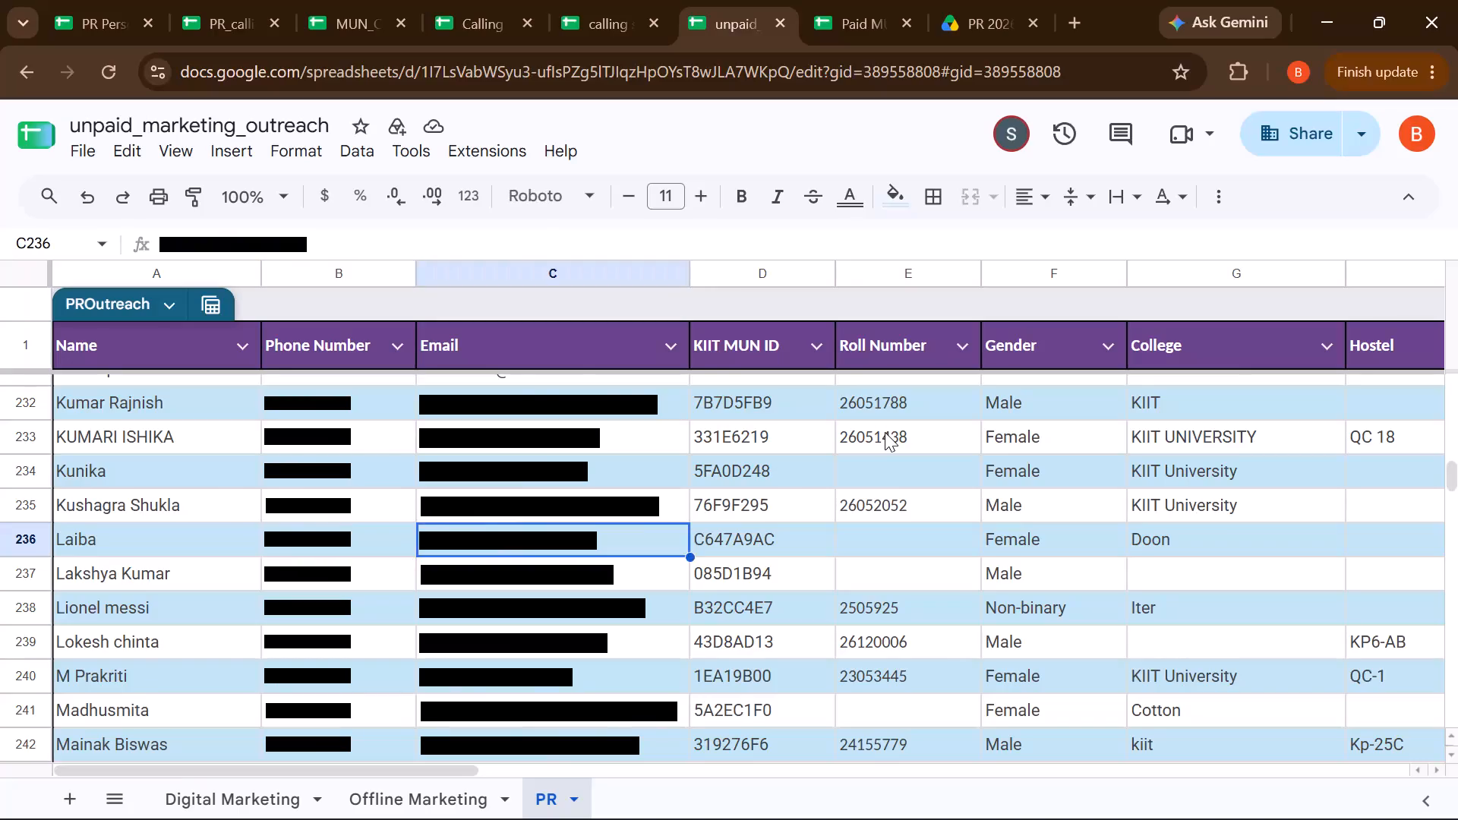
key("Right")
key("Right")
key("Right")
key("Right")
key("Right")
key("Right")
key("Right")
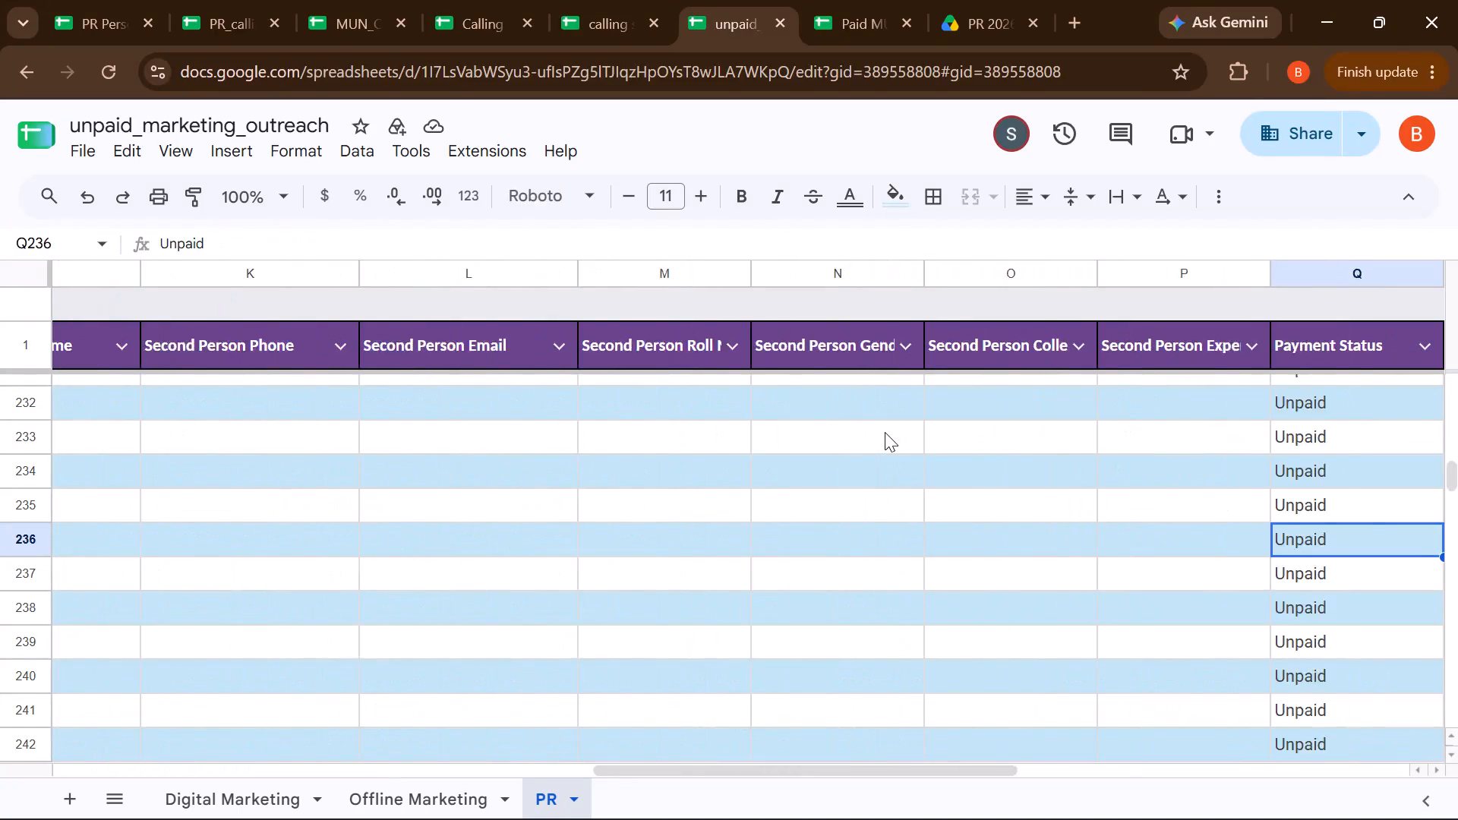
key("Right")
key("Right")
key("Right")
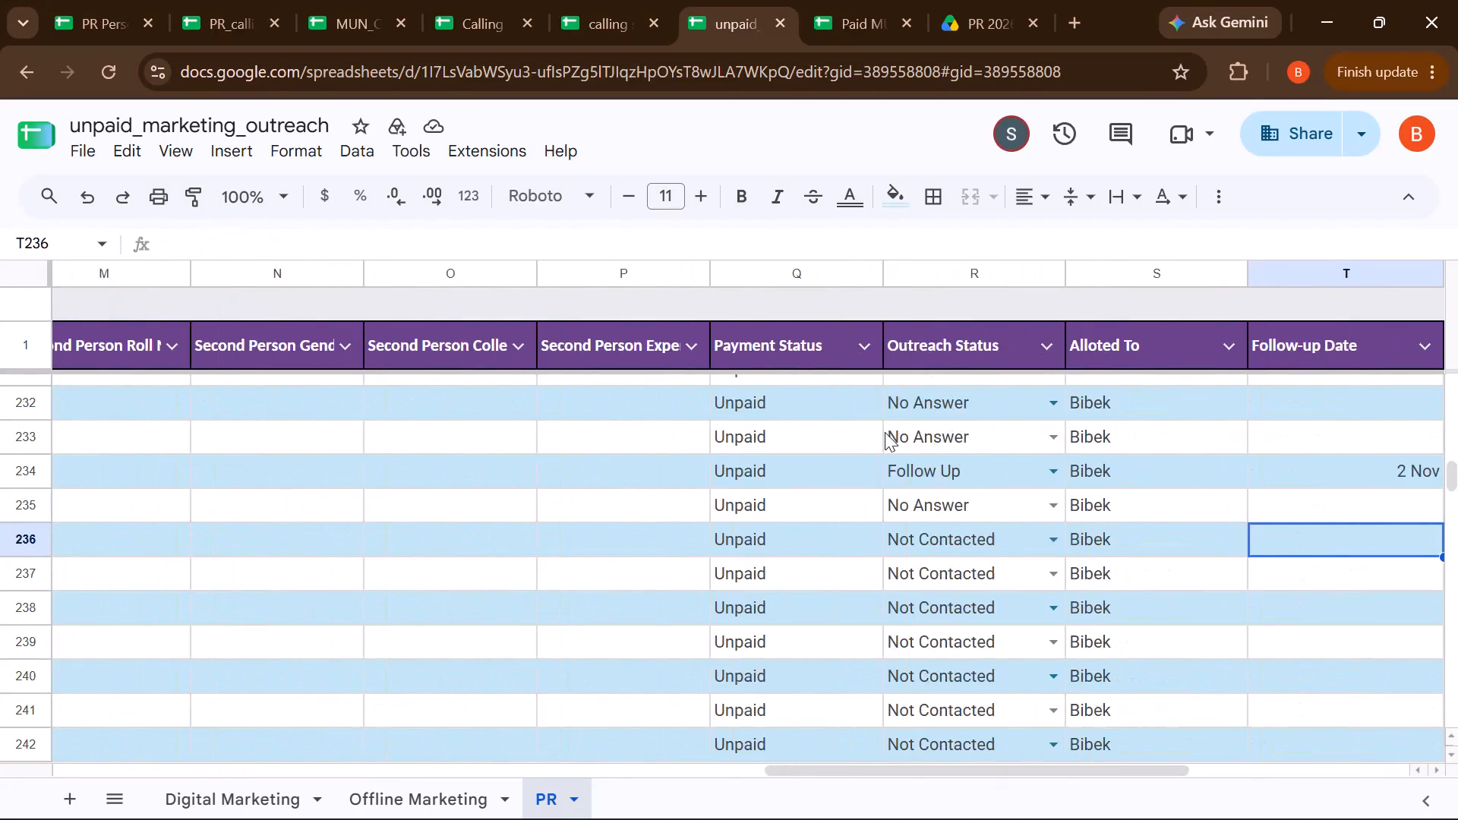
type("Fake Reg")
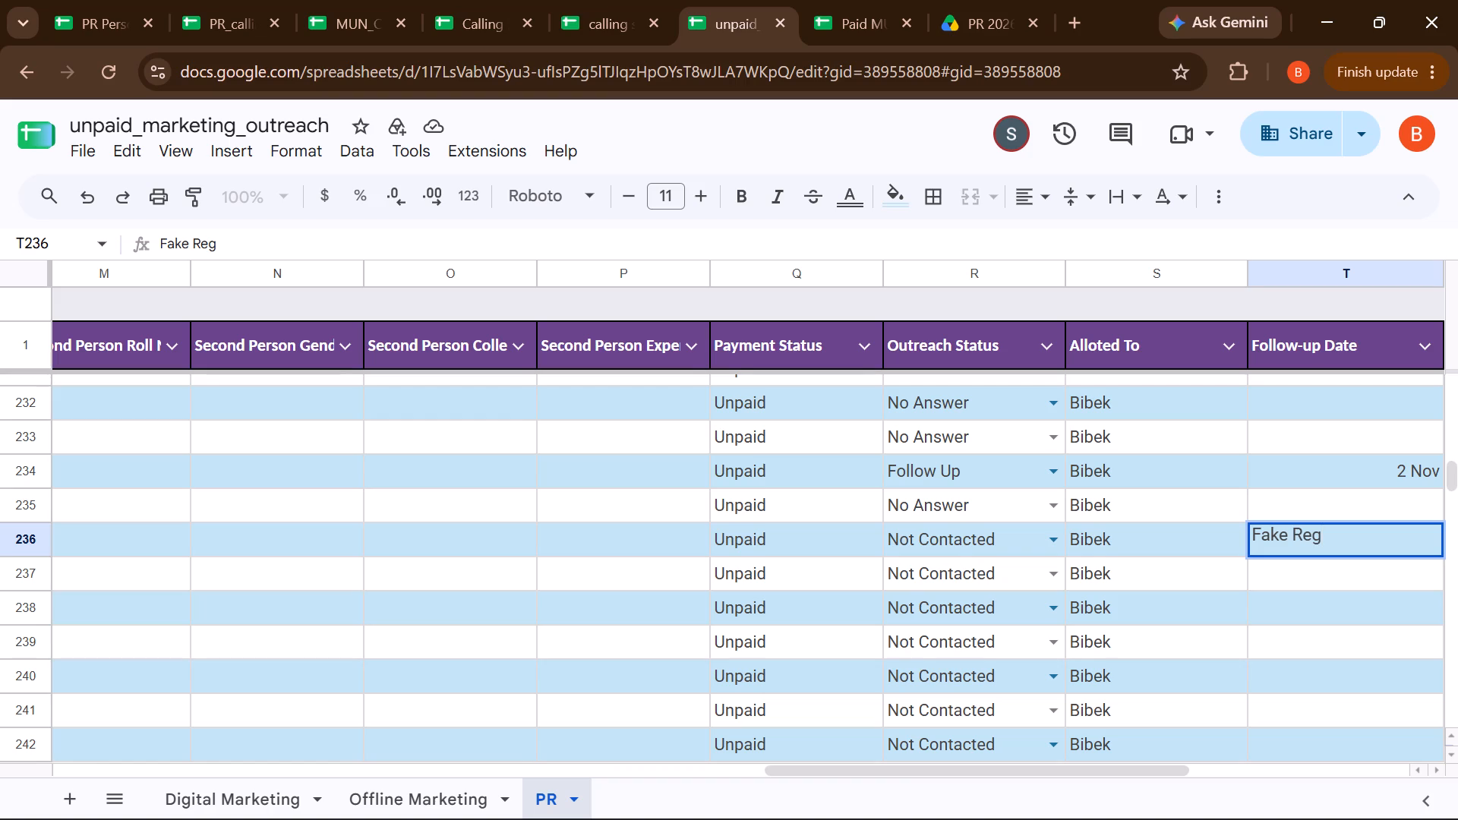
type("istration")
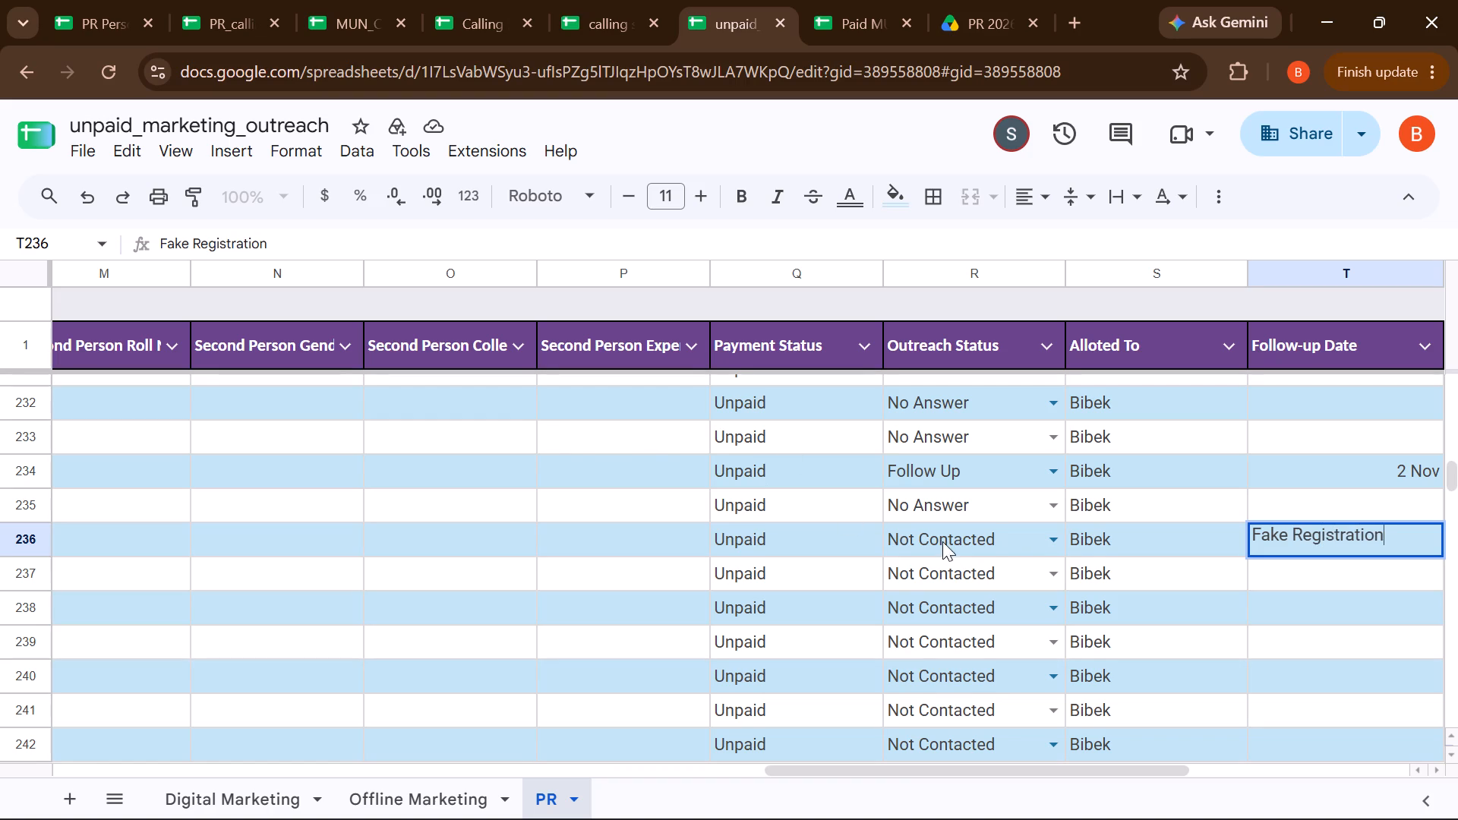
Set the Outreach Status of the registrant in row 236 to Not Interested.
left_click(1046, 544)
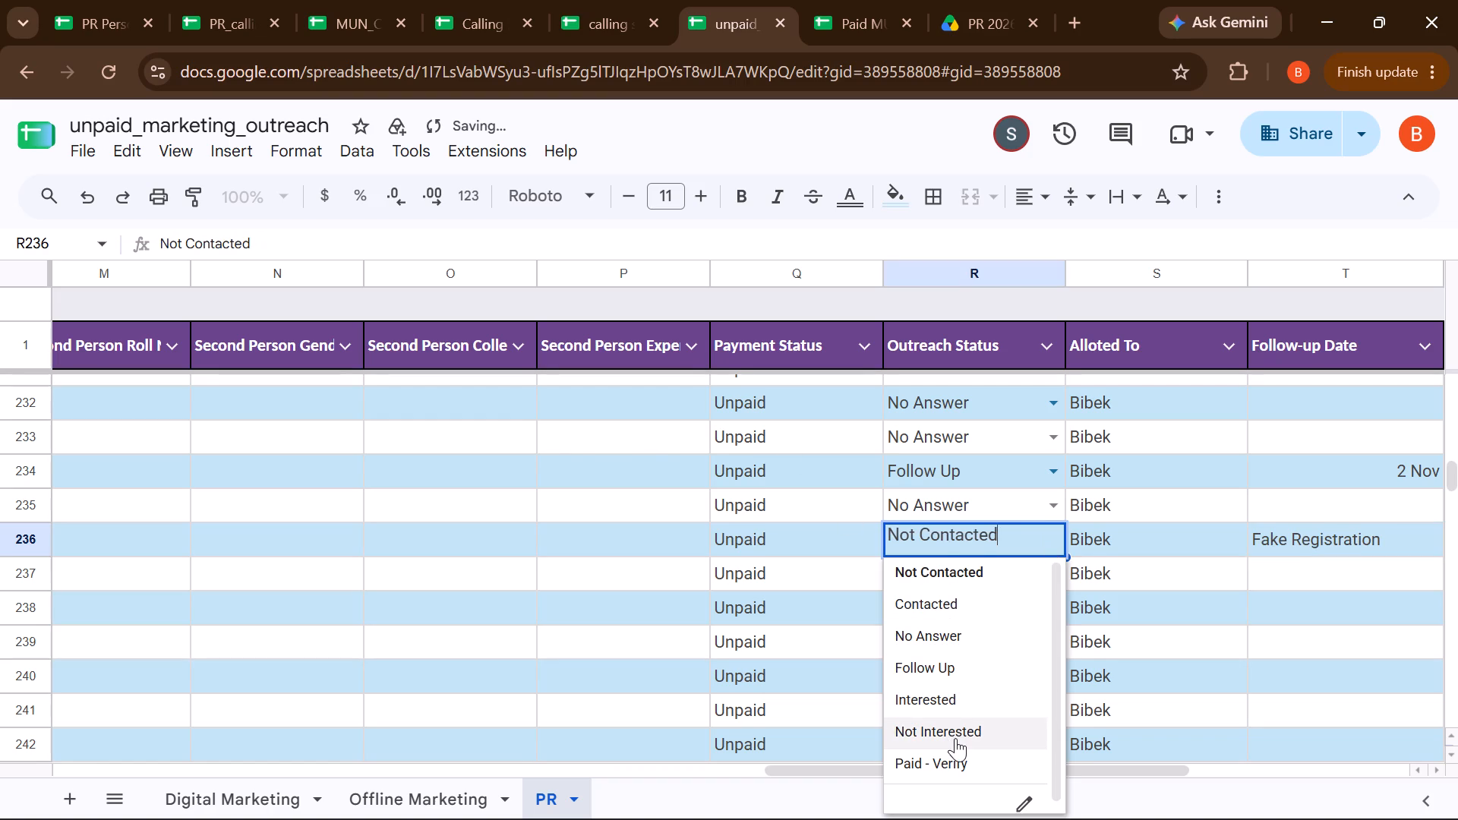
left_click(955, 738)
Go to the Name and Phone Number cells in row 237 to check the next registrant's contact details.
key("Right")
key("Down")
key("Left")
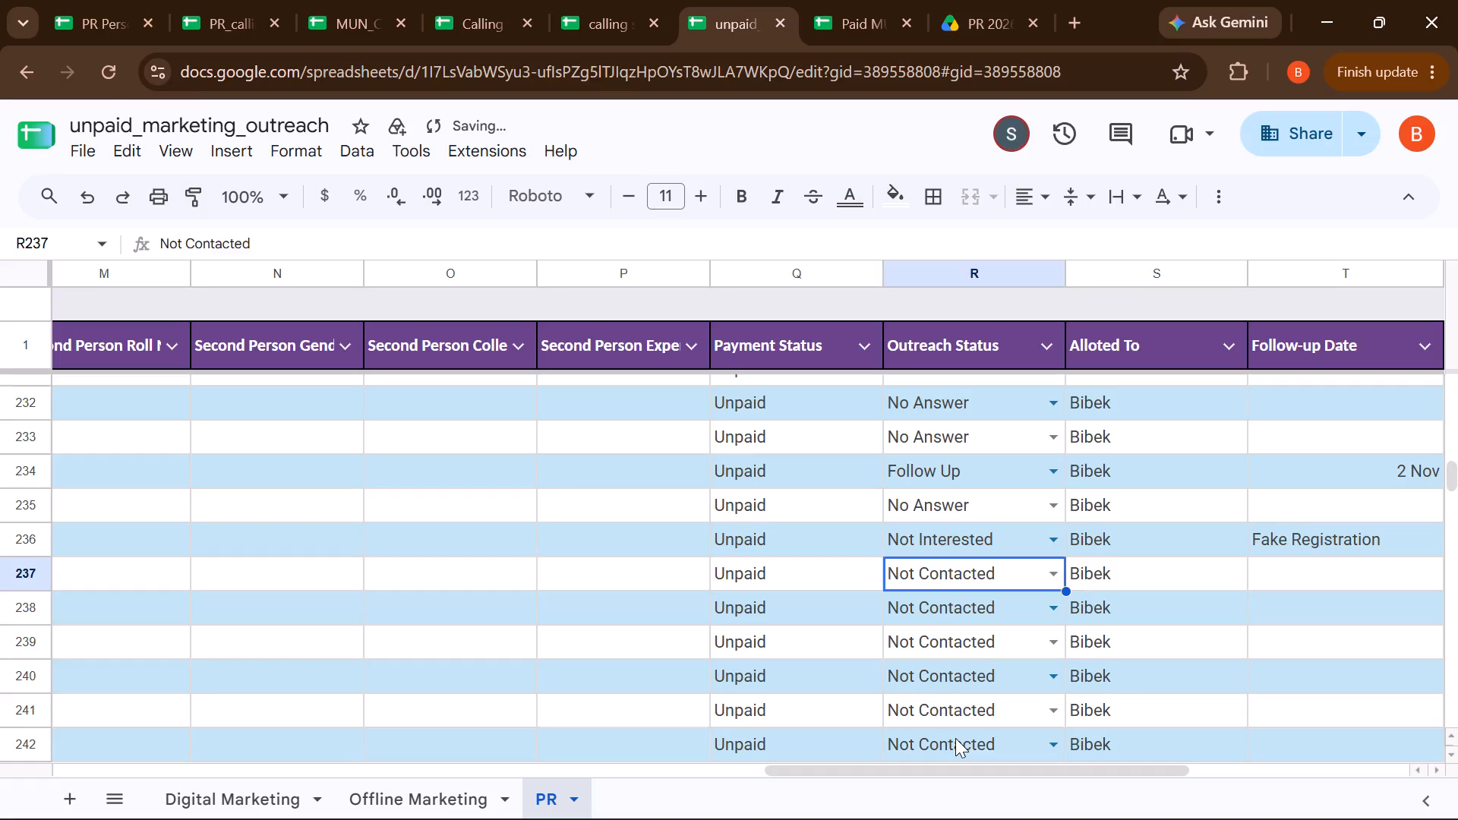
key("Left")
key("Left")
key("Left")
key("Left")
key("Left")
key("Left")
key("Left")
key("Left")
key("Left")
key("Left")
key("Left")
key("Left")
key("Left")
key("Left")
key("Left")
key("Left")
key("Left")
key("Left")
key("Left")
key("Left")
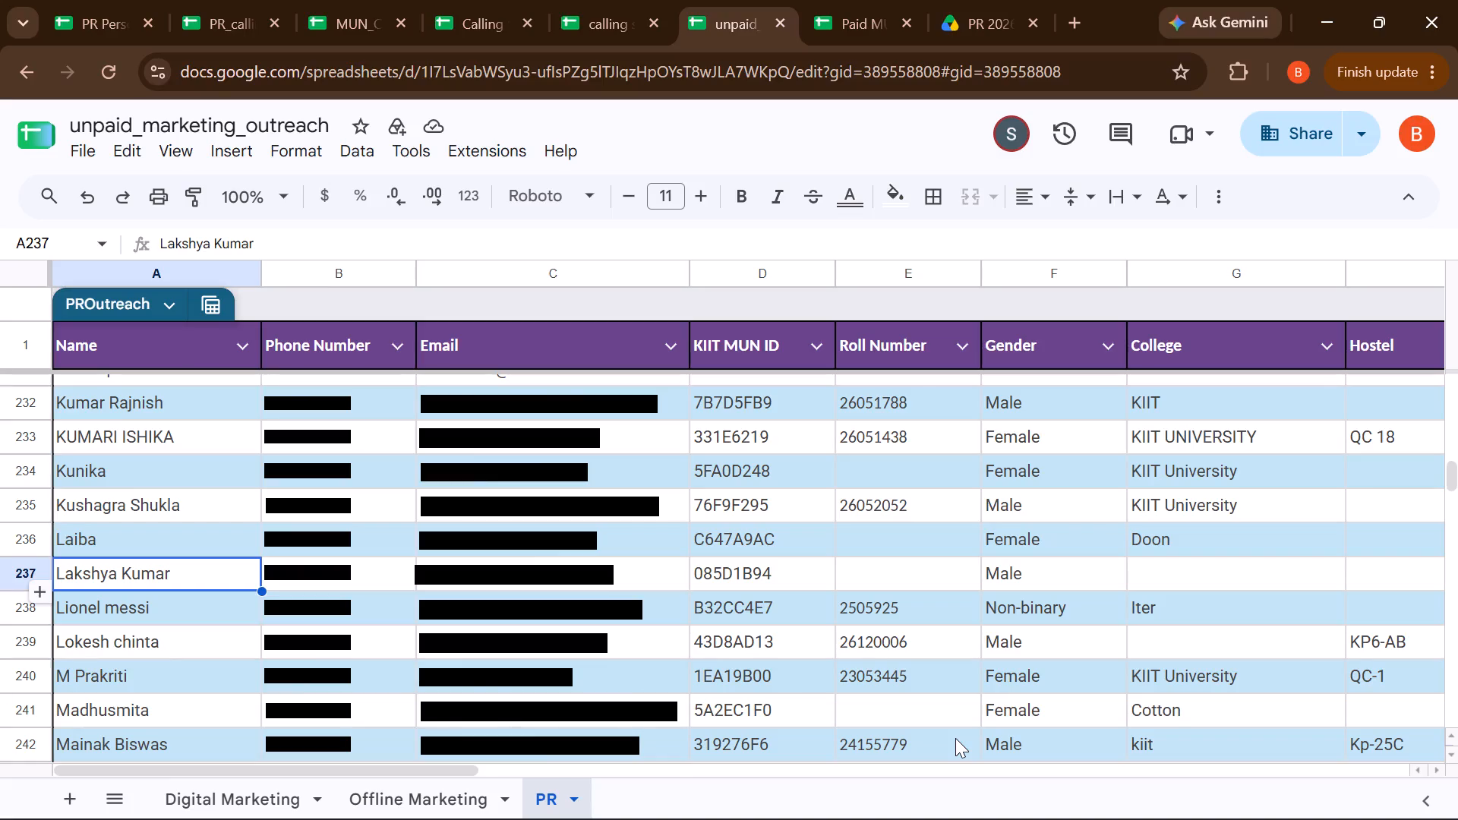
key("Right")
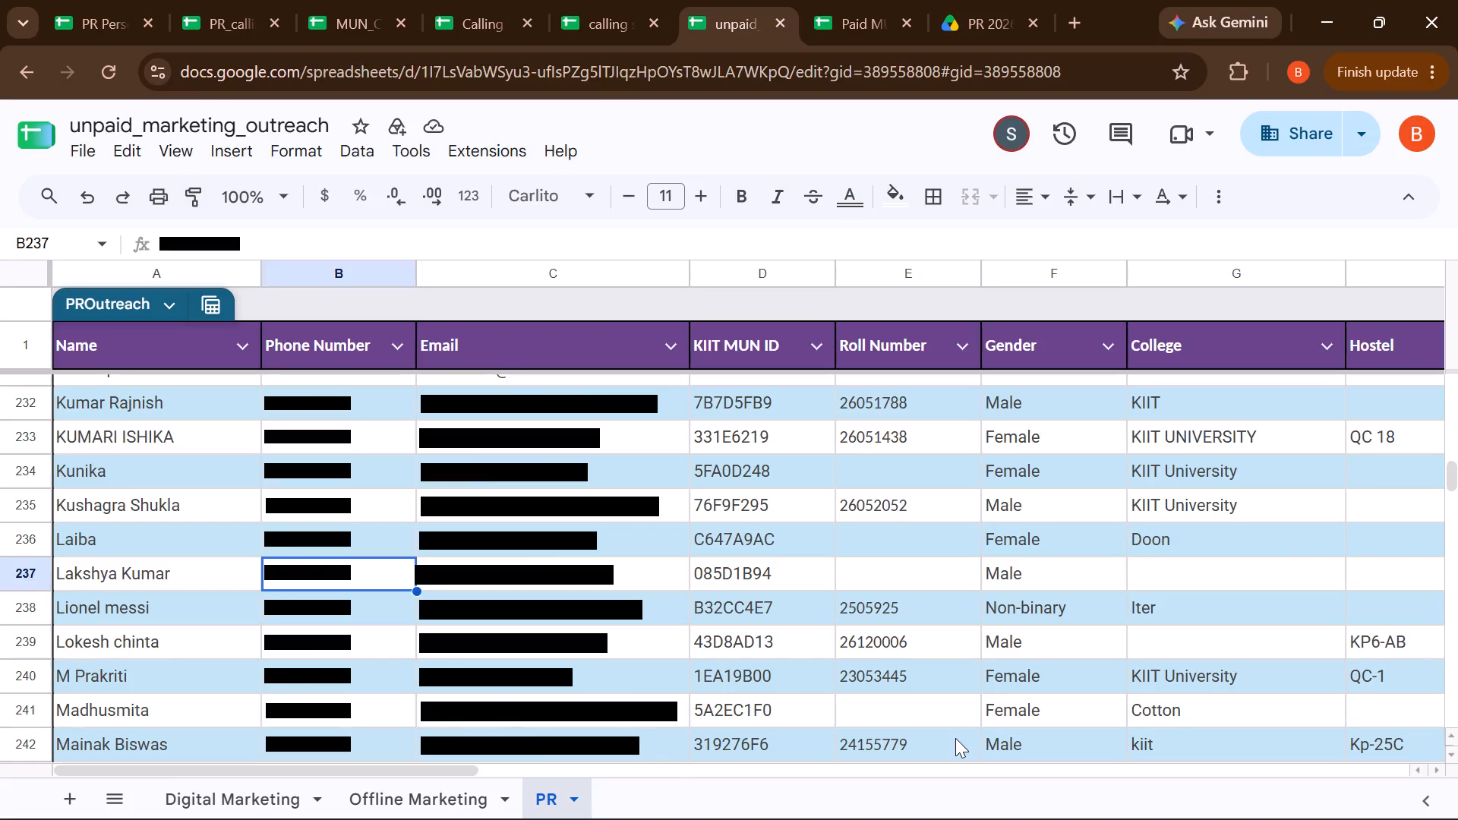
key("Left")
Set the Outreach Status of the registrant in row 237 to No Answer.
key("Right")
key("Right")
key("Right")
key("Right")
key("Right")
key("Right")
key("Right")
key("Right")
key("Right")
key("Right")
key("Right")
key("Right")
key("Right")
key("Right")
key("Right")
key("Right")
key("Right")
key("Right")
key("Right")
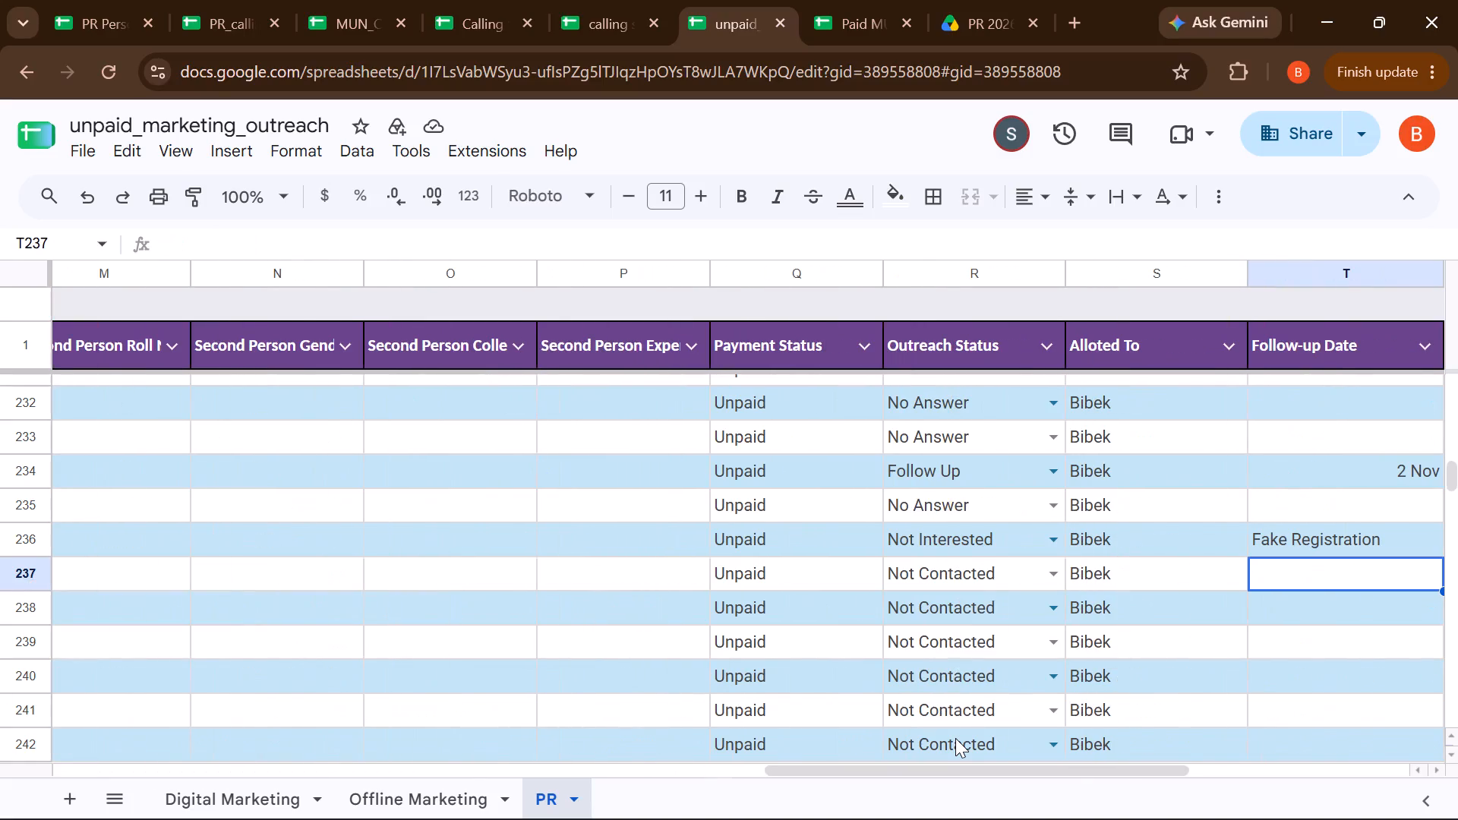
key("Left")
key("Left")
key("Left")
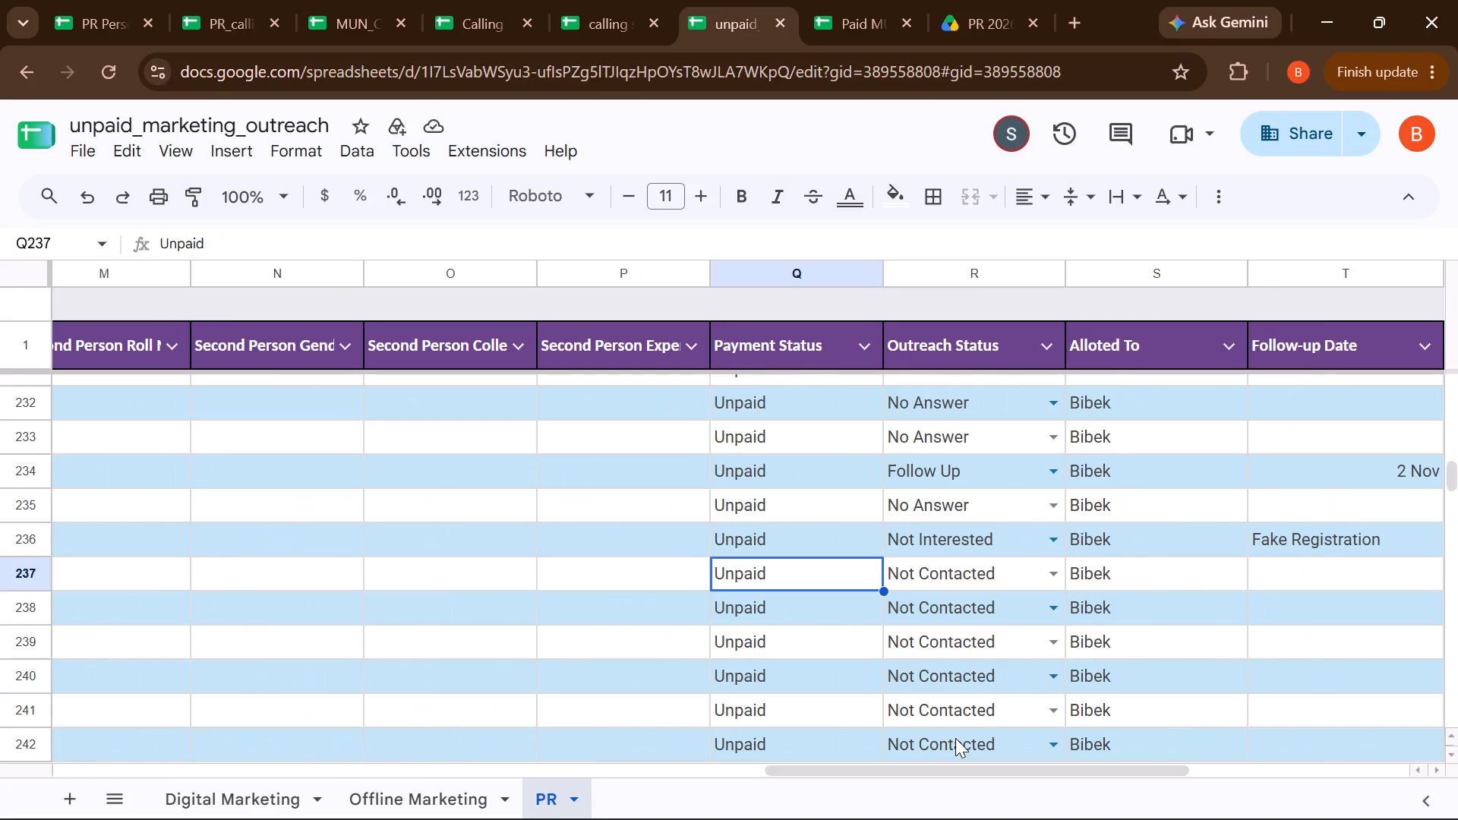
left_click(1061, 575)
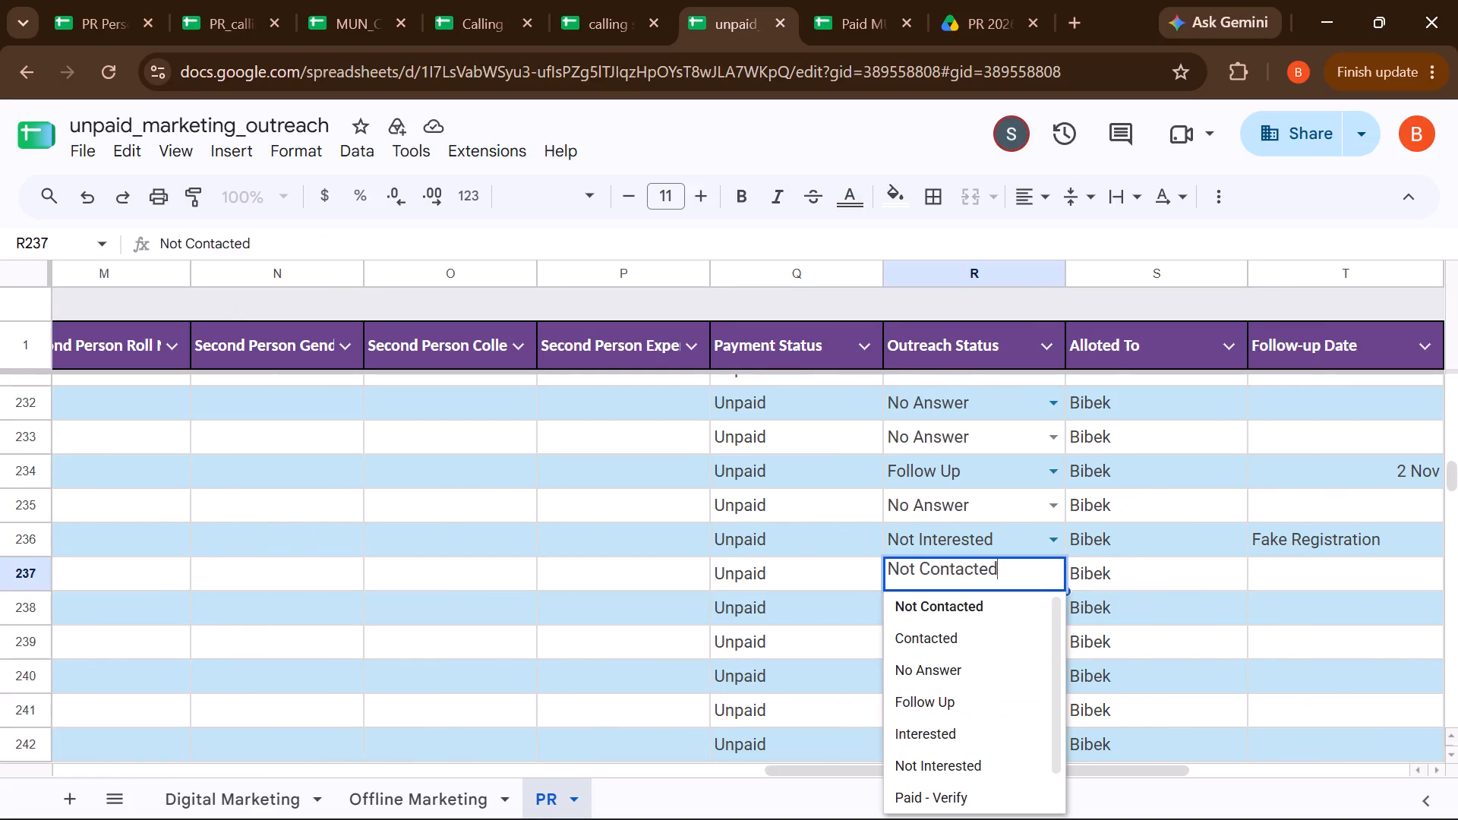
left_click(998, 670)
Go to the Name cell in row 238 to check the next registrant's name and contact details.
key("Left")
key("Left")
key("Left")
key("Left")
key("Left")
key("Left")
key("Left")
key("Left")
key("Left")
key("Left")
key("Left")
key("Left")
key("Left")
key("Left")
key("Left")
key("Left")
key("Left")
key("Left")
key("Left")
key("Left")
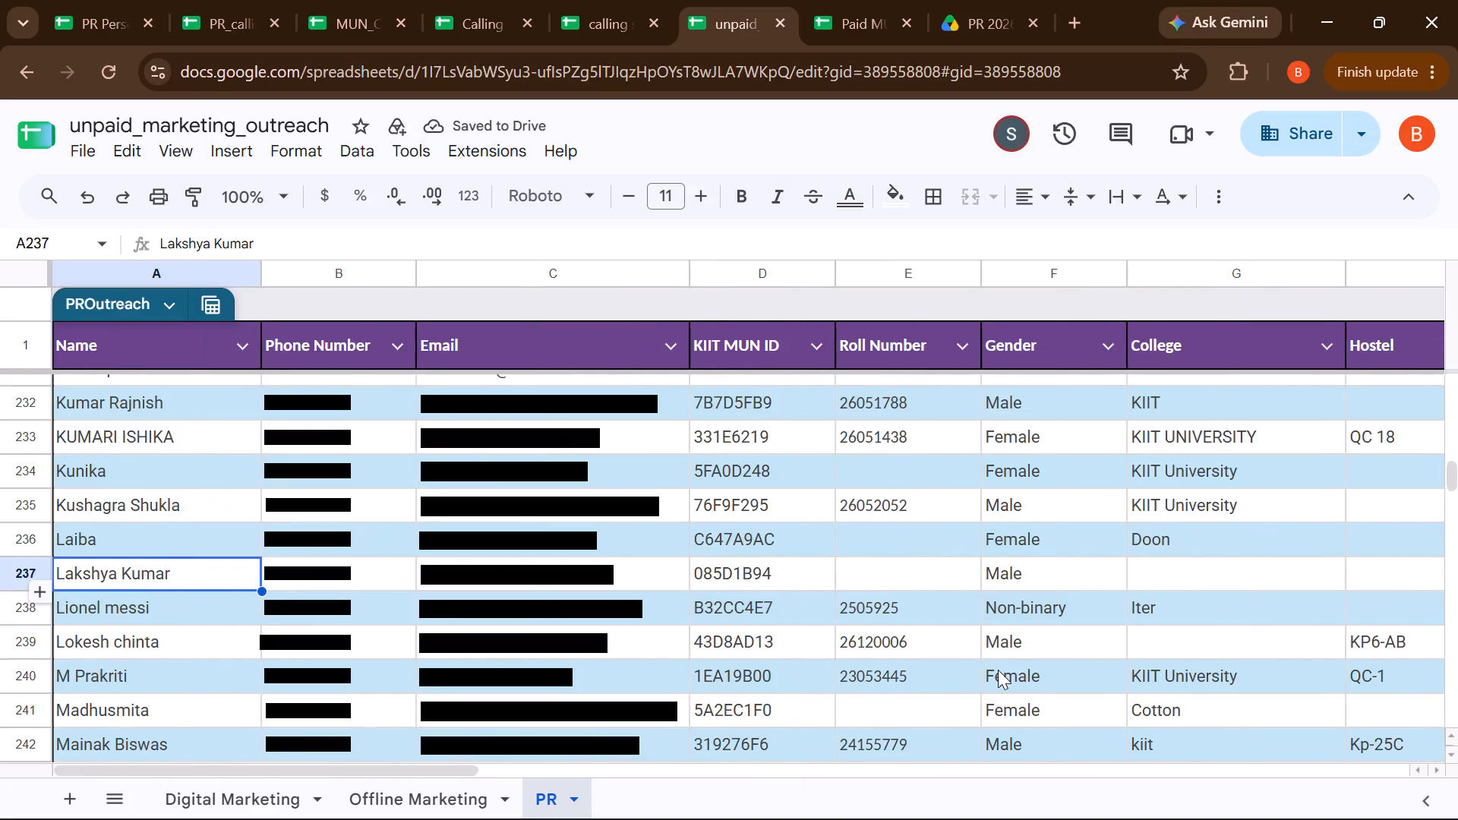
key("Down")
key("Up")
key("Down")
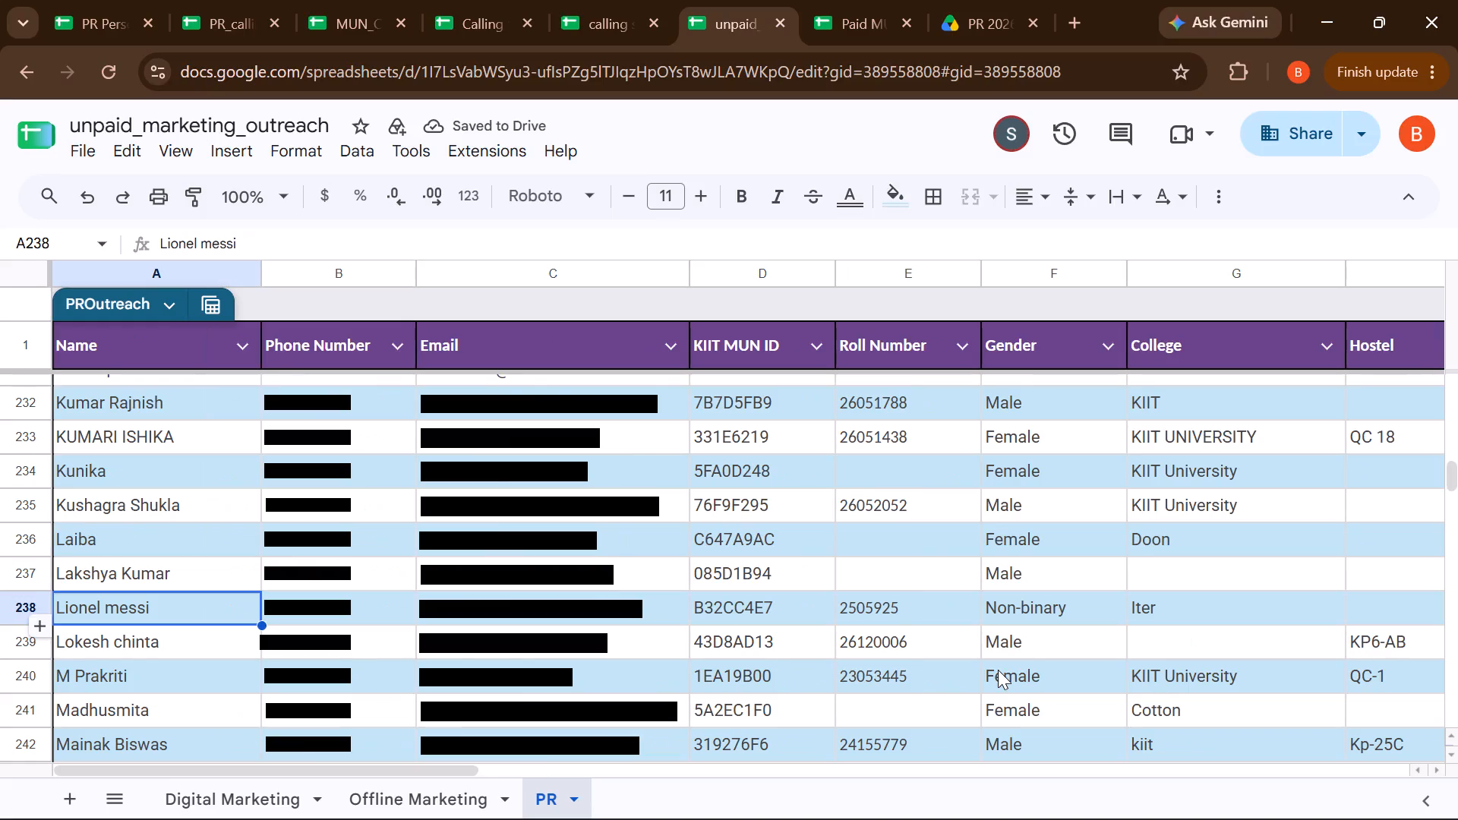
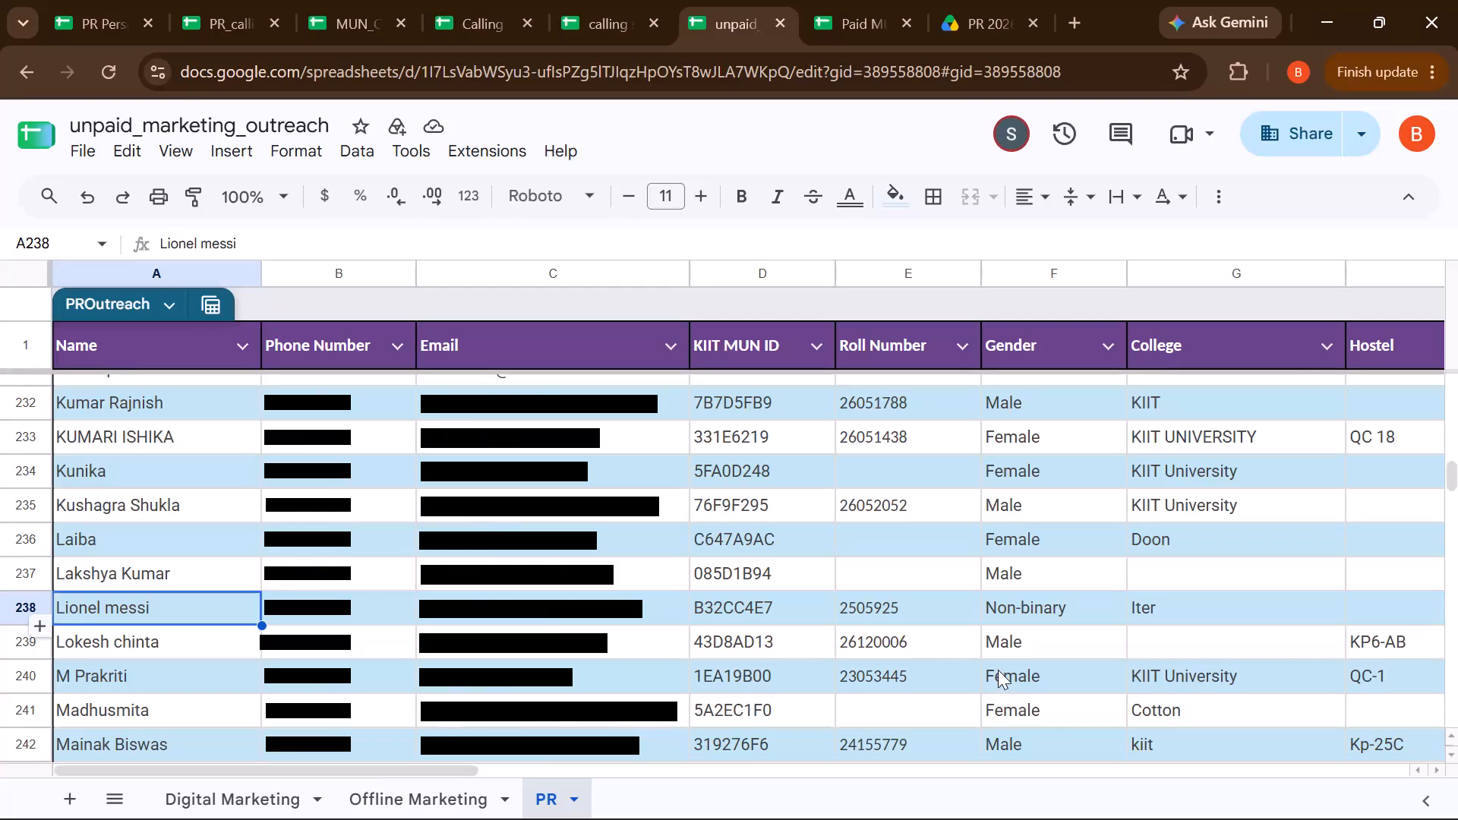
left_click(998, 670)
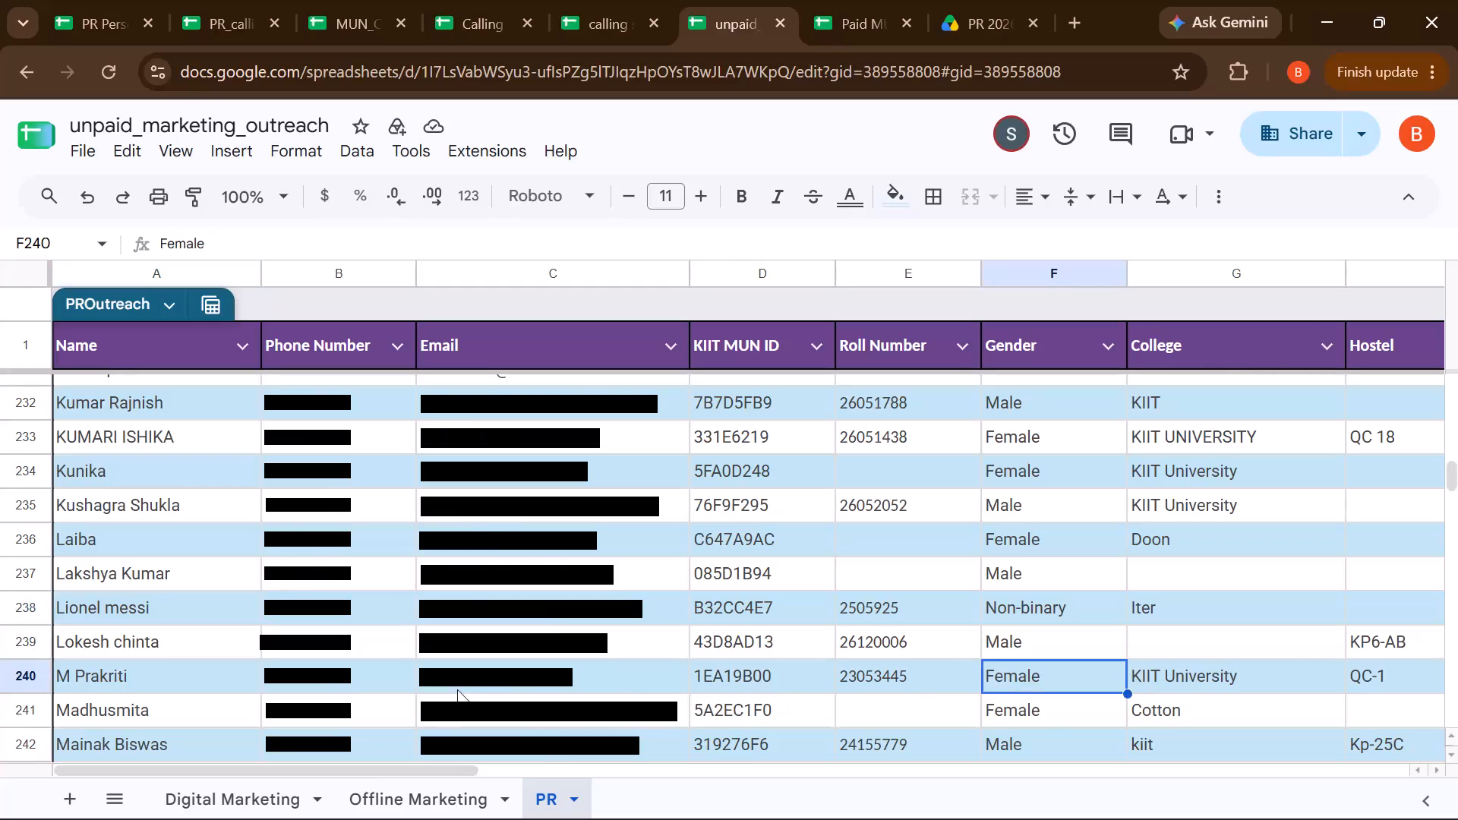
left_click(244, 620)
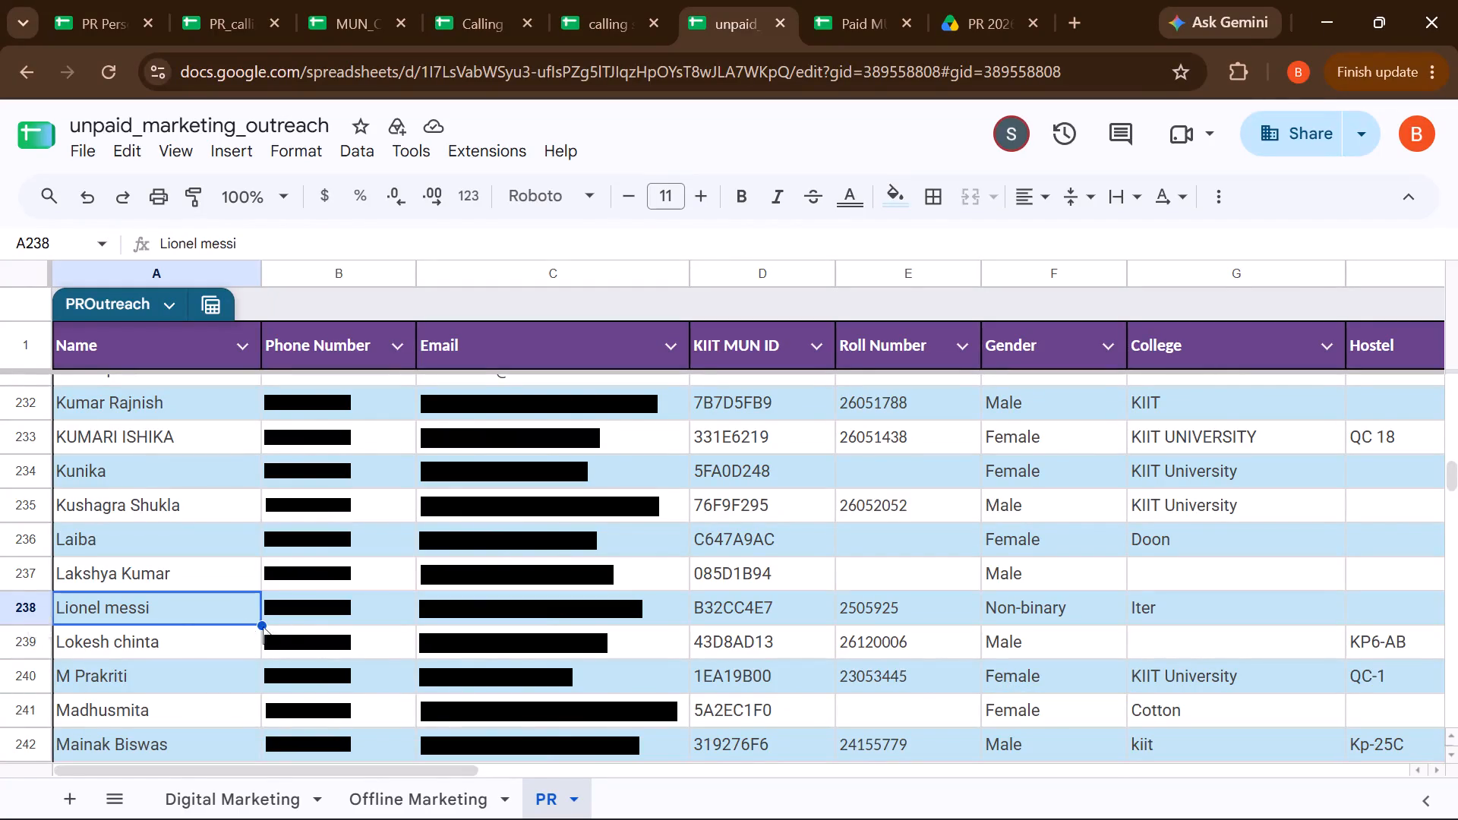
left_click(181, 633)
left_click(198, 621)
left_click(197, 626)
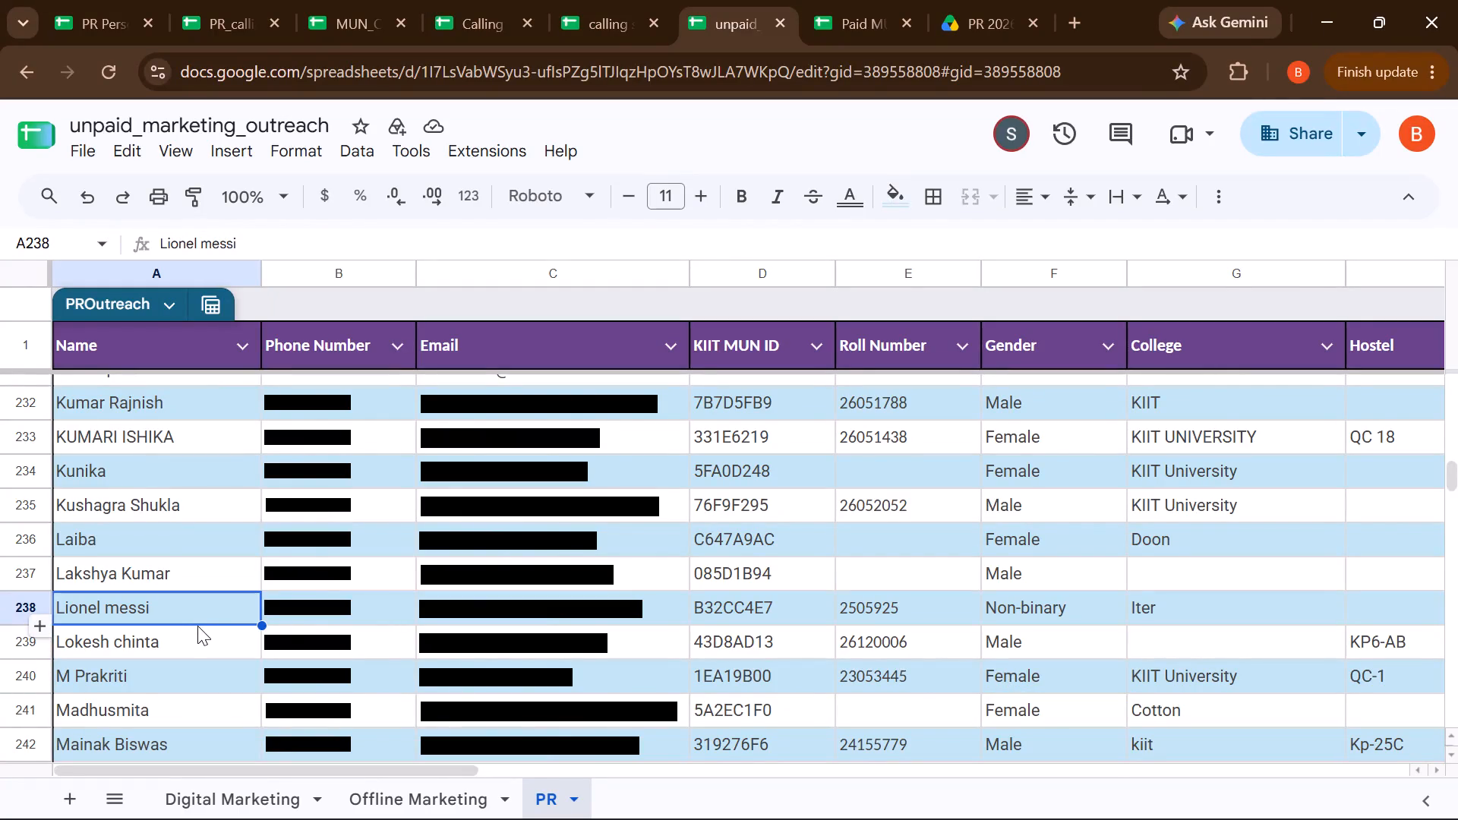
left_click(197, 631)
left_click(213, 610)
Set the Outreach Status of the registrant in row 238 to No Answer.
key("Right")
key("Right")
key("Right")
key("Right")
key("Right")
key("Right")
key("Right")
key("Right")
key("Right")
key("Right")
key("Right")
key("Right")
key("Right")
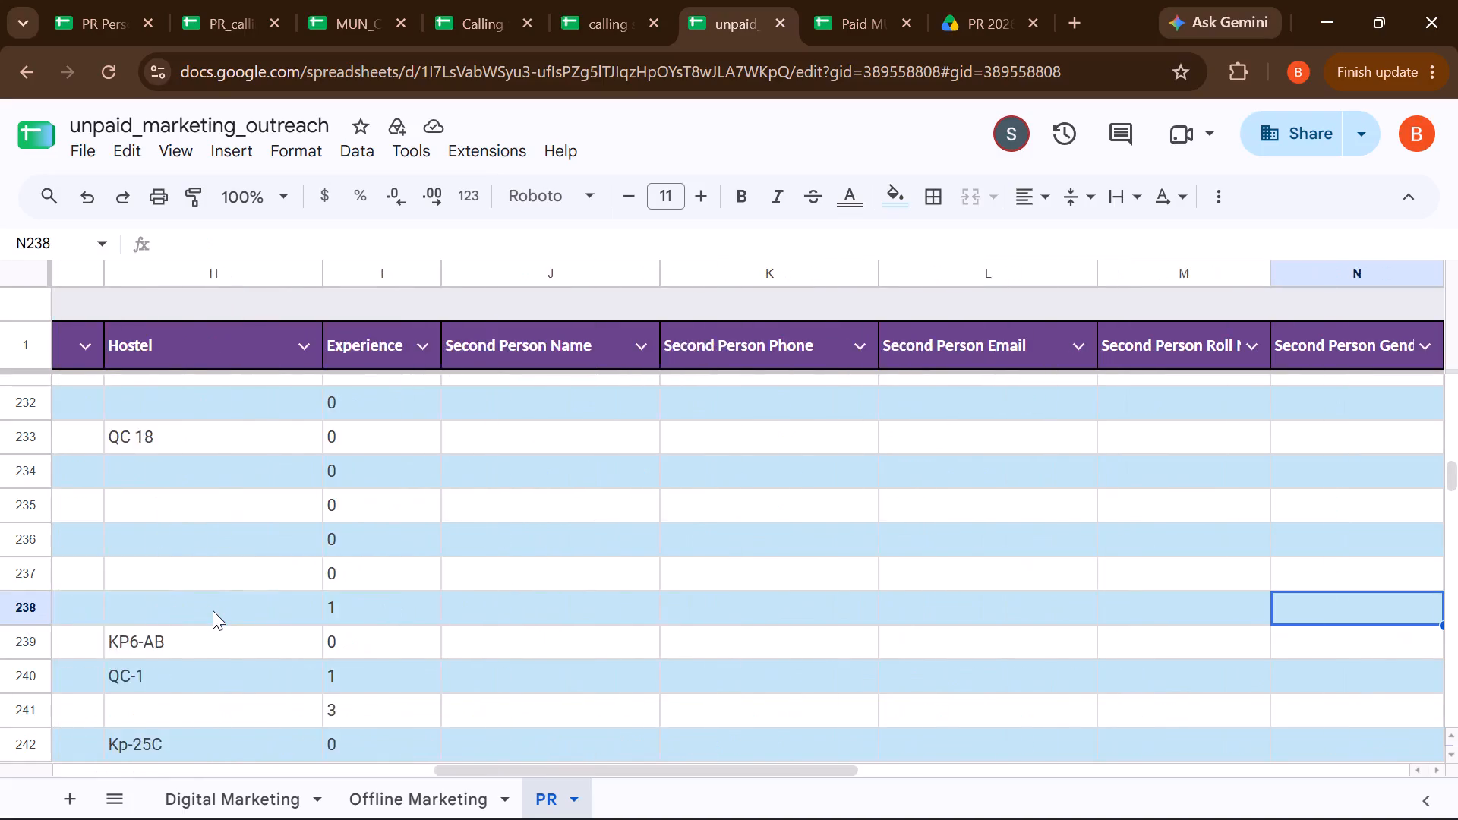
key("Right")
key("Right")
key("Right")
key("Right")
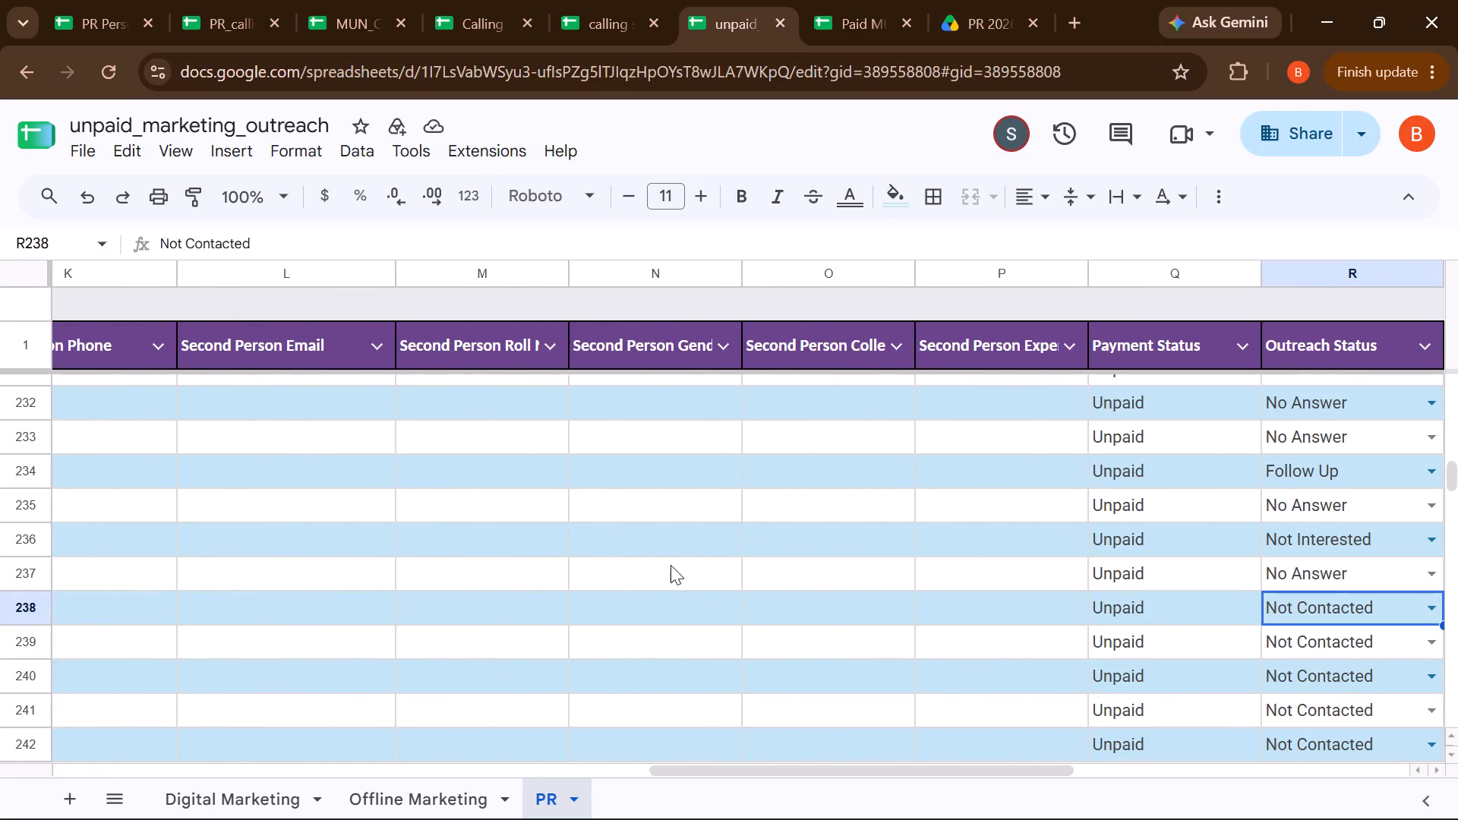
left_click(1298, 617)
left_click(1305, 614)
left_click(1432, 607)
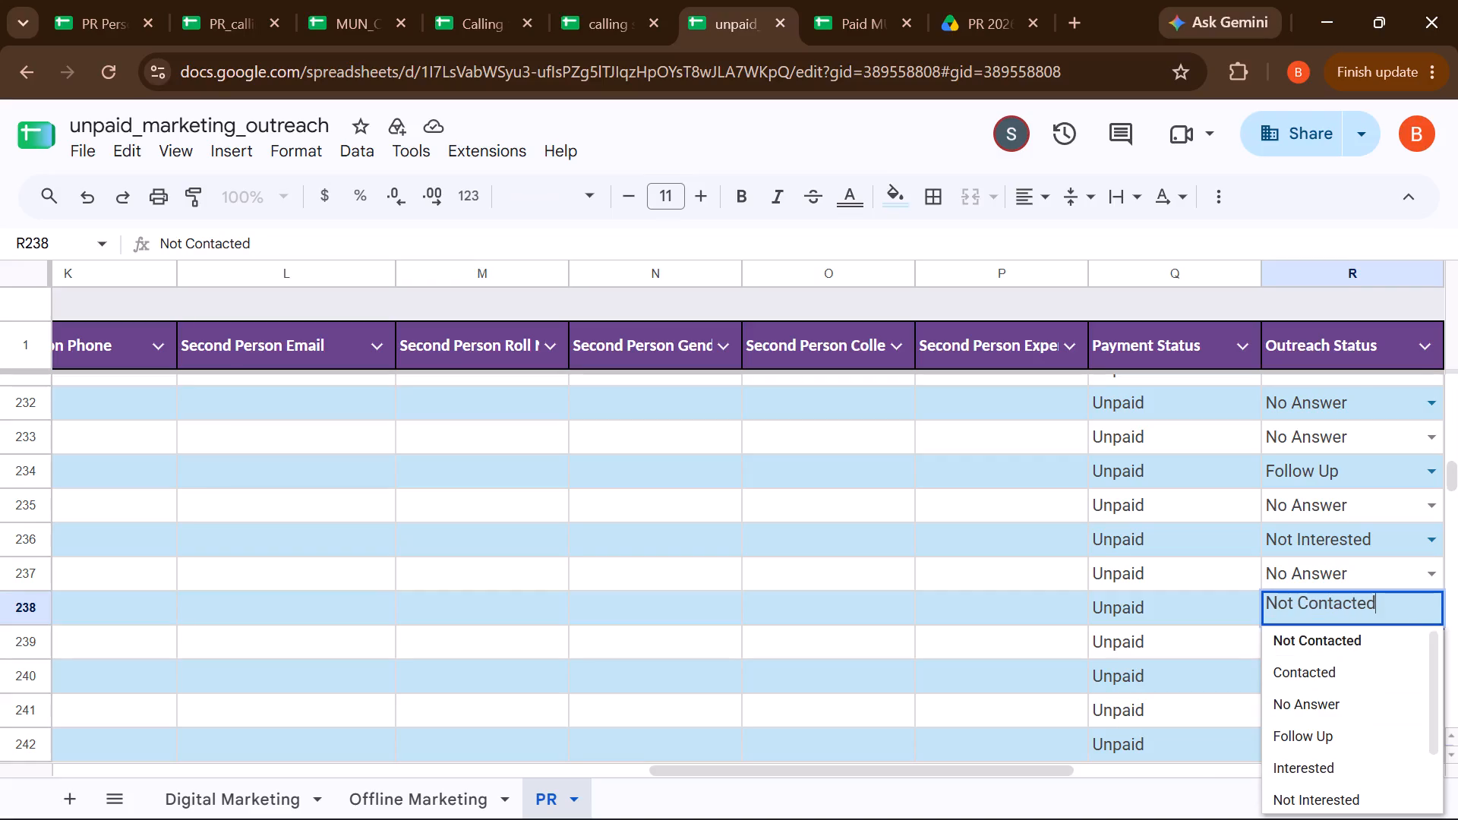
left_click(1329, 692)
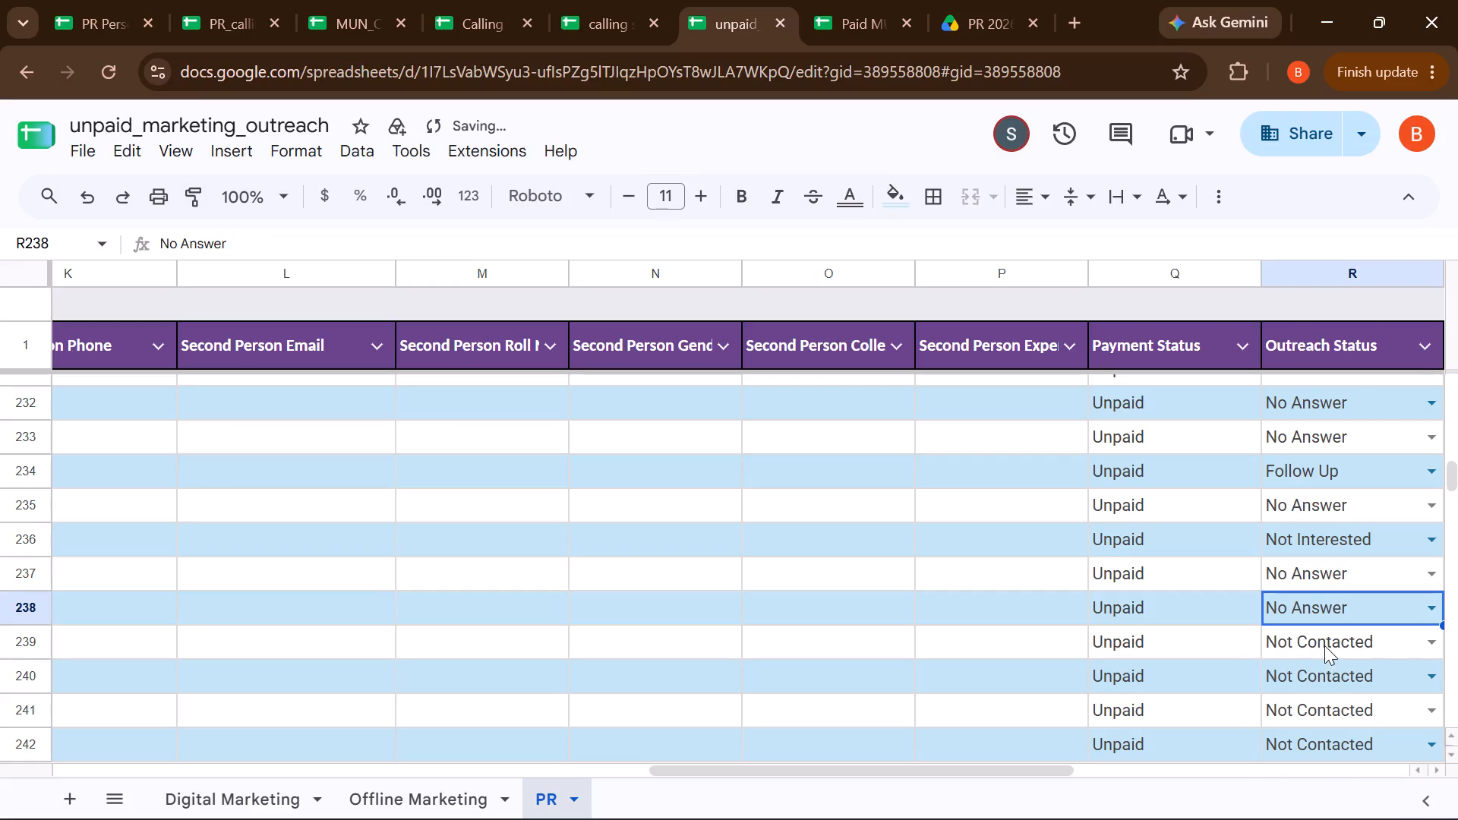
Go to the Name cell in row 239 to check the next registrant's name and contact details.
left_click(1324, 645)
key("Left")
key("Left")
key("Left")
key("Left")
key("Left")
key("Left")
key("Left")
key("Left")
key("Left")
key("Left")
key("Left")
key("Left")
key("Left")
key("Left")
key("Left")
key("Left")
key("Left")
key("Left")
key("Left")
key("Left")
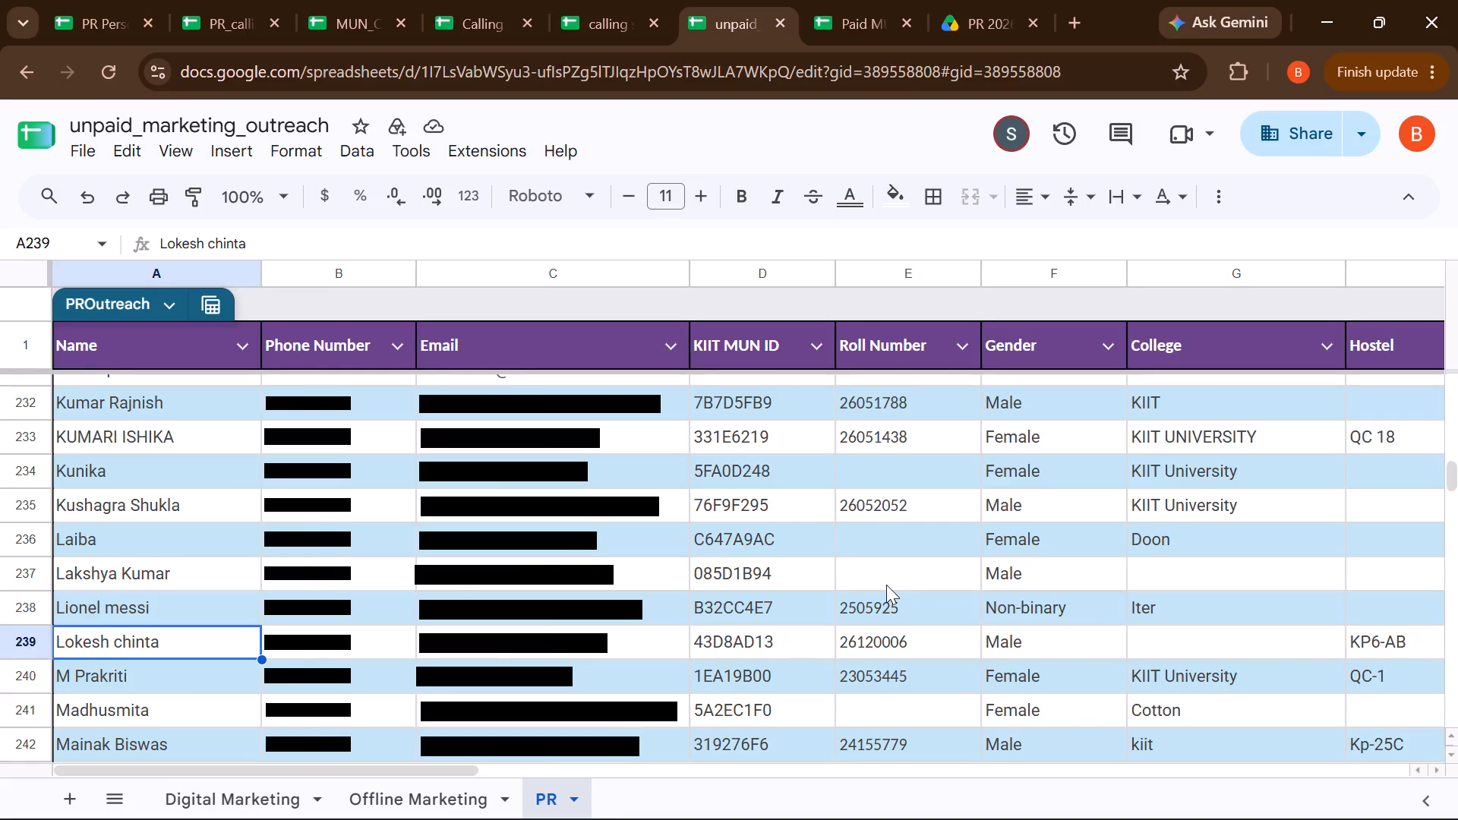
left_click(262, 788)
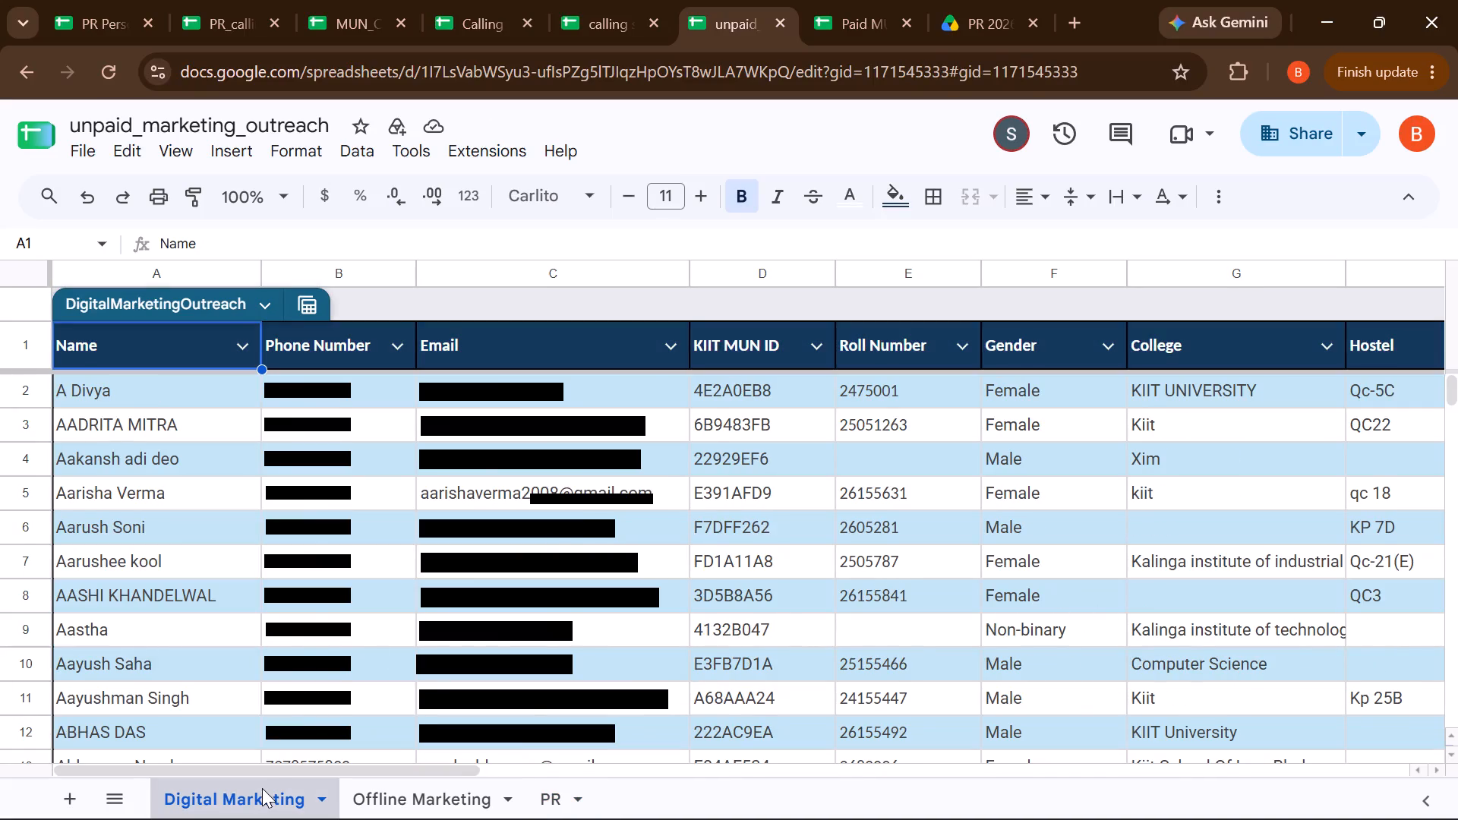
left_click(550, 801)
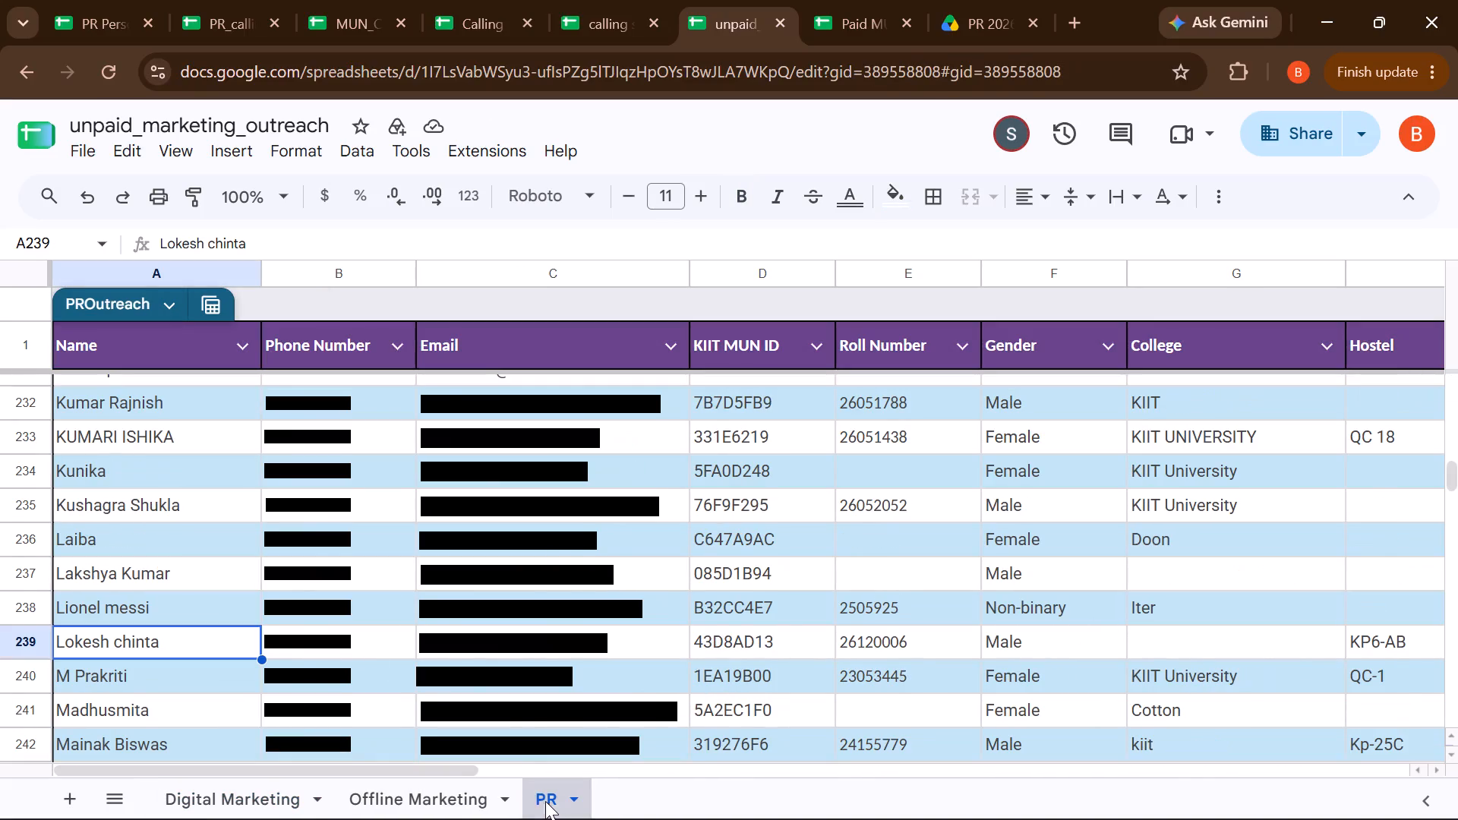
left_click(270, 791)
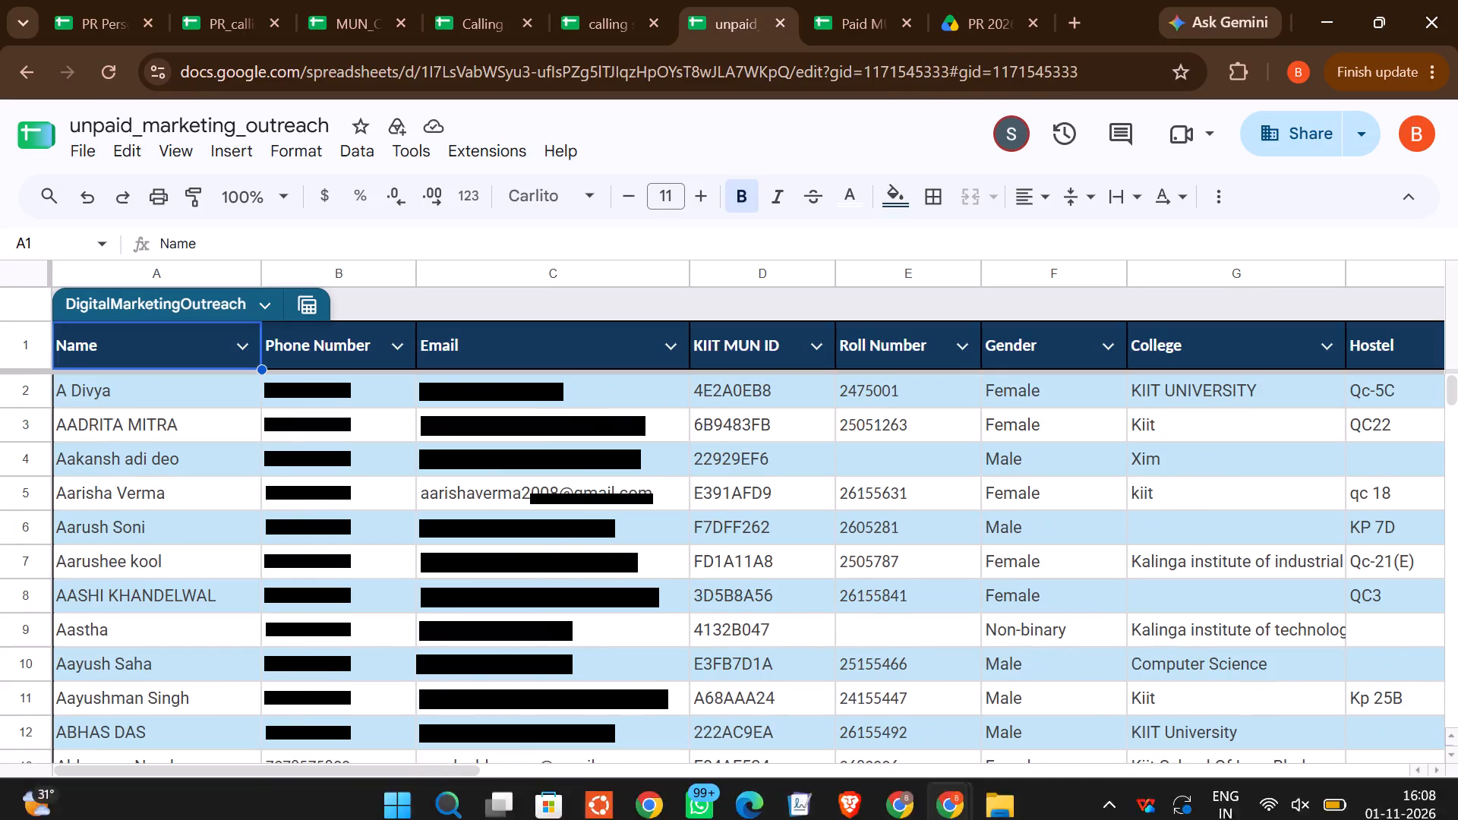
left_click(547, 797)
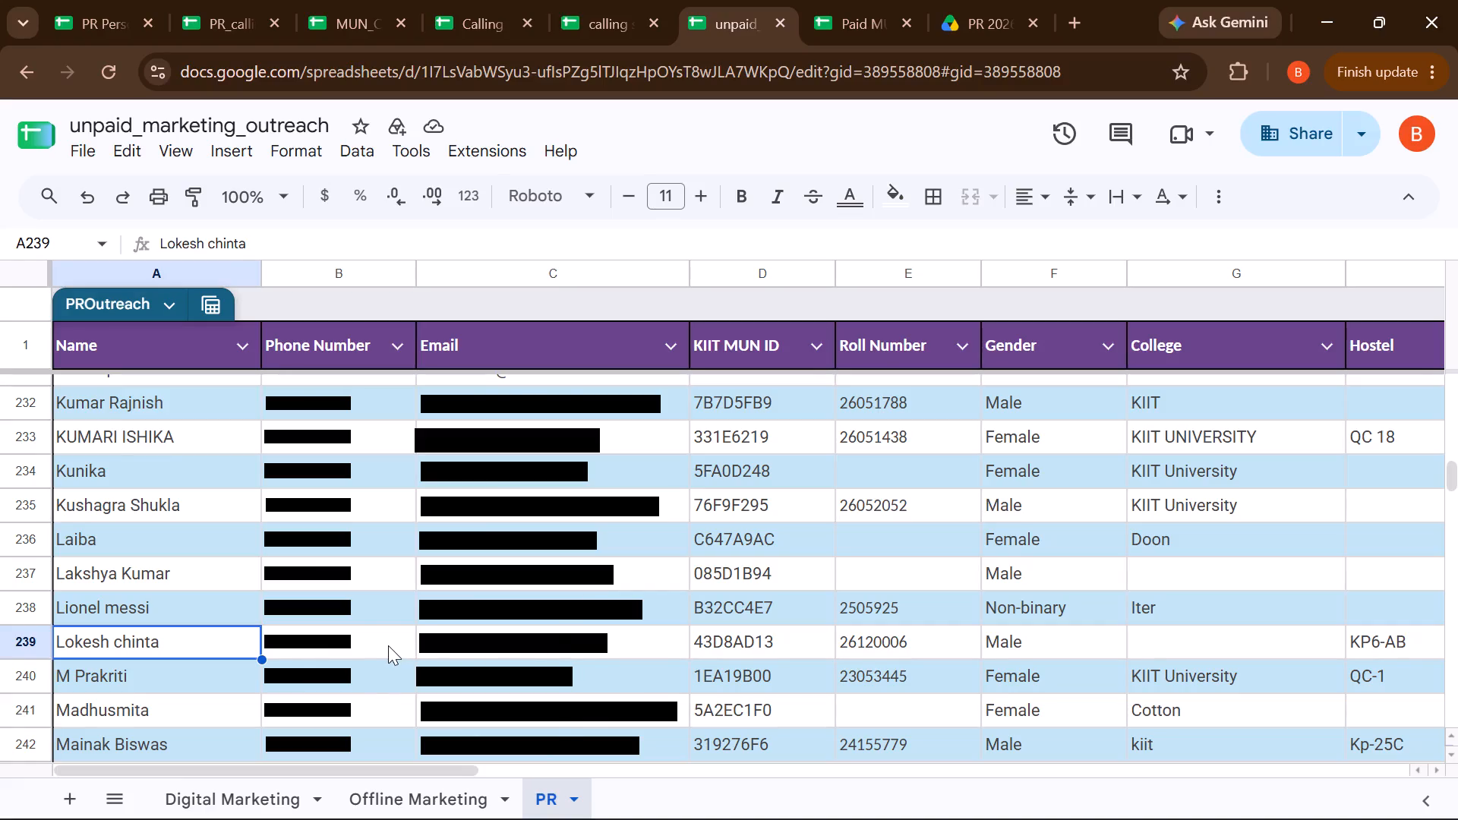
Set the Outreach Status of the registrant in row 239 to Not Interested.
key("Right")
key("Right")
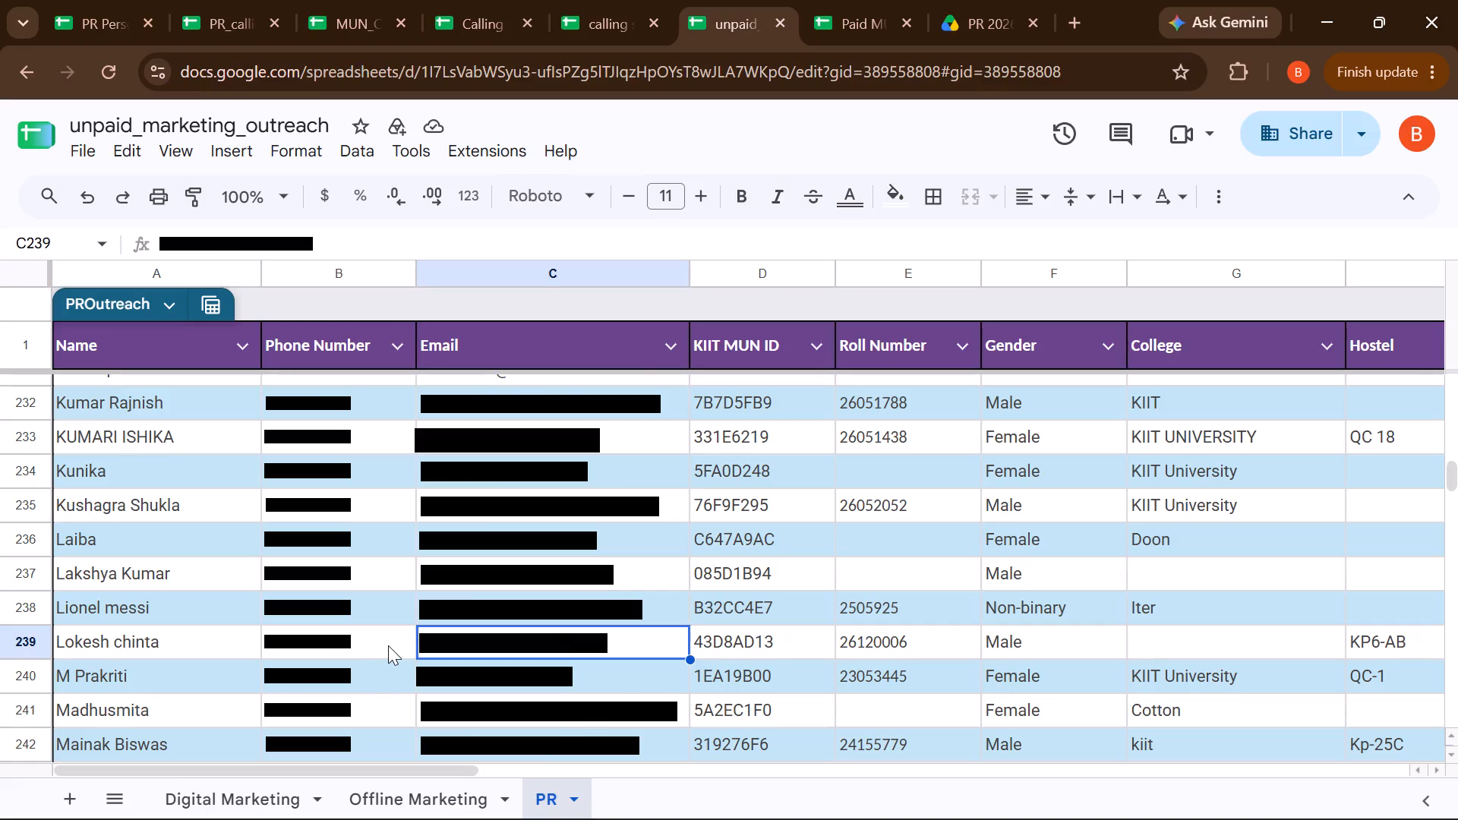
key("Left")
key("Right")
key("Right")
key("Right")
key("Right")
key("Right")
key("Right")
key("Right")
key("Right")
key("Right")
key("Right")
key("Right")
key("Right")
key("Right")
key("Right")
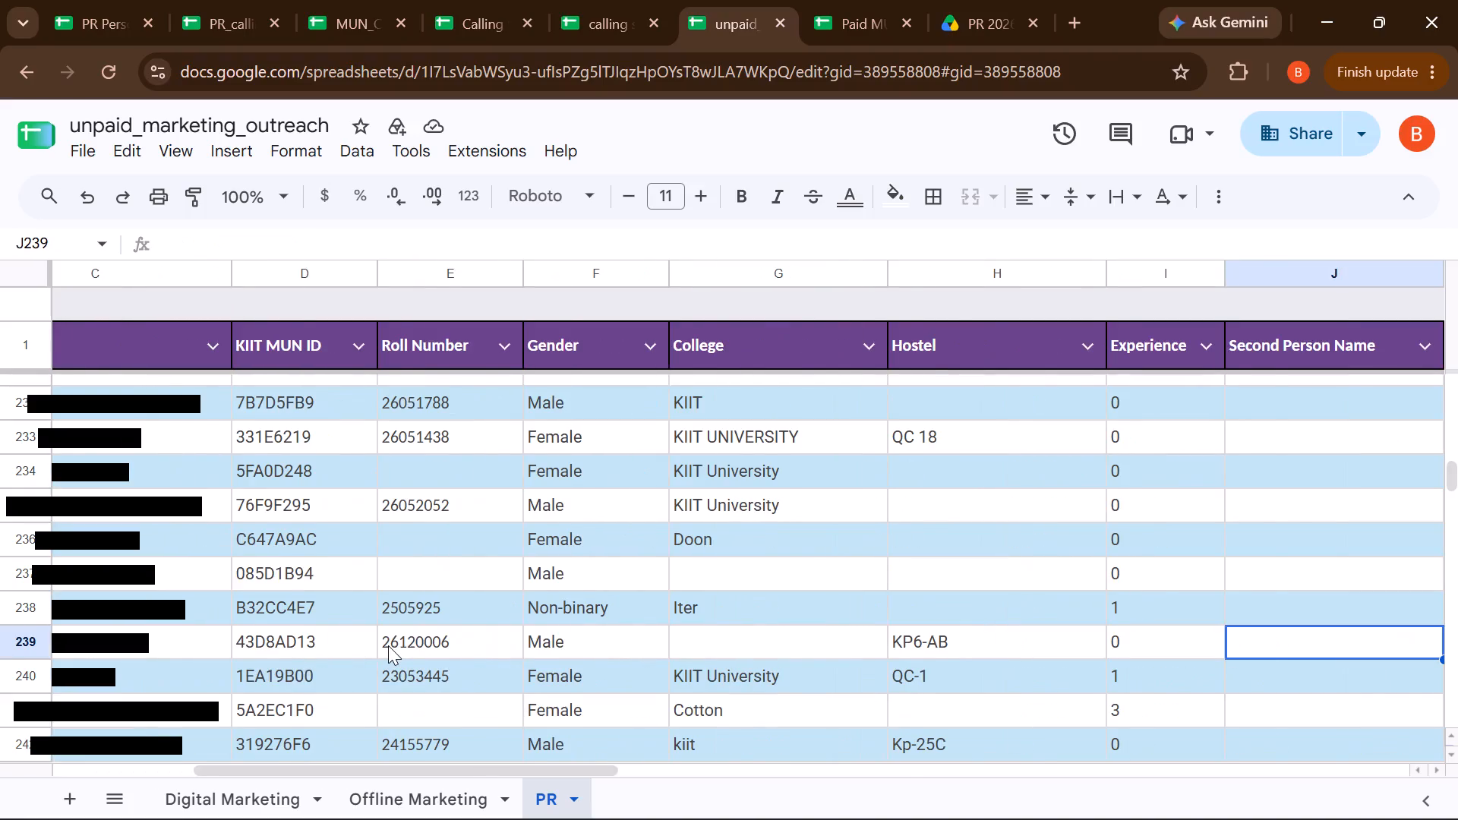
key("Right")
key("Right")
key("Right")
key("Right")
key("Right")
key("Right")
key("Left")
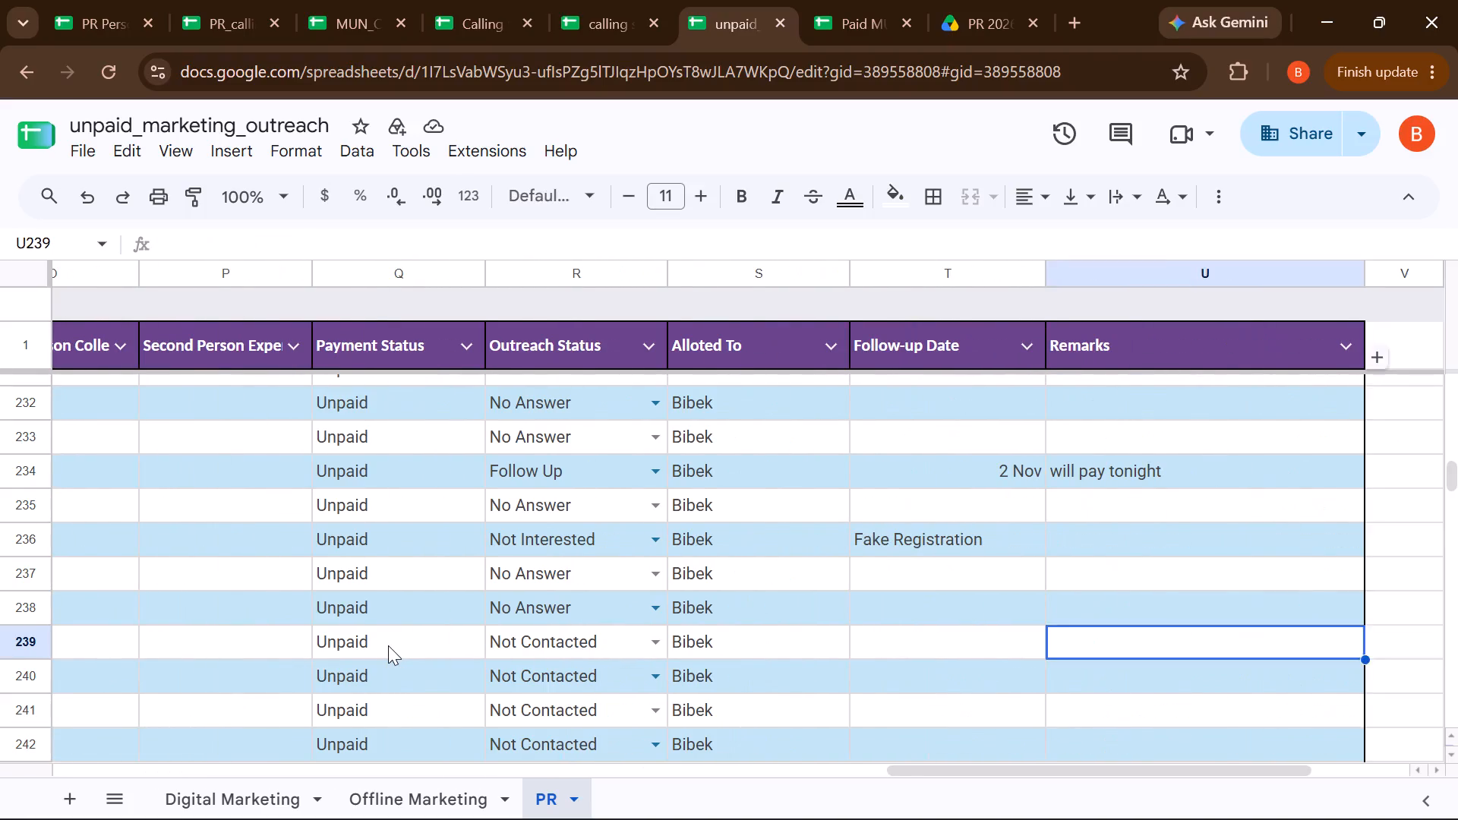
key("Left")
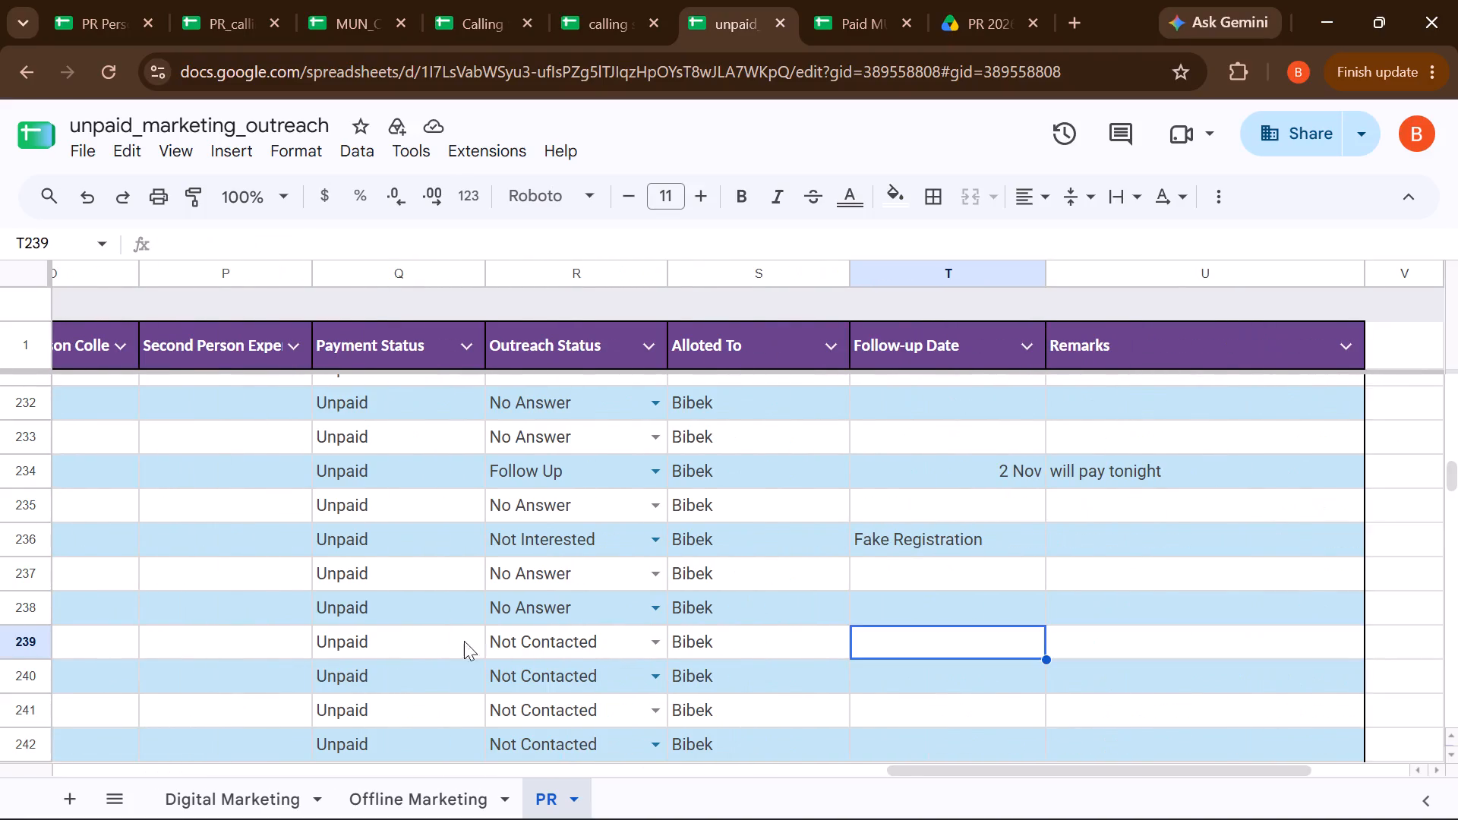
left_click(660, 641)
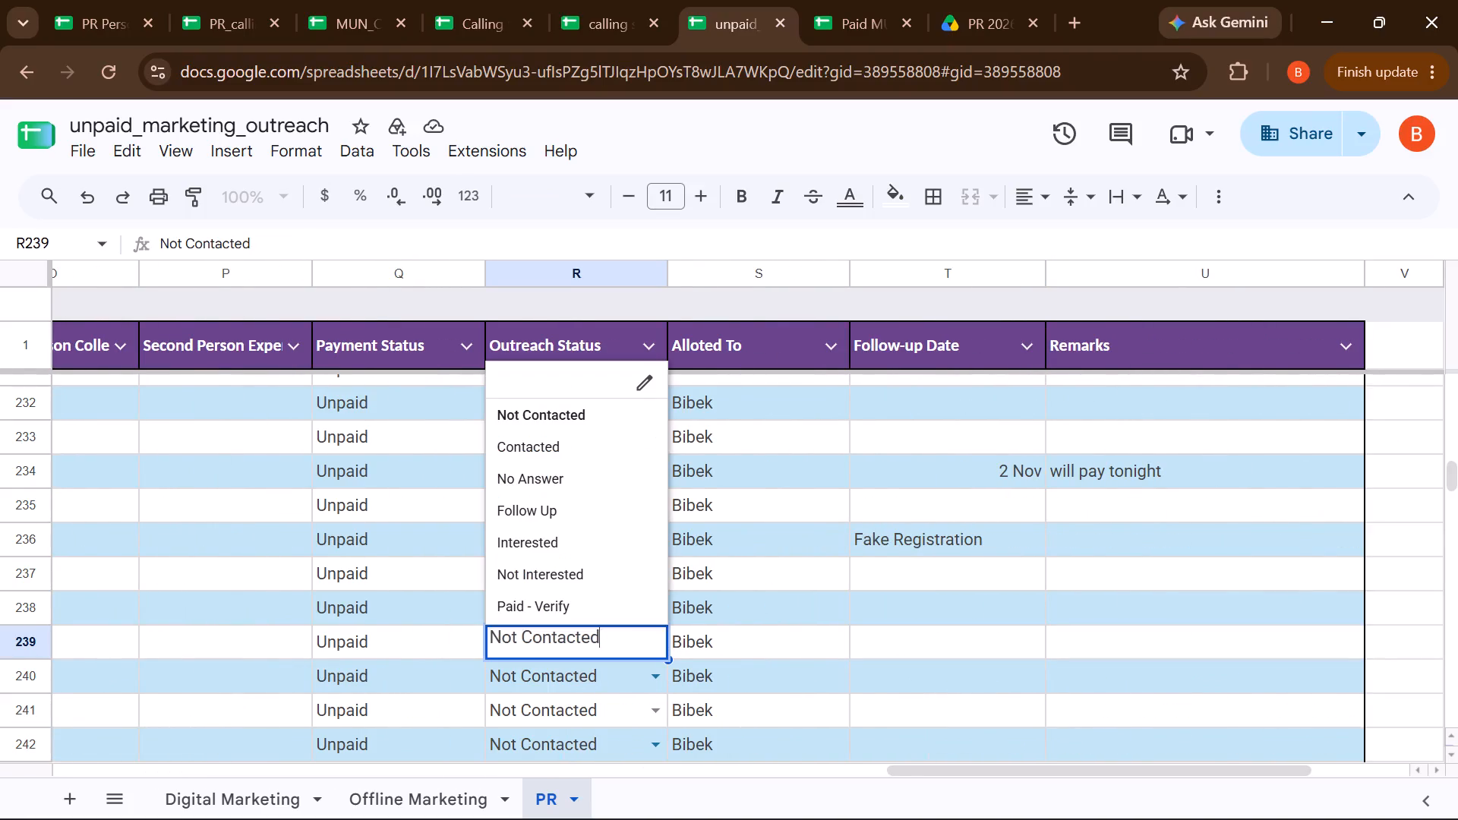
left_click(529, 575)
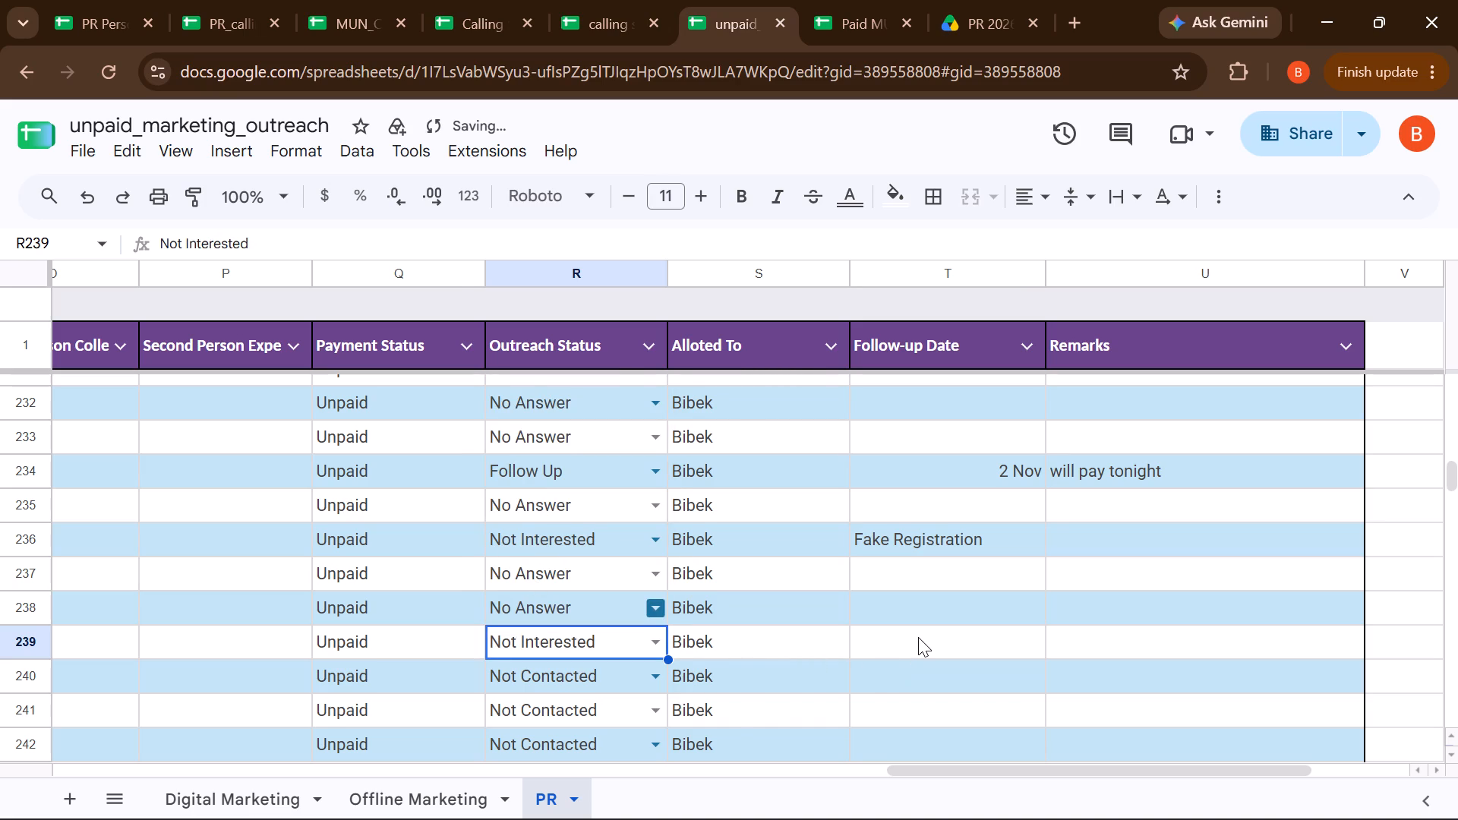
Enter "Exams" in the Remarks cell for the registrant in row 239.
left_click(918, 637)
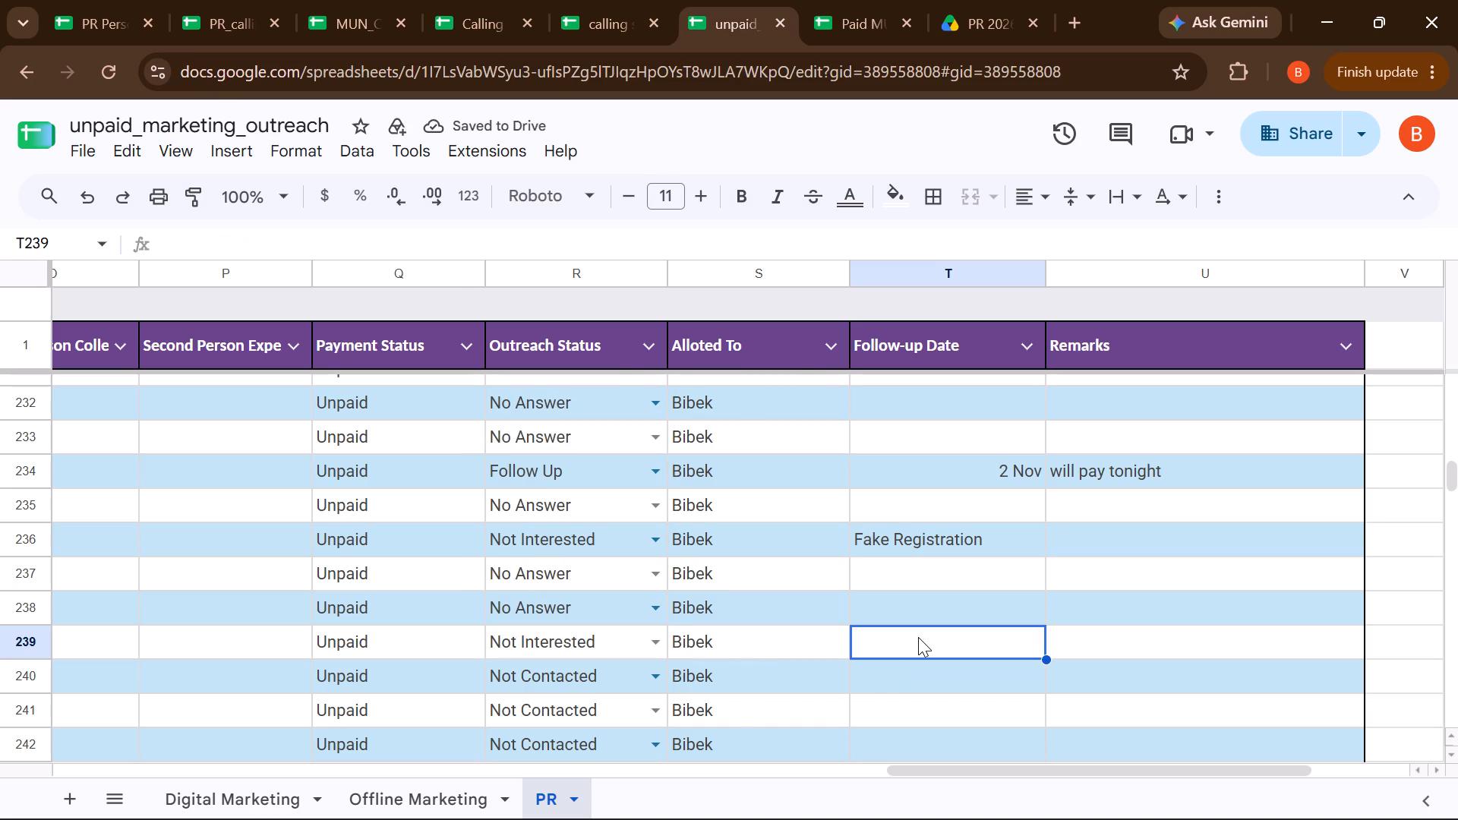
key("Right")
type("Exams")
key("Down")
Go to the Name cell in row 240 to check the next registrant's name and contact details.
key("Left")
key("Left")
key("Left")
key("Left")
key("Left")
key("Left")
key("Left")
key("Left")
key("Left")
key("Left")
key("Left")
key("Left")
key("Left")
key("Left")
key("Left")
key("Left")
key("Left")
key("Left")
key("Left")
key("Left")
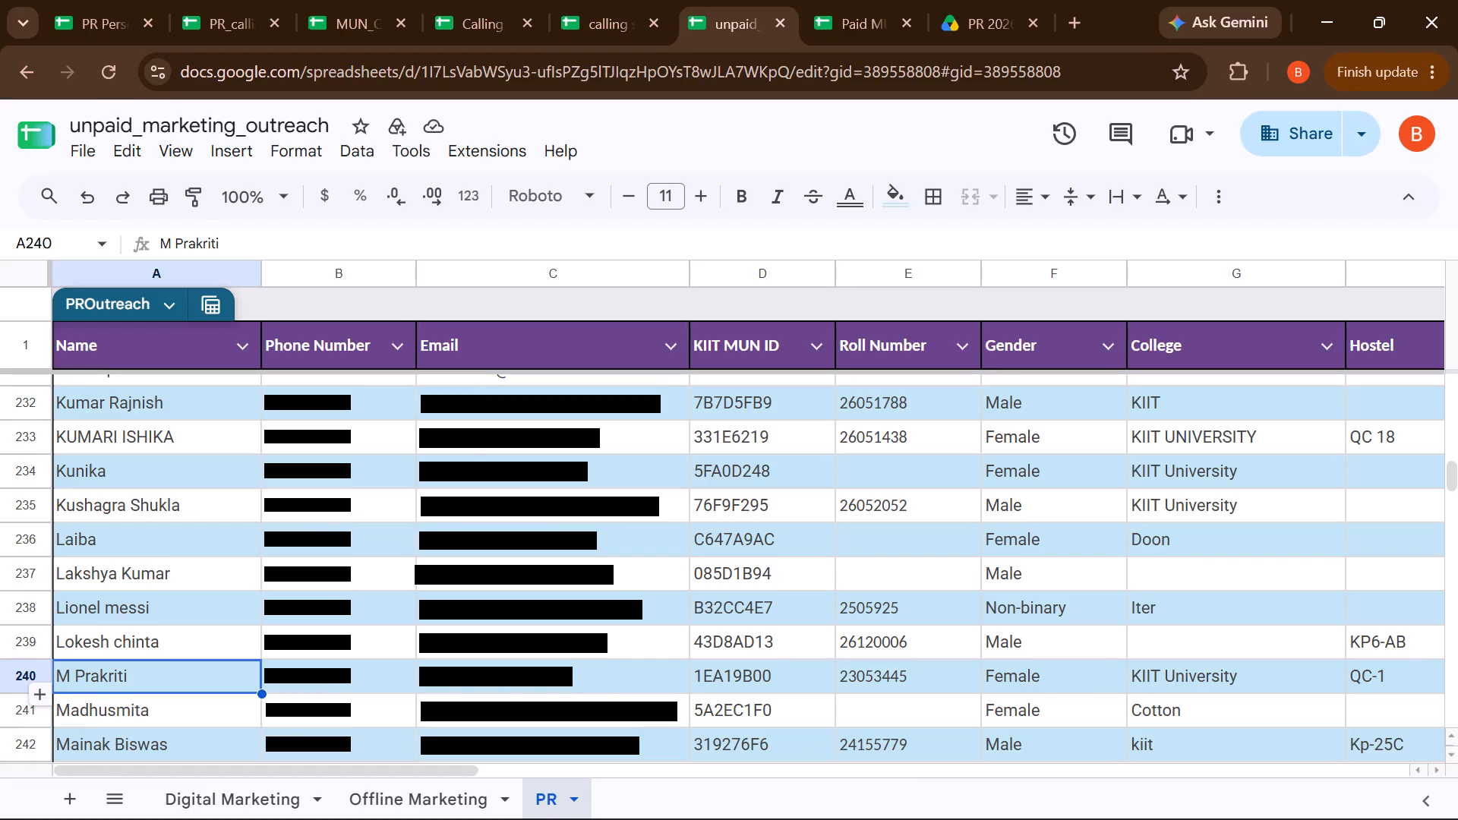
Set the Outreach Status of the registrant in row 240 to No Answer.
key("Right")
key("Right")
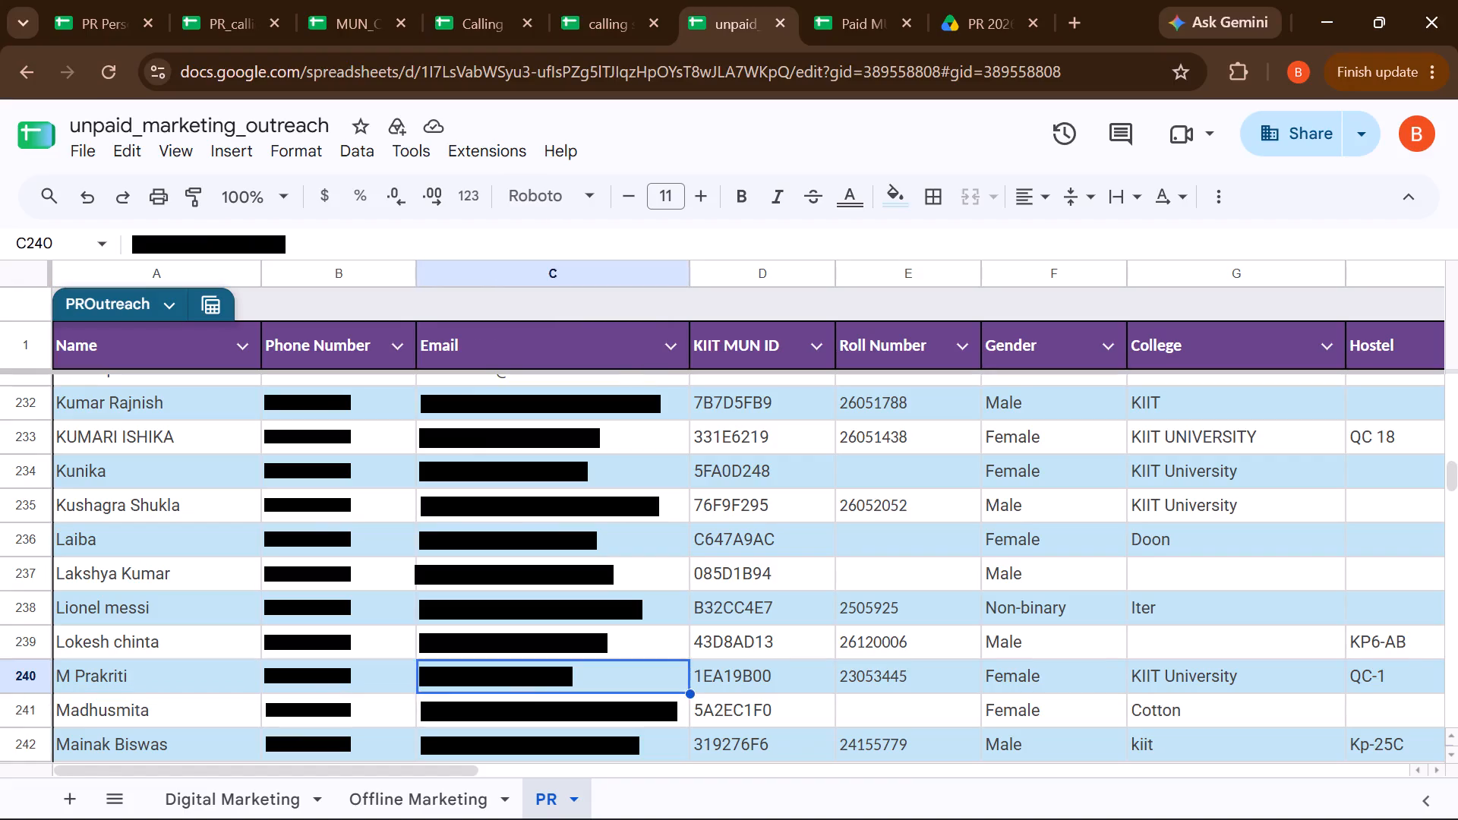
key("Right")
key("Right")
key("Right")
key("Right")
key("Right")
key("Right")
key("Right")
key("Right")
key("Right")
key("Right")
key("Right")
key("Right")
key("Right")
key("Right")
key("Right")
key("Right")
key("Right")
key("Right")
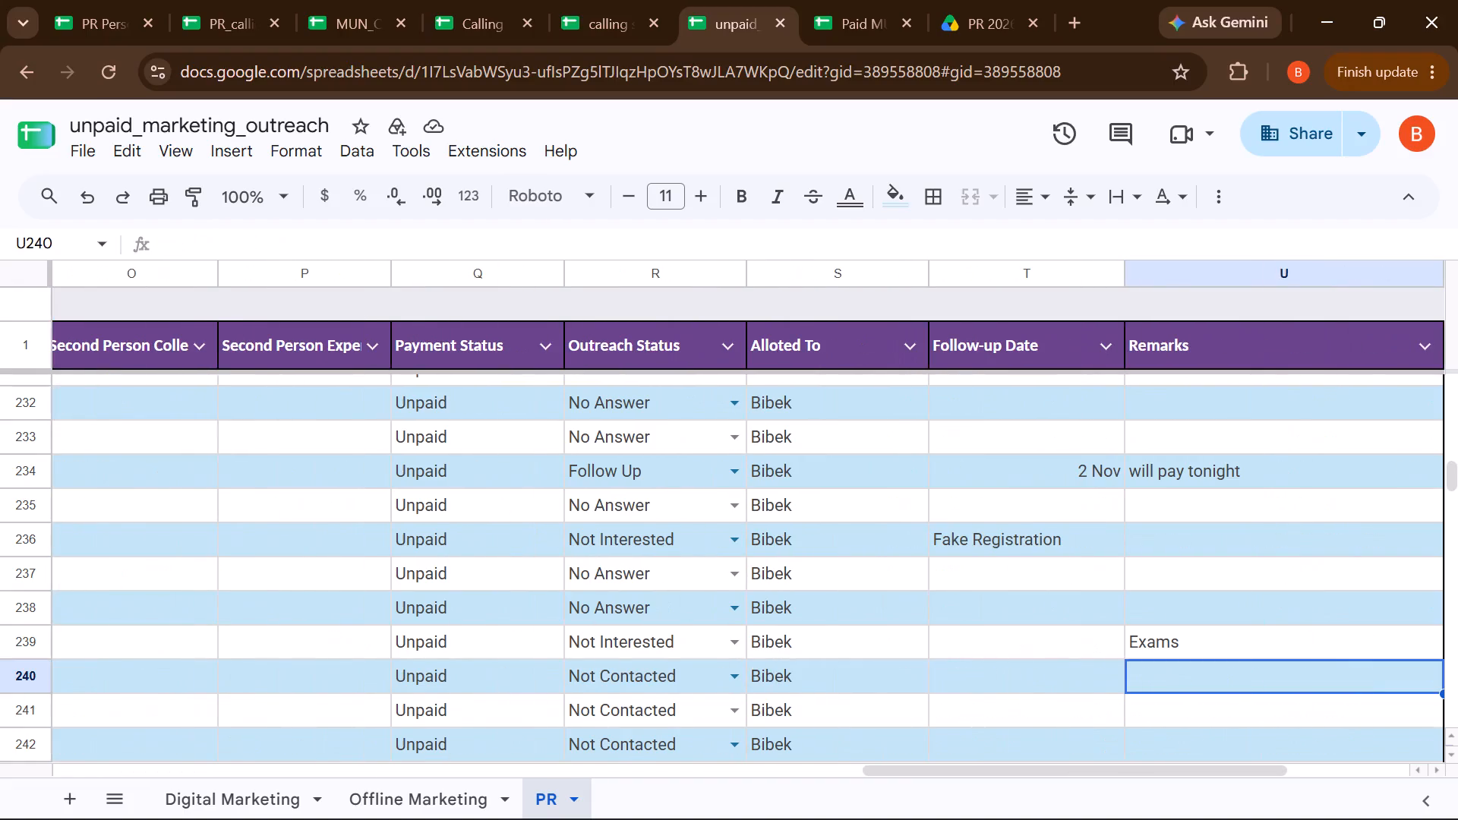
key("Left")
key("Left")
key("Left")
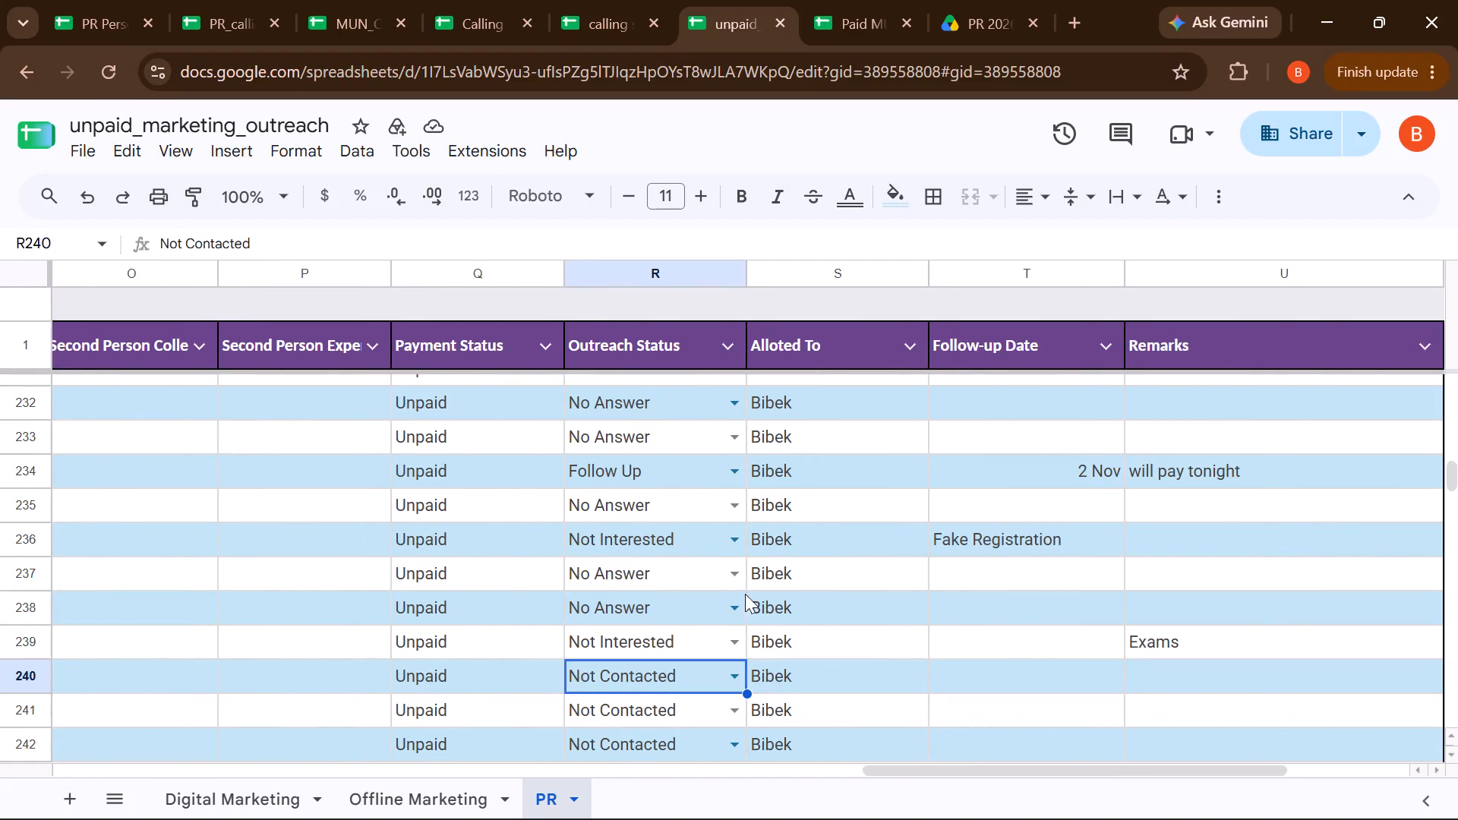
left_click(740, 676)
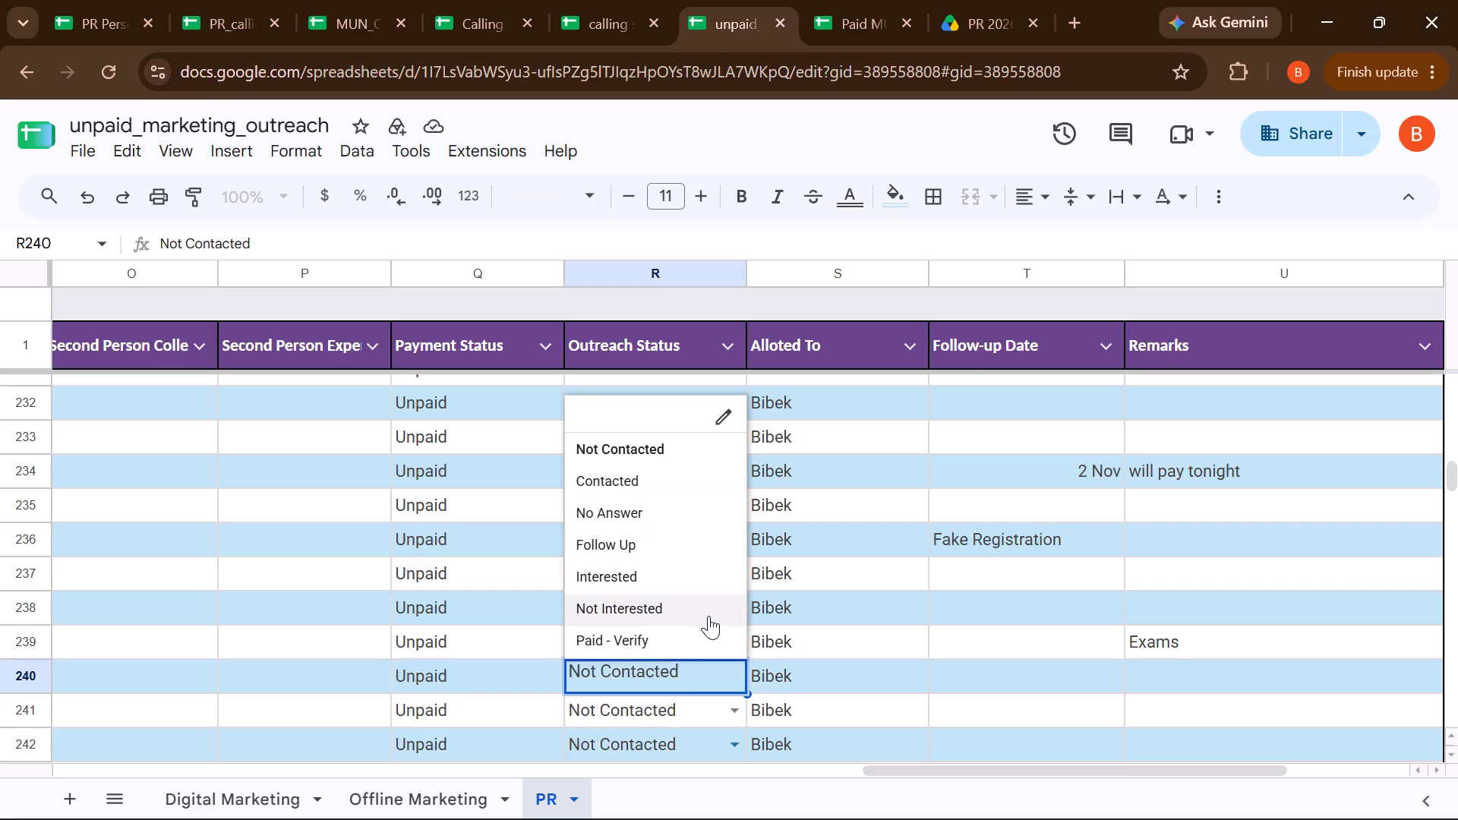
left_click(677, 515)
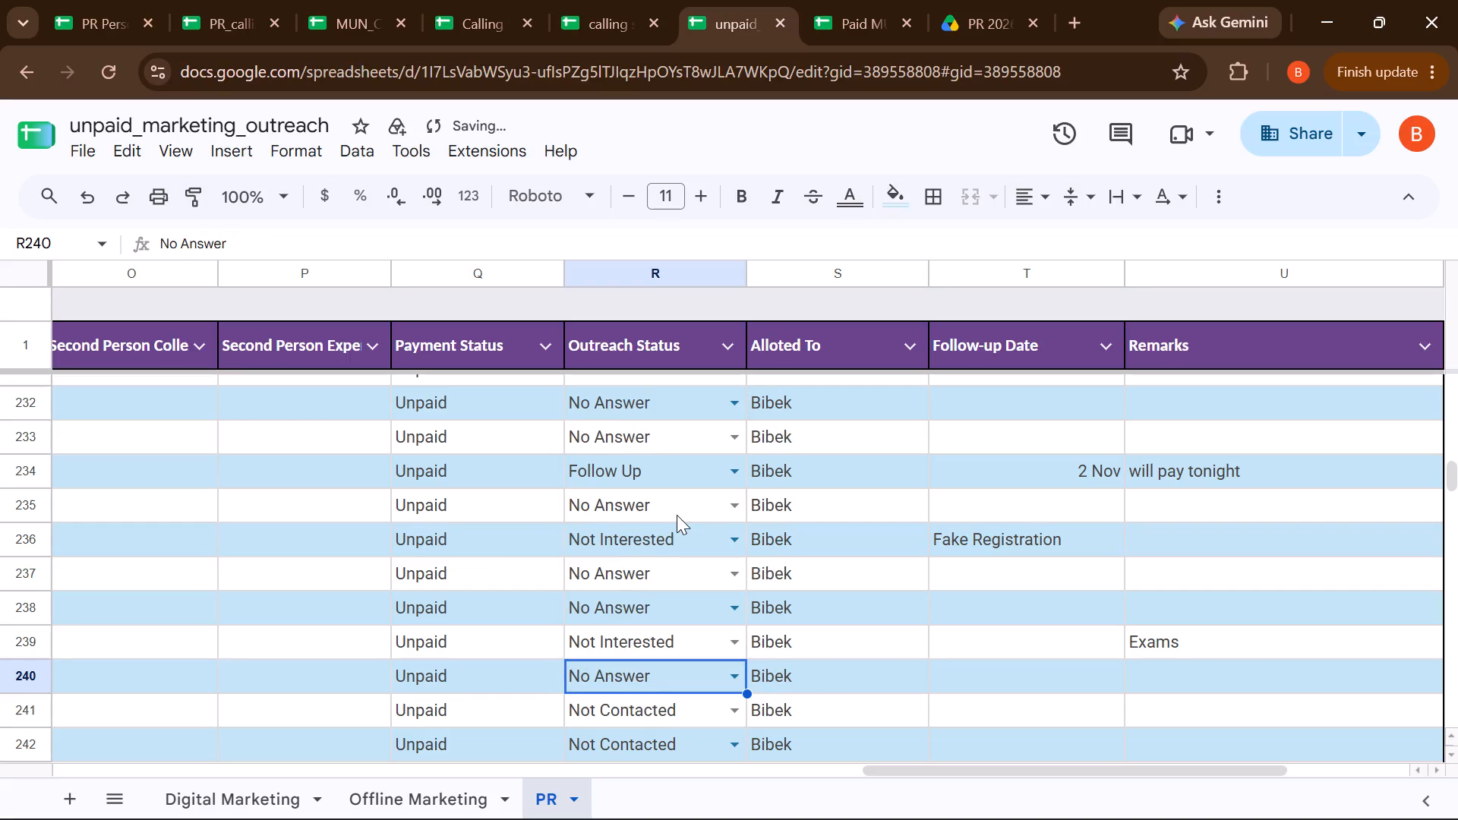
Go to the Name and Phone Number cells in row 241 to check the next registrant's contact details.
key("Down")
key("Left")
key("Left")
key("Left")
key("Left")
key("Left")
key("Left")
key("Left")
key("Left")
key("Left")
key("Left")
key("Left")
key("Left")
key("Left")
key("Left")
key("Left")
key("Left")
key("Left")
key("Left")
key("Left")
key("Left")
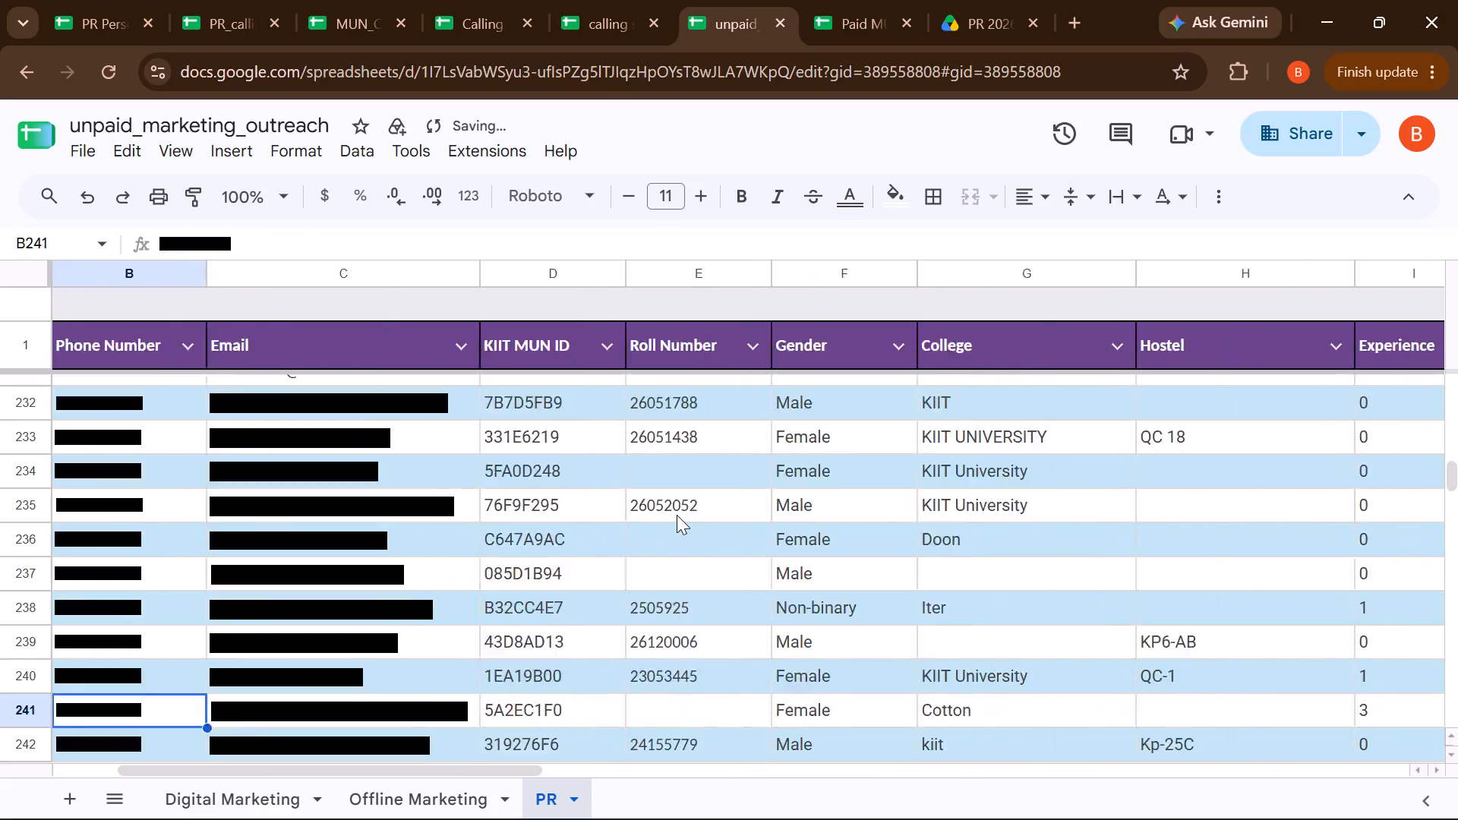
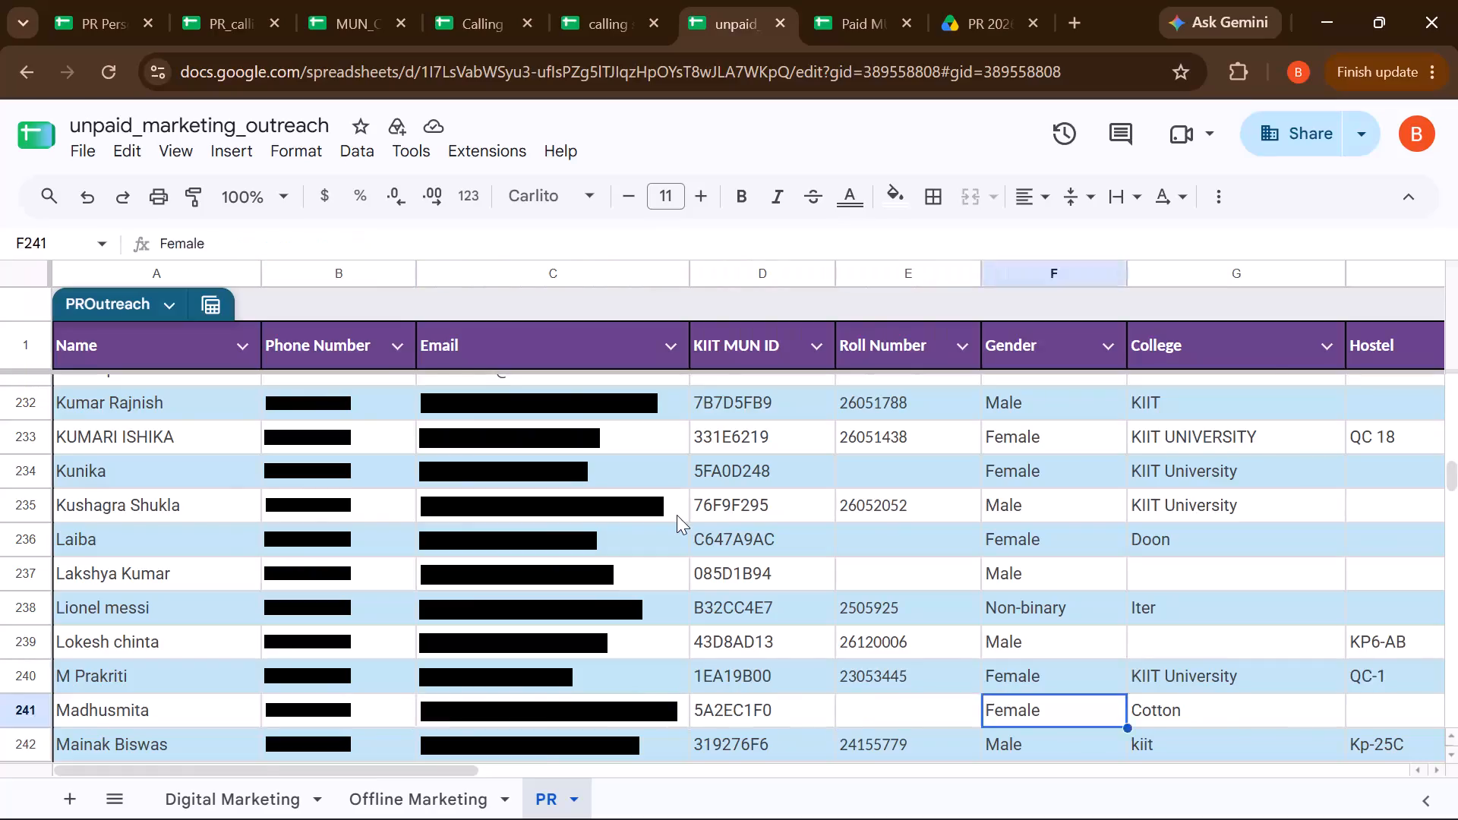
Set the Outreach Status of the registrant in row 241 to No Answer.
key("Right")
key("Right")
key("Right")
key("Right")
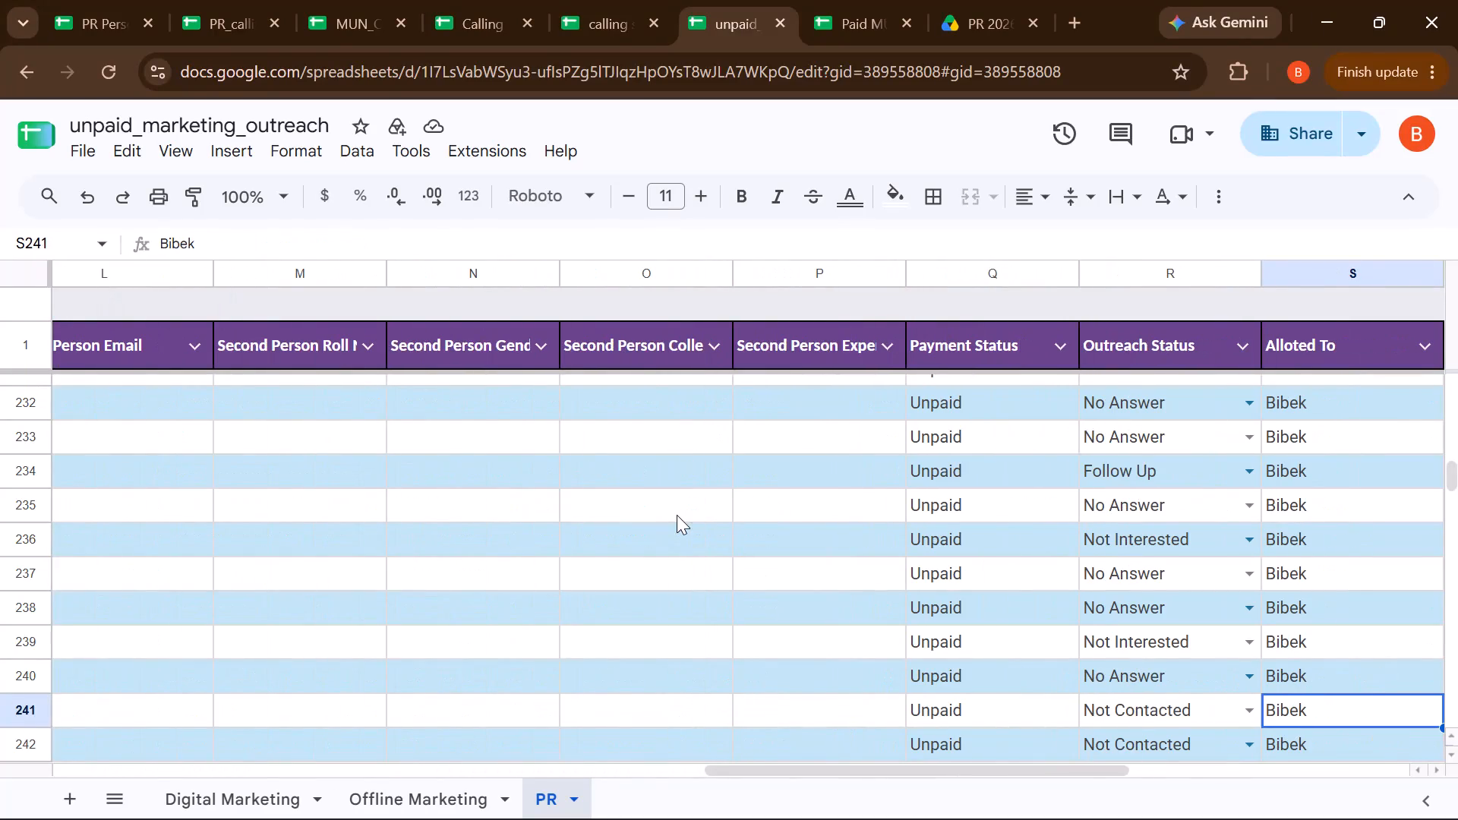
left_click(1242, 717)
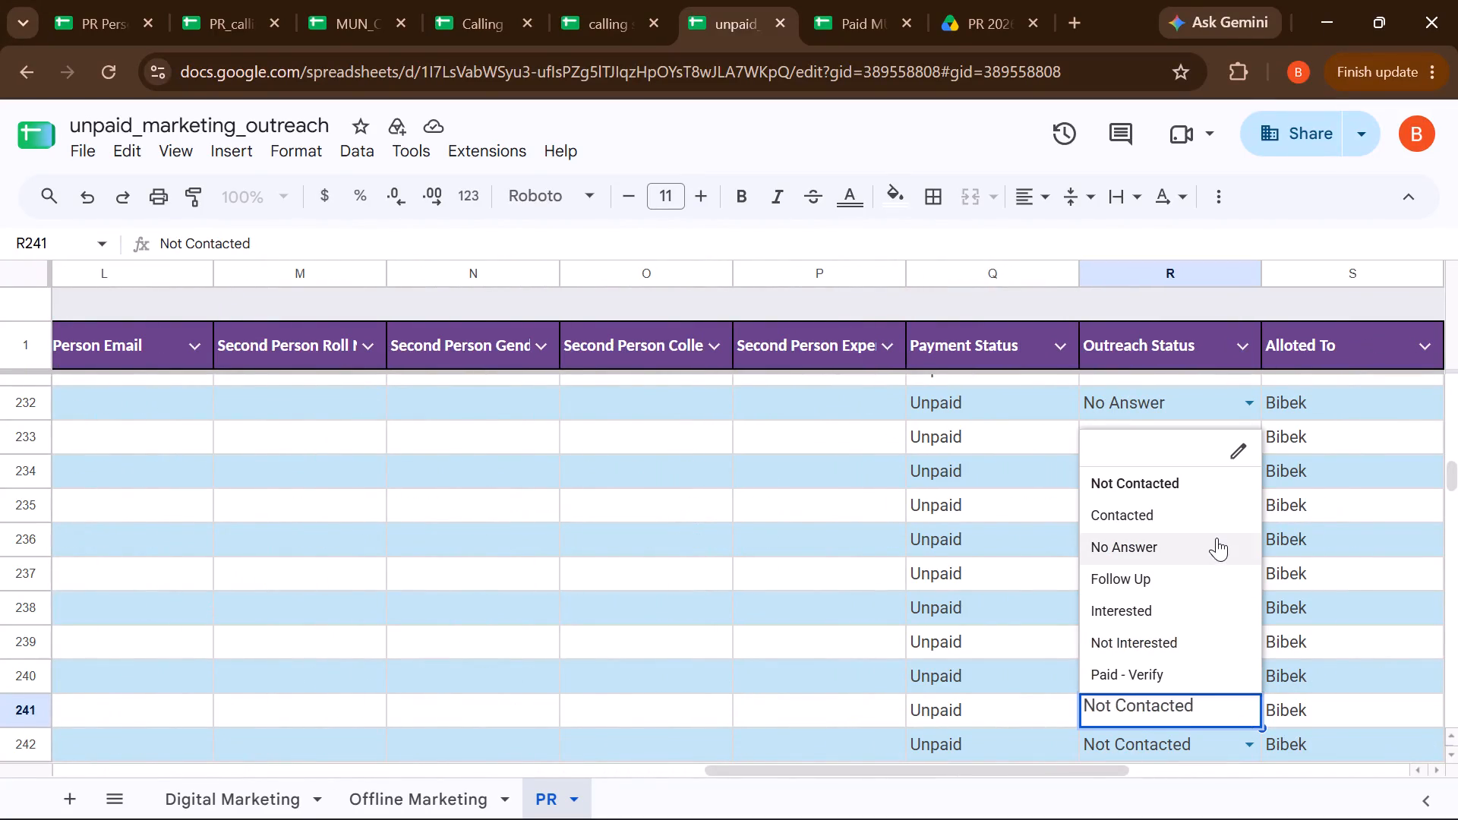
left_click(1217, 538)
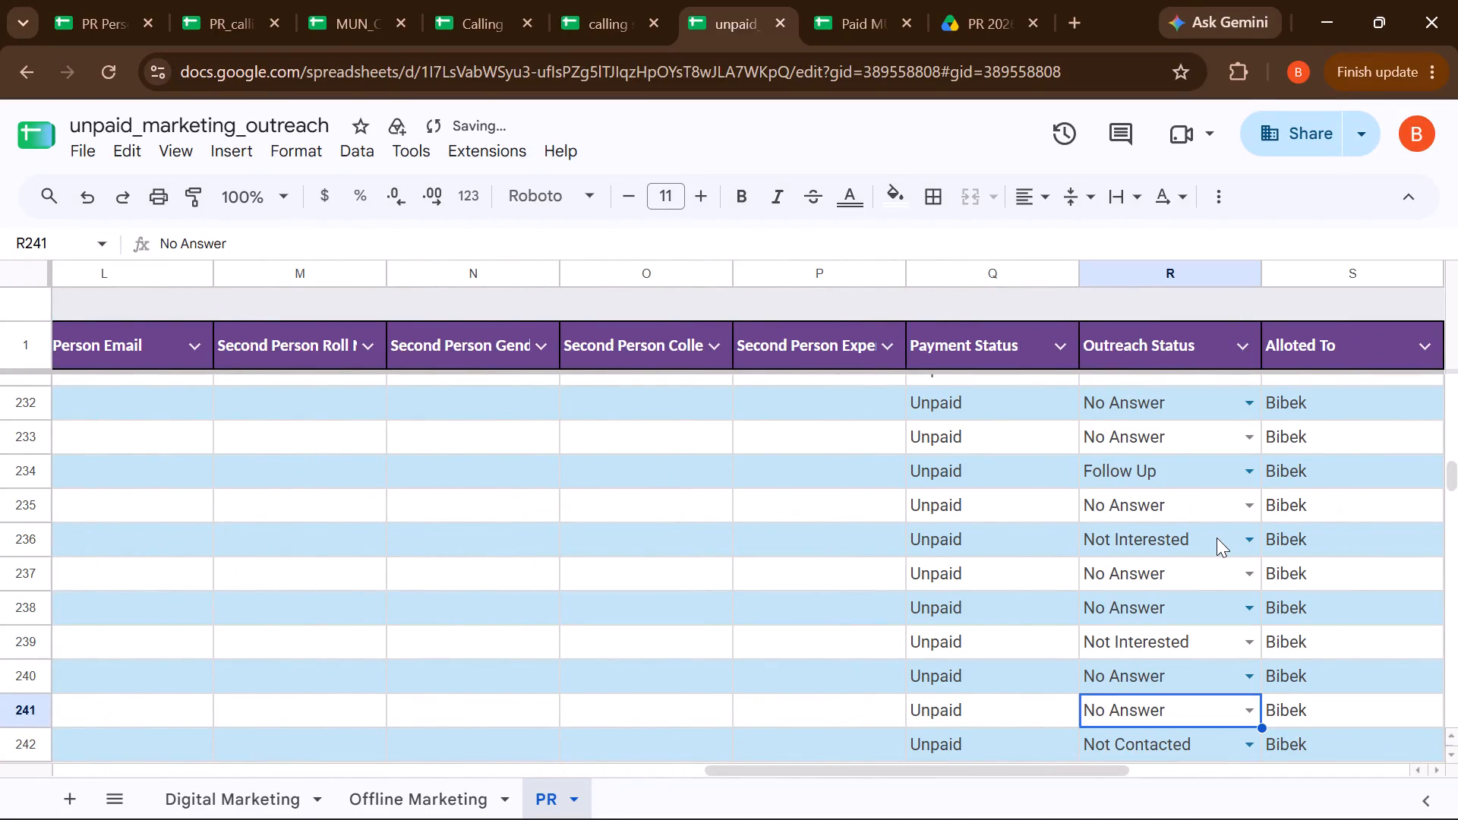
Go to row 242 and check the next registrant's name, phone number, KIIT MUN ID and roll number.
key("Down")
key("Left")
key("Left")
key("Left")
key("Left")
key("Left")
key("Left")
key("Left")
key("Left")
key("Left")
key("Left")
key("Left")
key("Left")
key("Left")
key("Left")
key("Left")
key("Left")
key("Left")
key("Left")
key("Left")
key("Left")
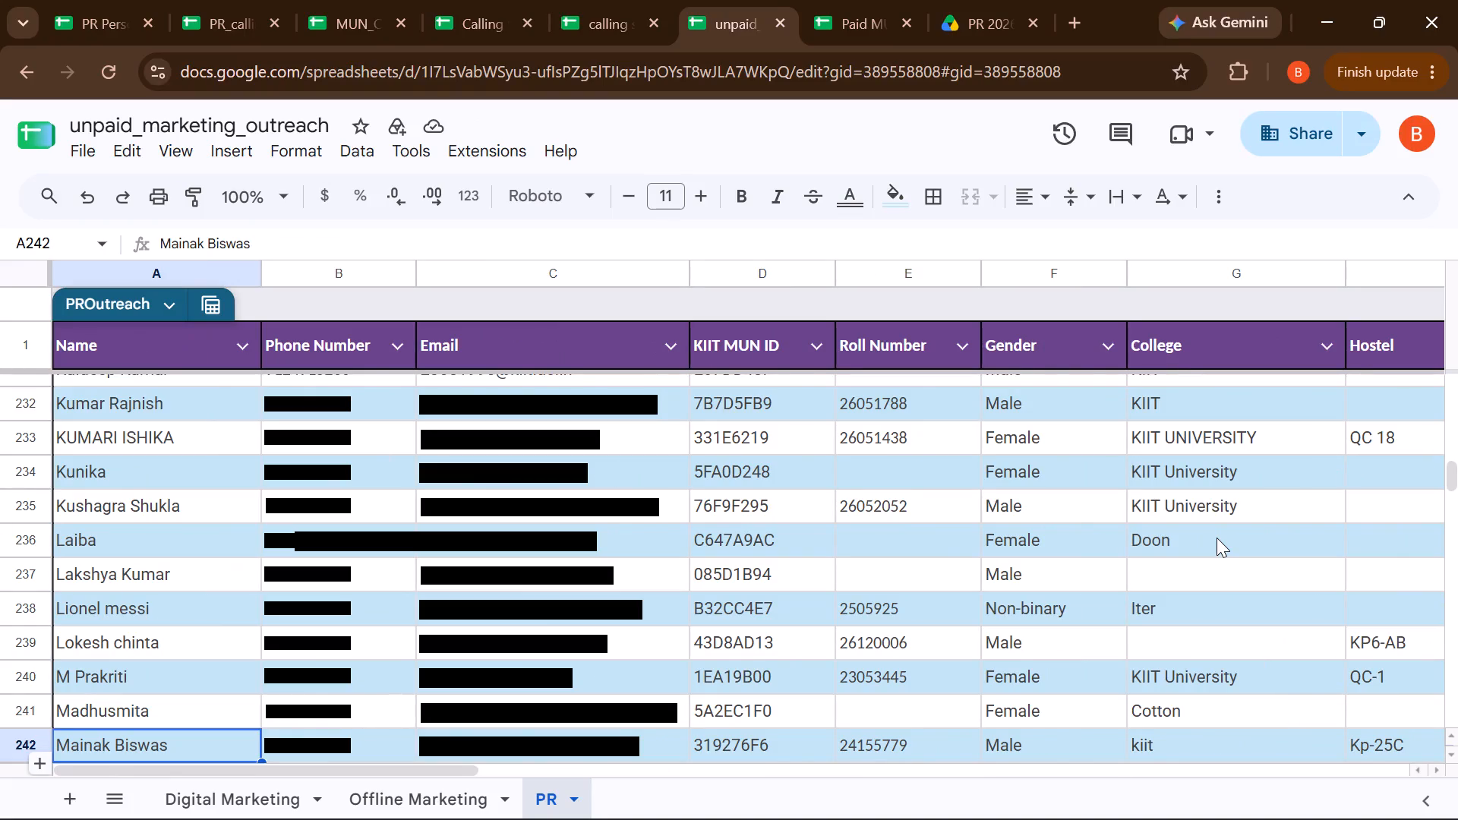
key("Right")
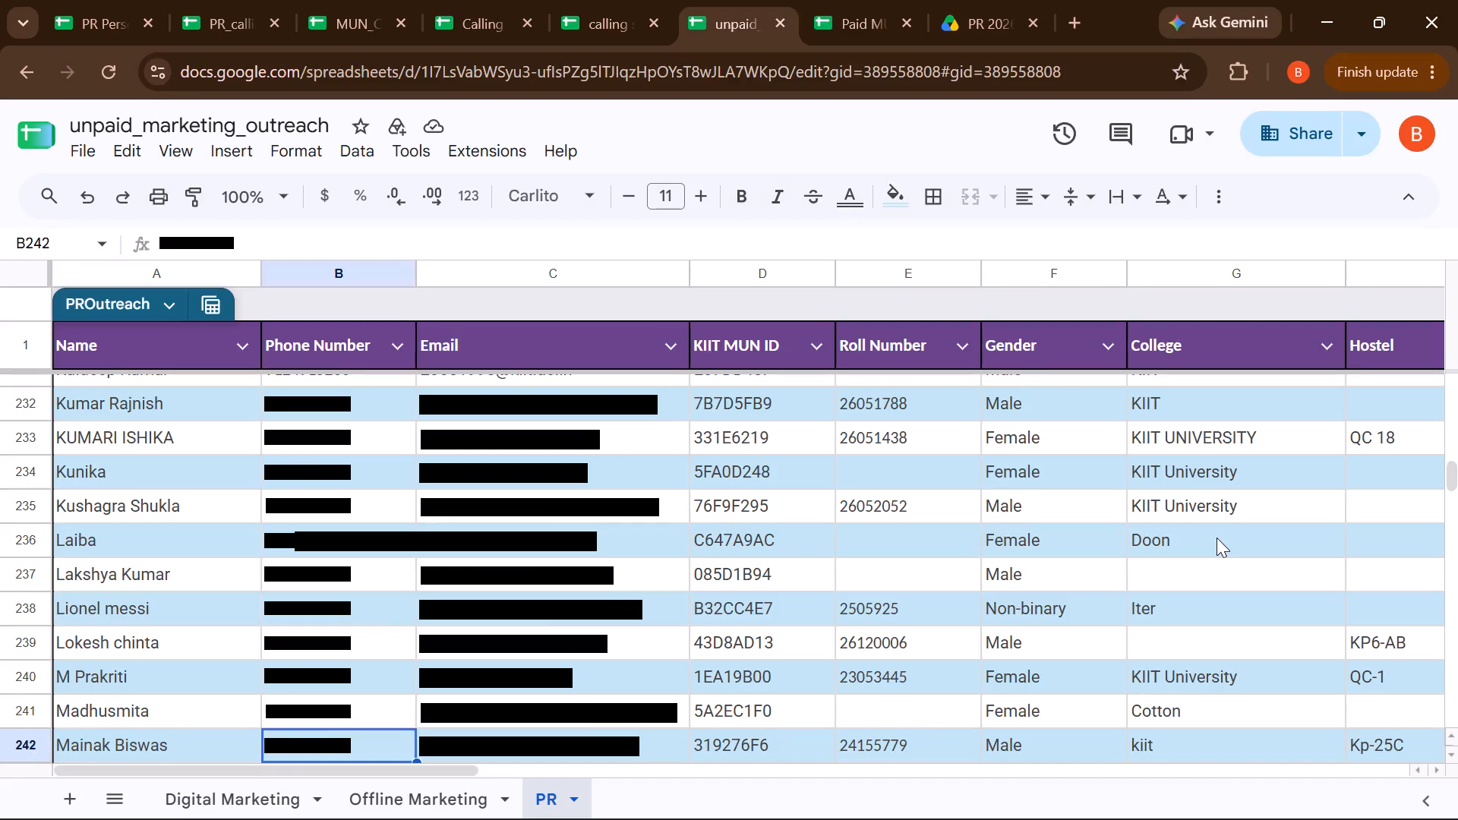
key("Right")
key("Right")
key("Right")
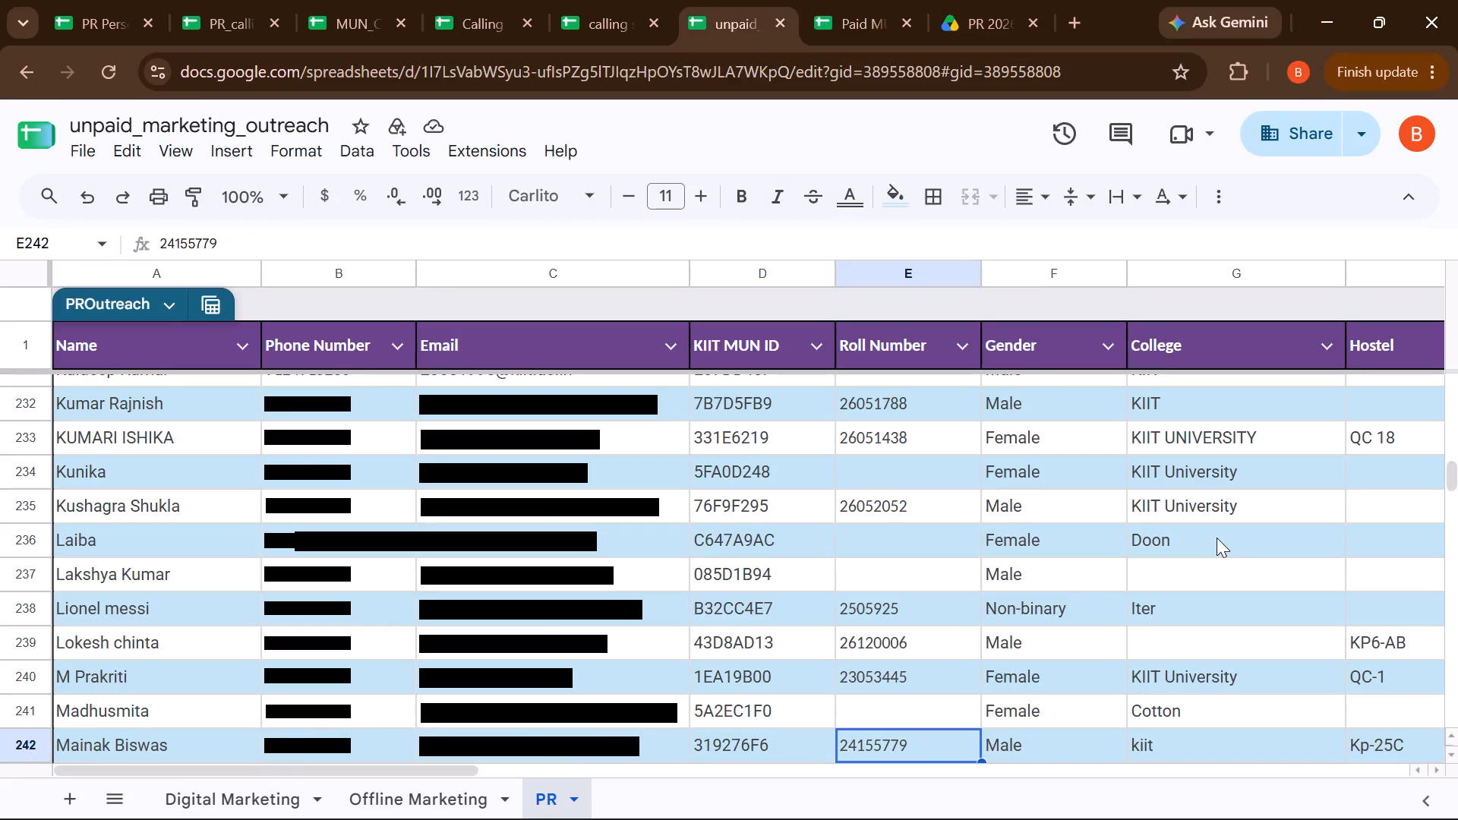
key("Left")
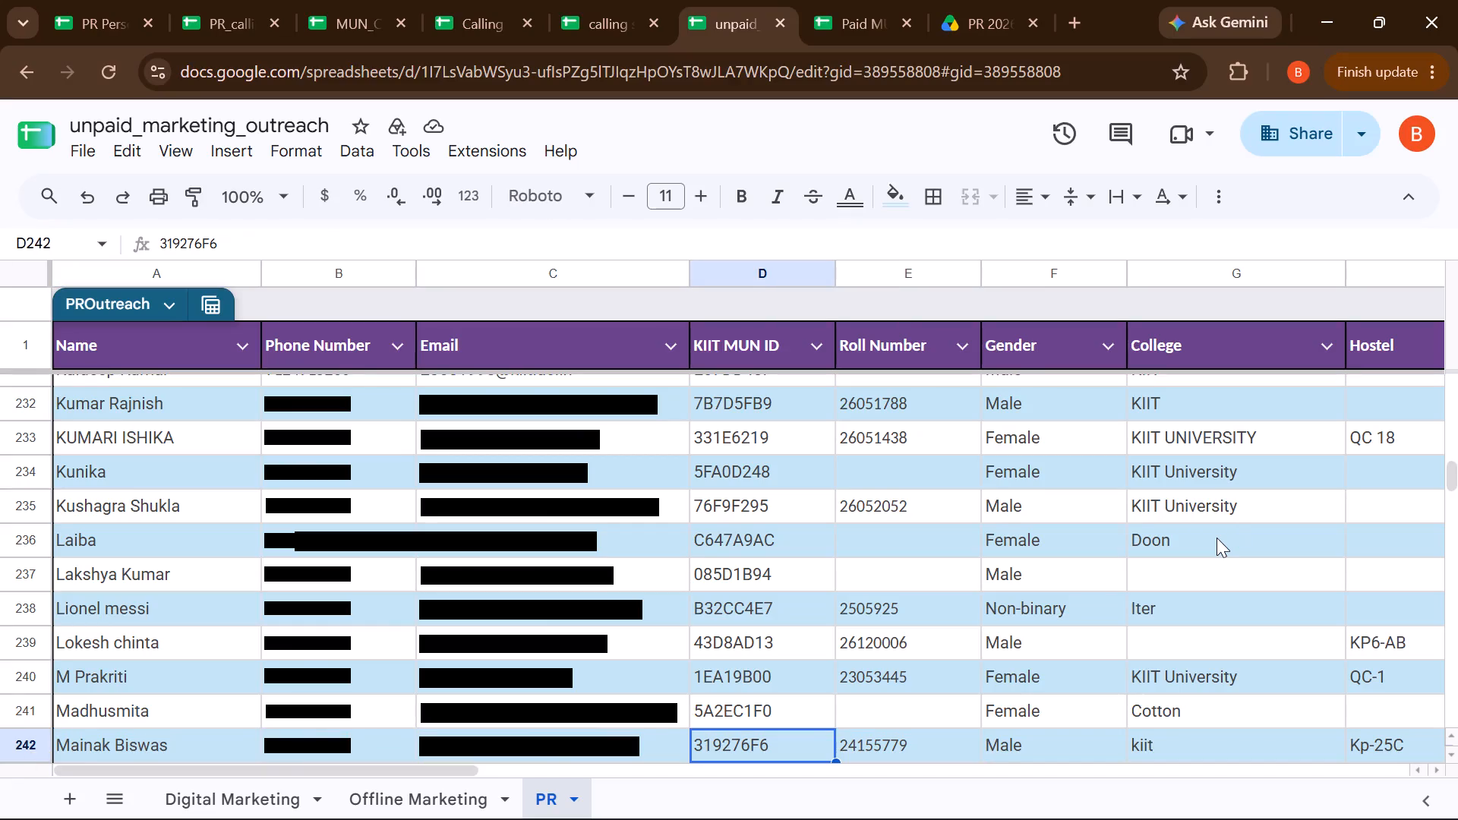
key("Right")
key("Left")
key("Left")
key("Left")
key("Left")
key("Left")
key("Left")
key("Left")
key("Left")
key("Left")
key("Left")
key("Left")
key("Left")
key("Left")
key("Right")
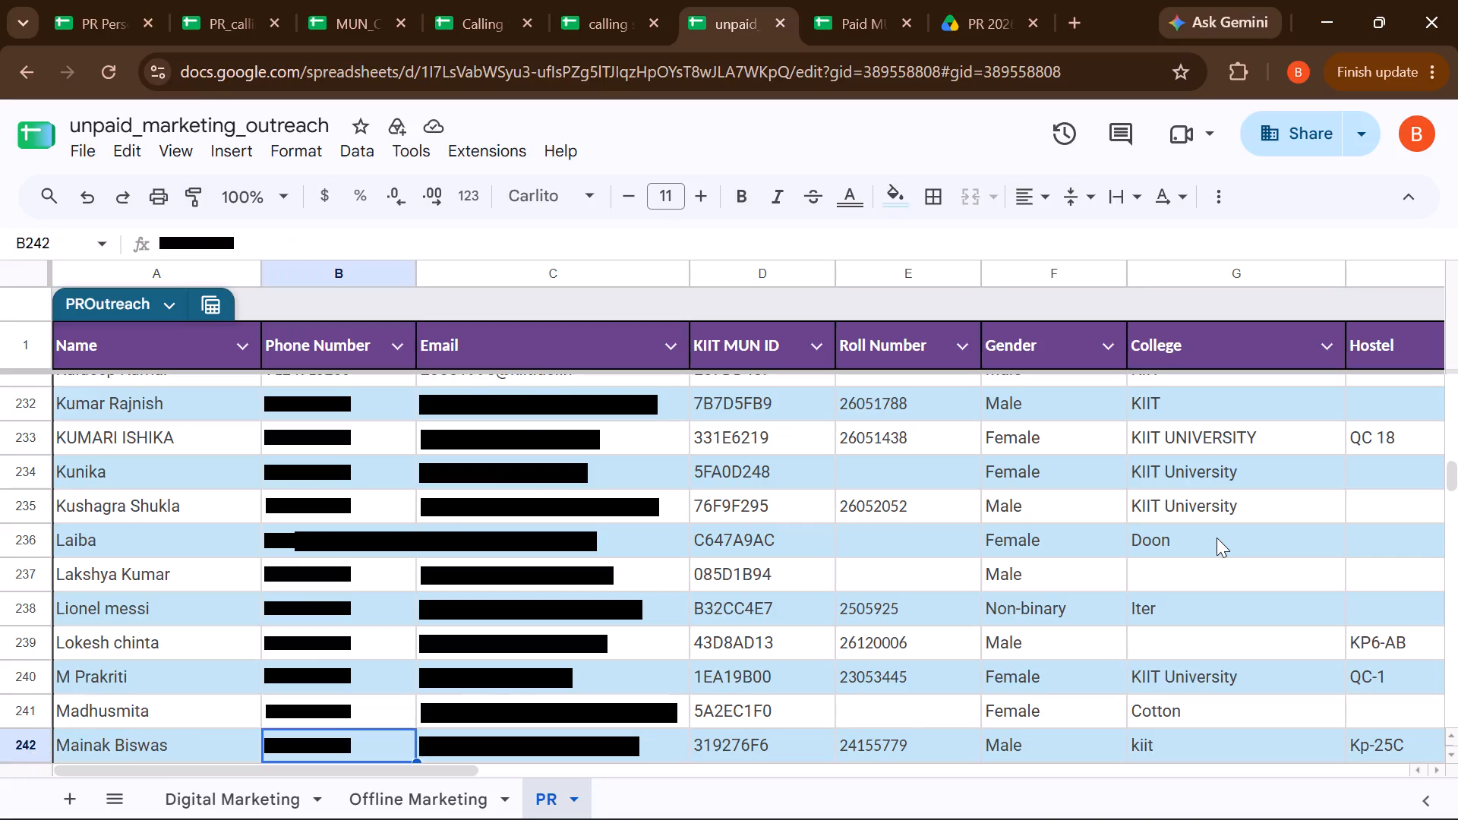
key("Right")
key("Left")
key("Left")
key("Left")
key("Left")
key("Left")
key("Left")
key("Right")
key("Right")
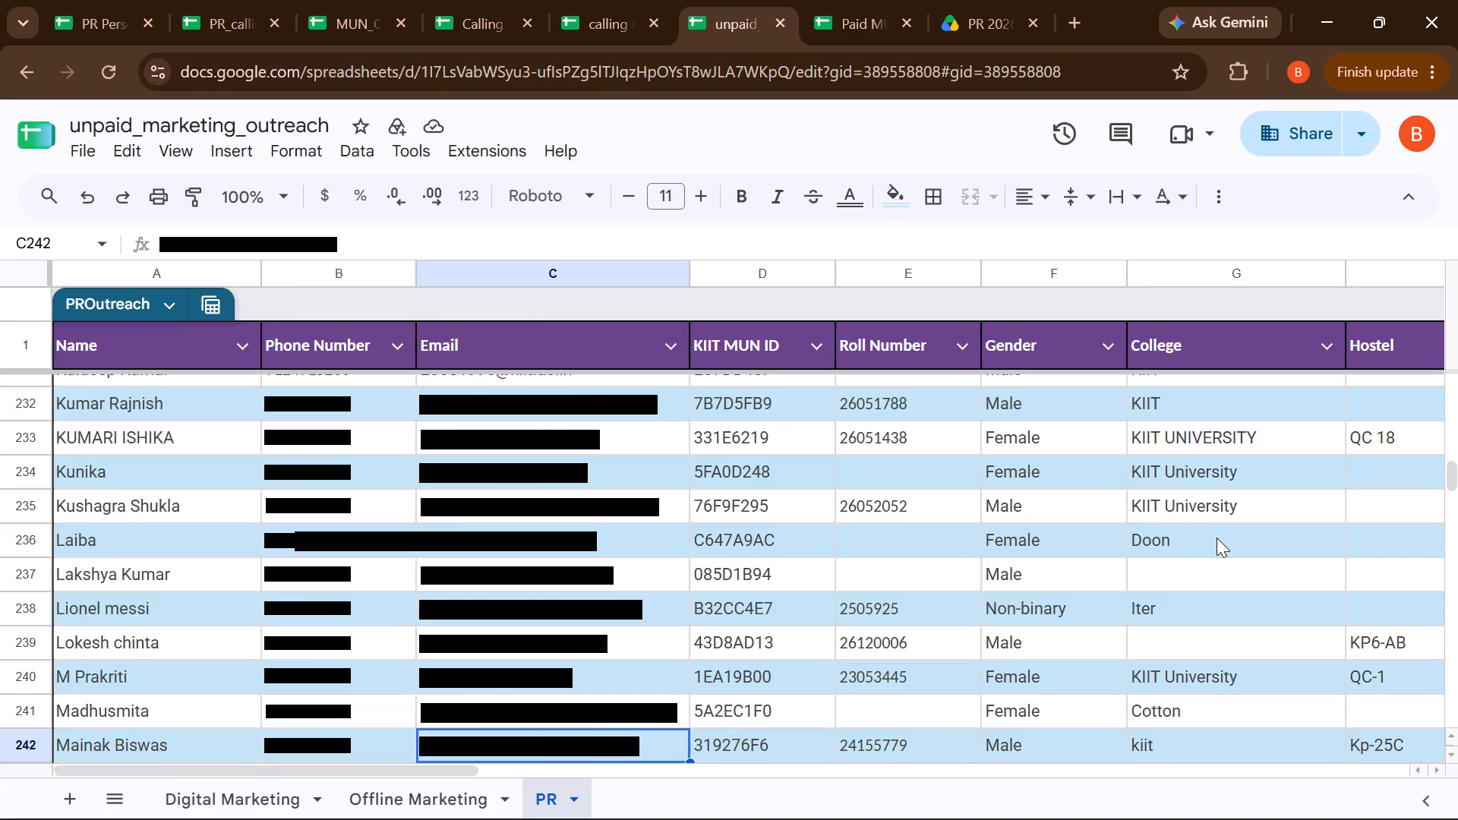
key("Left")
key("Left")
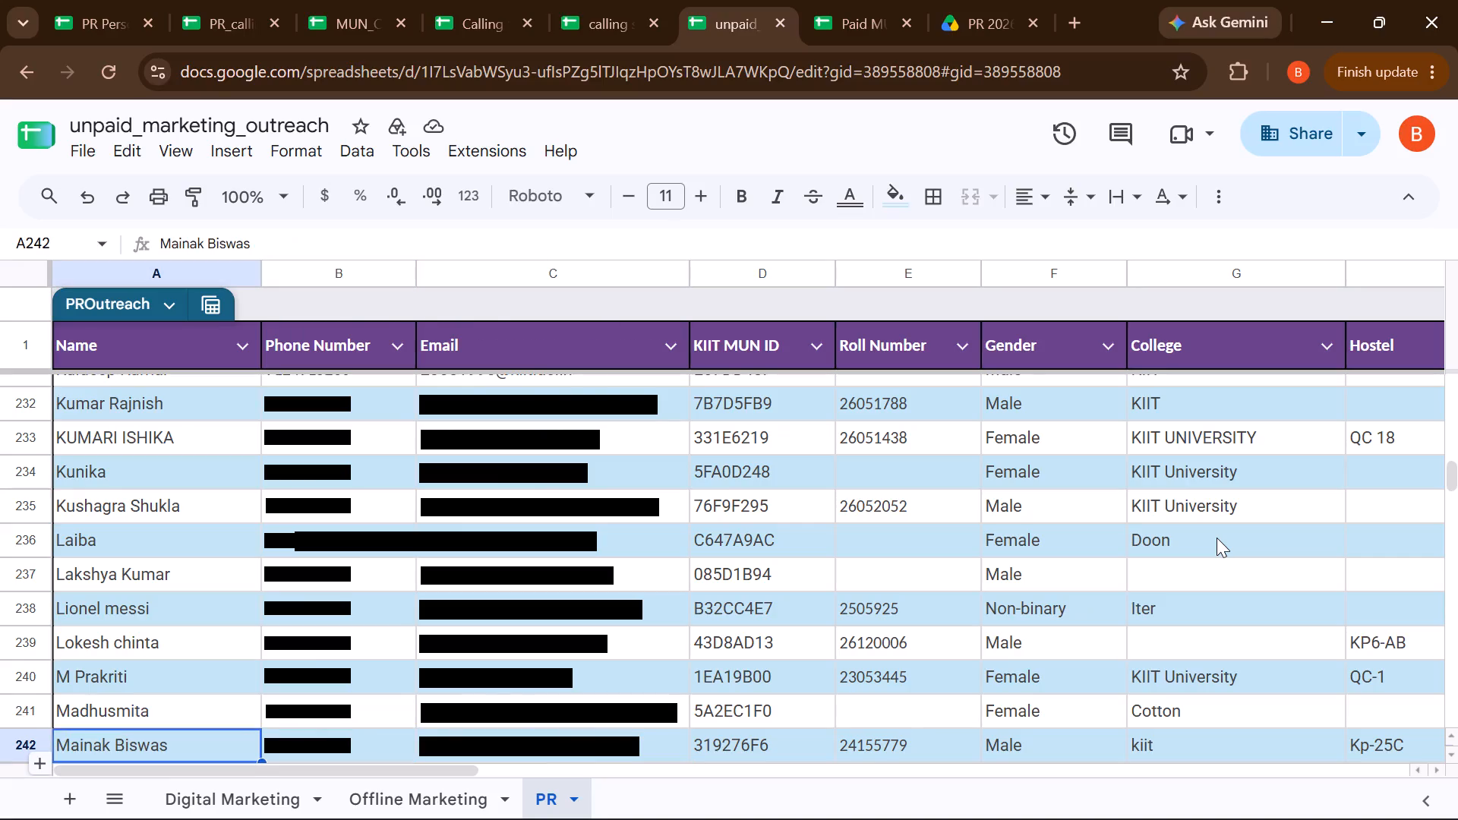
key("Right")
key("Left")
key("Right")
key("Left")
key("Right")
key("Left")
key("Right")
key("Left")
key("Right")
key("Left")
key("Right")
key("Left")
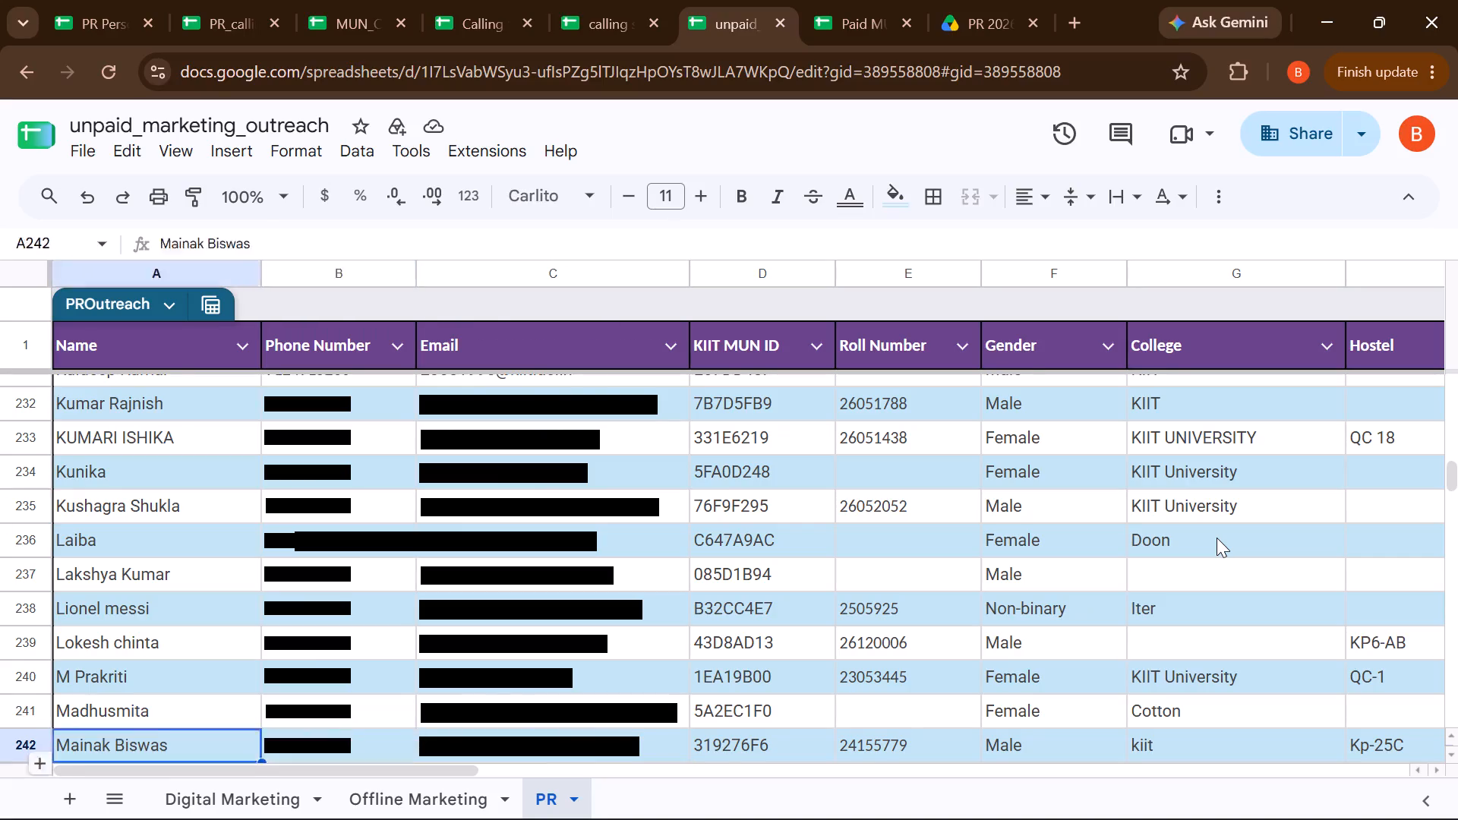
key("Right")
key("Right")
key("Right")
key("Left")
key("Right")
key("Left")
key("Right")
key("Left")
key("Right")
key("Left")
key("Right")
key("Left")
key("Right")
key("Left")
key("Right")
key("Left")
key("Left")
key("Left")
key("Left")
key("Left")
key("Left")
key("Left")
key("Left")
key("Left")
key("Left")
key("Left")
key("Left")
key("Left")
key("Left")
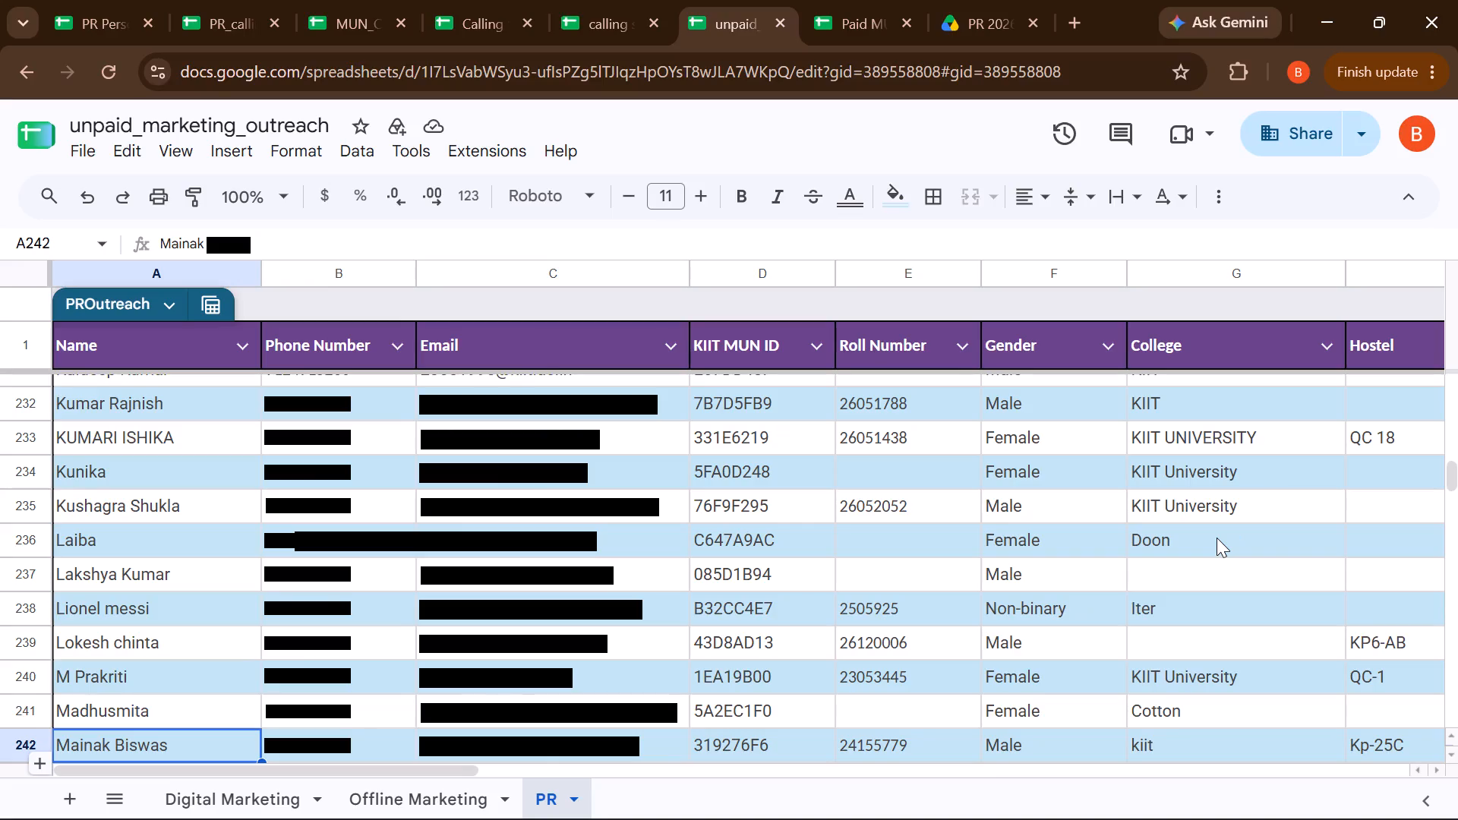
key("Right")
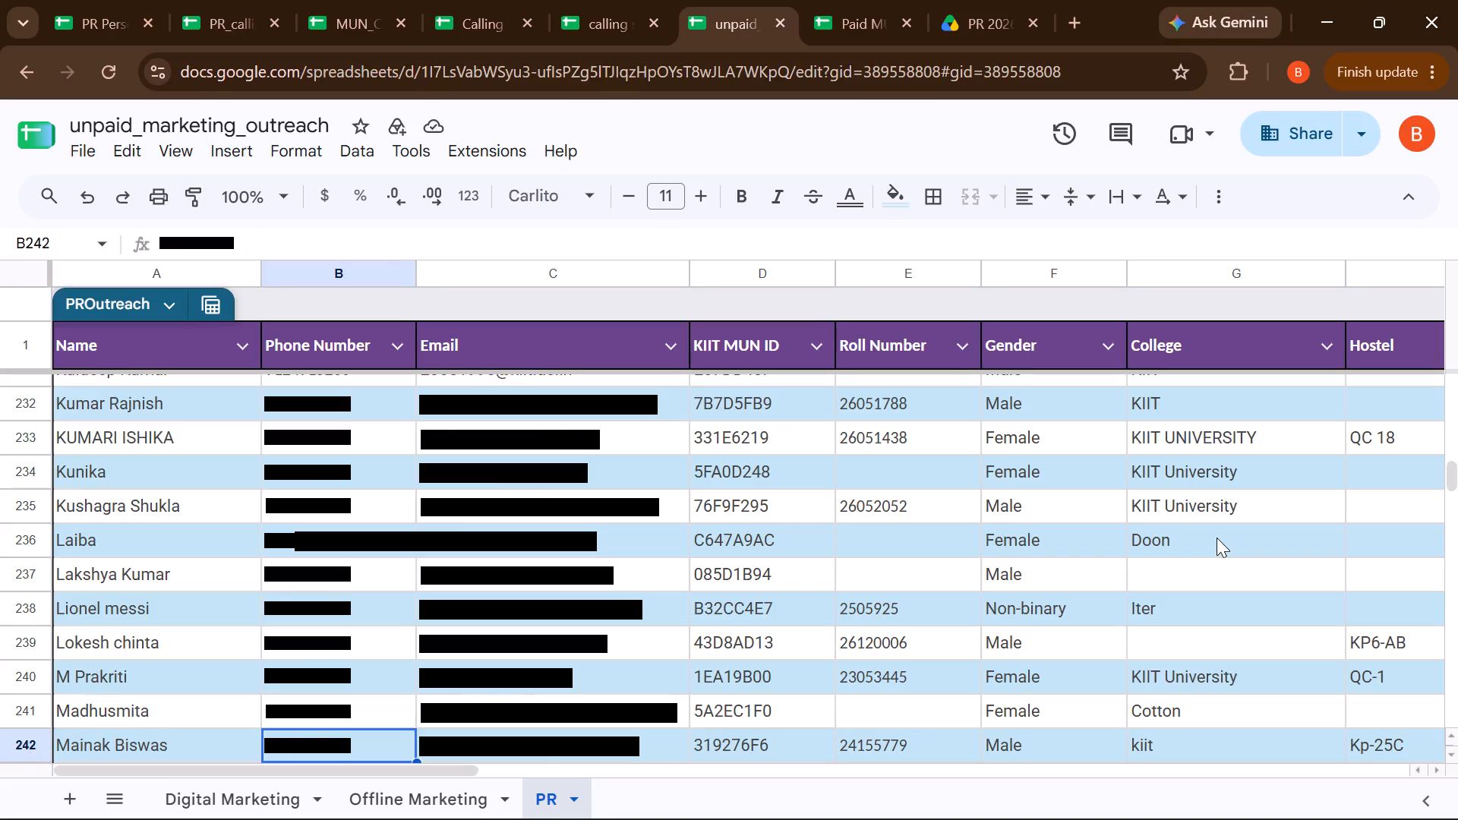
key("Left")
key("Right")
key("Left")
Check row 242's Follow-up Date and Remarks cells and view its Outreach Status options without choosing one.
key("Right")
key("Right")
key("Right")
key("Right")
key("Right")
key("Right")
key("Right")
key("Right")
key("Right")
key("Right")
key("Right")
key("Right")
key("Right")
key("Right")
key("Right")
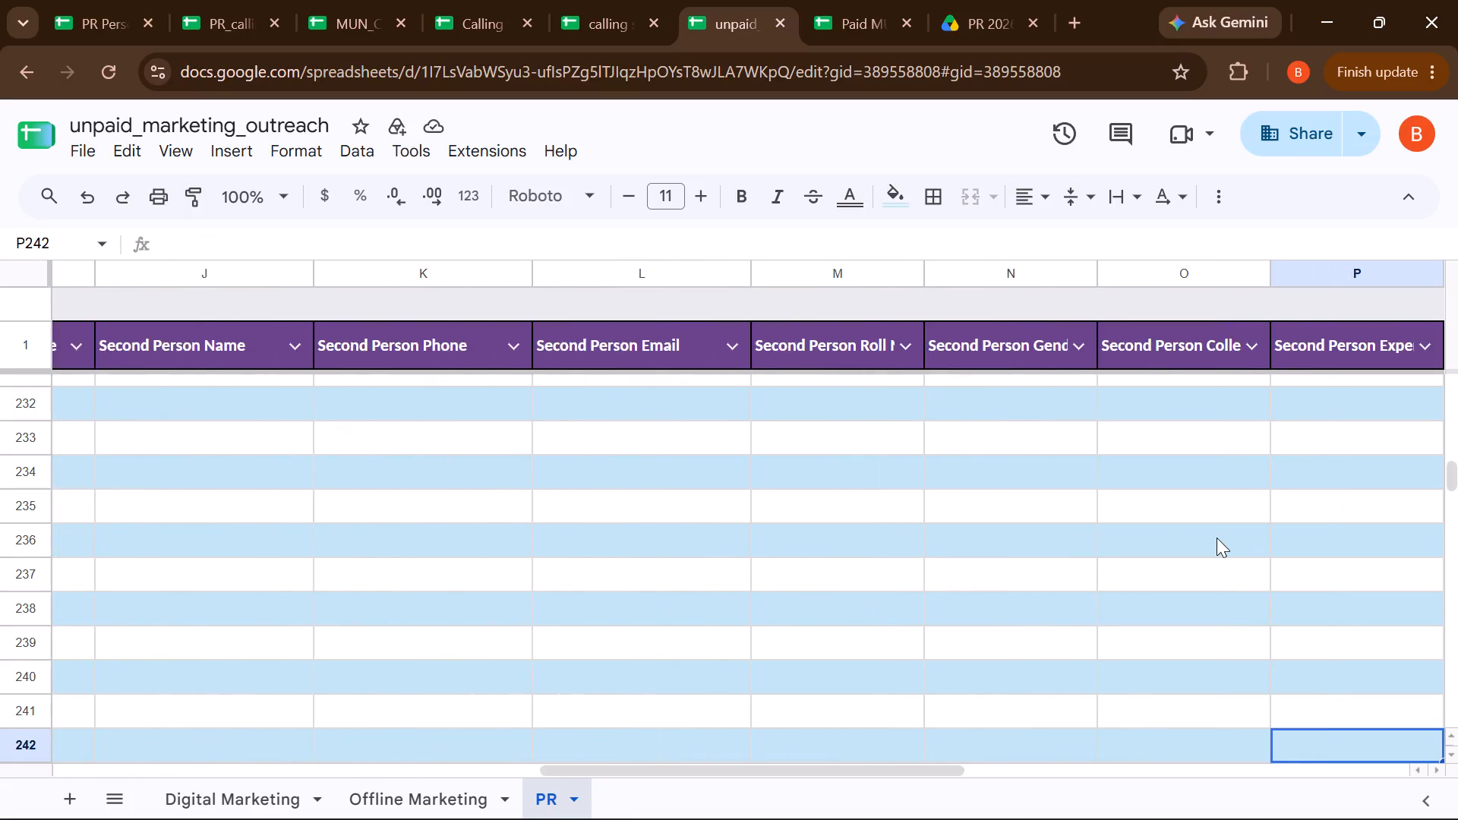
key("Right")
key("Right")
key("Right")
key("Right")
key("Right")
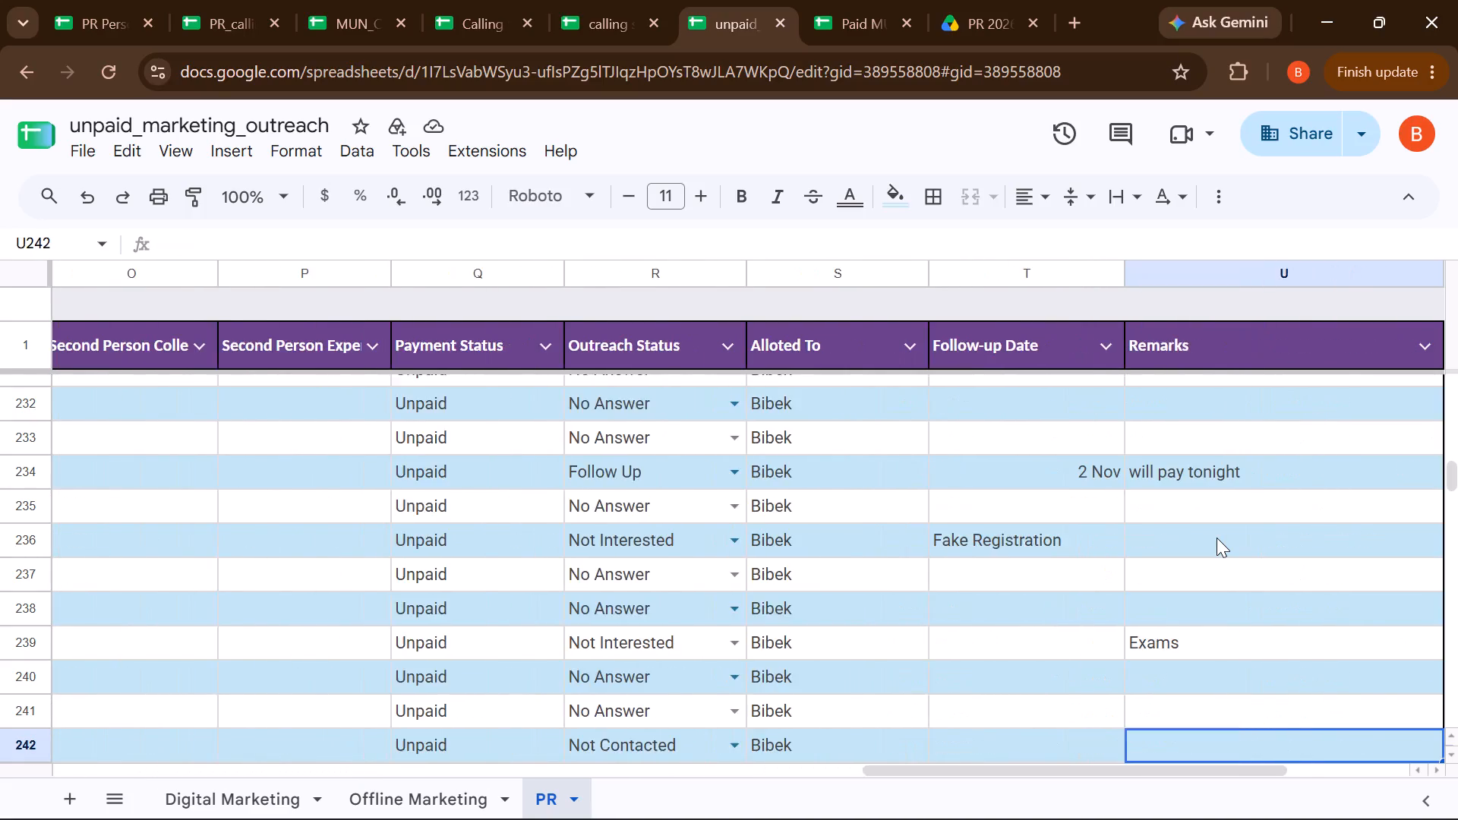
key("Right")
key("Left")
key("Right")
key("Left")
key("Right")
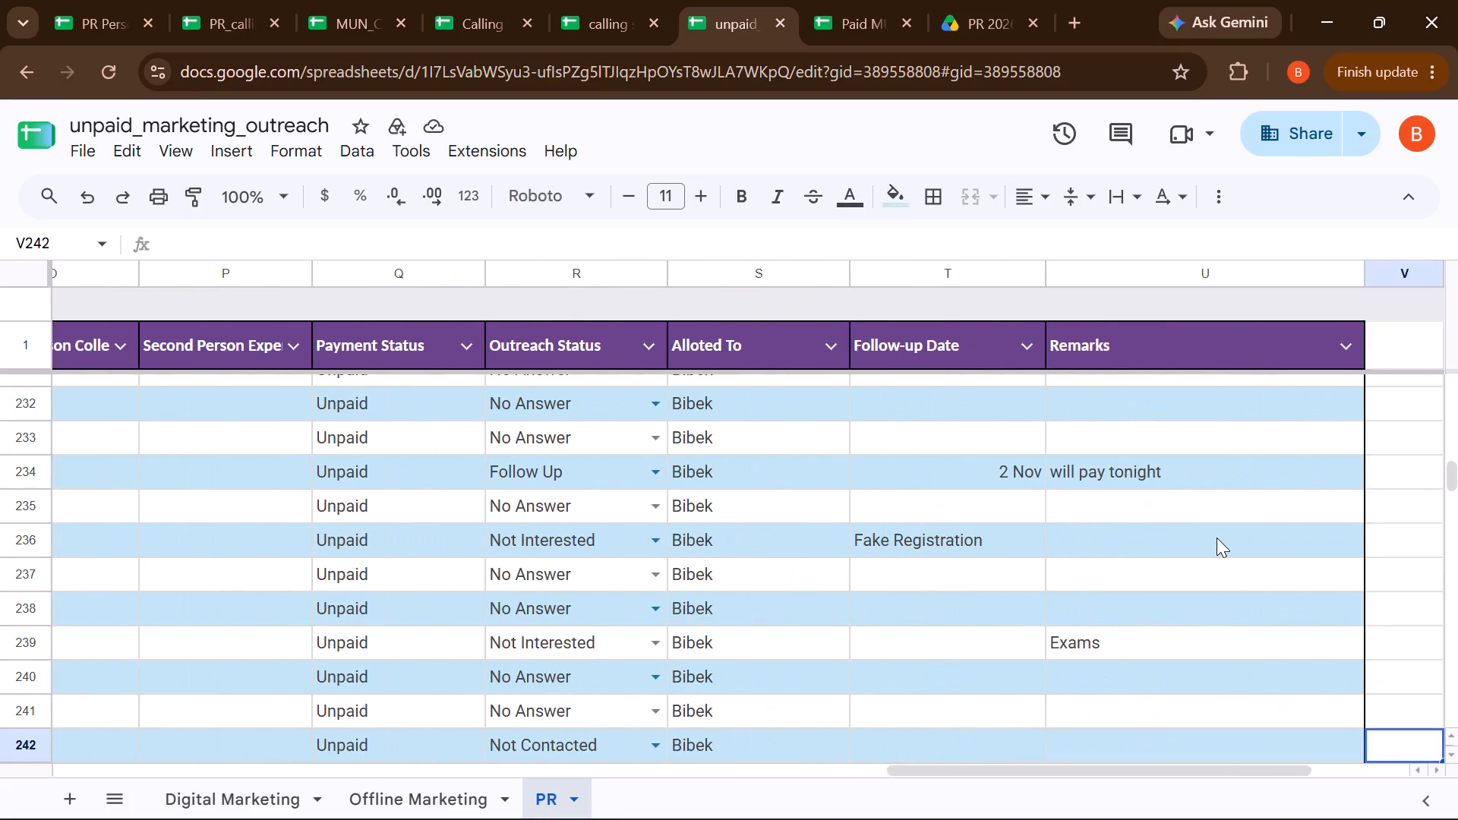
key("Left")
key("Left")
key("Left")
key("Right")
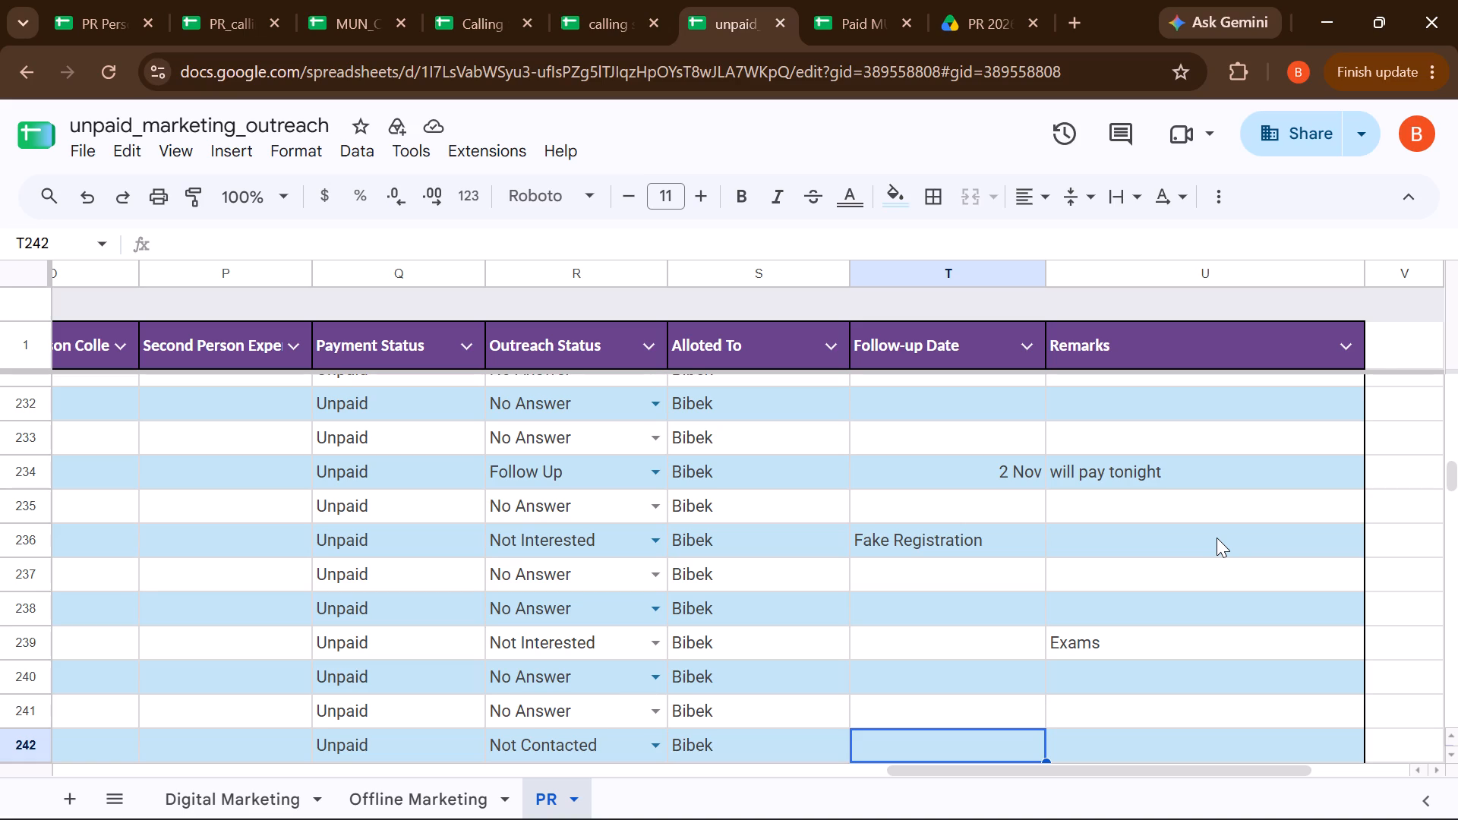
left_click(665, 744)
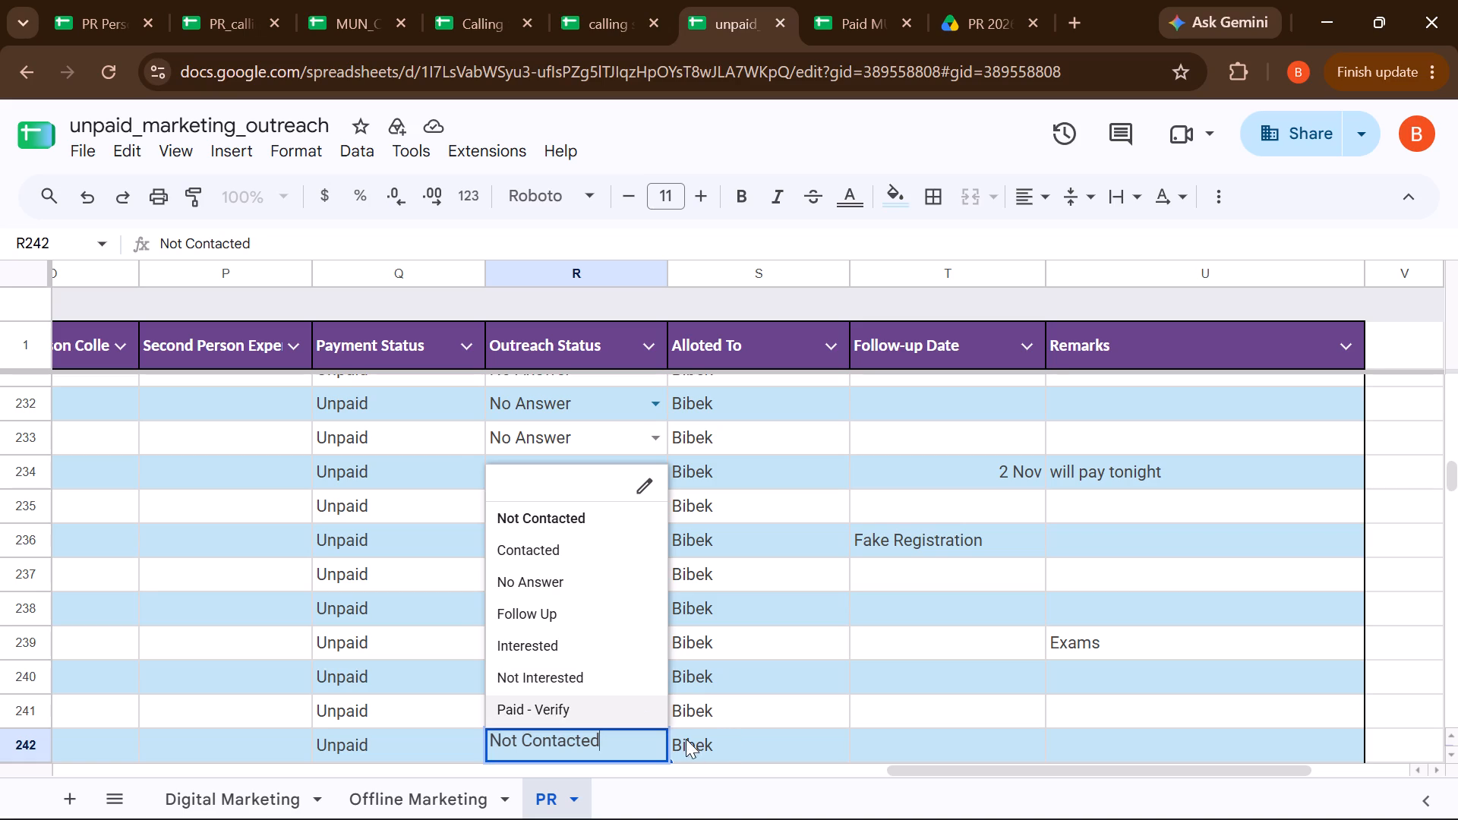
left_click(718, 736)
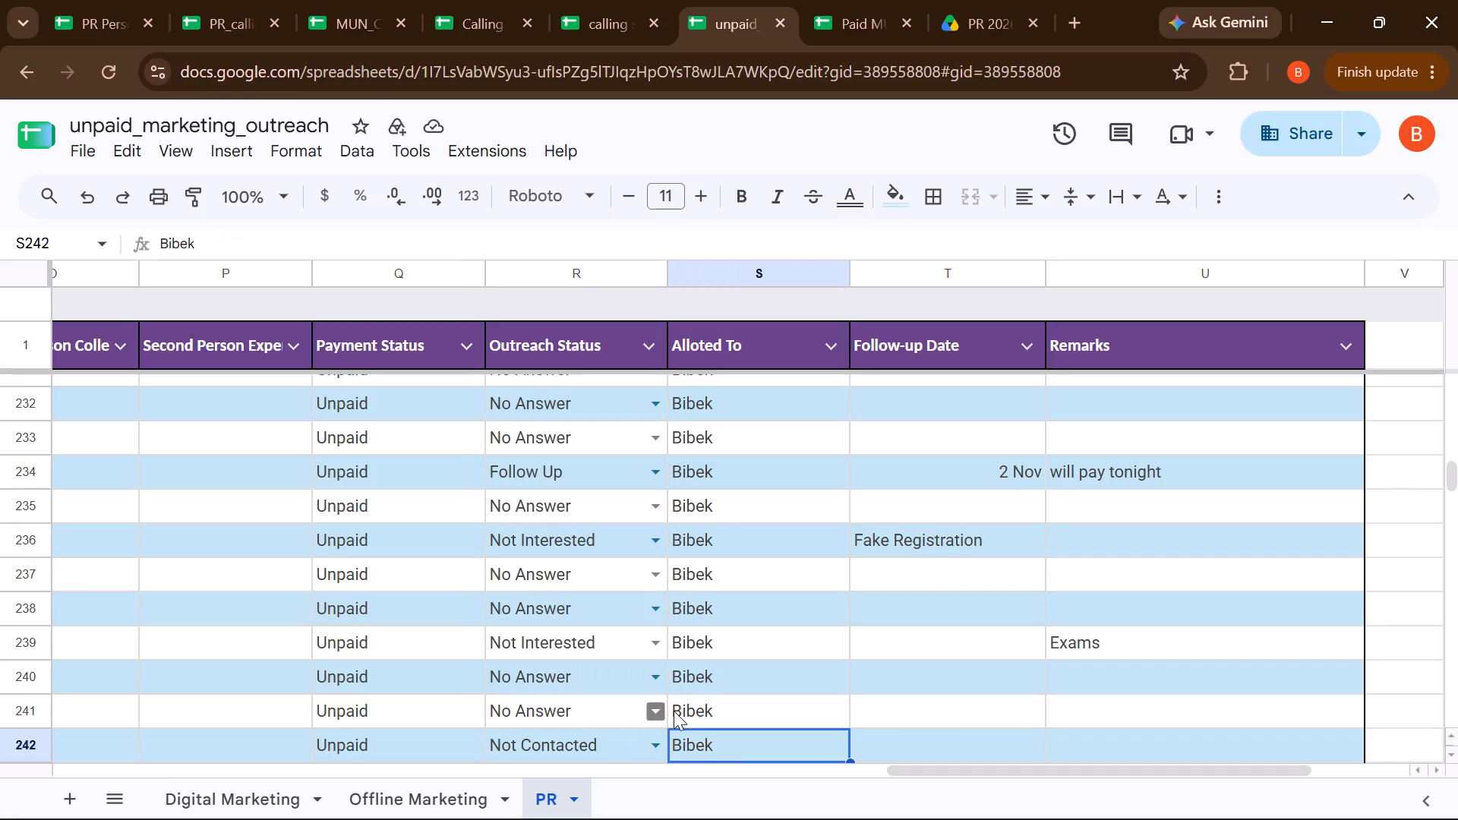
Examine how the rows below row 242 are allotted and look over the registrant details around rows 477 to 487.
scroll(699, 690, "right", 9)
scroll(699, 690, "down", 2)
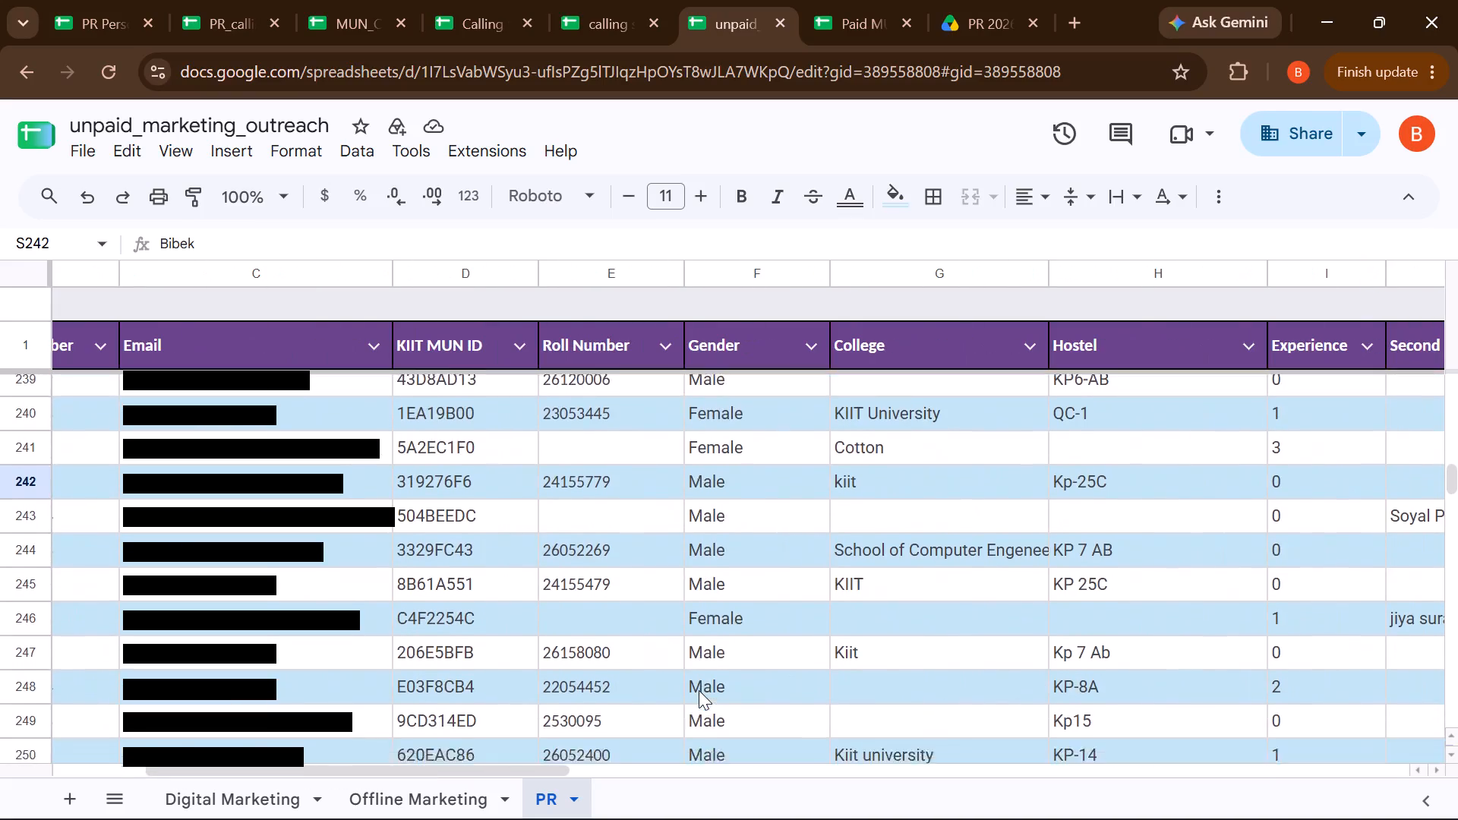
scroll(699, 690, "down", 1)
scroll(699, 690, "left", 5)
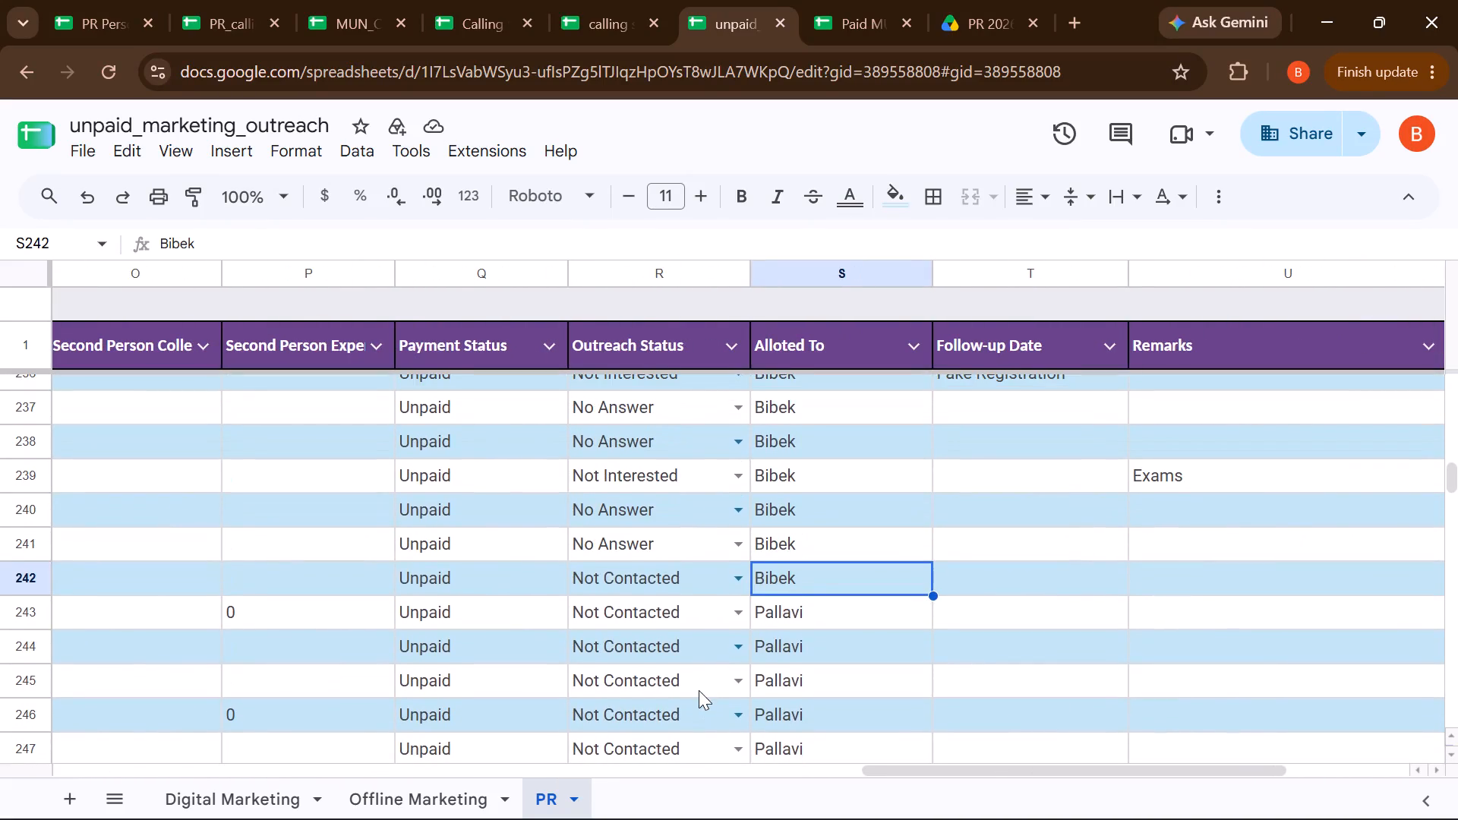
scroll(699, 690, "down", 13)
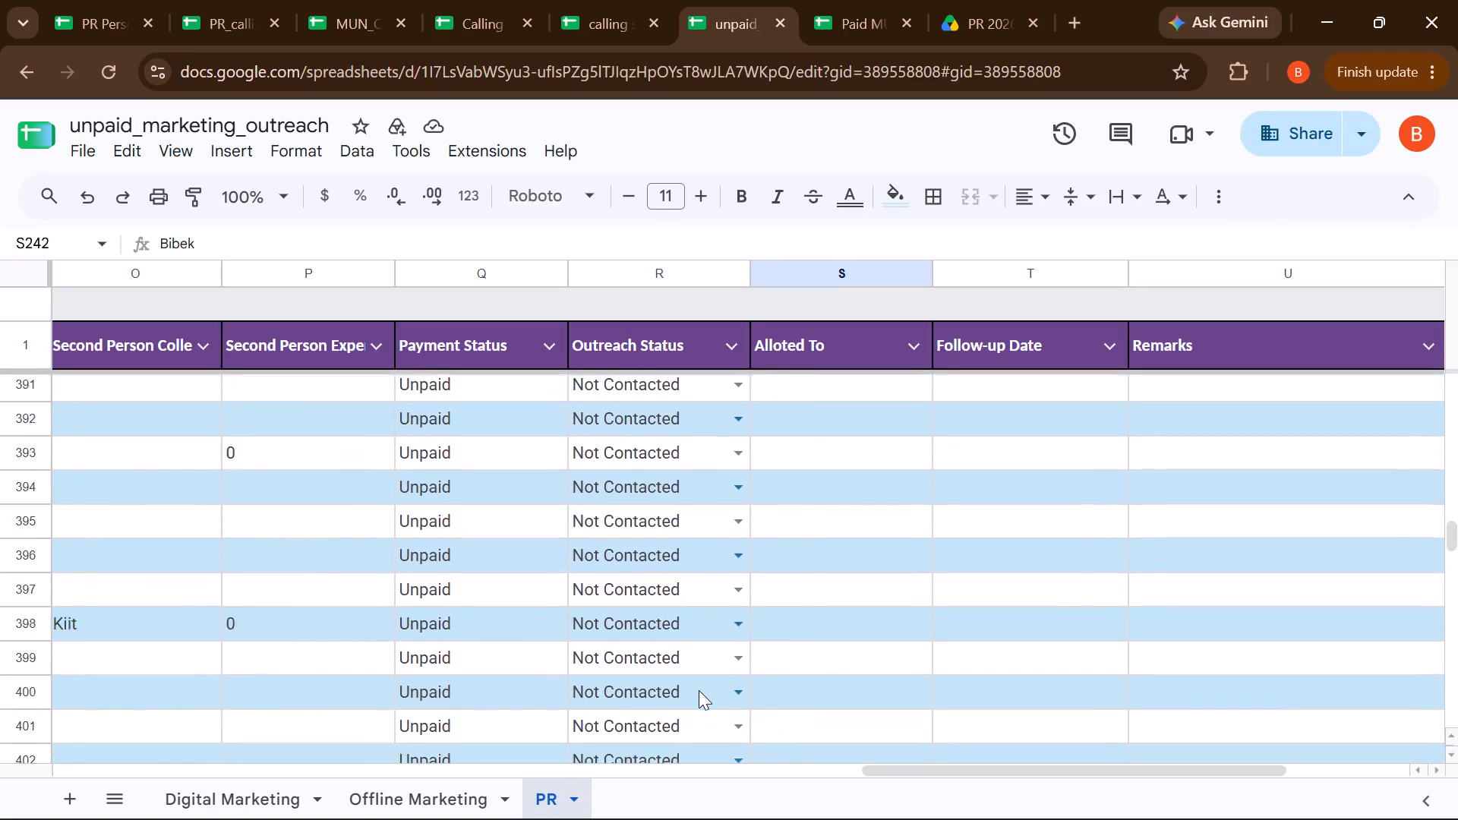
scroll(699, 690, "down", 7)
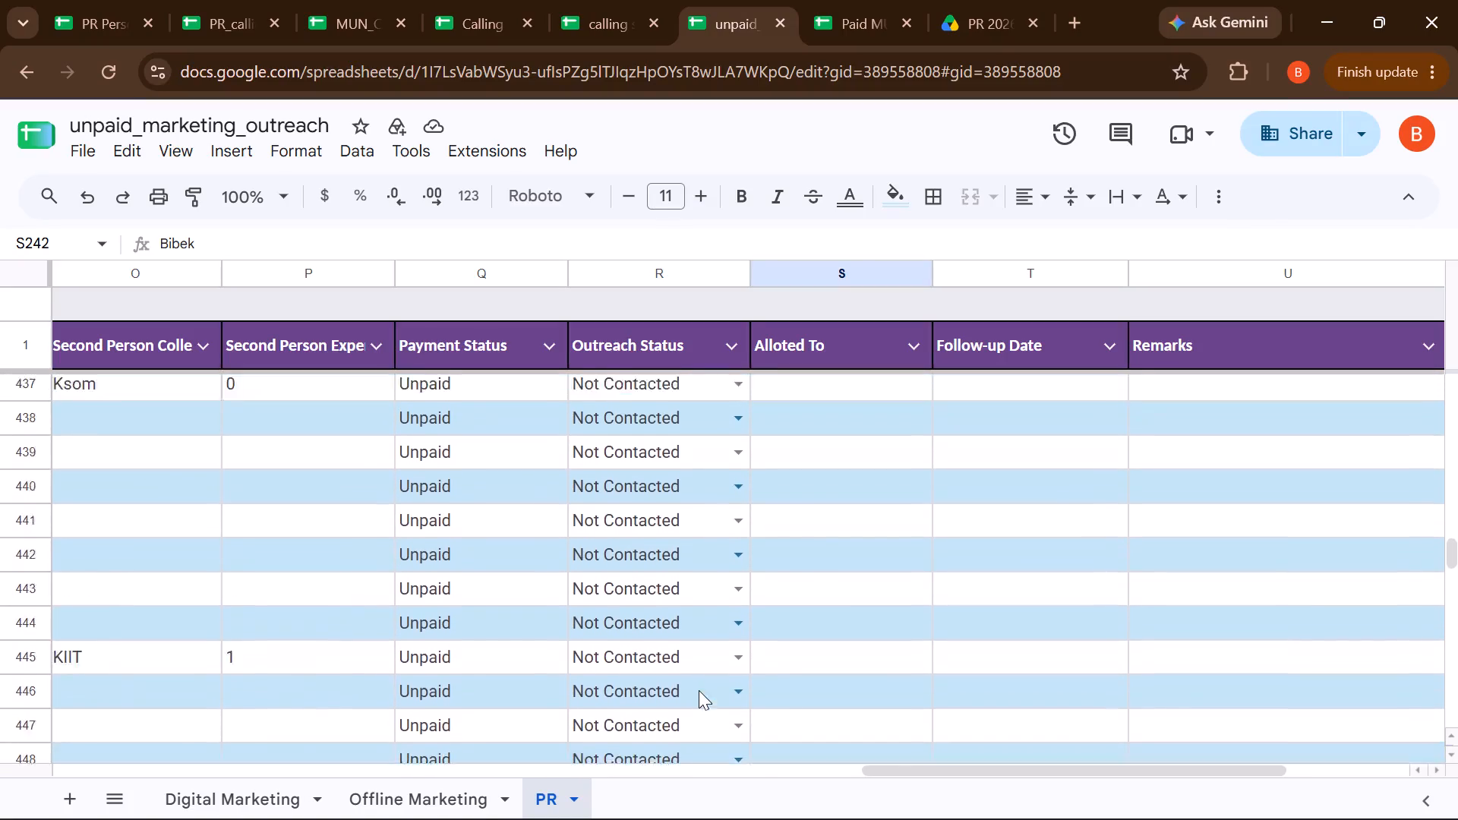
scroll(699, 690, "down", 8)
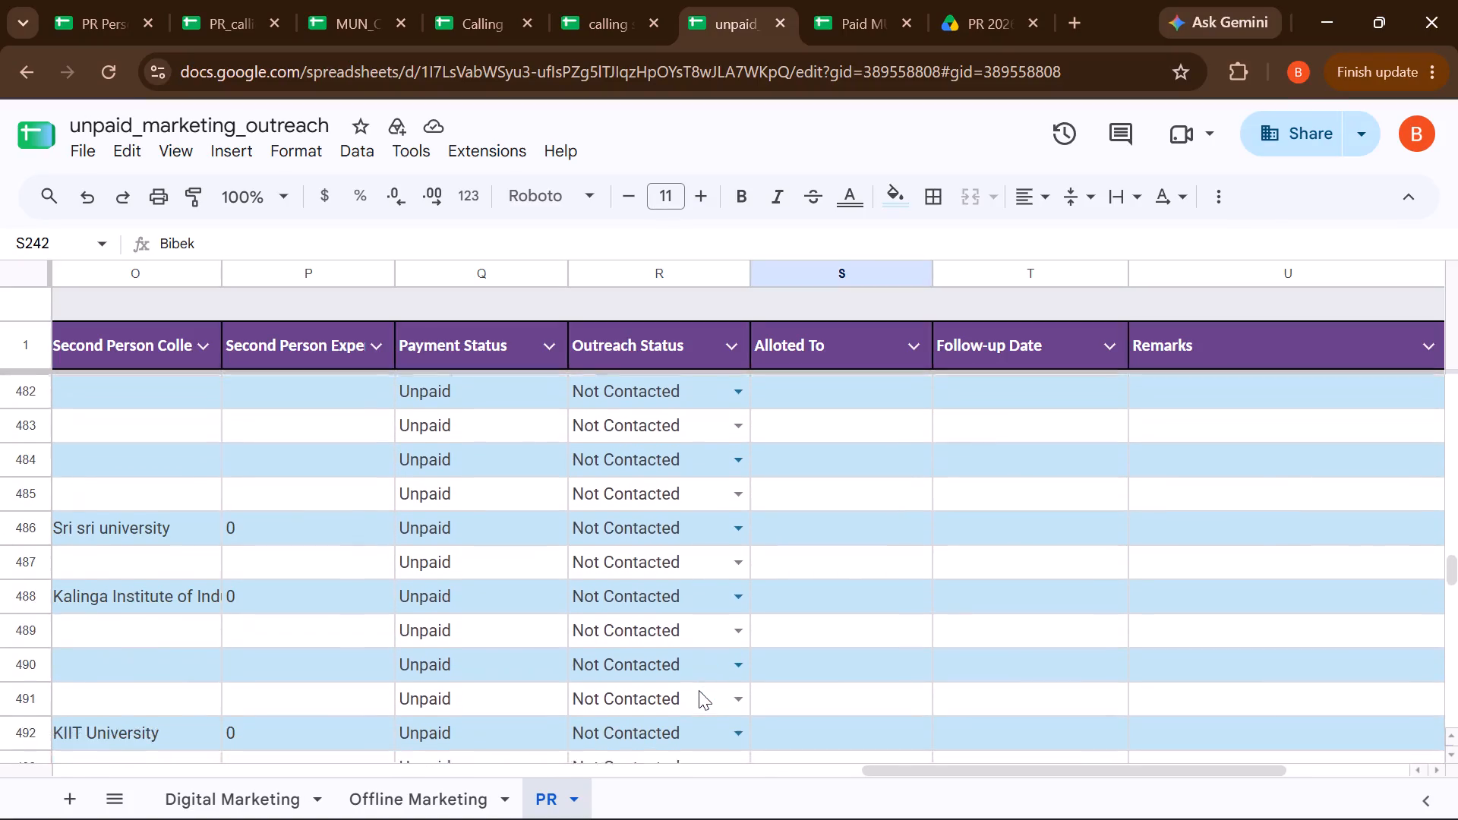
scroll(699, 690, "down", 1)
scroll(699, 690, "right", 11)
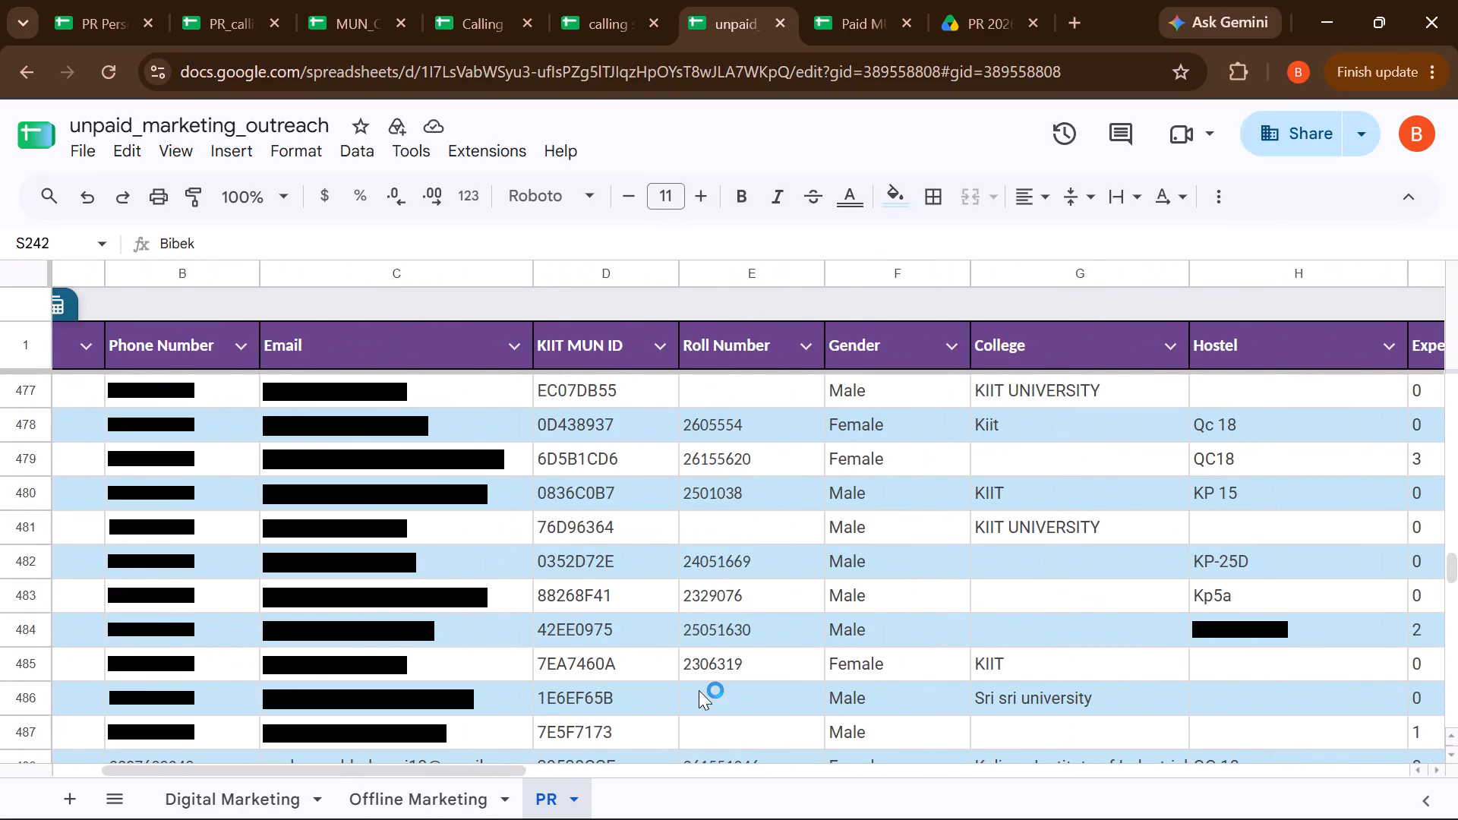
scroll(699, 690, "left", 3)
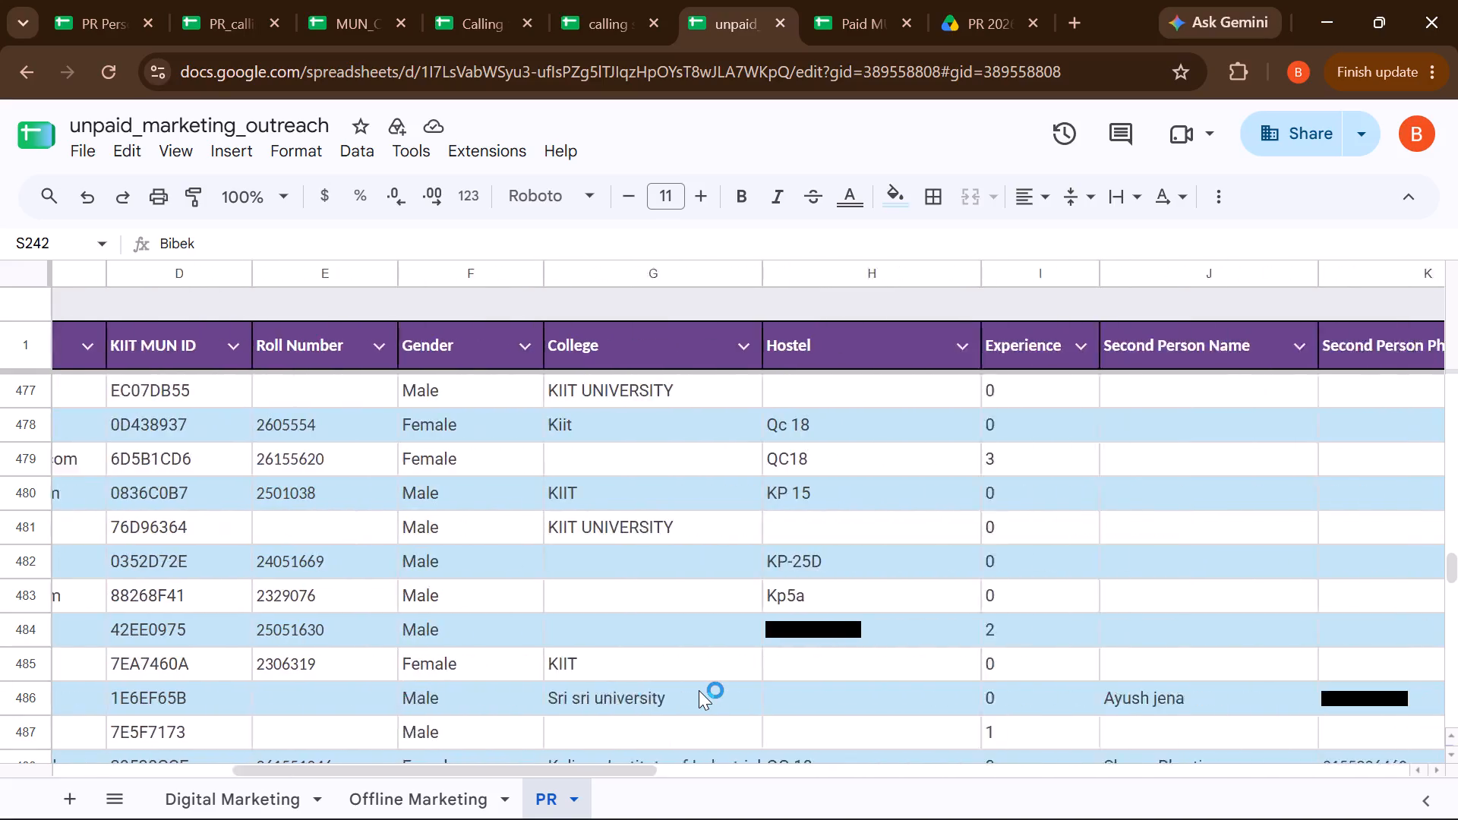
scroll(699, 690, "left", 6)
Find where the Alloted To entries end and go to the Name cell of the first unallotted registrant, in row 363.
scroll(699, 690, "right", 1)
scroll(699, 690, "up", 10)
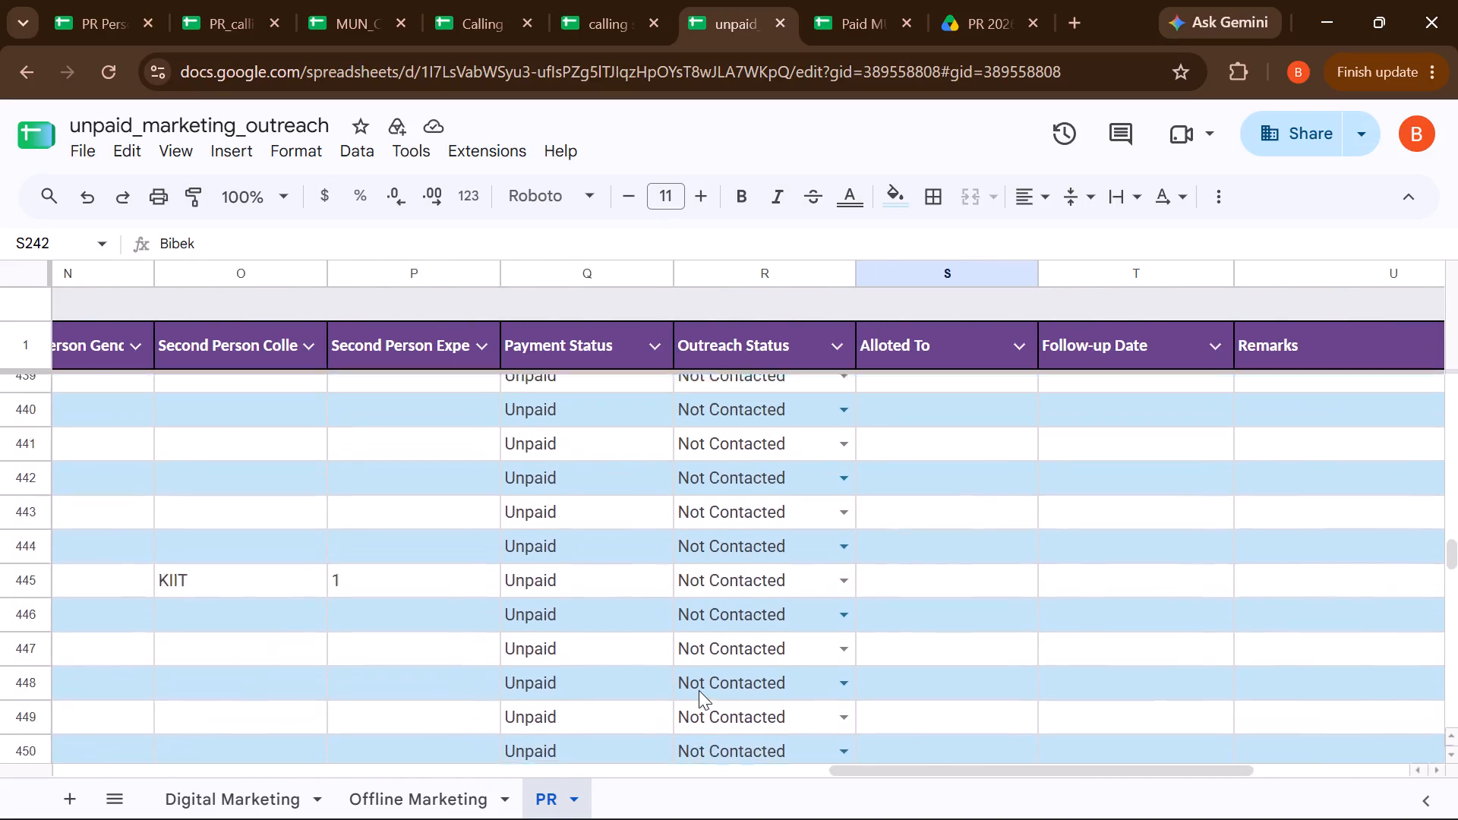
scroll(699, 690, "up", 10)
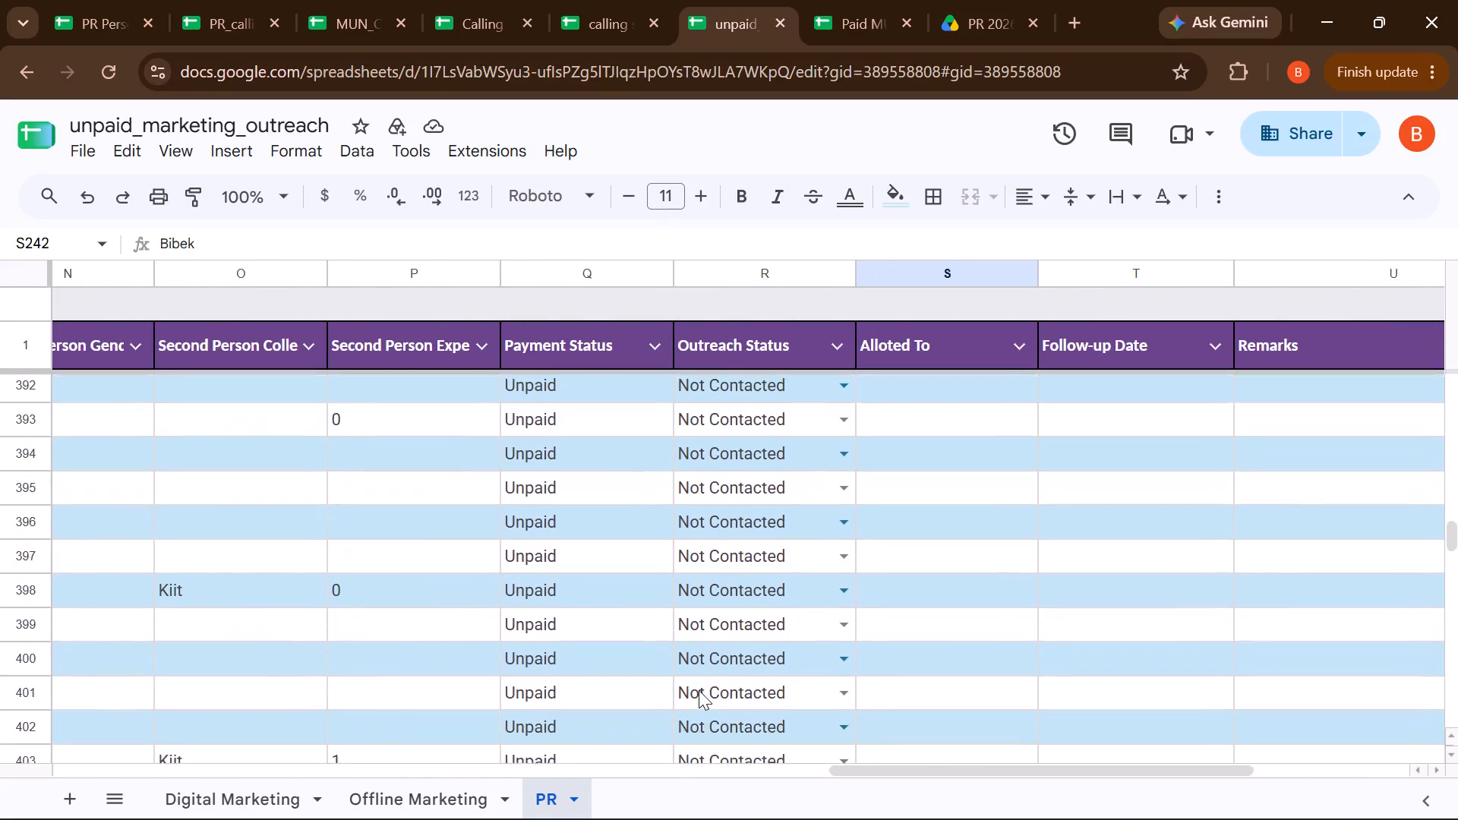
scroll(699, 690, "up", 8)
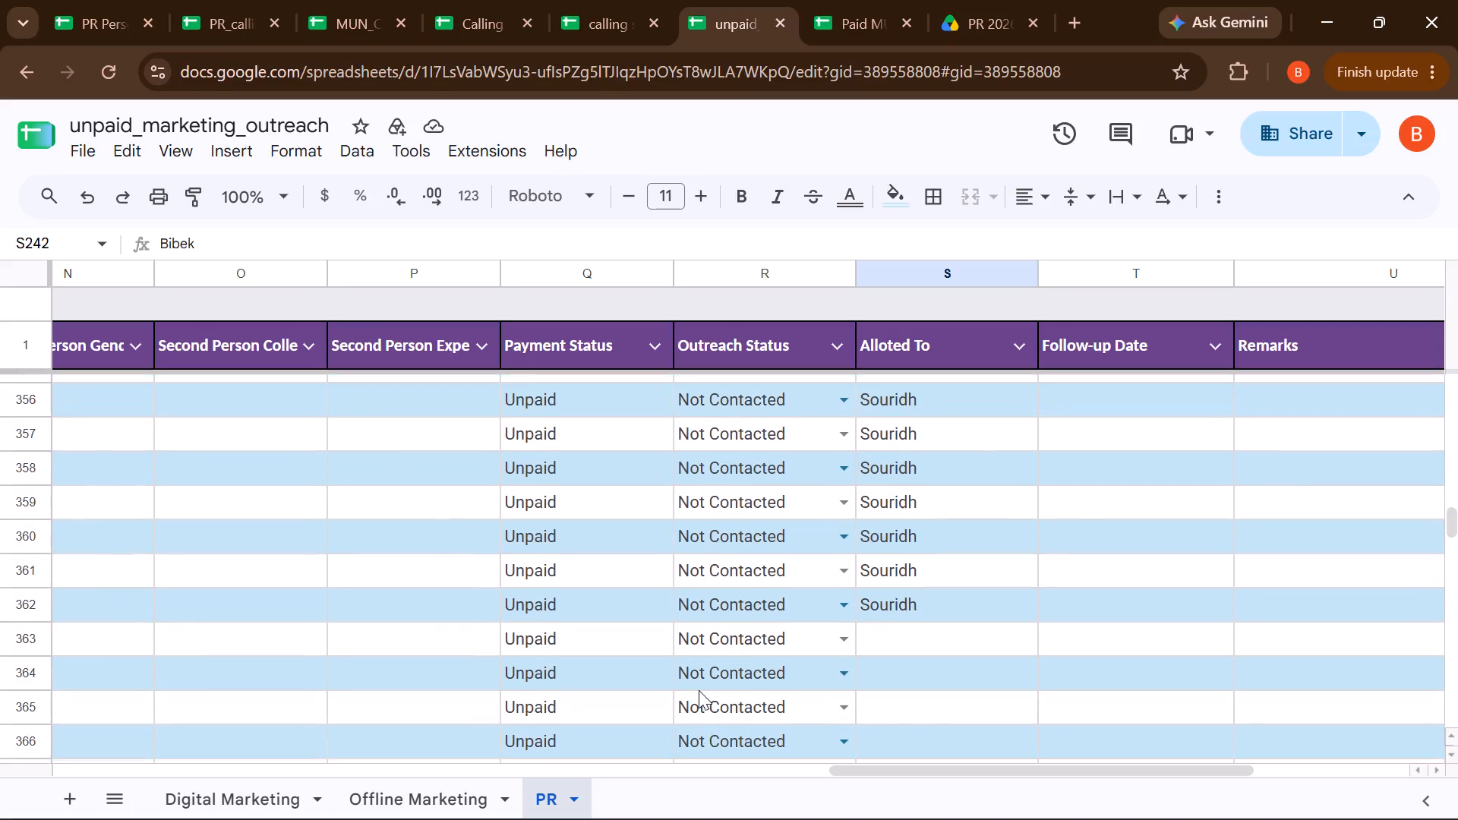
scroll(699, 690, "right", 1)
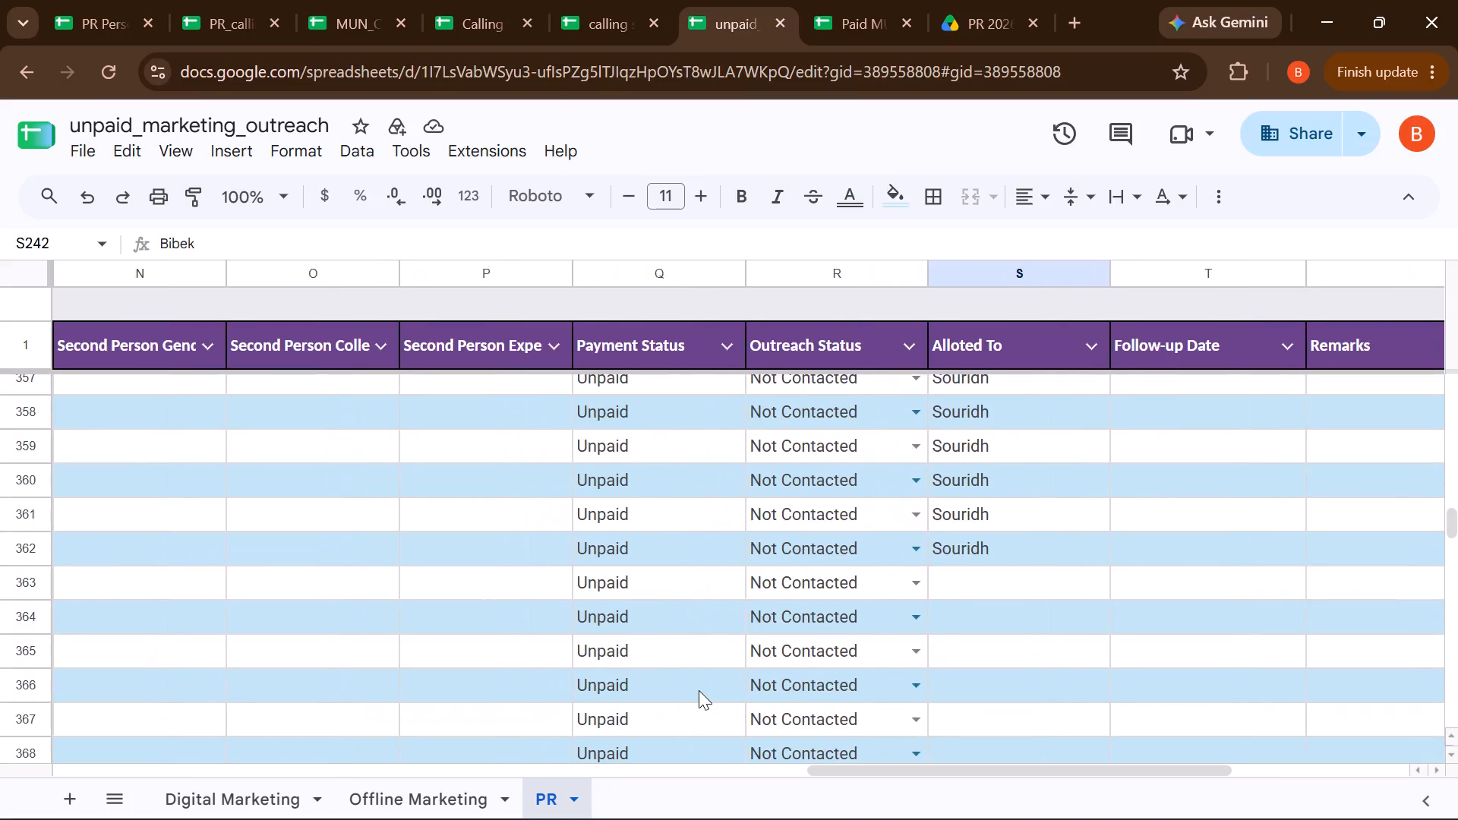
scroll(699, 690, "right", 8)
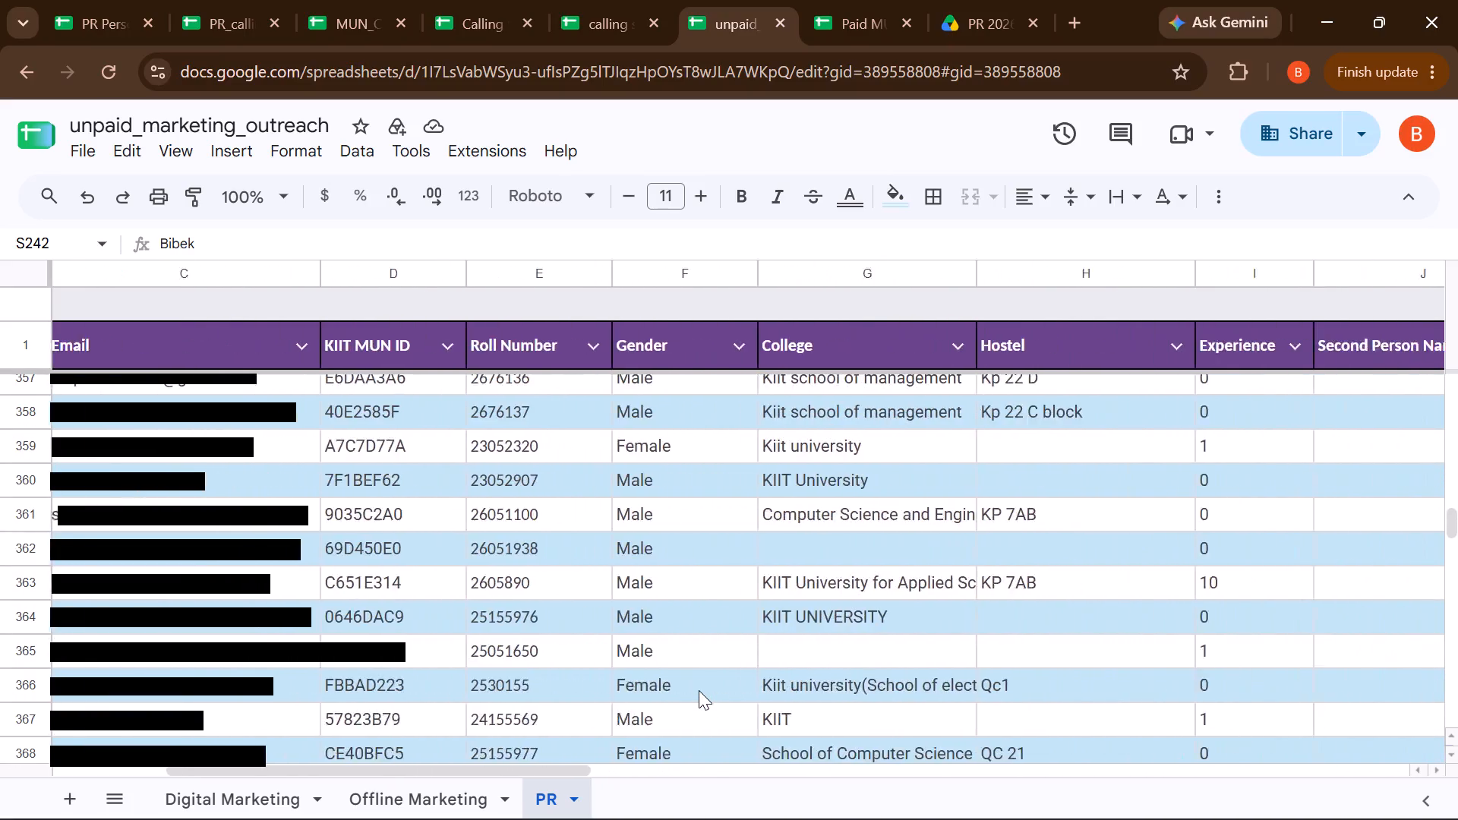
scroll(699, 690, "right", 2)
left_click(197, 590)
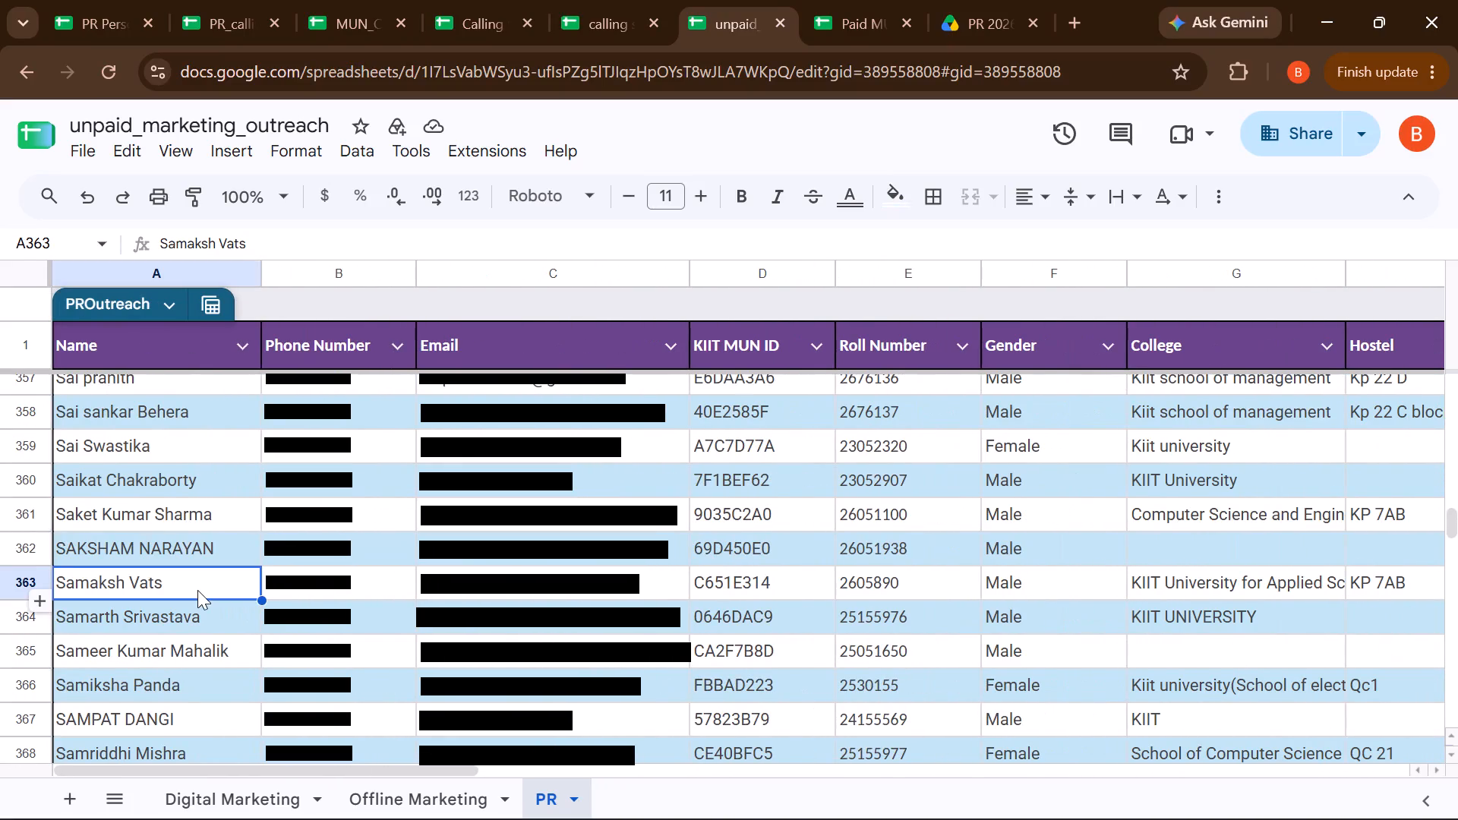
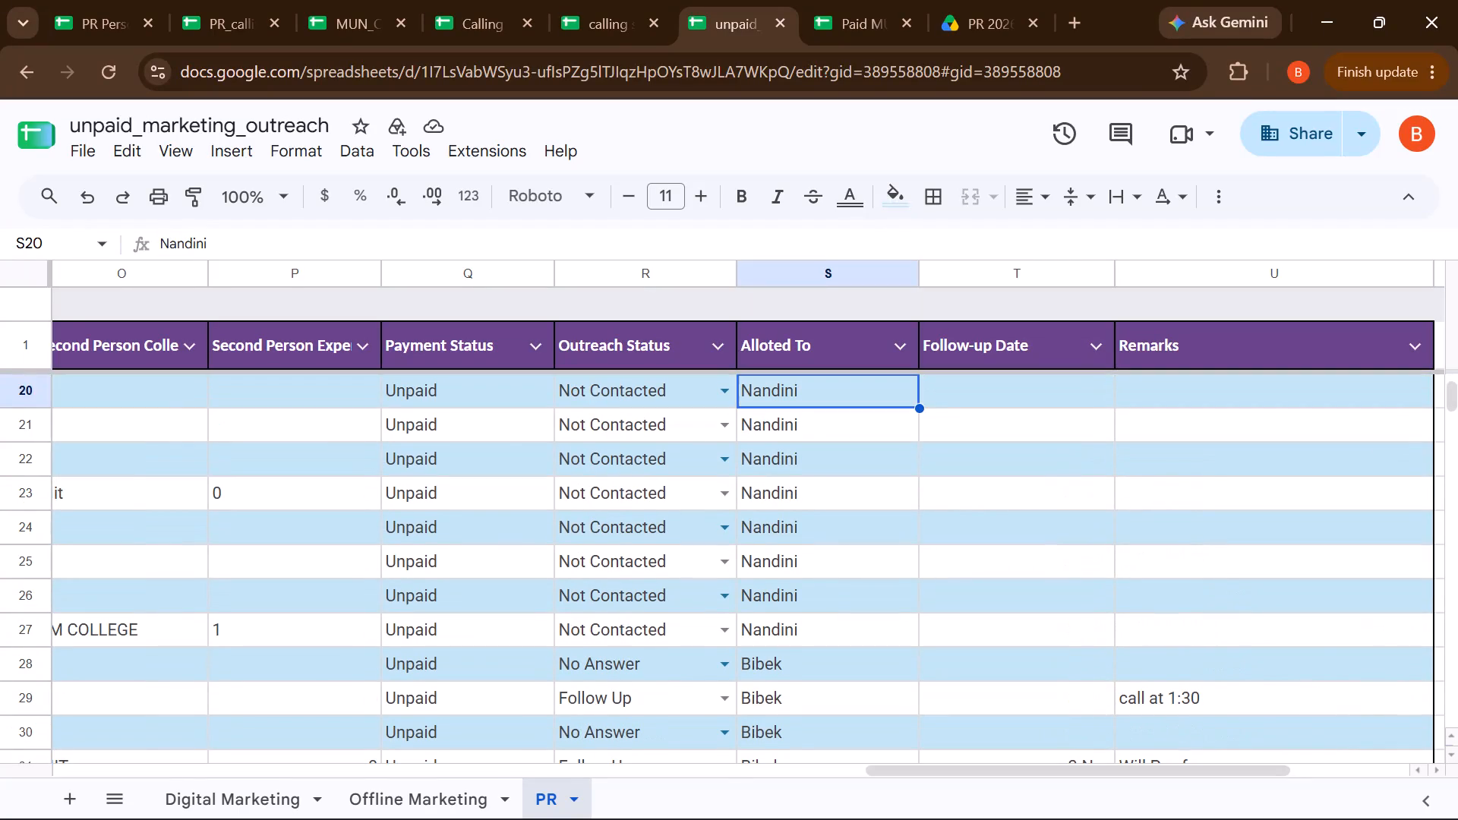
Find the first rows allotted to Bibek and go to the registrant's Name cell in row 28.
key("Down")
key("Down")
key("Down")
key("Down")
key("Down")
key("Down")
key("Down")
key("Down")
key("Down")
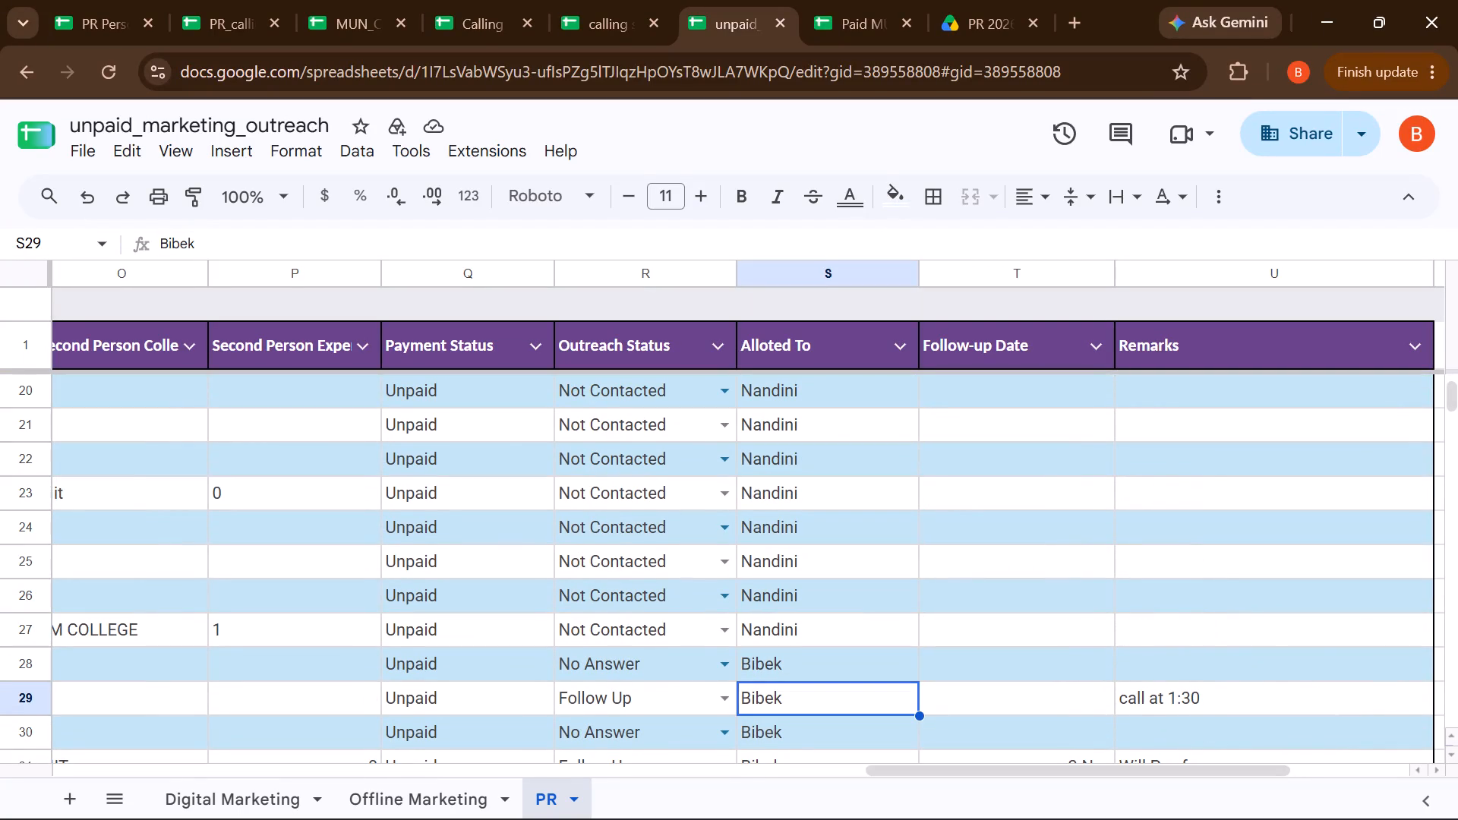
key("Left")
key("Down")
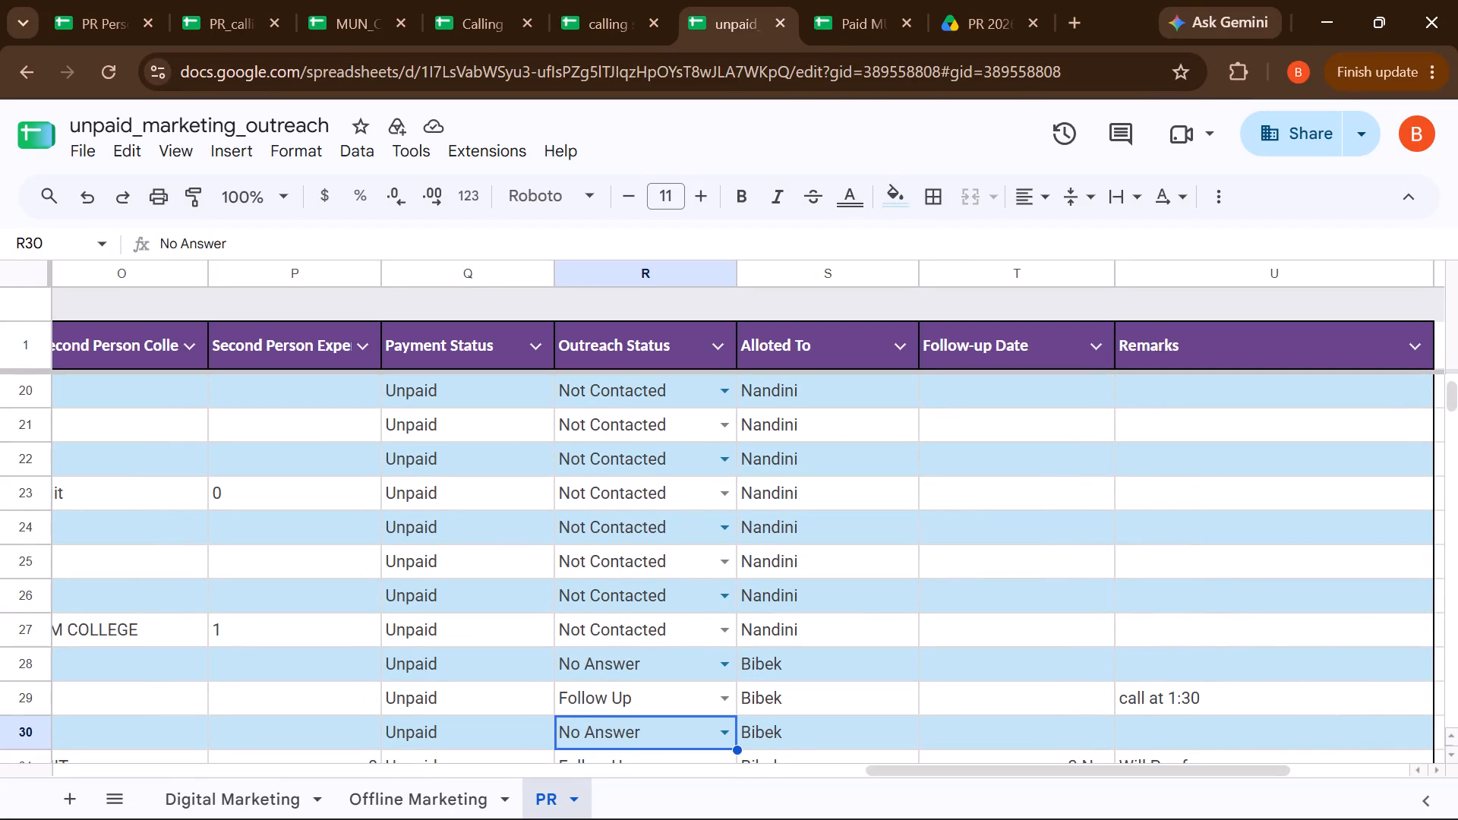
key("Up")
key("Up")
key("Left")
key("Left")
key("Left")
key("Left")
key("Left")
key("Left")
key("Left")
key("Left")
key("Left")
key("Left")
key("Left")
key("Left")
key("Left")
key("Left")
key("Left")
key("Left")
key("Left")
key("Left")
key("Left")
key("Left")
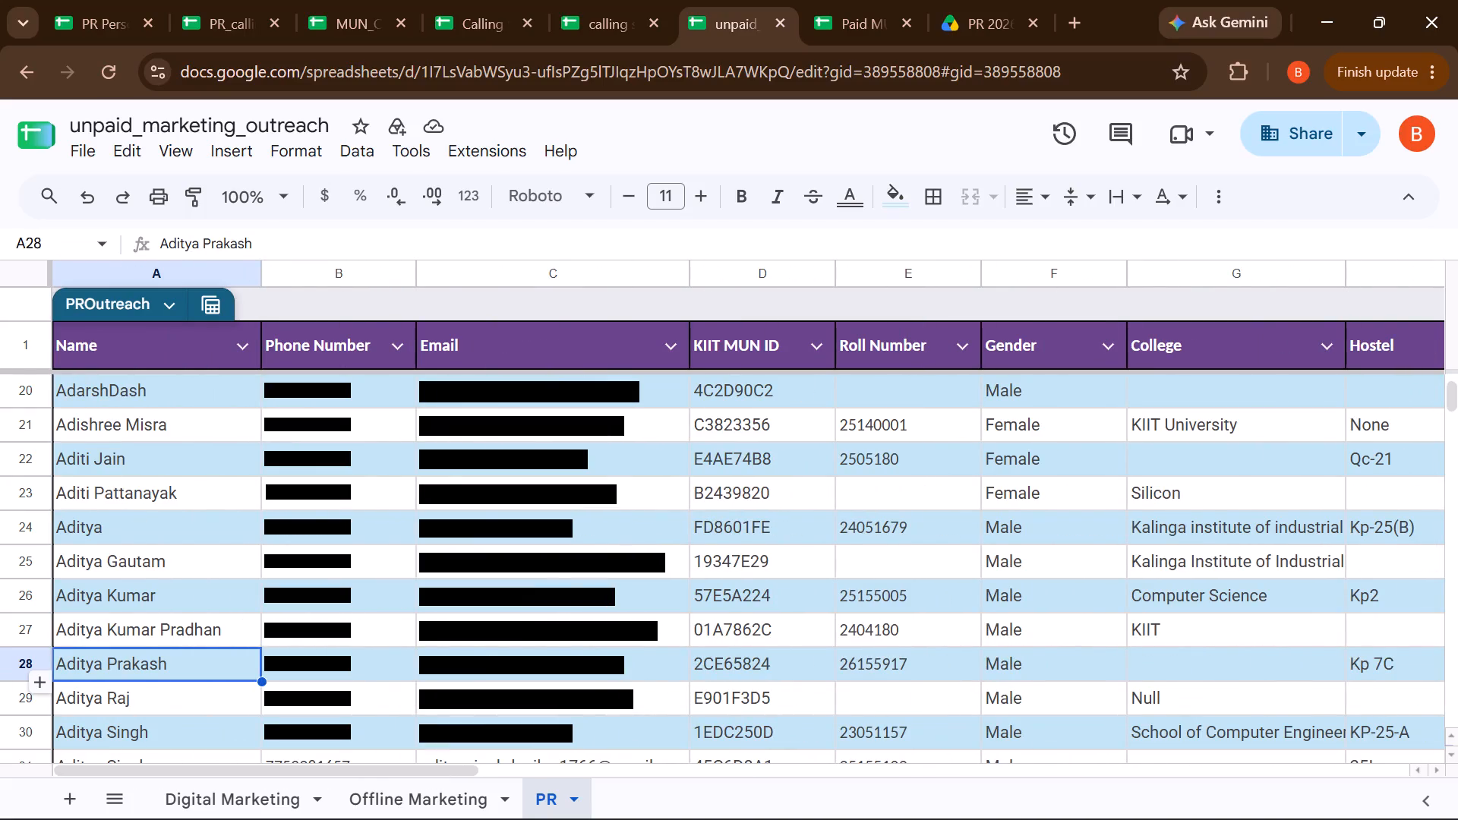
Check row 28's Payment Status, Outreach Status and Alloted To entries.
key("Right")
key("Right")
key("Right")
key("Right")
key("Right")
key("Right")
key("Right")
key("Right")
key("Right")
key("Right")
key("Right")
key("Right")
key("Right")
key("Right")
key("Right")
key("Right")
key("Right")
key("Right")
key("Right")
key("Left")
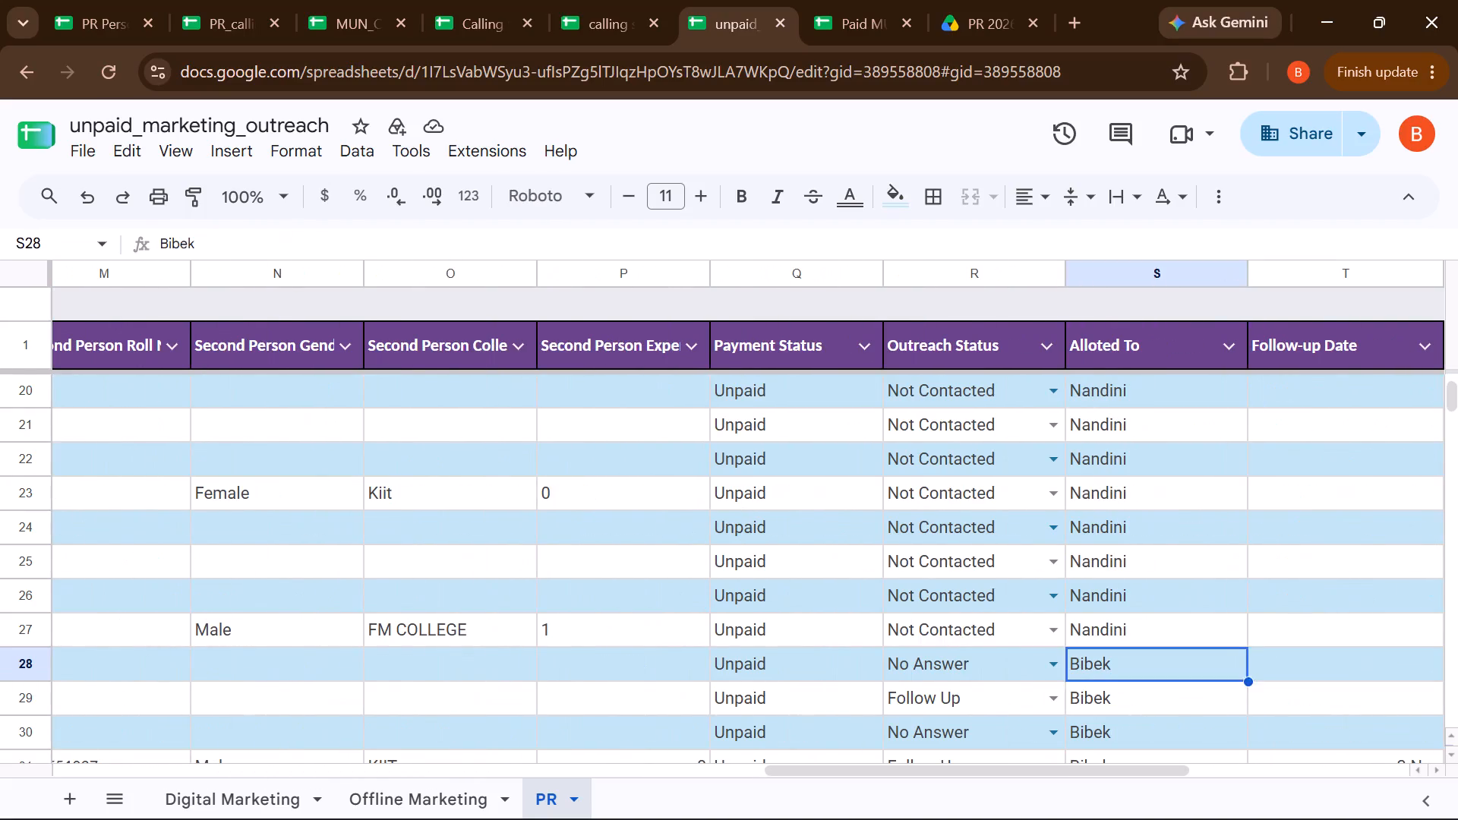
Go back to row 28's Name cell and check the registrant's phone number.
key("Left")
key("Left")
key("Left")
key("Left")
key("Left")
key("Left")
key("Left")
key("Left")
key("Left")
key("Left")
key("Left")
key("Left")
key("Left")
key("Left")
key("Left")
key("Left")
key("Left")
key("Left")
key("Left")
key("Left")
key("Left")
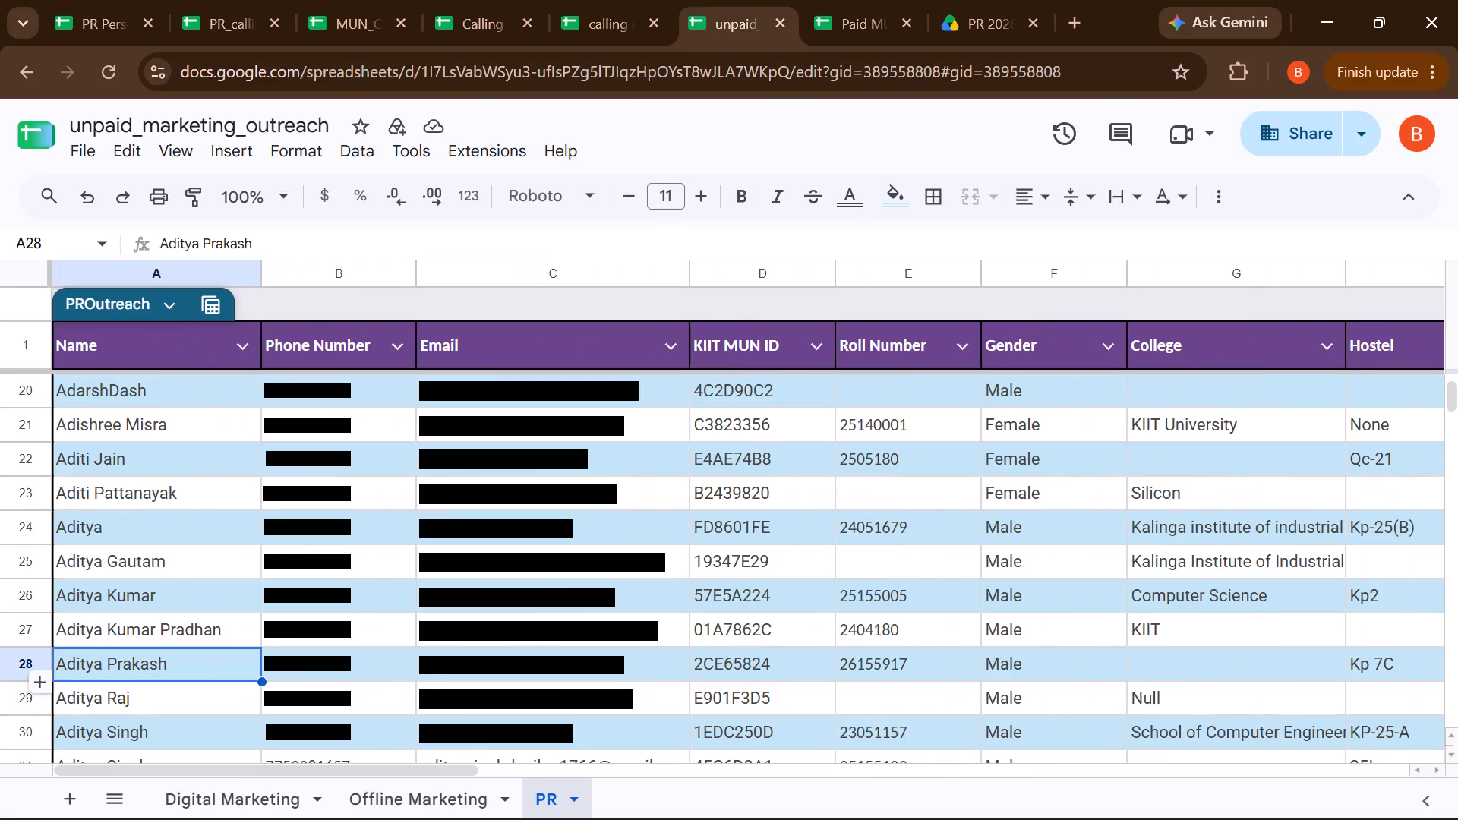
key("Right")
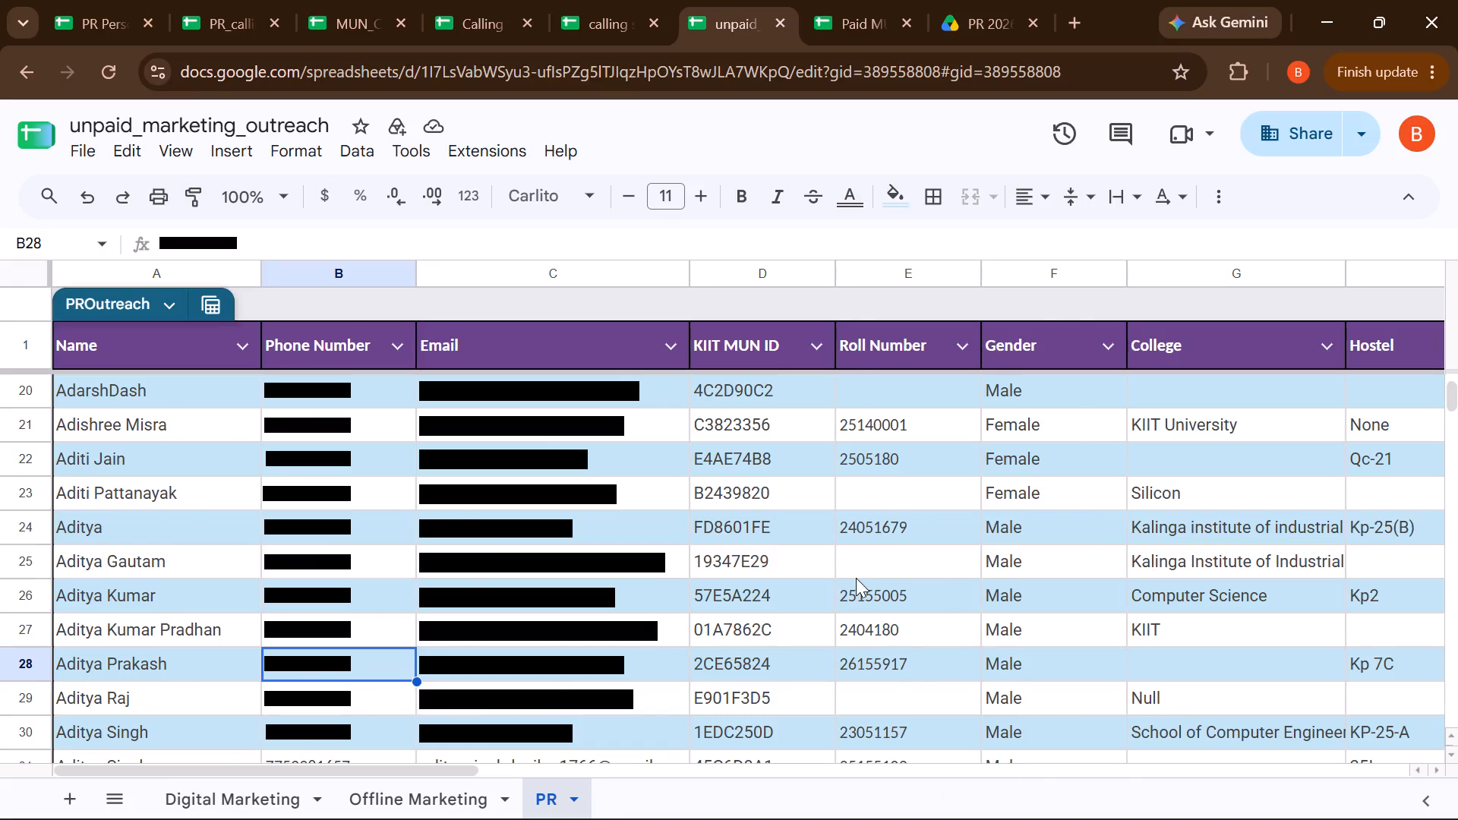
Look through the rows allotted to Bibek and select the Alloted To cell of the last one, in row 242.
scroll(856, 578, "left", 9)
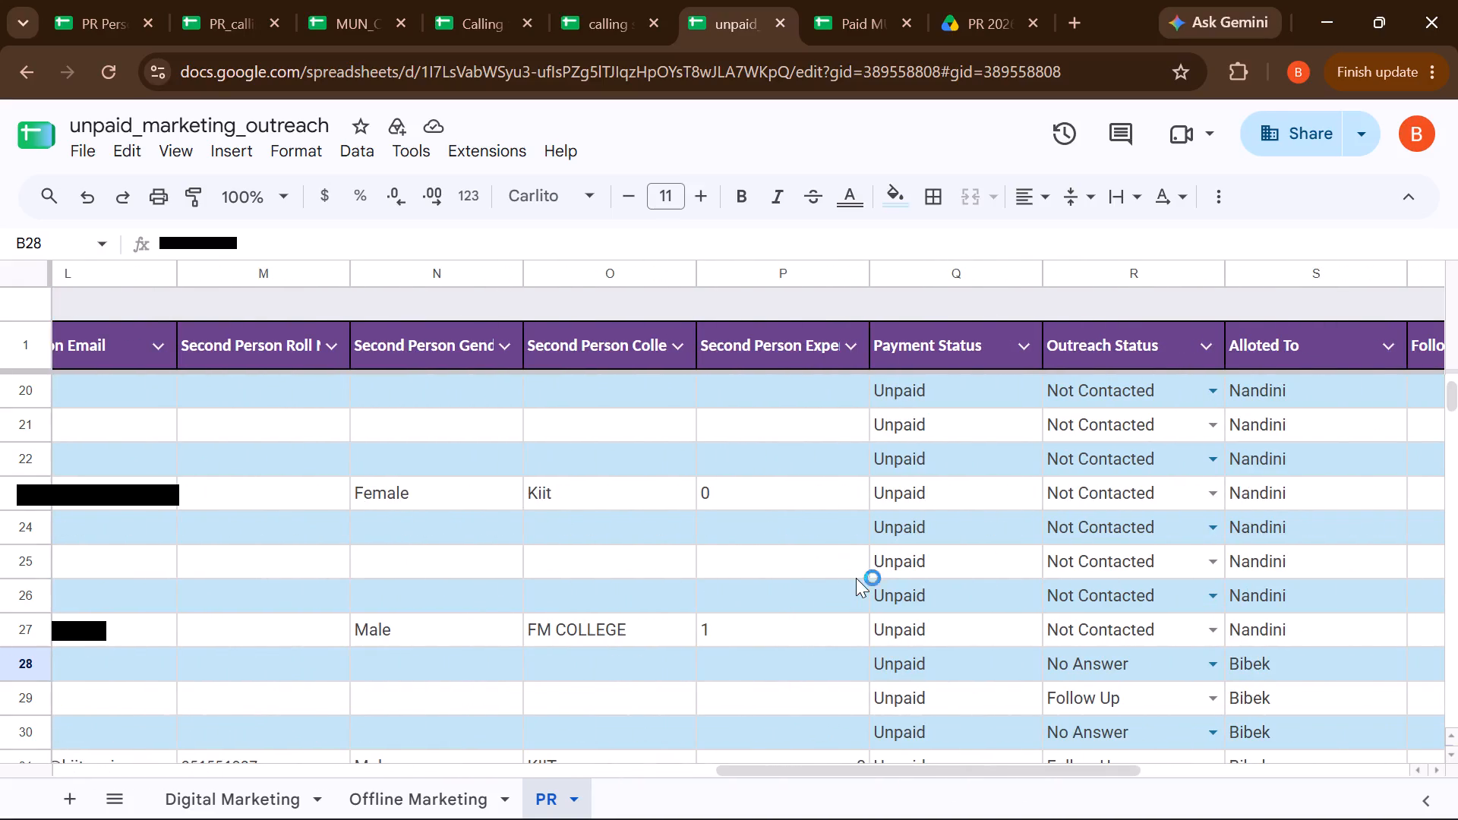
scroll(856, 578, "left", 2)
scroll(856, 578, "down", 9)
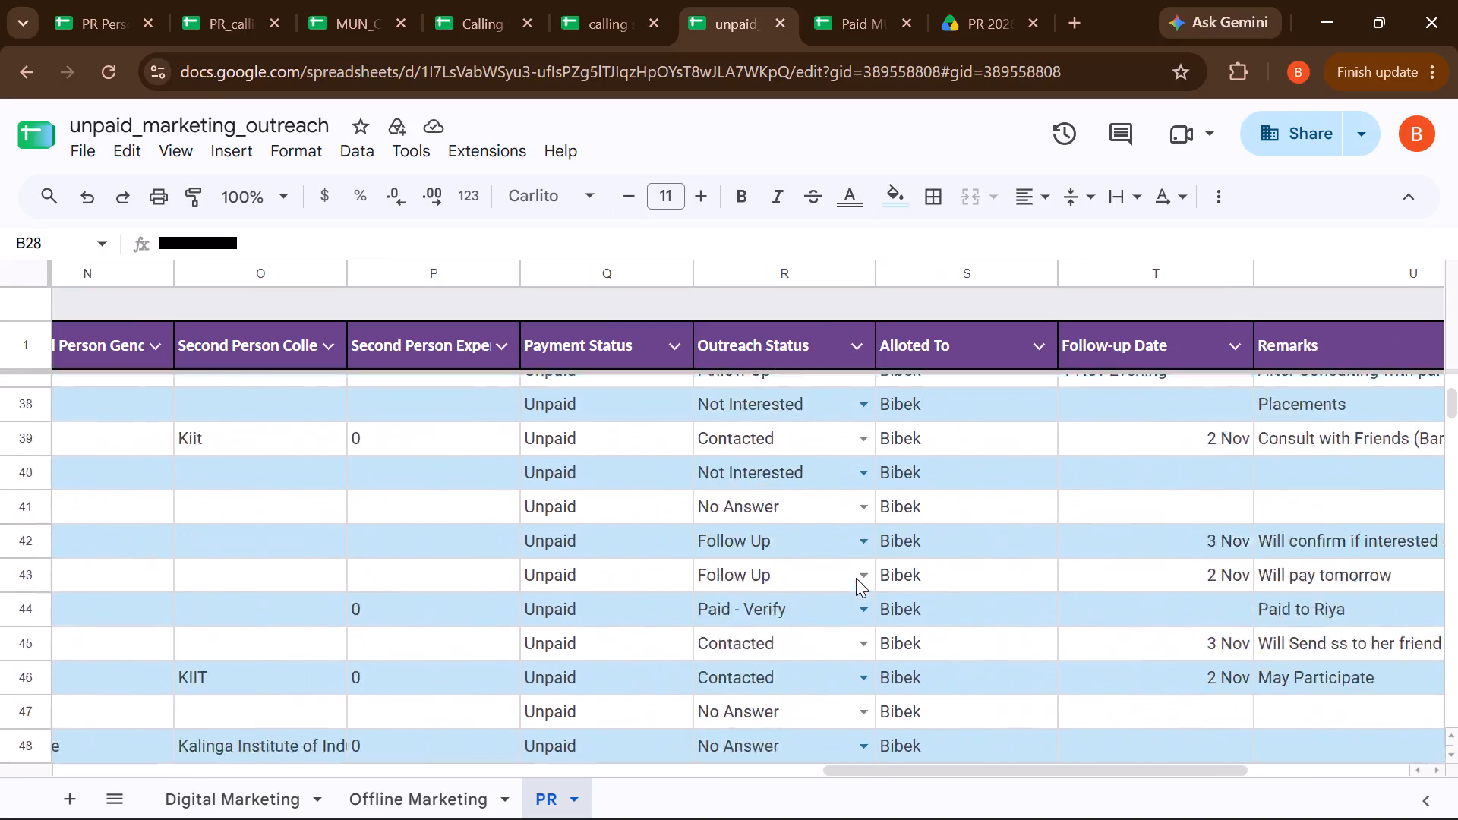
scroll(856, 578, "down", 16)
scroll(856, 578, "up", 1)
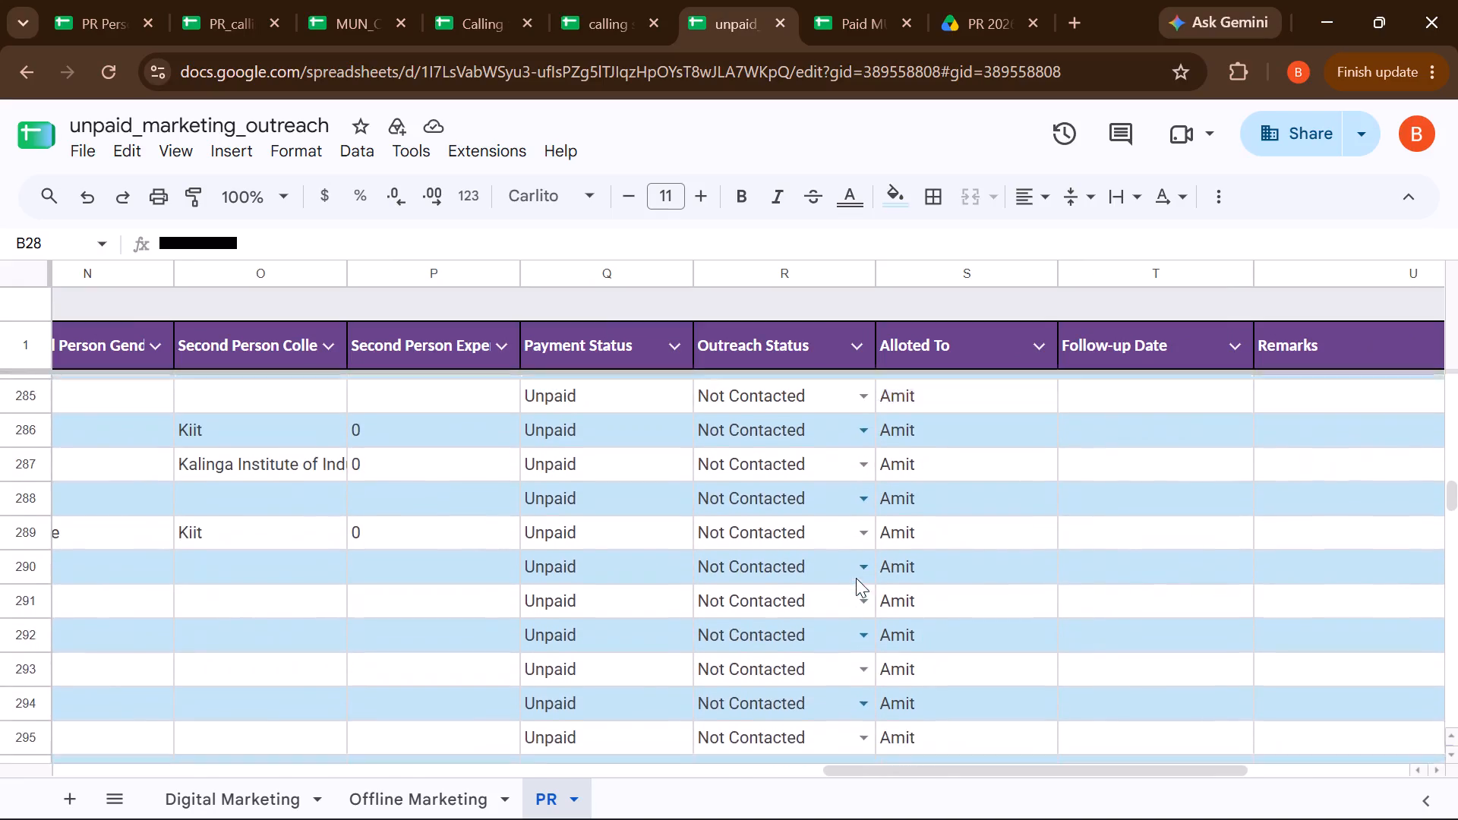
scroll(856, 578, "up", 6)
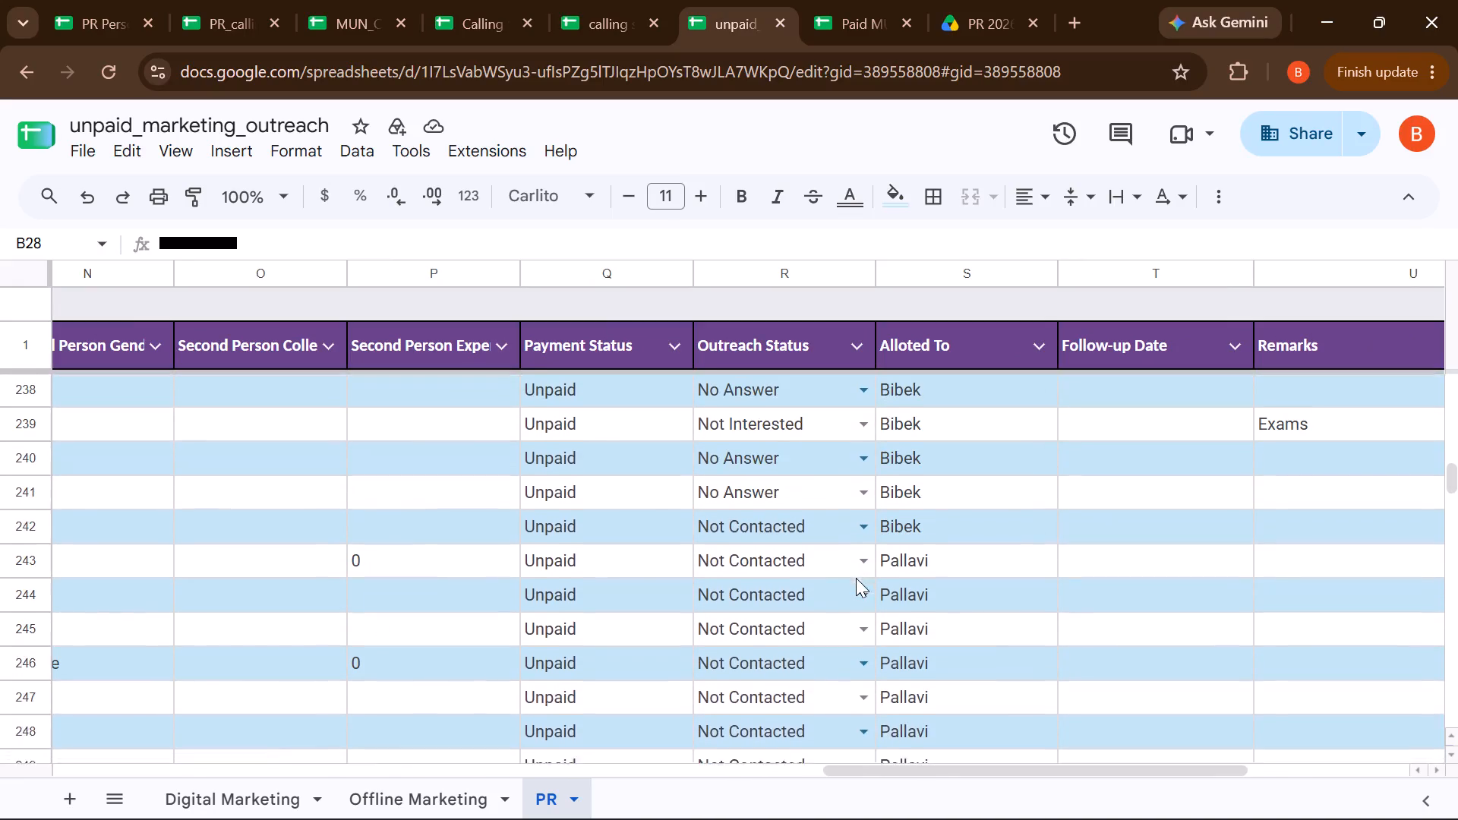
scroll(856, 578, "up", 1)
left_click(933, 546)
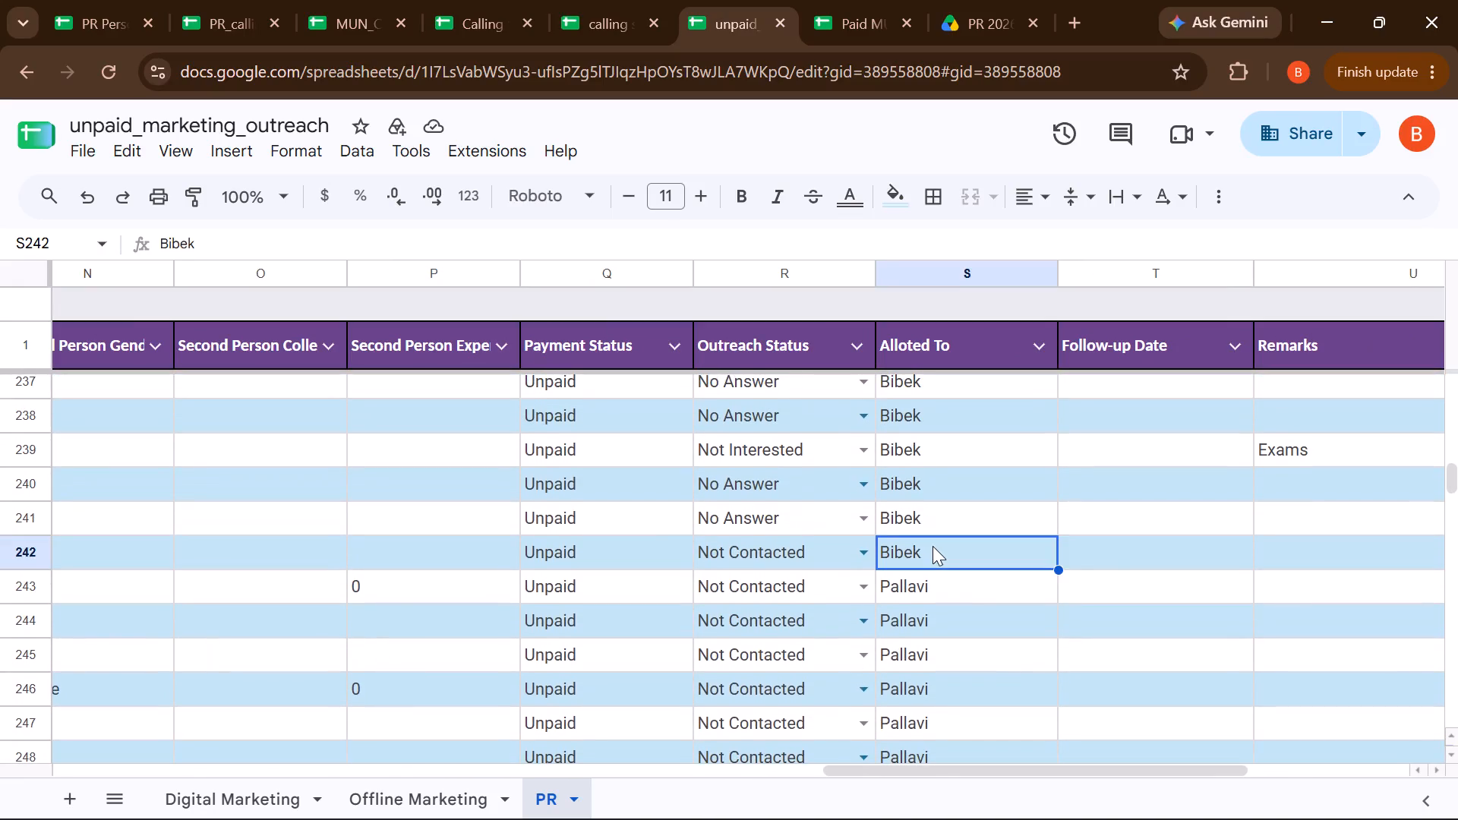
Check the KIIT MUN ID, roll number, name and phone number of the registrant in row 242.
key("Left")
key("Left")
key("Left")
key("Left")
key("Left")
key("Left")
key("Left")
key("Left")
key("Left")
key("Left")
key("Left")
key("Left")
key("Left")
key("Left")
key("Left")
key("Left")
key("Right")
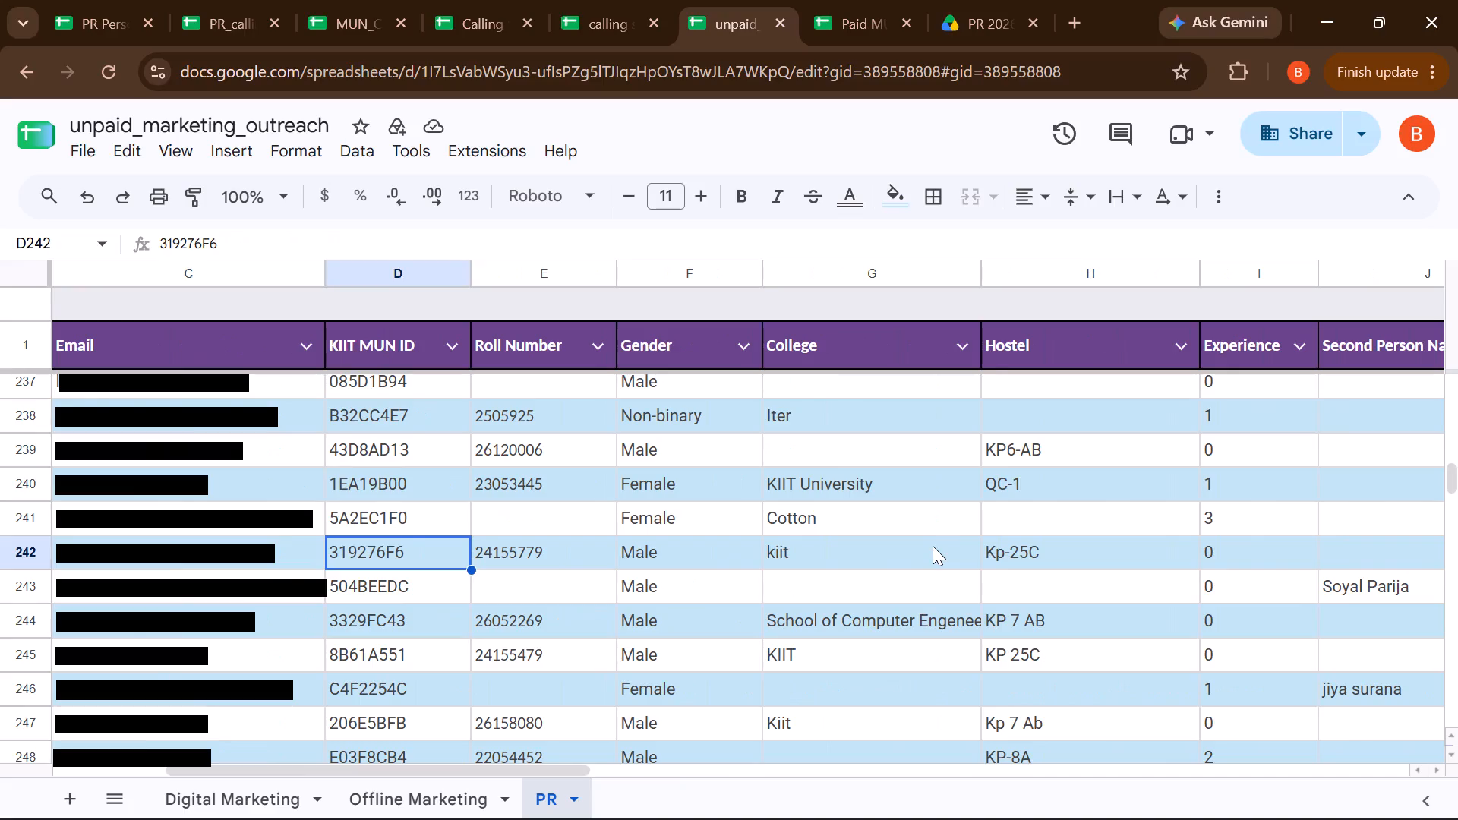
key("Right")
key("Left")
key("Left")
key("Left")
key("Left")
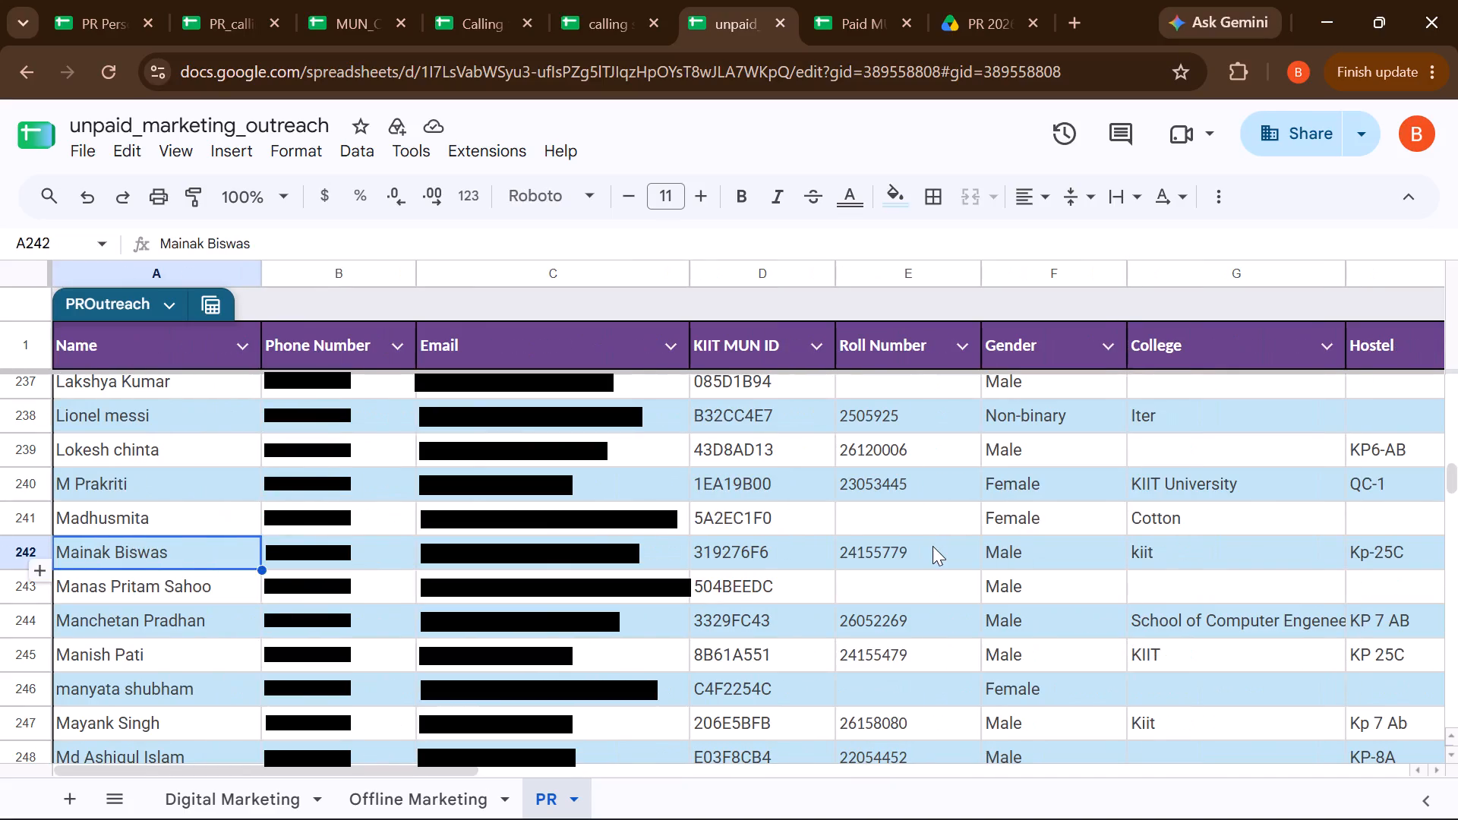
key("Right")
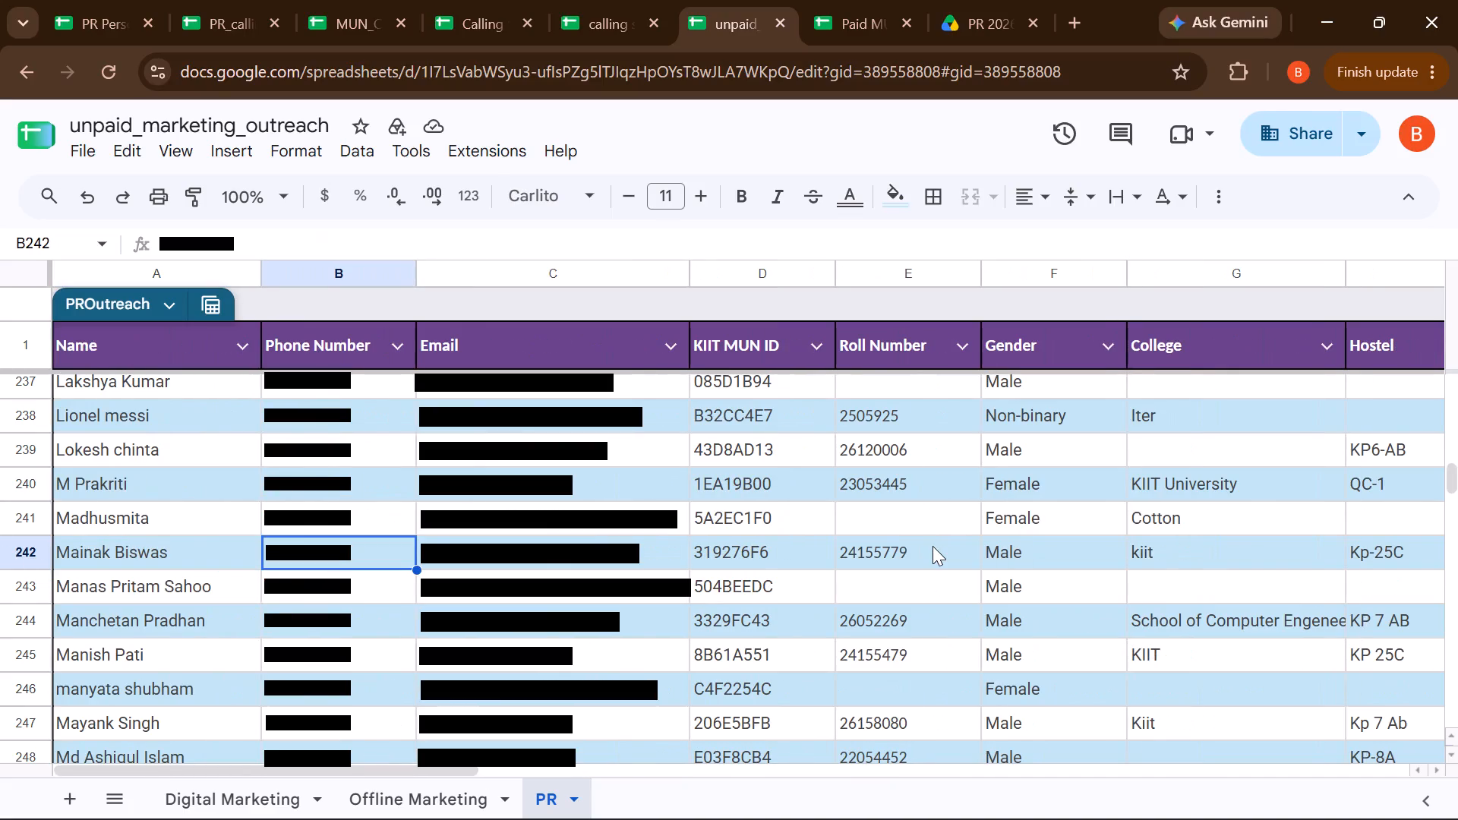
Look over the phone numbers of the neighbouring registrants in rows 243 up to 235, stopping at row 236.
key("Up")
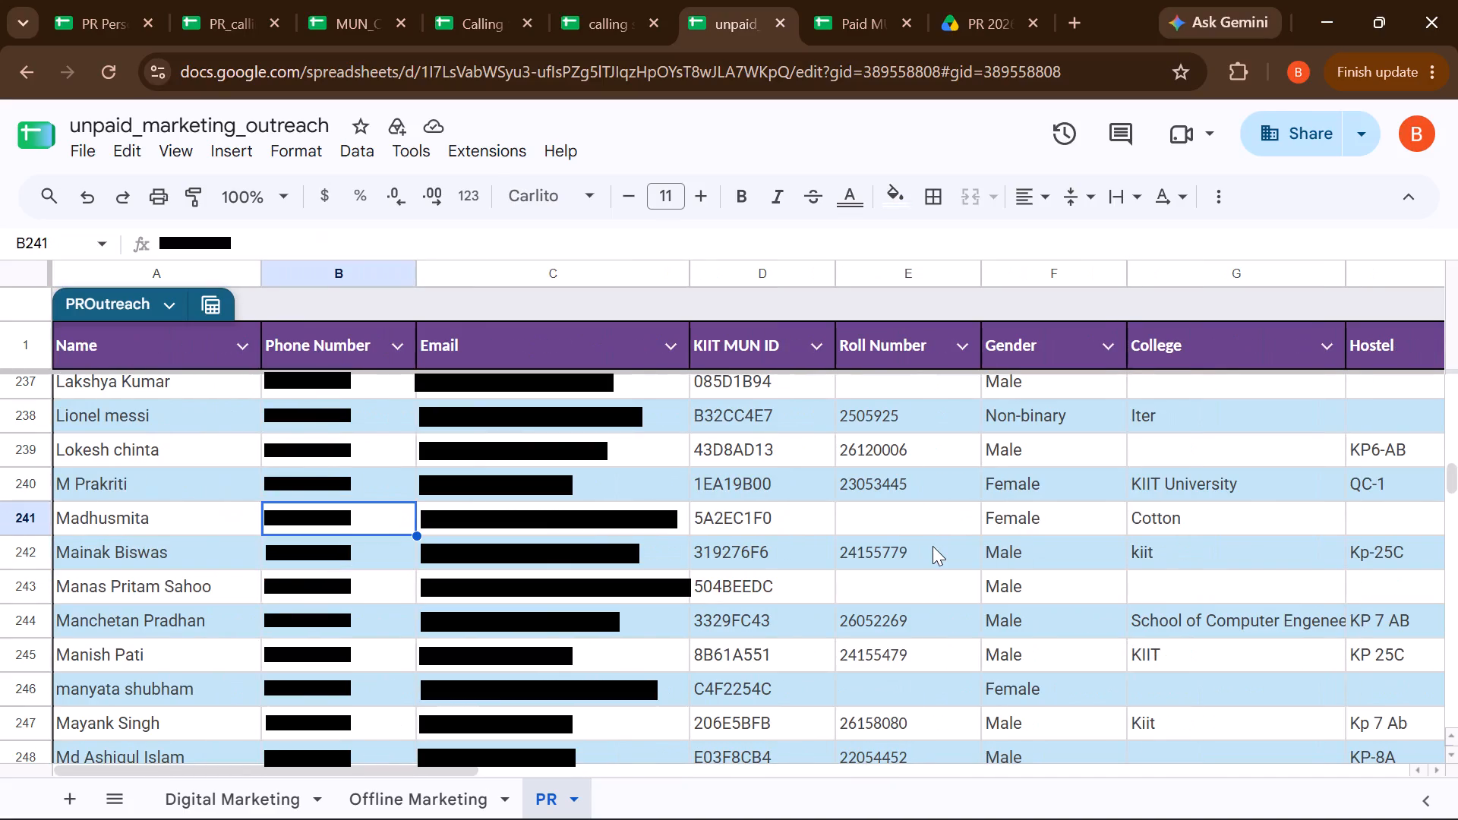
key("Down")
key("Down")
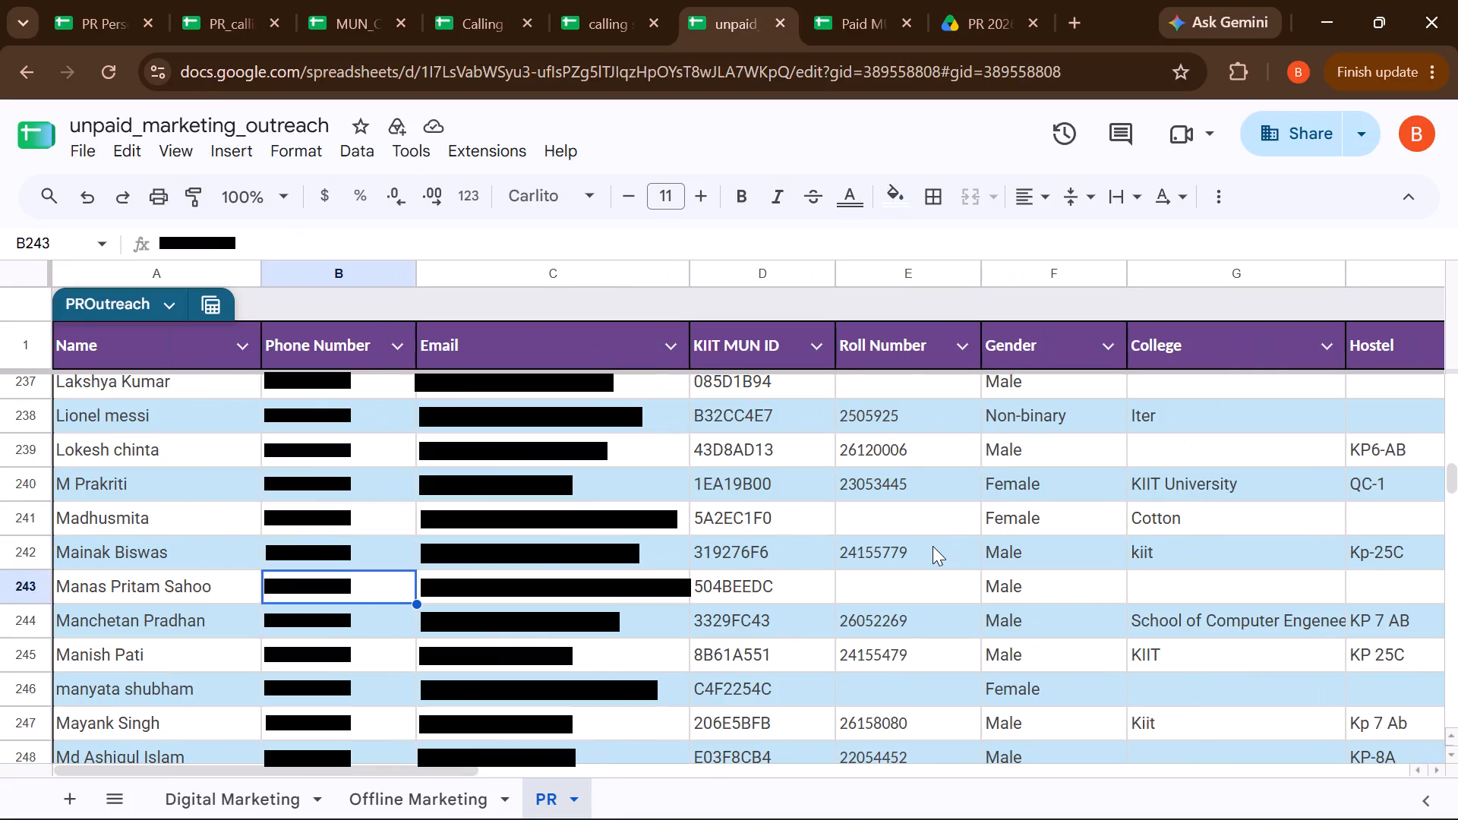
key("Up")
key("Up")
key("Up")
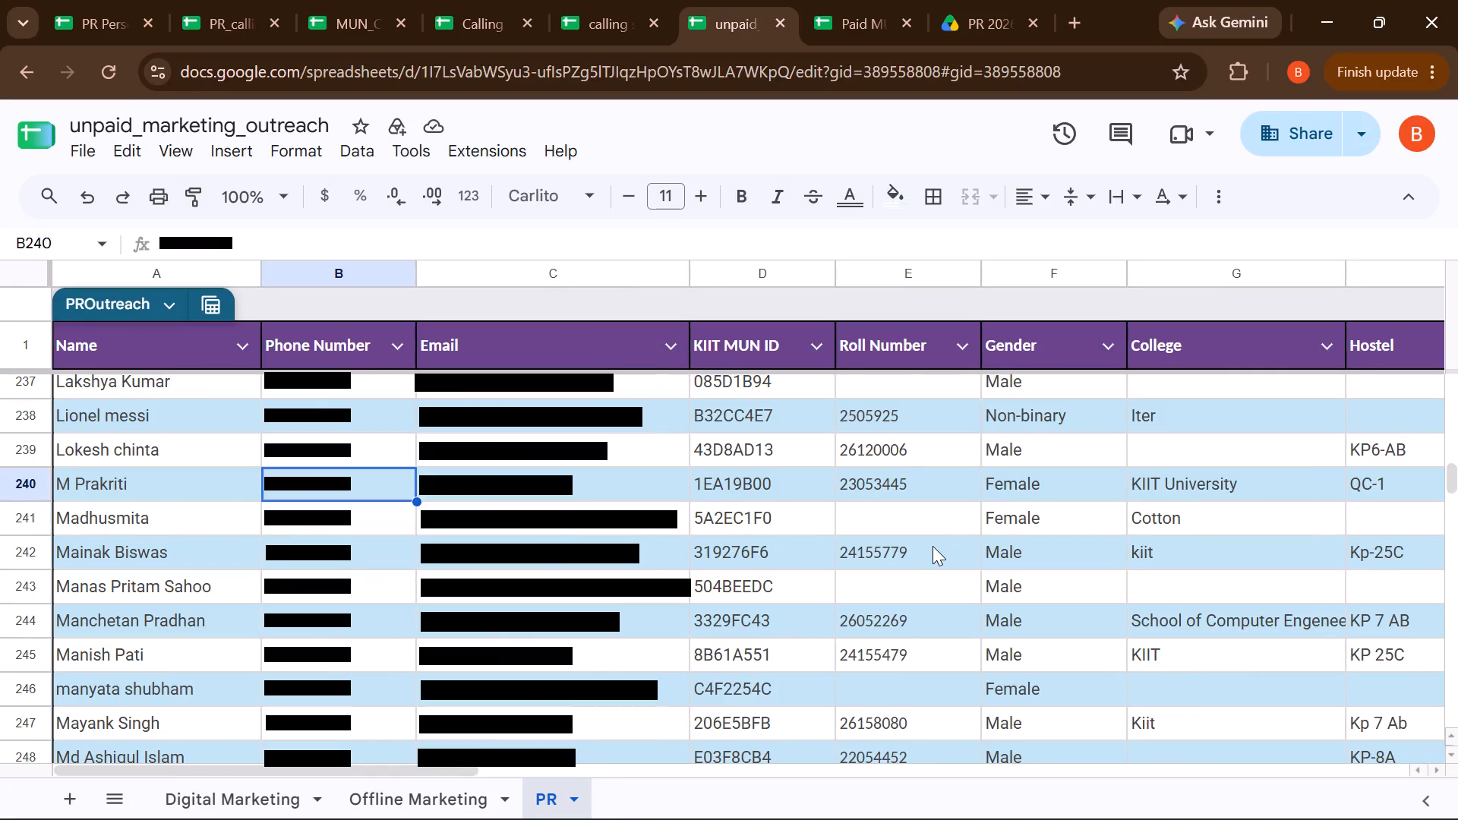
key("Up")
key("Up")
key("Up")
key("Up")
key("Up")
key("Down")
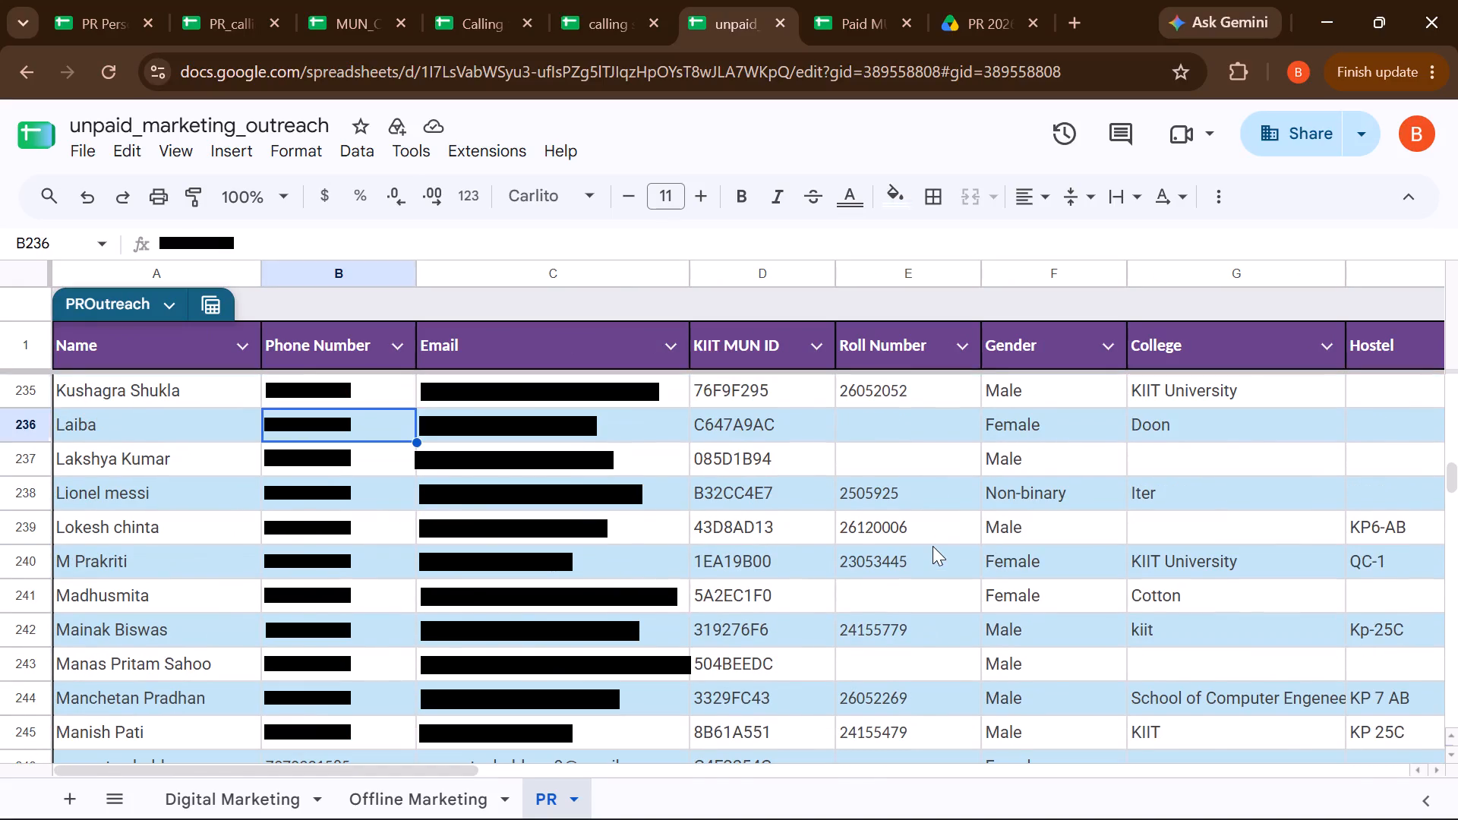
Check row 236's registrant details across to its Outreach Status, Alloted To and Follow-up Date cells.
key("Right")
key("Right")
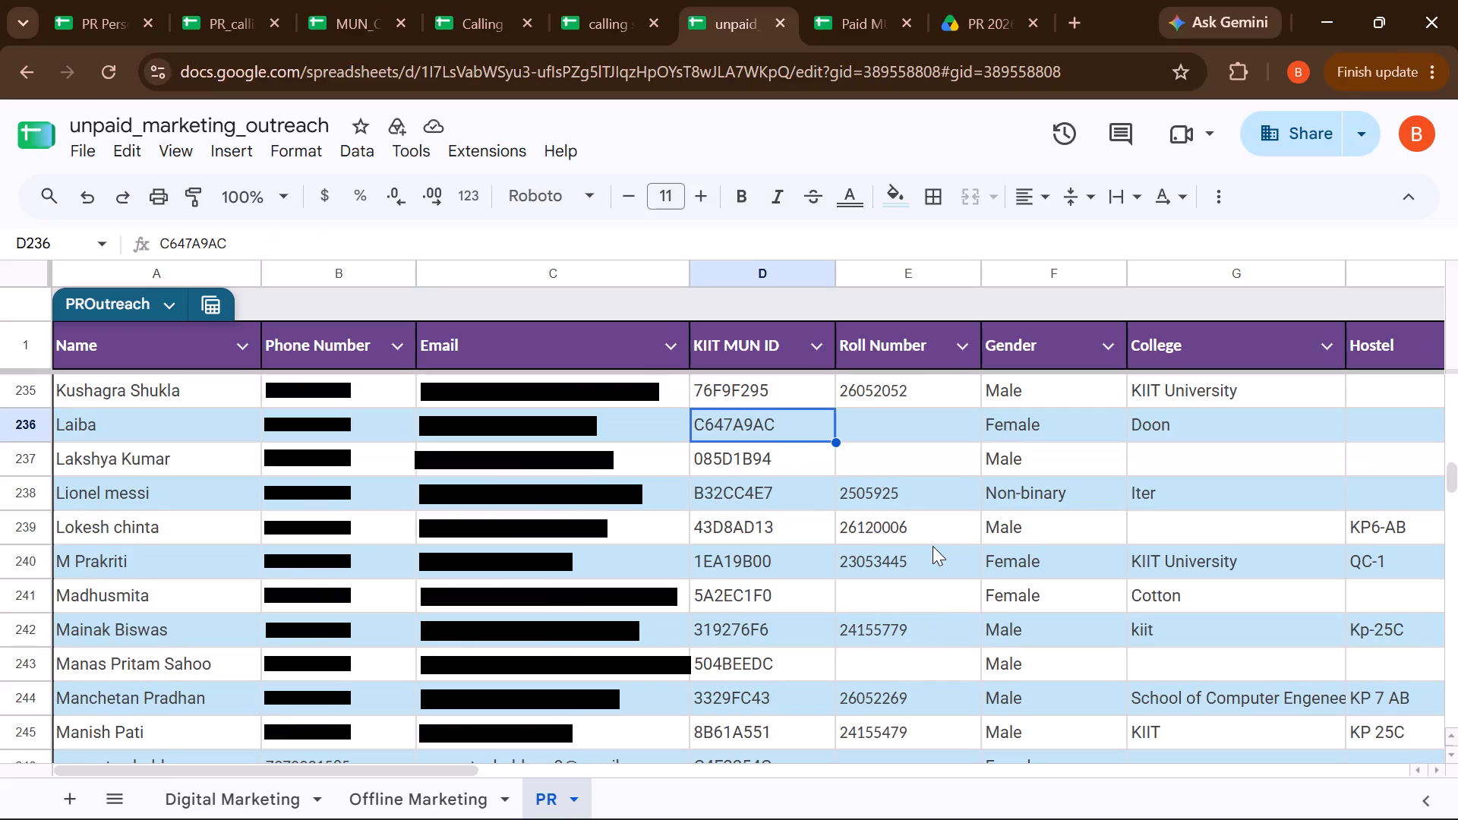
key("Right")
key("Right")
key("Right")
key("Right")
key("Right")
key("Right")
key("Right")
key("Right")
key("Right")
key("Right")
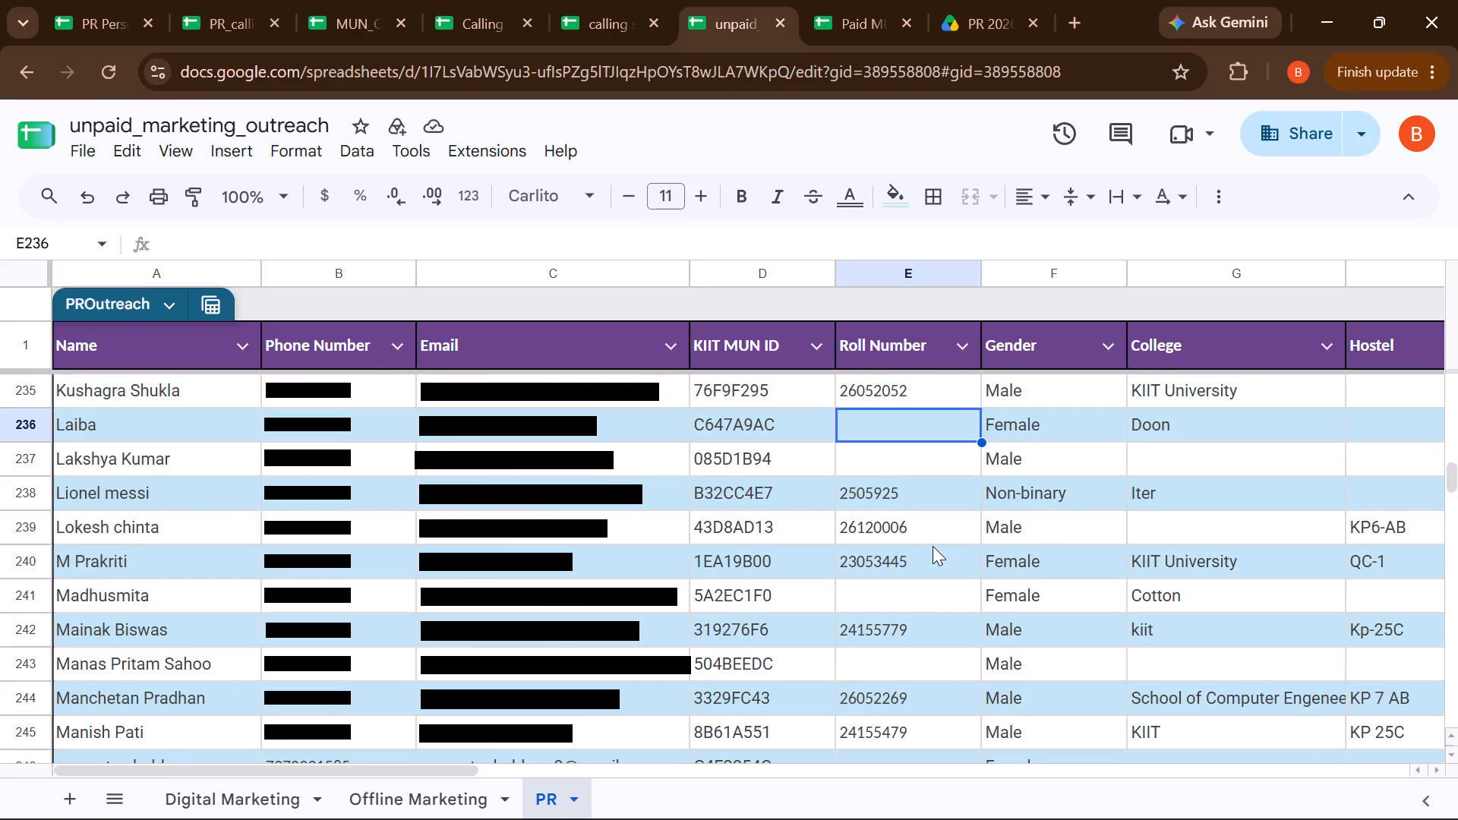
key("Right")
key("Right")
key("Right")
key("Right")
key("Right")
key("Right")
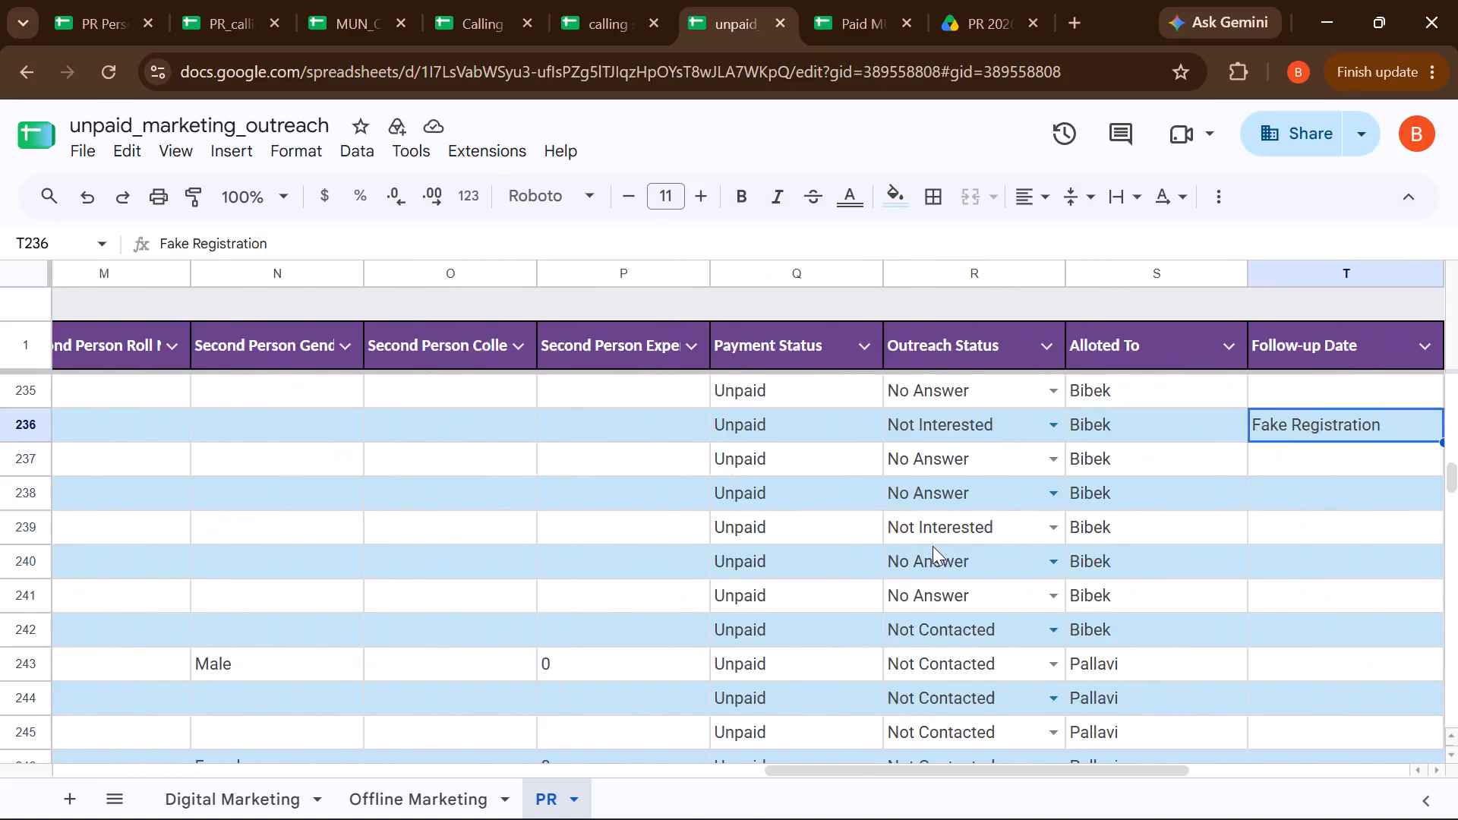
Return along row 236 to the Name column and check the registrant's name, phone number, KIIT MUN ID and college.
key("Right")
key("Left")
key("Right")
key("Left")
key("Left")
key("Left")
key("Left")
key("Left")
key("Left")
key("Left")
key("Left")
key("Left")
key("Left")
key("Left")
key("Left")
key("Left")
key("Left")
key("Left")
key("Left")
key("Left")
key("Left")
key("Left")
key("Left")
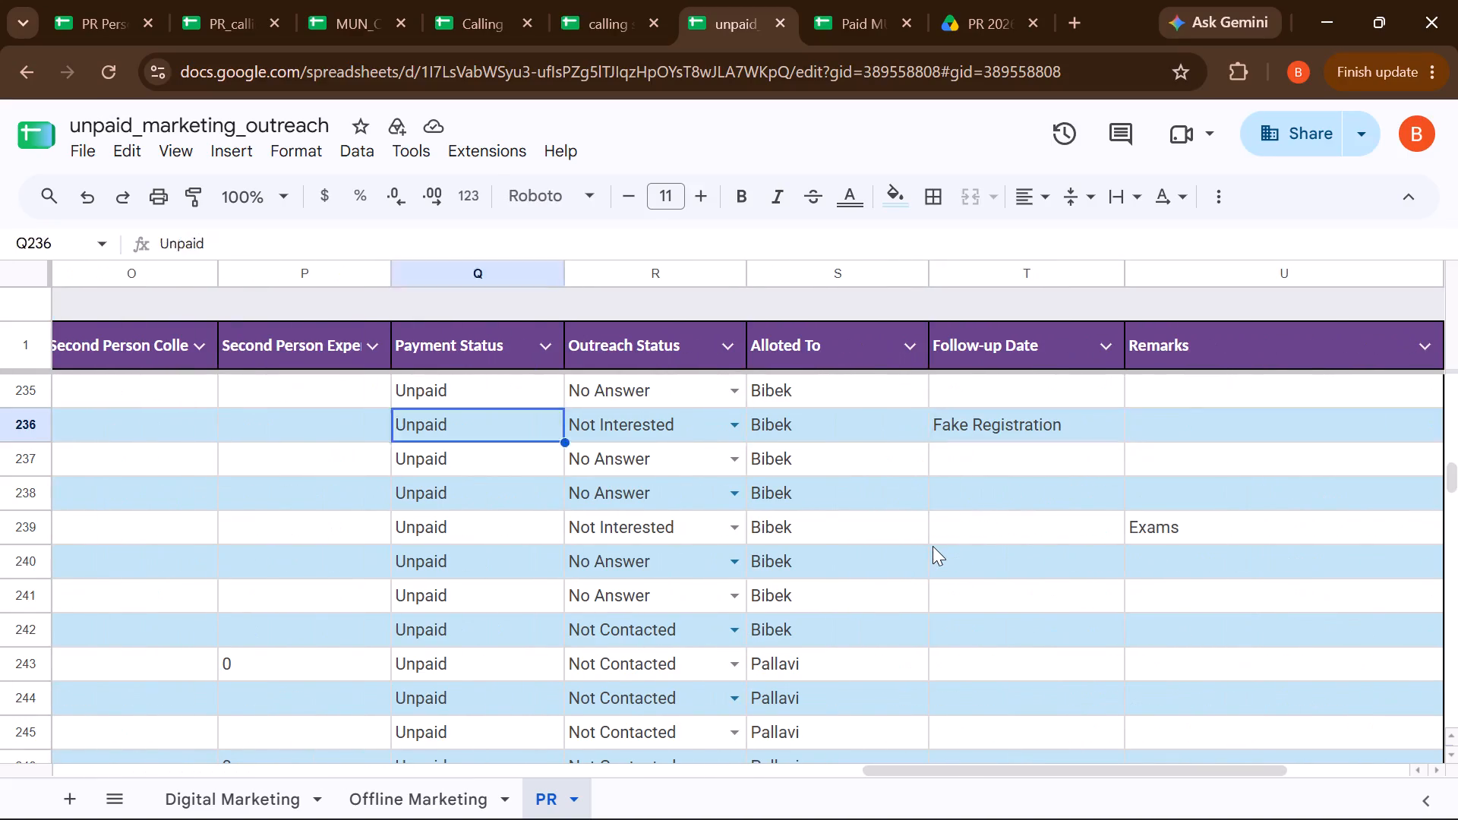
key("Right")
key("Right")
key("Left")
key("Left")
key("Left")
key("Left")
key("Left")
key("Left")
key("Left")
key("Left")
key("Left")
key("Left")
key("Left")
key("Left")
key("Left")
key("Left")
key("Left")
key("Left")
key("Left")
key("Left")
key("Left")
key("Left")
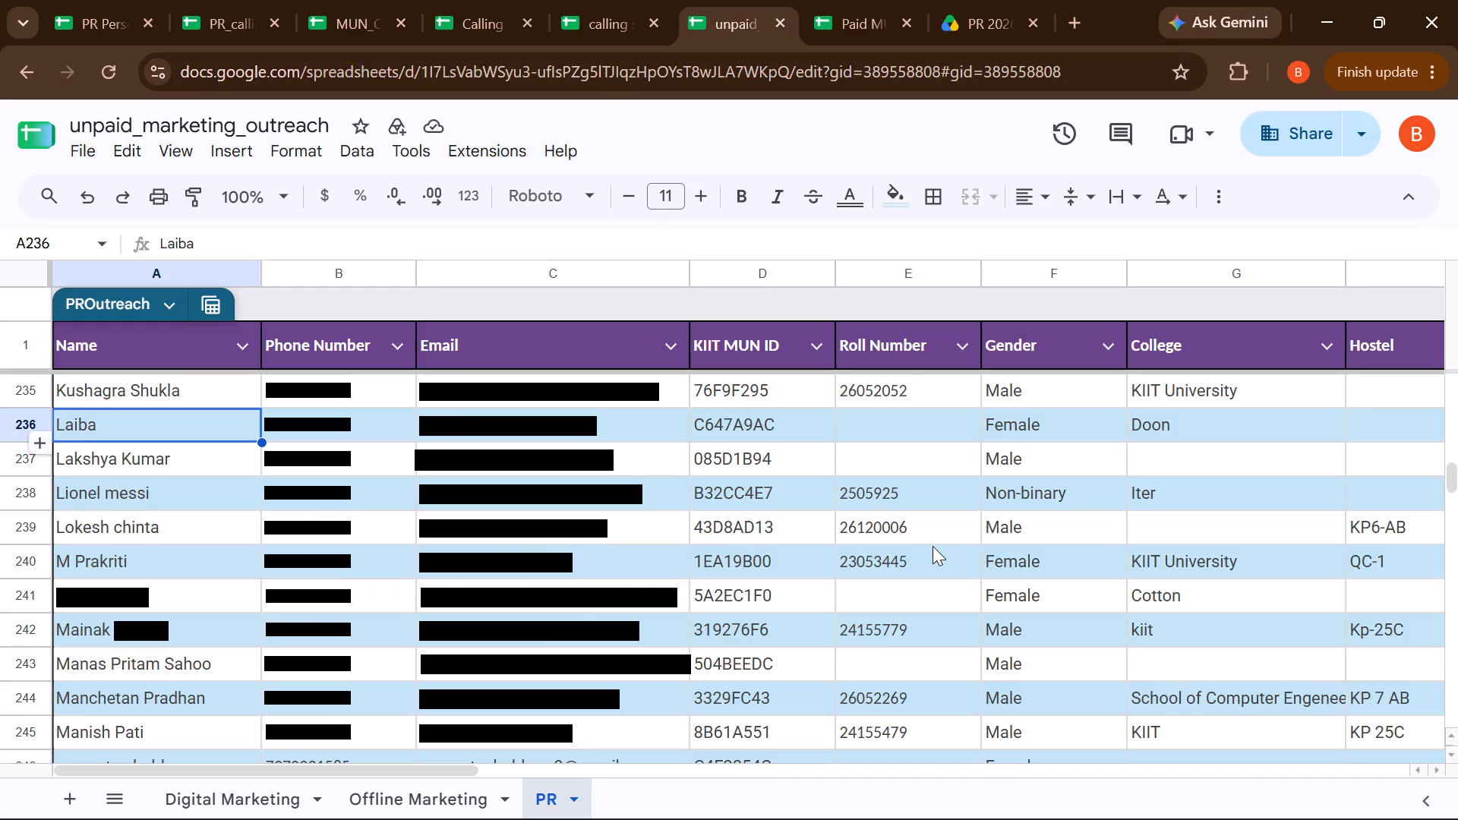
Review row 236 across the second-person columns to its Payment Status, Outreach Status, Follow-up Date and Remarks, ending on Alloted To.
key("Right")
key("Right")
key("Right")
key("Right")
key("Right")
key("Right")
key("Right")
key("Right")
key("Right")
key("Right")
key("Right")
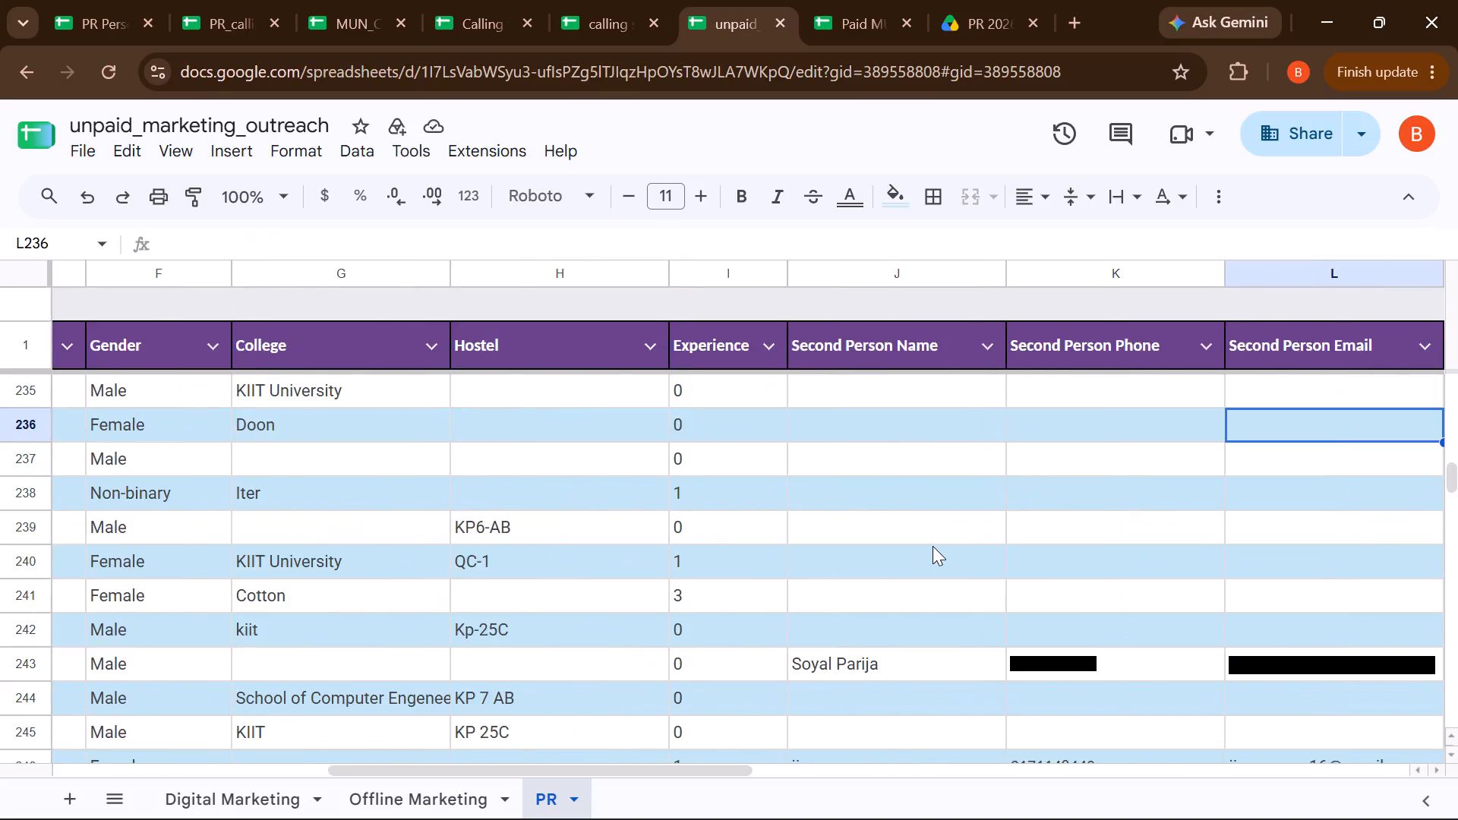
key("Right")
key("Right")
key("Right")
key("Right")
key("Right")
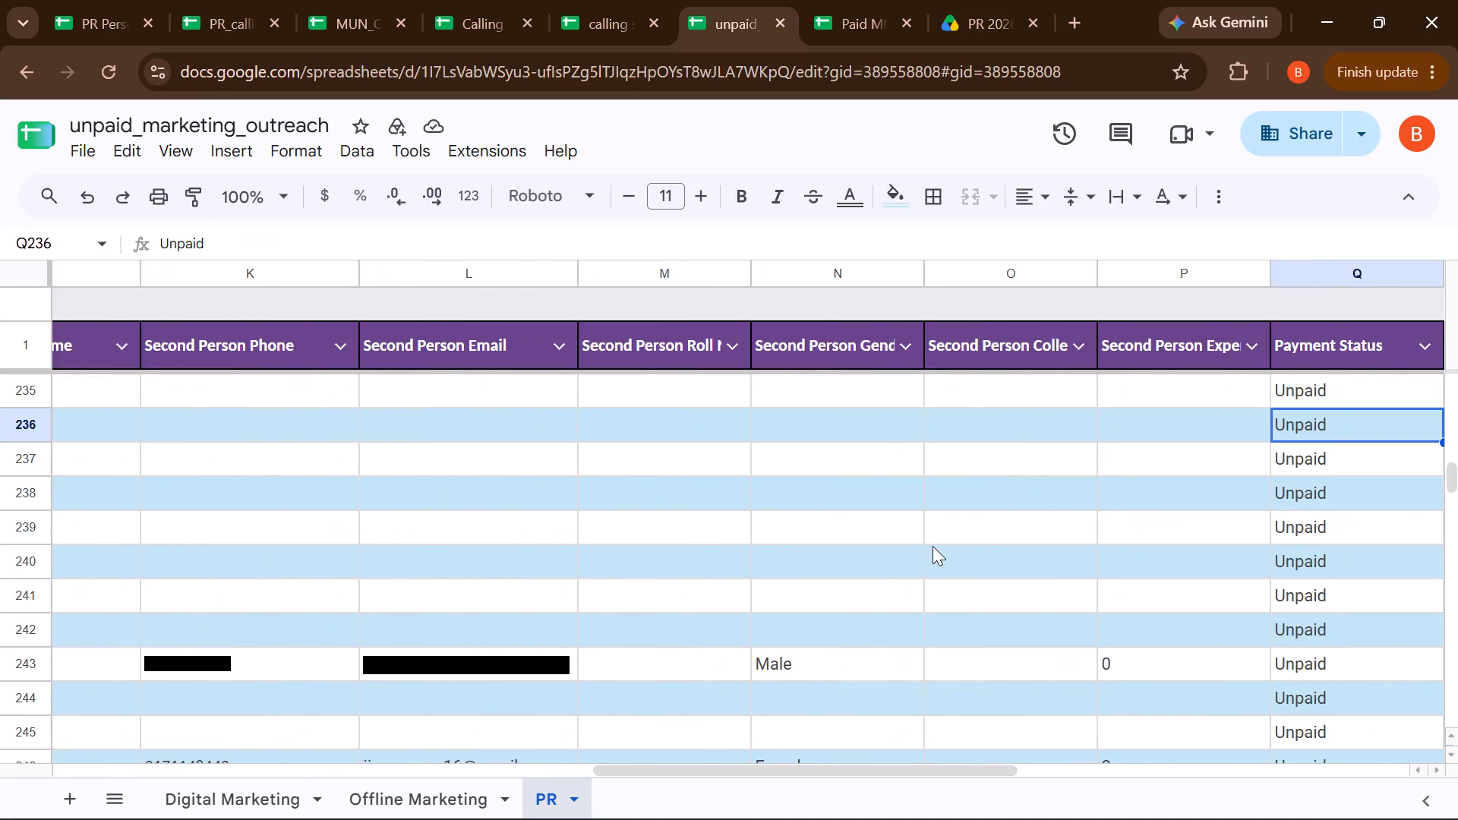
key("Right")
key("Right")
key("Right")
key("Right")
key("Right")
key("Right")
key("Right")
key("Left")
key("Left")
key("Left")
key("Left")
key("Left")
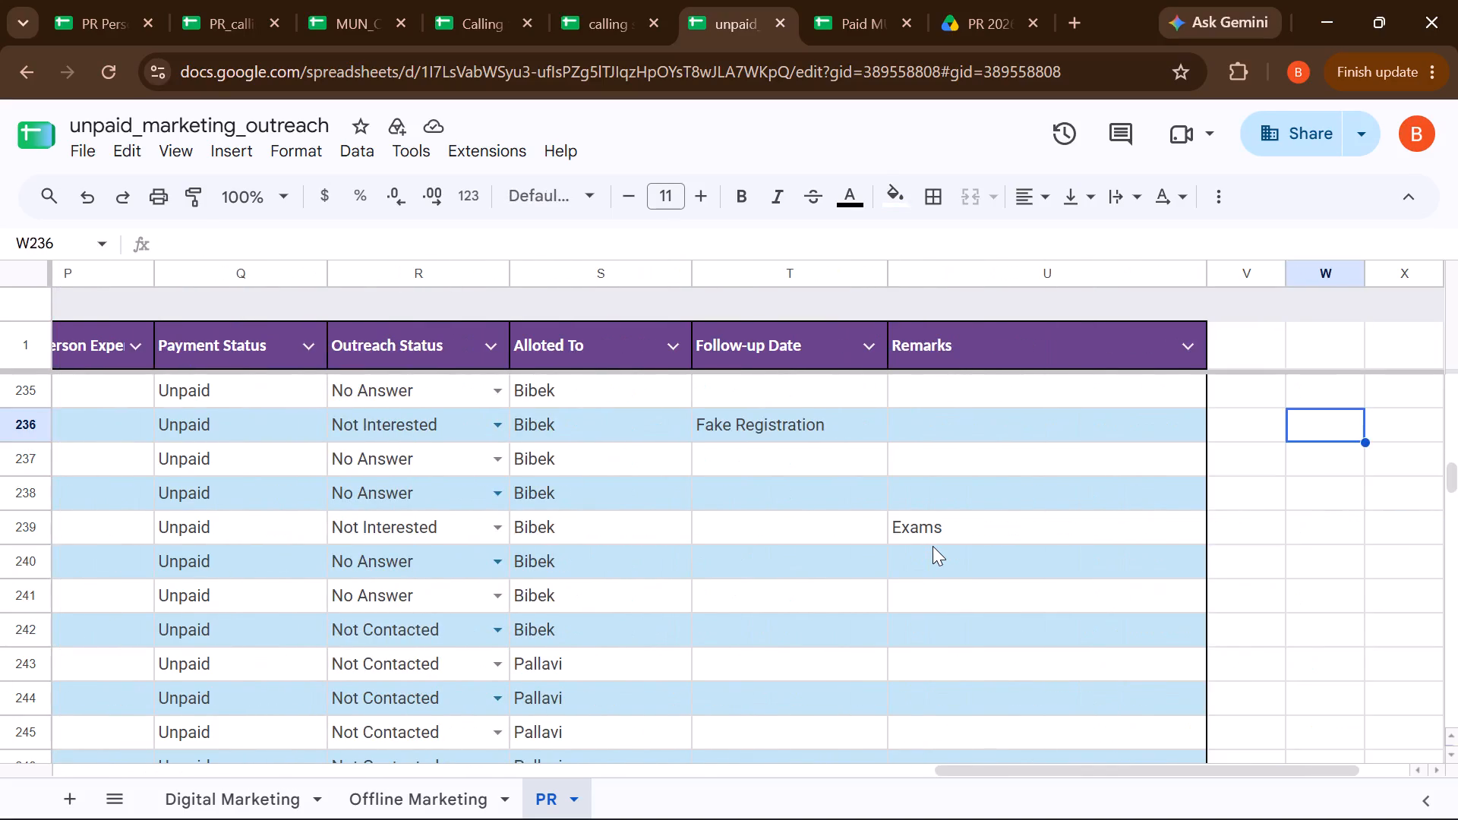
key("Left")
key("Right")
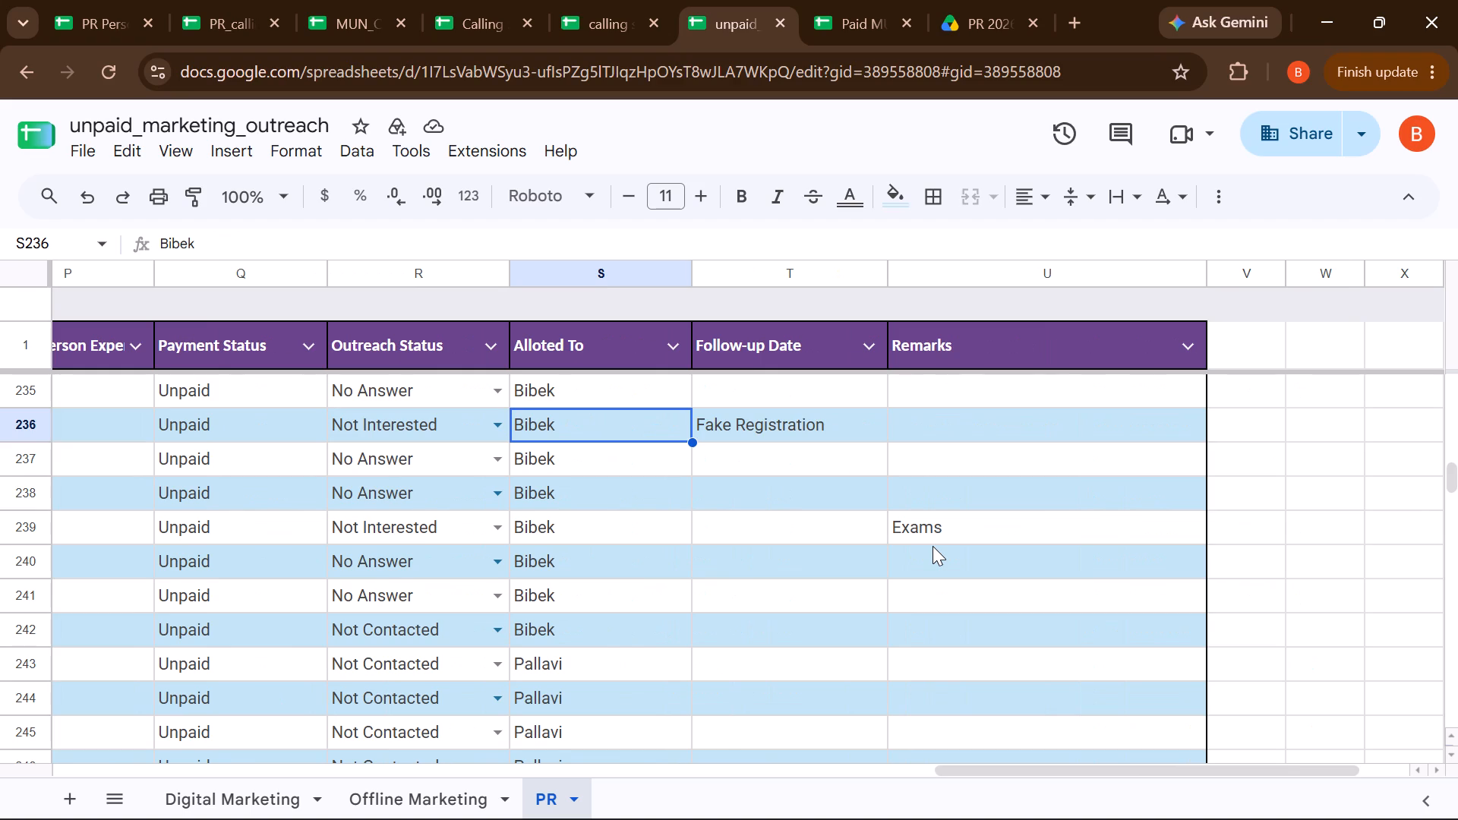
Find the first row allotted to Bibek near the start of the PR sheet and select its Alloted To cell, in row 28.
scroll(876, 538, "up", 20)
scroll(876, 538, "up", 12)
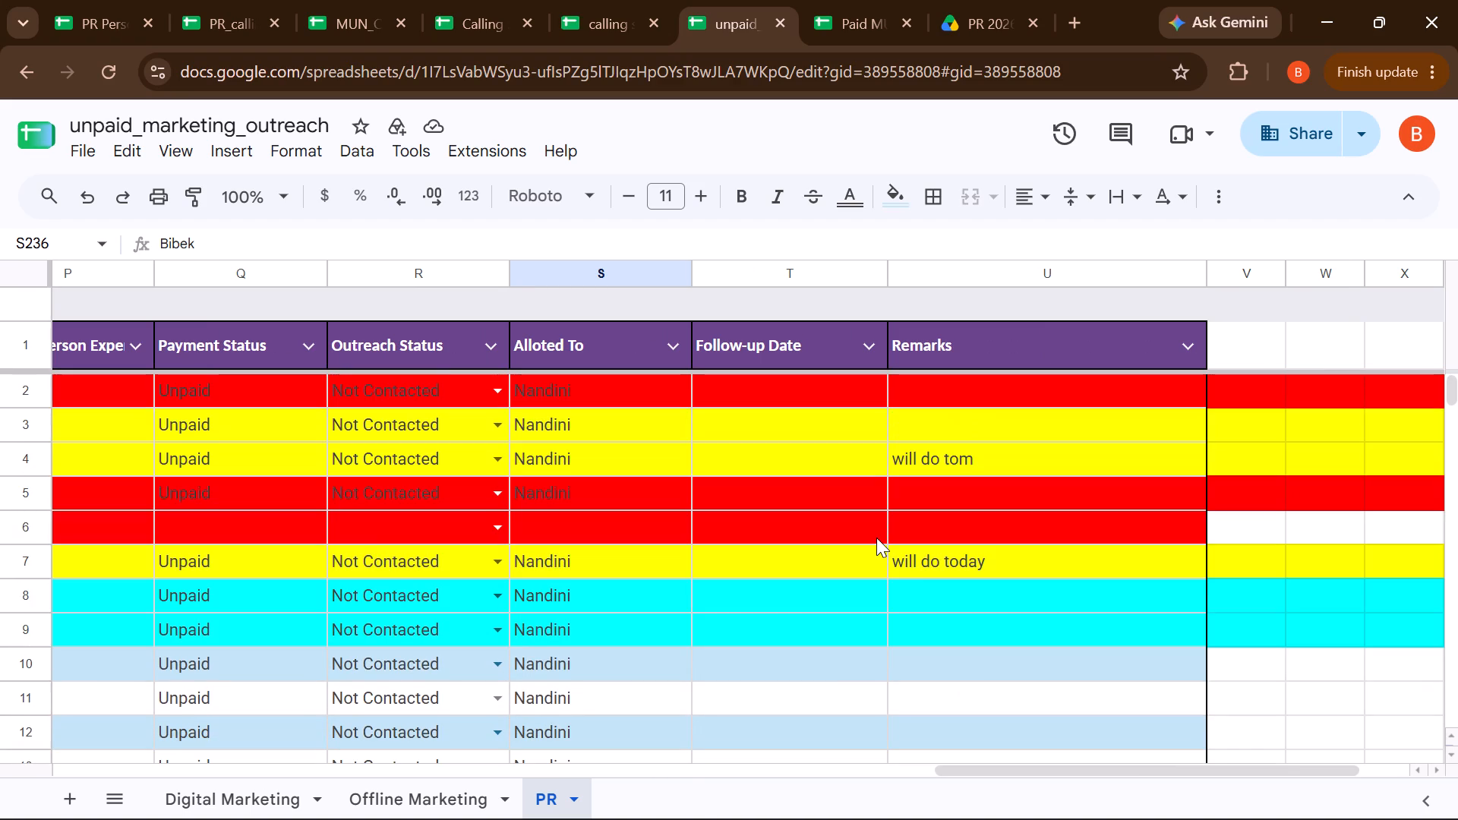
scroll(876, 538, "up", 4)
scroll(876, 538, "down", 3)
scroll(643, 639, "down", 1)
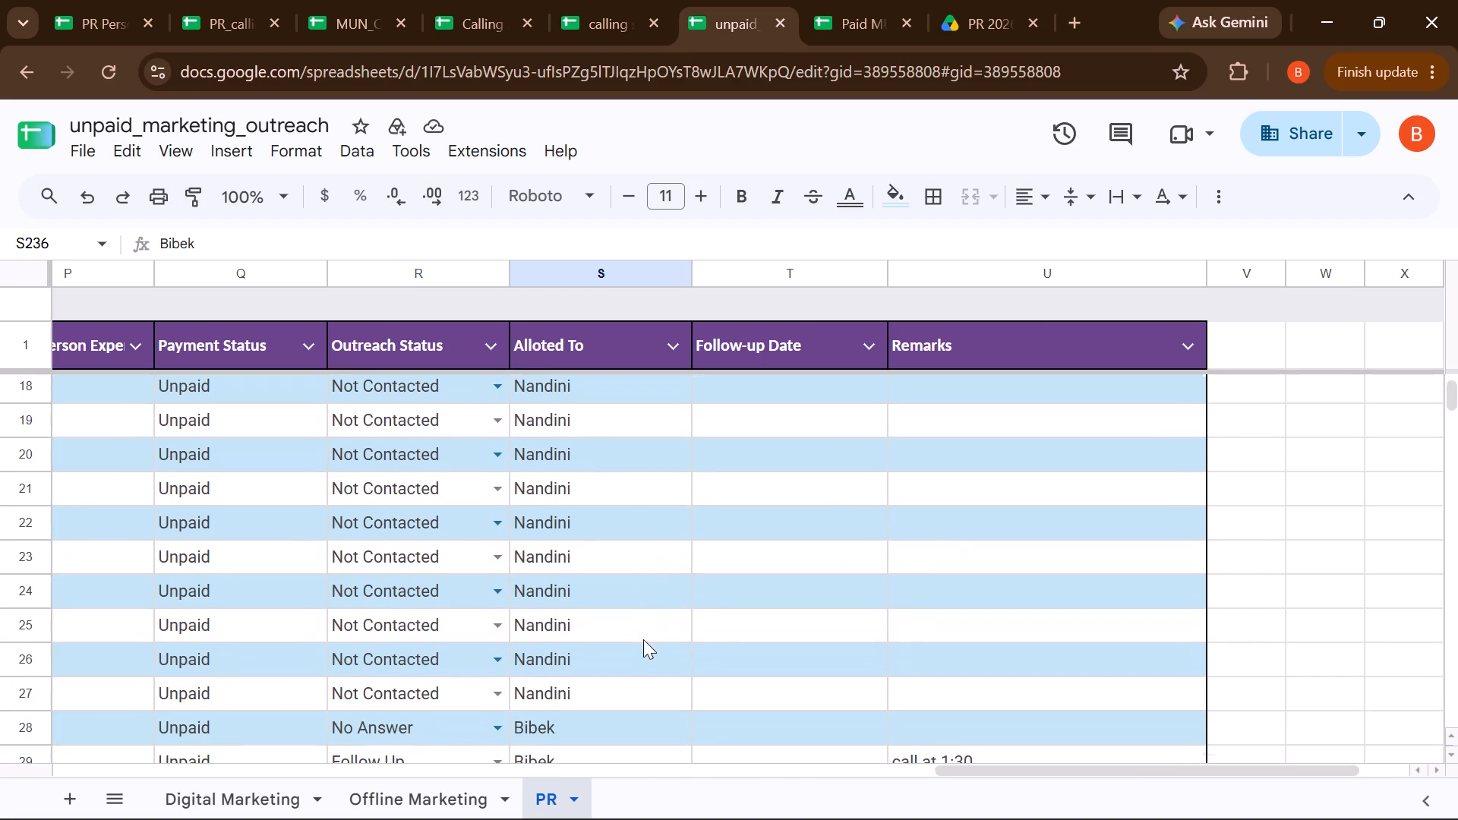
scroll(643, 639, "down", 2)
left_click(608, 590)
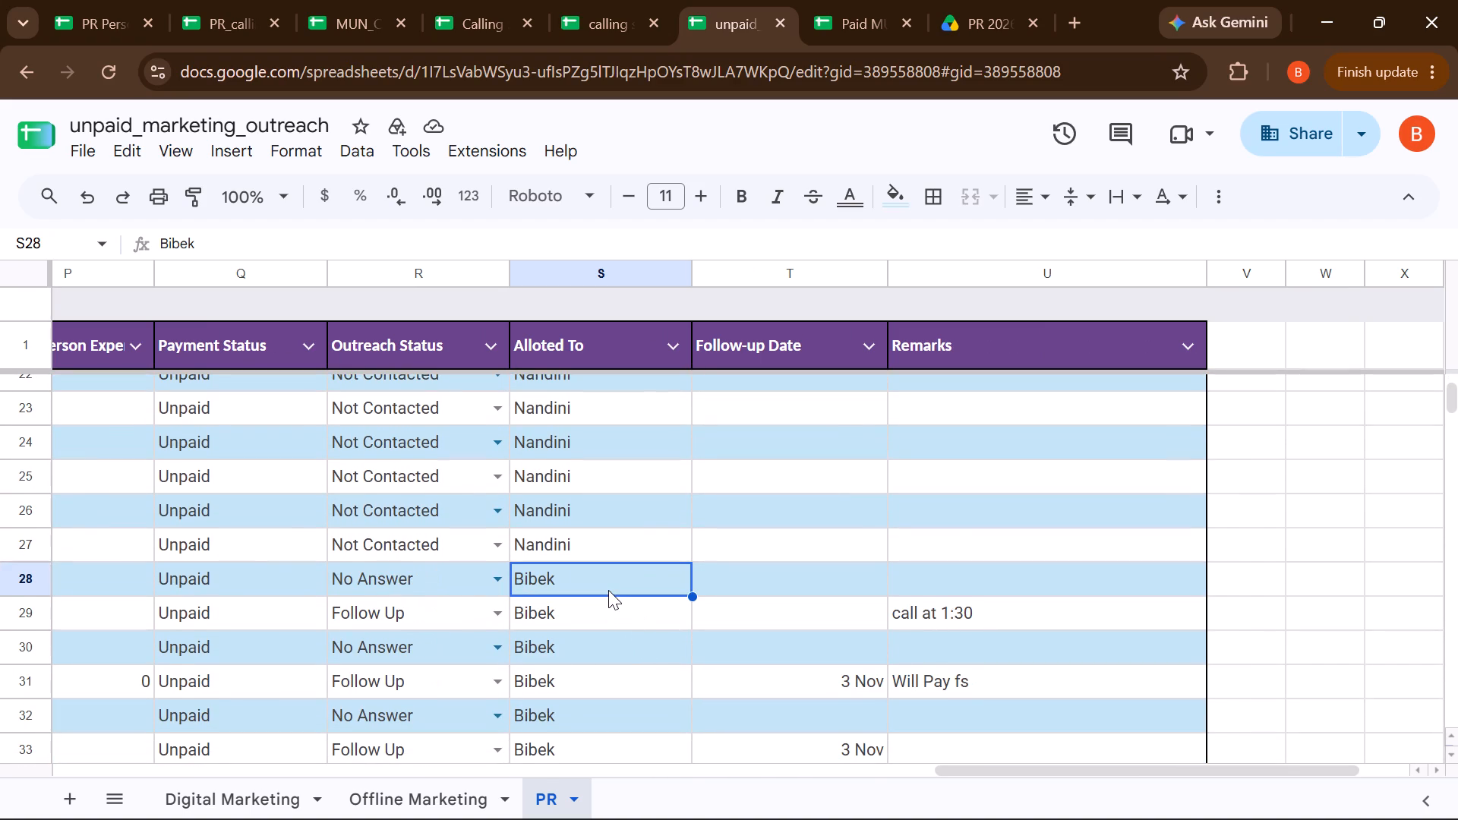
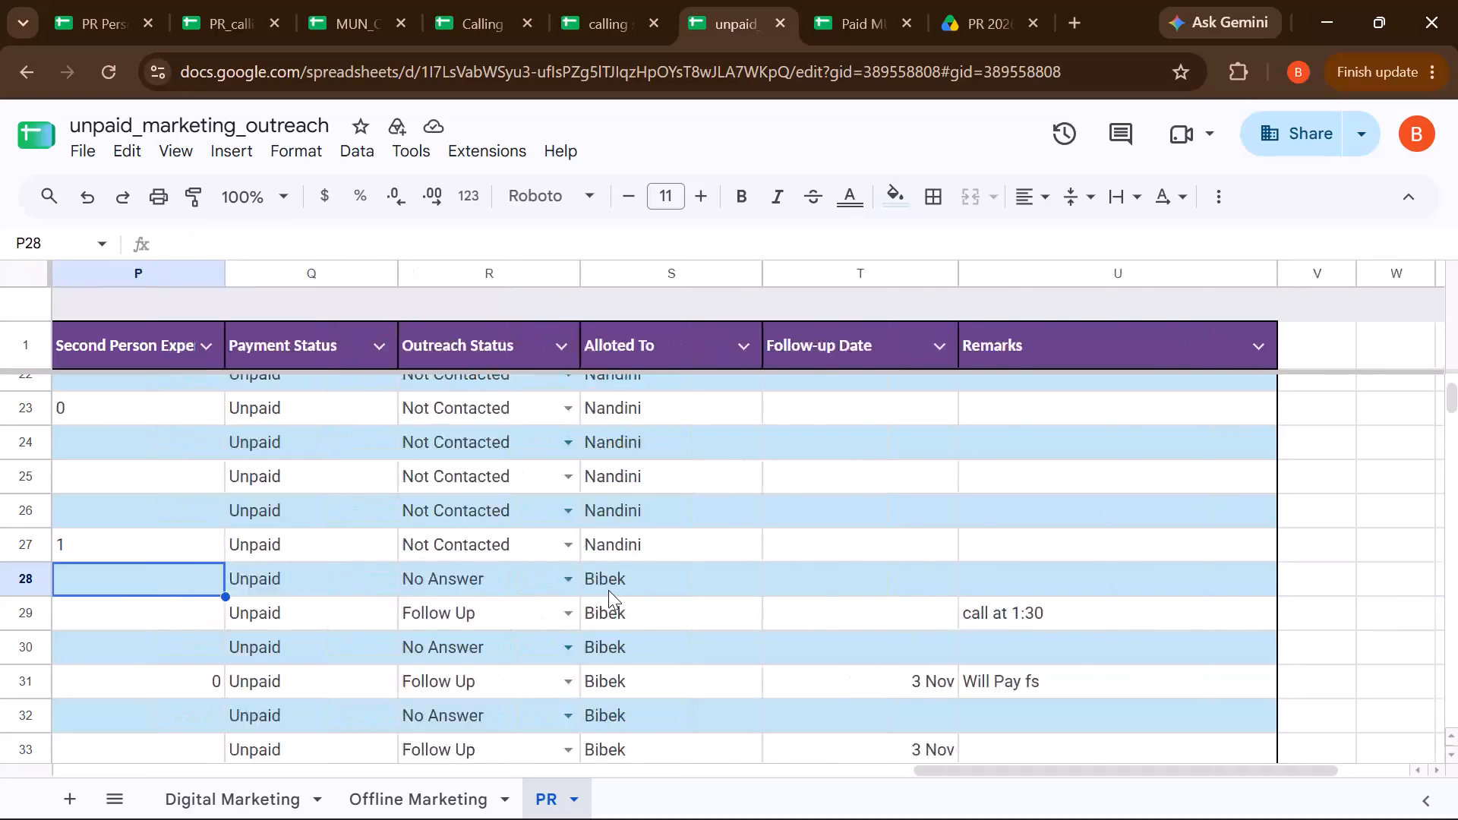
Go back along row 28 to its Name cell and check the registrant's name, phone number, KIIT MUN ID and roll number.
key("Left")
key("Left")
key("Left")
key("Left")
key("Left")
key("Left")
key("Left")
key("Left")
key("Left")
key("Left")
key("Left")
key("Left")
key("Left")
key("Left")
key("Left")
key("Left")
key("Left")
key("Left")
key("Left")
key("Left")
key("Left")
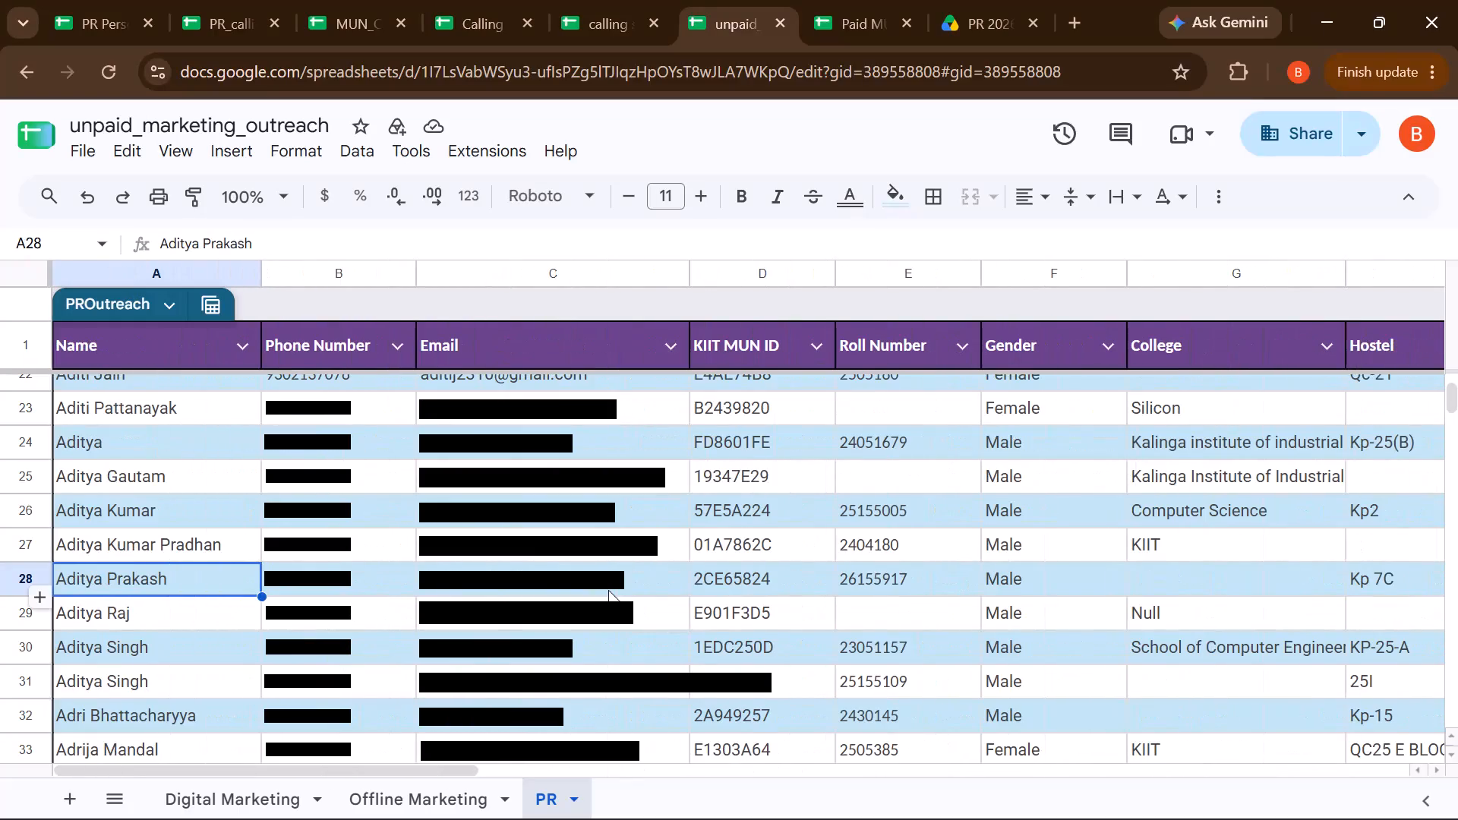
key("Left")
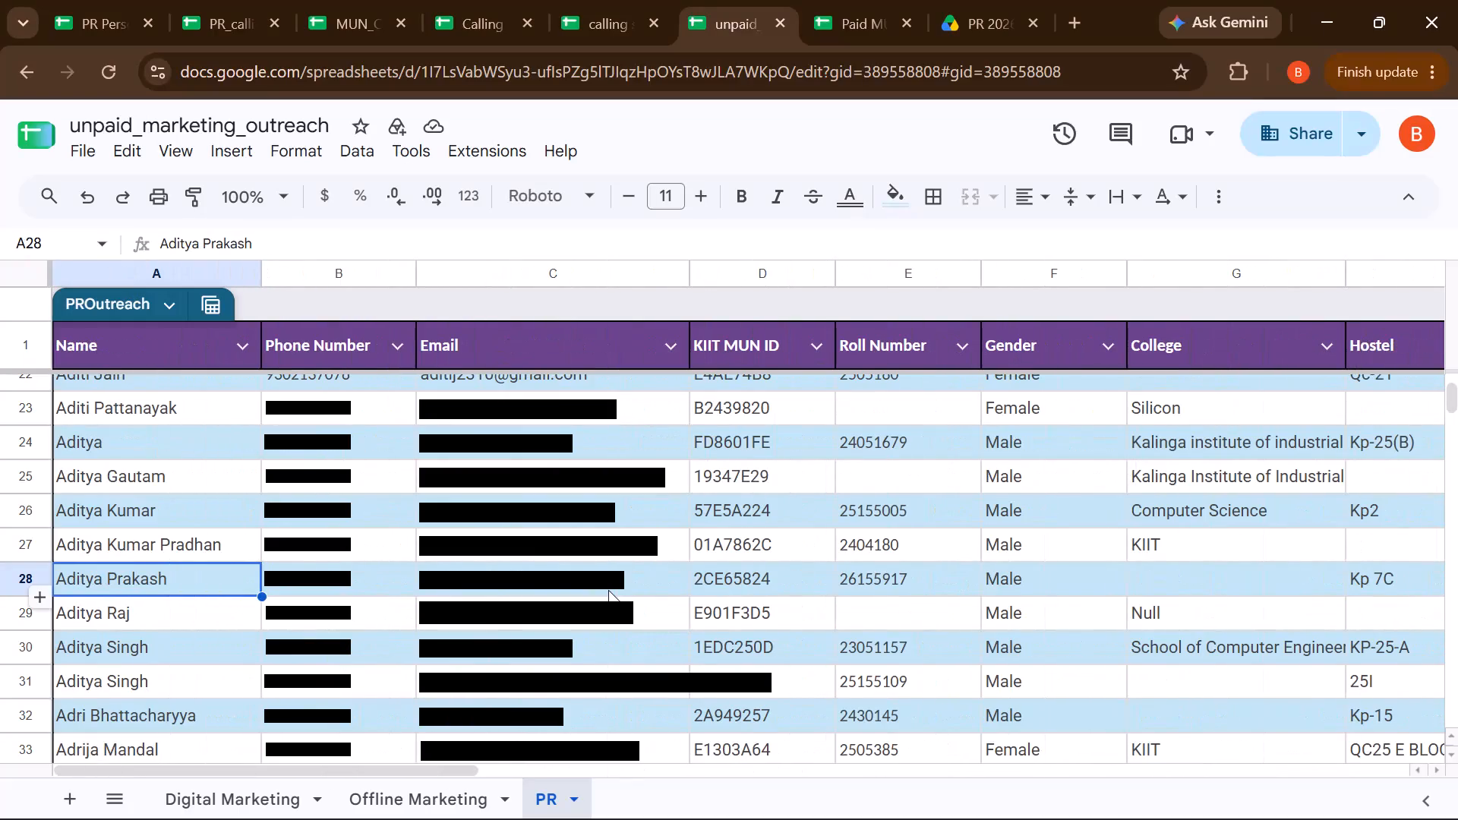
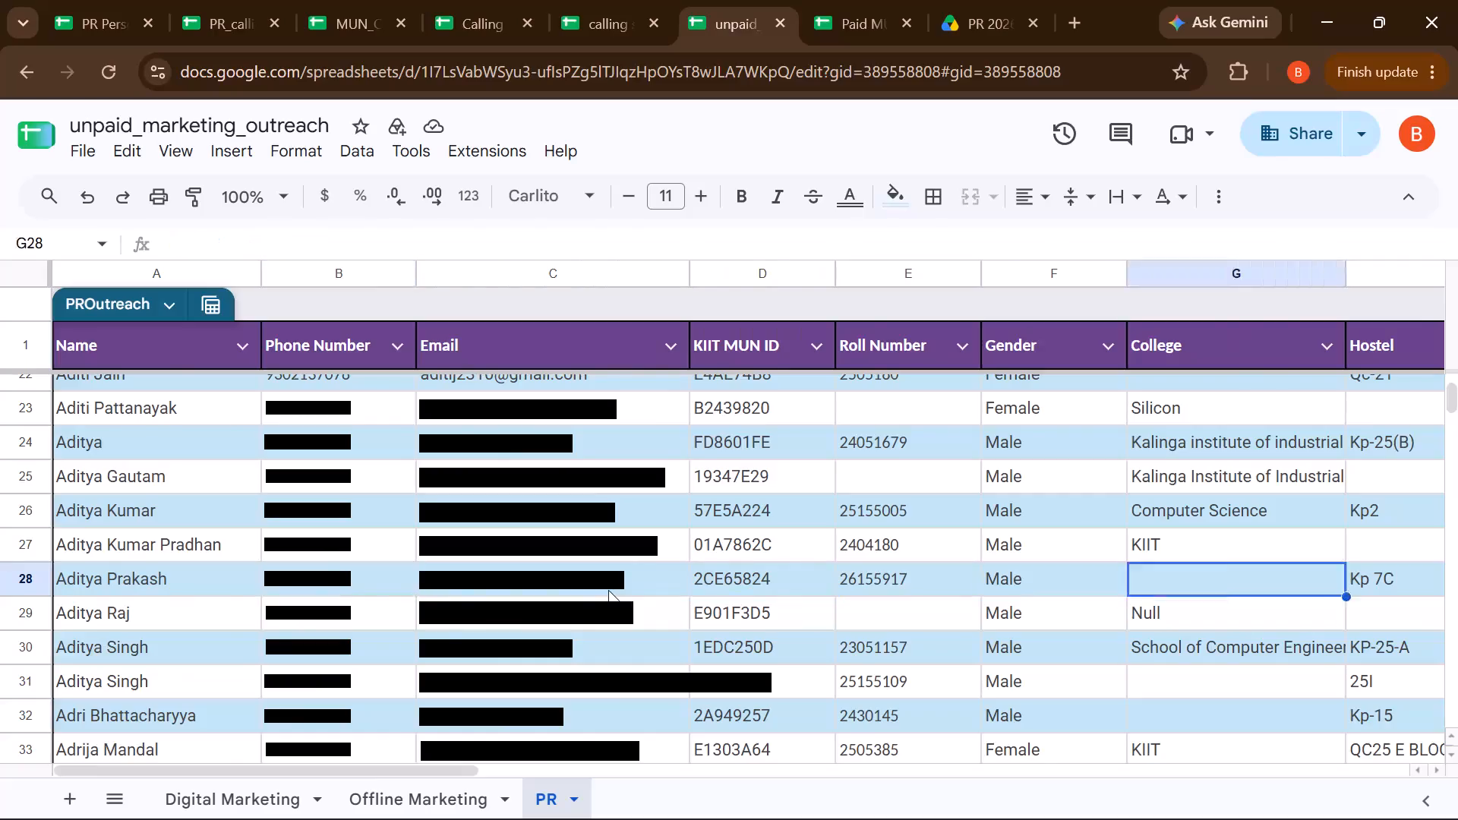
Review row 28's outreach status, allotted person, follow-up date and remarks.
key("Right")
key("Right")
key("Right")
key("Left")
key("Left")
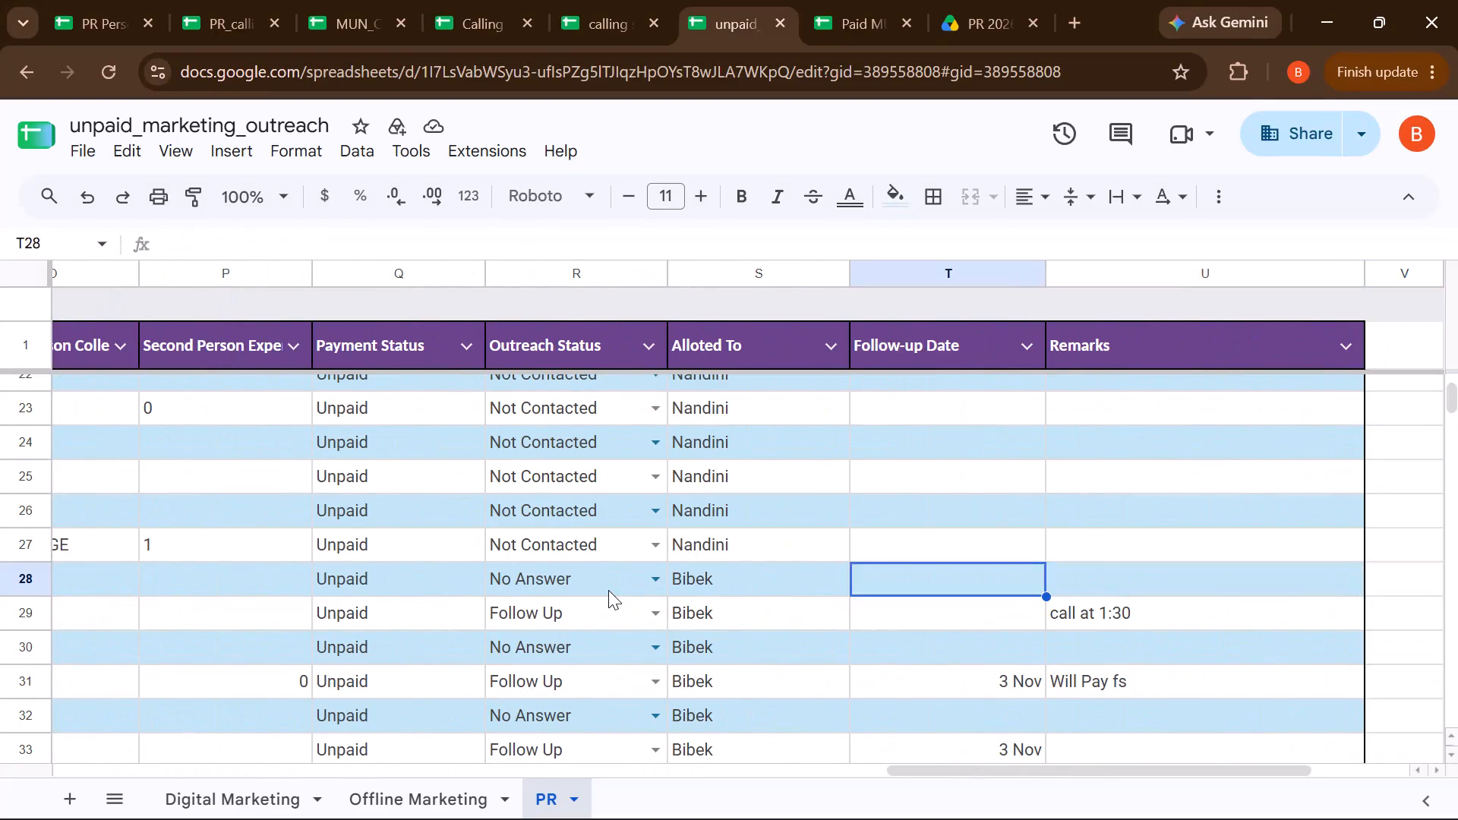
key("Left")
key("Left")
Move down to row 29's outreach status and go back along the row to check the registrant's name and phone number.
key("Down")
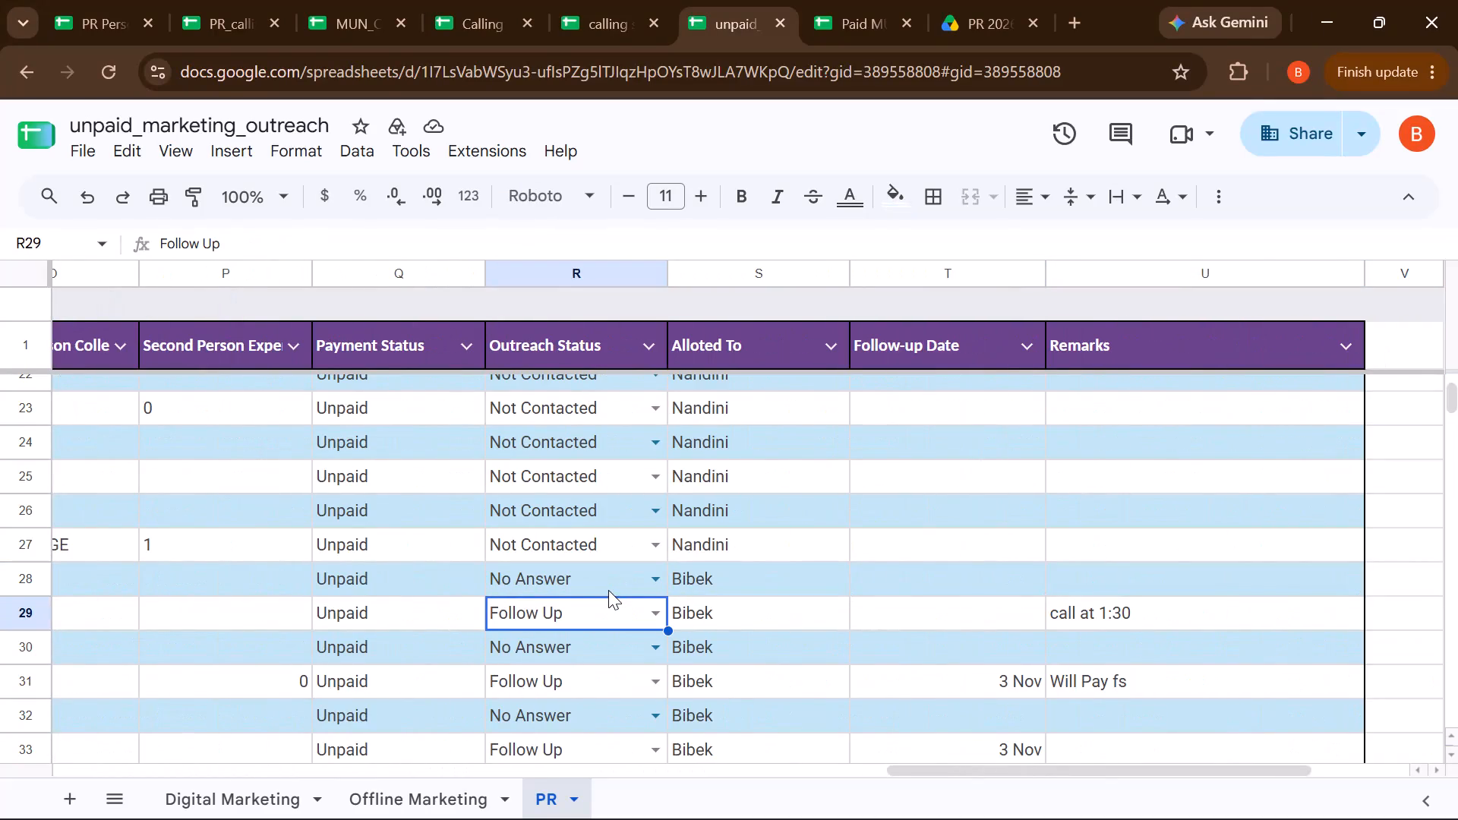
key("Left")
key("Left")
key("Left")
key("Left")
key("Left")
key("Left")
key("Left")
key("Left")
key("Left")
key("Left")
key("Left")
key("Left")
key("Left")
key("Left")
key("Left")
key("Left")
key("Left")
key("Left")
key("Left")
key("Left")
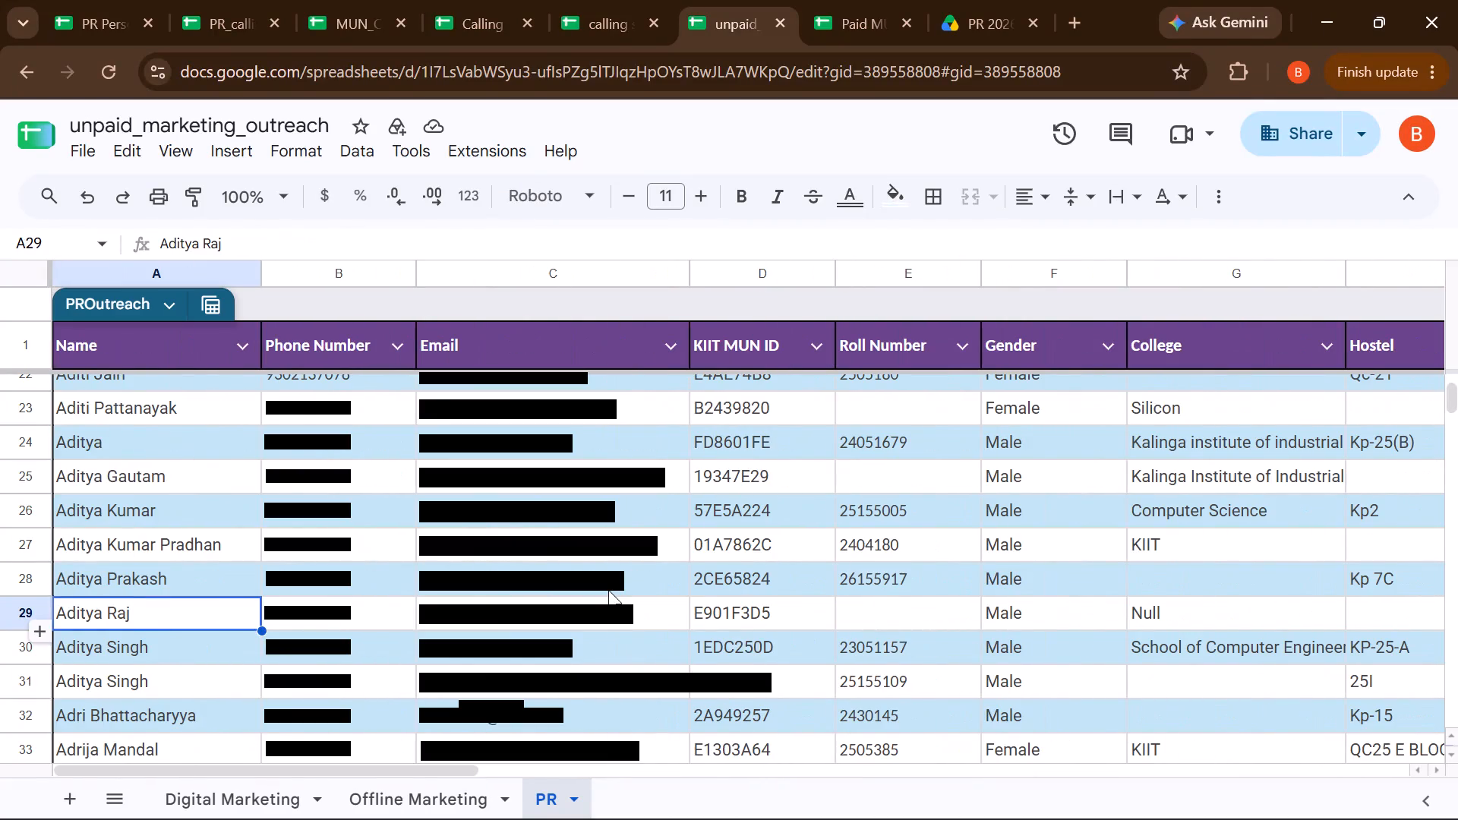
key("Right")
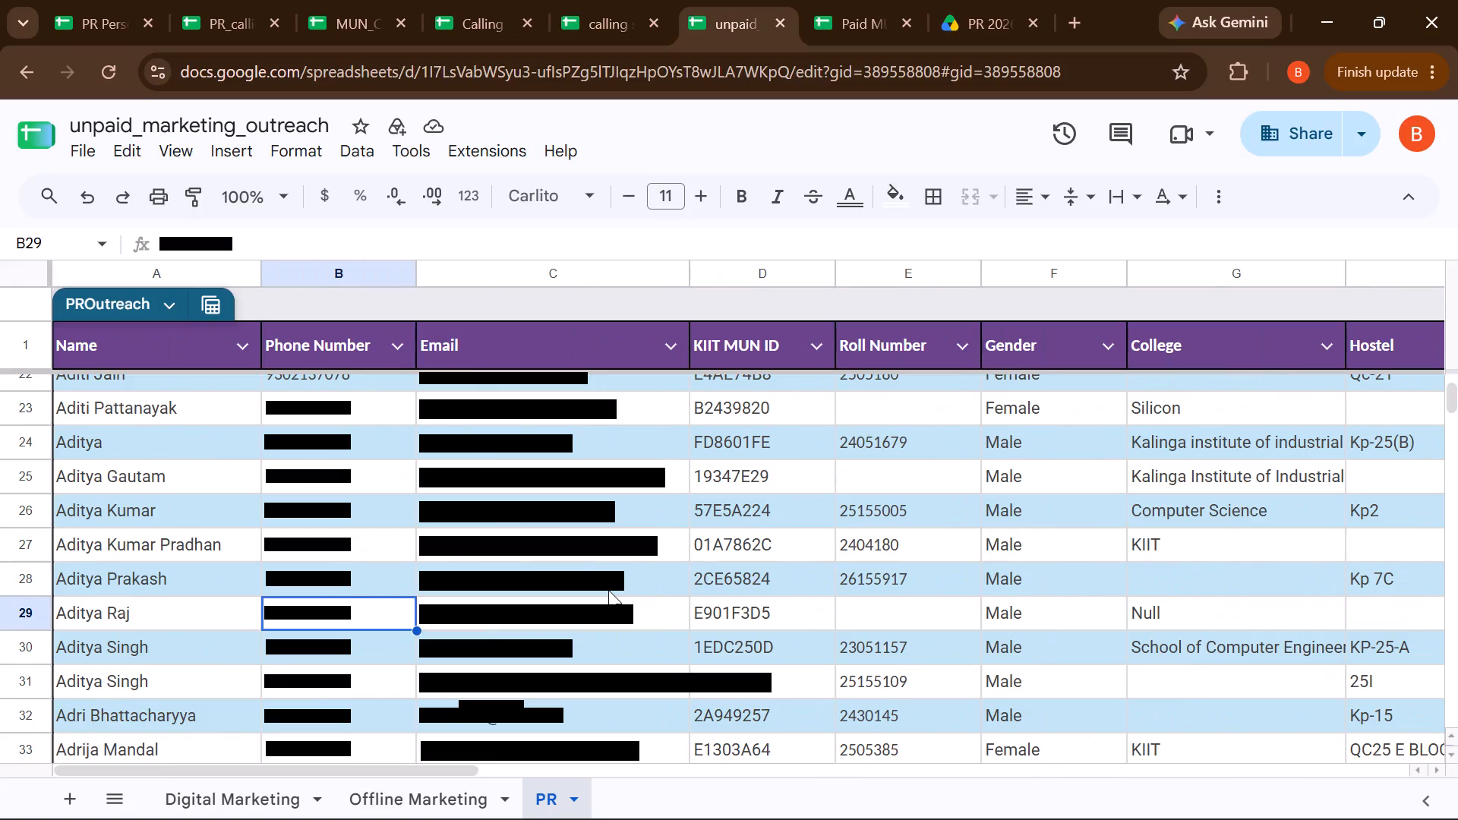
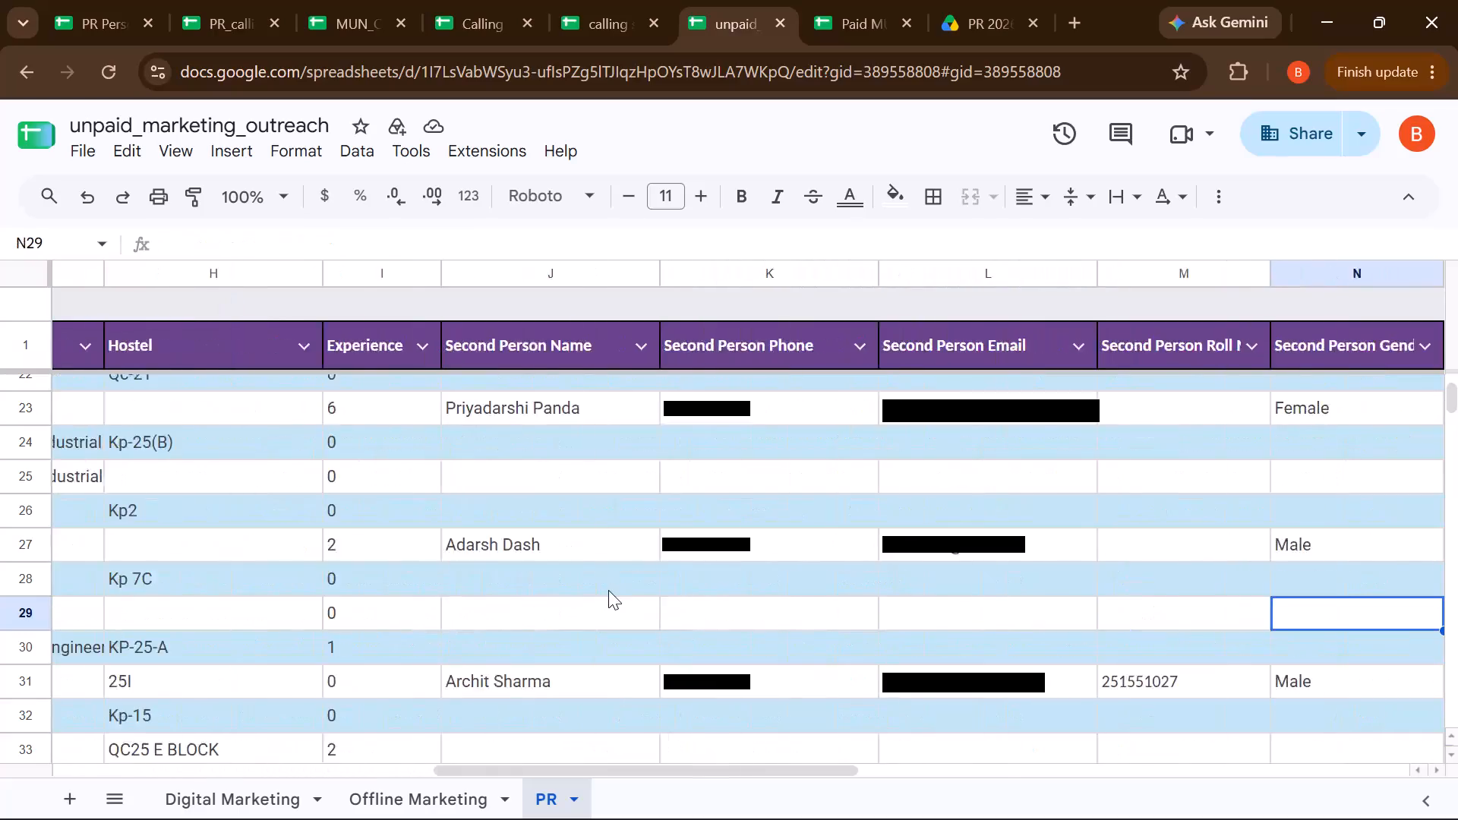
Go across row 29 to its Remarks cell and clear the "call at 1:30" note.
key("Right")
key("Right")
key("Right")
key("Right")
key("Right")
key("Right")
key("Left")
key("Left")
key("Left")
key("Left")
key("Left")
key("Left")
key("Left")
key("Left")
key("Left")
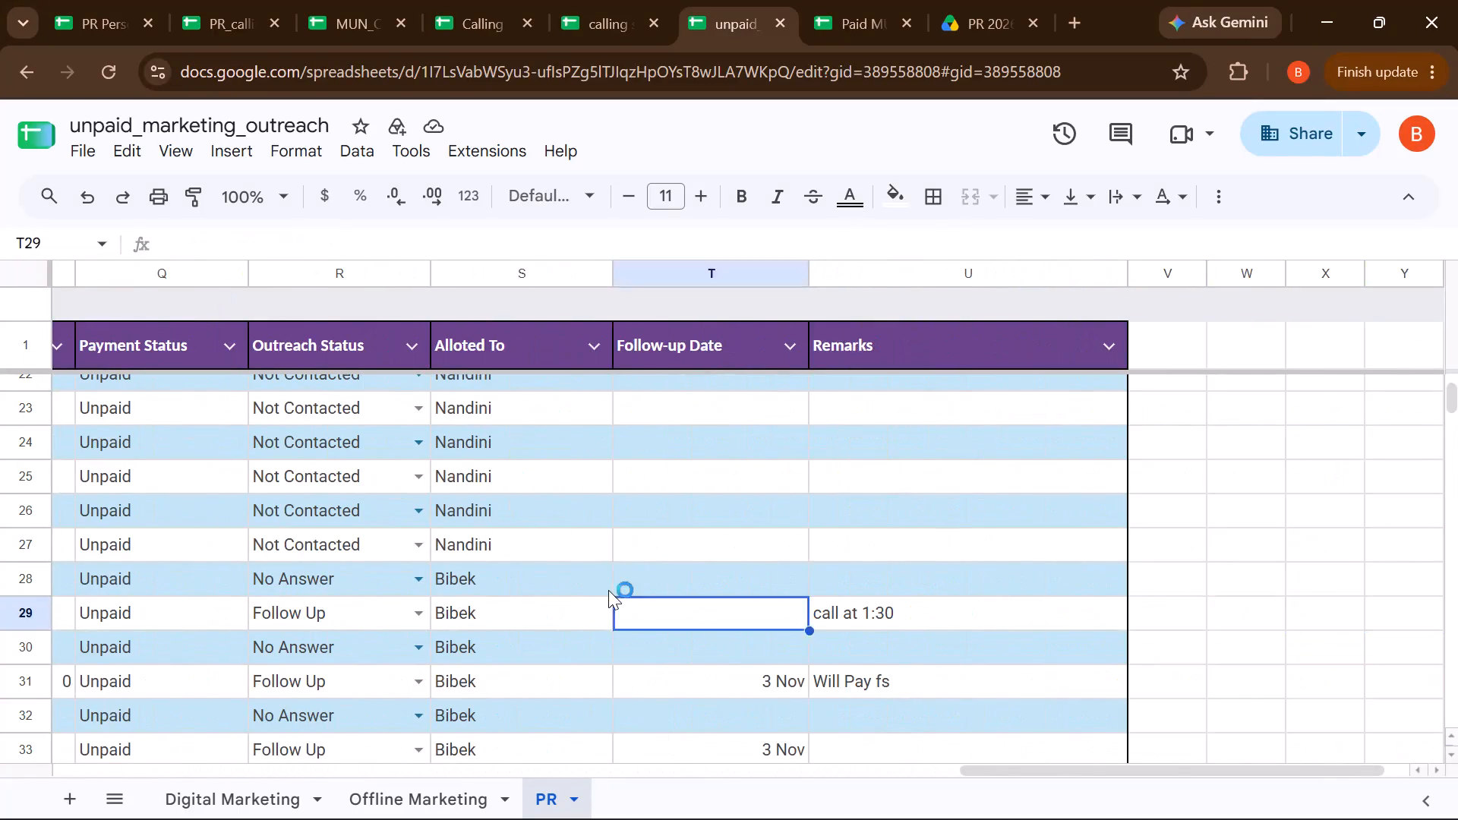
key("Right")
key("Right")
key("Right")
key("Right")
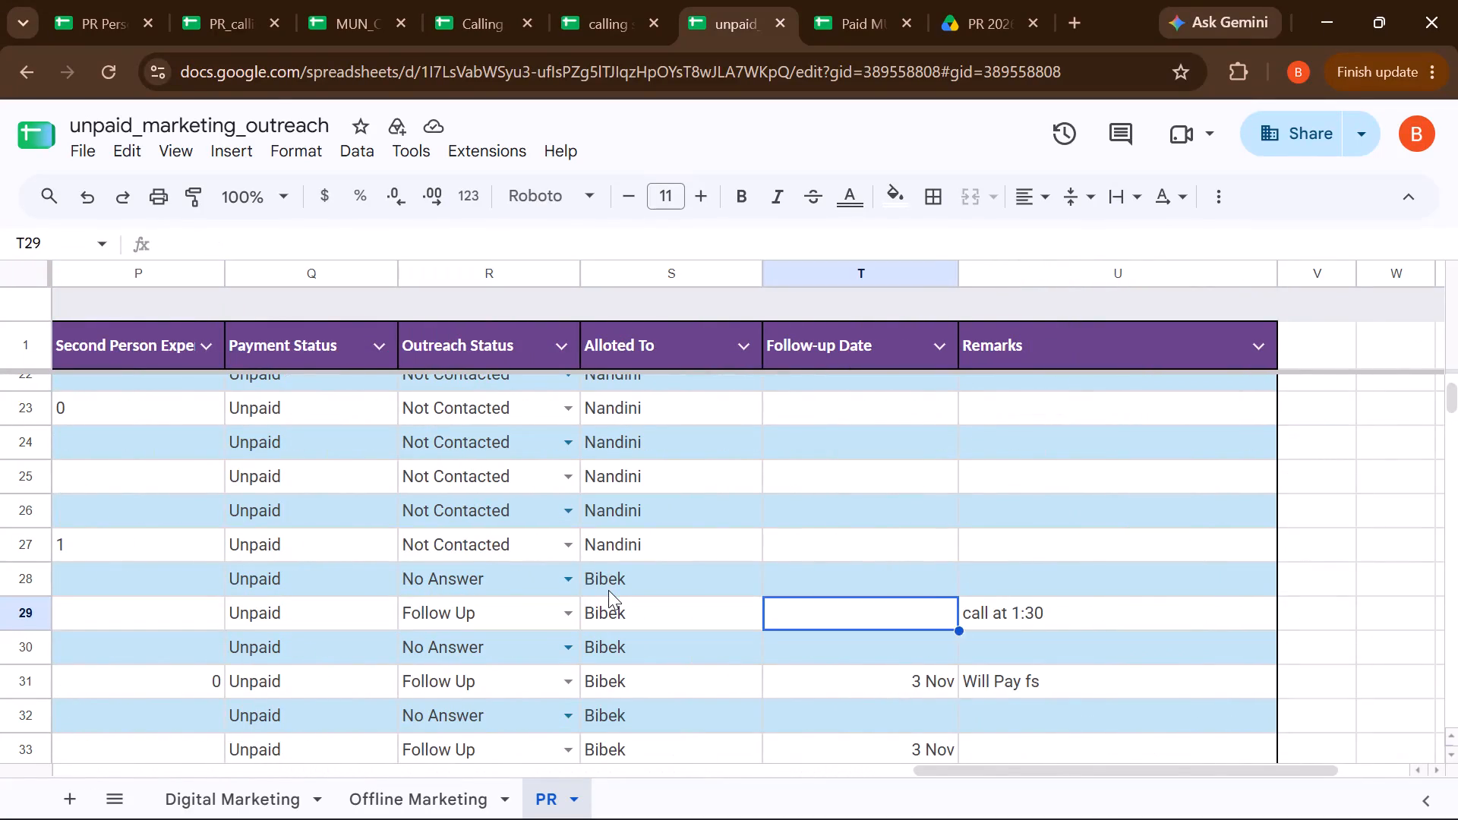
key("Right")
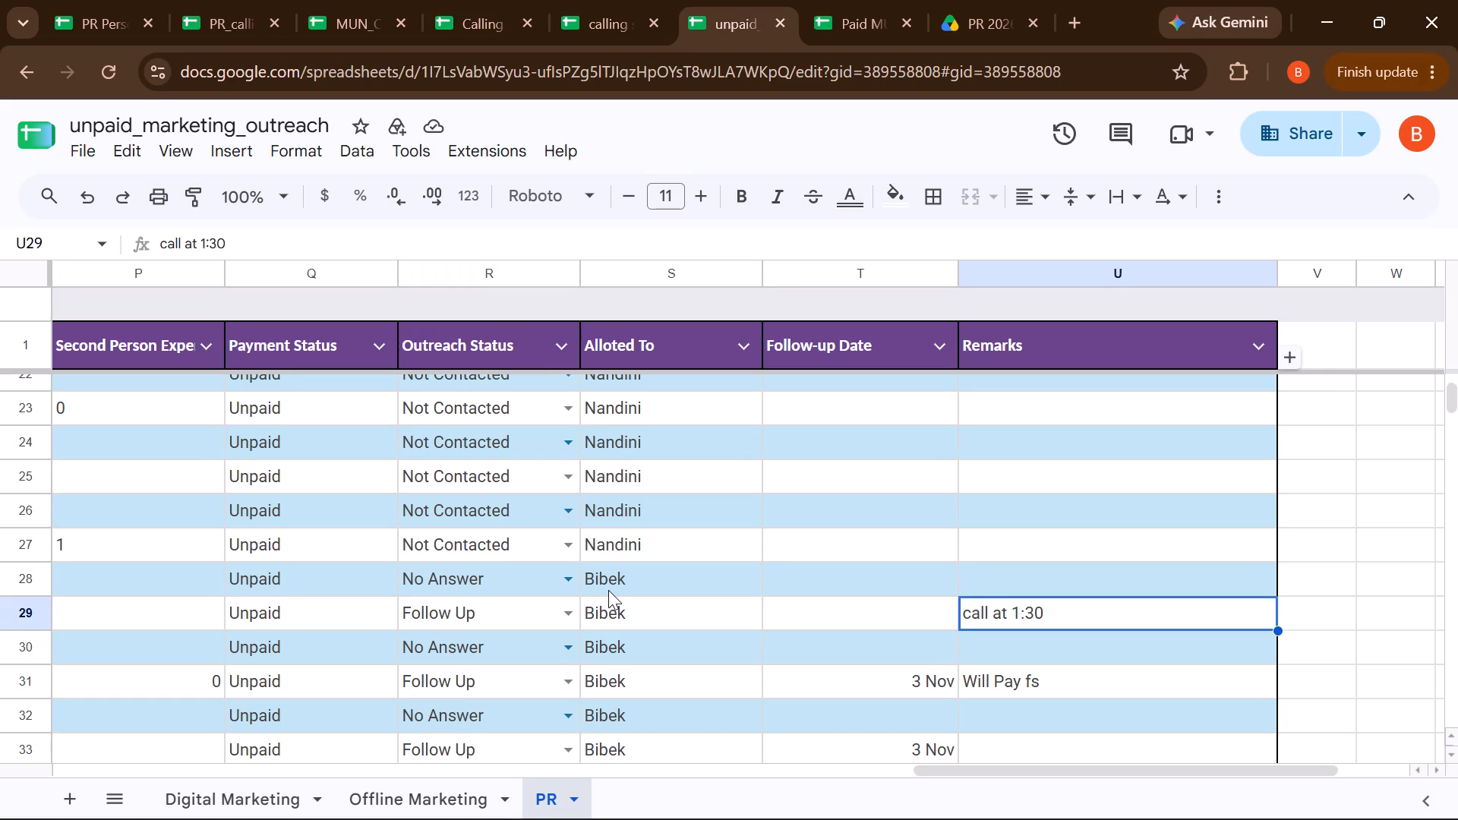
double_click(1080, 613)
key("BackSpace")
key("BackSpace")
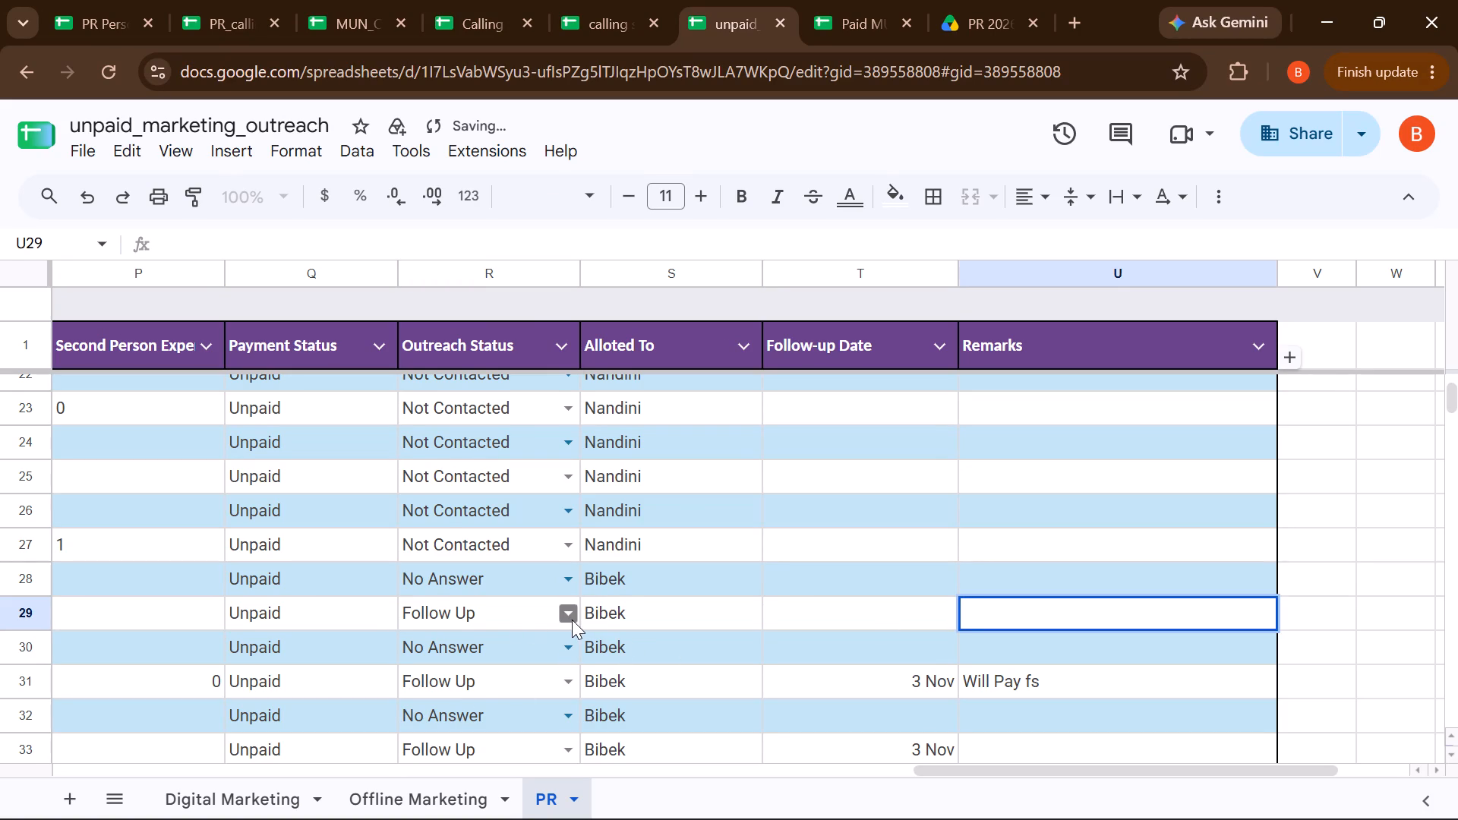
Set row 29's Outreach Status to No Answer.
left_click(572, 620)
left_click(475, 446)
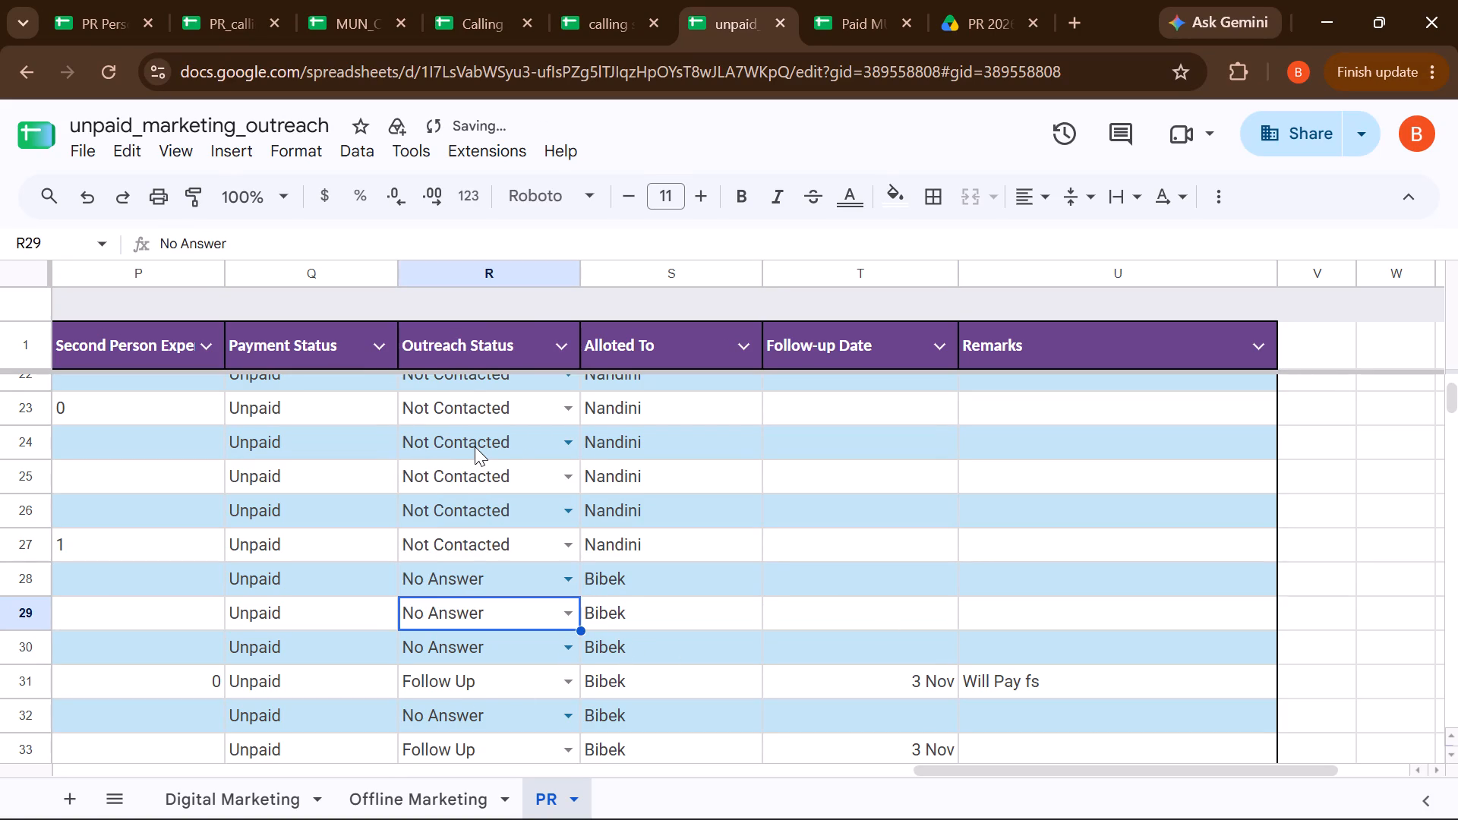
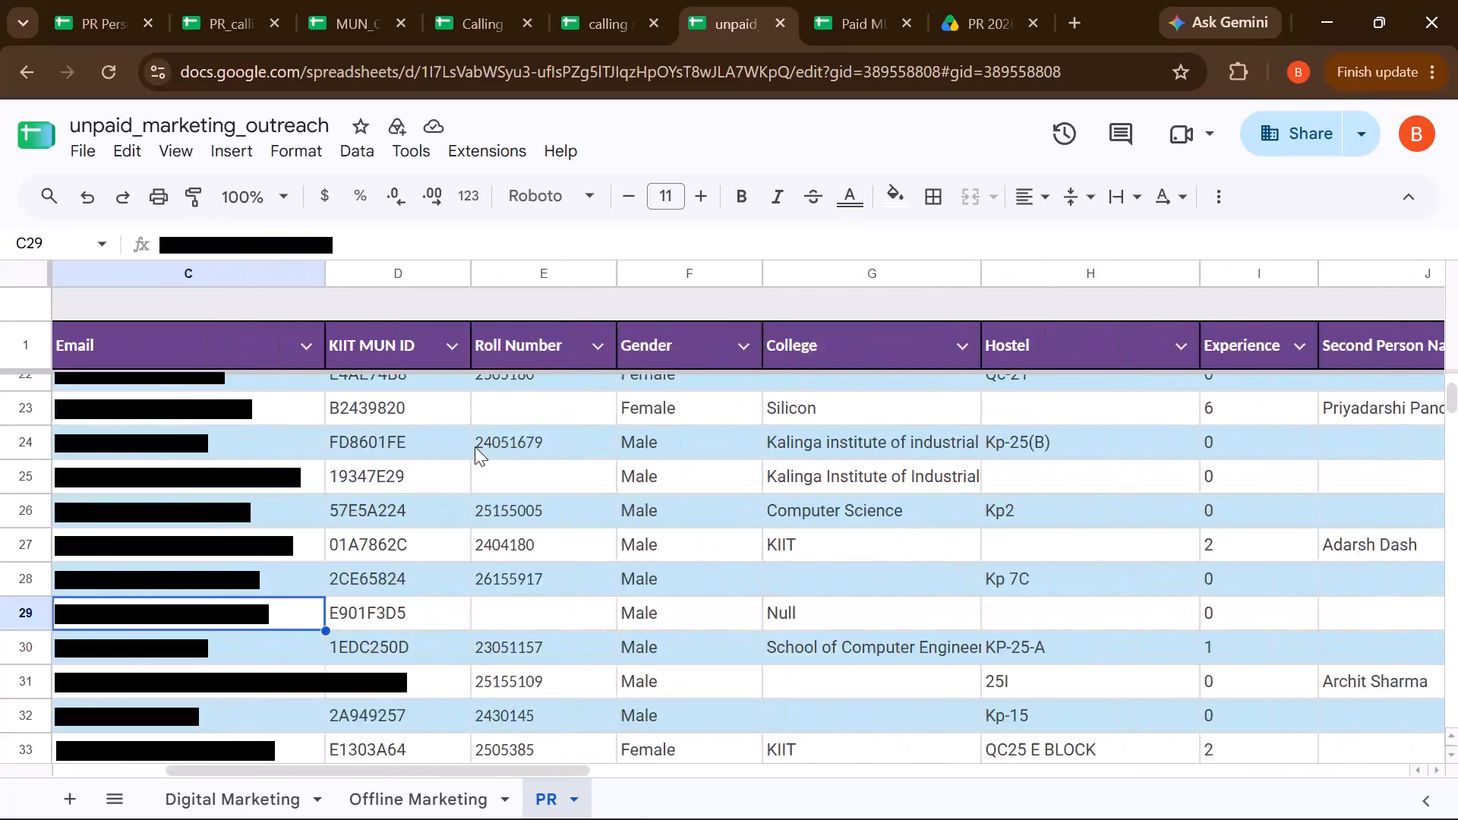
Move up to row 28 and review the registrant's phone, roll number, college, hostel, experience and second-person details.
key("Right")
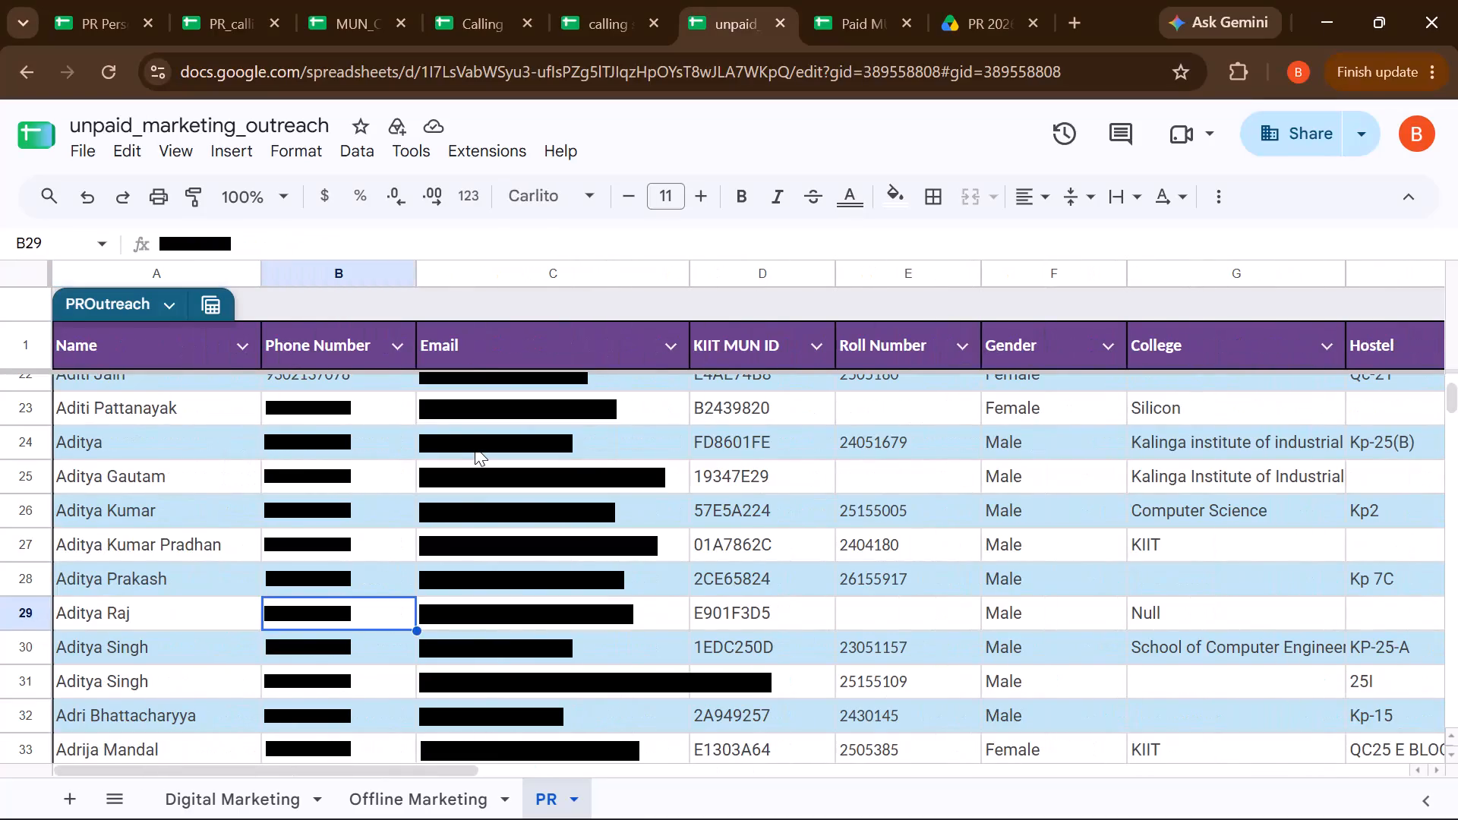
key("Up")
key("Left")
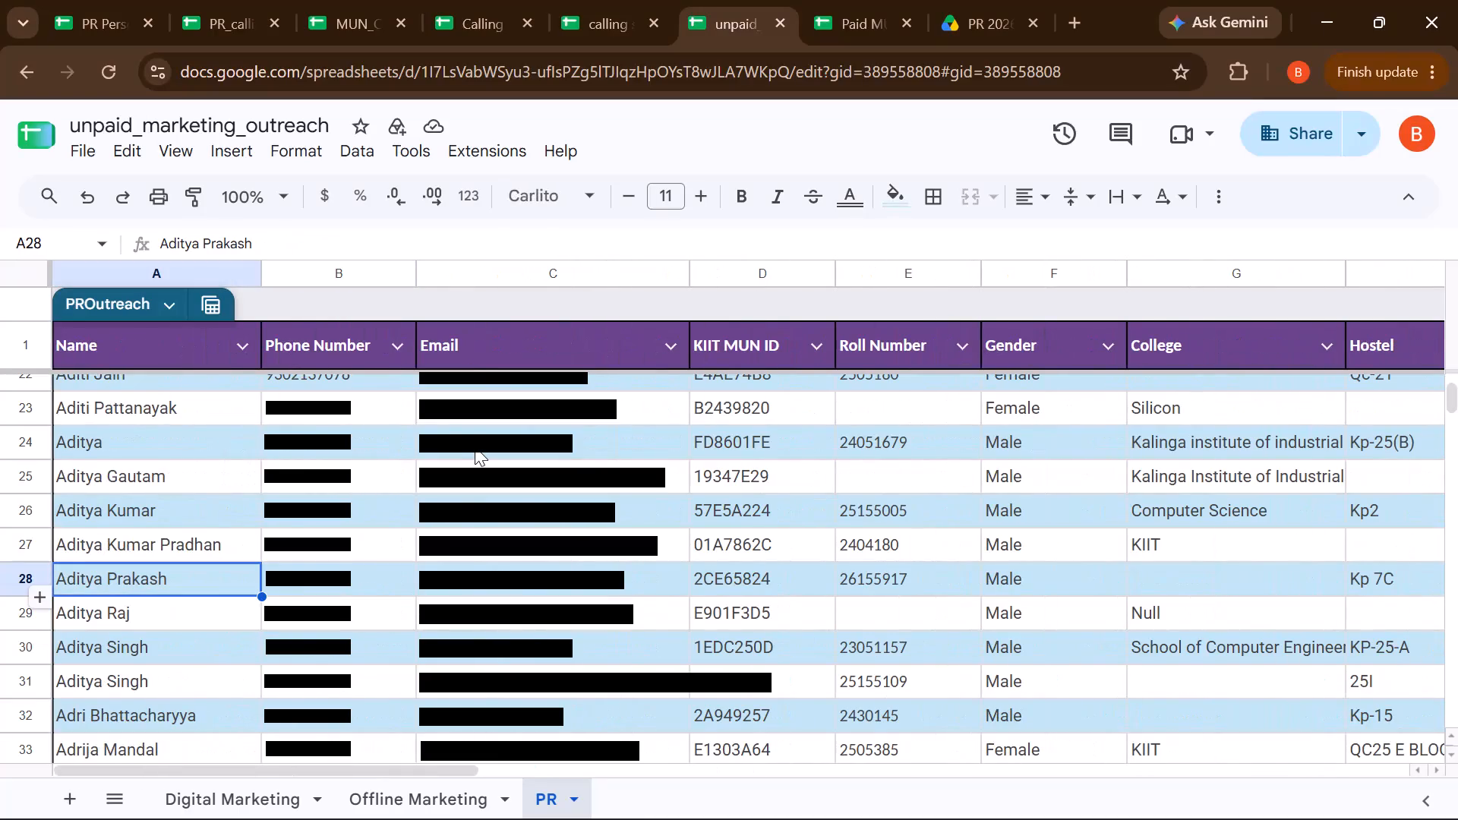
key("Right")
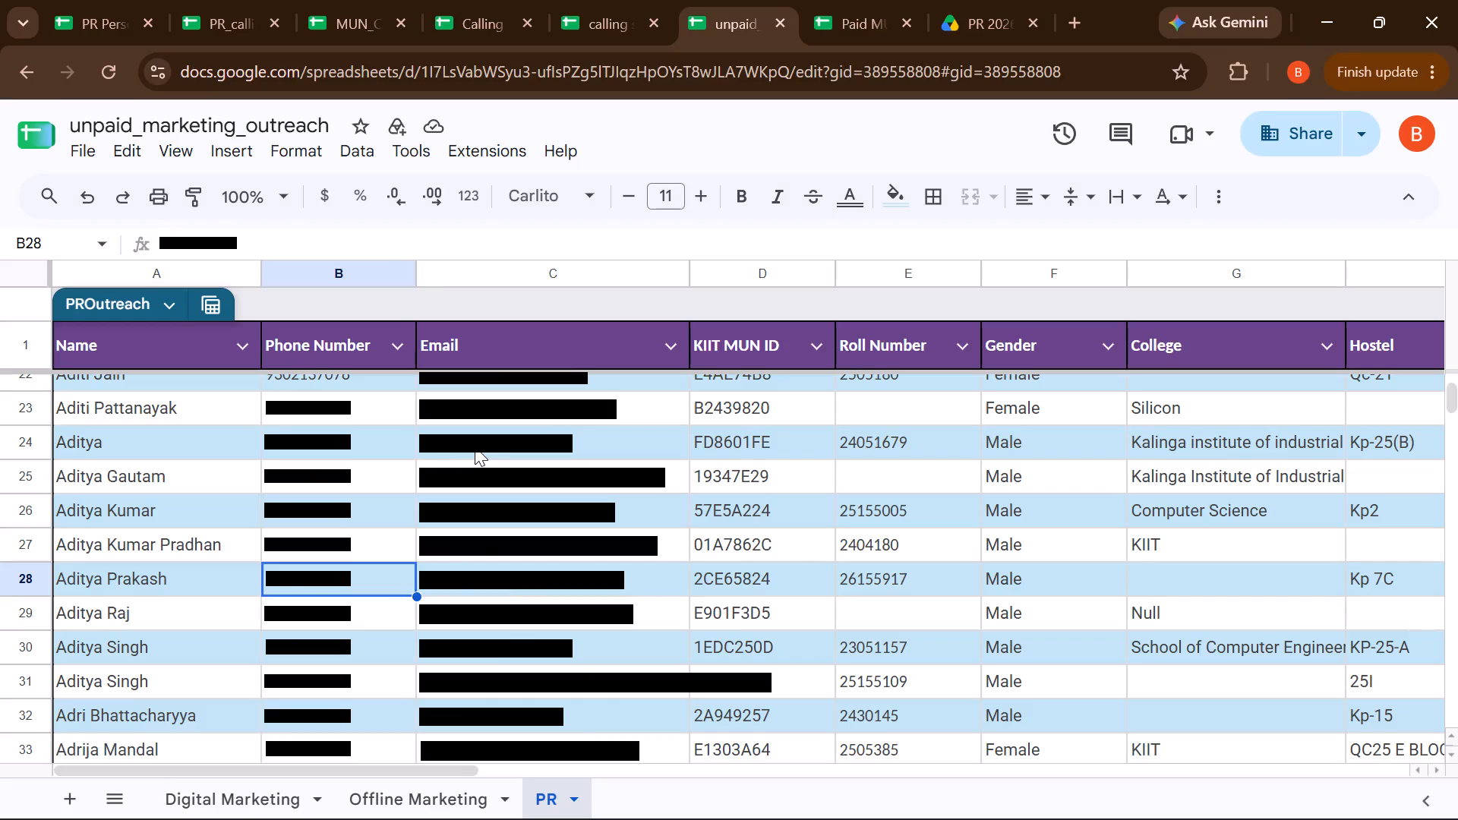
key("Right")
key("Right")
key("Left")
key("Left")
key("Left")
key("Left")
key("Right")
key("Right")
key("Right")
key("Right")
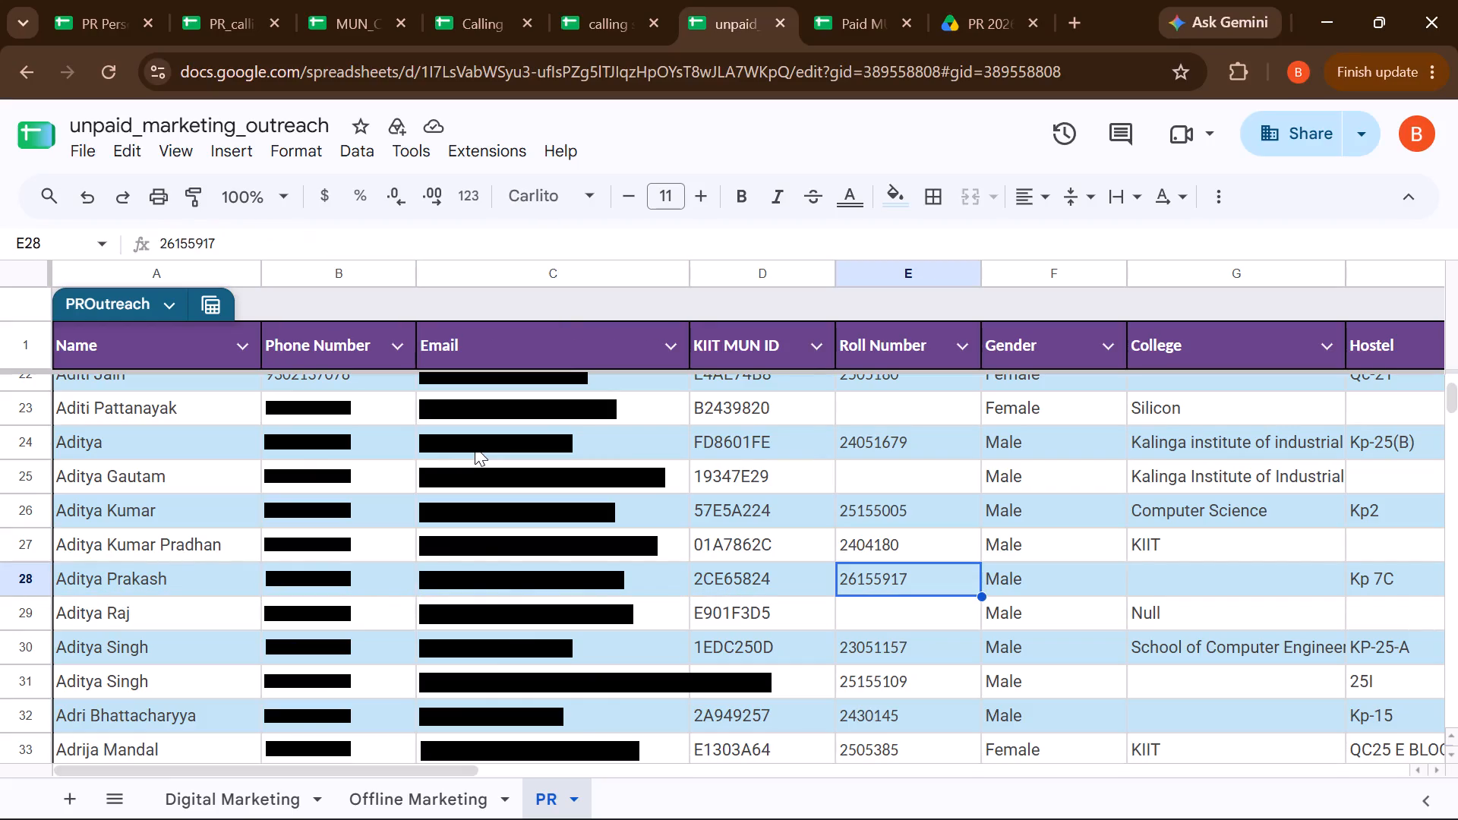
key("Right")
key("Right")
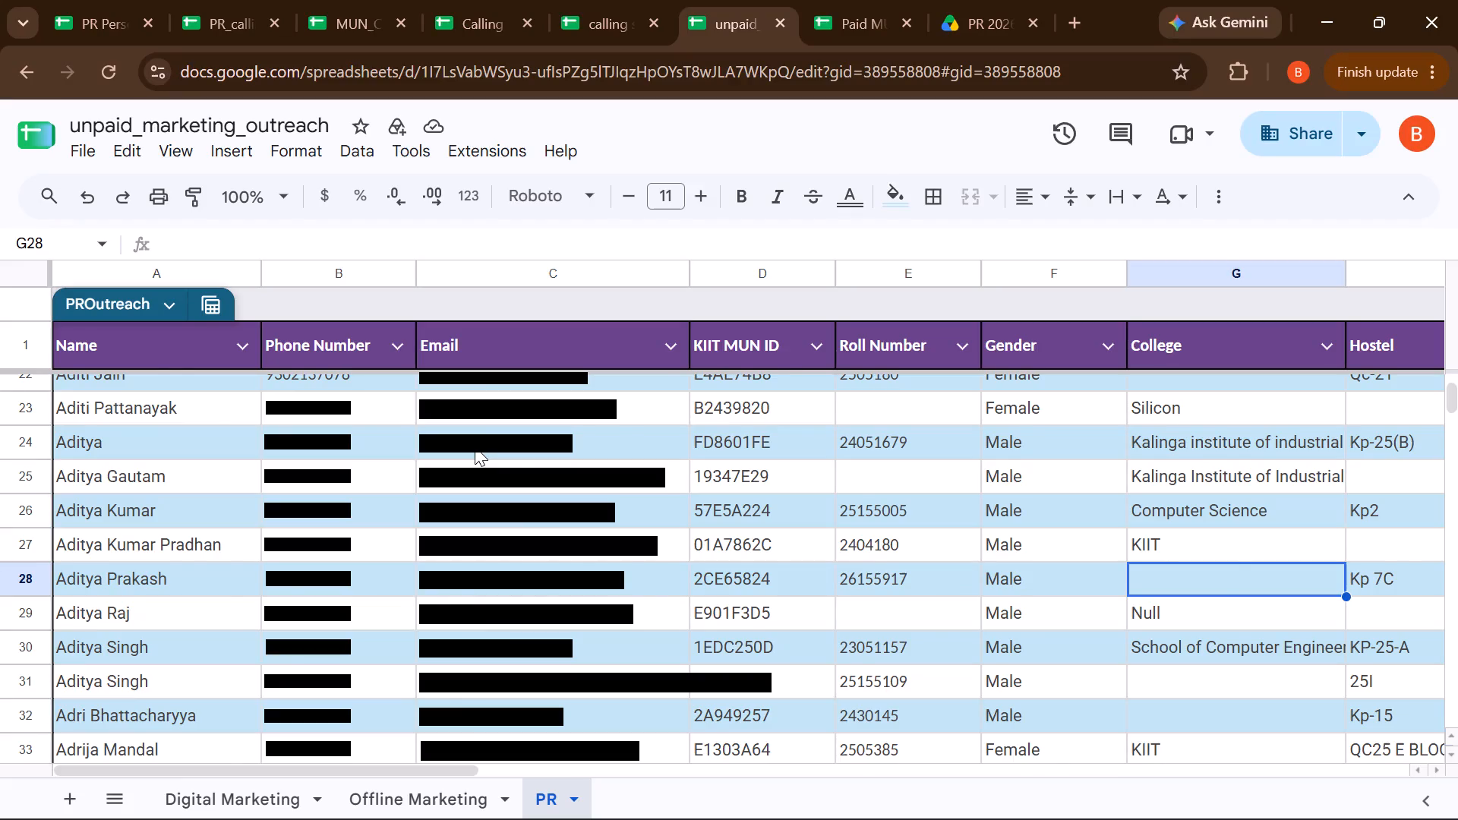
key("Right")
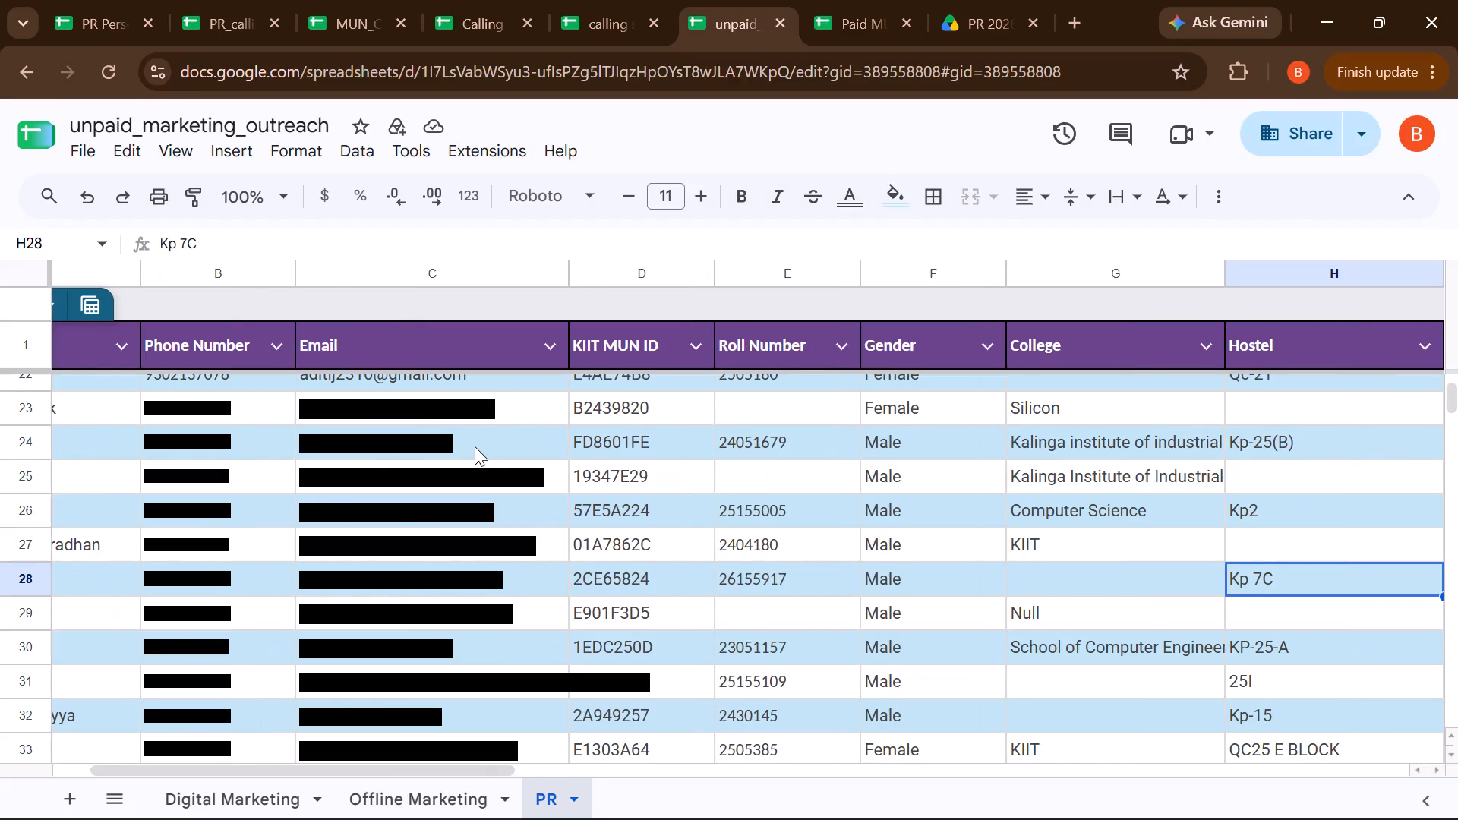
key("Right")
key("Left")
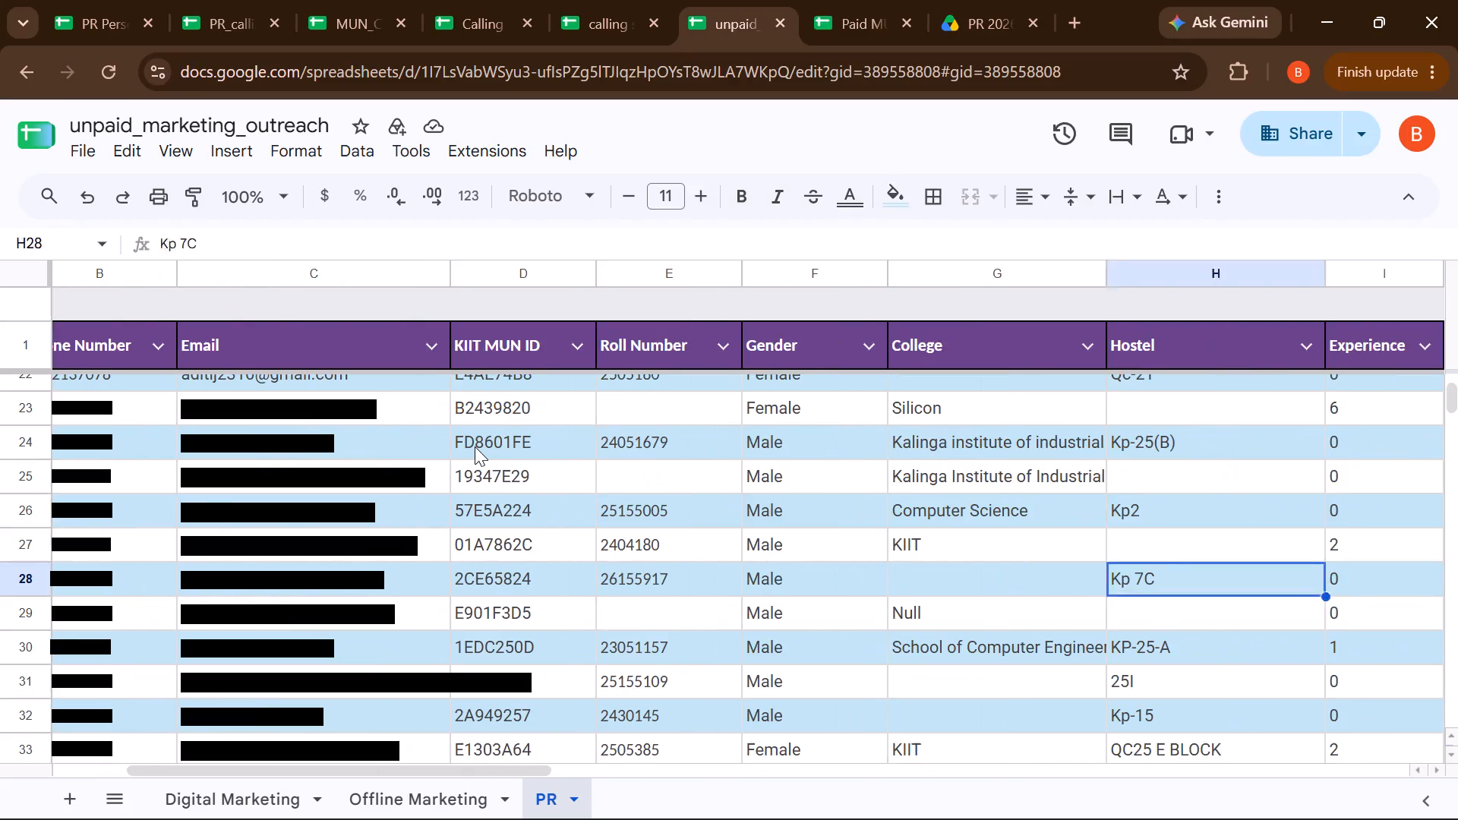
key("Right")
key("Right")
key("Right")
key("Left")
key("Right")
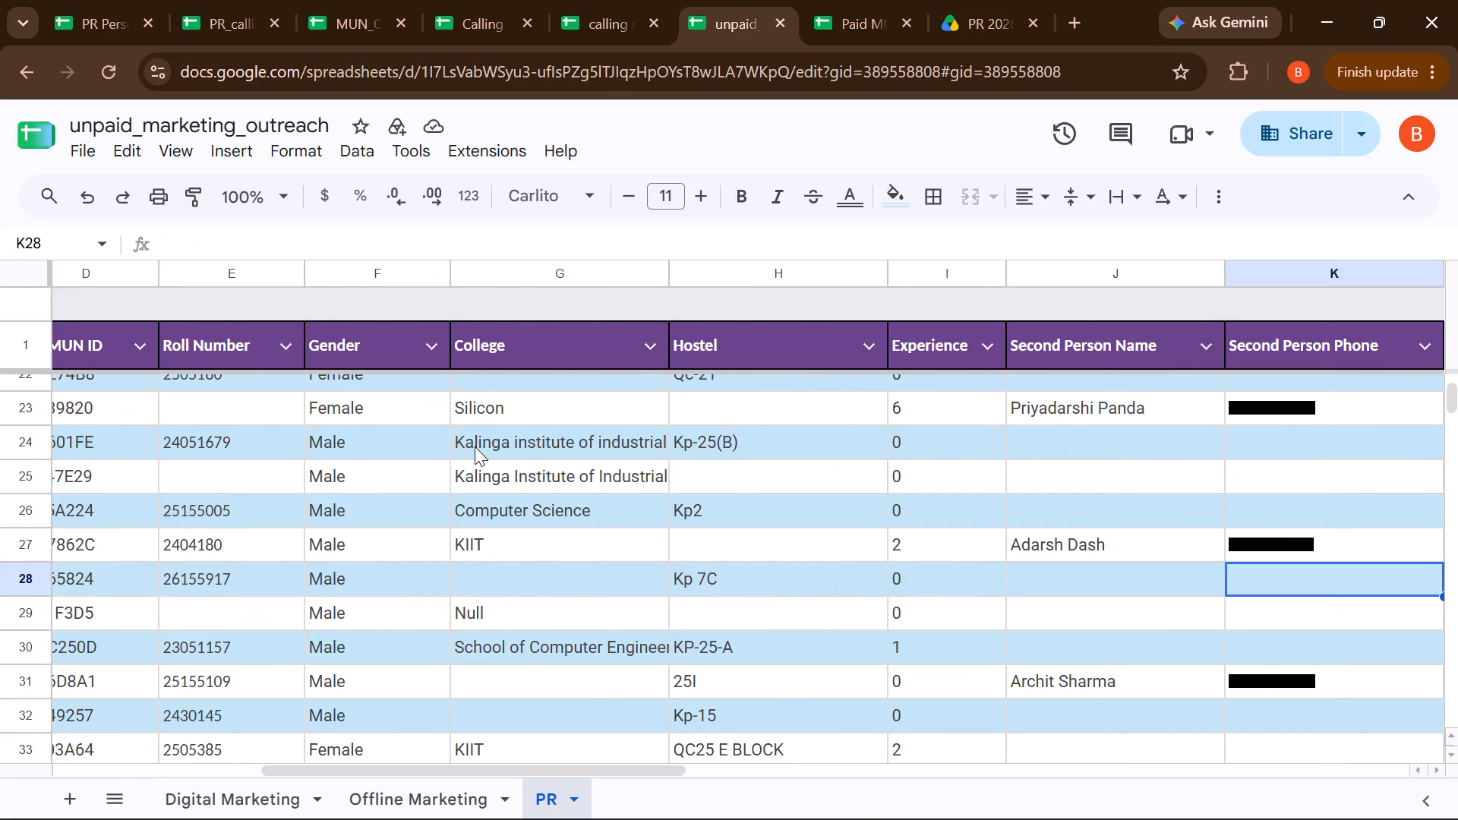
Go back across row 28 to recheck the registrant's name and contact details.
key("Left")
key("Left")
key("Left")
key("Left")
key("Left")
key("Left")
key("Left")
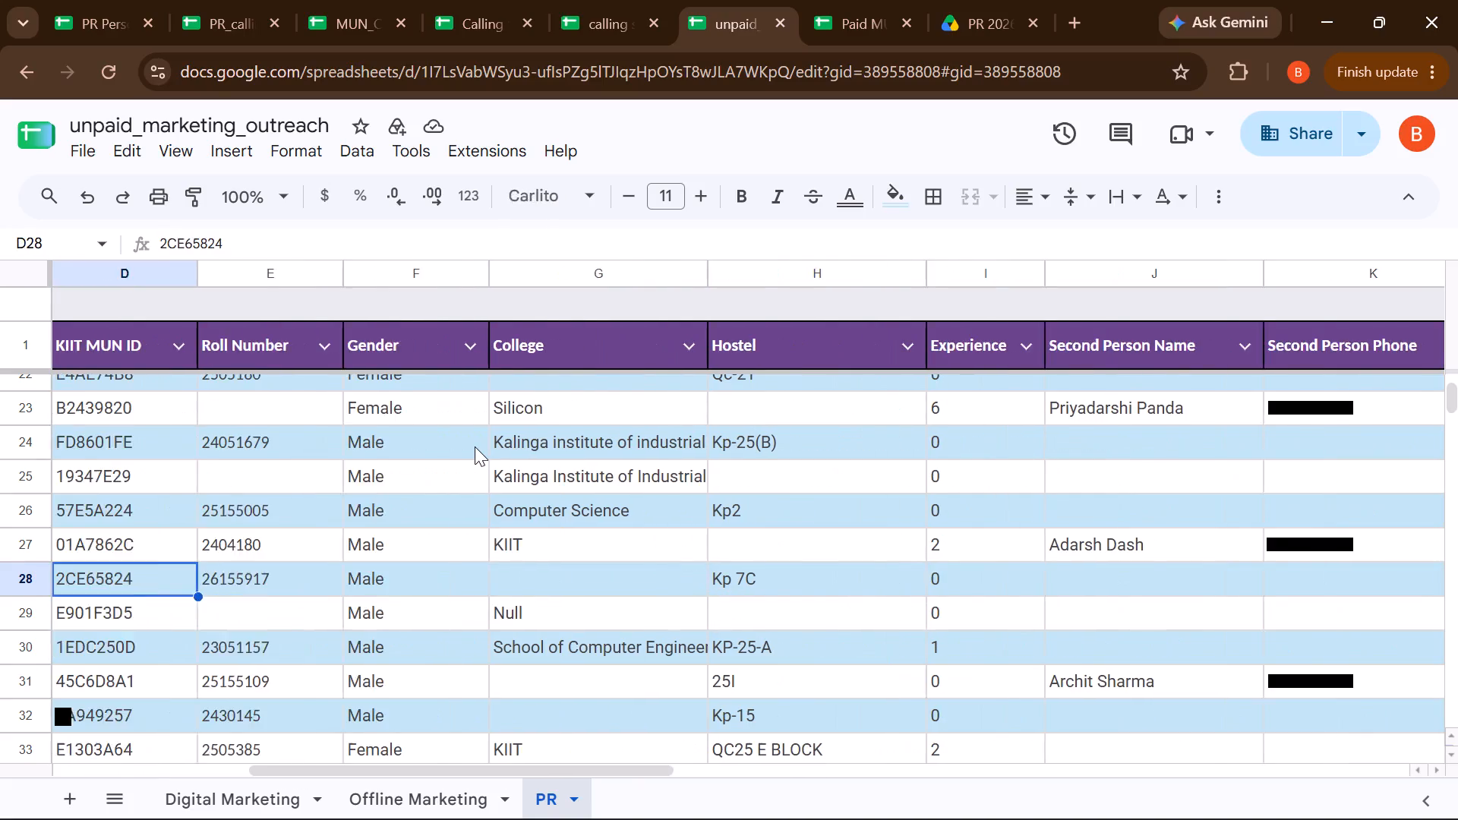
key("Left")
key("Left")
key("Left")
key("Left")
key("Left")
Go across row 28 to check its Payment Status, Outreach Status, Alloted To, Follow-up Date and Remarks cells.
key("Right")
key("Right")
key("Right")
key("Right")
key("Right")
key("Right")
key("Right")
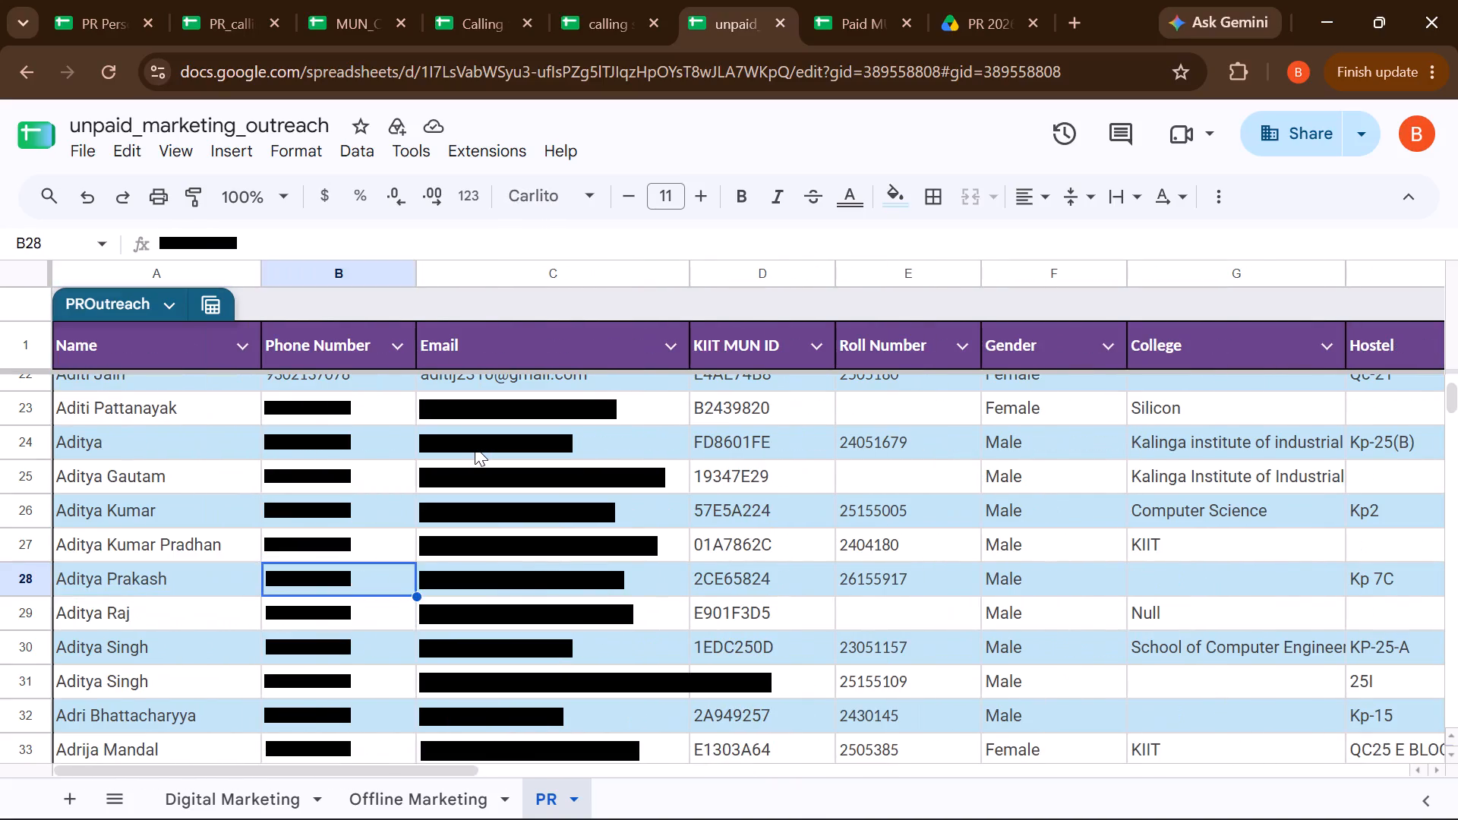
key("Right")
key("Right")
key("Right")
key("Right")
key("Right")
key("Right")
key("Right")
key("Right")
key("Right")
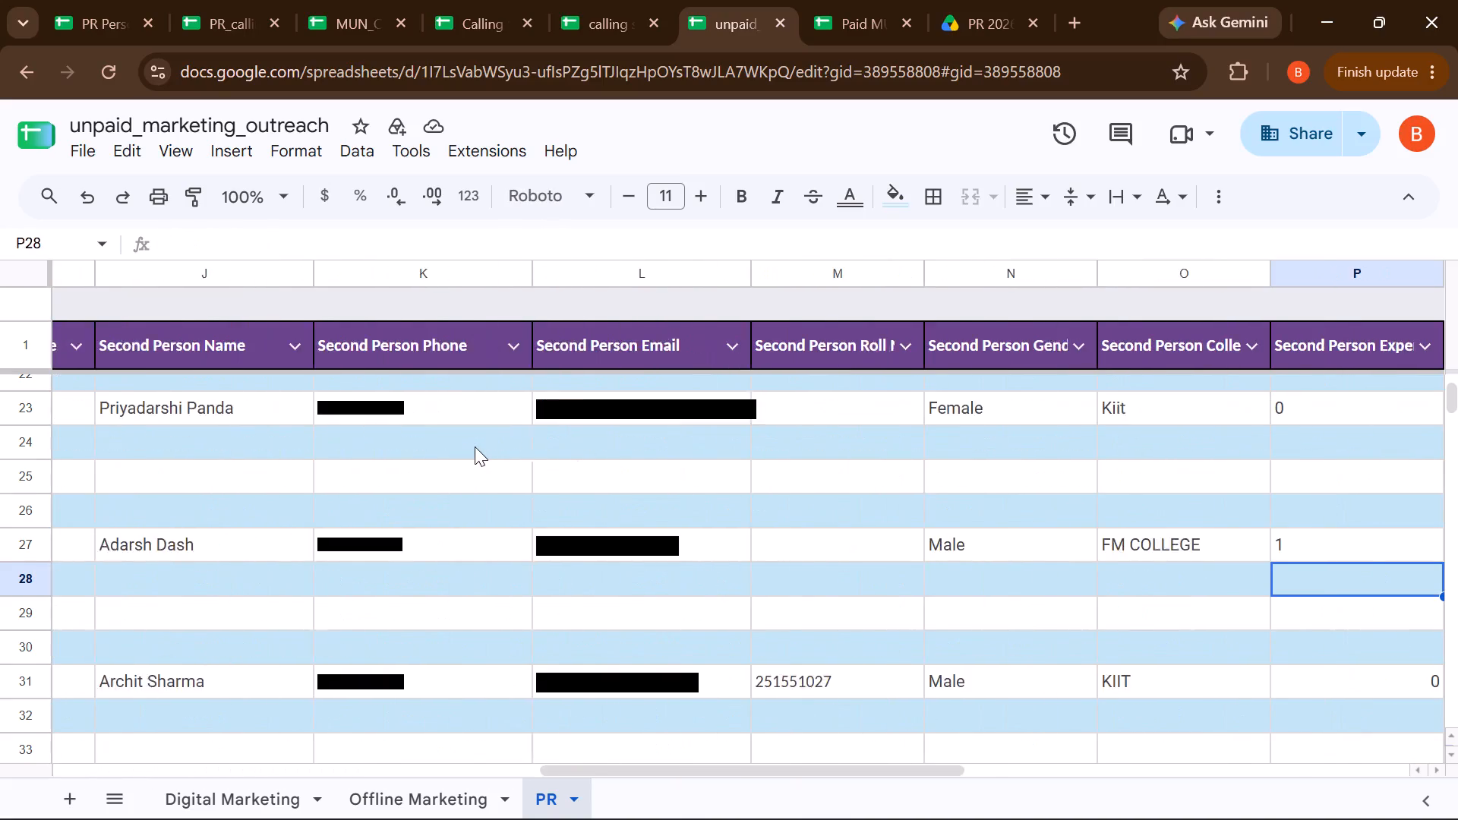
key("Right")
key("Right")
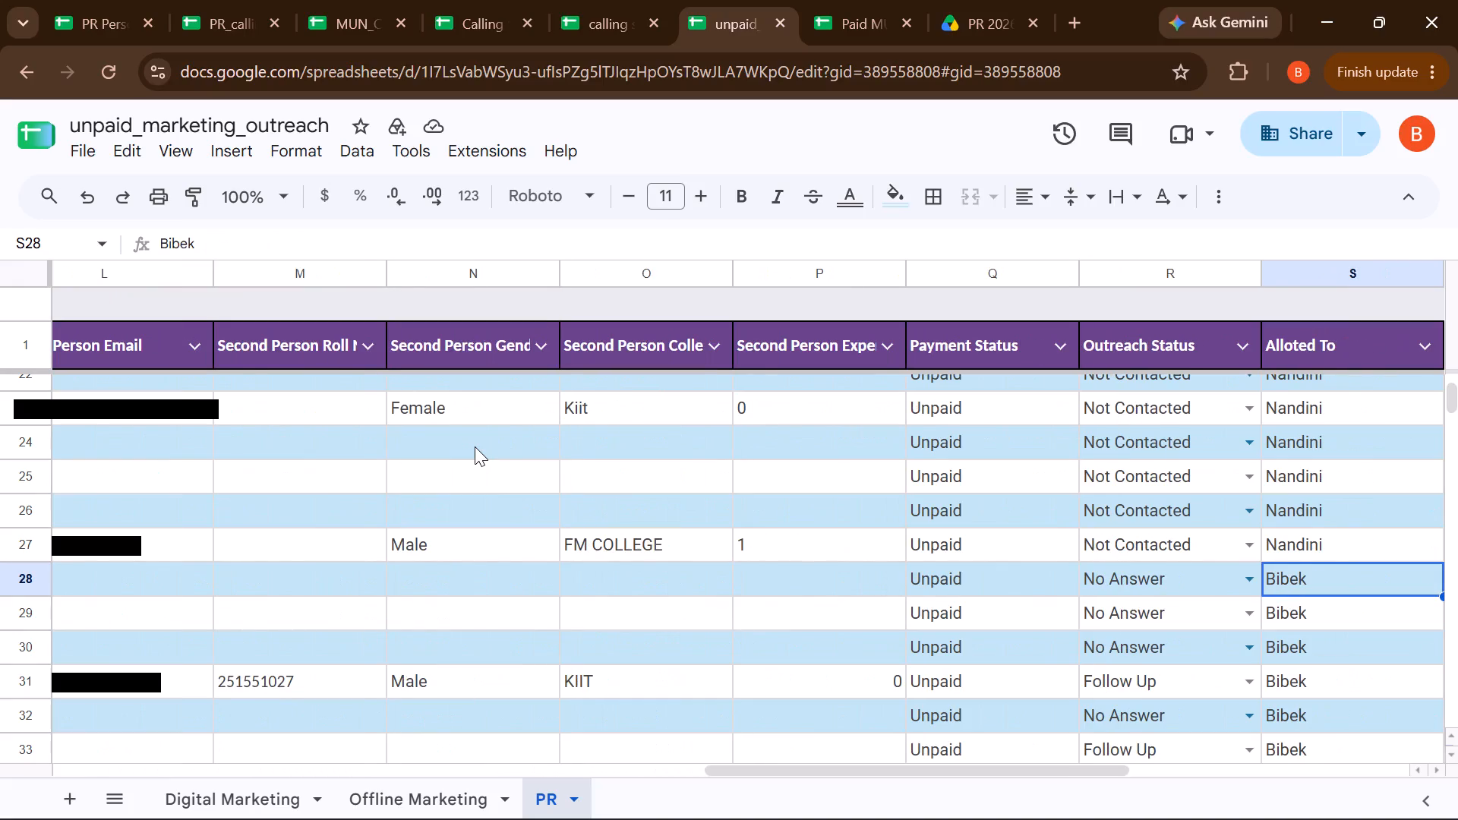
key("Right")
key("Right")
key("Left")
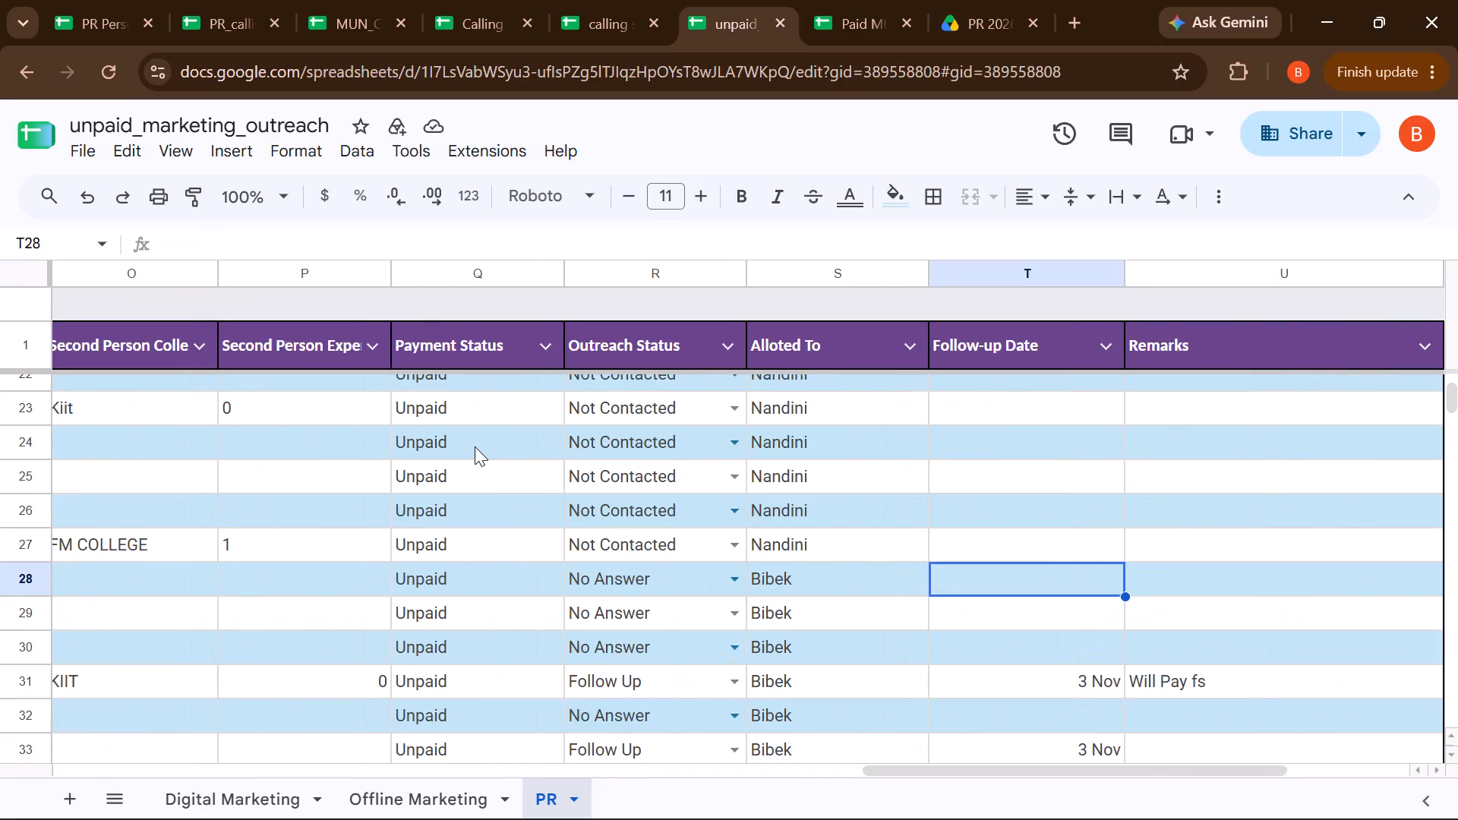
key("Right")
key("Right")
key("Left")
key("Left")
key("Left")
key("Left")
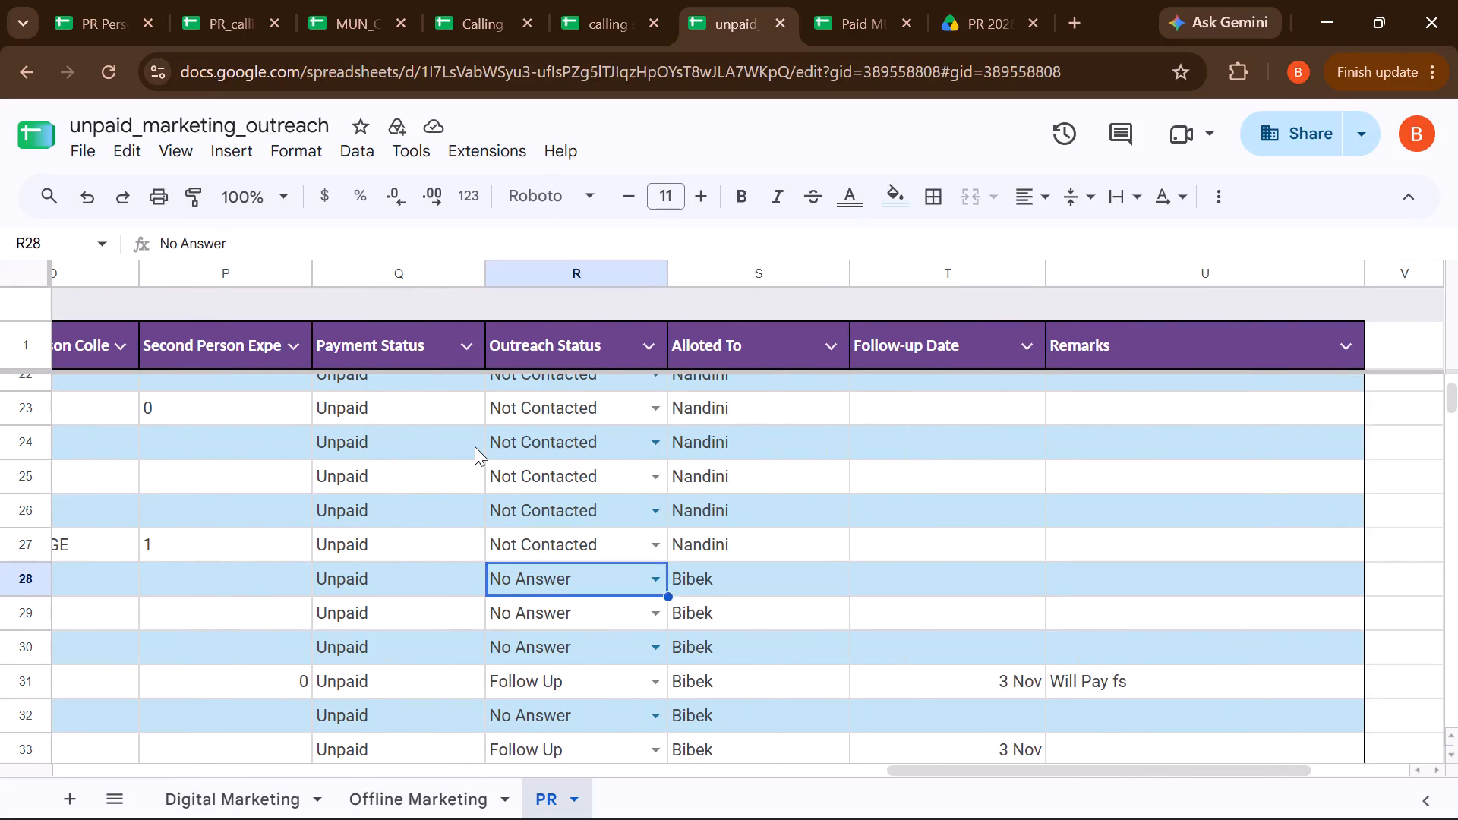
key("Left")
key("Left")
key("Left")
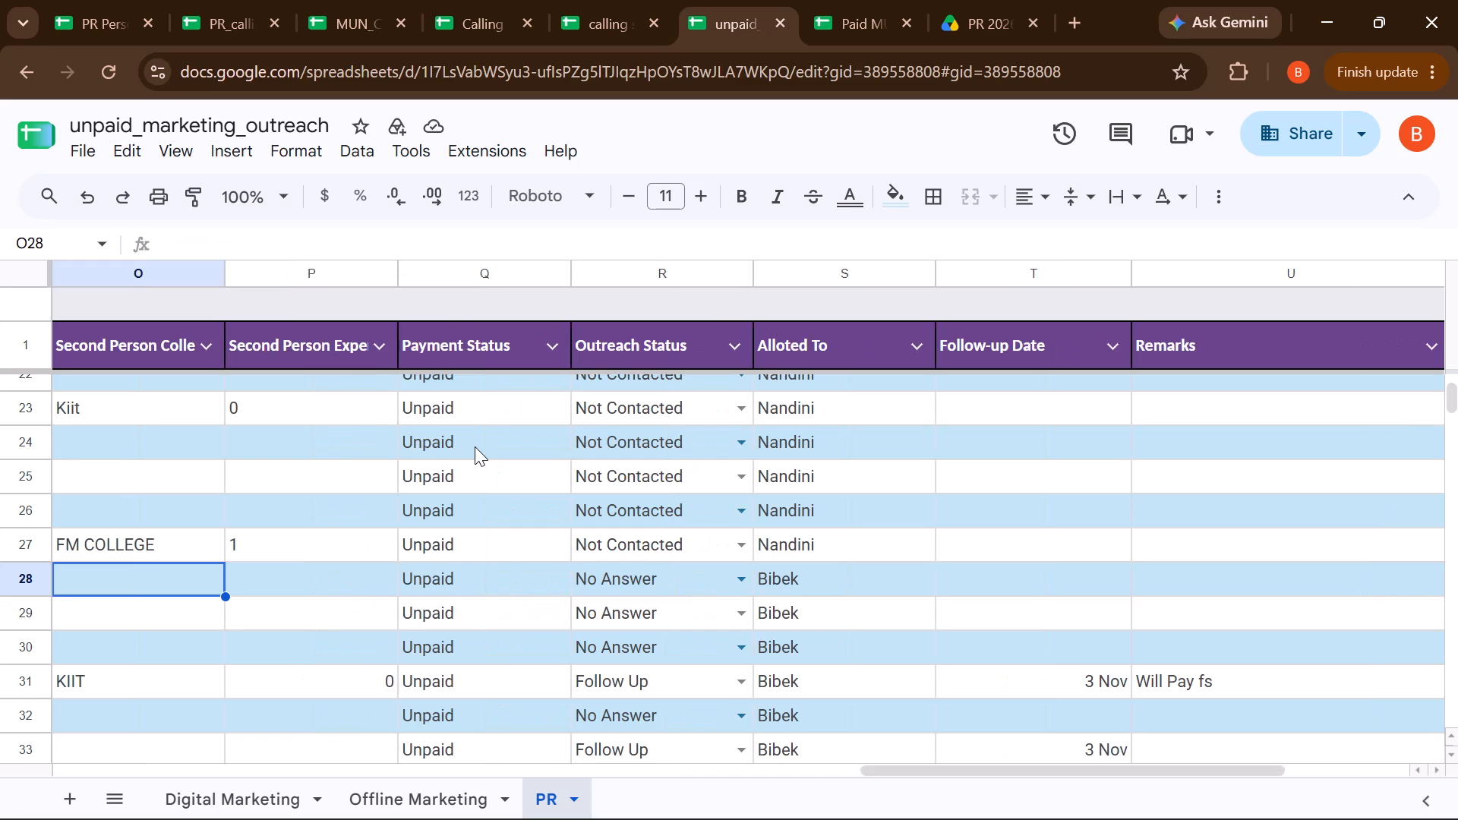
Move down to row 29 and check its Payment Status, Outreach Status and Alloted To cells.
key("Down")
key("Right")
key("Right")
key("Right")
key("Right")
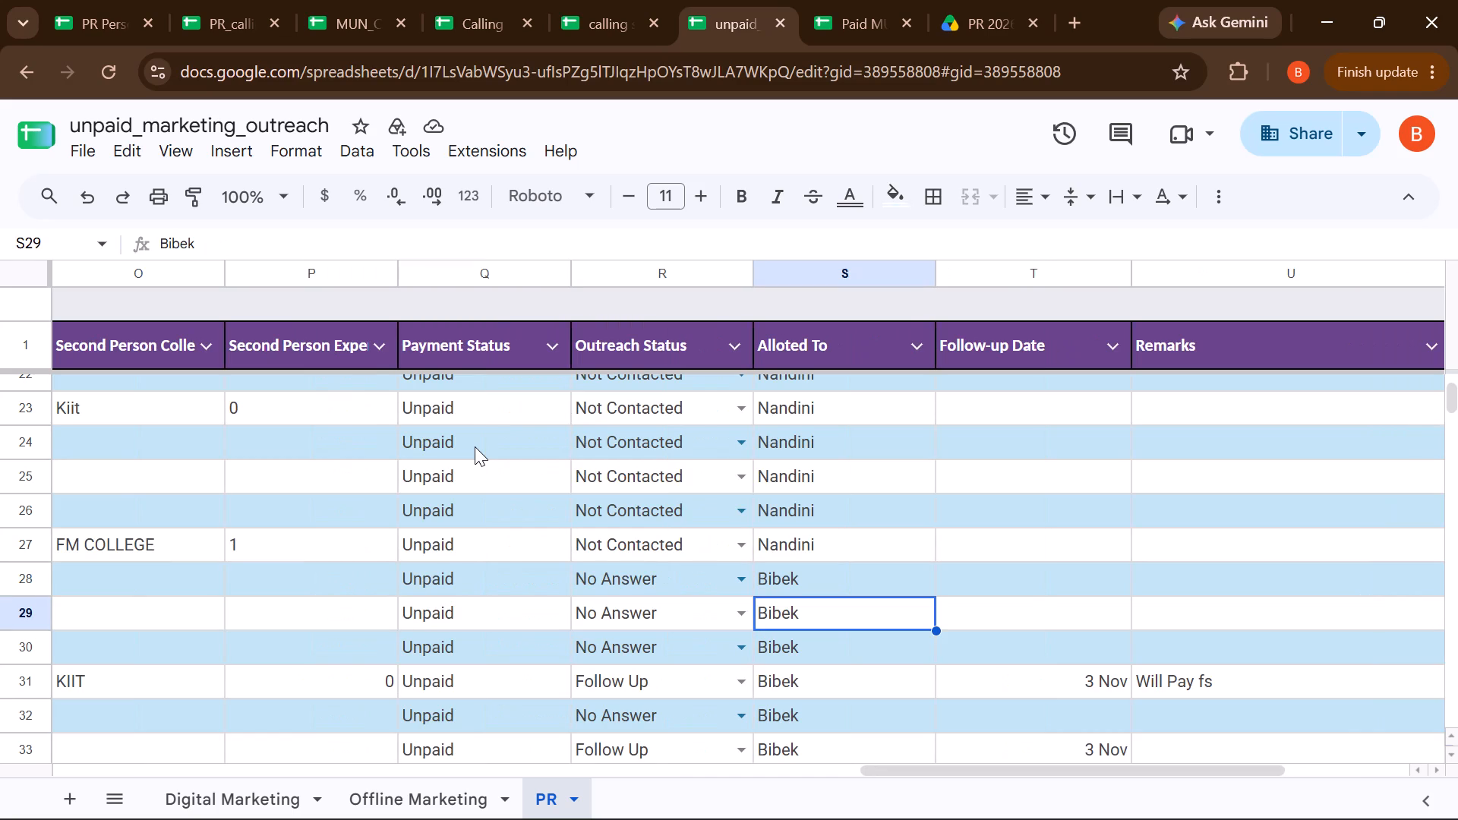
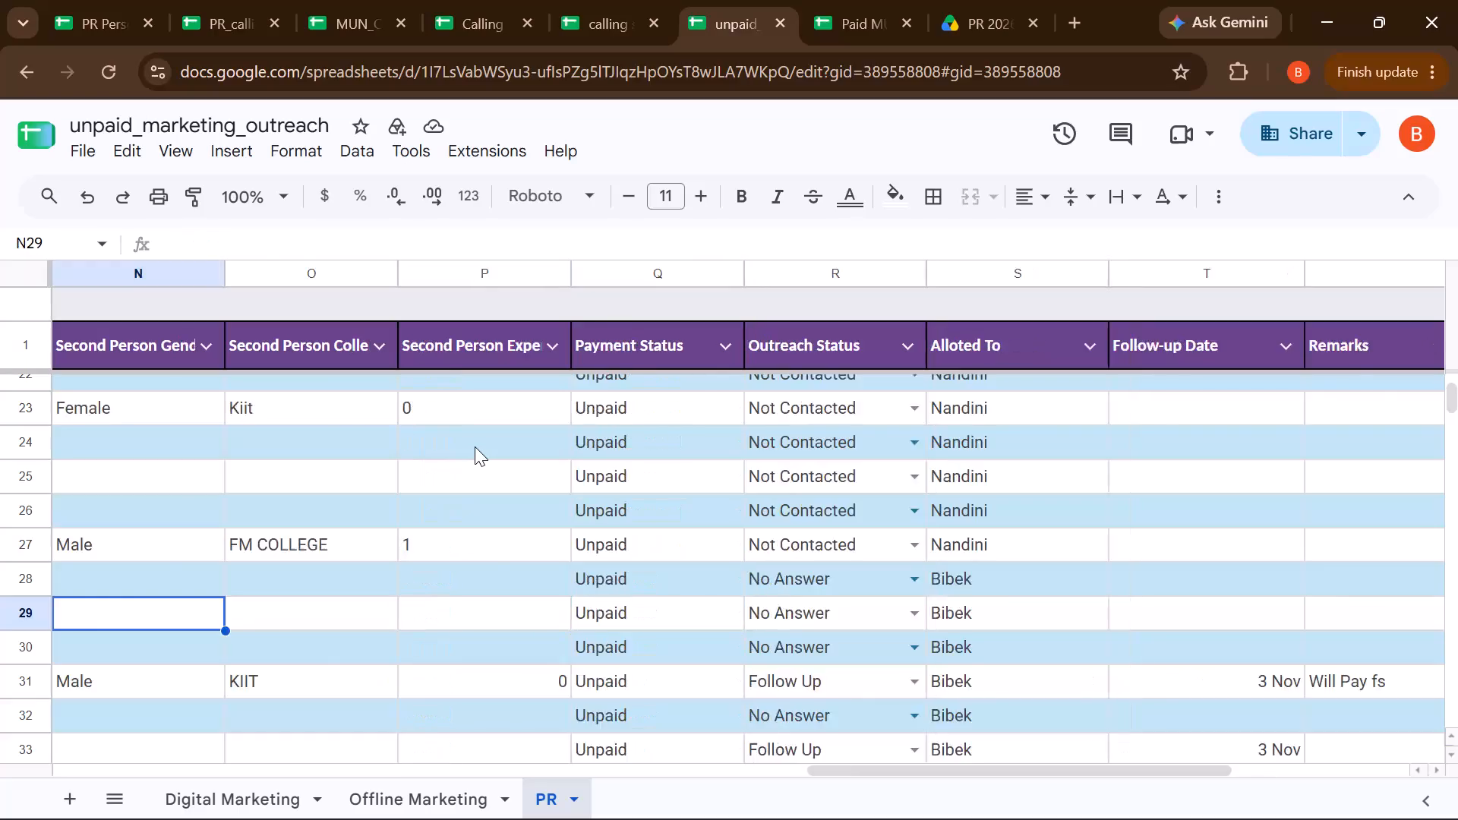
Go back across row 29 to review the registrant's name and contact details.
key("Left")
key("Left")
key("Left")
key("Left")
key("Left")
key("Left")
key("Left")
key("Left")
key("Left")
key("Left")
key("Left")
key("Left")
key("Left")
key("Left")
key("Left")
key("Left")
key("Left")
key("Left")
key("Left")
key("Left")
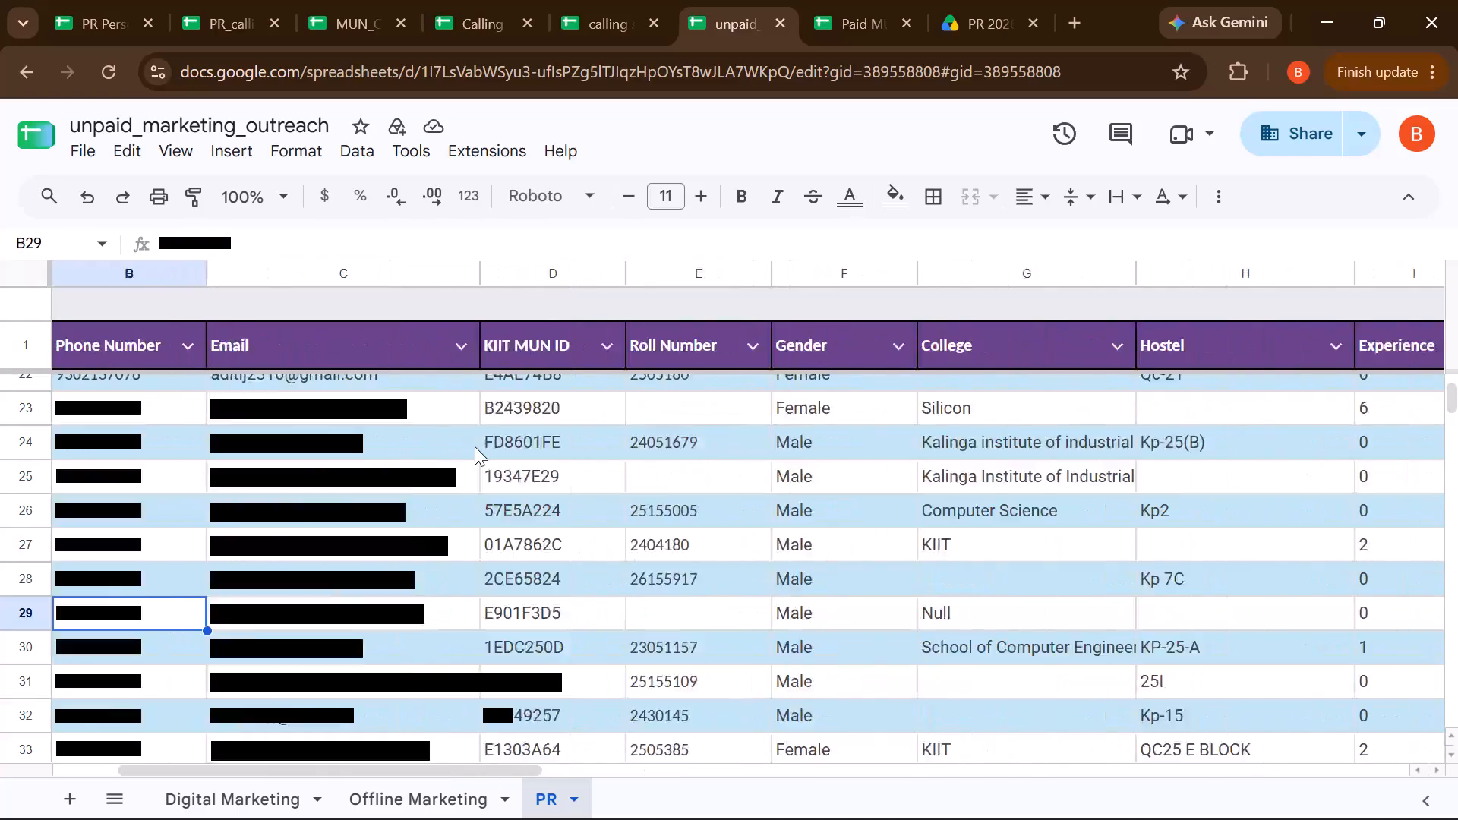
Go across row 29 through the registrant and second-person details to check Payment Status, Outreach Status and Alloted To.
key("Right")
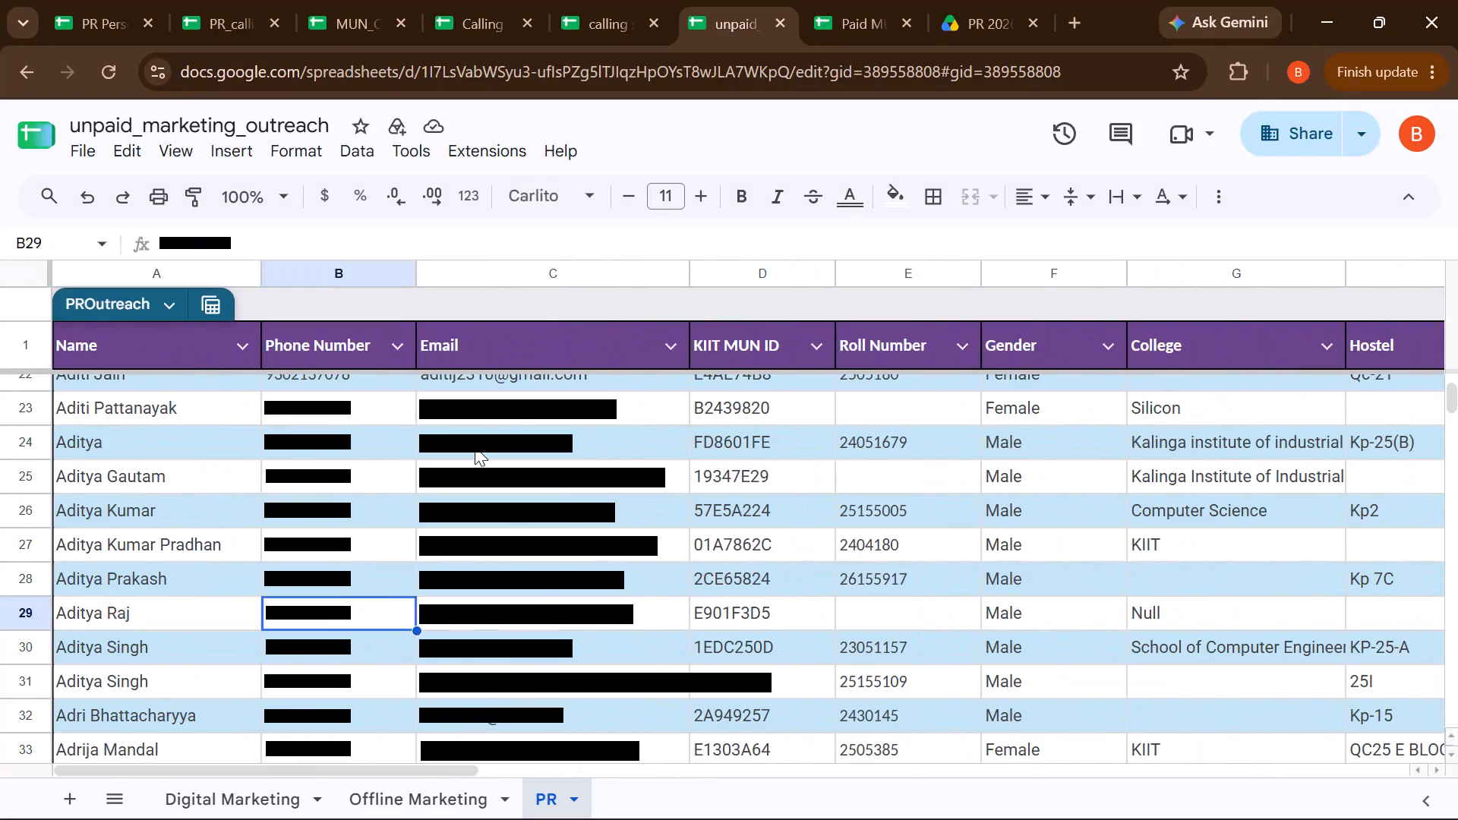
key("Right")
key("Right")
key("Right")
key("Right")
key("Right")
key("Right")
key("Right")
key("Right")
key("Right")
key("Right")
key("Right")
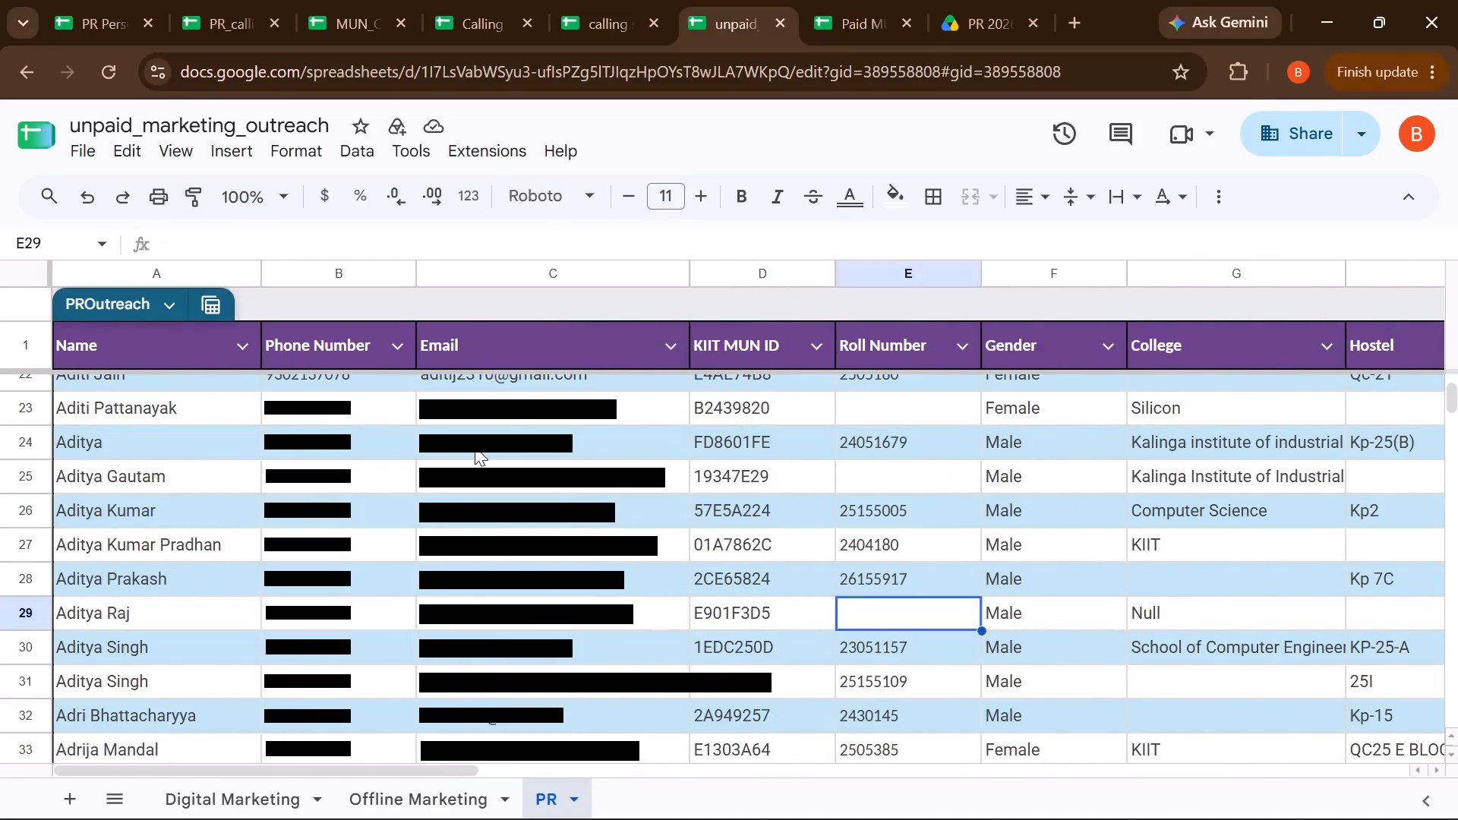
key("Right")
key("Right")
key("Right")
key("Right")
key("Right")
key("Right")
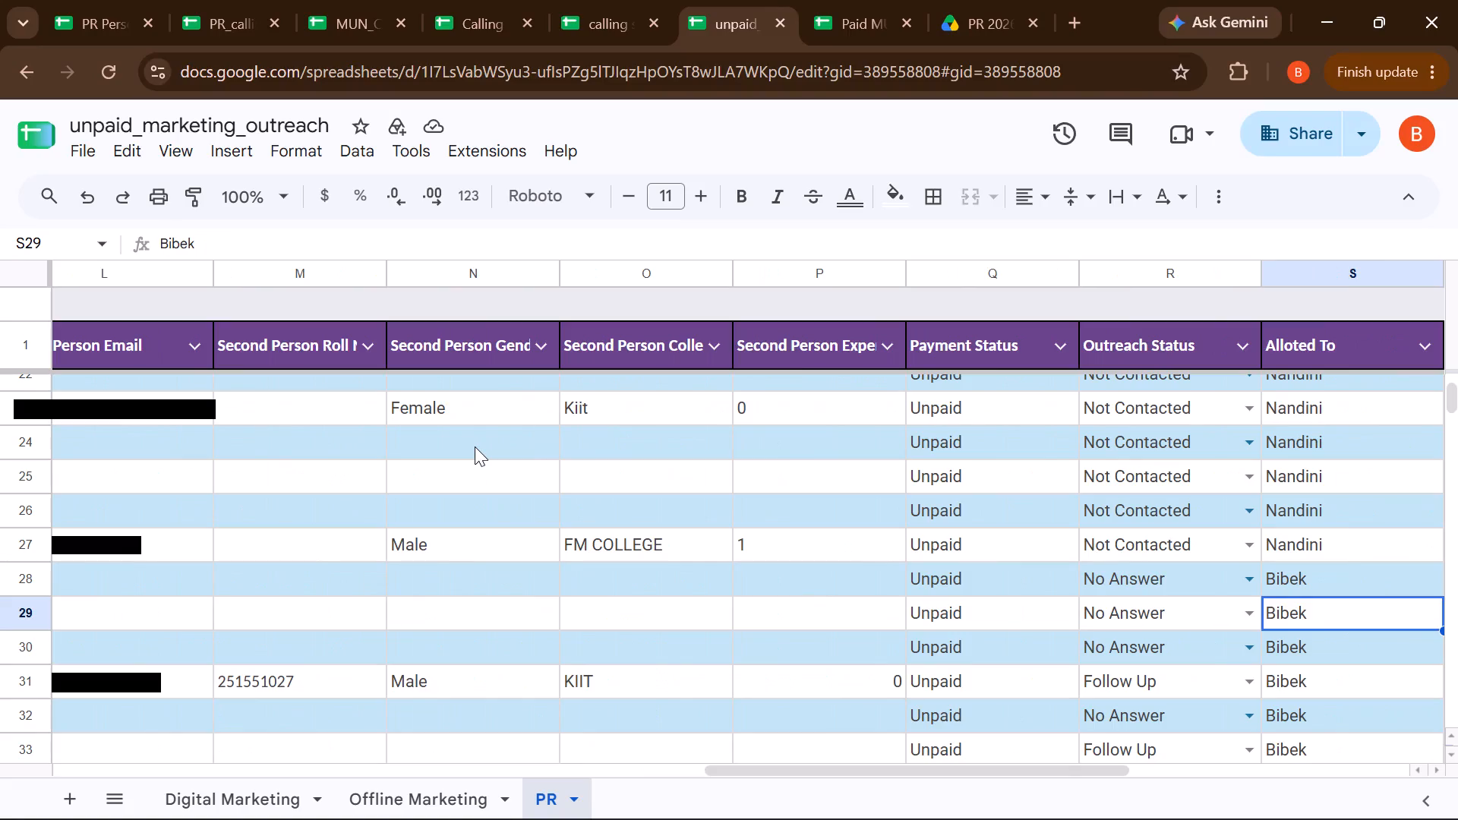
Move down to row 30 and go back across it to read the registrant's name and contact details.
key("Left")
key("Down")
key("Left")
key("Left")
key("Left")
key("Left")
key("Left")
key("Left")
key("Left")
key("Left")
key("Left")
key("Left")
key("Left")
key("Left")
key("Left")
key("Left")
key("Left")
key("Left")
key("Left")
key("Left")
key("Left")
key("Left")
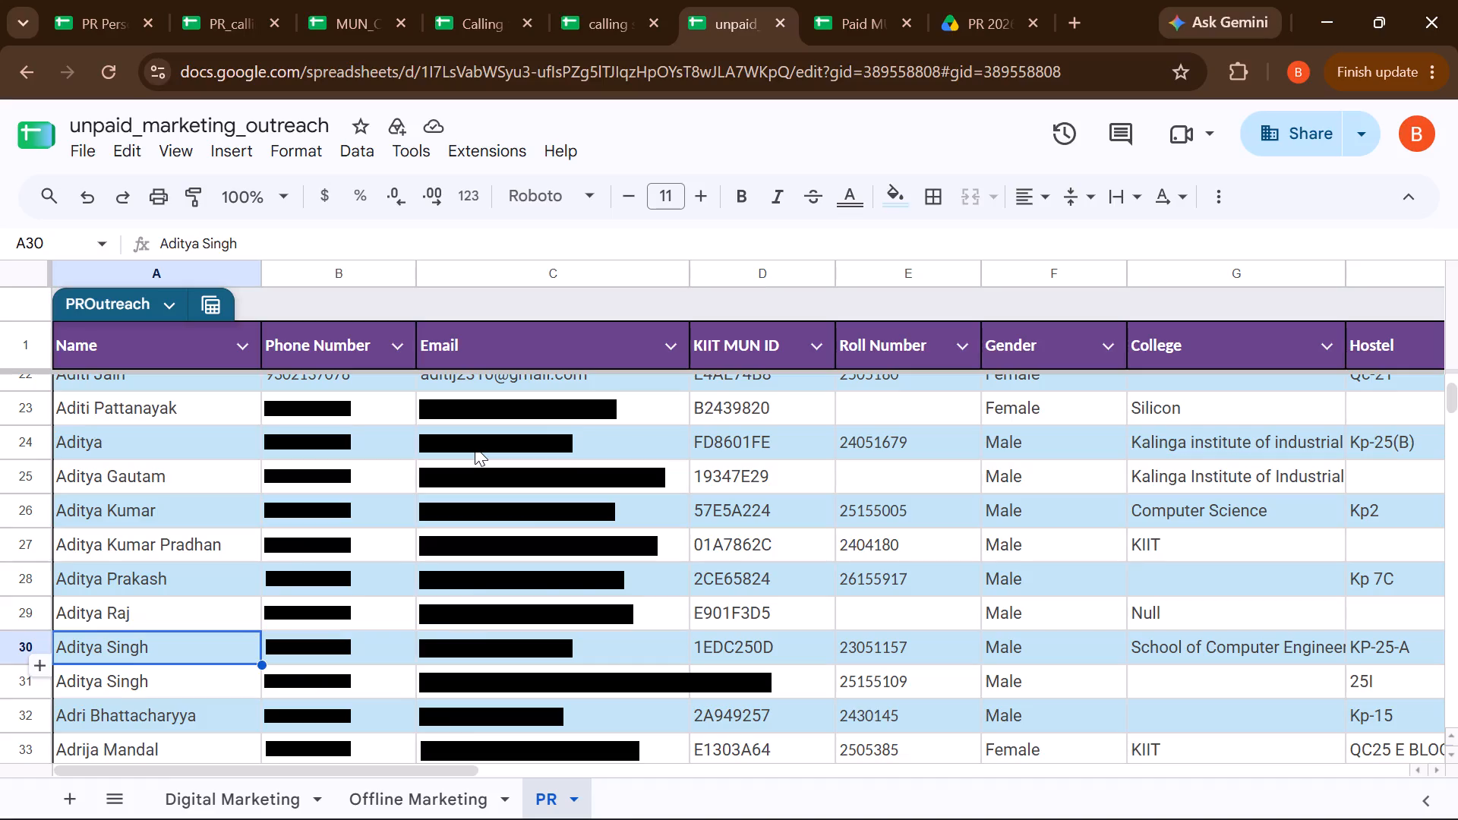
Go across row 30 to check its second-person details, Payment Status, Outreach Status, Alloted To and Follow-up Date cells.
key("Right")
key("Right")
key("Right")
key("Right")
key("Right")
key("Right")
key("Right")
key("Right")
key("Right")
key("Right")
key("Right")
key("Right")
key("Right")
key("Right")
key("Right")
key("Right")
key("Right")
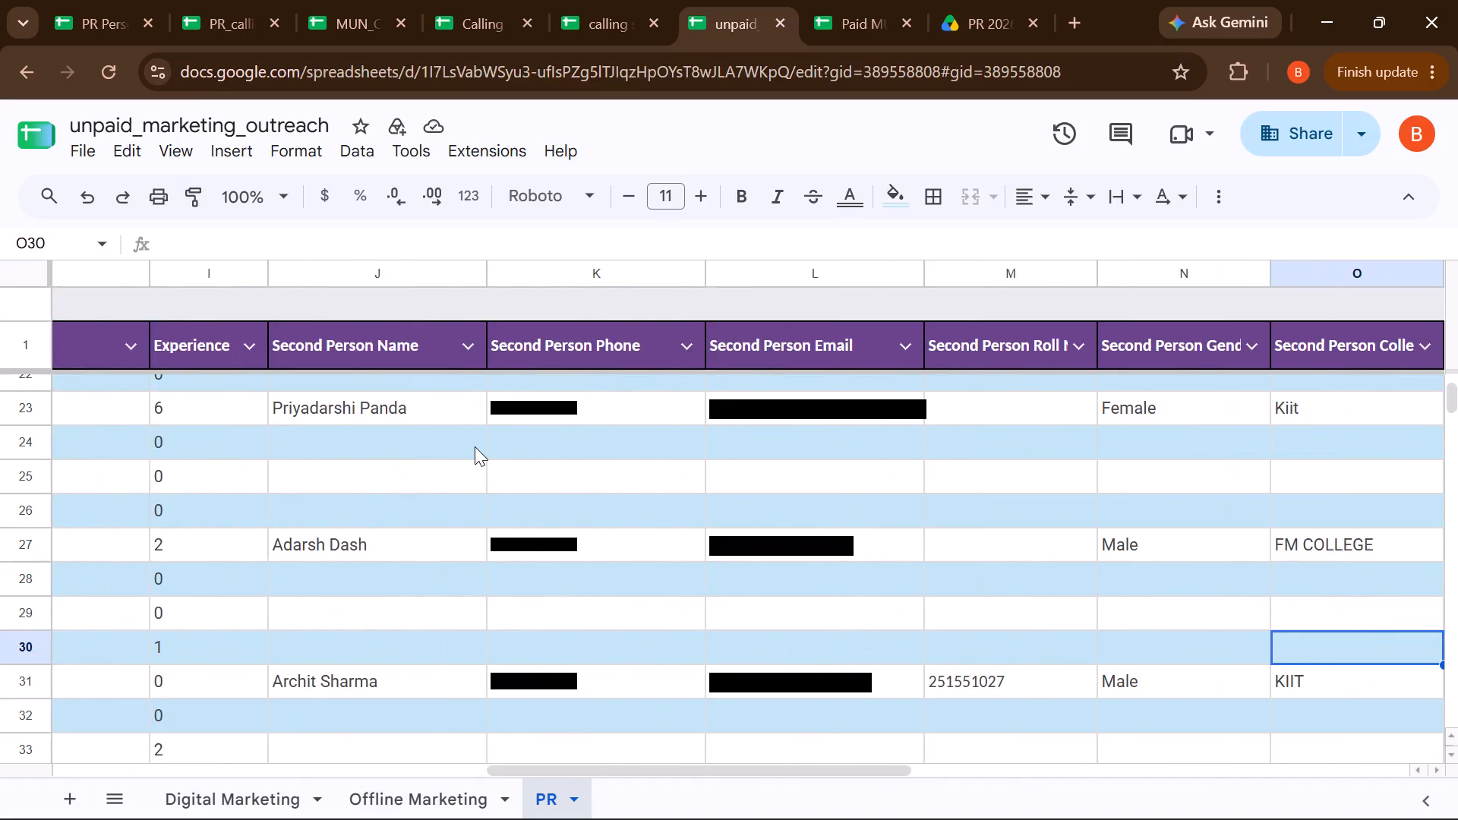
key("Right")
key("Right")
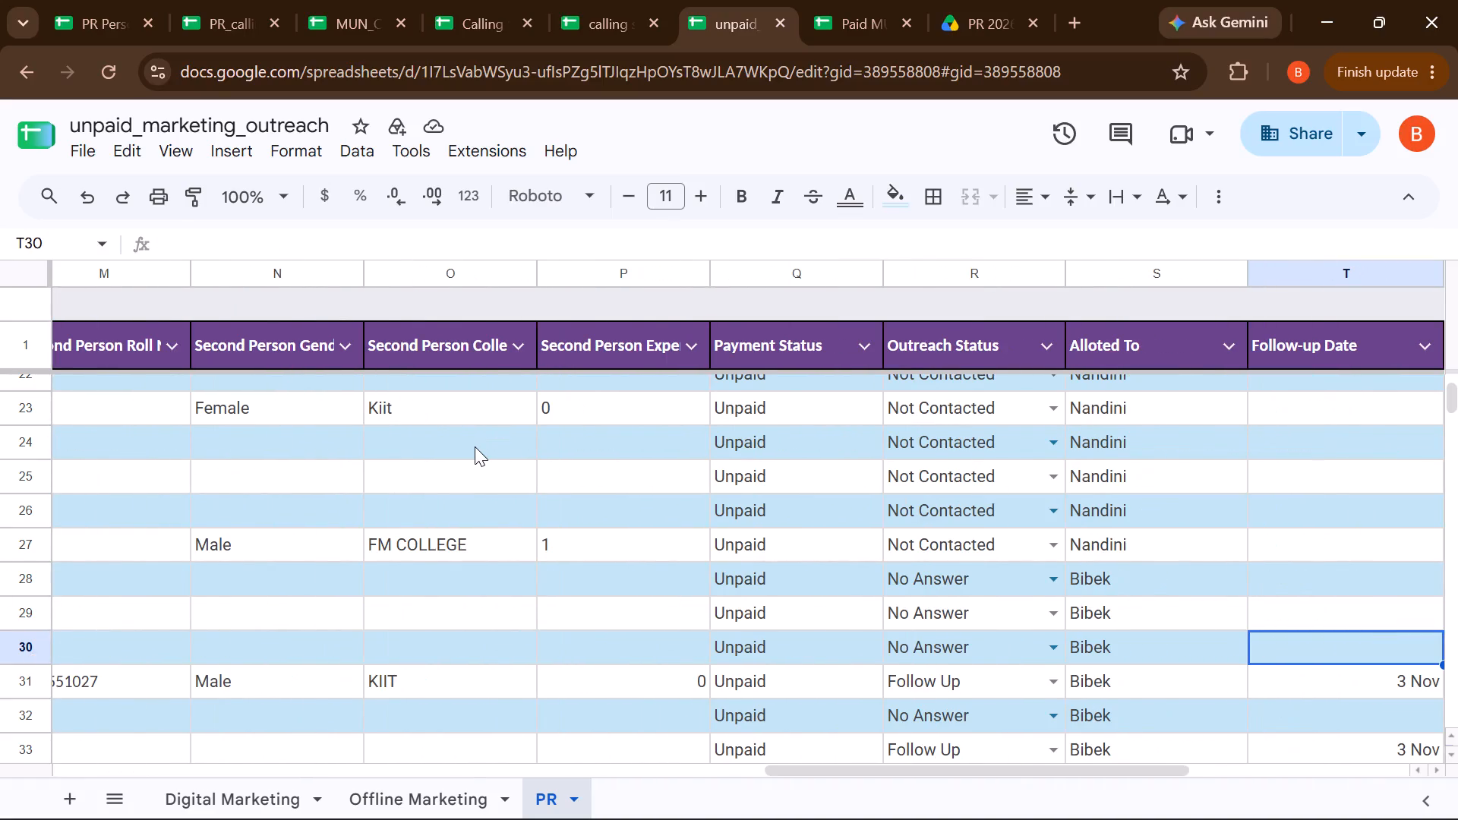
Recheck row 30's status cells, and go back across the row to the registrant's name and contact details.
key("Left")
key("Left")
key("Left")
key("Right")
key("Left")
key("Left")
key("Left")
key("Left")
key("Left")
key("Left")
key("Left")
key("Left")
key("Left")
key("Left")
key("Left")
key("Left")
key("Left")
key("Left")
key("Left")
key("Left")
key("Left")
key("Left")
key("Left")
key("Left")
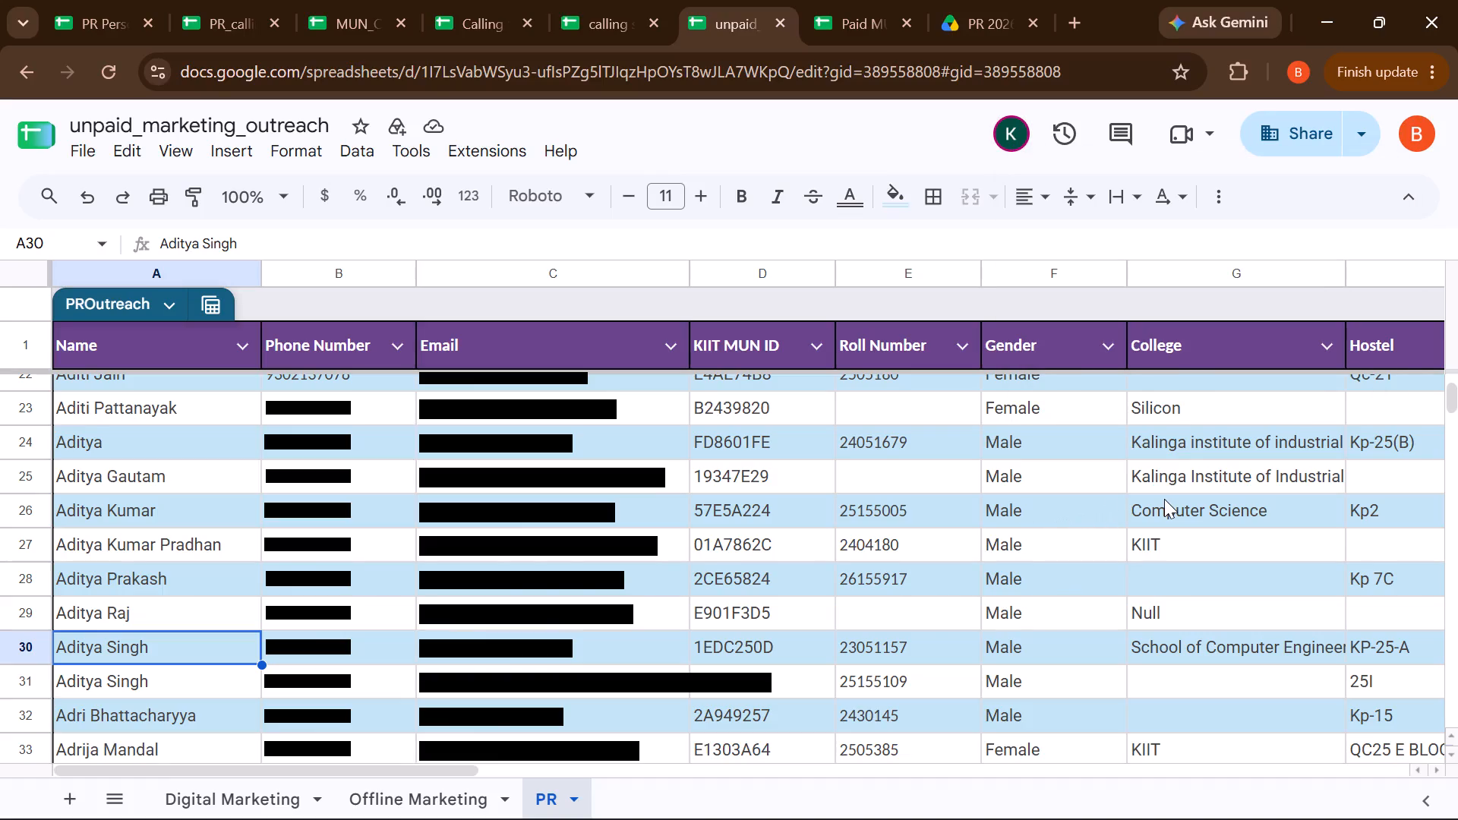
Go across row 30 again to recheck its Outreach Status, Alloted To and Follow-up Date cells.
key("Right")
key("Right")
key("Right")
key("Right")
key("Right")
key("Right")
key("Right")
key("Right")
key("Right")
key("Right")
key("Right")
key("Right")
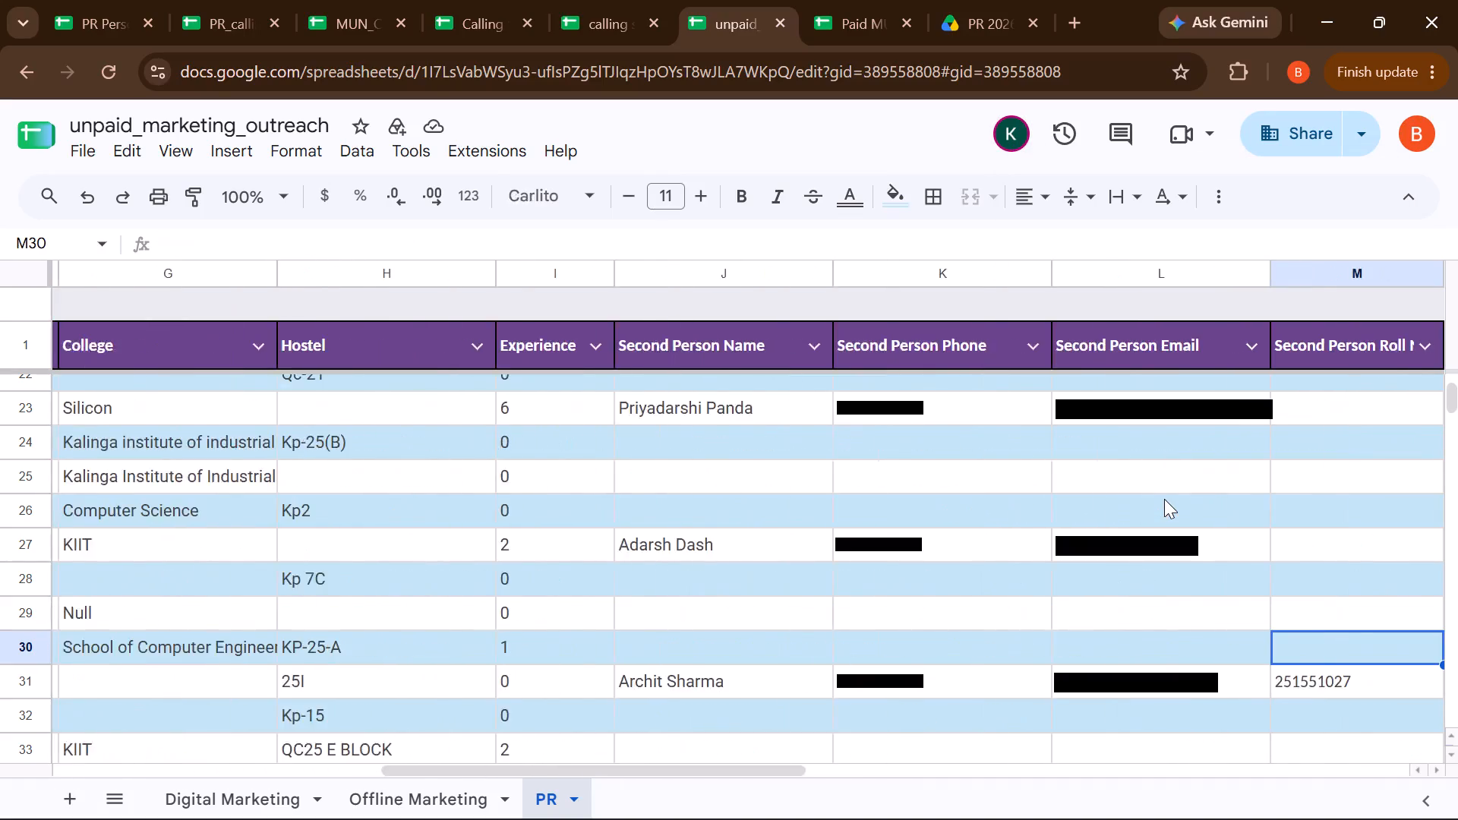
key("Right")
key("Right")
key("Right")
key("Right")
key("Right")
key("Right")
key("Left")
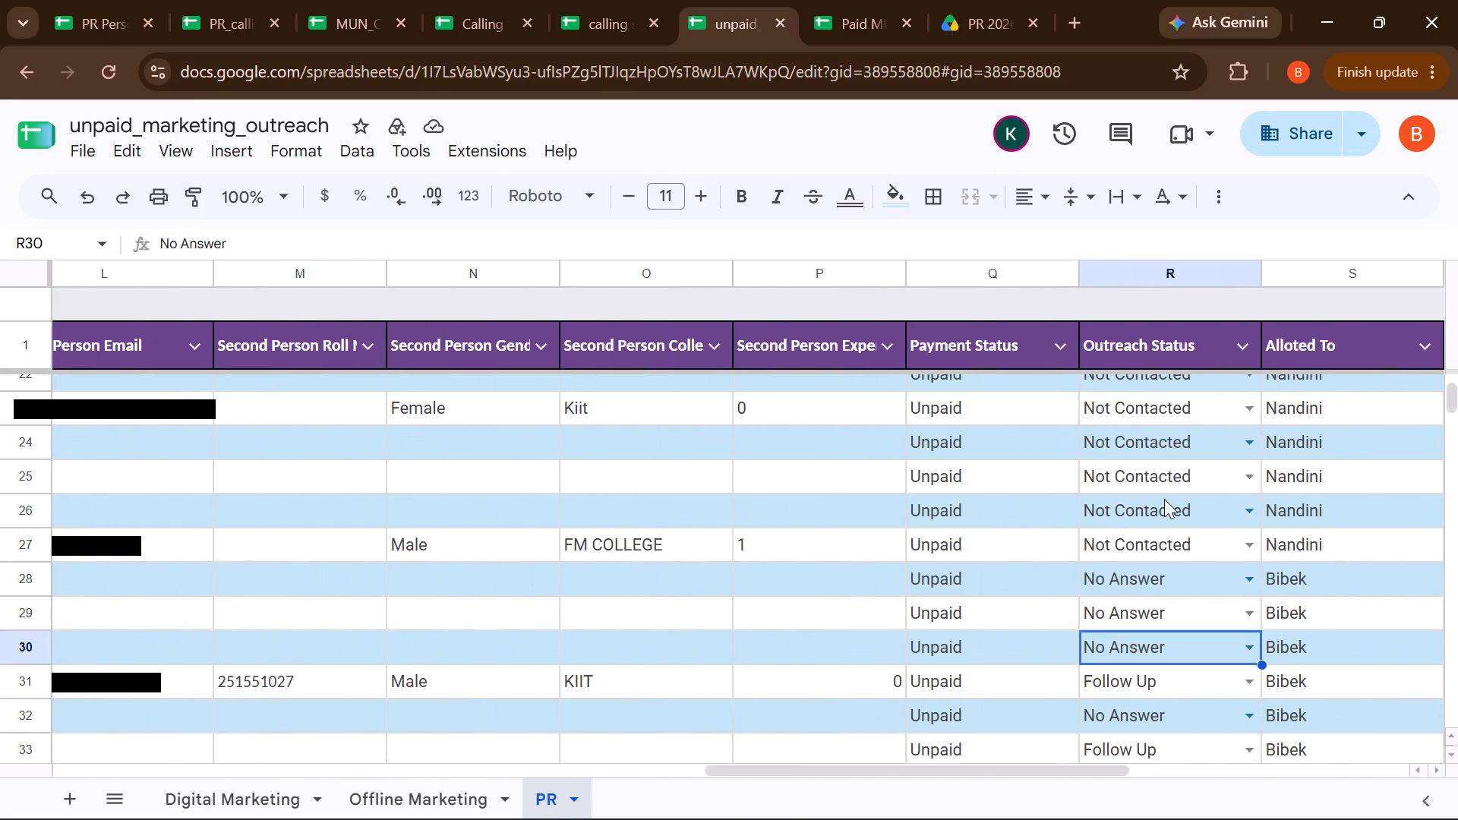
key("Right")
key("Right")
Move down to row 31 and check its Follow-up Date, Alloted To, Outreach Status and Payment Status cells.
key("Down")
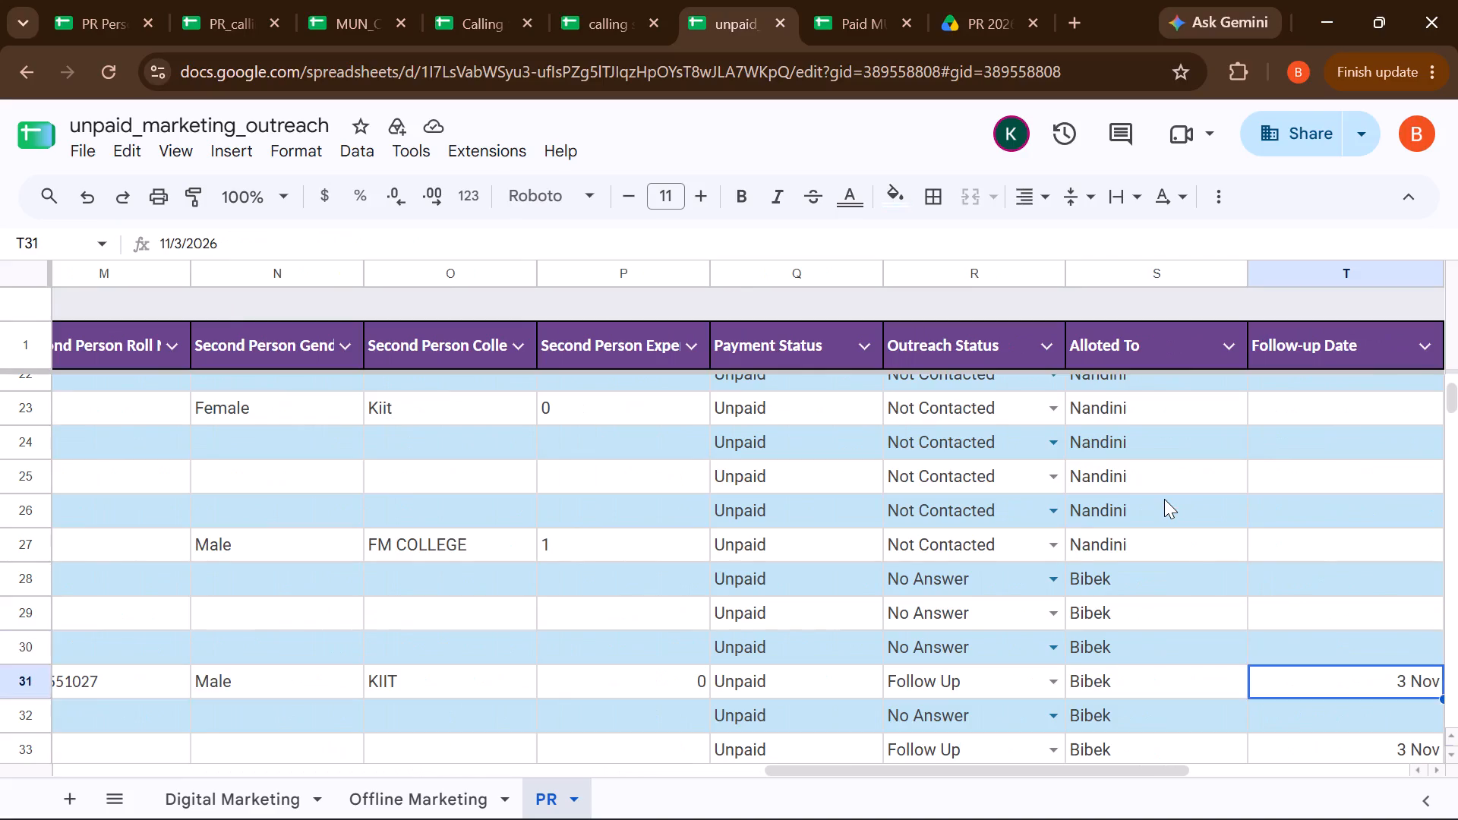
key("Left")
key("Left")
key("Left")
Move down to row 32, check its payment and outreach status, and go back to the registrant's name and contact details.
key("Down")
key("Right")
key("Left")
key("Left")
key("Left")
key("Left")
key("Left")
key("Left")
key("Left")
key("Left")
key("Left")
key("Left")
key("Left")
key("Left")
key("Left")
key("Left")
key("Left")
key("Left")
key("Left")
key("Left")
key("Left")
key("Left")
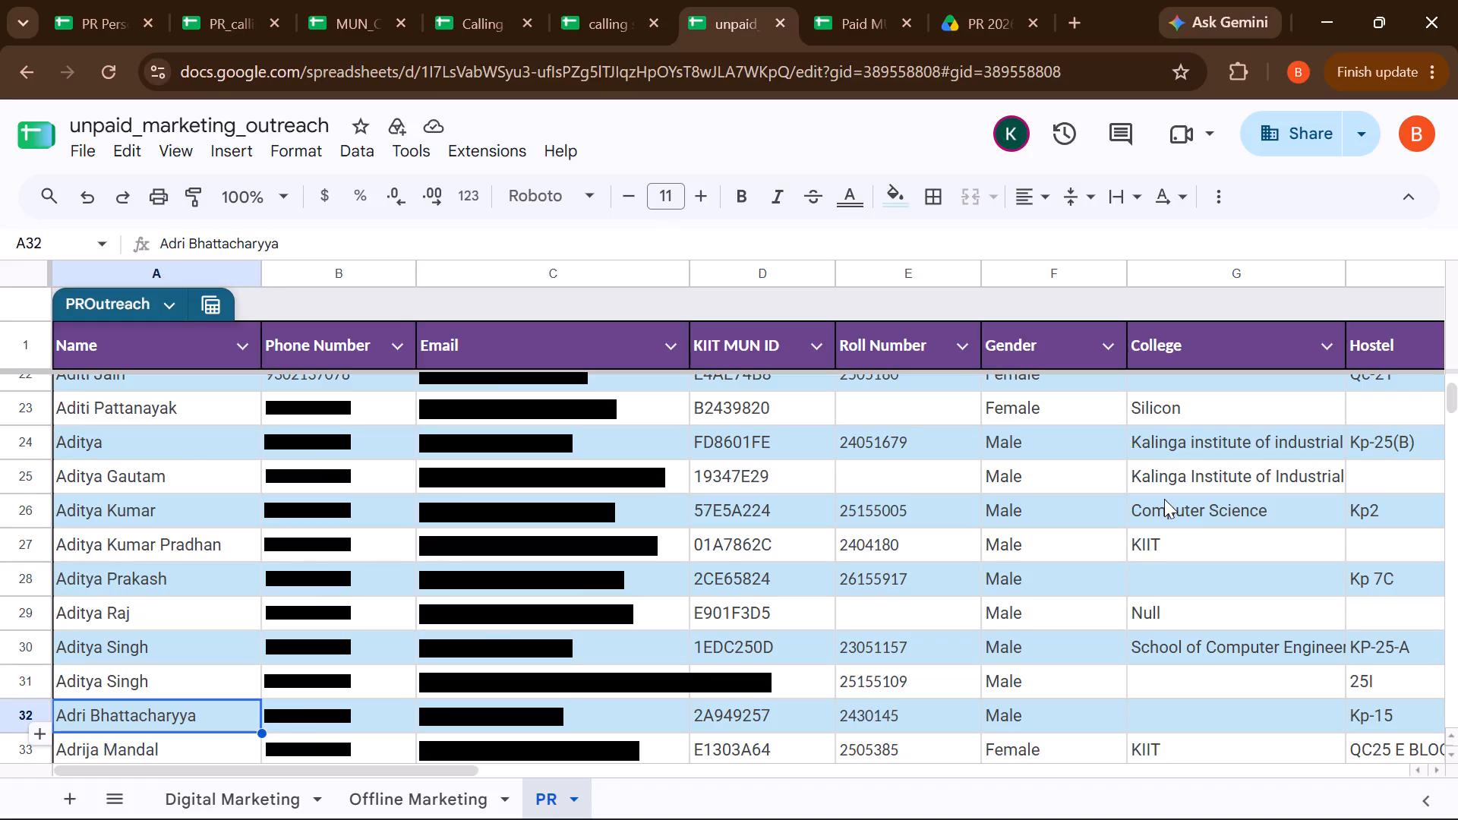
Go across row 32 again to recheck its Outreach Status, Alloted To, Follow-up Date and Remarks cells.
key("Right")
key("Right")
key("Right")
key("Right")
key("Right")
key("Right")
key("Right")
key("Right")
key("Right")
key("Right")
key("Right")
key("Right")
key("Right")
key("Right")
key("Right")
key("Right")
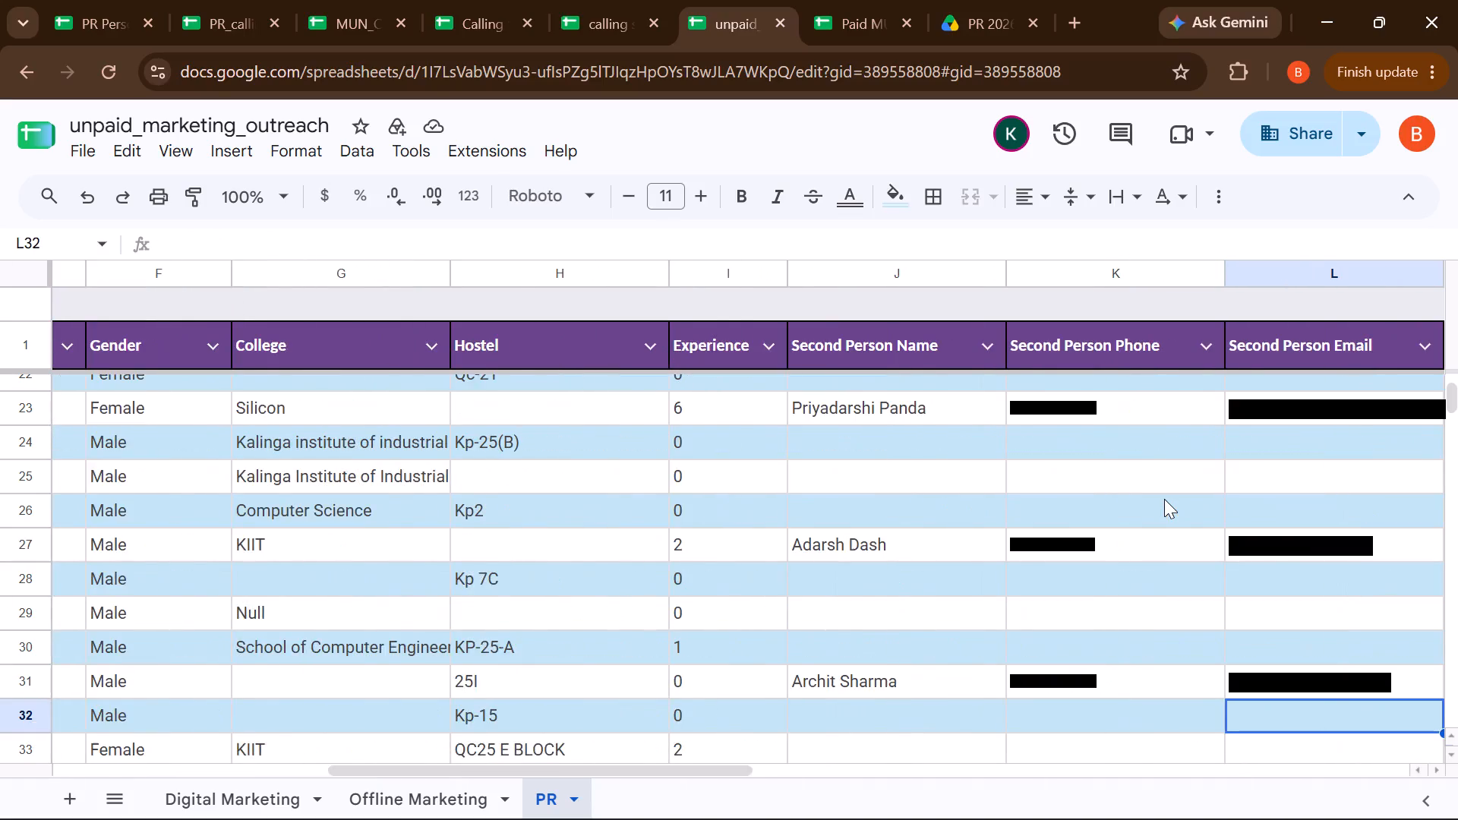
key("Right")
key("Right")
key("Right")
key("Right")
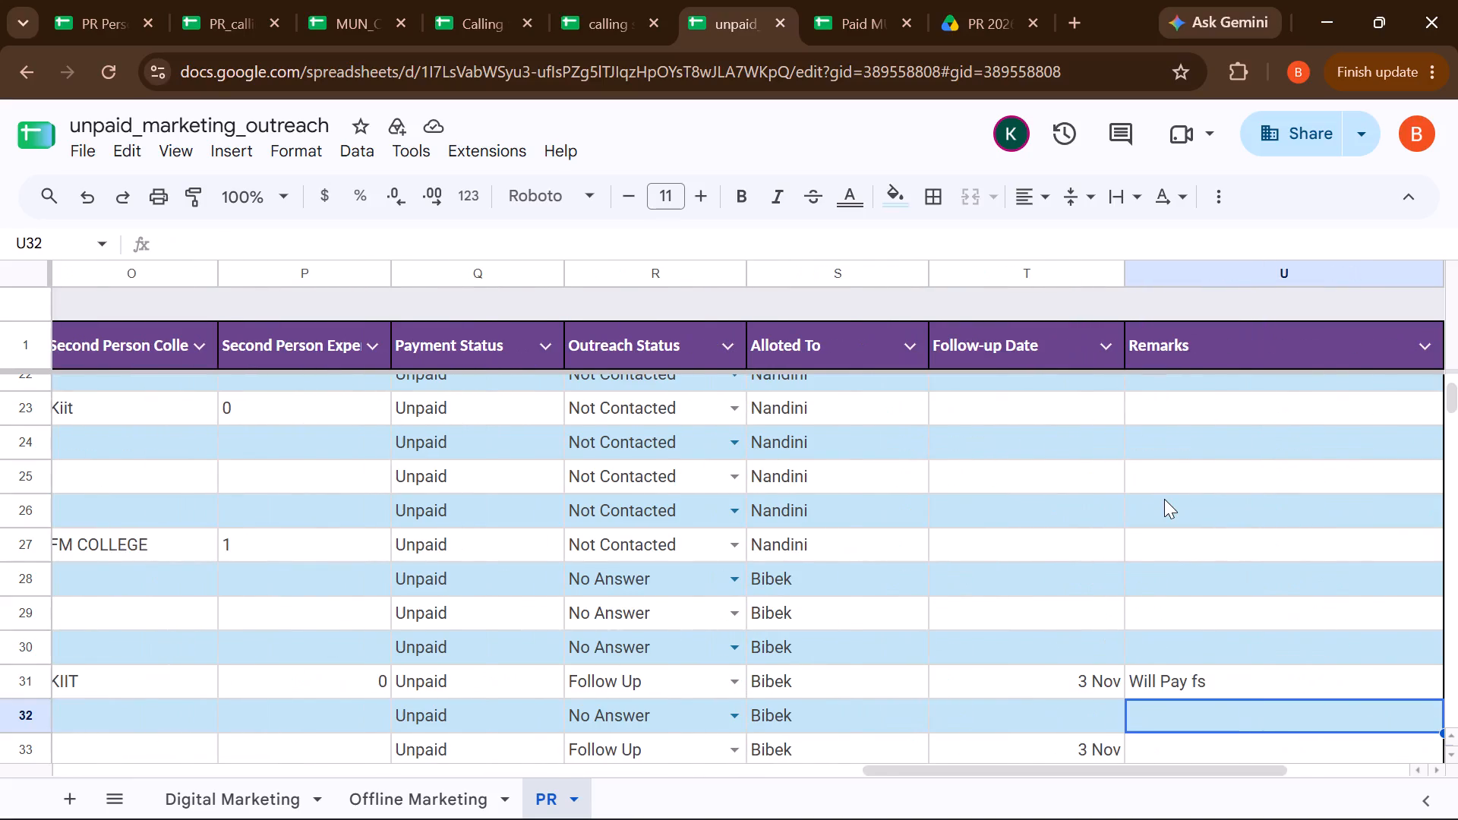
key("Right")
Go back across row 32 to the registrant's name and contact details.
key("Left")
key("Left")
key("Left")
key("Left")
key("Left")
key("Left")
key("Left")
key("Left")
key("Left")
key("Left")
key("Left")
key("Left")
key("Left")
key("Left")
key("Left")
key("Left")
key("Left")
key("Left")
key("Left")
key("Left")
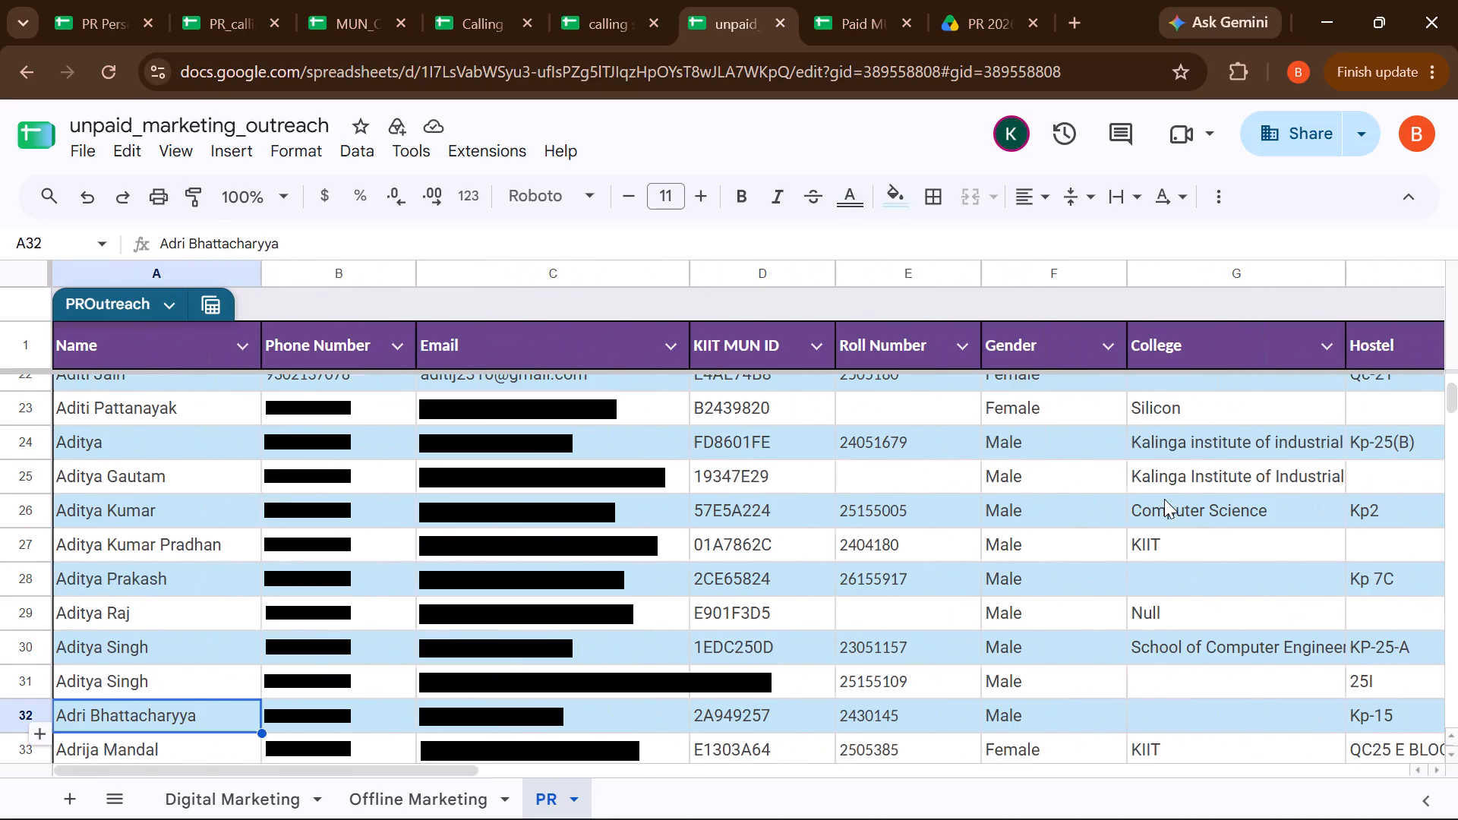
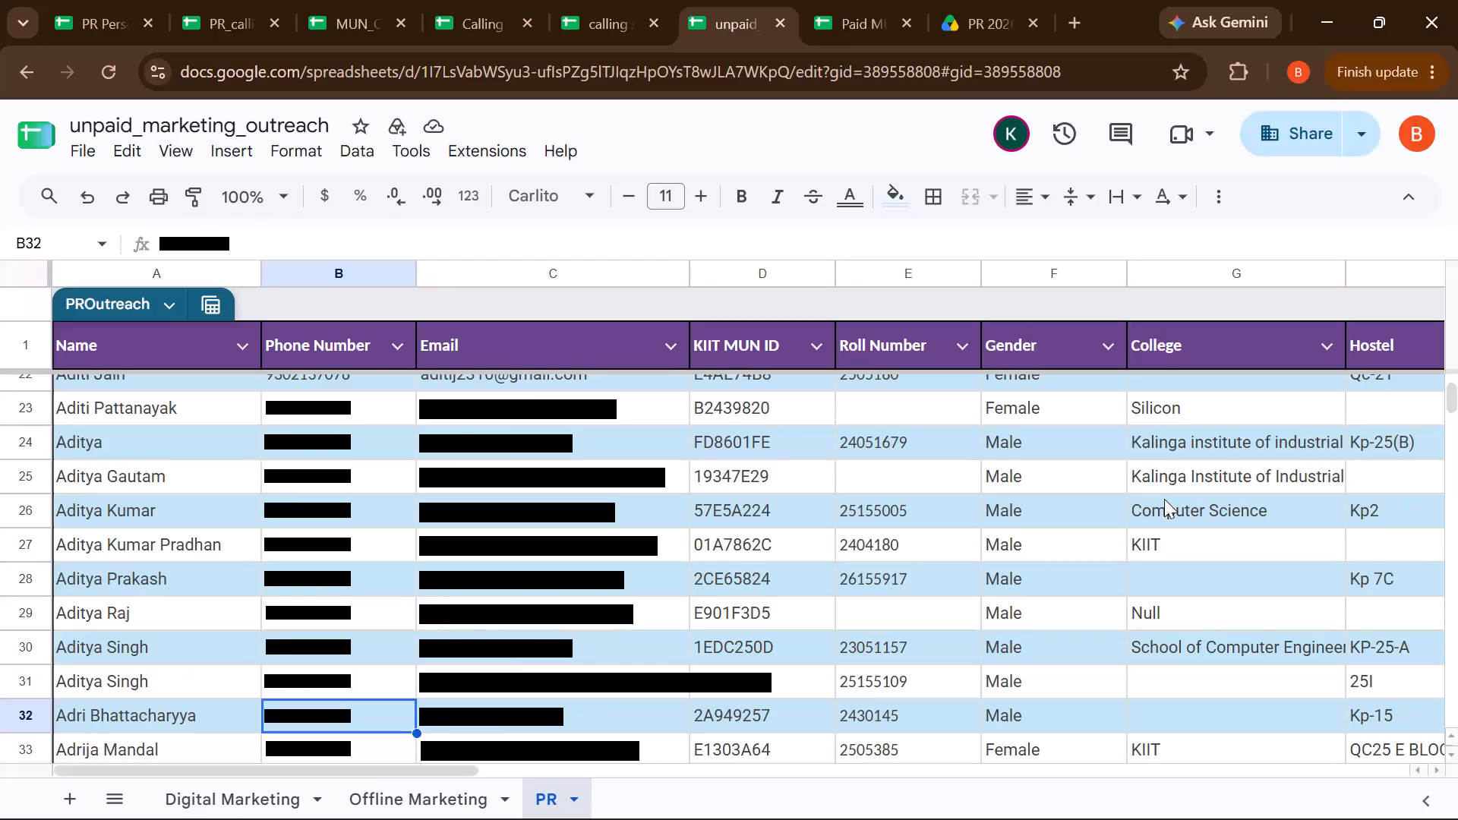
Go across row 32 to its Outreach Status cell and change the status to Not Interested.
key("Left")
key("Right")
key("Right")
key("Right")
key("Right")
key("Right")
key("Right")
key("Right")
key("Right")
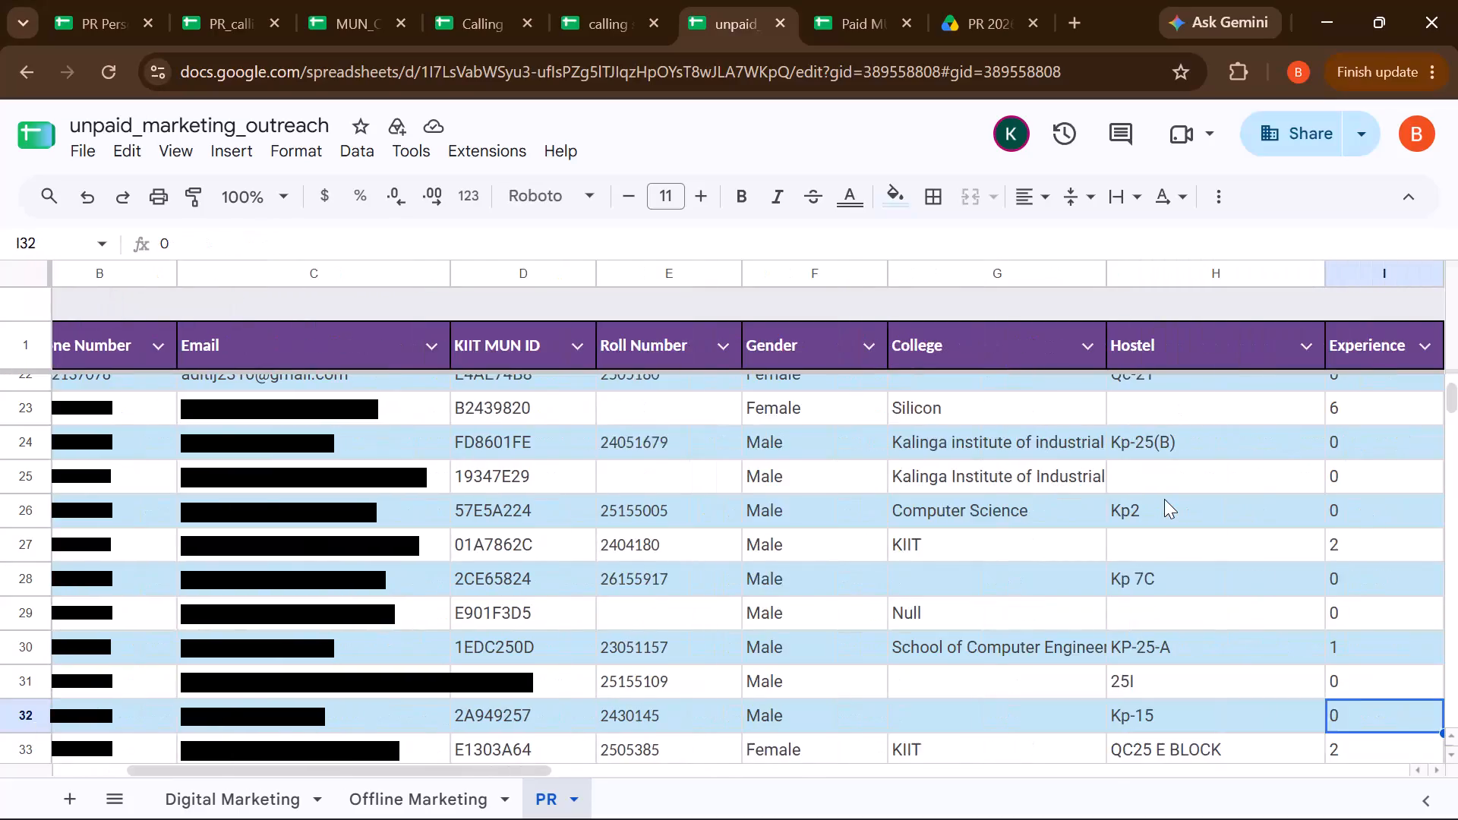
key("Right")
key("Right")
key("Right")
key("Right")
key("Right")
key("Right")
key("Right")
key("Right")
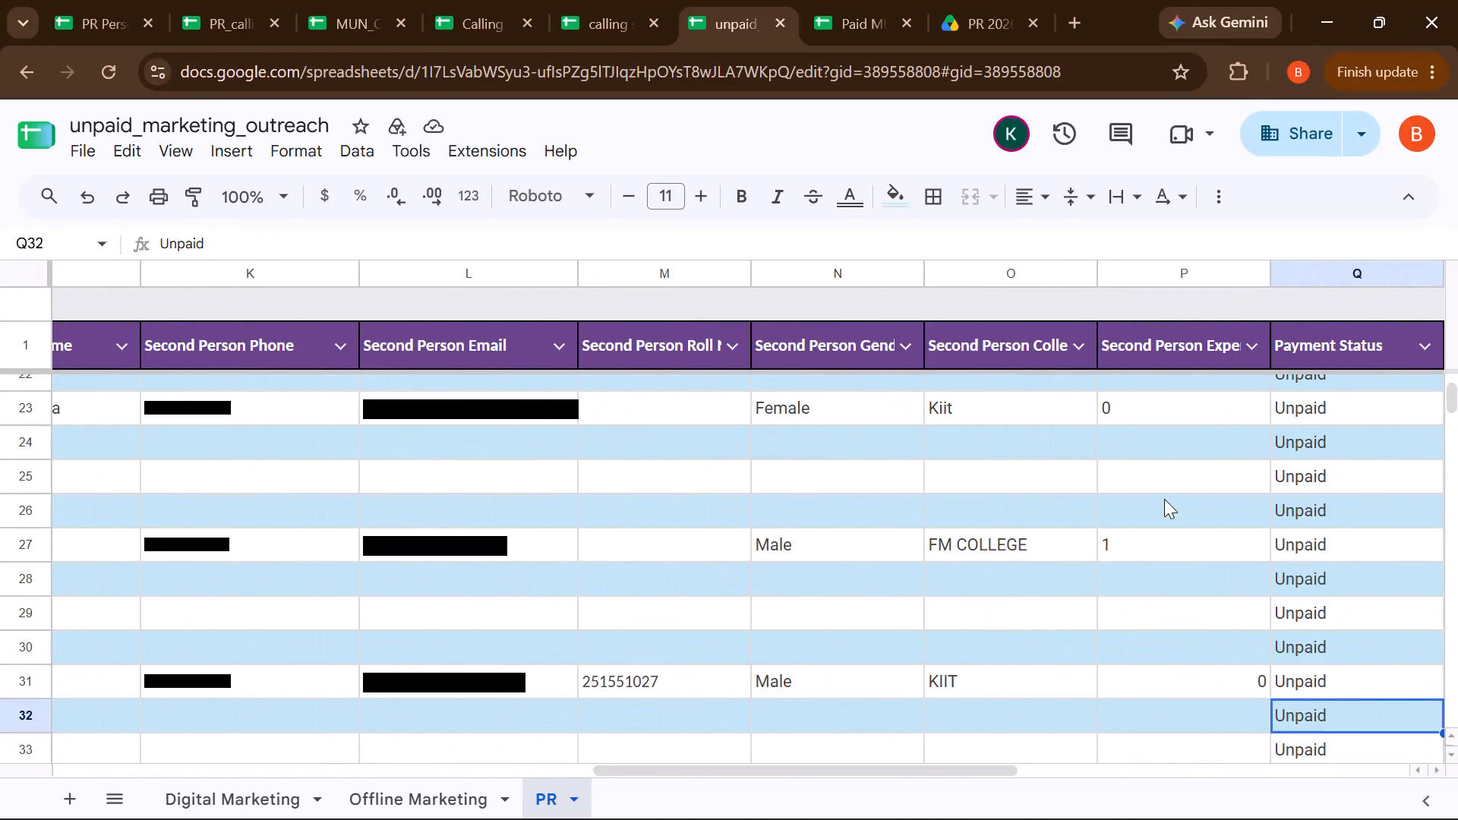
key("Right")
key("Right")
key("Right")
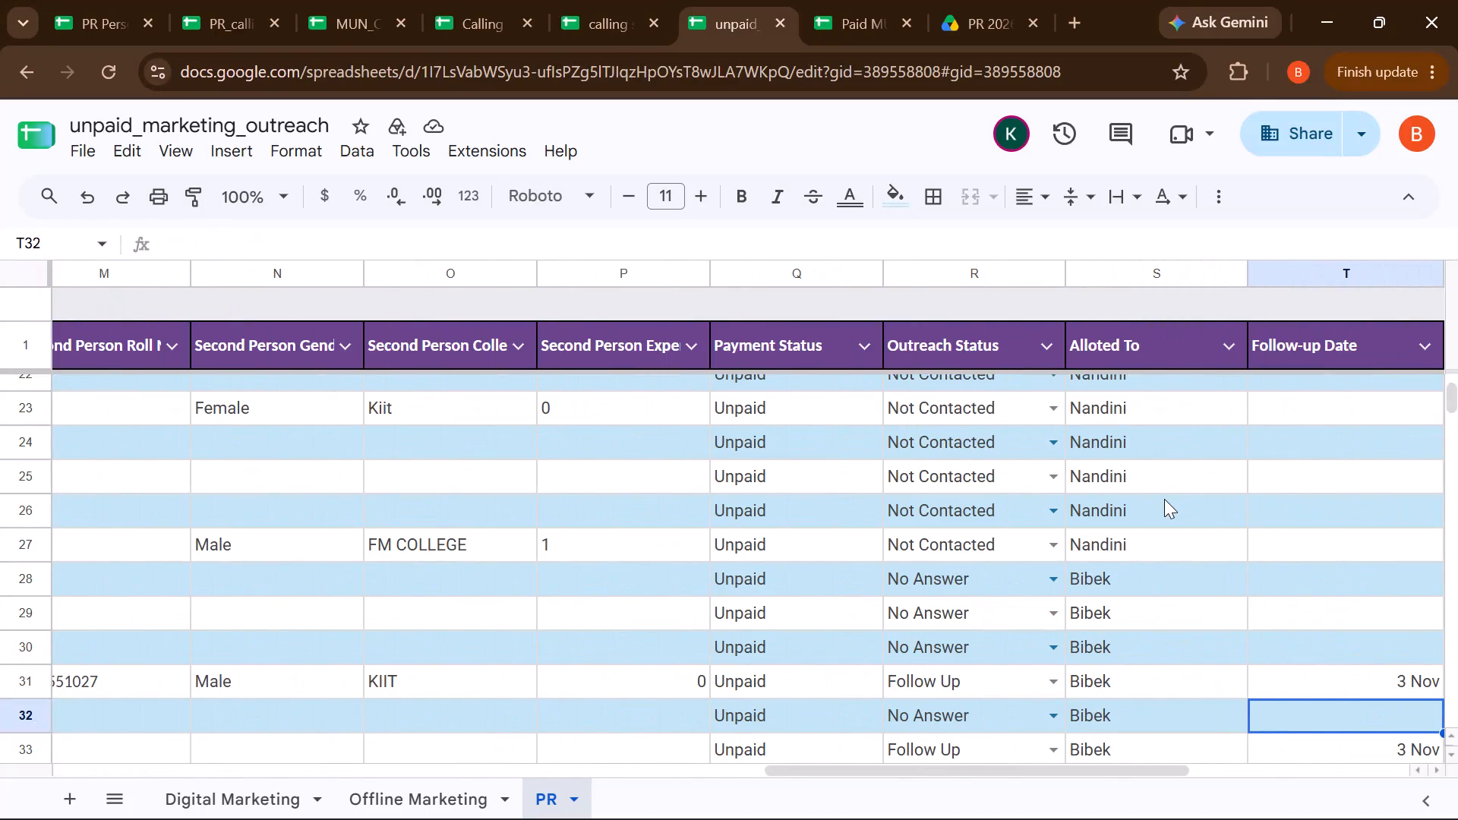
left_click(1045, 720)
left_click(993, 645)
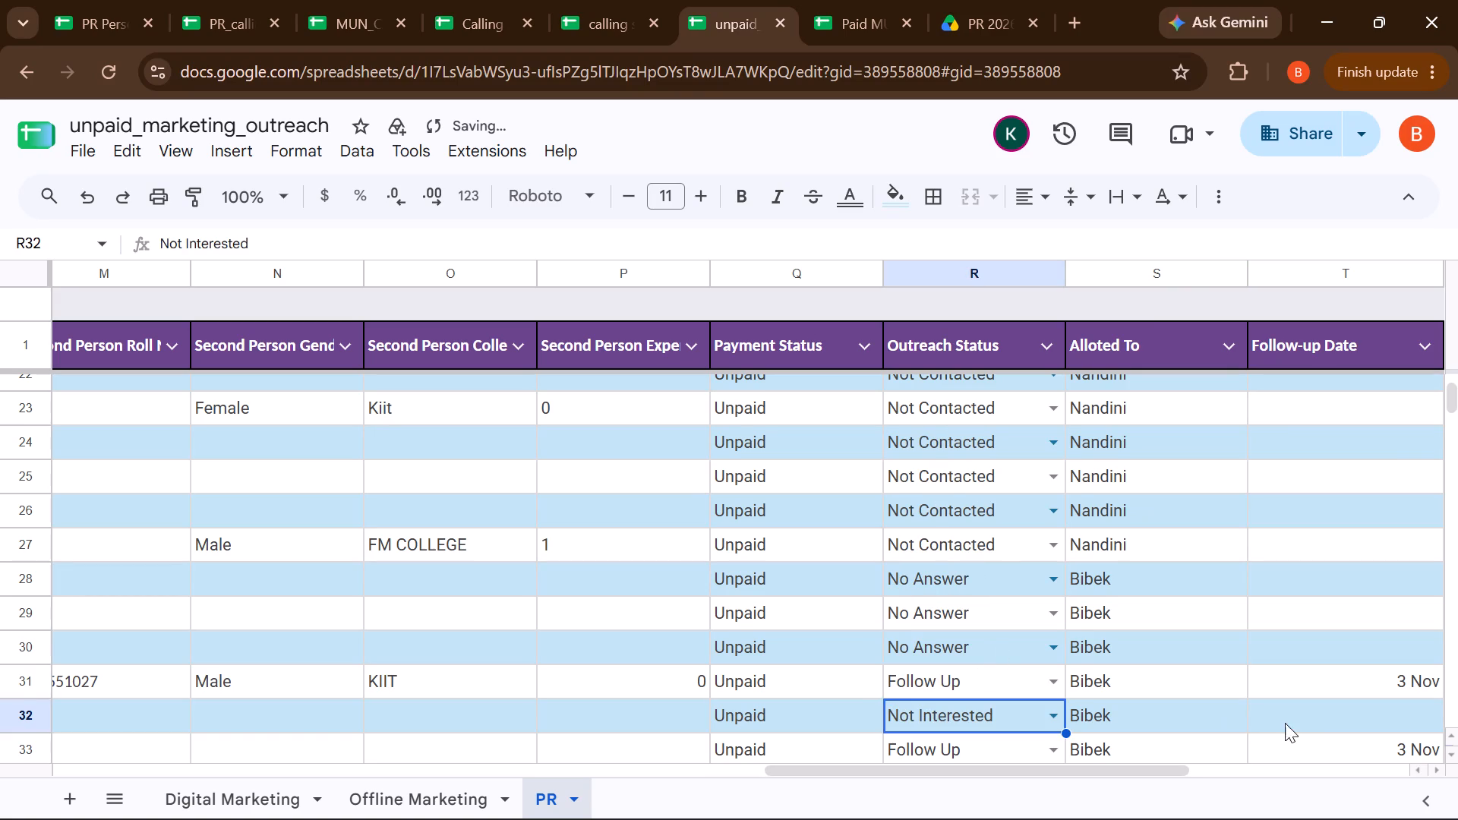
Enter "Exams" in the Follow-up Date cell of row 32.
left_click(1303, 717)
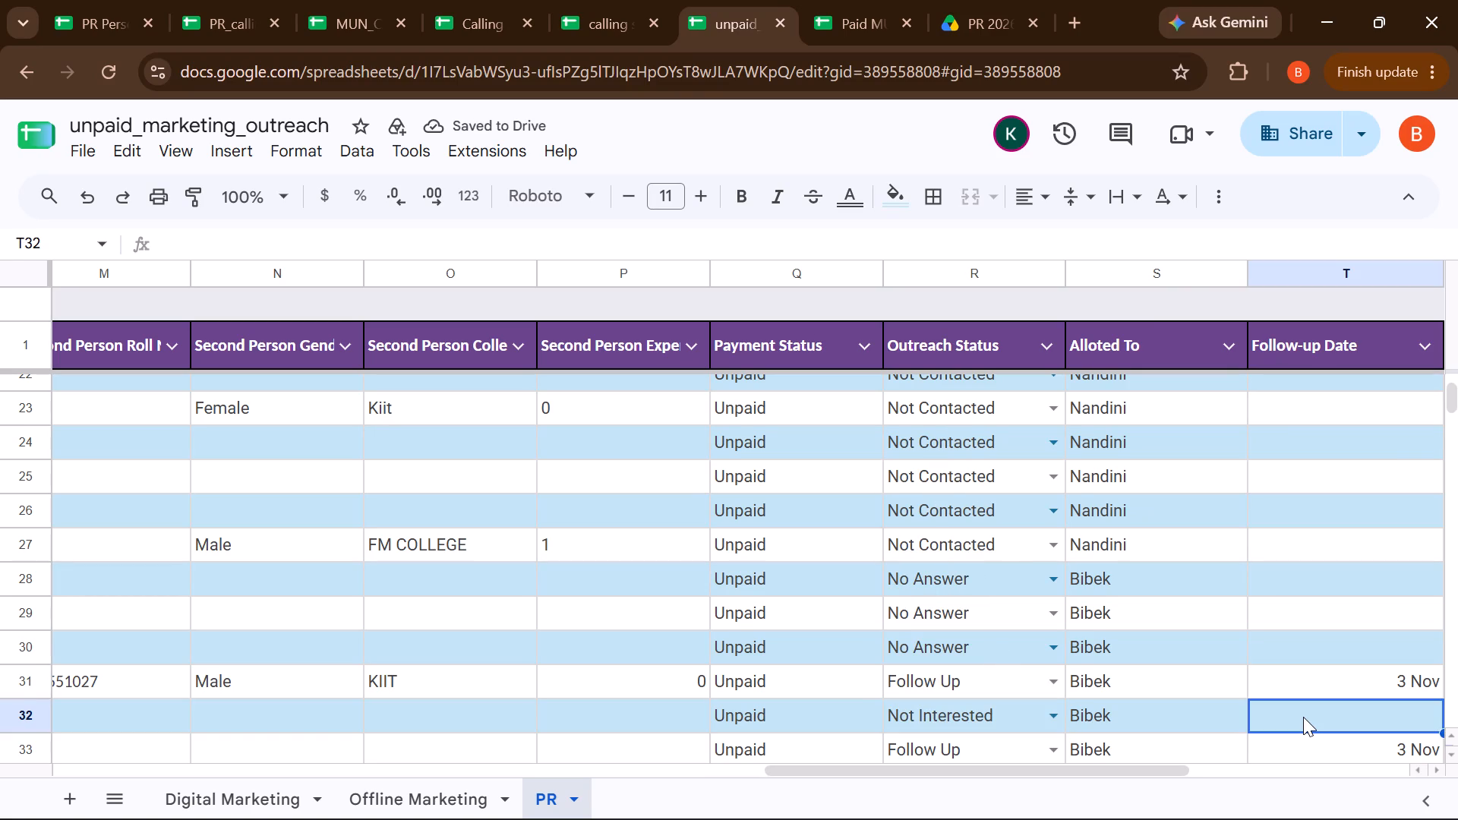
type("Exam")
key("s")
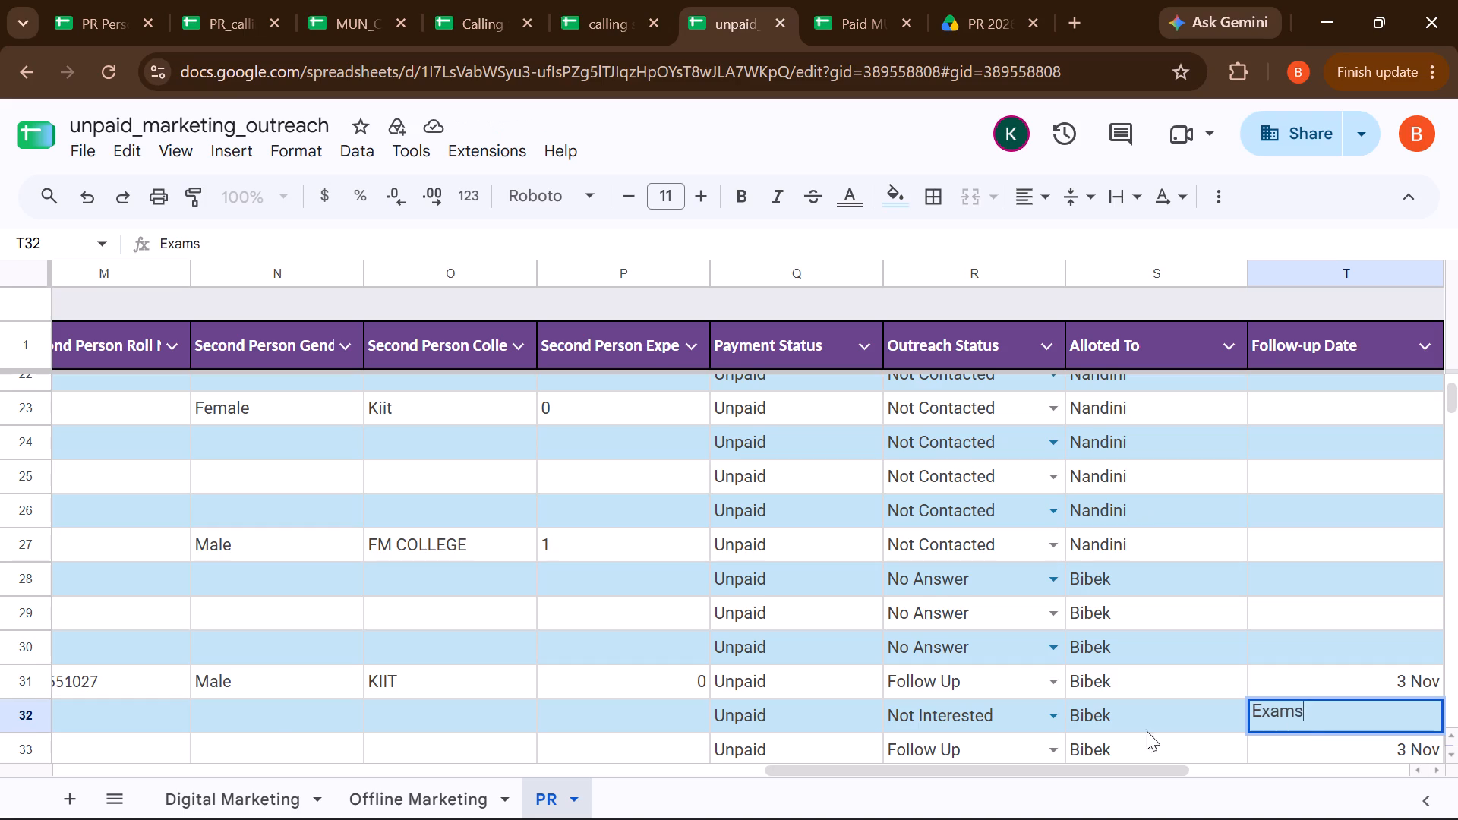
Fill the whole of row 32, the Not Interested registrant, with bright red.
left_click(24, 714)
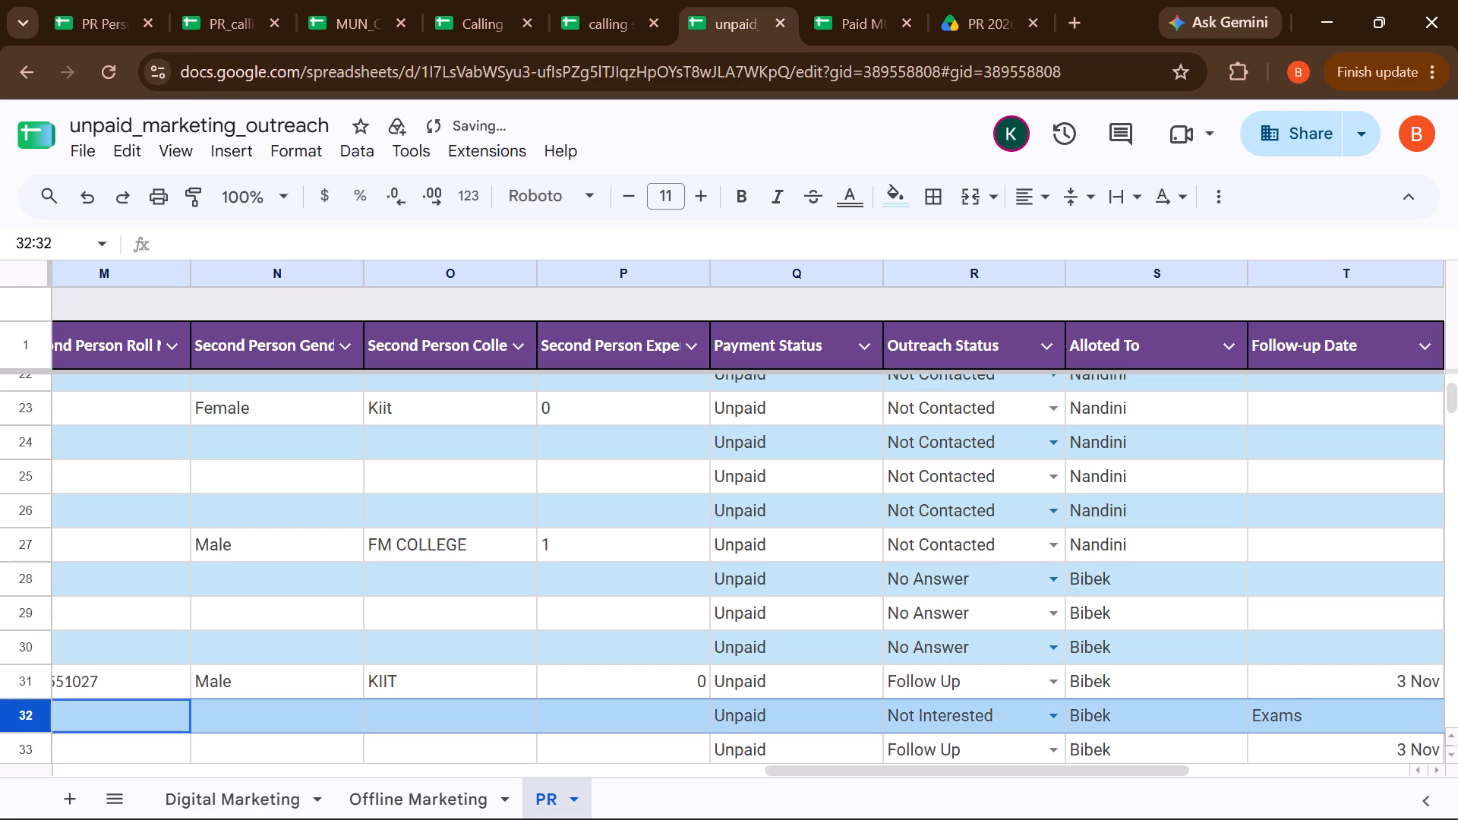
left_click(898, 210)
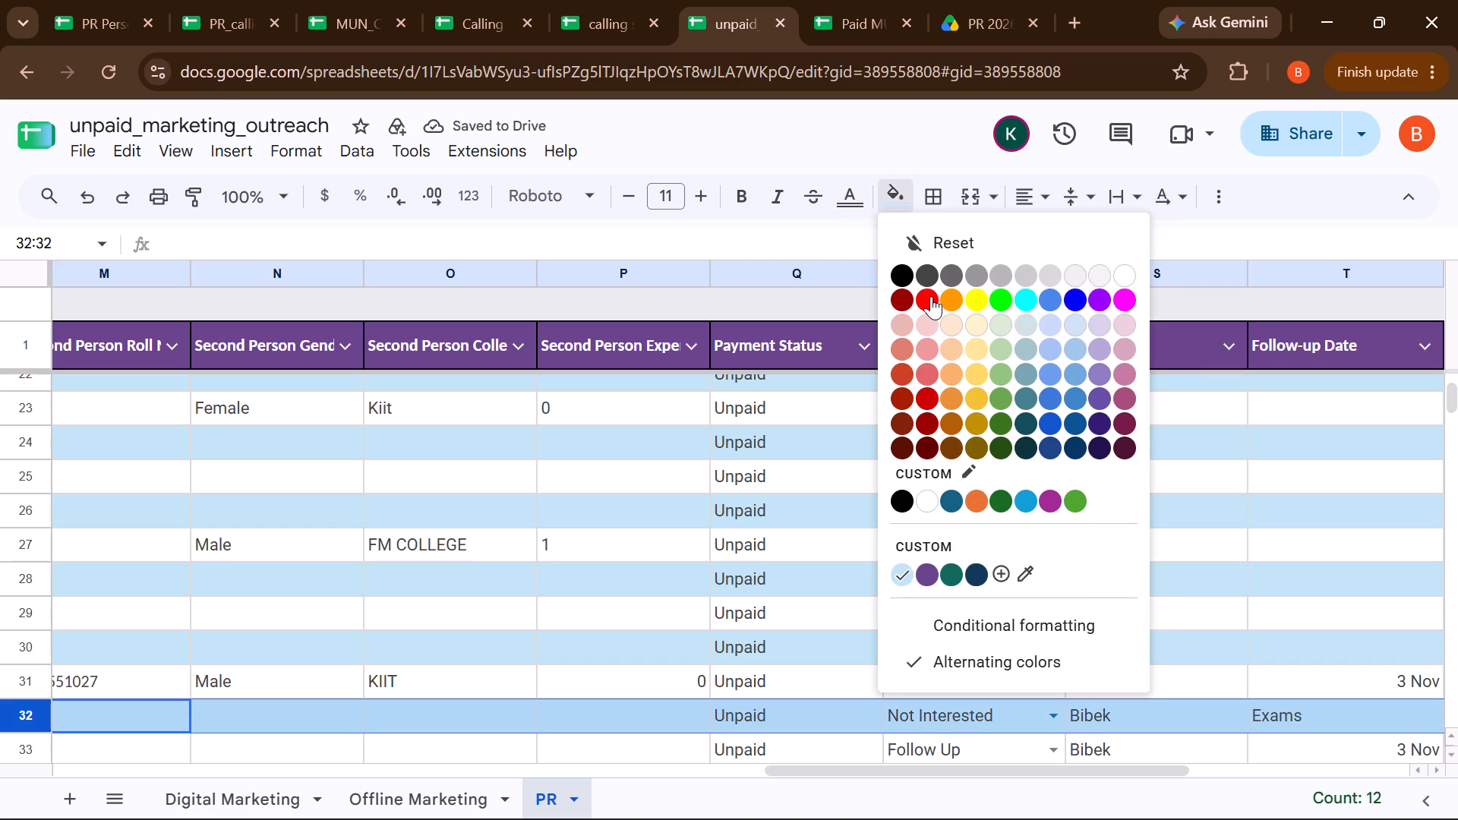
left_click(931, 296)
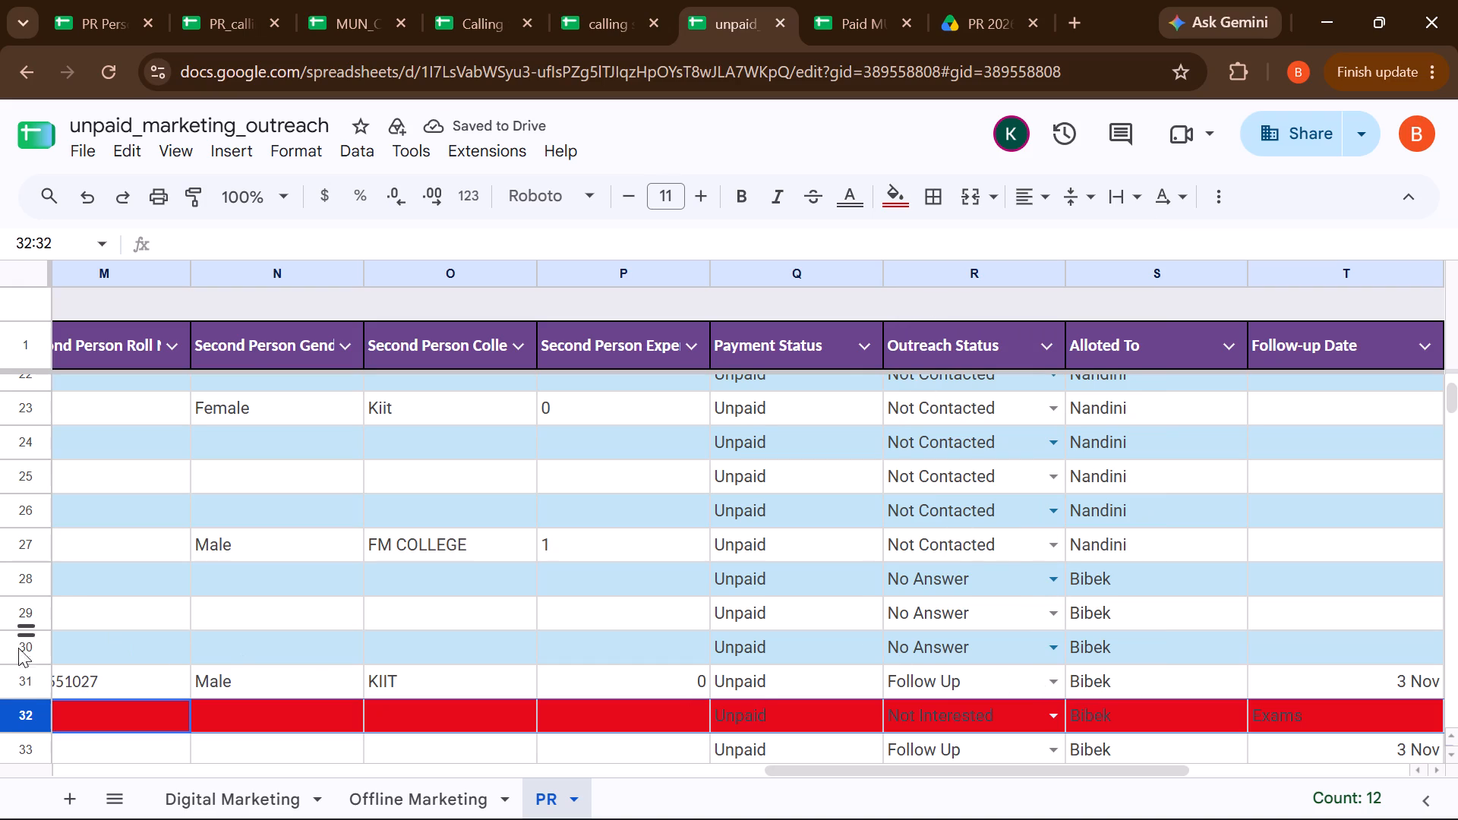
Fill the whole of row 31, the Follow Up registrant, with yellow.
left_click(31, 677)
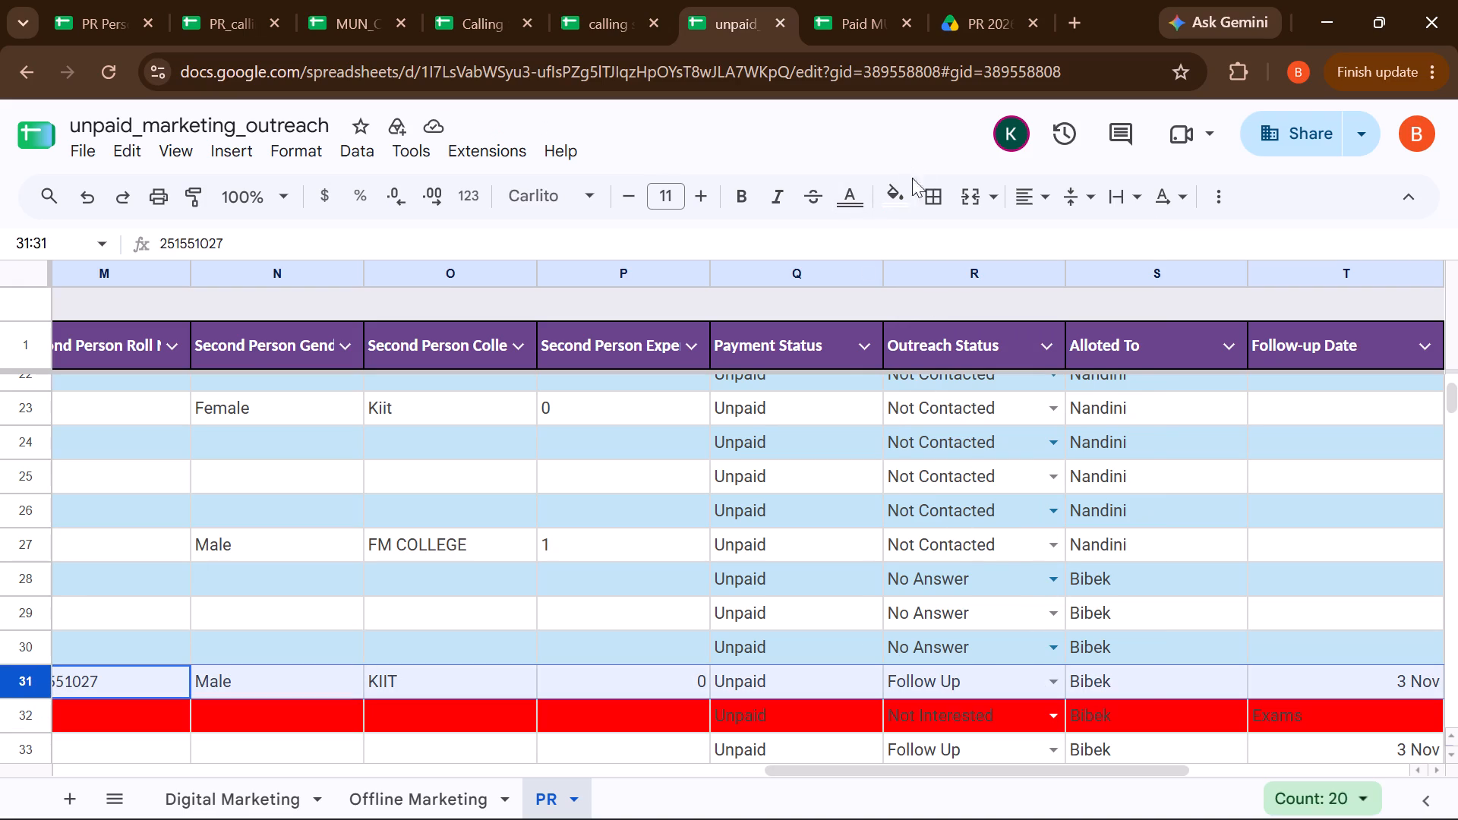
left_click(900, 203)
left_click(975, 300)
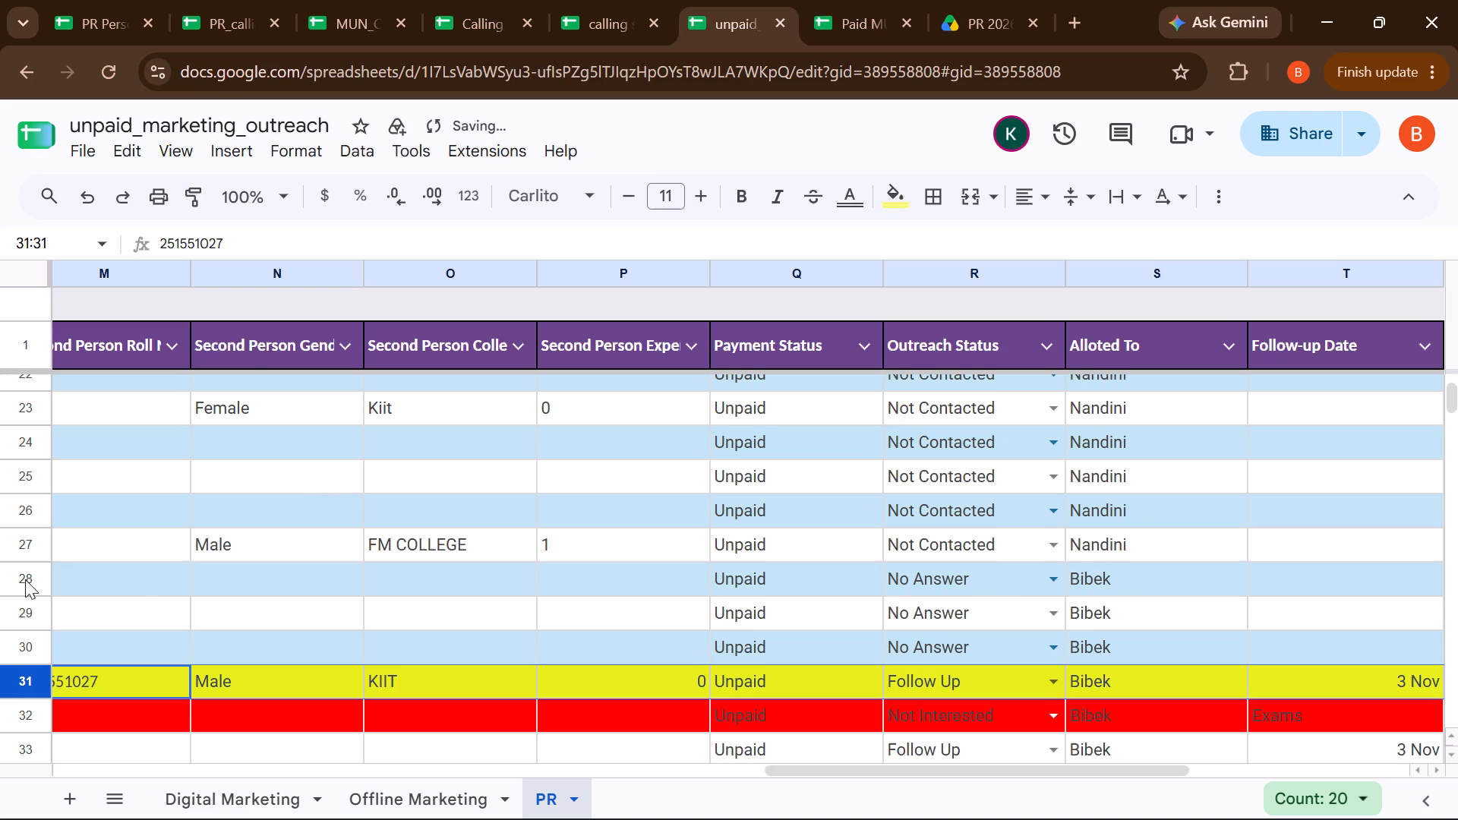
Fill rows 28 to 30, the No Answer registrants allotted to Bibek, with cyan.
left_click_drag(25, 579, 24, 651)
left_click(908, 207)
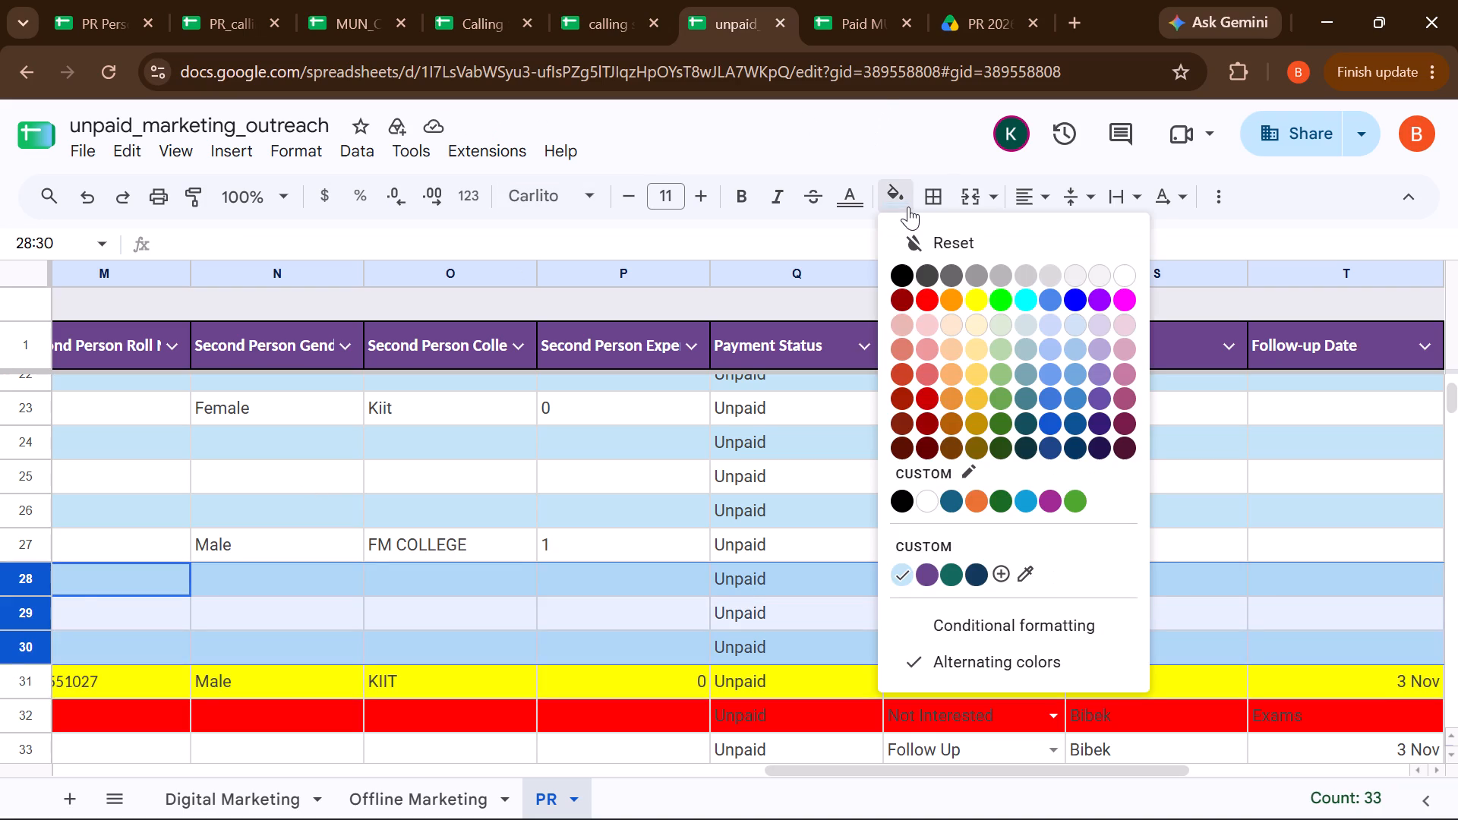
left_click(1030, 301)
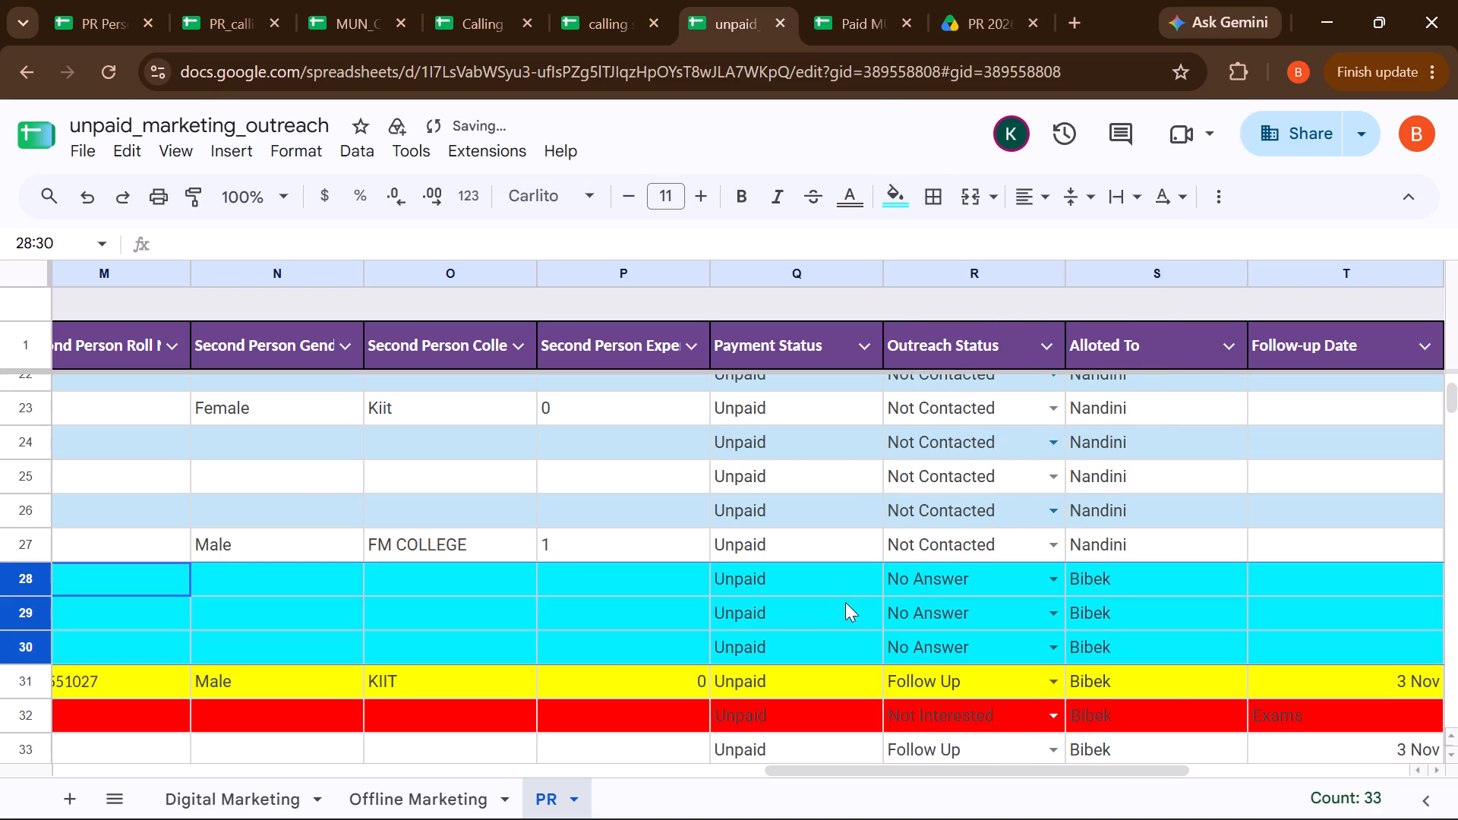
left_click(845, 602)
Fill the whole of row 33, a Follow Up registrant, with yellow.
scroll(845, 602, "down", 2)
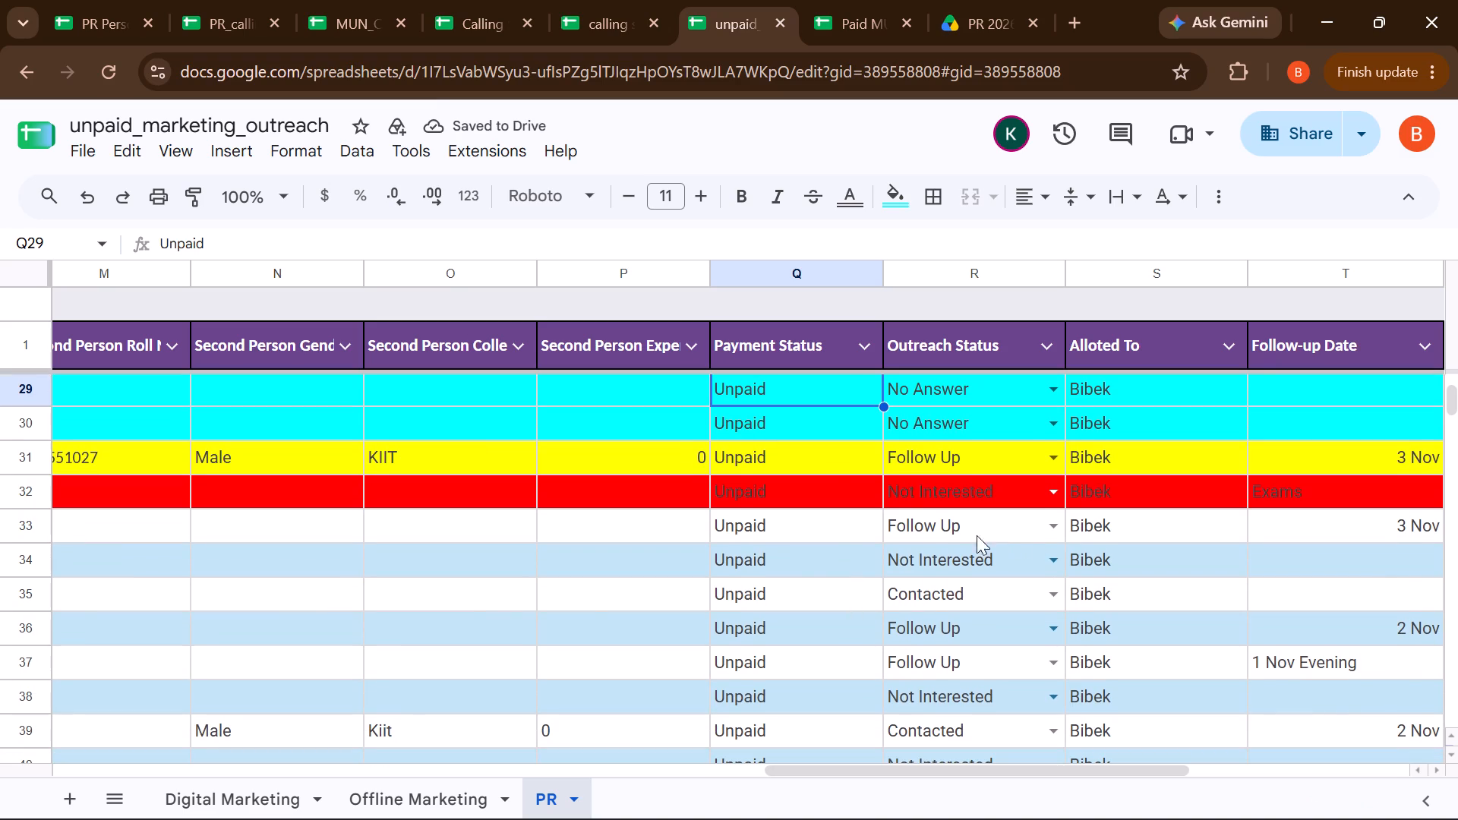
left_click(29, 530)
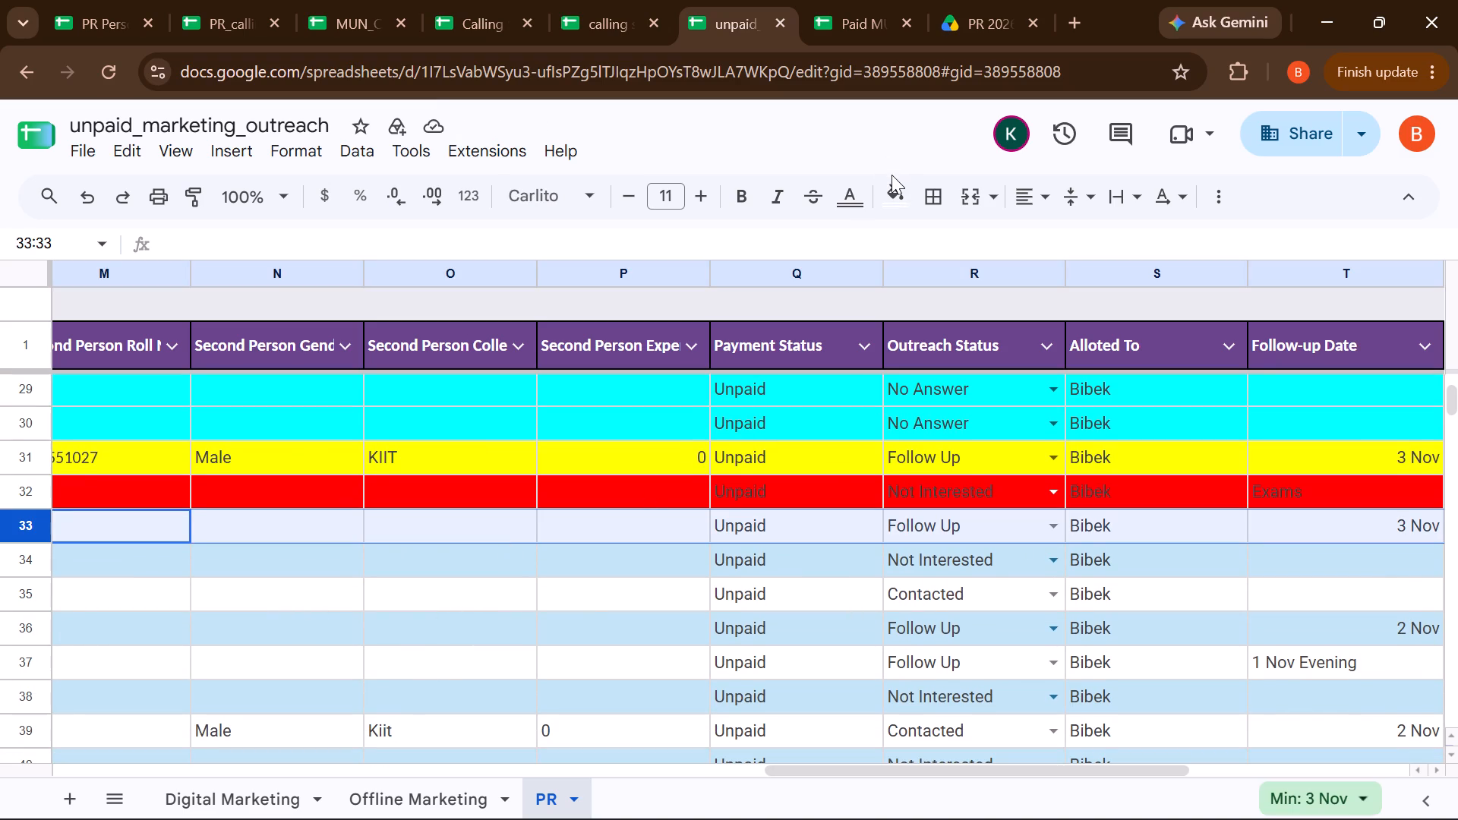
left_click(892, 175)
left_click(903, 203)
left_click(984, 302)
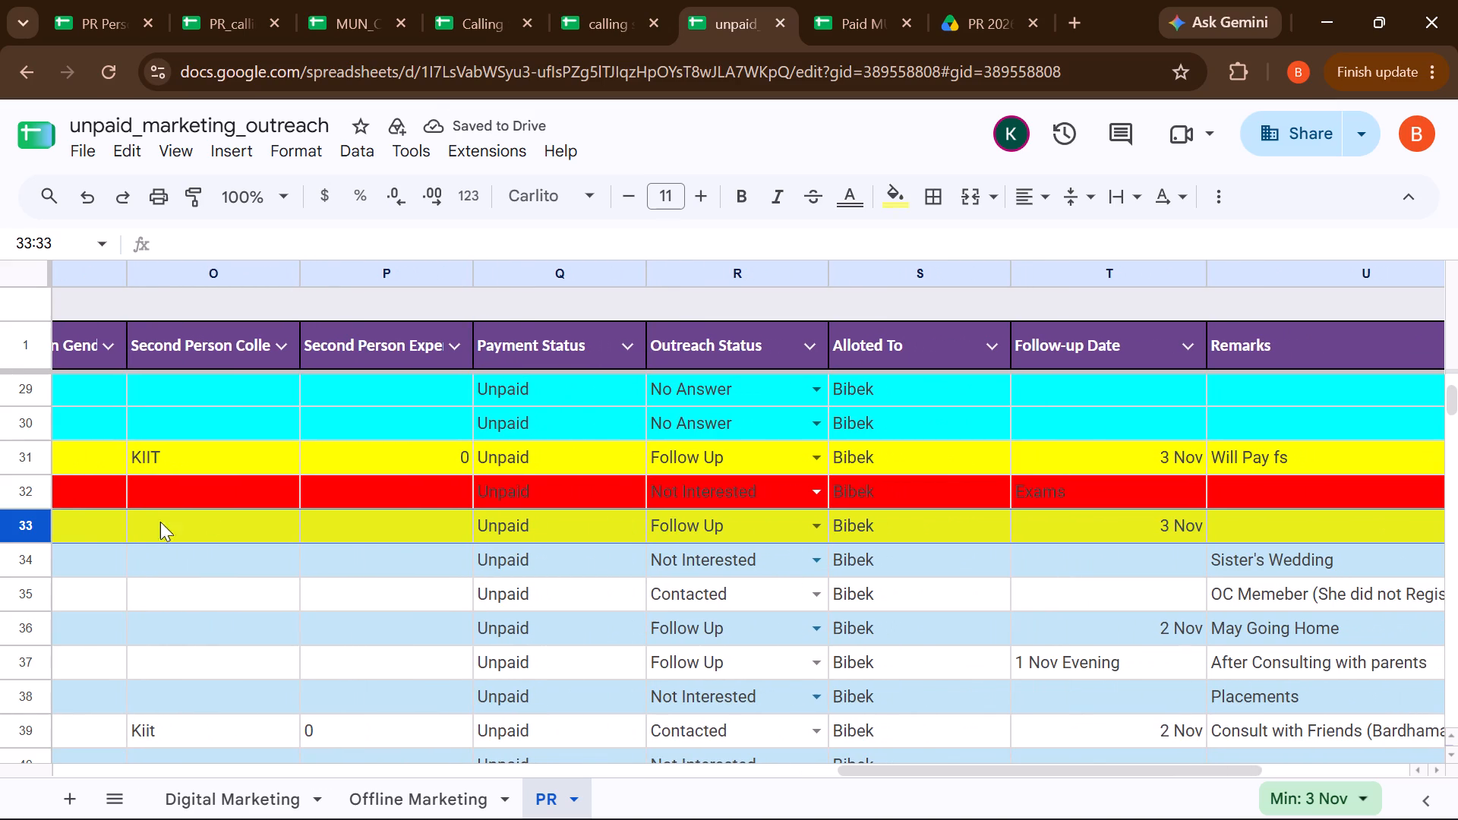
Select the Not Interested rows 34, 38 and 40 together and fill them with bright red.
left_click(25, 558)
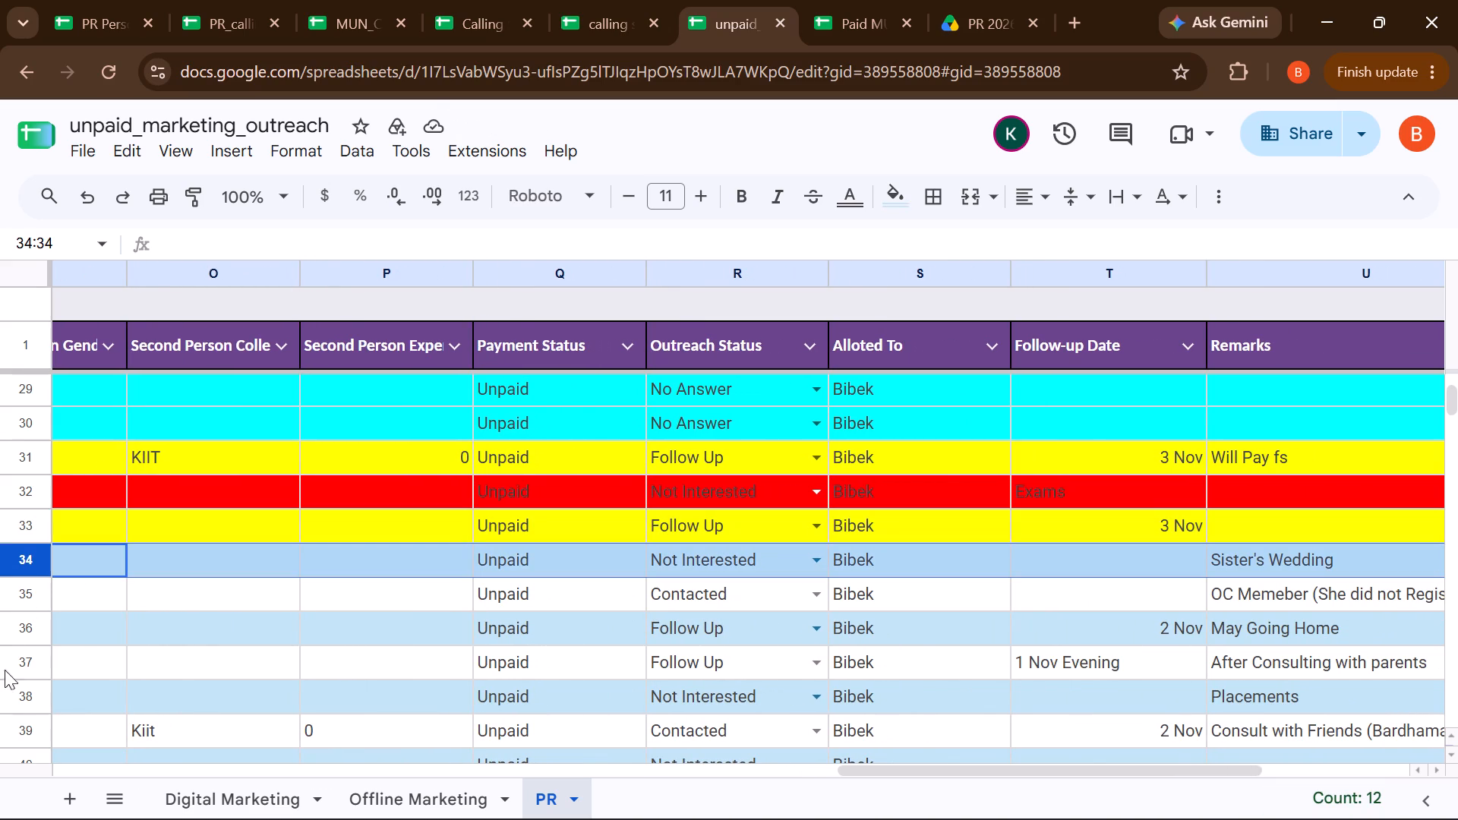
left_click(18, 695, "ctrl")
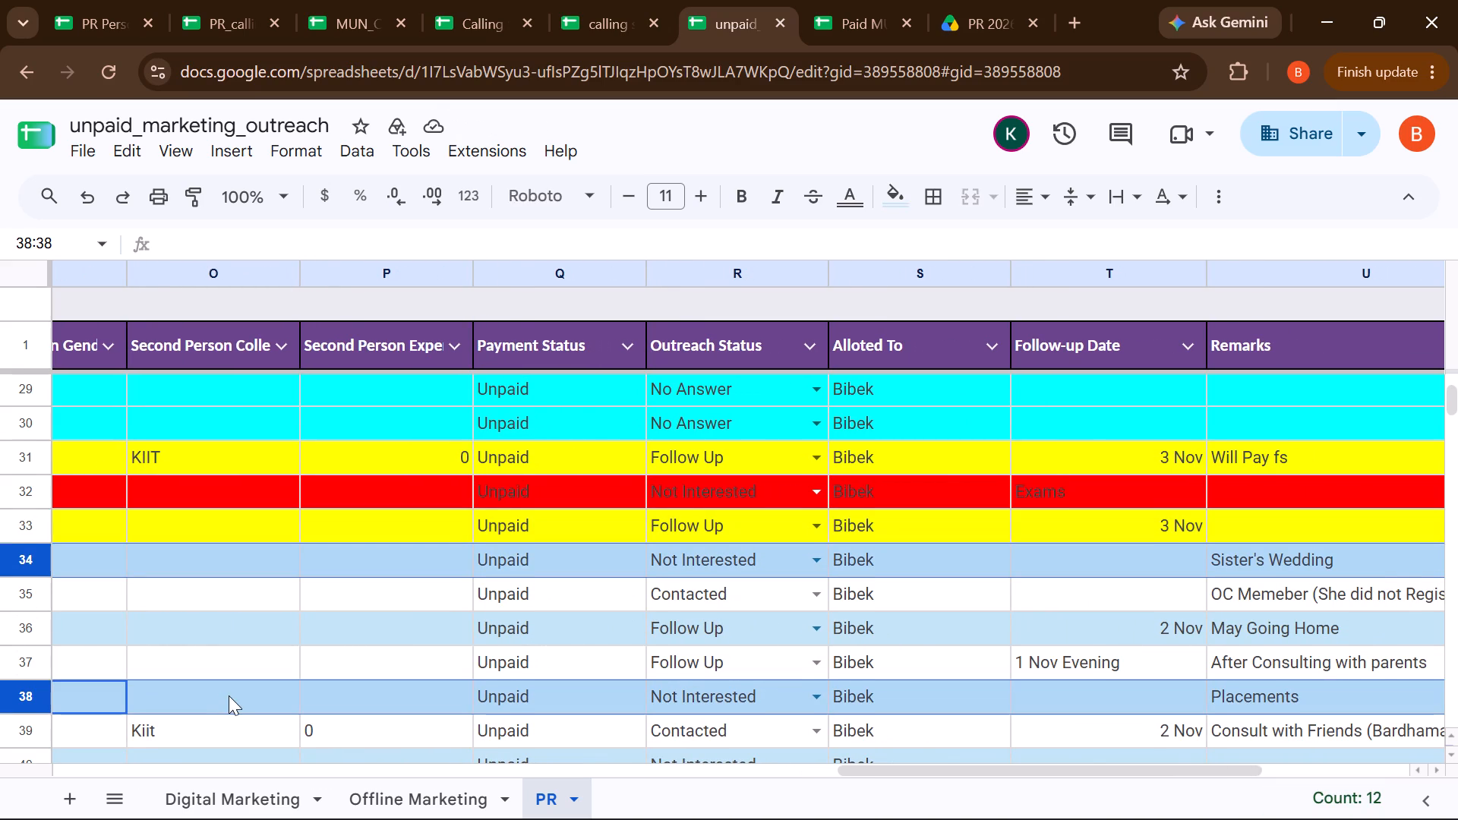
scroll(229, 695, "down", 1)
left_click(28, 717, "ctrl")
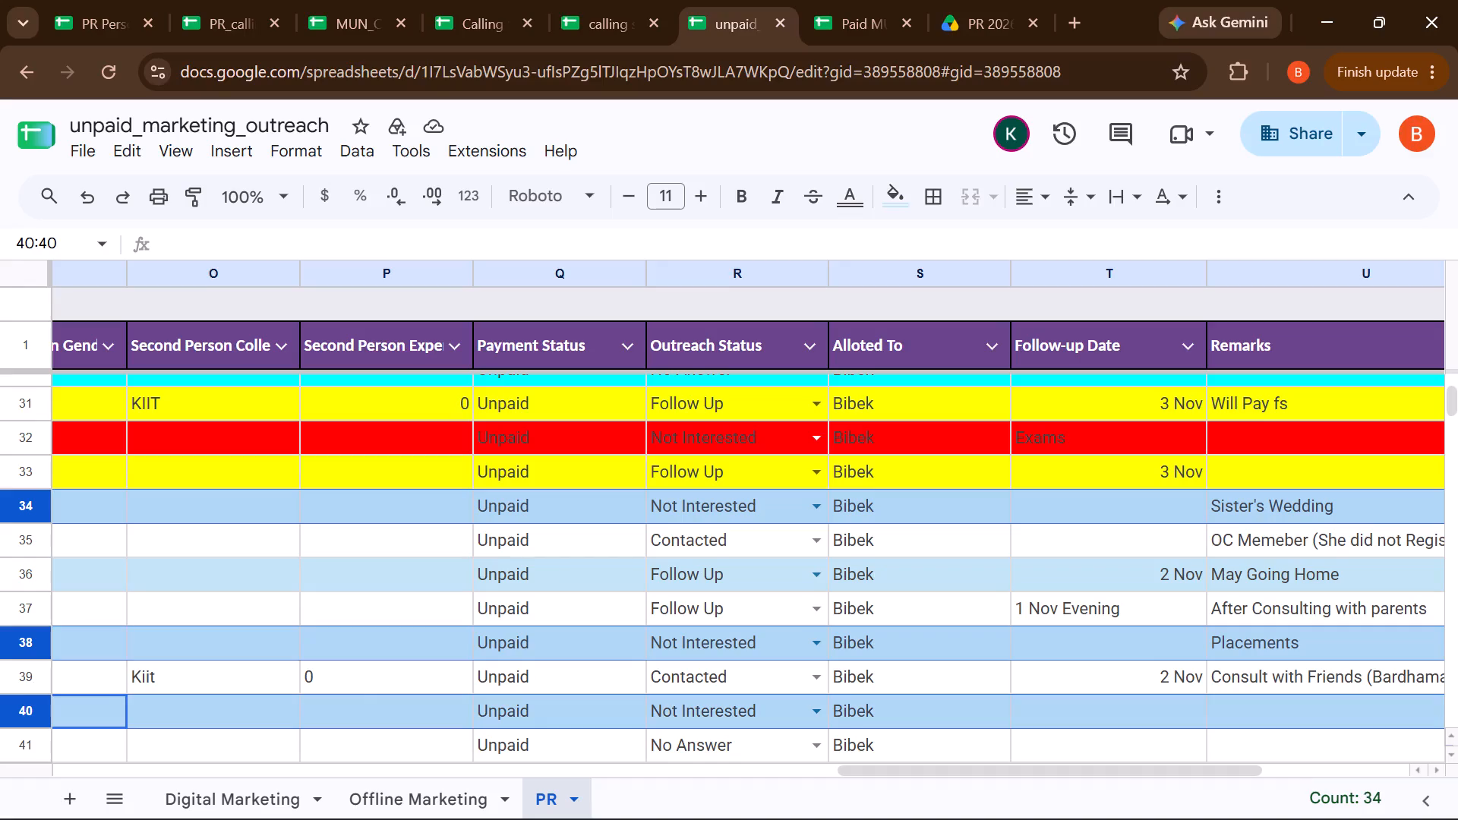
scroll(390, 695, "down", 1)
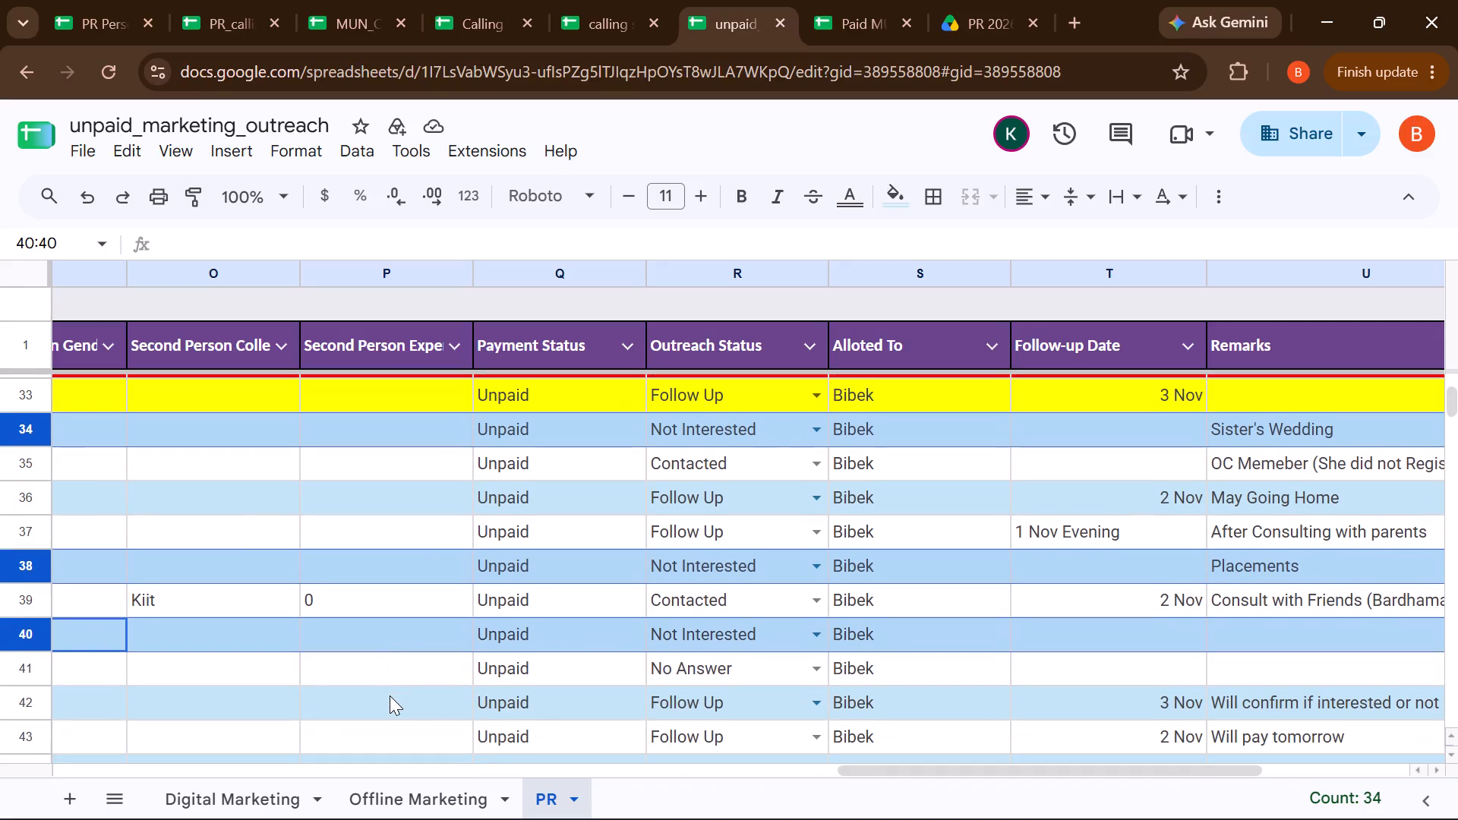
scroll(390, 695, "down", 3)
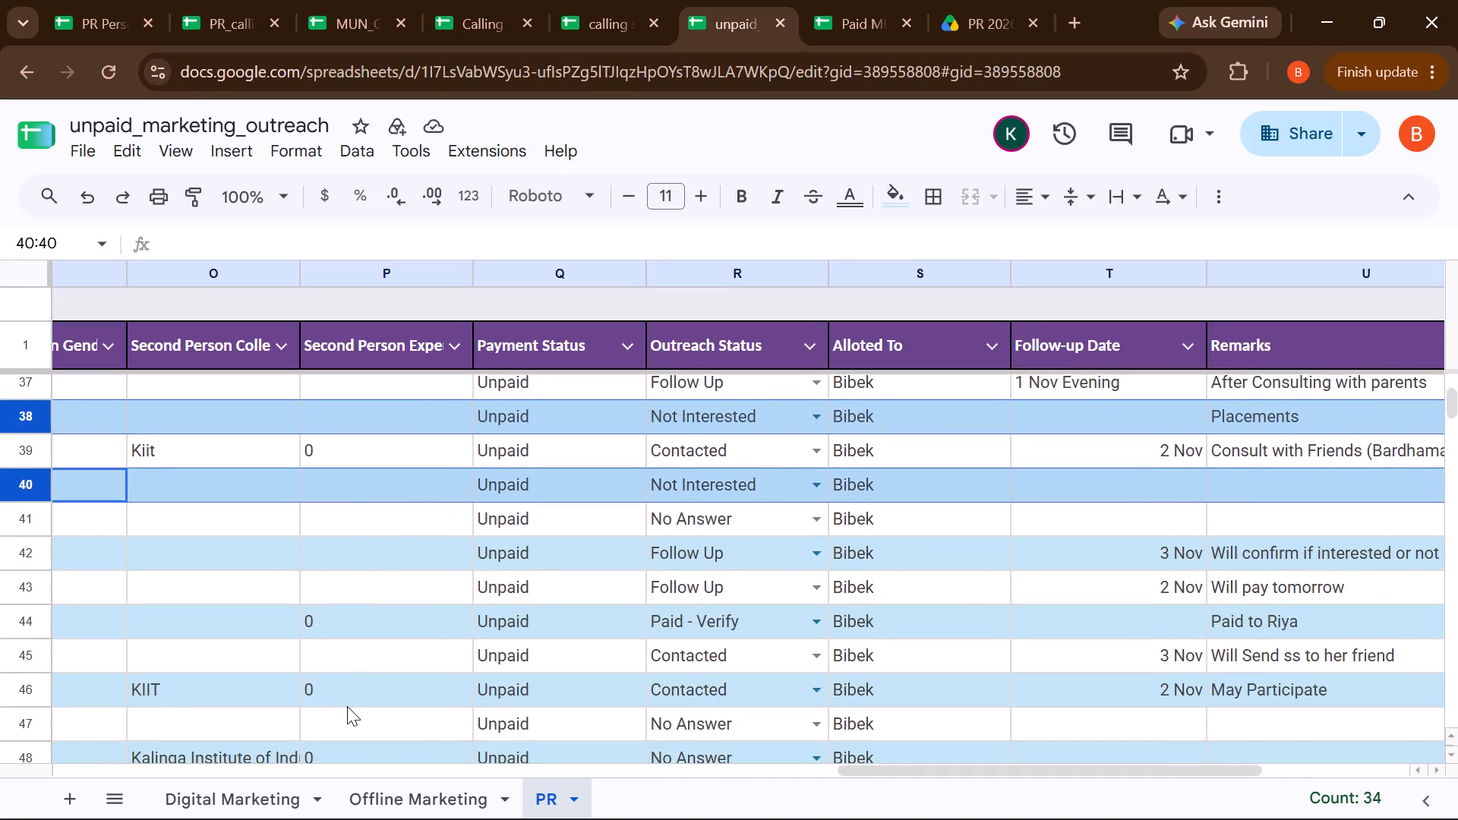
scroll(347, 706, "up", 2)
left_click(901, 197)
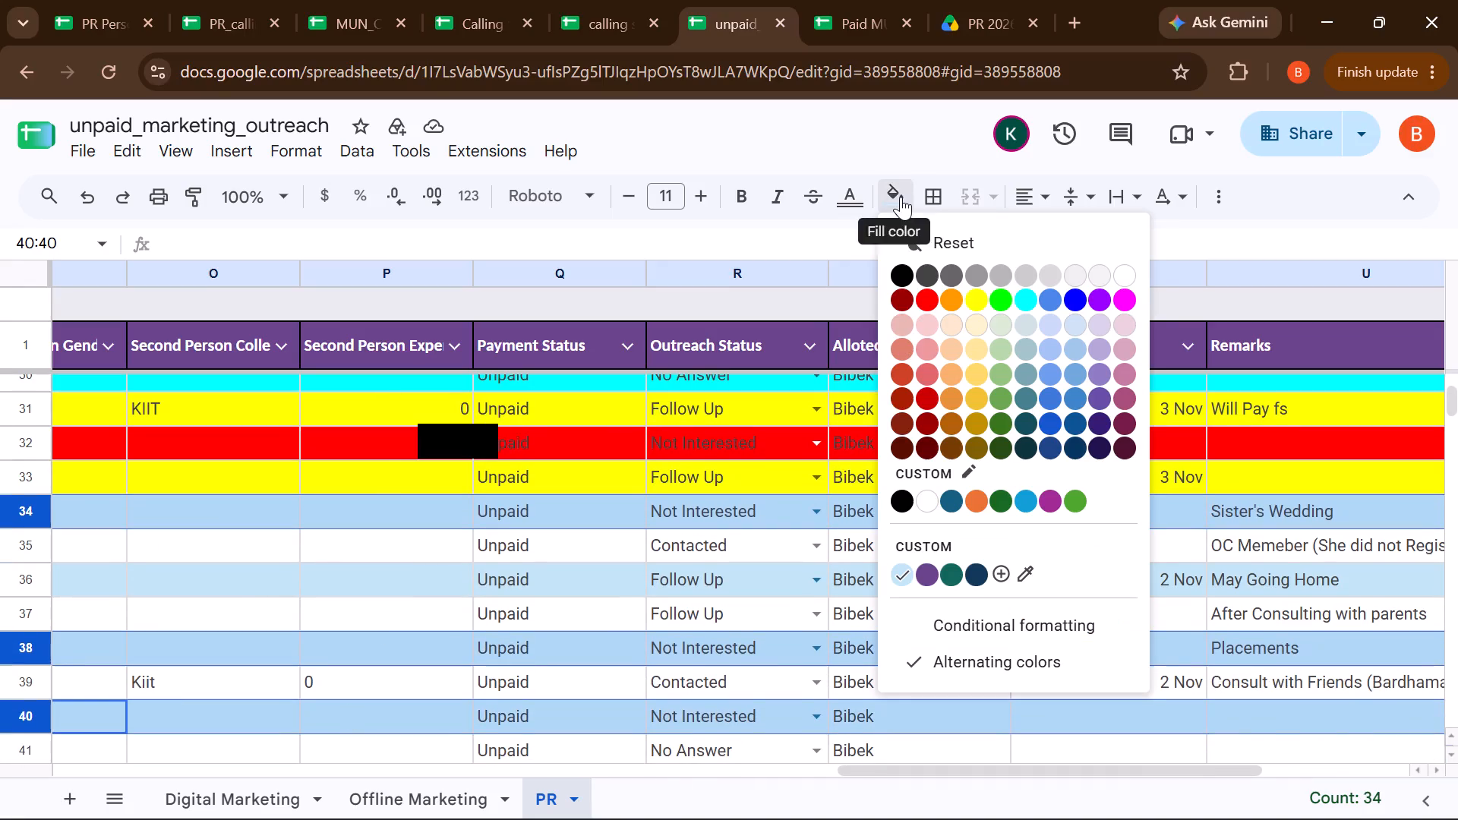
left_click(929, 293)
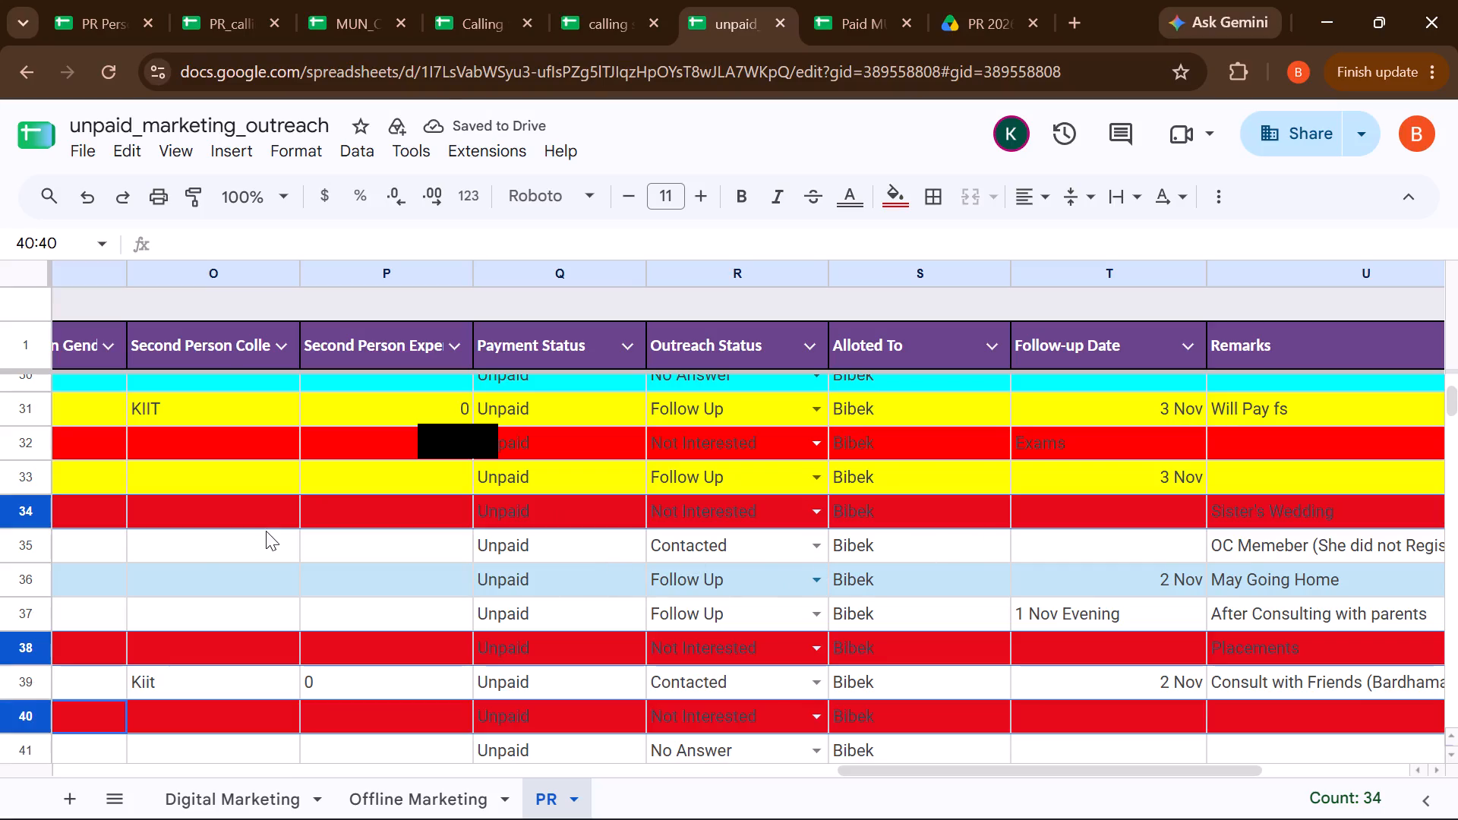
Fill the whole of row 35, the registrant with the OC member remark, with bright red.
left_click(17, 544)
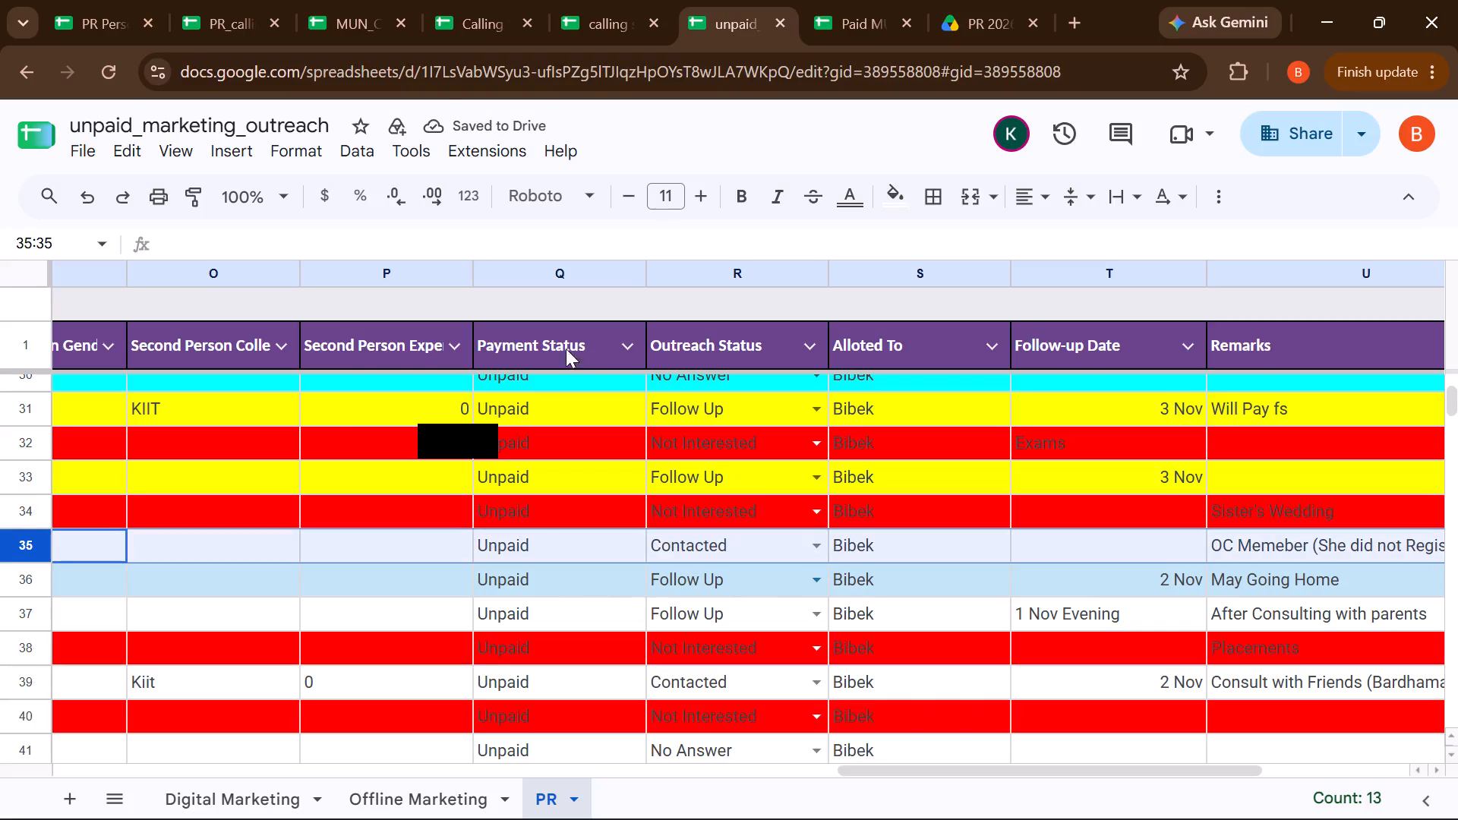
left_click(911, 207)
left_click(925, 304)
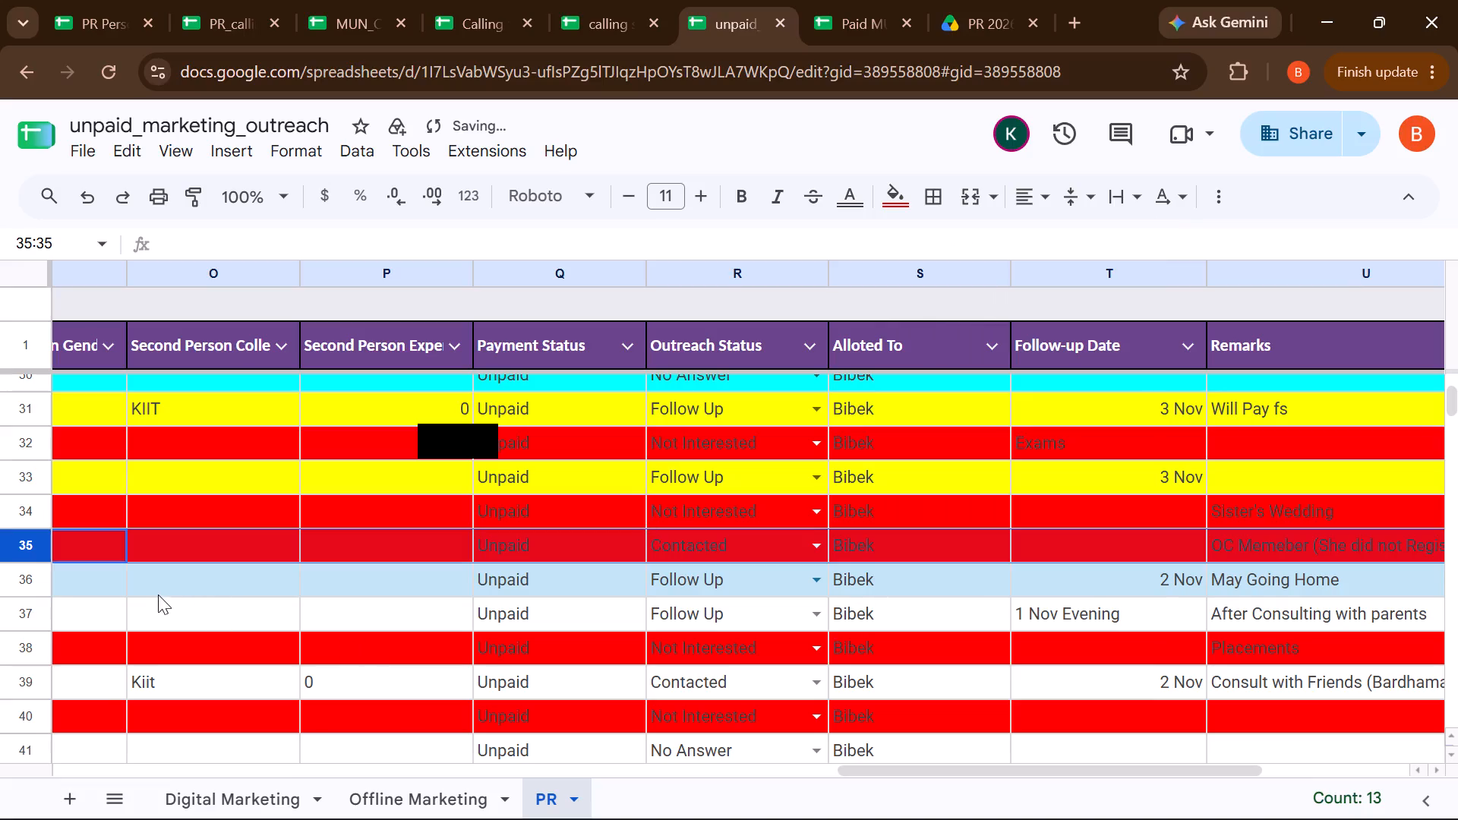
Fill the whole of row 36, the Follow Up registrant who may be going home, with yellow.
left_click(27, 585)
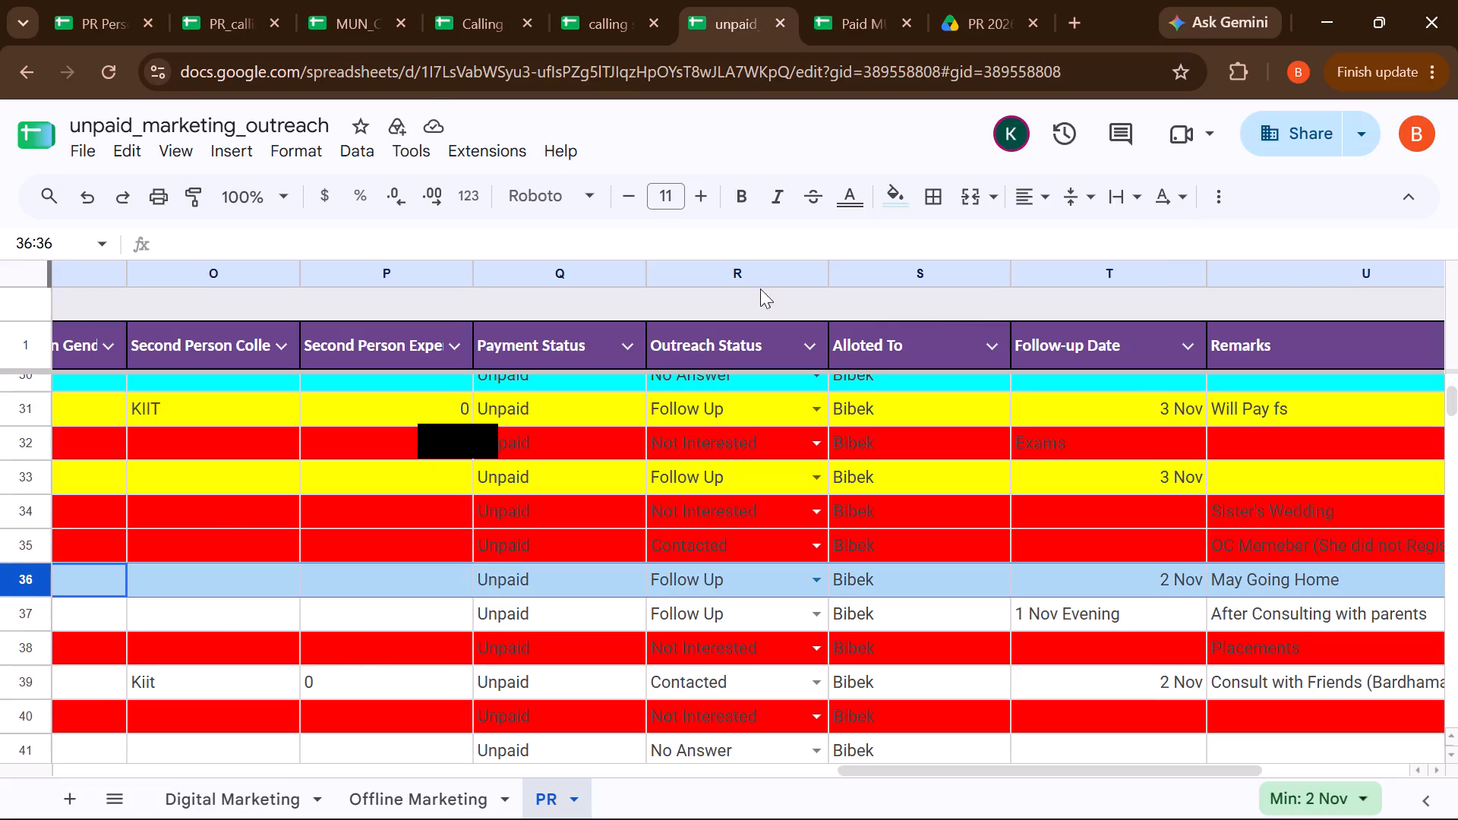
left_click(908, 200)
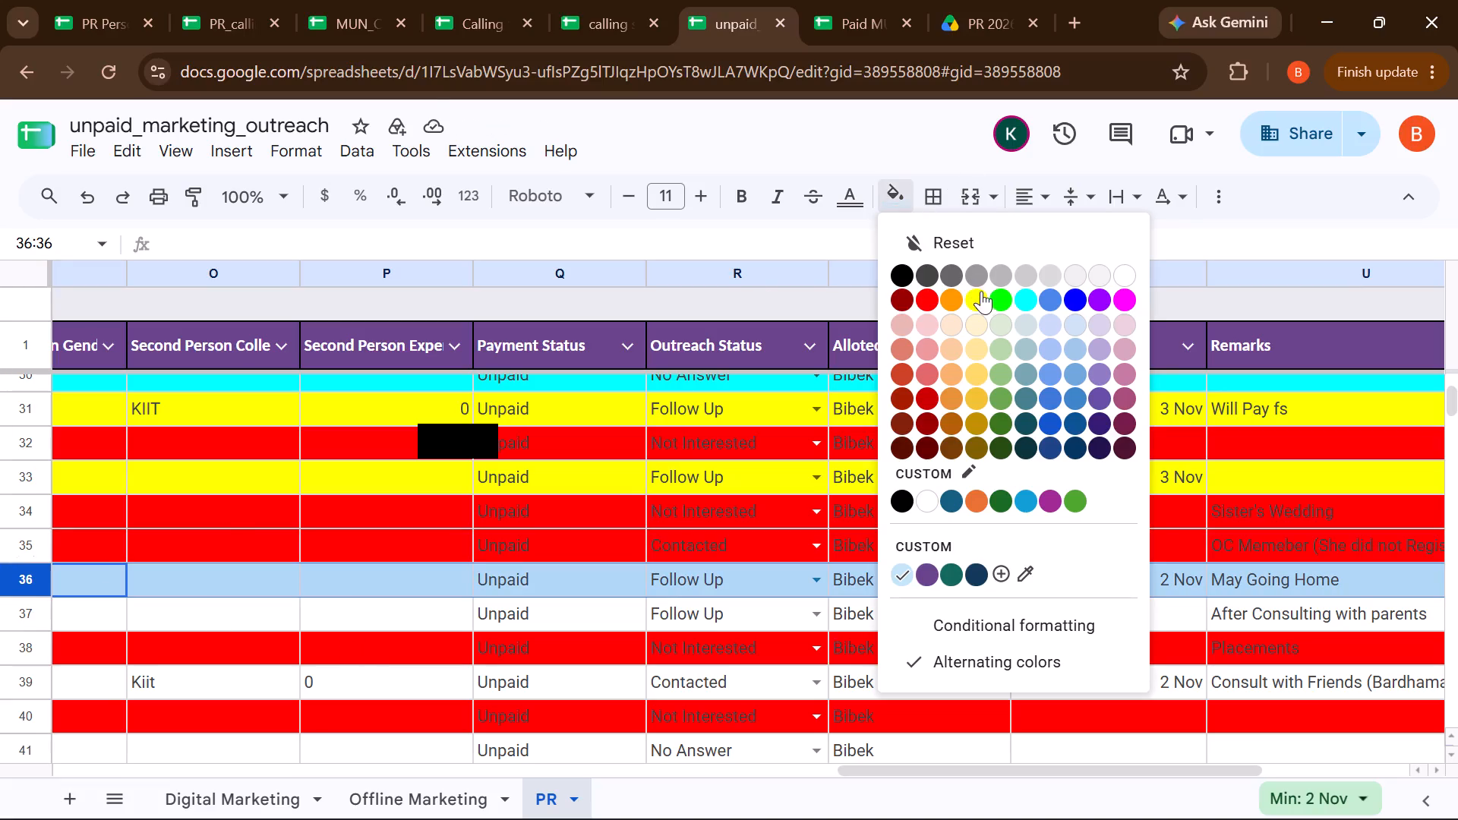
left_click(982, 292)
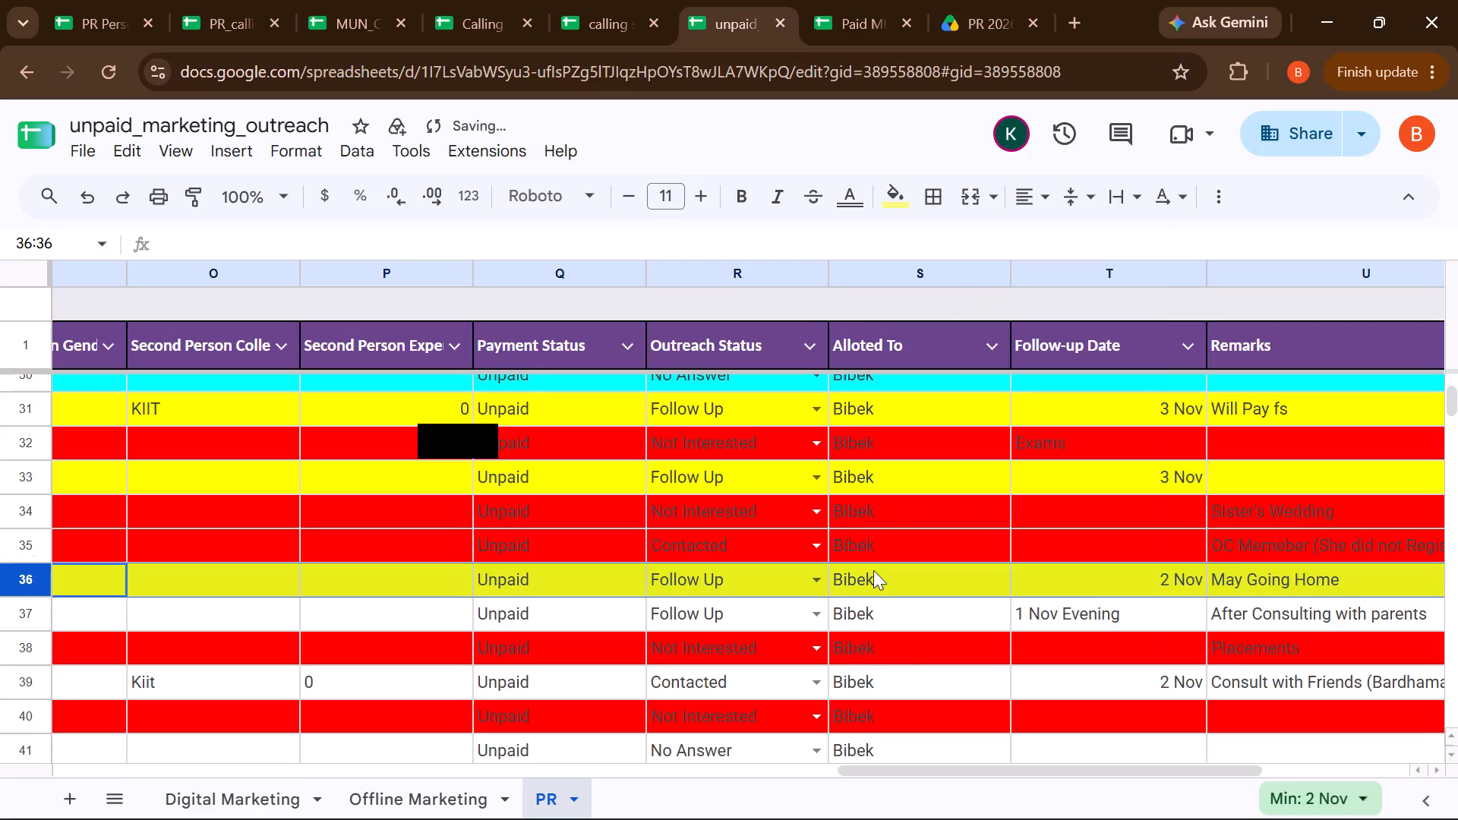
left_click(920, 620)
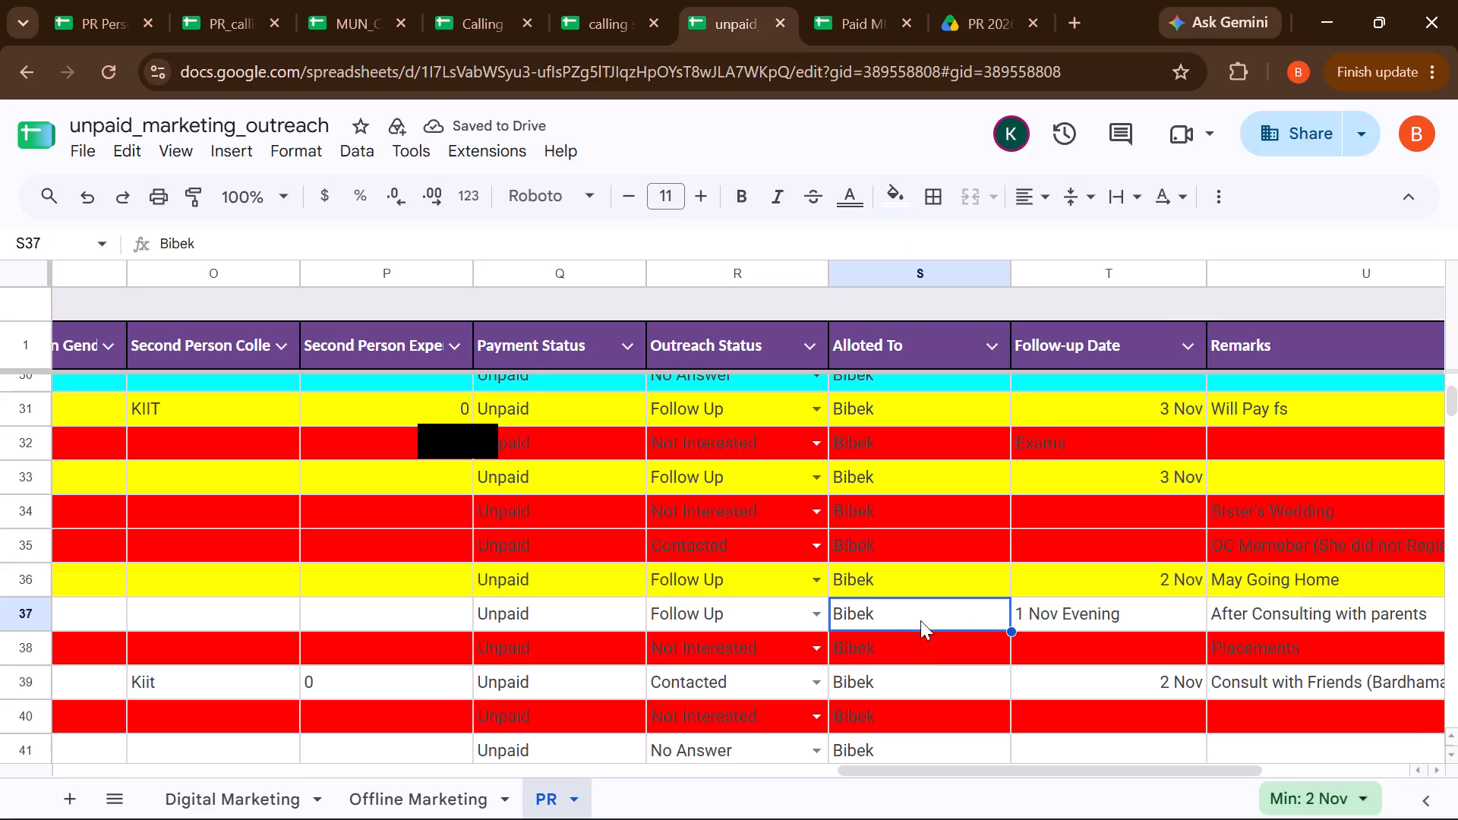
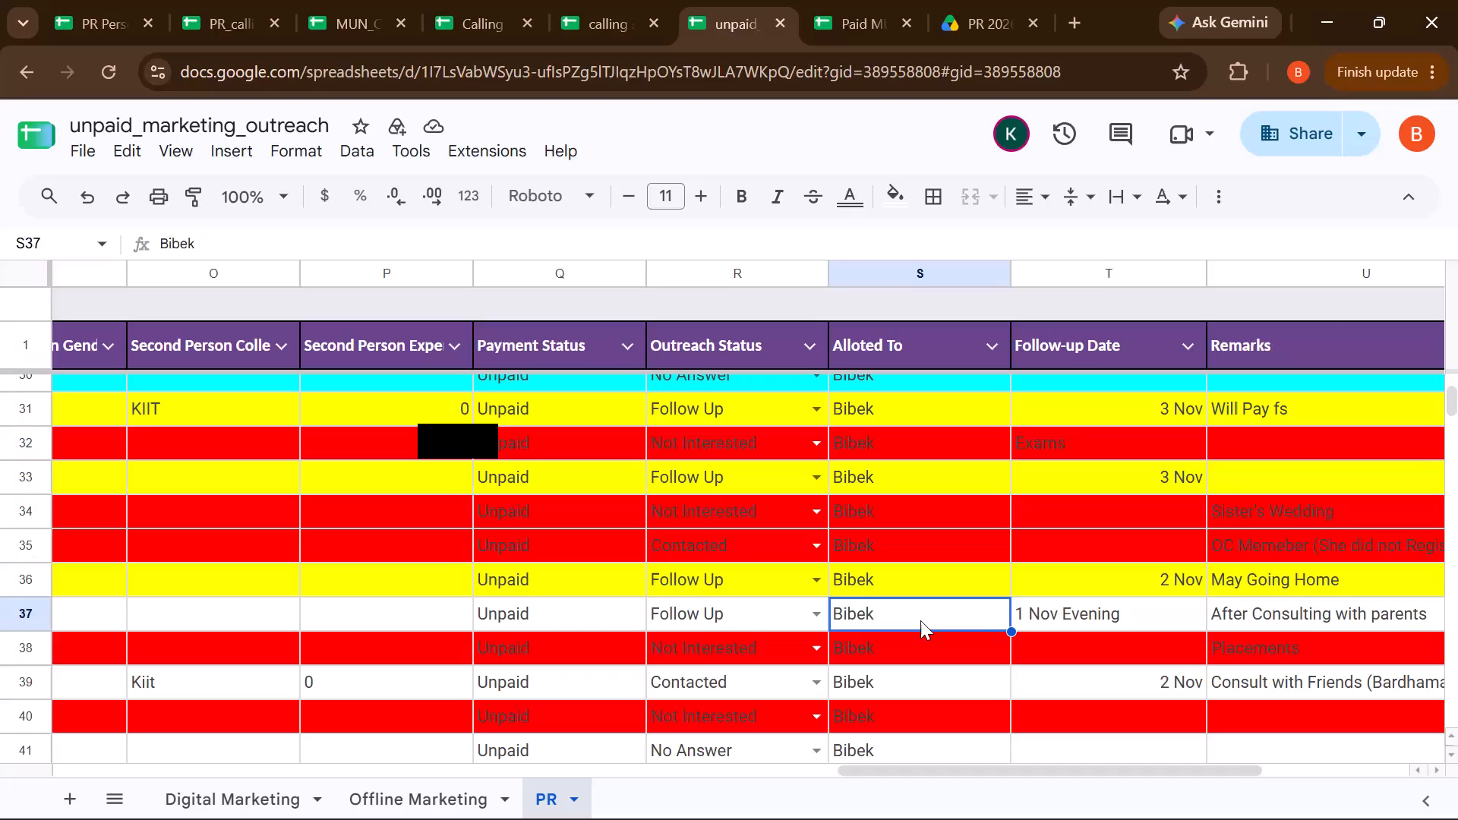
Examine the registrant details in row 37, from the allotment column back to the name.
left_click(920, 620)
key("Left")
key("Left")
key("Left")
key("Left")
key("Left")
key("Left")
key("Left")
key("Left")
key("Left")
key("Left")
key("Left")
key("Left")
key("Left")
key("Left")
key("Left")
key("Left")
key("Left")
key("Left")
key("Left")
key("Left")
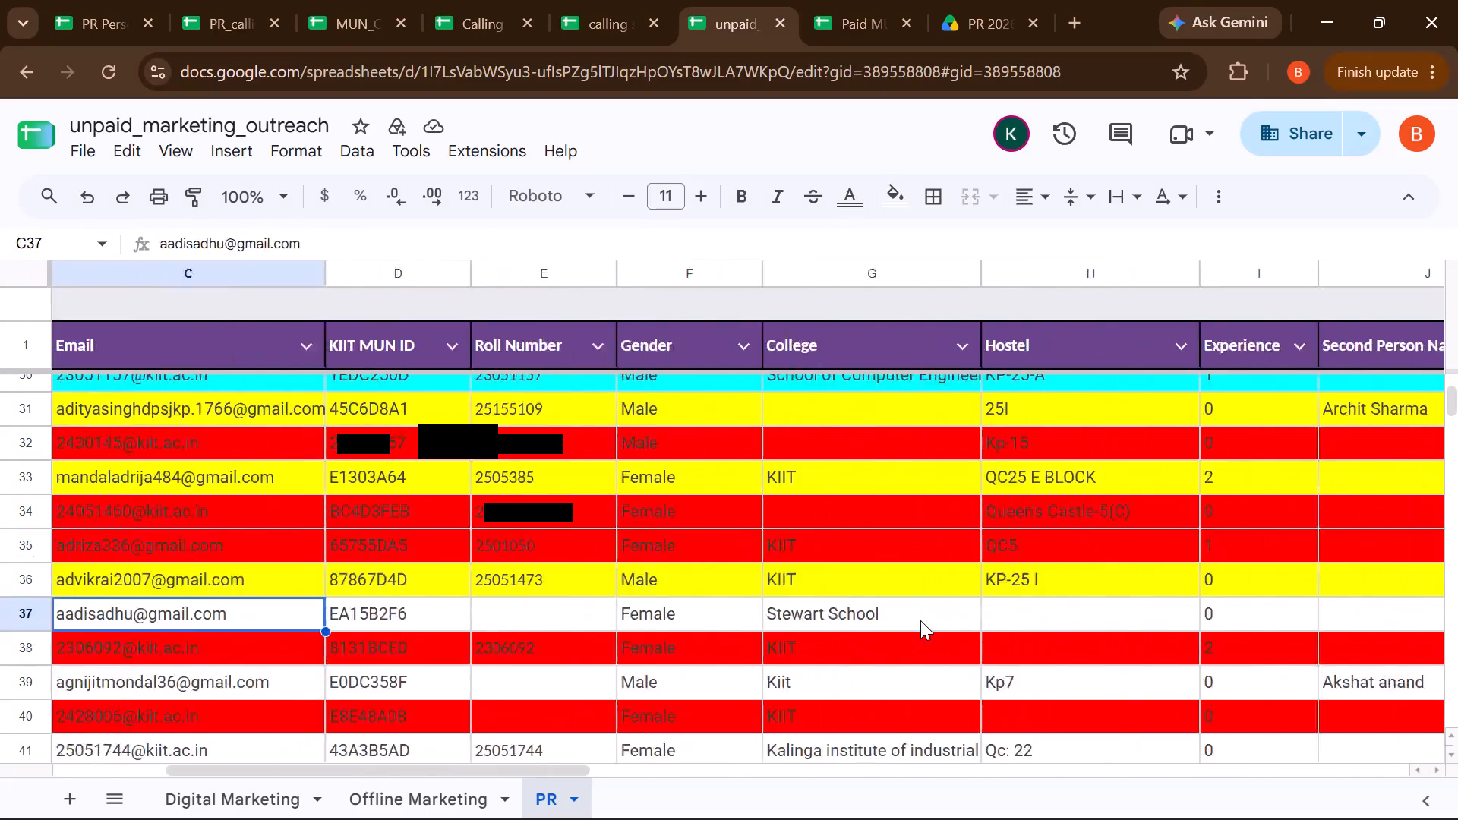
Review row 39, the Contacted registrant consulting with friends, and fill the whole row with yellow.
key("Down")
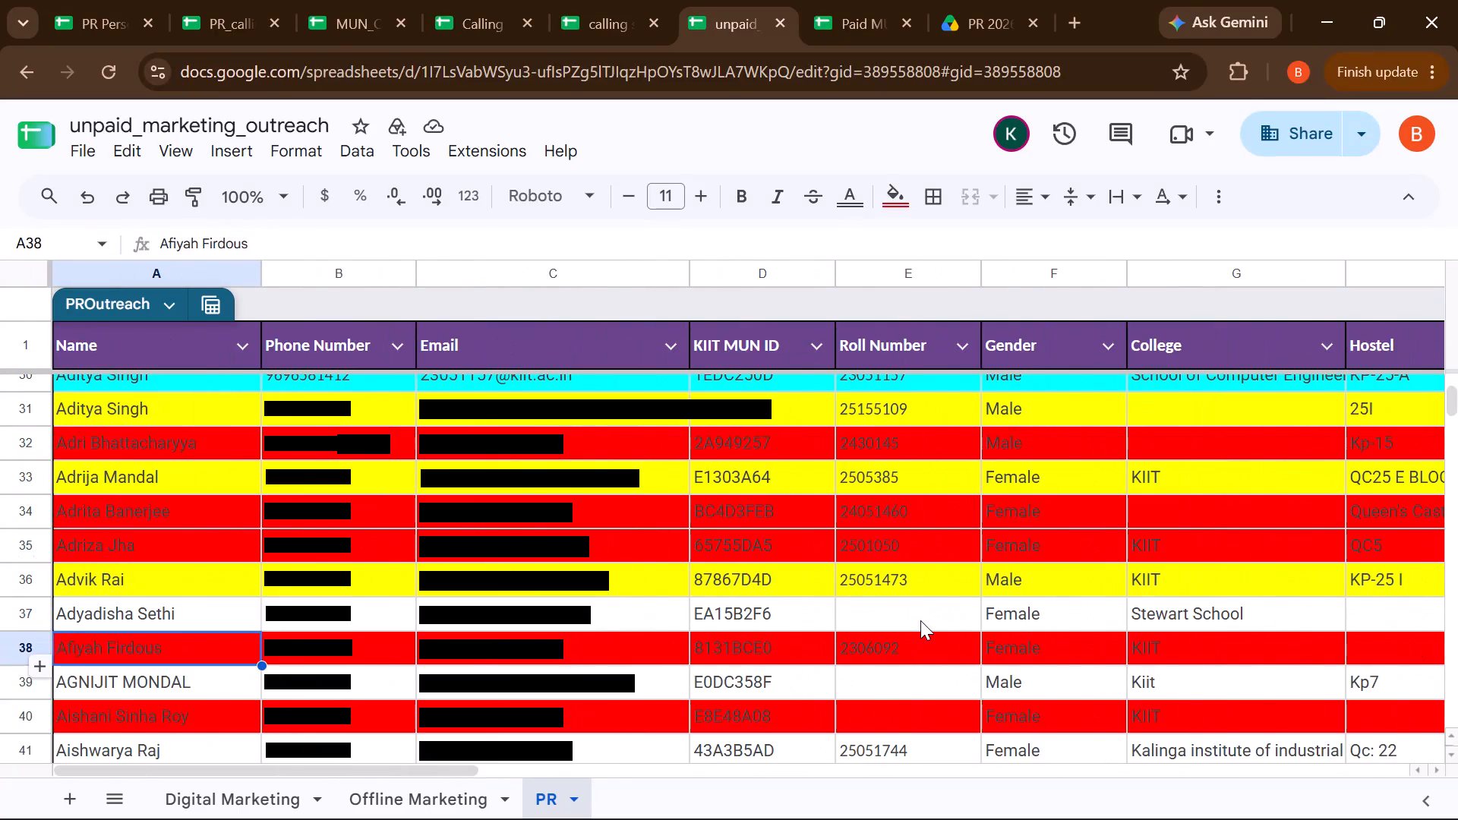
key("Down")
key("Right")
key("Right")
key("Right")
key("Right")
key("Right")
key("Right")
key("Right")
key("Right")
key("Right")
key("Right")
key("Right")
key("Right")
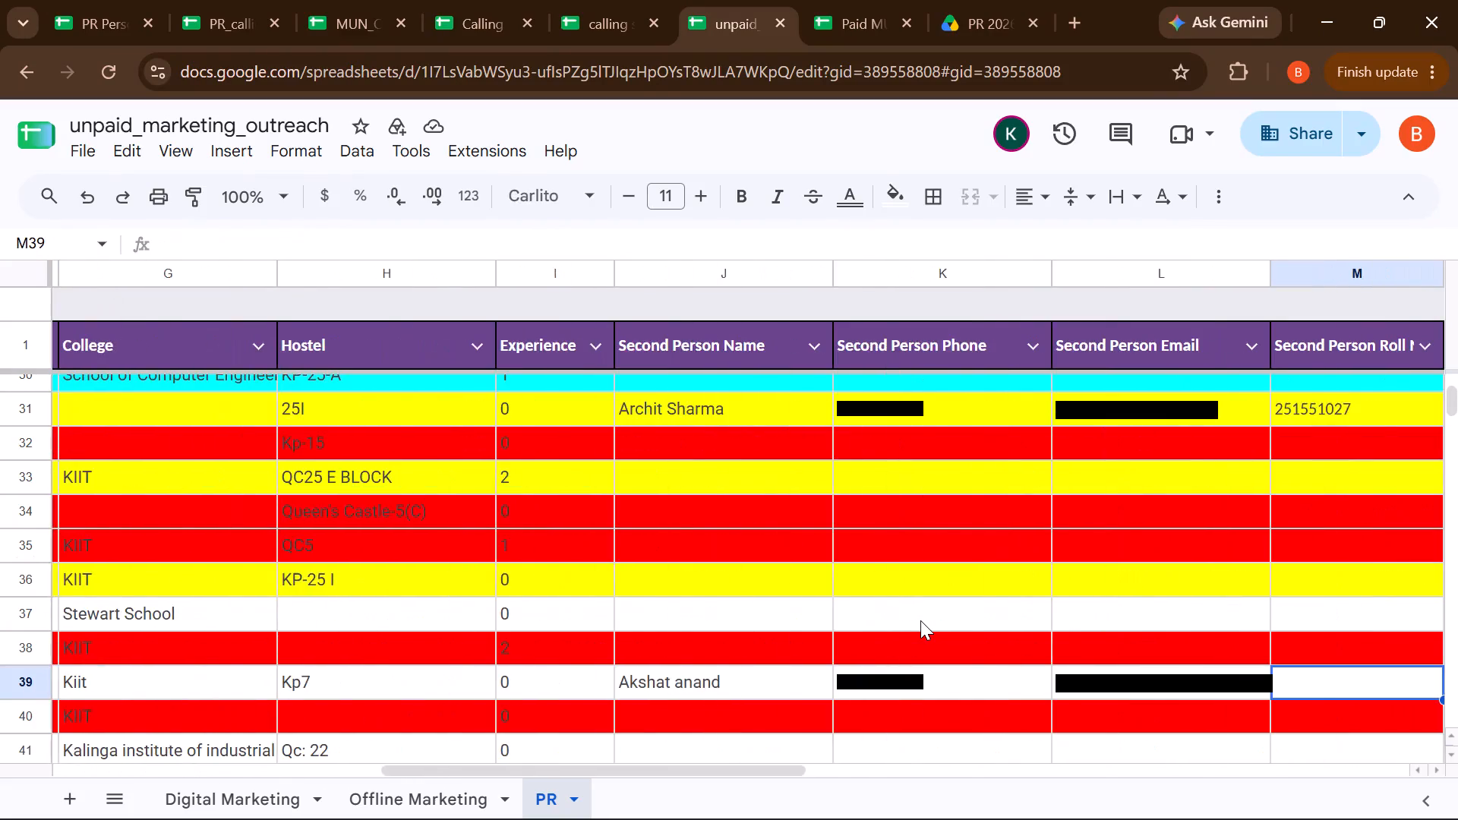
key("Right")
key("Right")
key("Right")
key("Right")
key("Right")
key("Right")
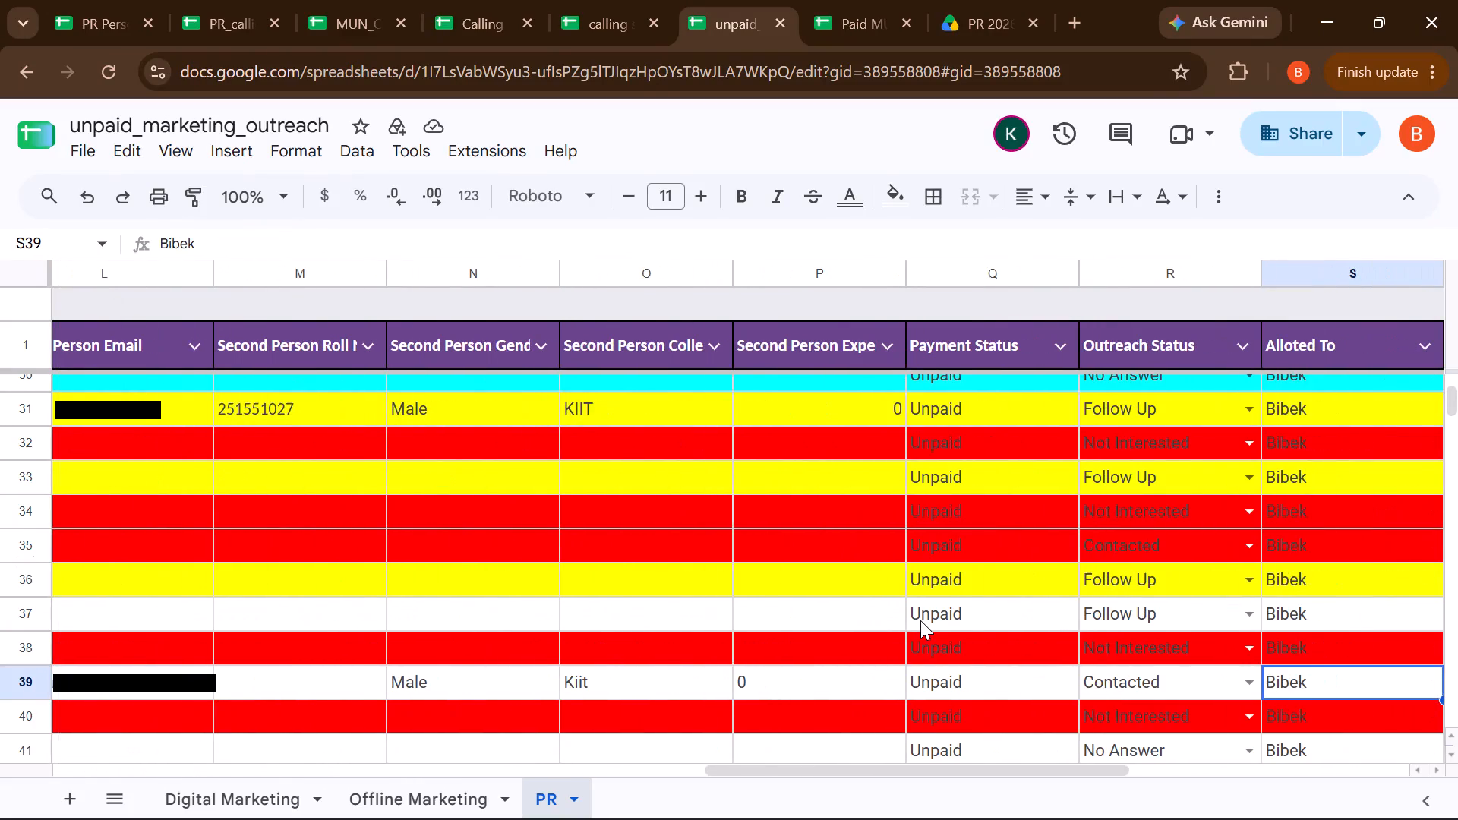
key("Right")
key("Right")
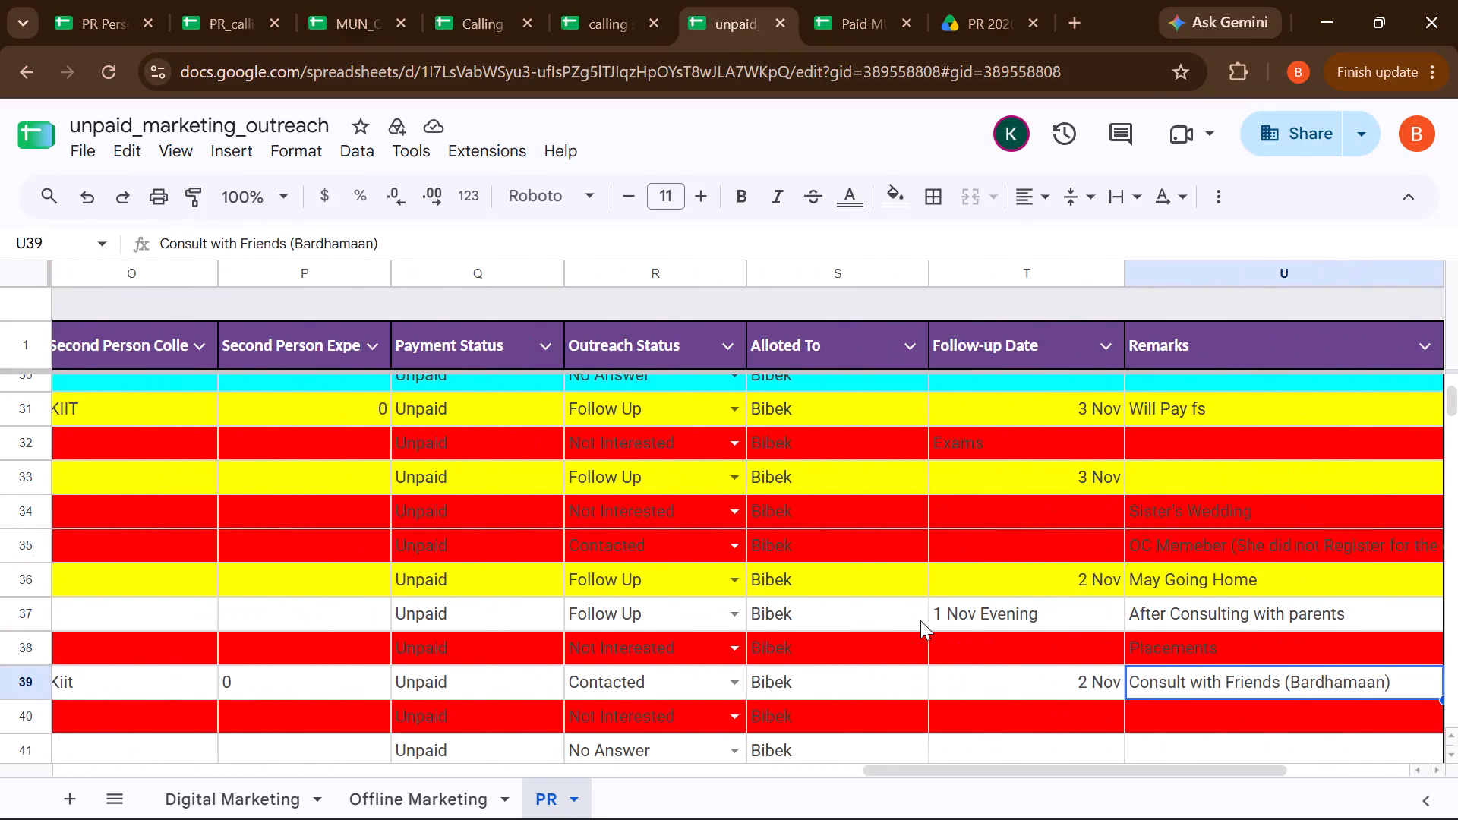
key("Right")
key("Left")
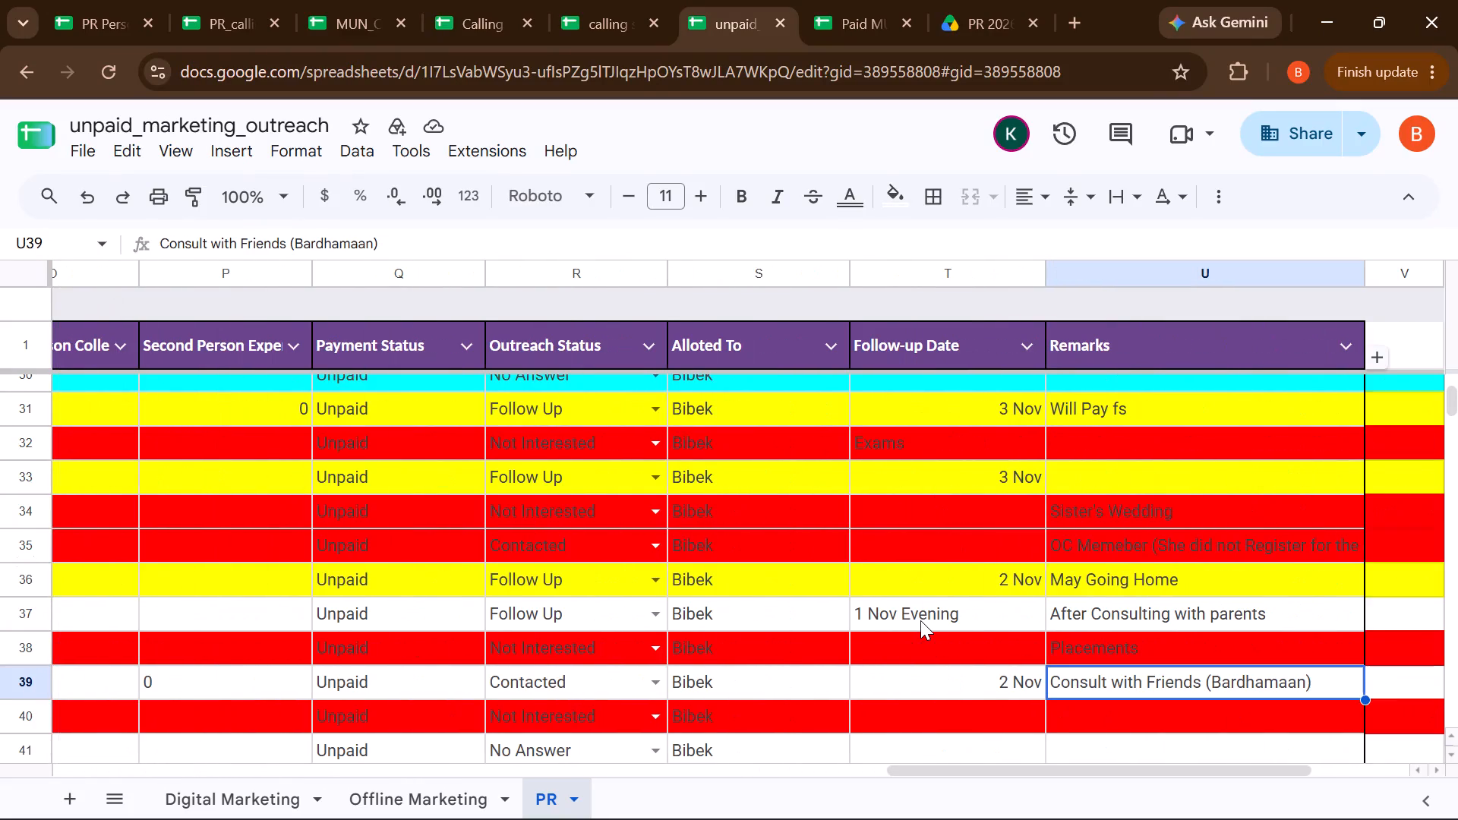
left_click(31, 689)
scroll(929, 31, "right", 1)
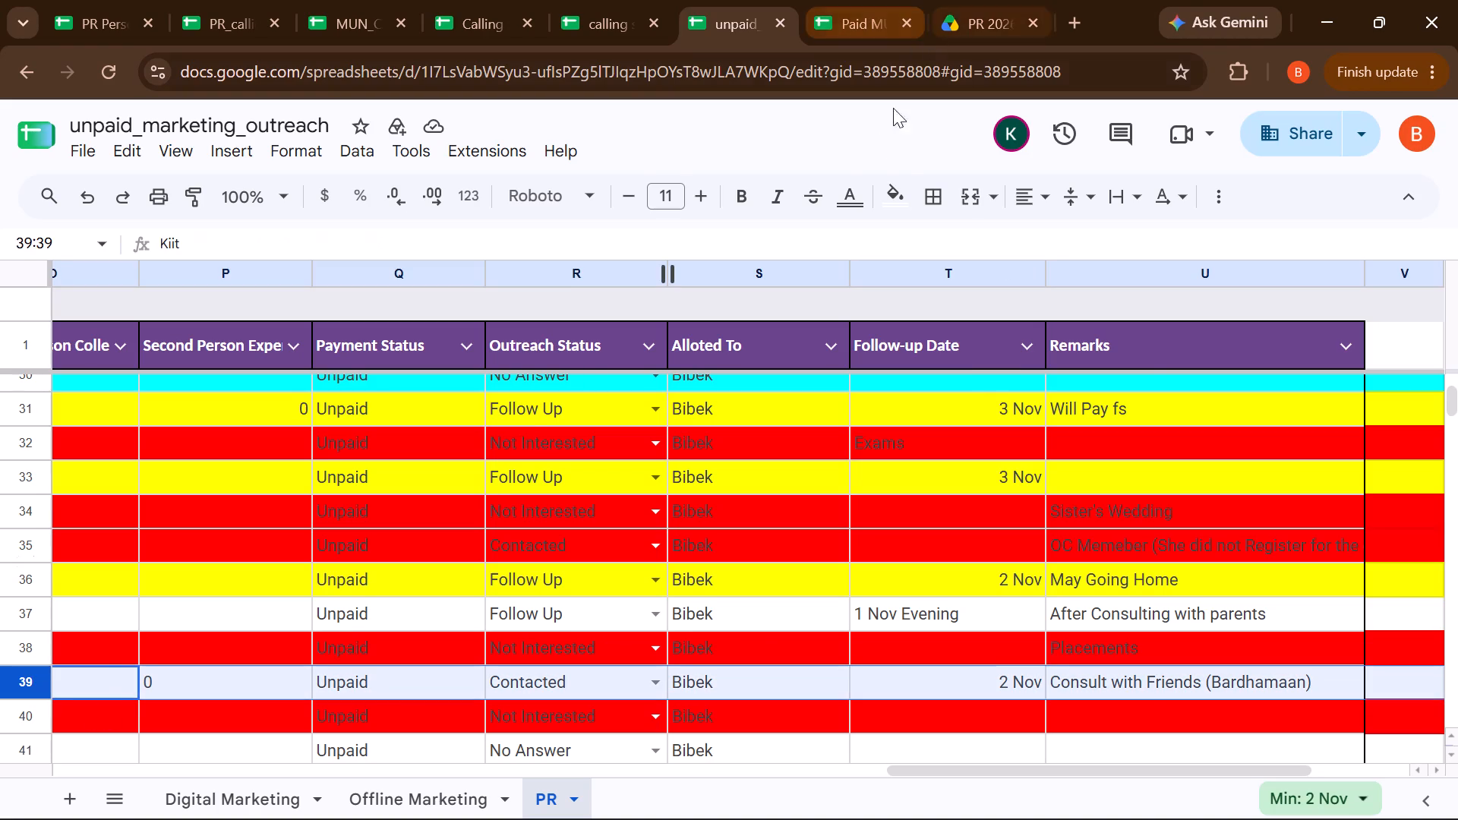
scroll(893, 108, "right", 1)
left_click(884, 194)
left_click(978, 295)
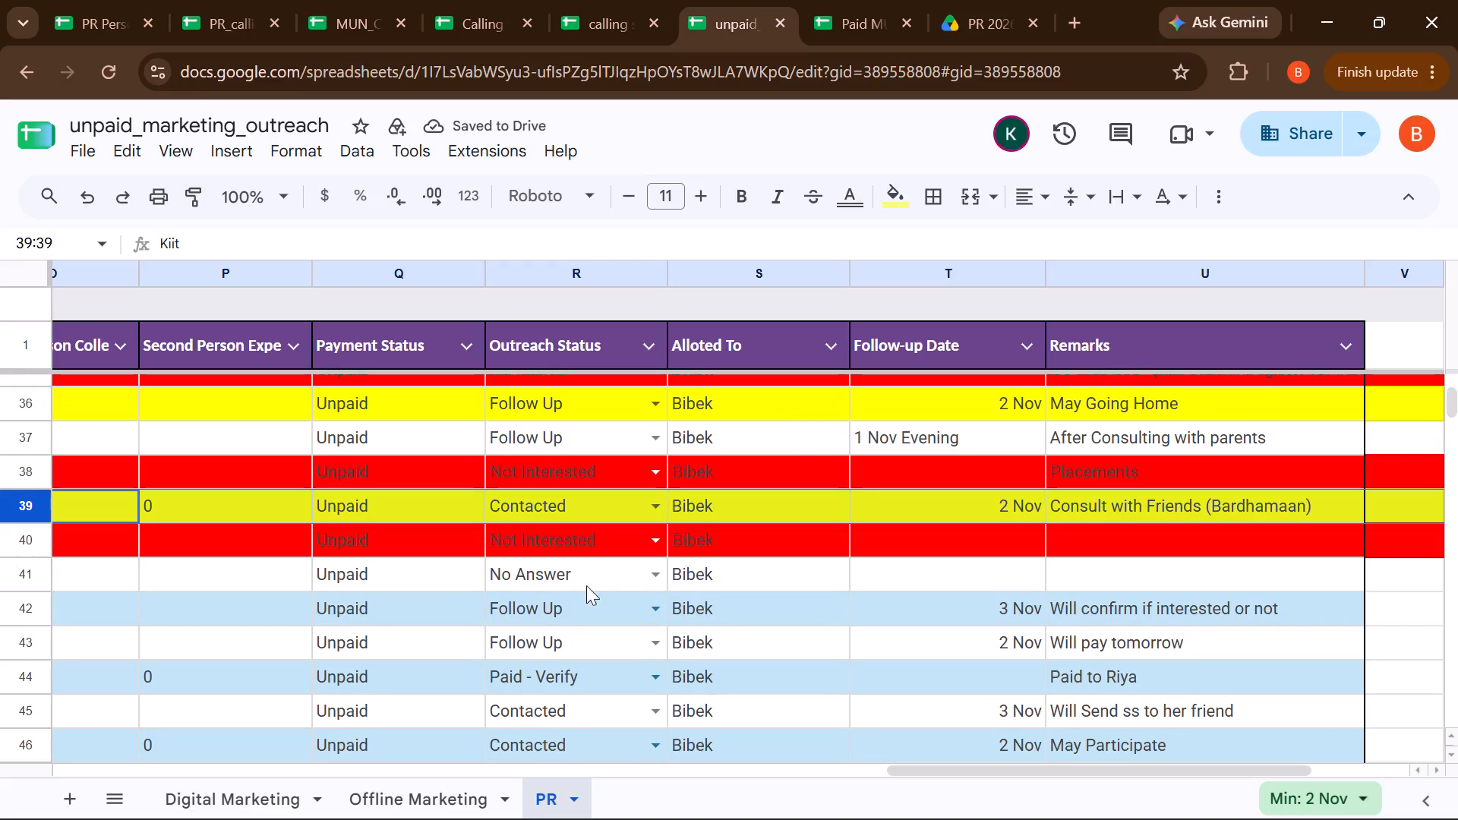
Look up the name and phone number of the No Answer registrant in row 41.
left_click(19, 566)
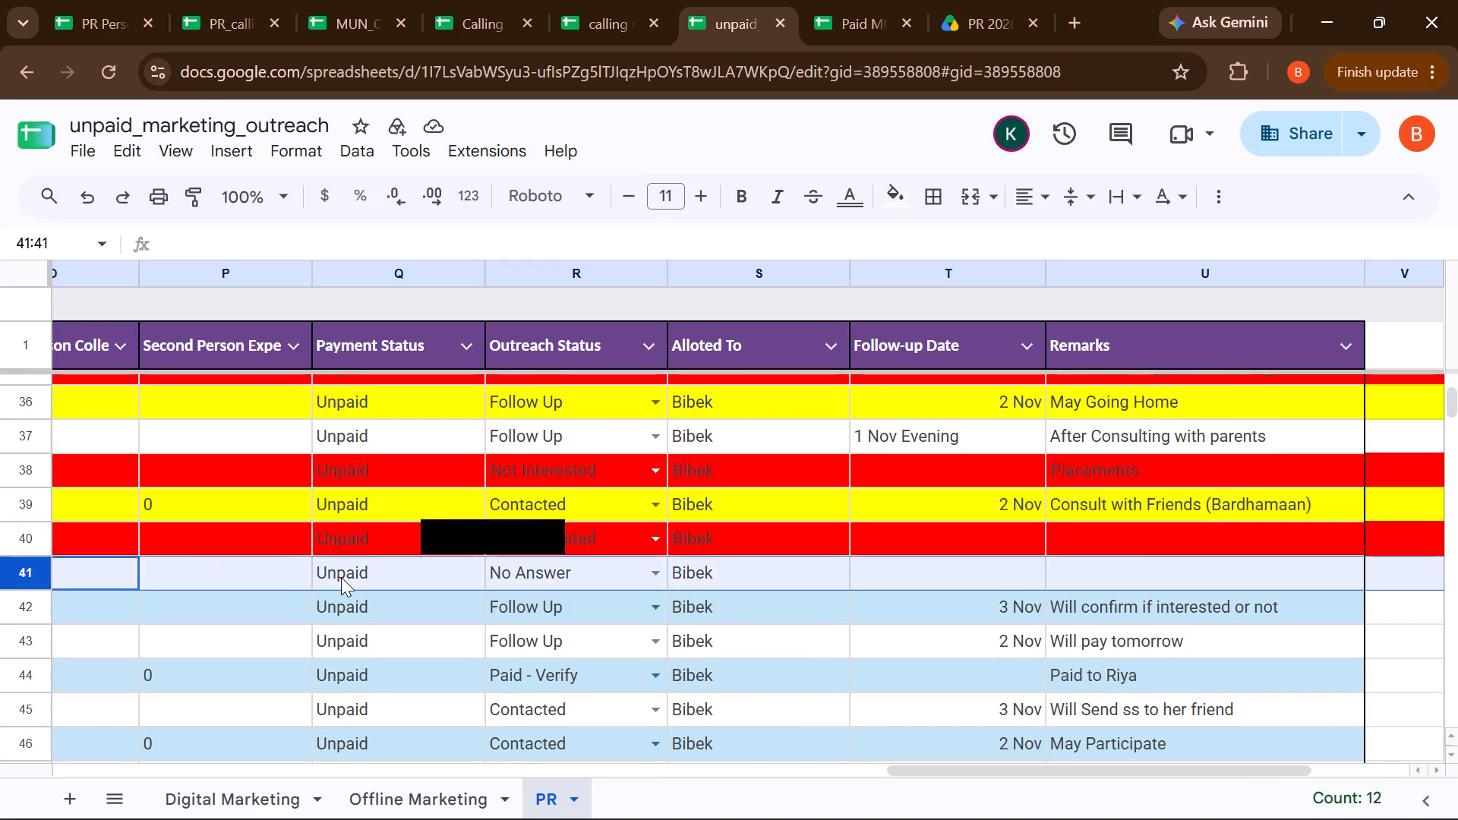
key("Left")
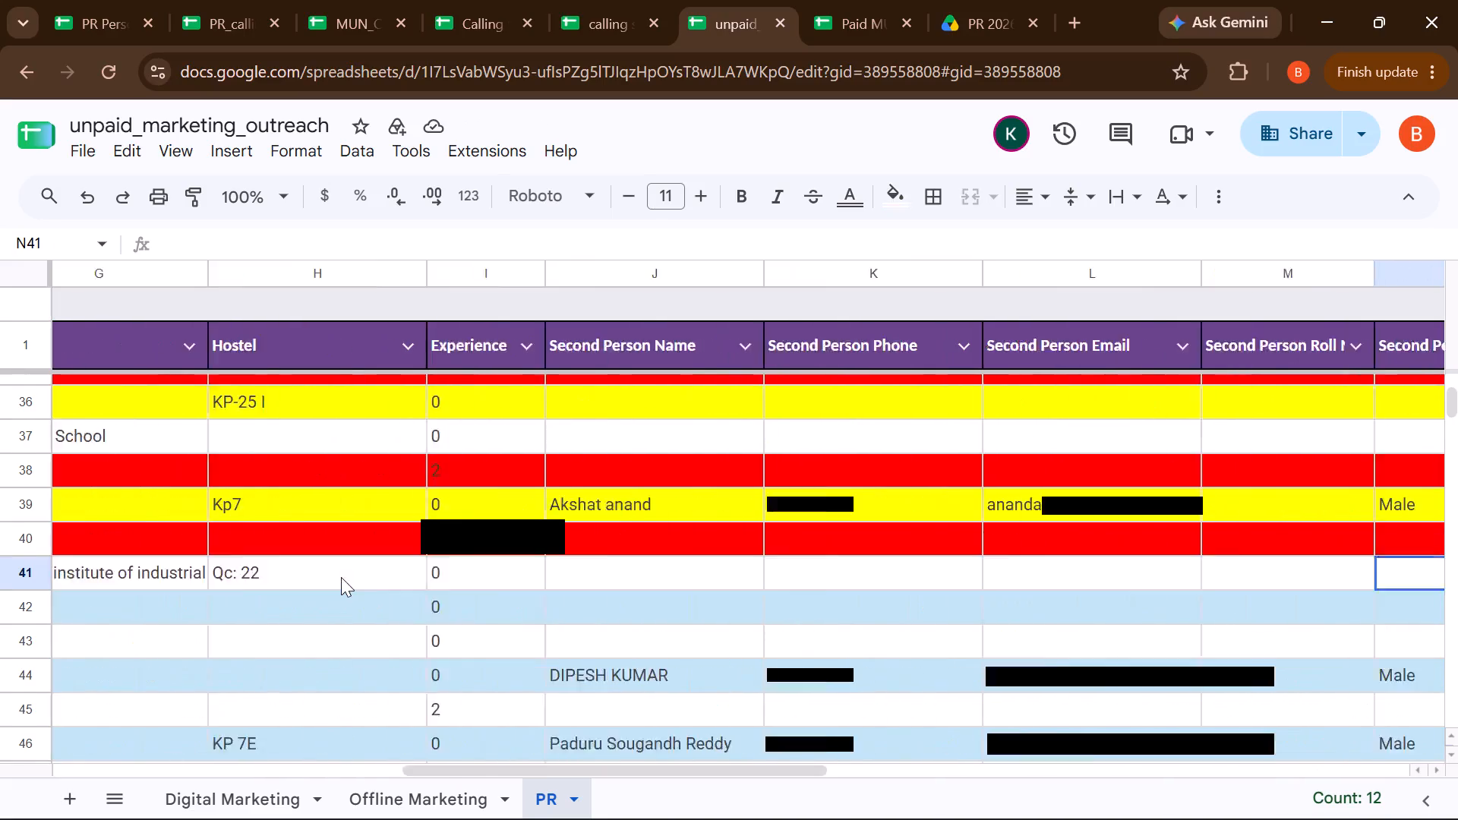
key("Left")
key("Left")
key("Left")
key("Left")
key("Left")
key("Left")
key("Left")
key("Left")
key("Left")
key("Left")
key("Left")
key("Left")
key("Left")
key("Left")
key("Left")
key("Left")
key("Left")
key("Left")
key("Left")
key("Left")
key("Left")
key("Left")
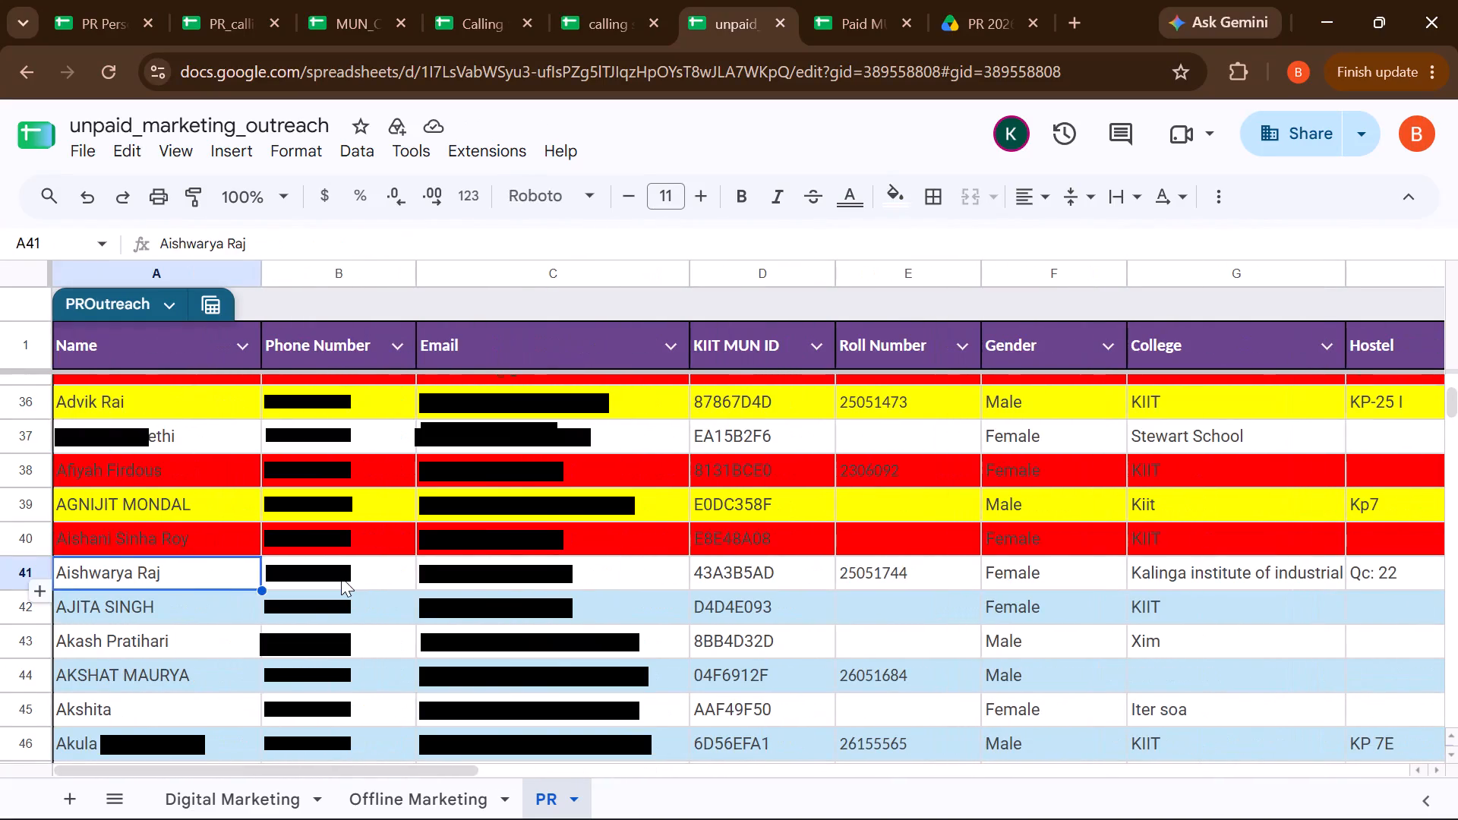
key("Right")
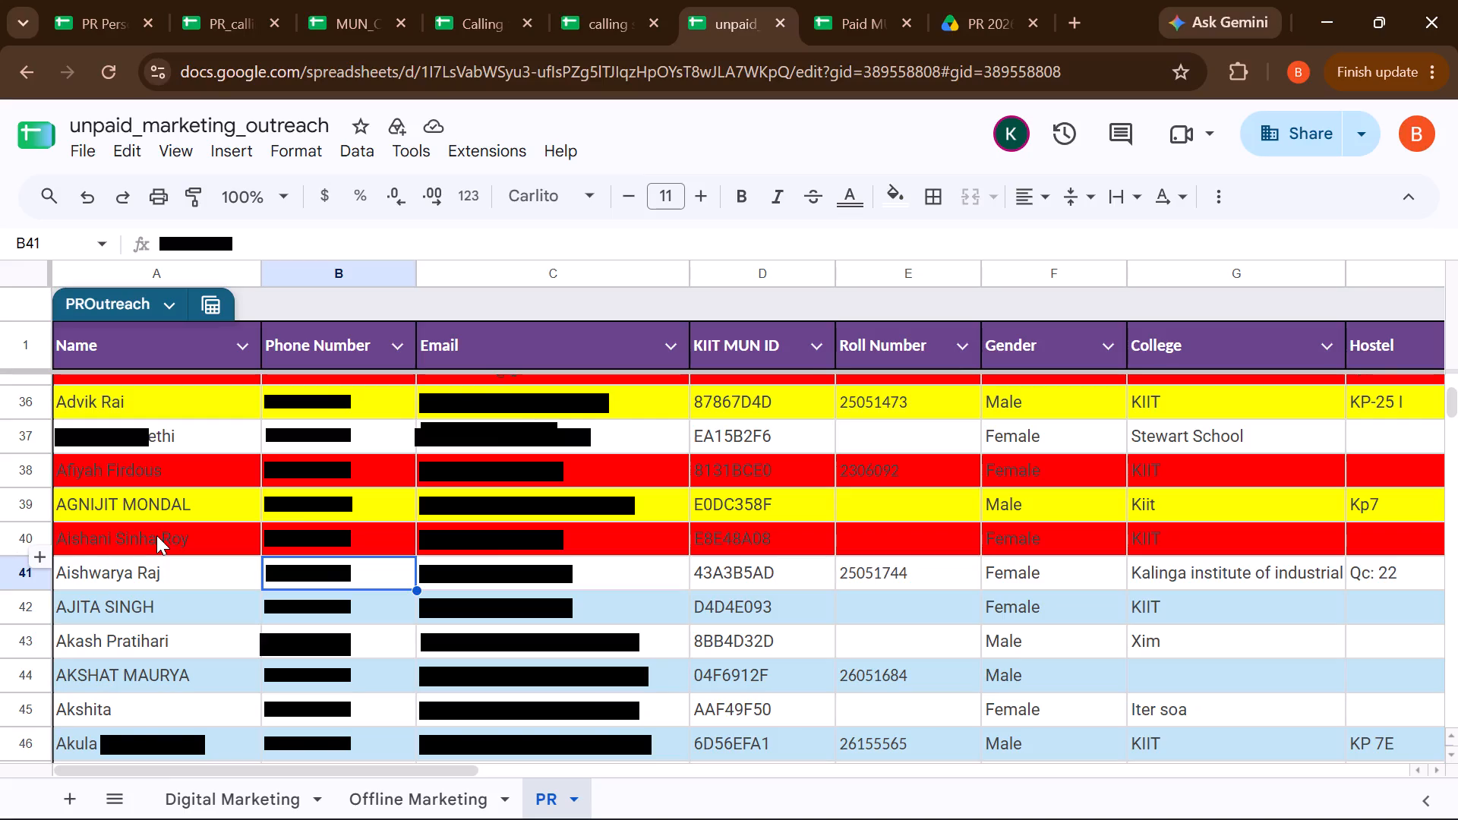
Fill the whole of row 41, the No Answer registrant, with cyan.
left_click(24, 565)
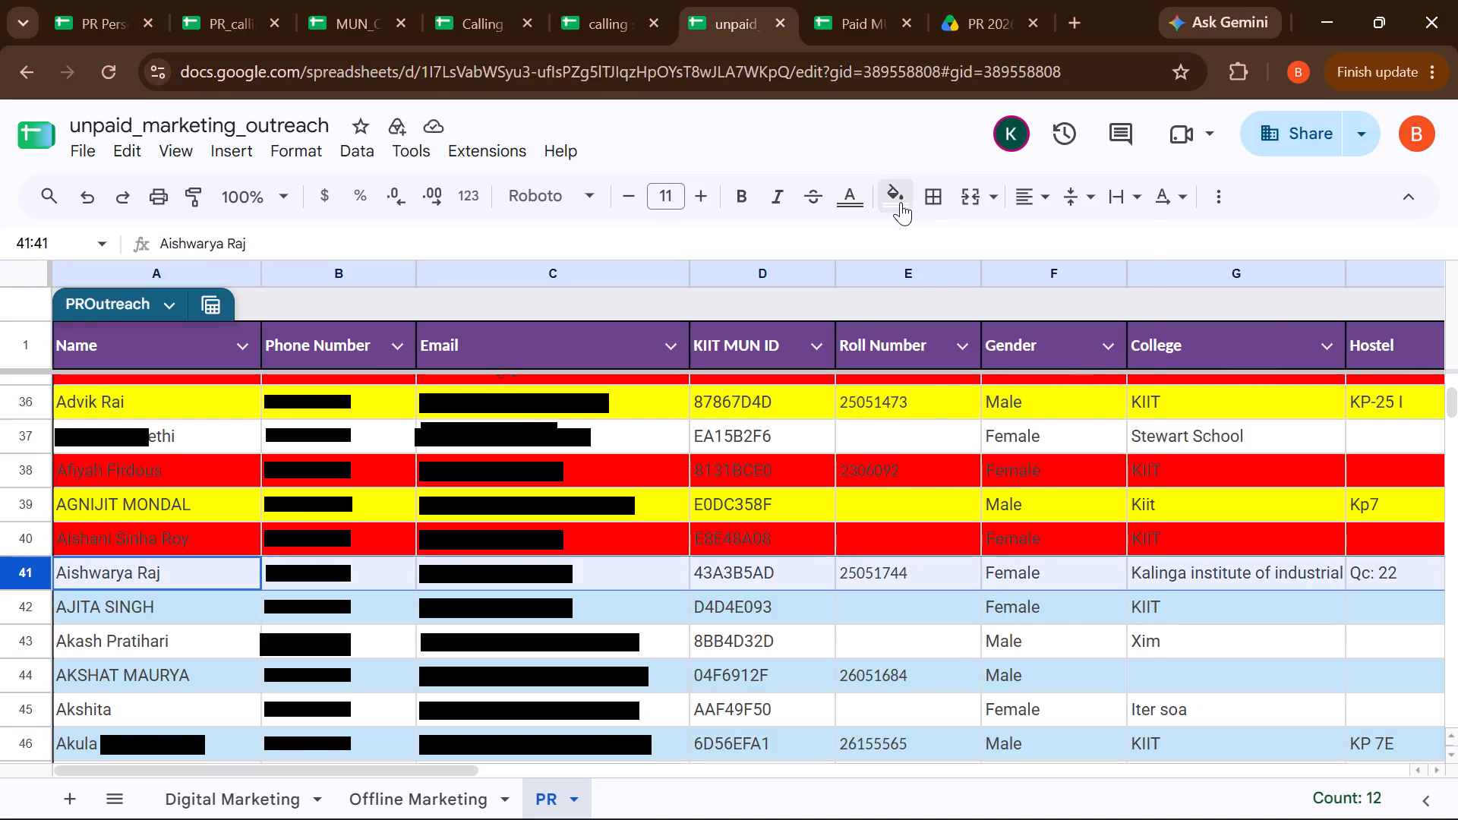
left_click(901, 202)
left_click(1024, 302)
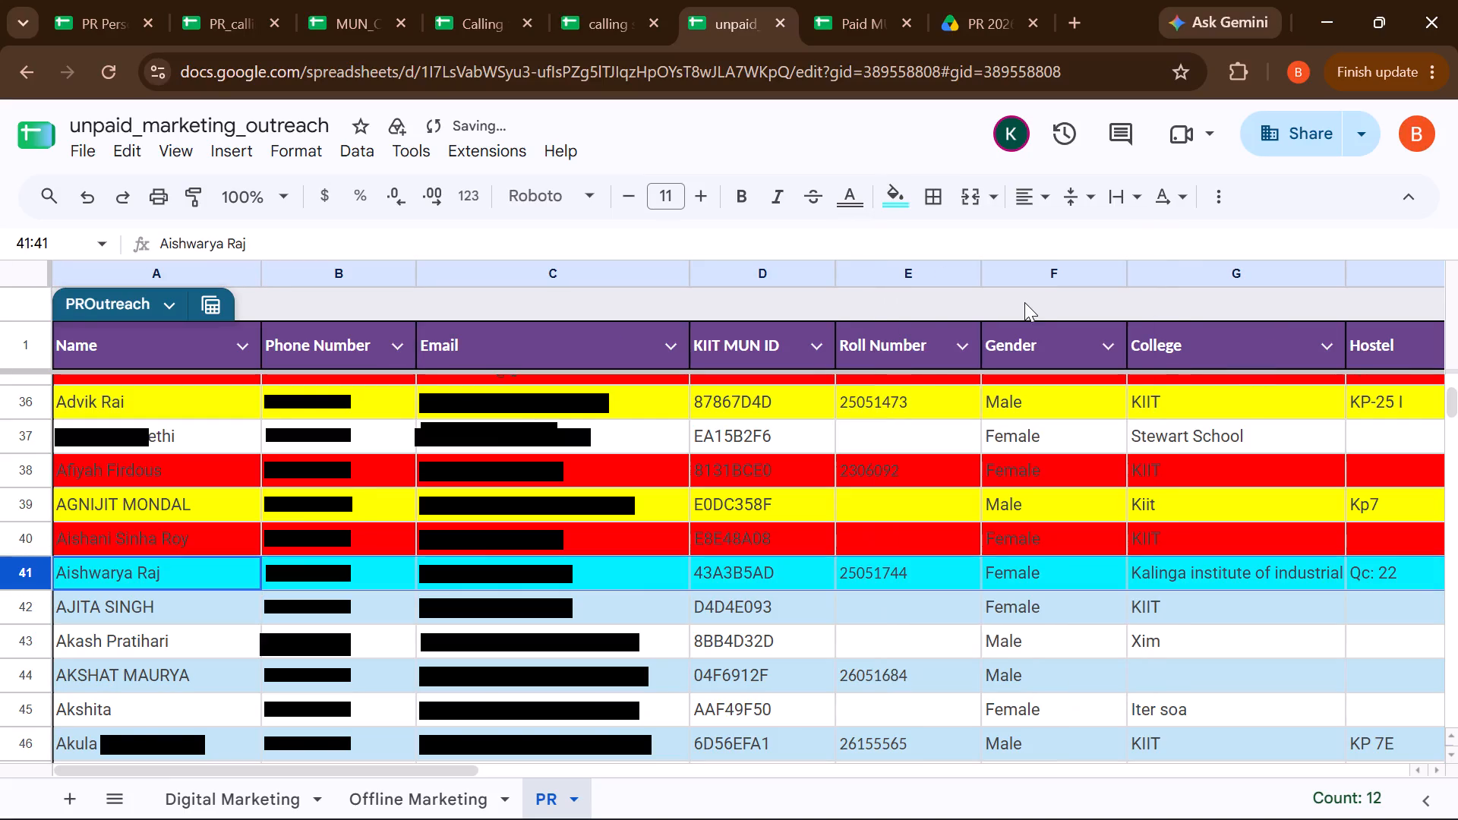
Review the status and remarks of Follow Up rows 42 and 43, and fill both whole rows with yellow.
left_click(899, 613)
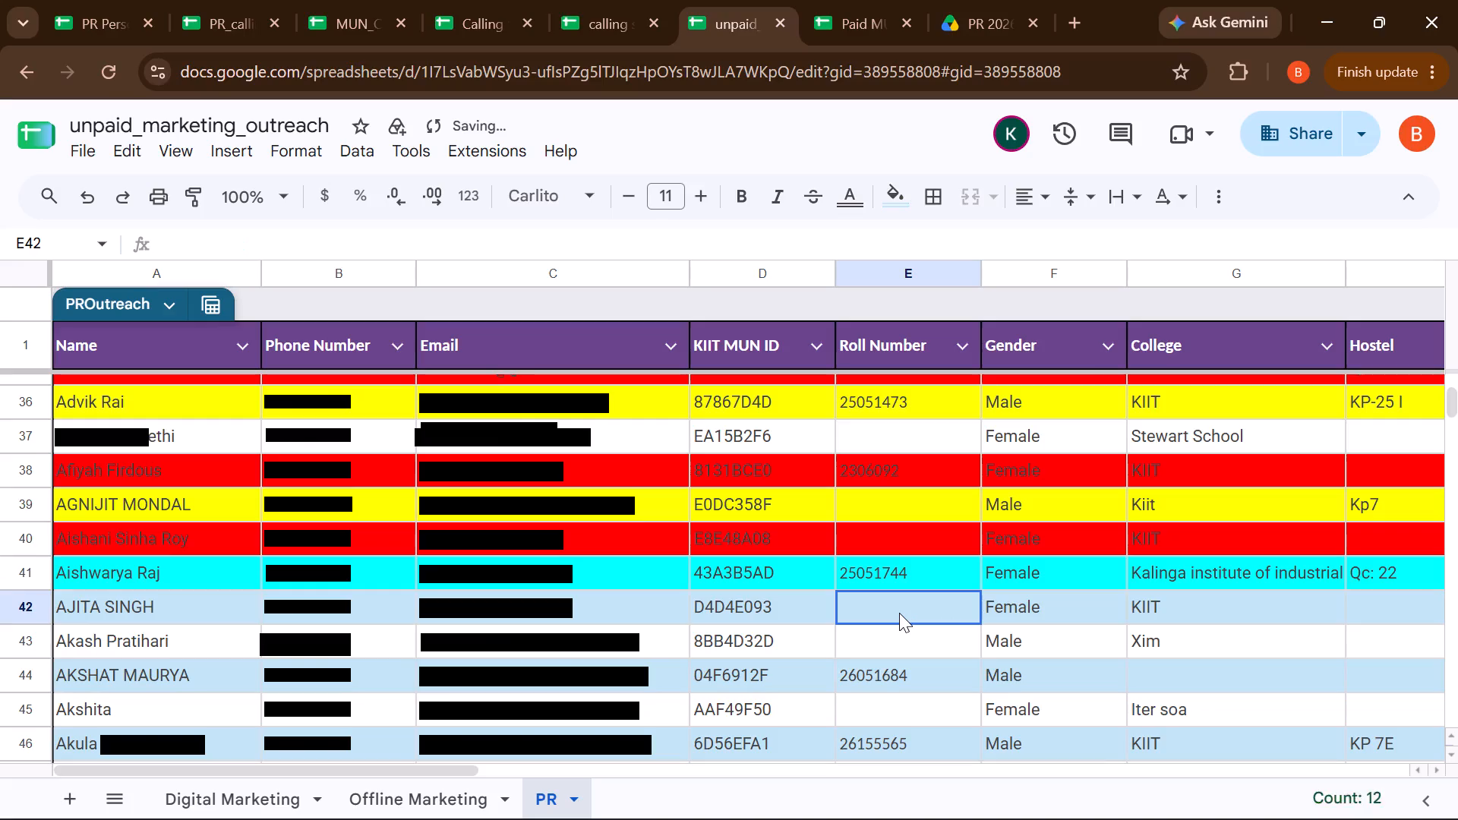
key("Right")
key("Right")
key("Right")
key("Right")
key("Right")
key("Right")
key("Right")
key("Right")
key("Right")
key("Right")
key("Right")
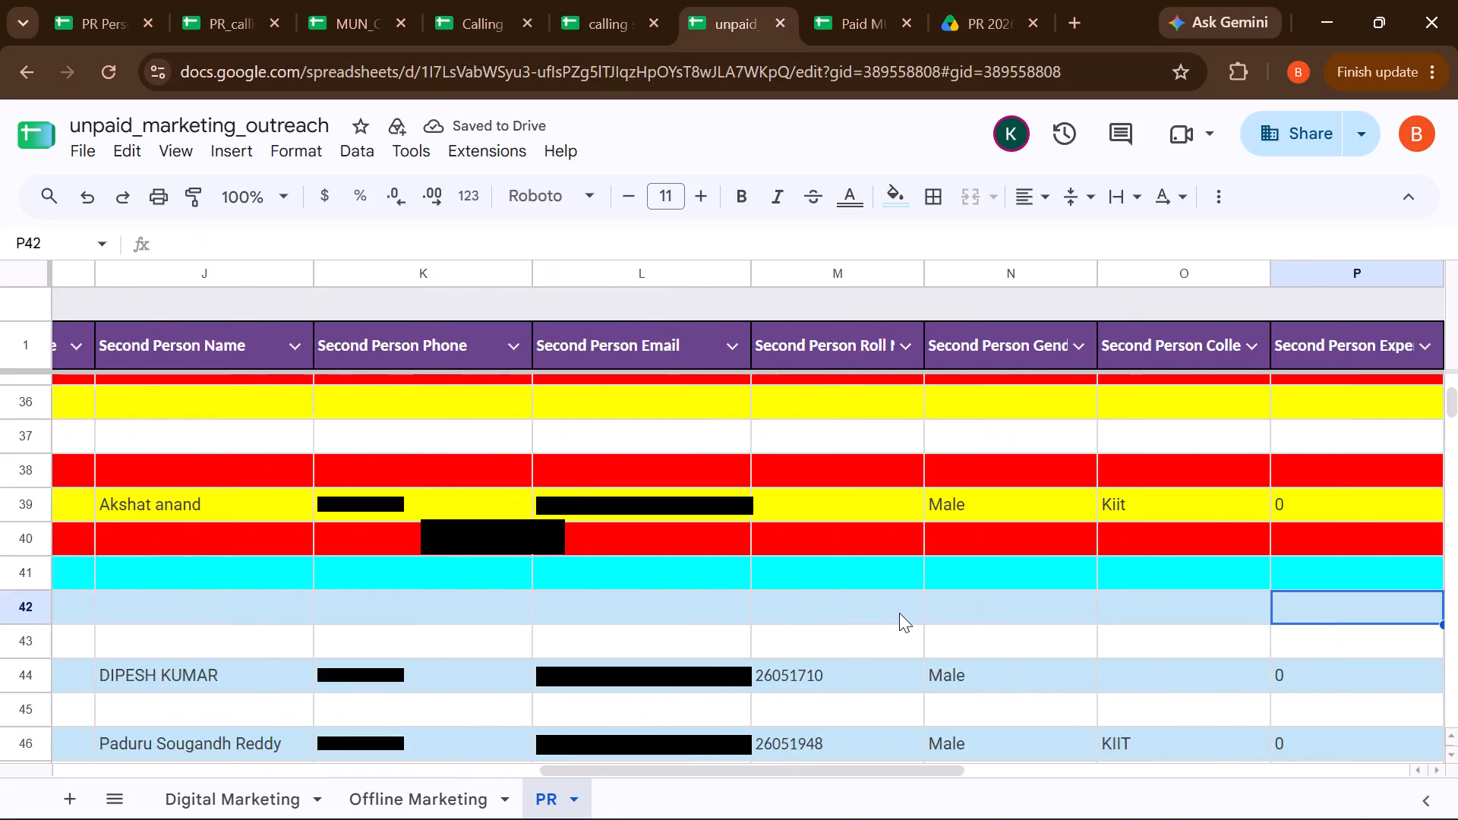
key("Right")
key("Right")
key("Right")
key("Left")
key("Right")
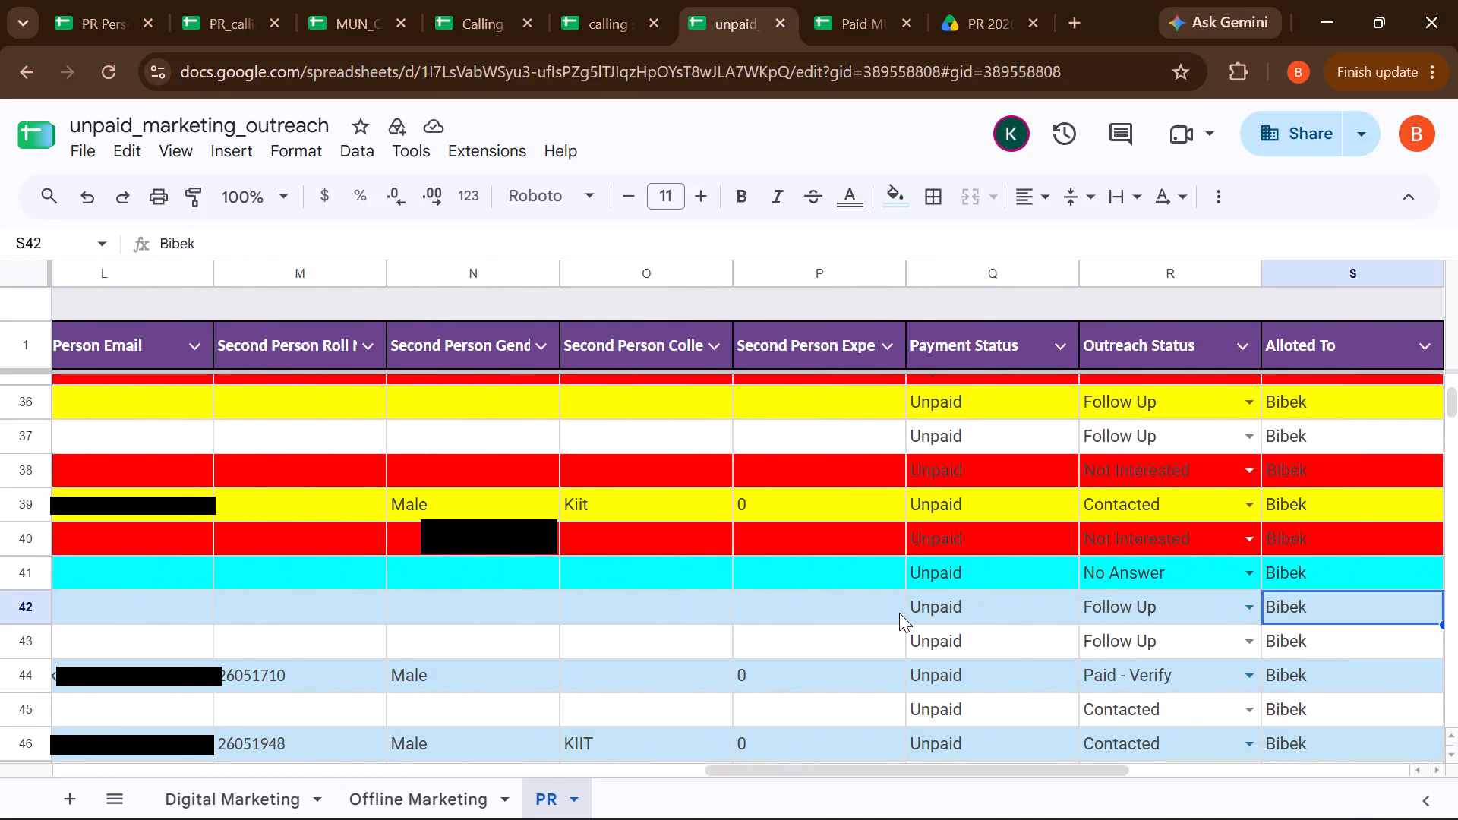
key("Right")
key("Right")
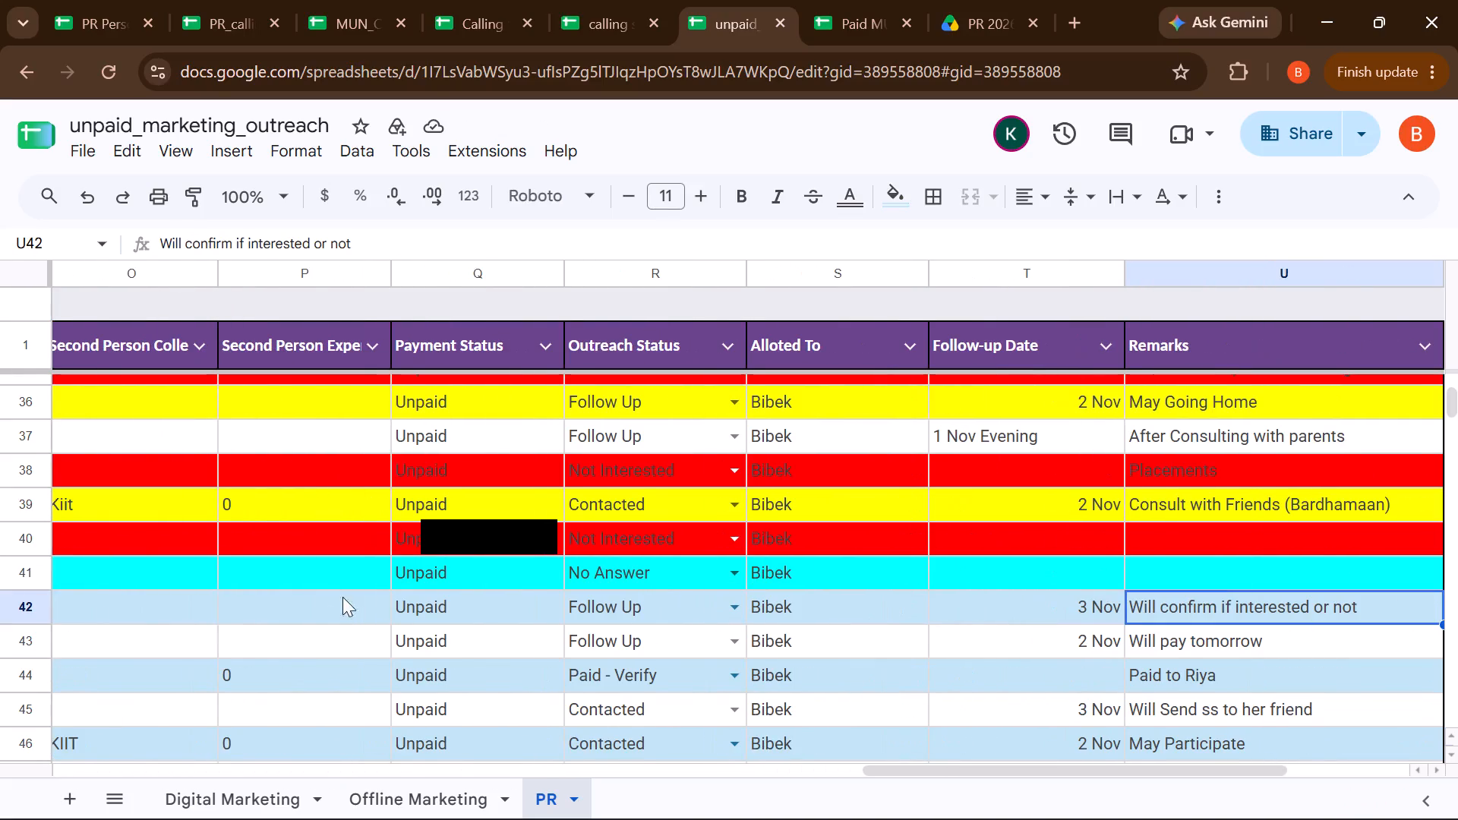
left_click_drag(17, 610, 20, 632)
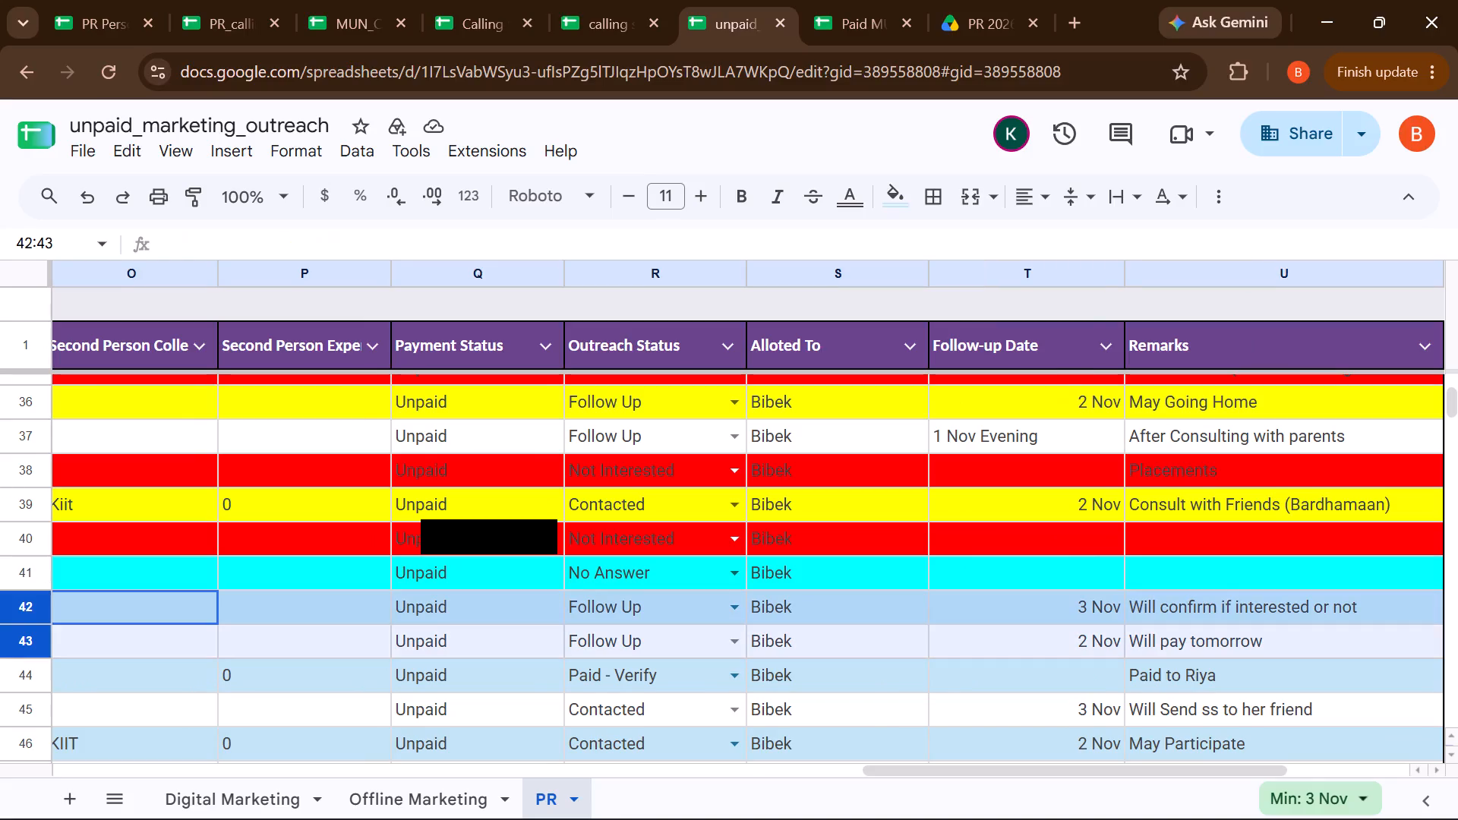
left_click_drag(20, 632, 20, 633)
left_click(906, 194)
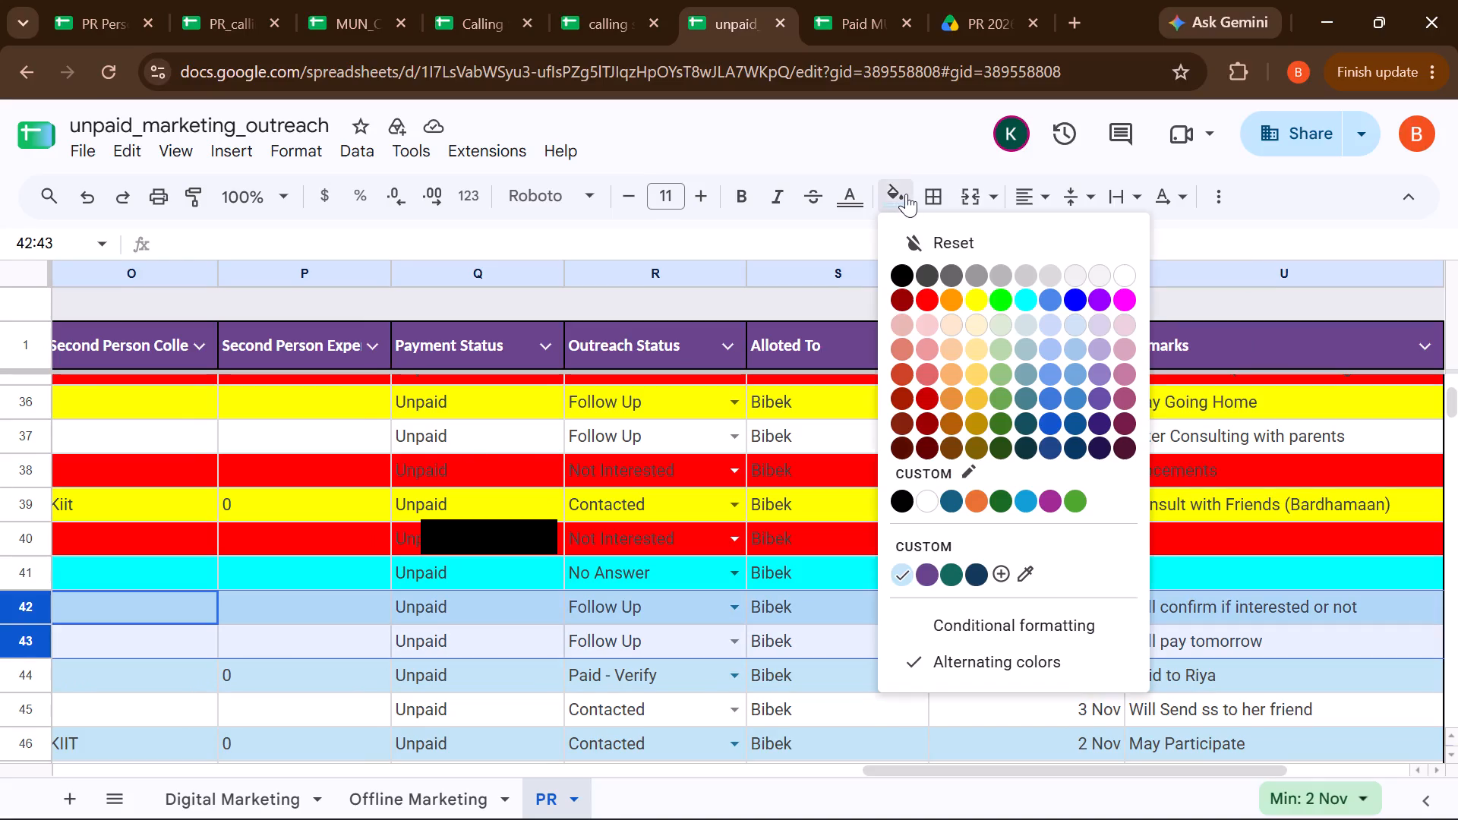
left_click(980, 304)
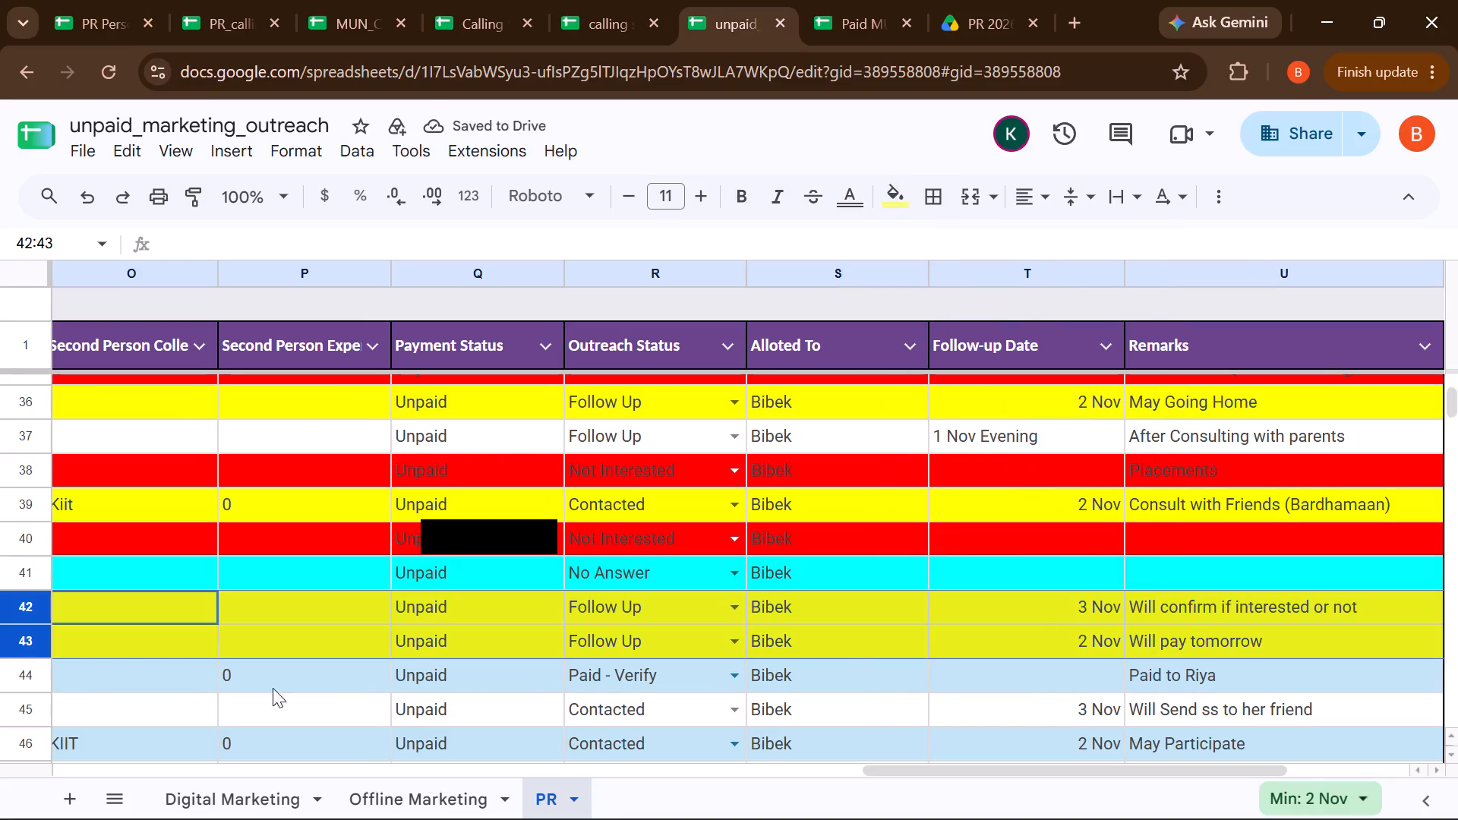
Fill the whole of row 44, the Paid - Verify registrant, with bright green.
left_click(24, 670)
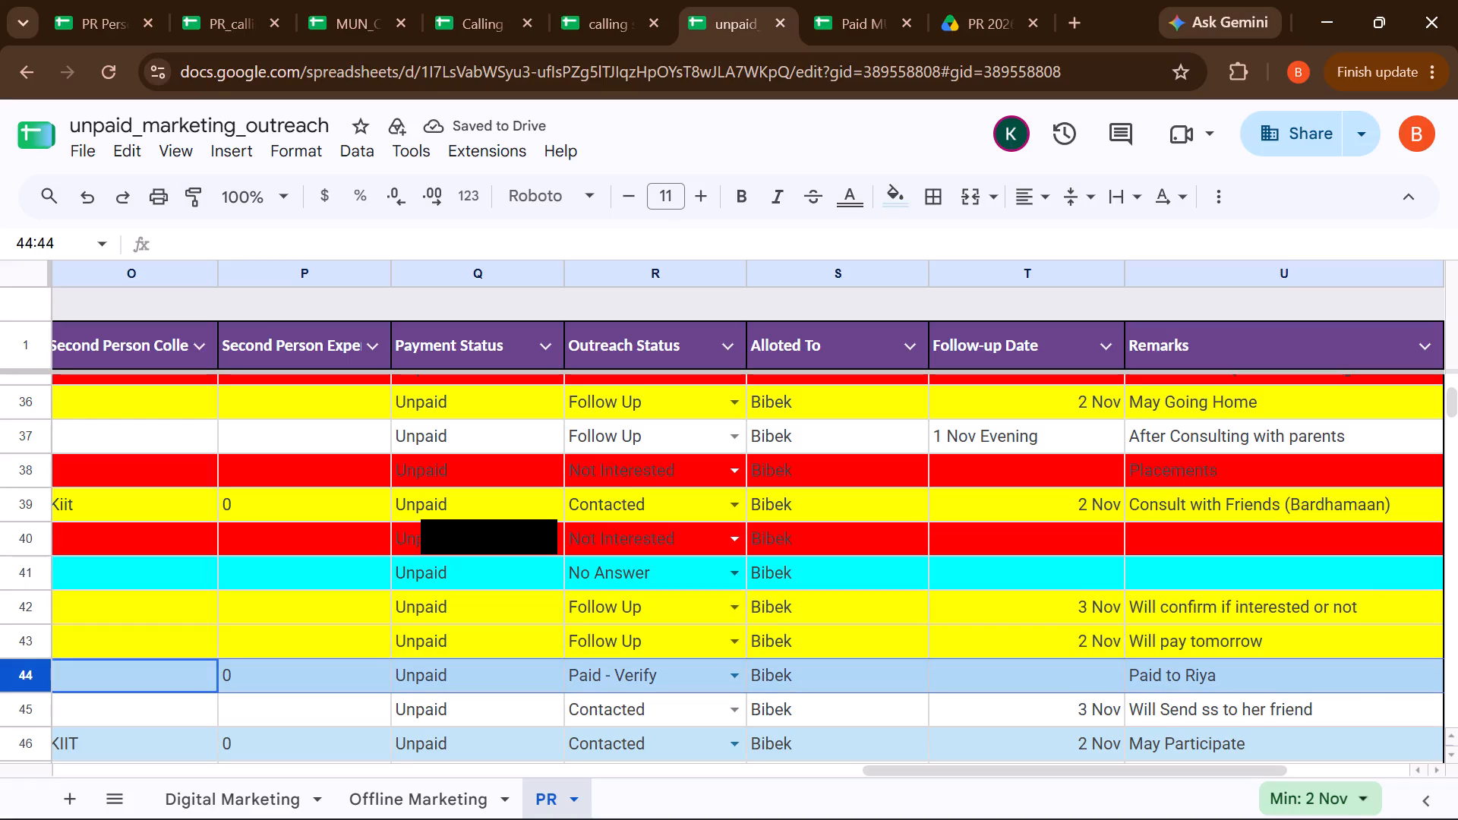
left_click(897, 202)
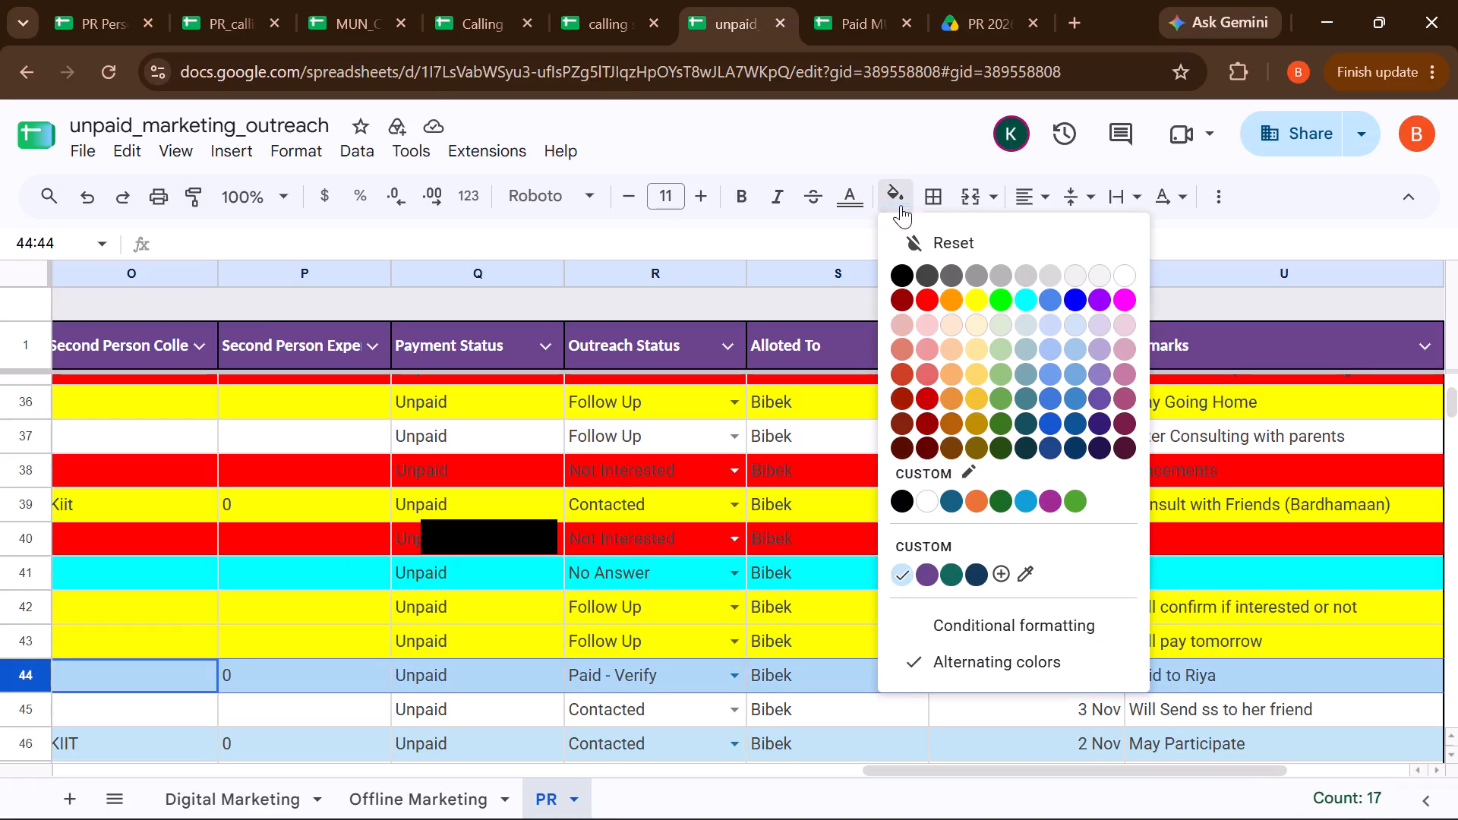
left_click(998, 295)
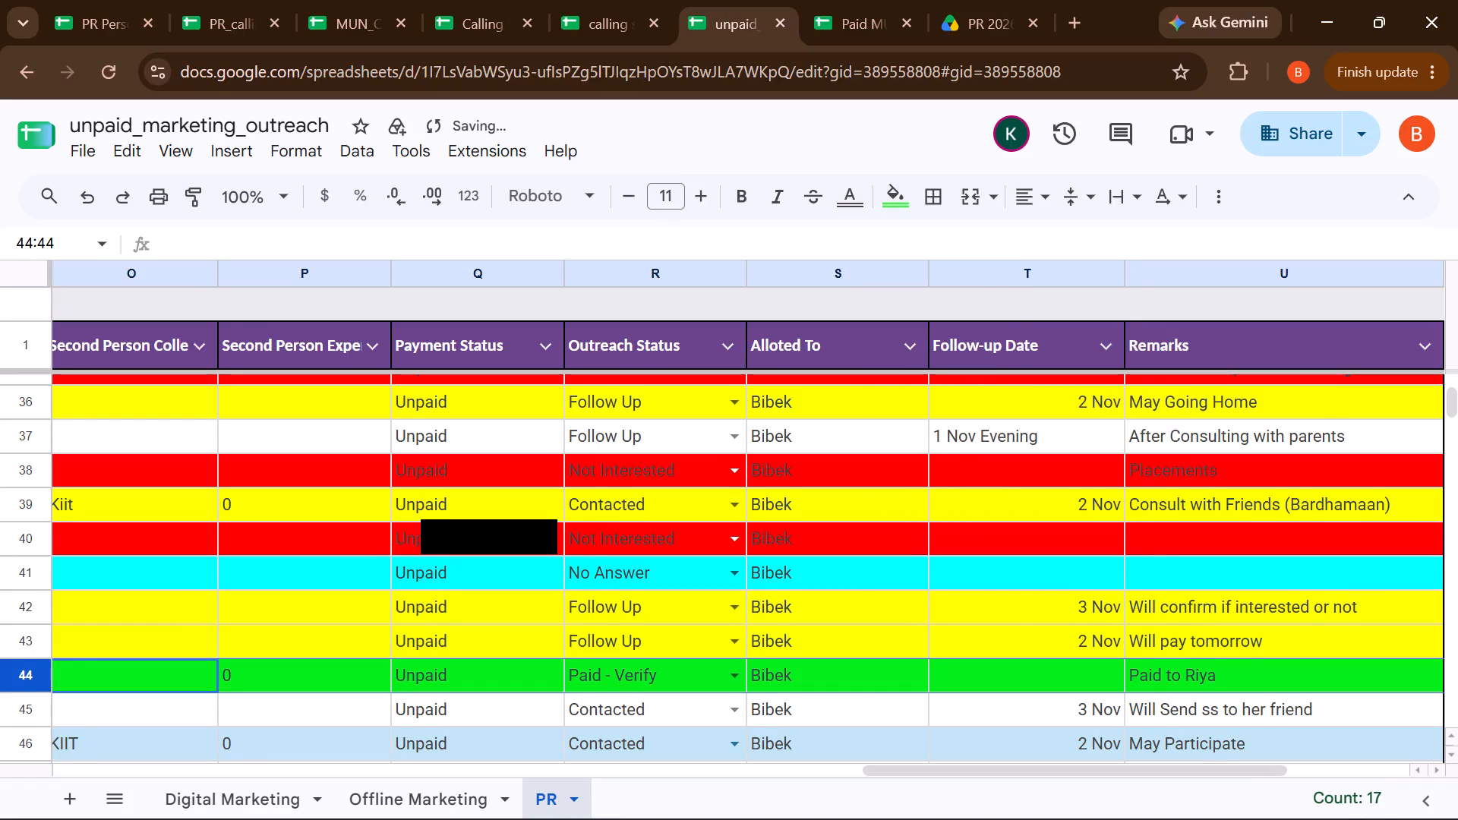
Fill the whole of row 45, the Contacted registrant who will send a screenshot to her friend, with bright green.
scroll(788, 657, "down", 2)
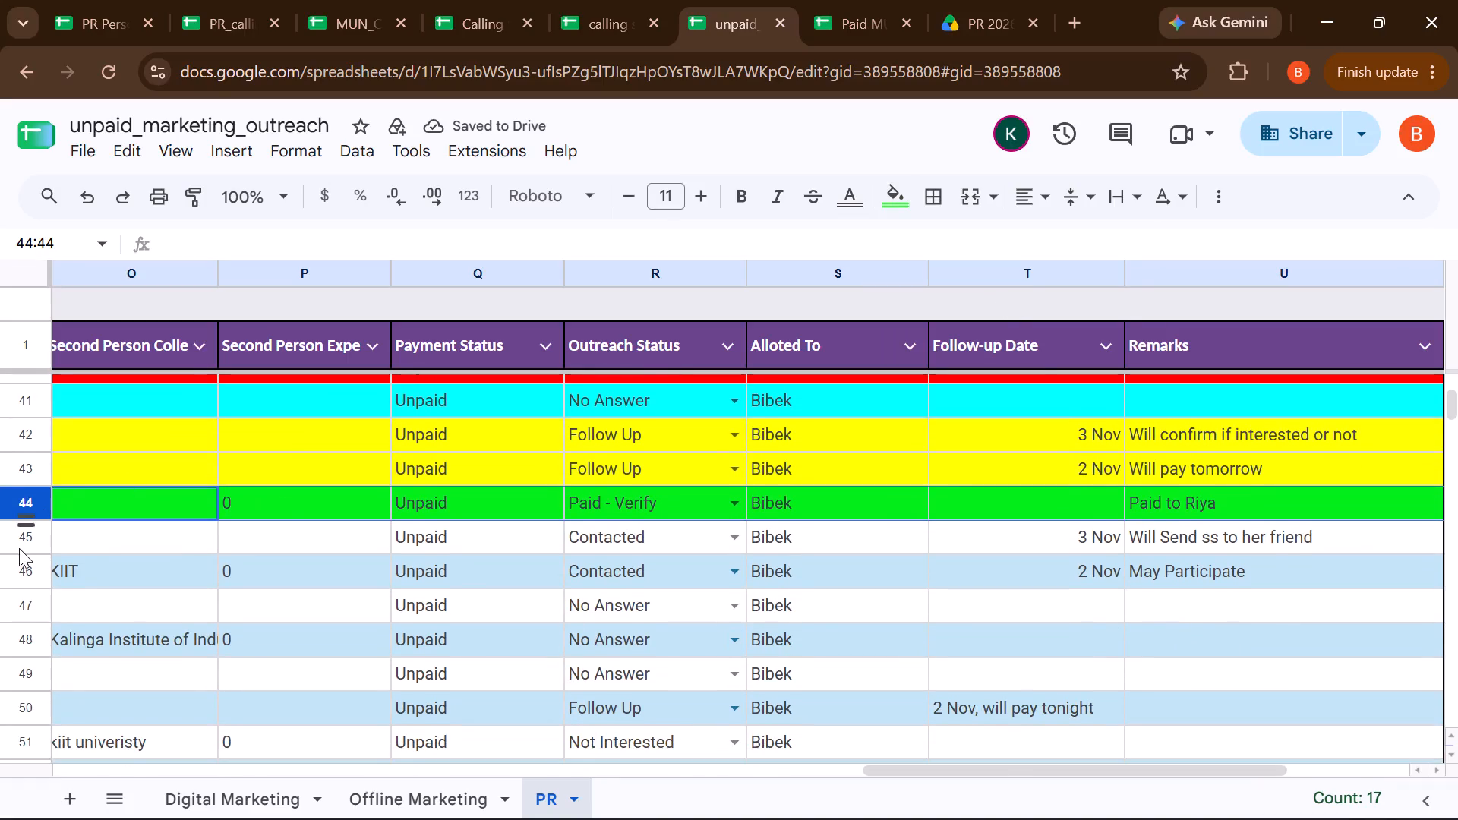
left_click(27, 543)
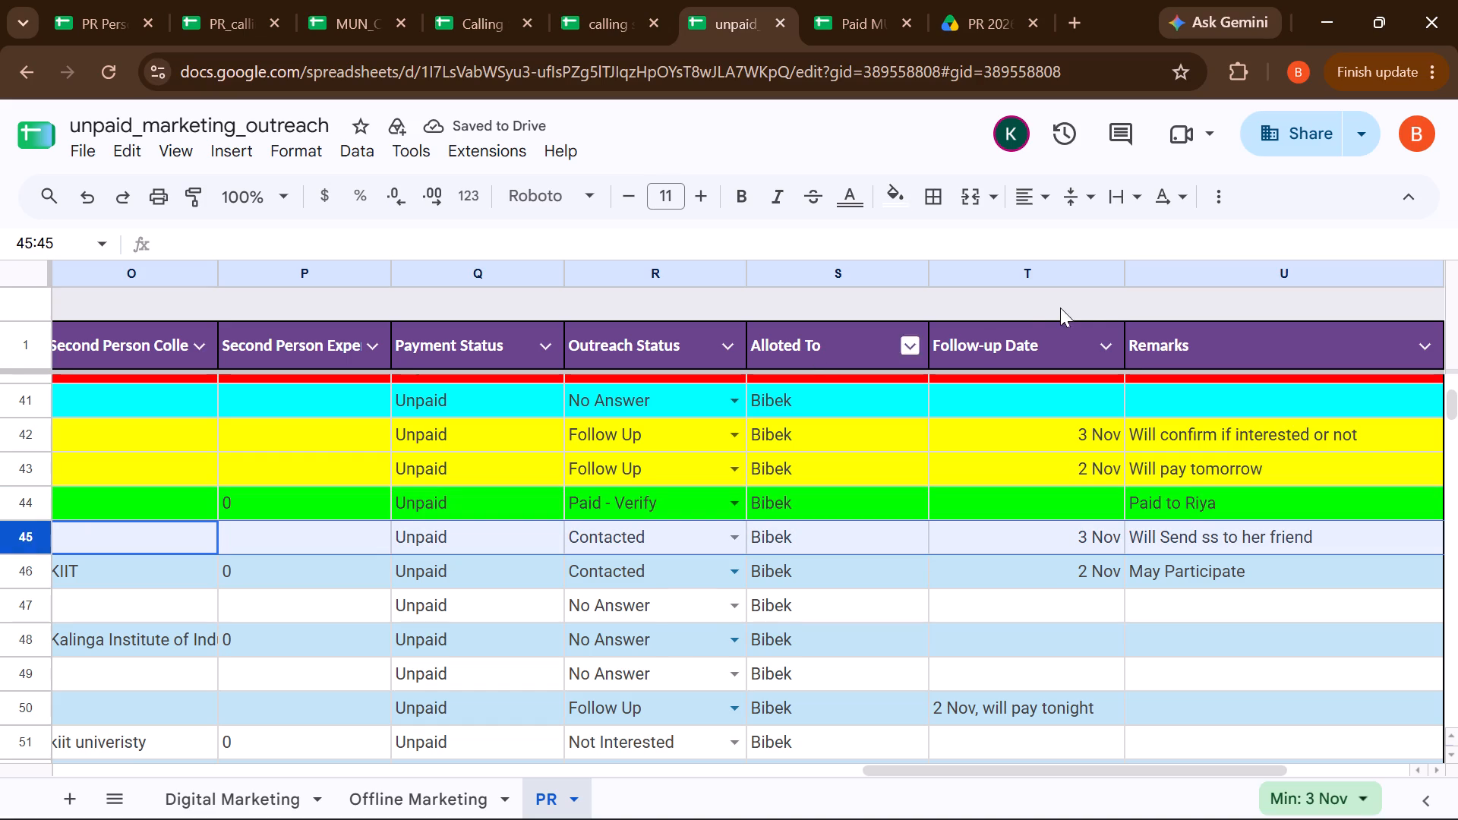
left_click(900, 196)
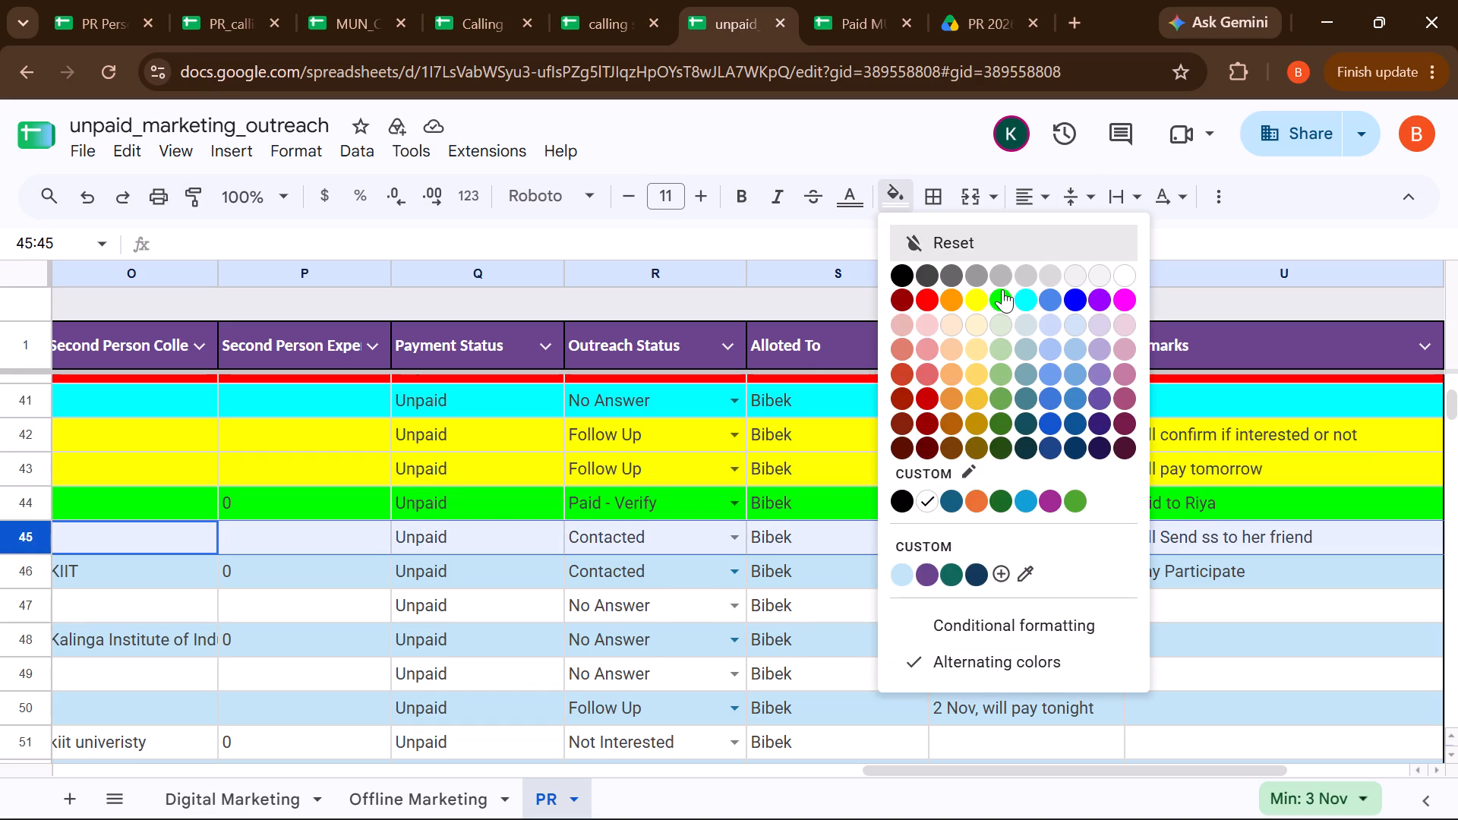
left_click(1002, 293)
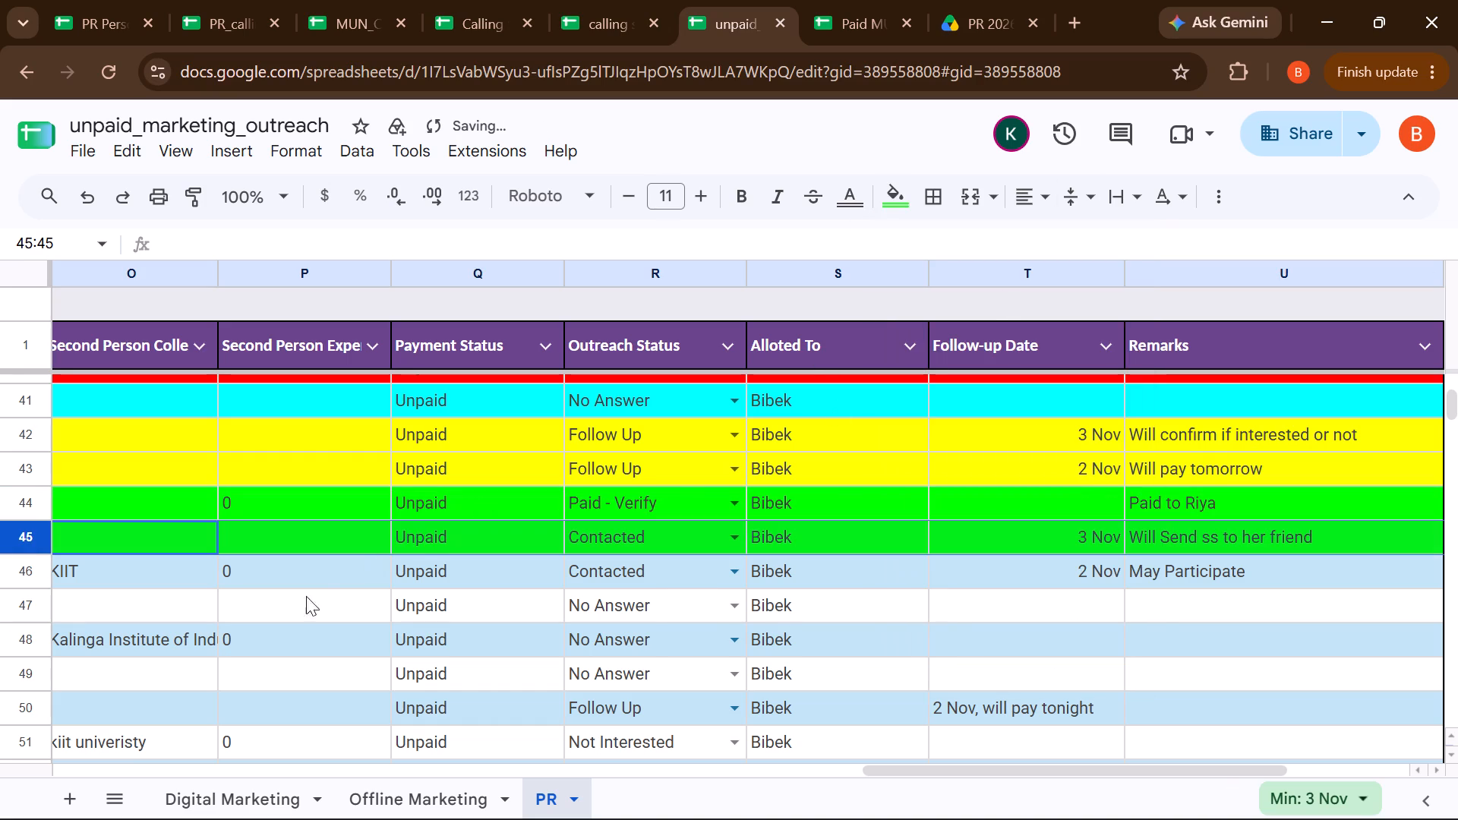
Fill the whole of row 46, the Contacted registrant who may participate, with yellow.
left_click(335, 566)
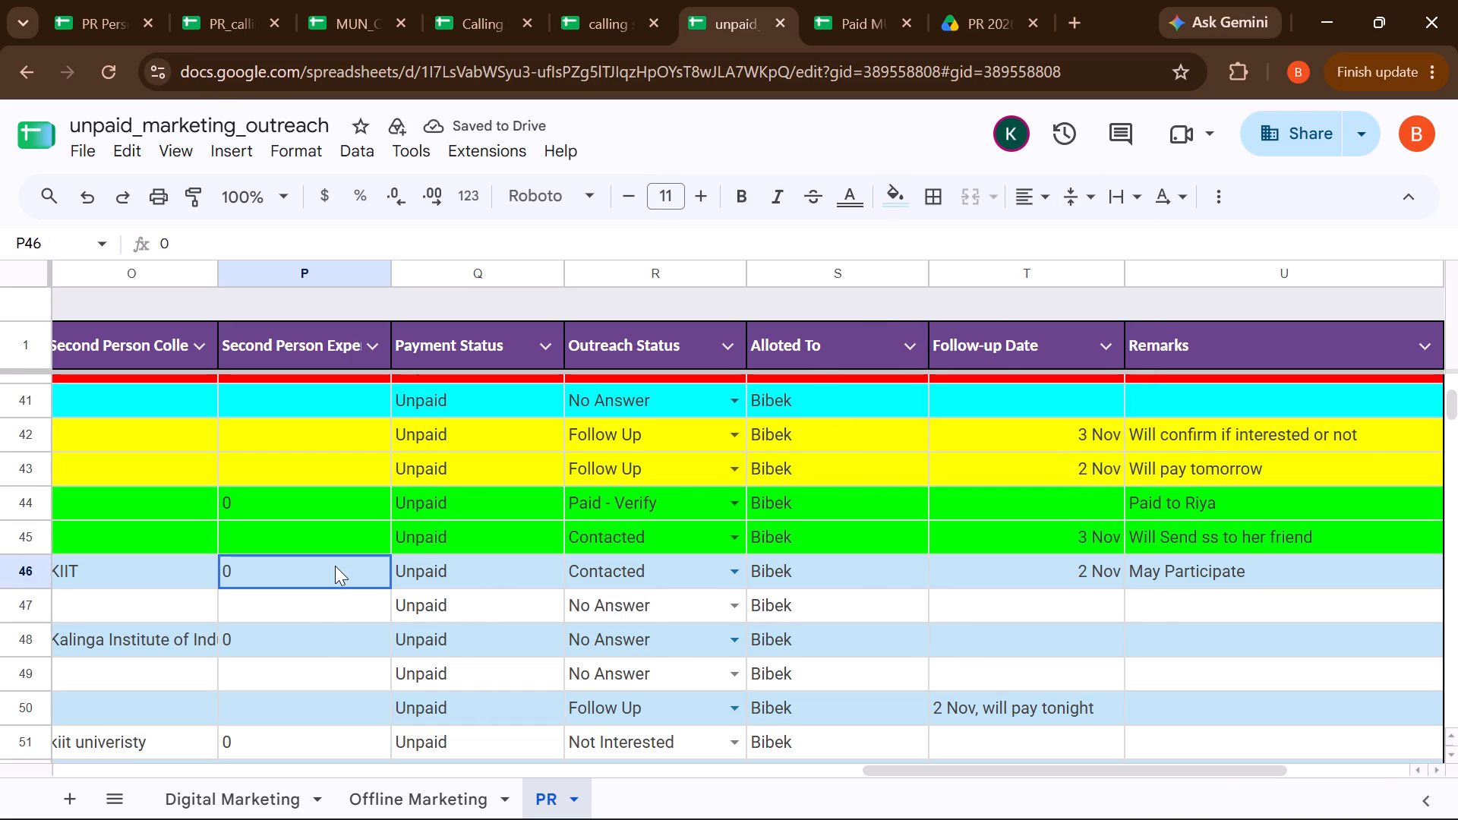
left_click(33, 572)
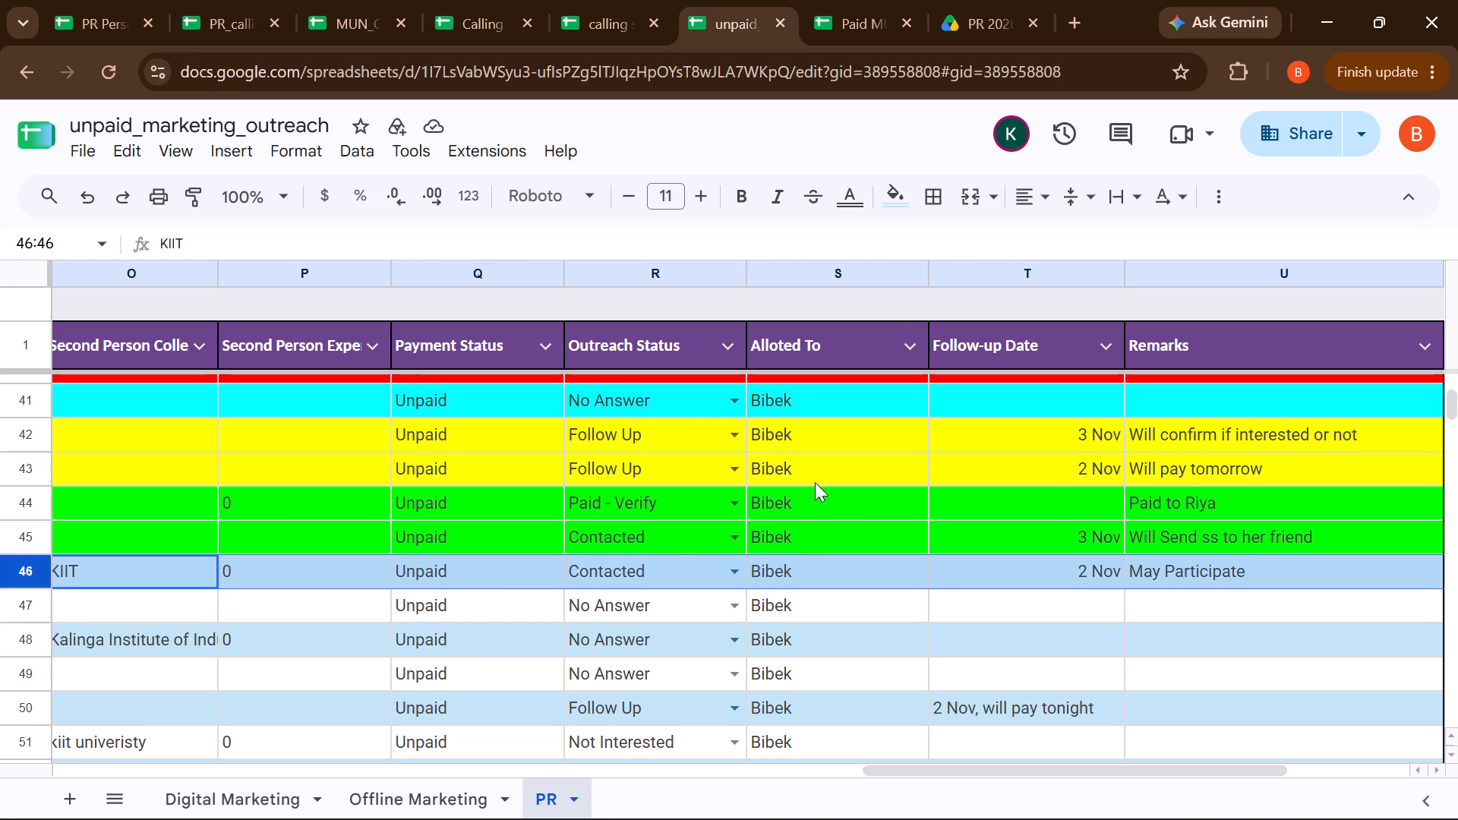
left_click(896, 207)
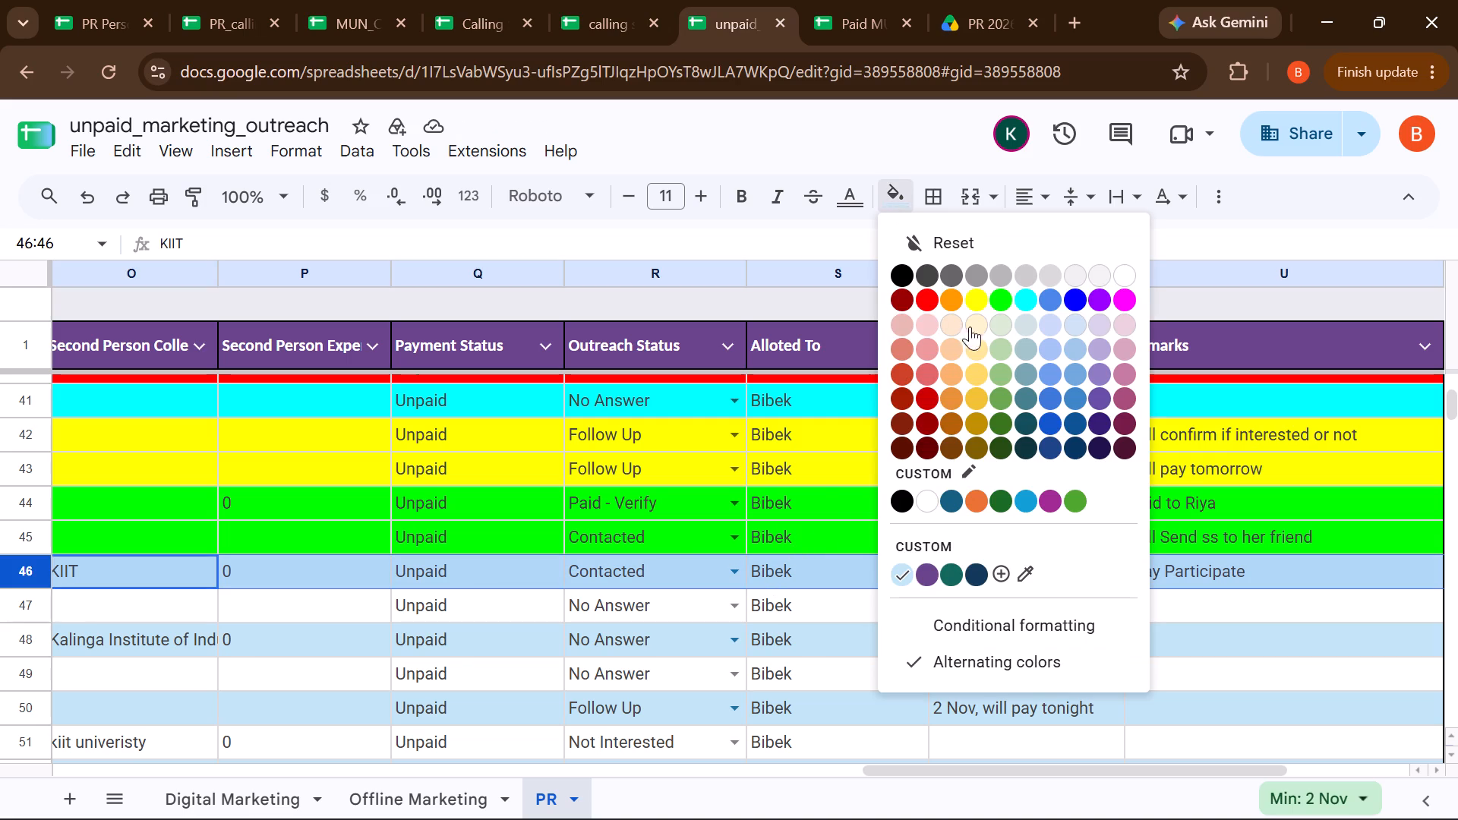
left_click(980, 298)
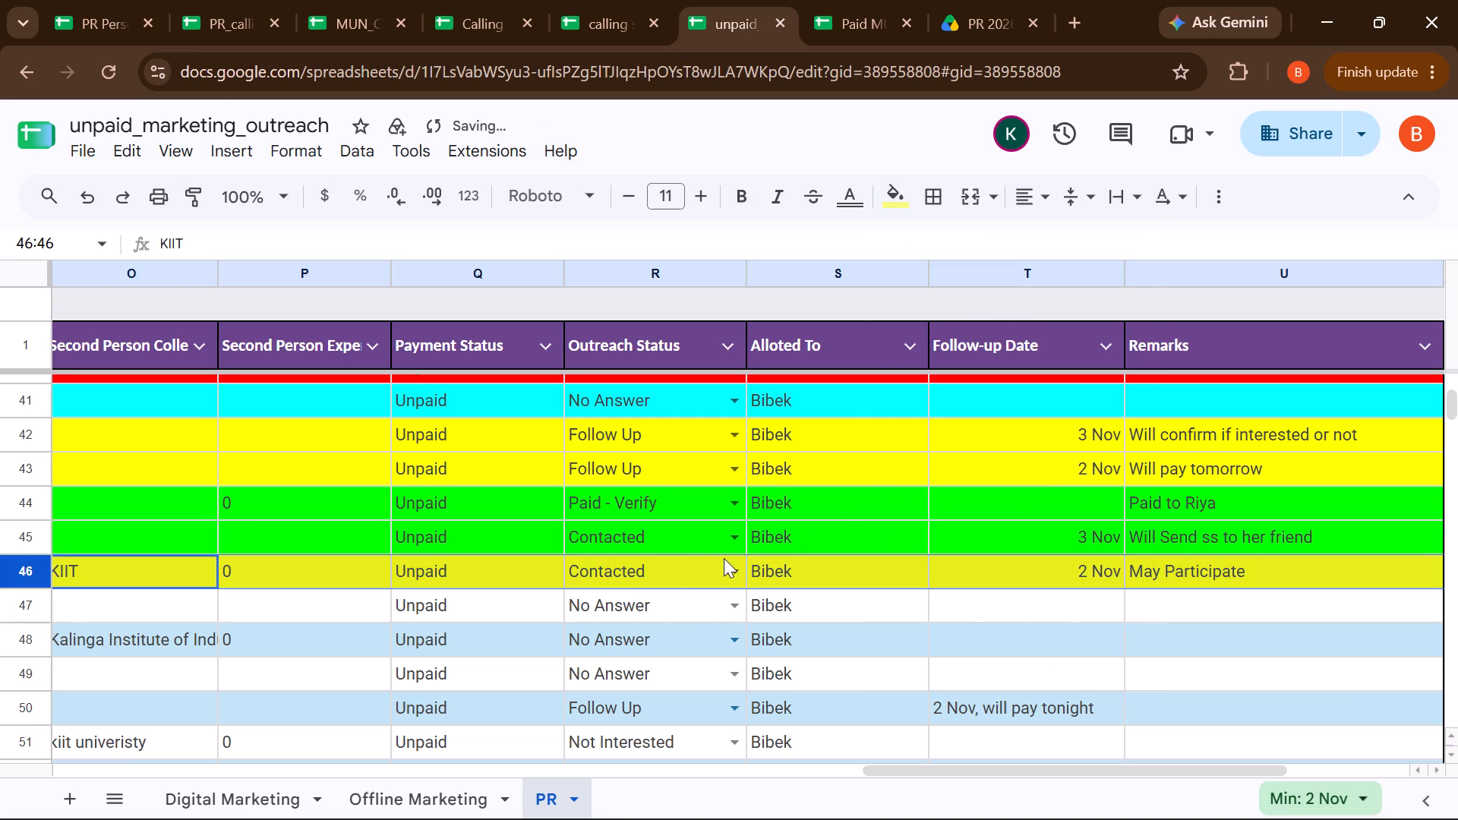
Set the Outreach Status of row 46, the registrant who may participate, to Follow Up.
left_click(733, 565)
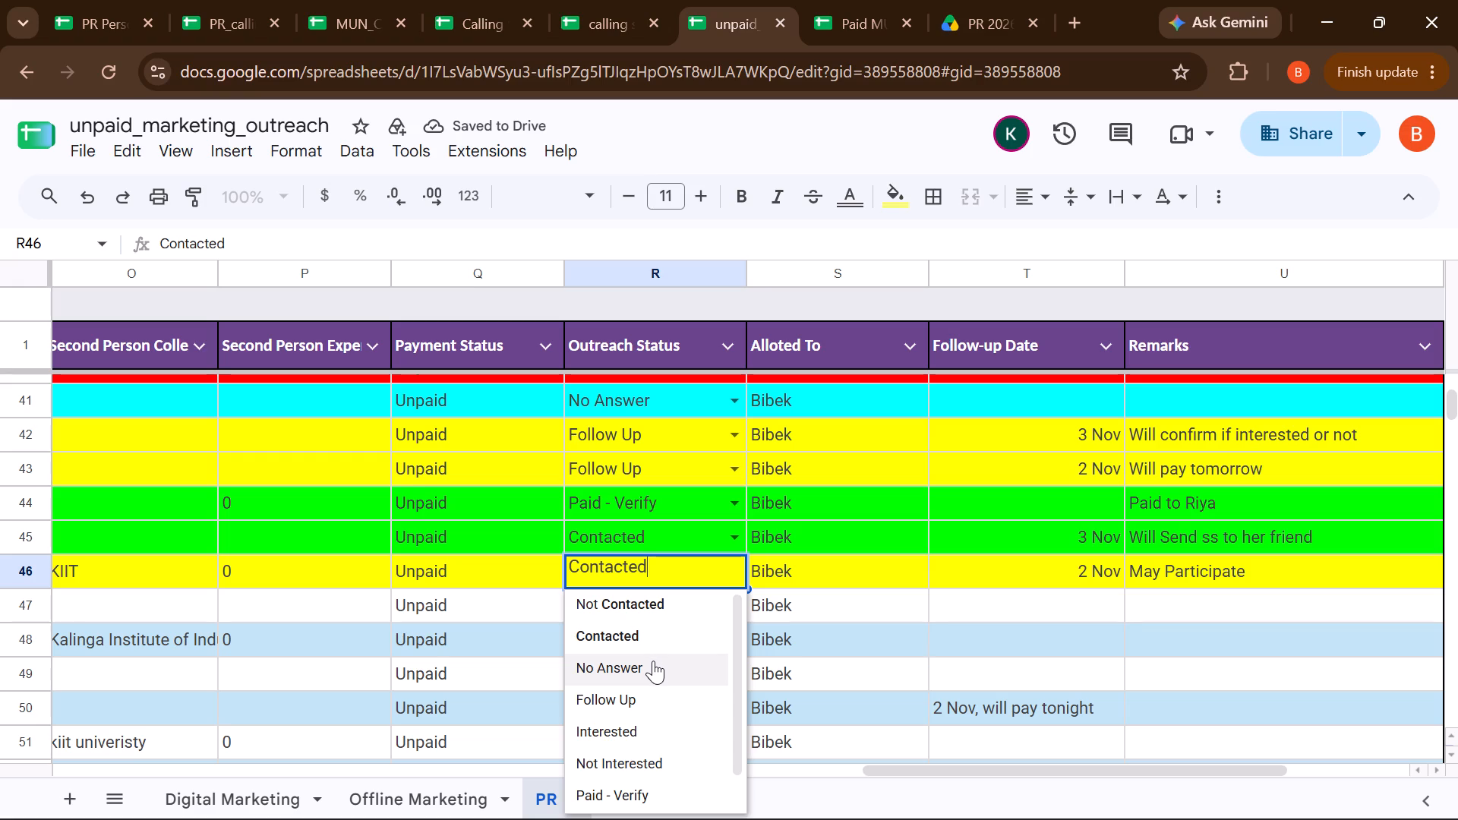
left_click(650, 690)
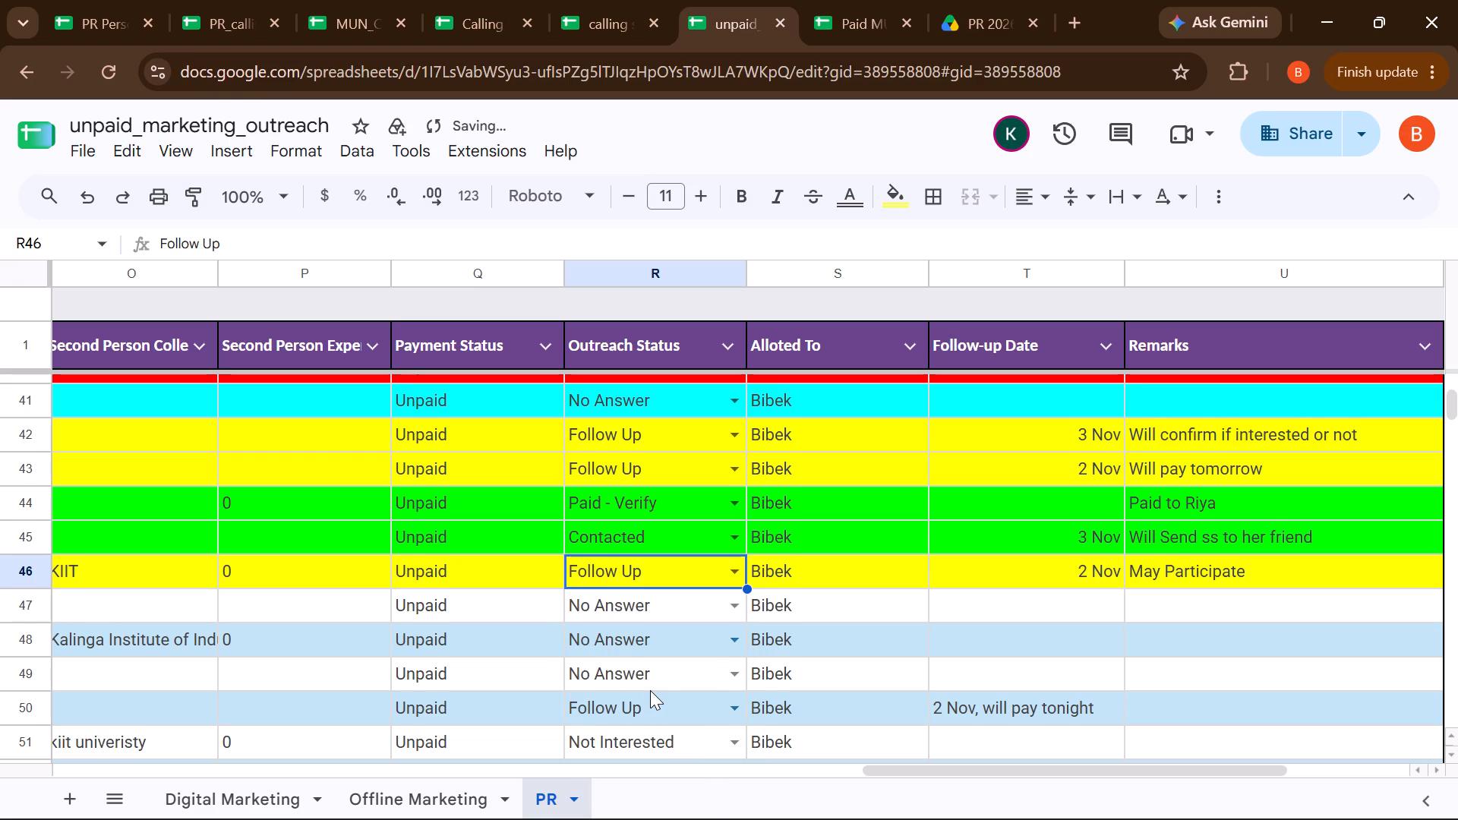
Set the Outreach Status of row 39, the registrant consulting with friends, to Follow Up.
scroll(650, 690, "up", 3)
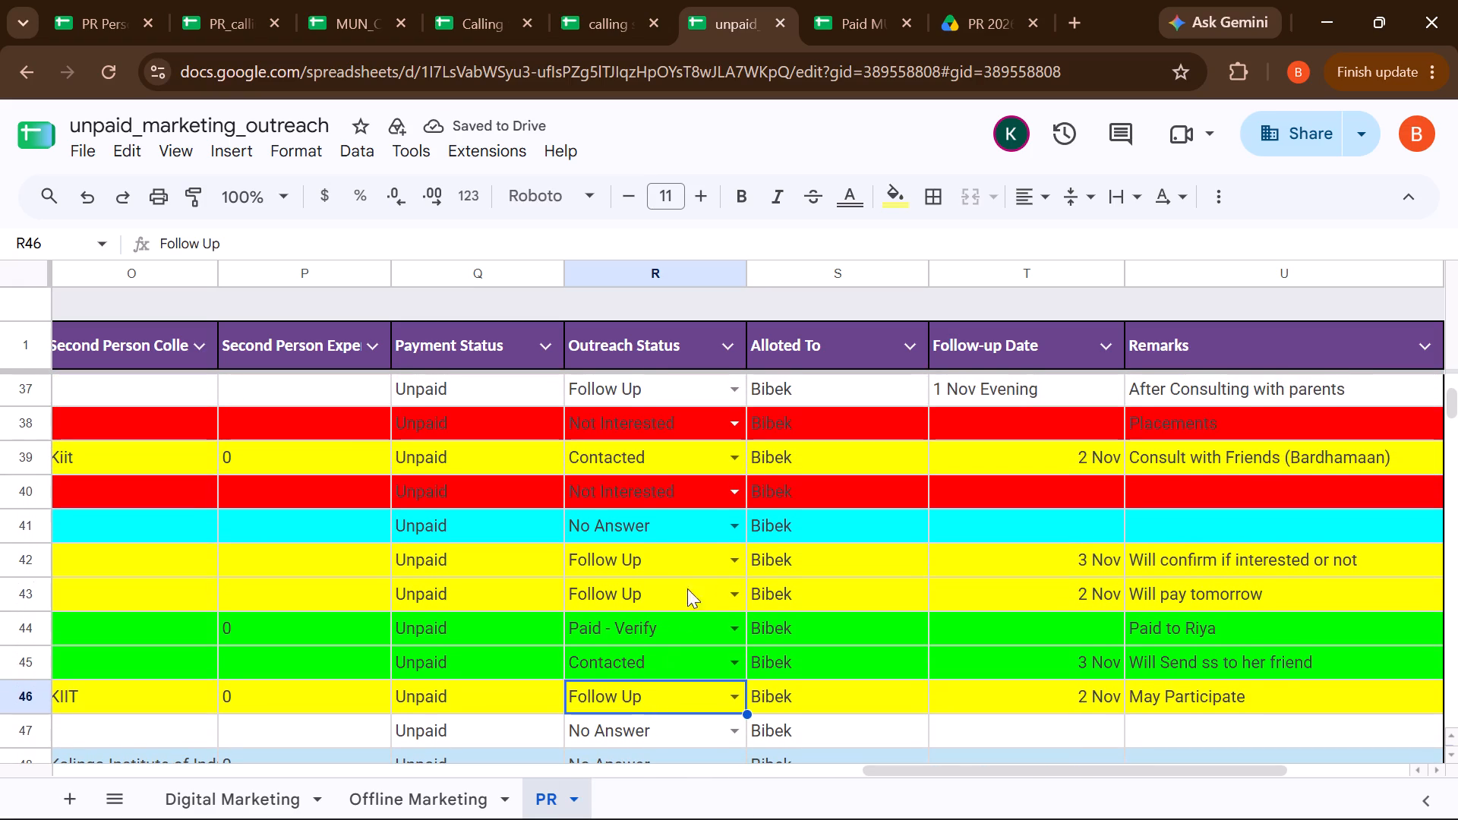
left_click(729, 451)
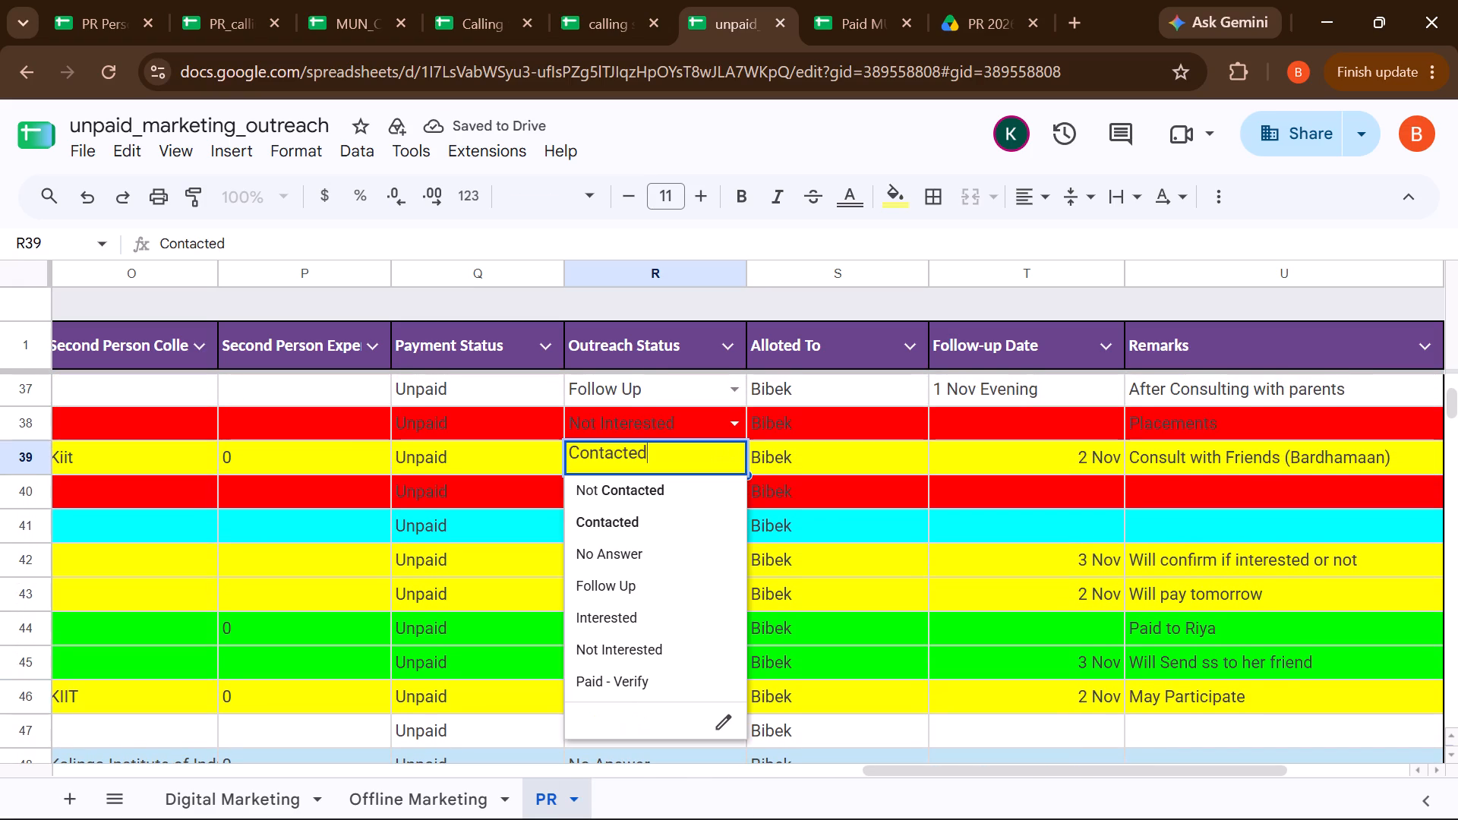
left_click(627, 587)
Fill the whole of row 47, the No Answer registrant below the one who may participate, with cyan.
scroll(627, 587, "up", 1)
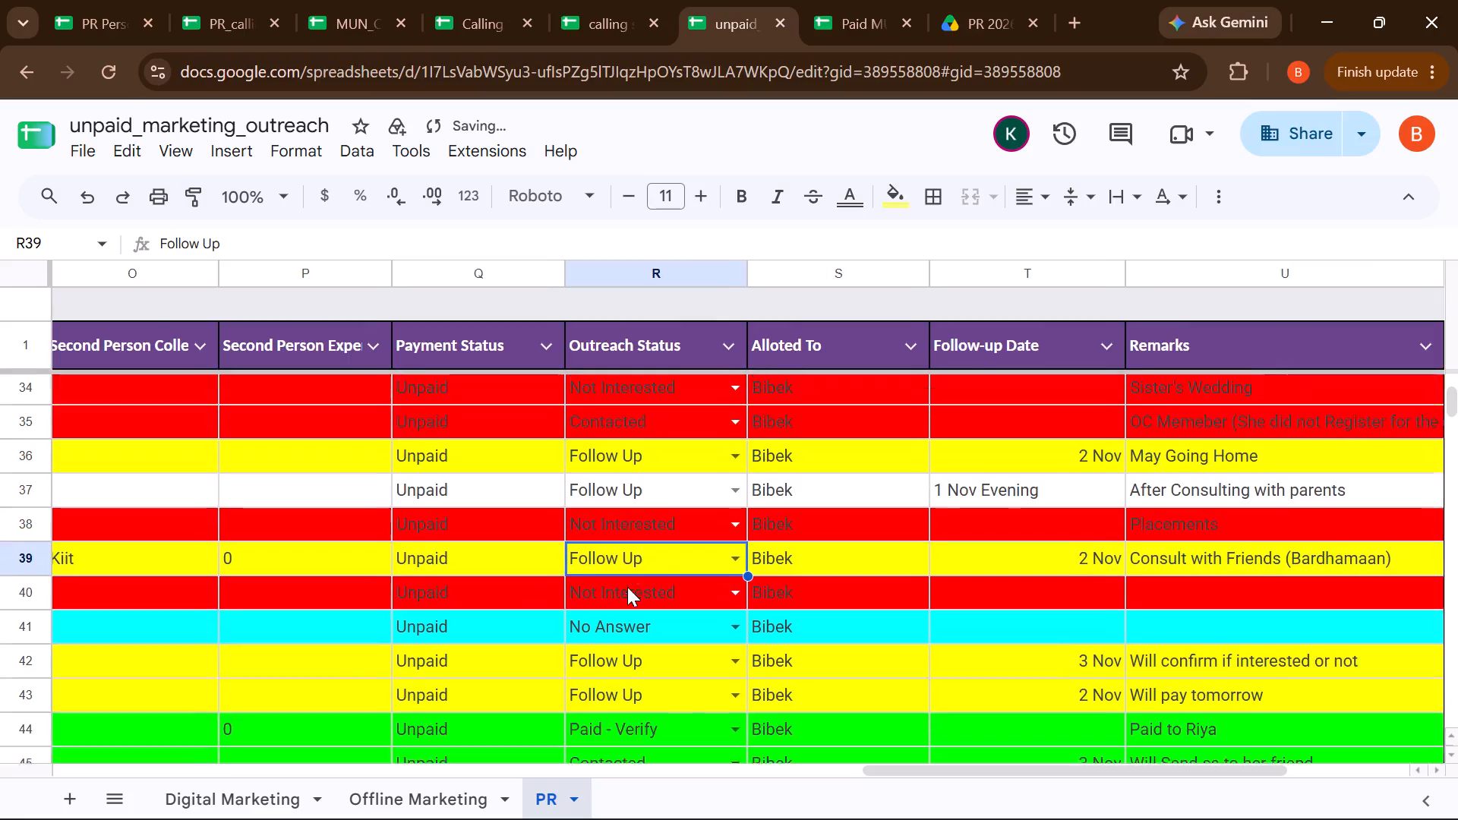
scroll(627, 587, "up", 2)
scroll(627, 587, "down", 1)
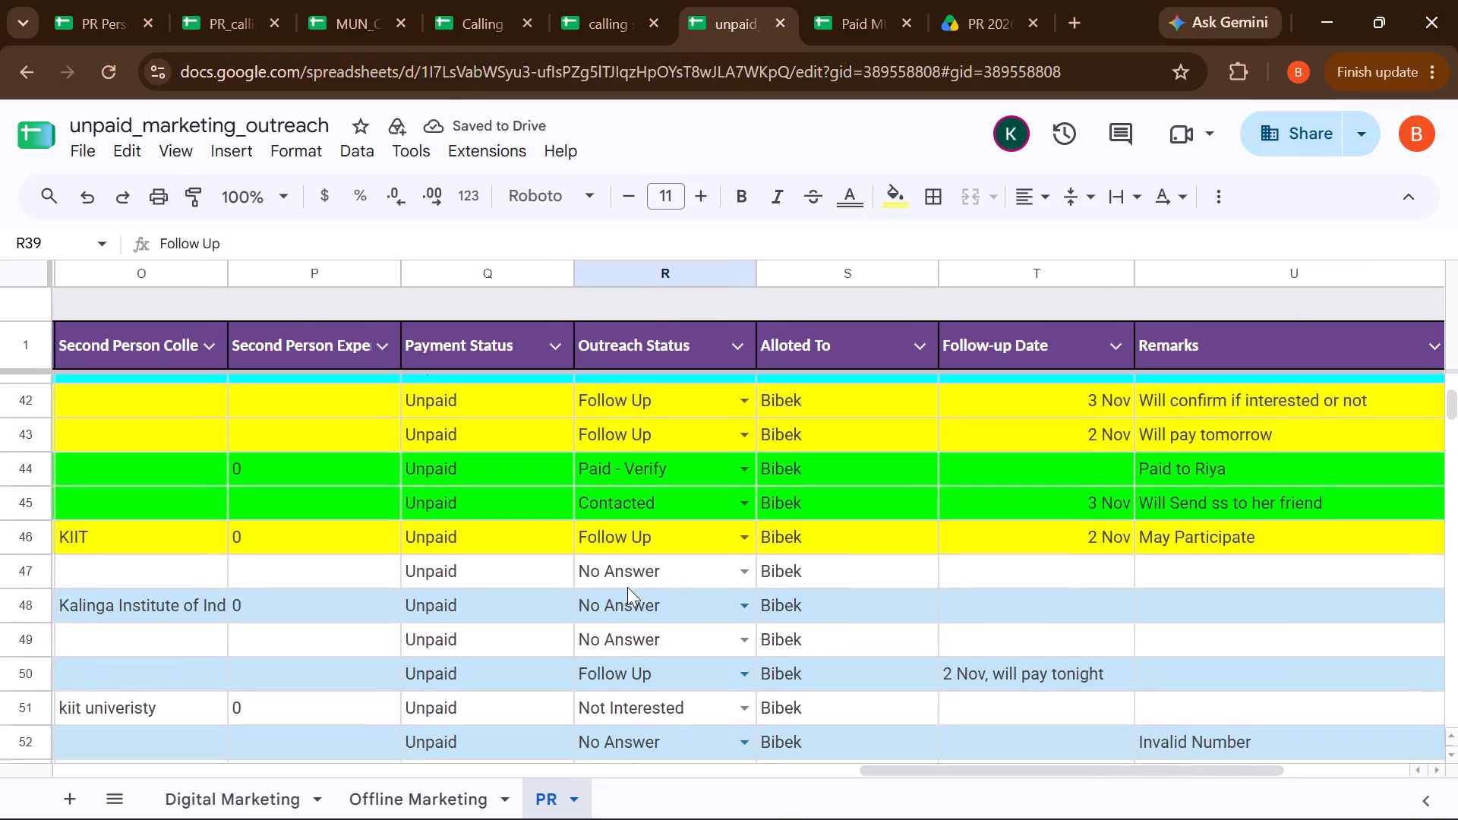
left_click(639, 547)
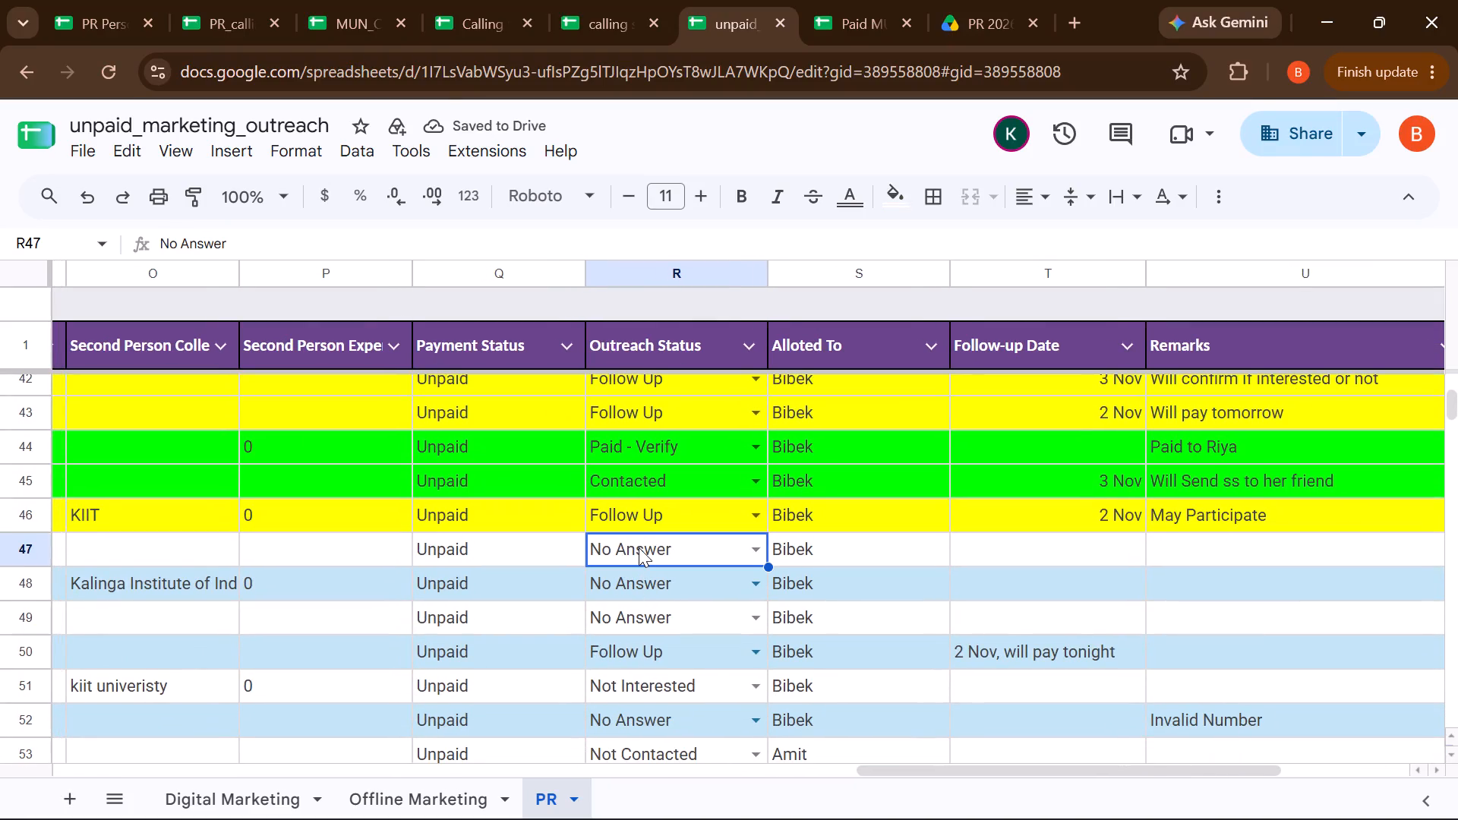
key("Left")
key("Left")
key("Left")
key("Left")
key("Left")
key("Left")
key("Left")
key("Left")
key("Left")
key("Left")
key("Left")
key("Left")
key("Left")
key("Left")
key("Left")
key("Left")
key("Left")
key("Left")
key("Left")
key("Left")
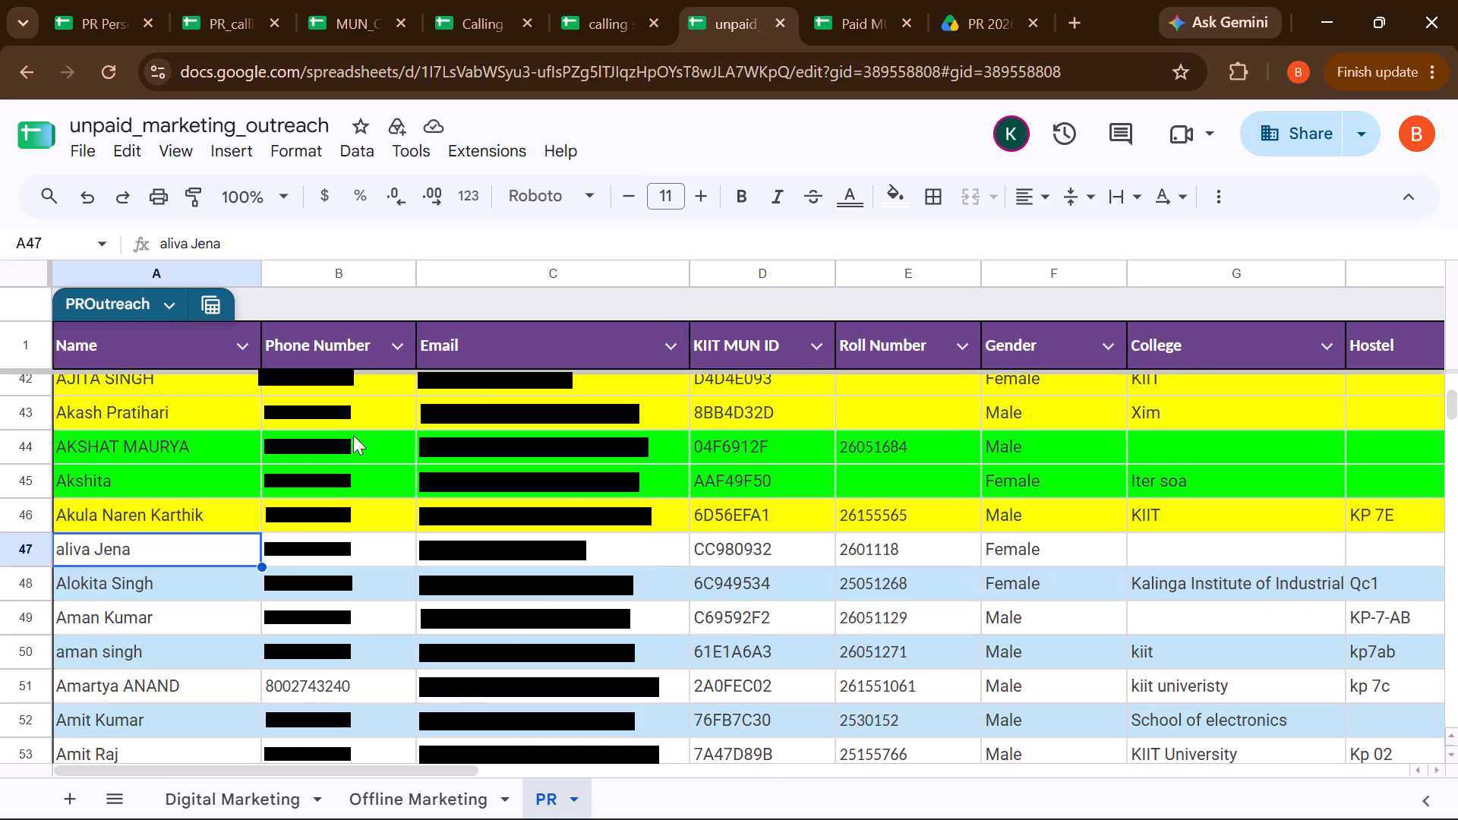
left_click(14, 547)
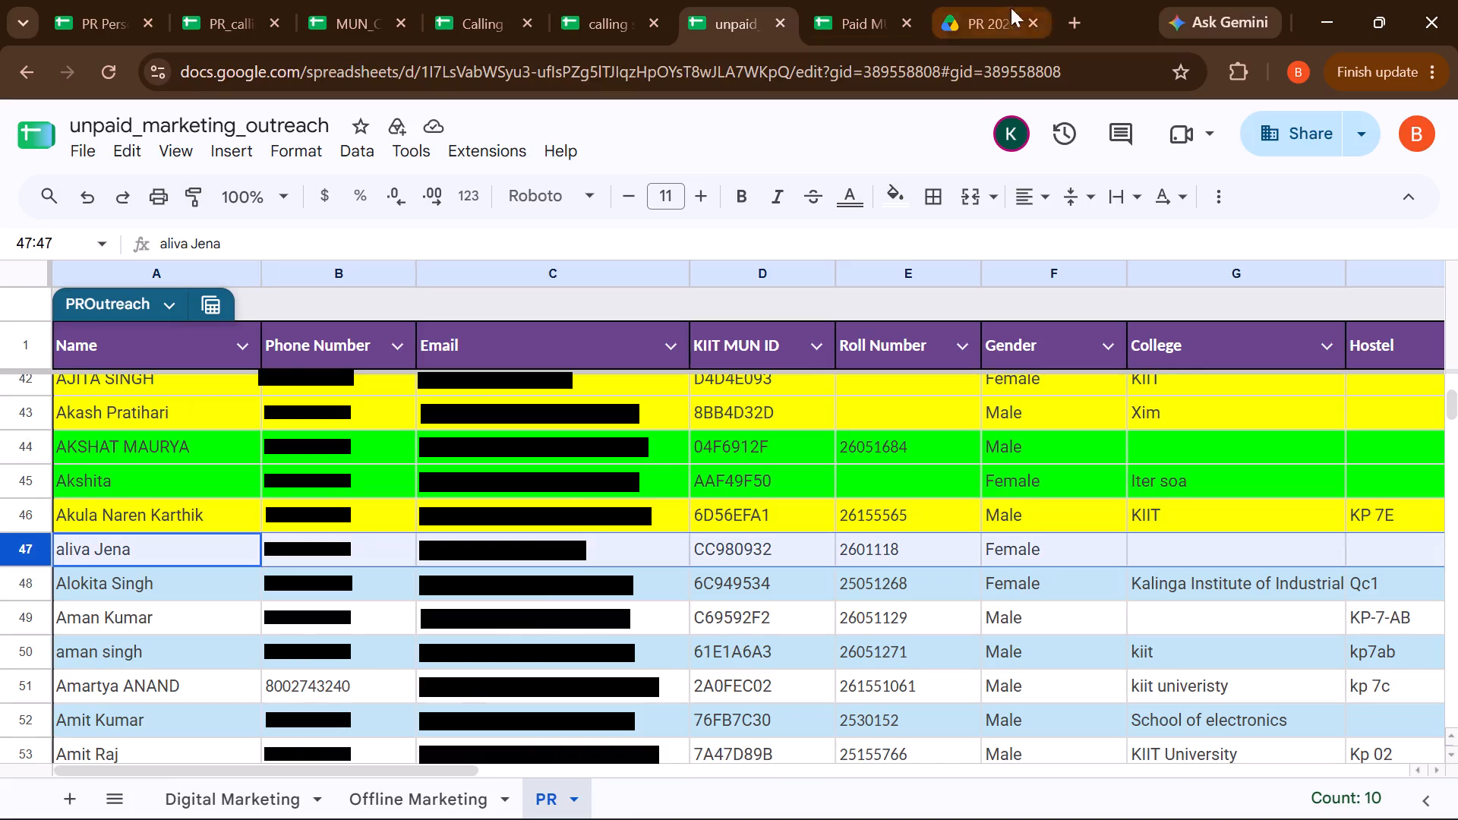
left_click(897, 198)
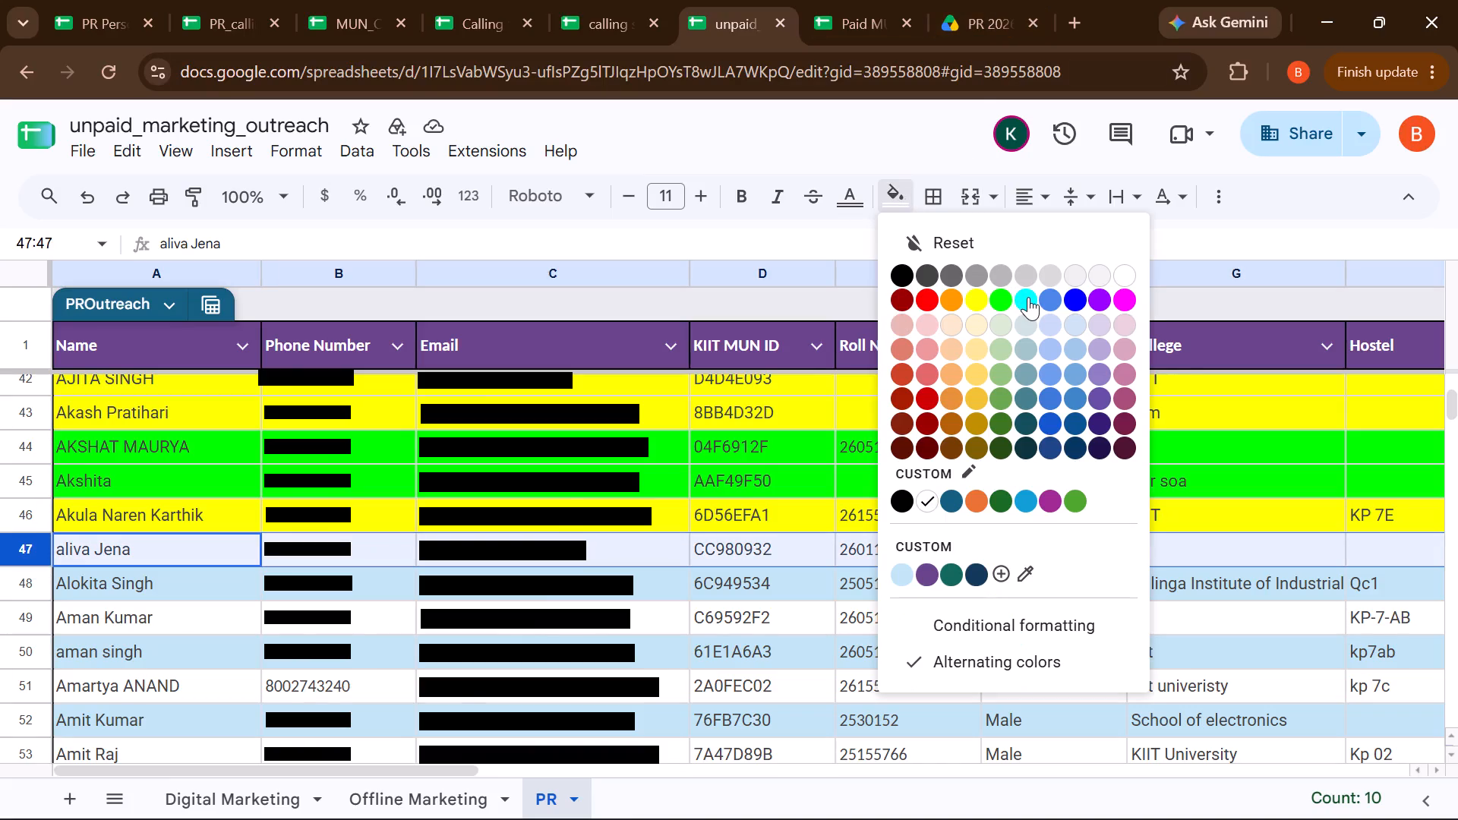
left_click(1028, 297)
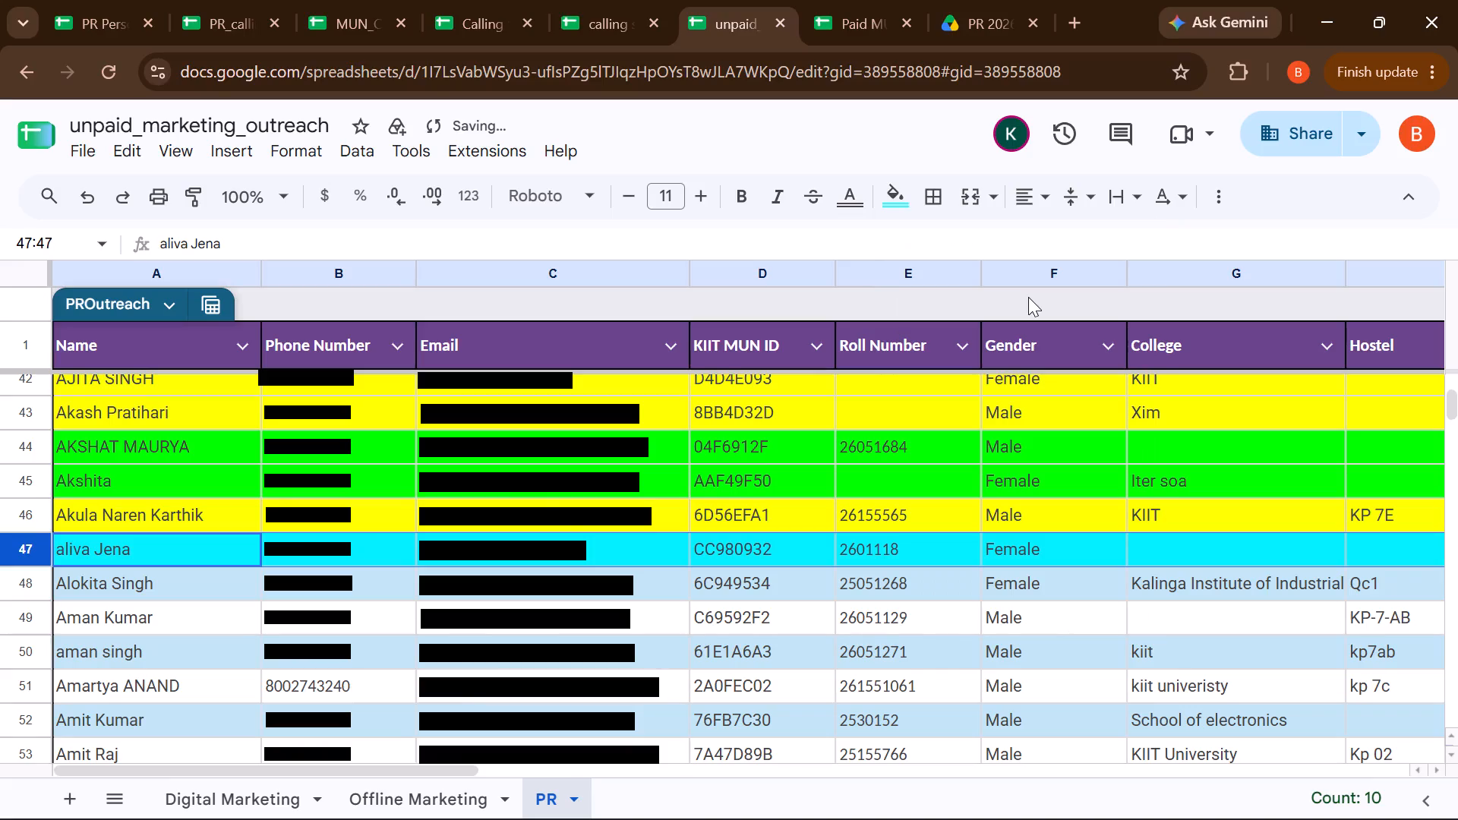
Check the Outreach Status of the registrant in row 48.
key("Down")
key("Right")
key("Right")
key("Right")
key("Right")
key("Right")
key("Right")
key("Right")
key("Right")
key("Right")
key("Right")
key("Right")
key("Right")
key("Right")
key("Right")
key("Right")
key("Right")
key("Right")
key("Right")
key("Right")
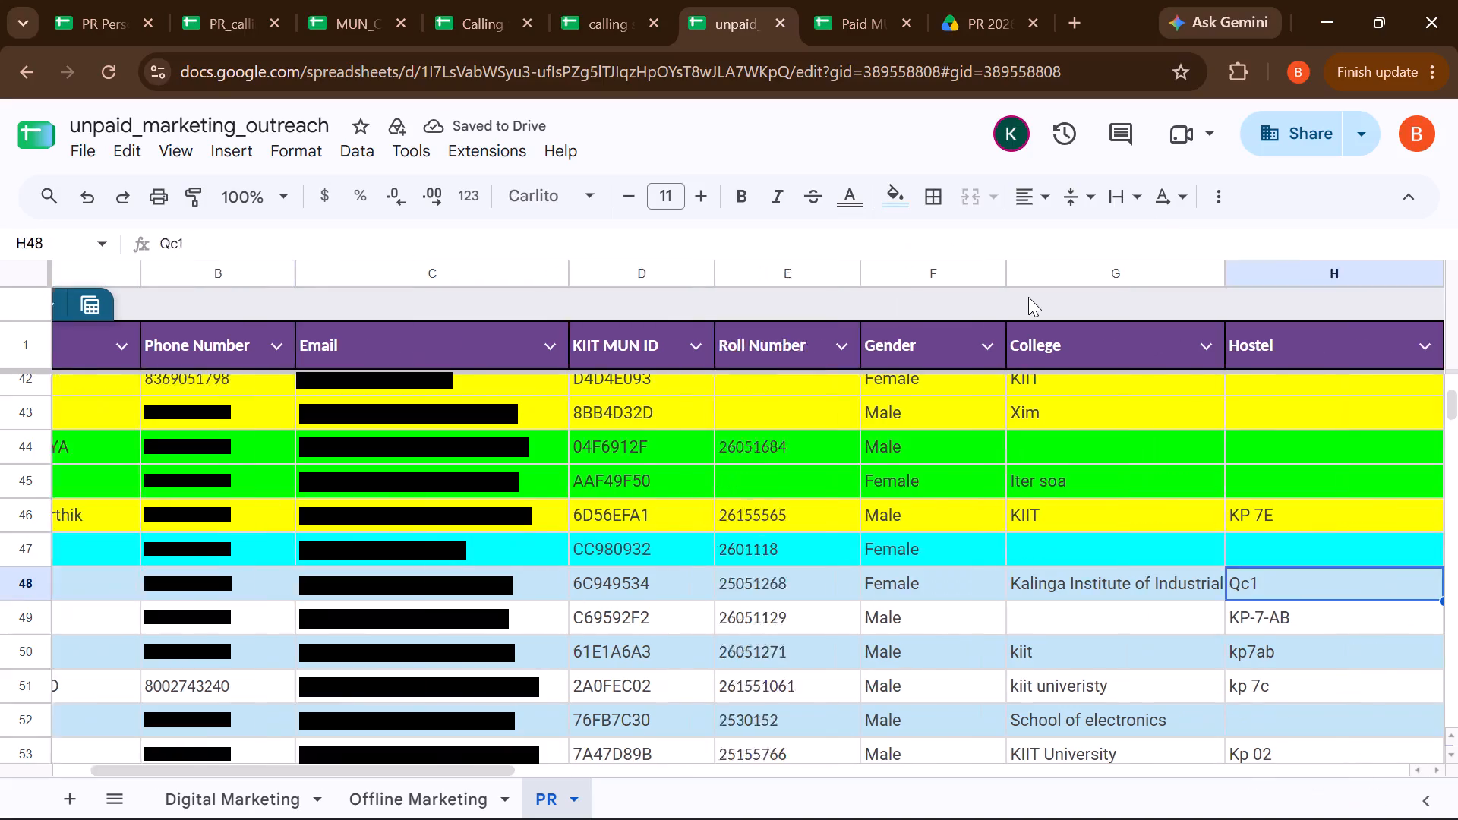
key("Left")
key("Left")
key("Left")
key("Left")
key("Left")
key("Left")
key("Left")
key("Left")
key("Left")
key("Left")
key("Left")
key("Left")
key("Left")
key("Left")
key("Left")
key("Left")
key("Left")
key("Left")
key("Left")
key("Left")
key("Left")
key("Left")
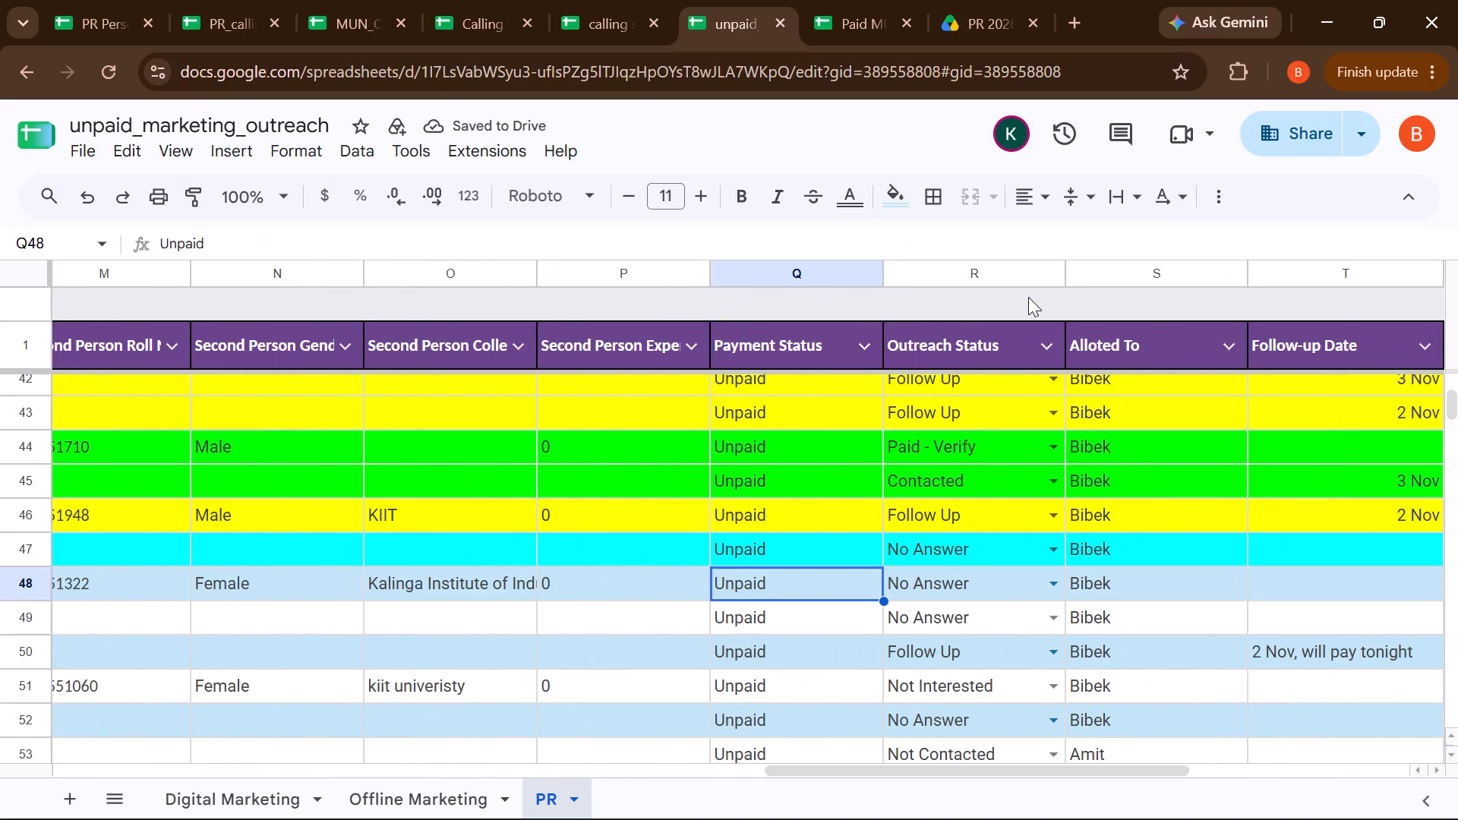
key("Right")
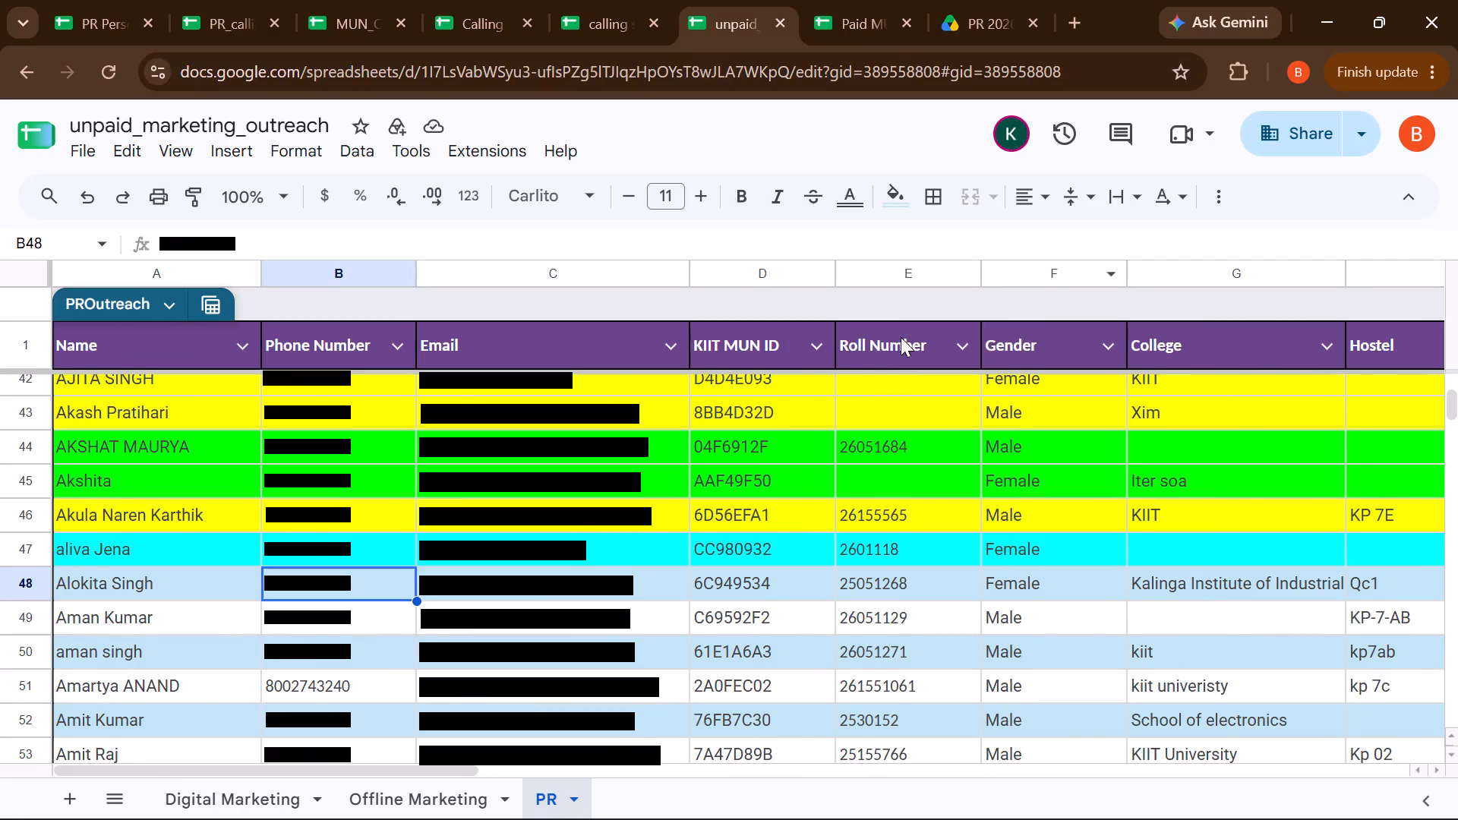
Review the colour coding already applied to the registrant rows above row 48.
scroll(658, 495, "up", 12)
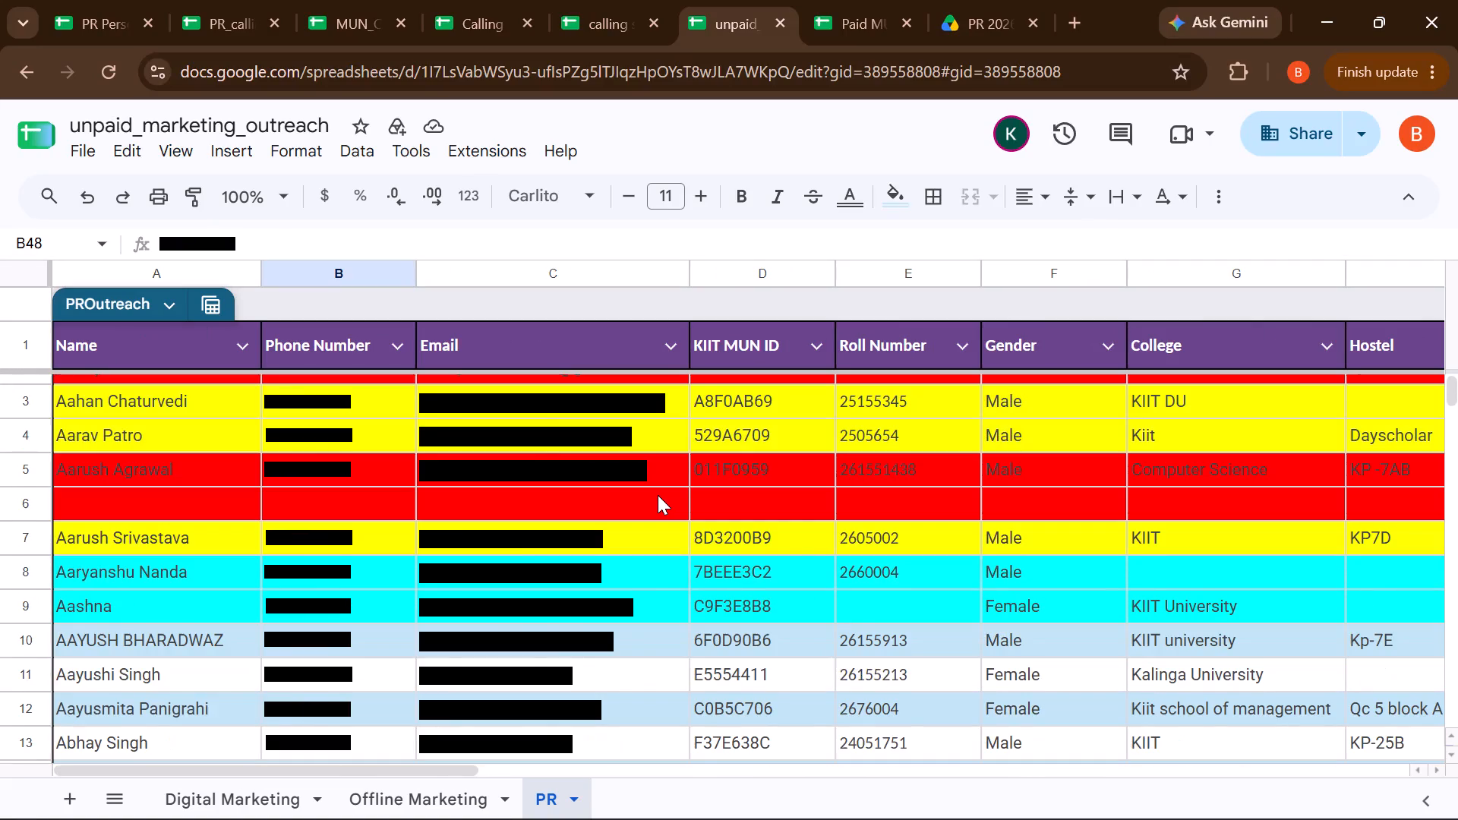
scroll(658, 495, "up", 2)
scroll(658, 495, "down", 8)
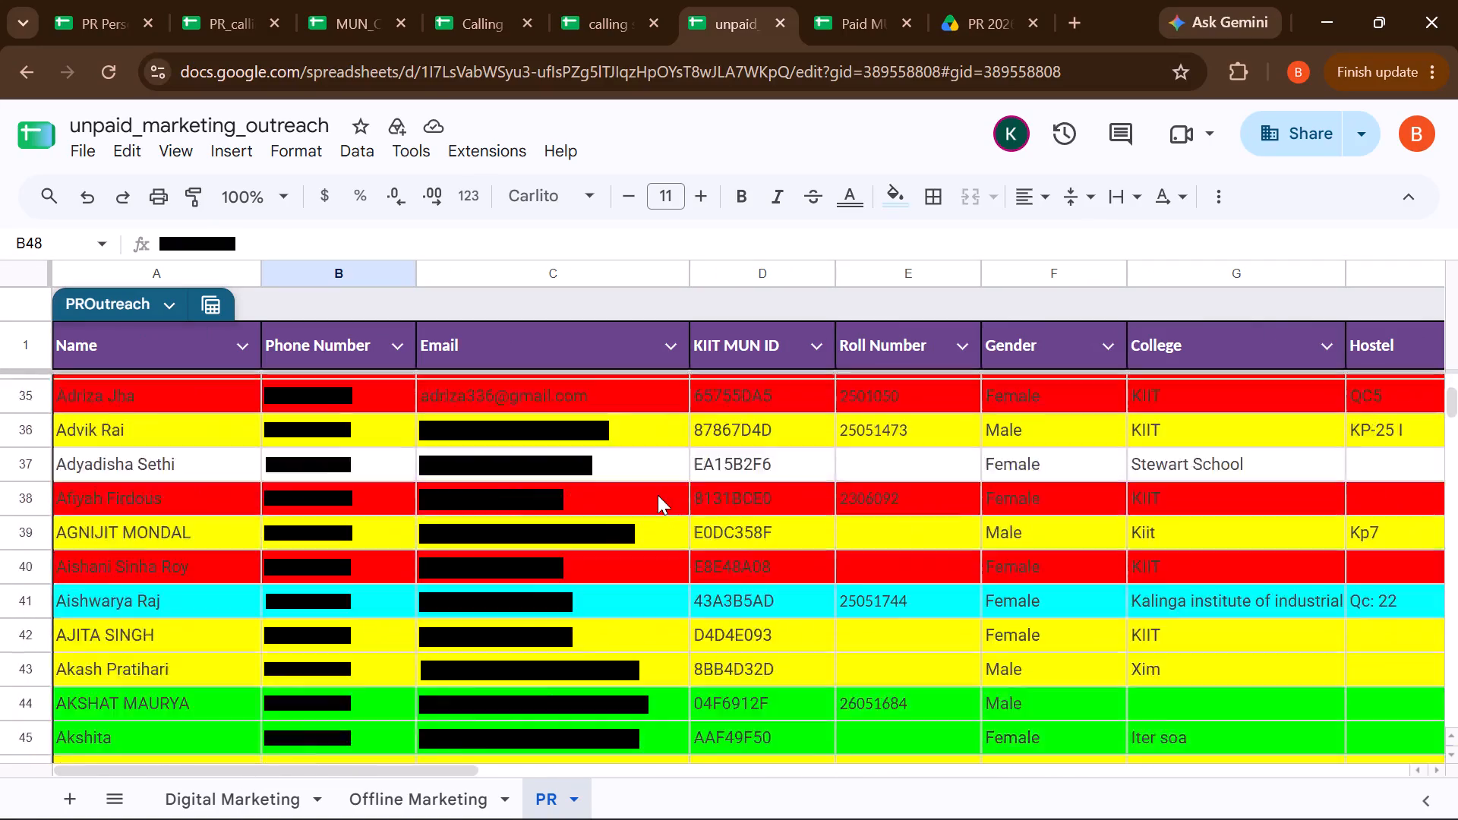
scroll(658, 495, "down", 5)
scroll(658, 495, "up", 2)
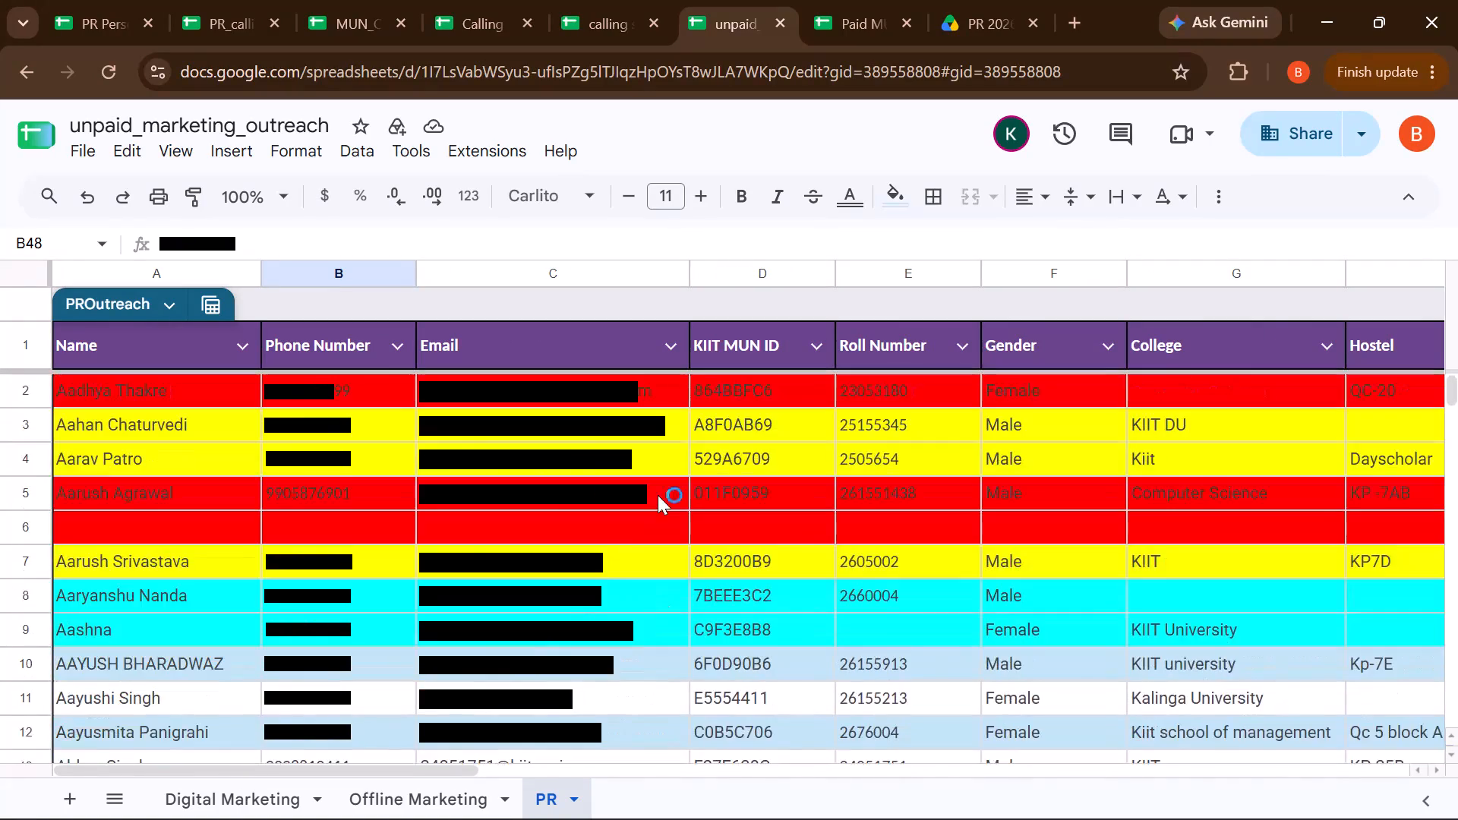
scroll(658, 495, "up", 1)
key("Left")
key("Right")
key("Left")
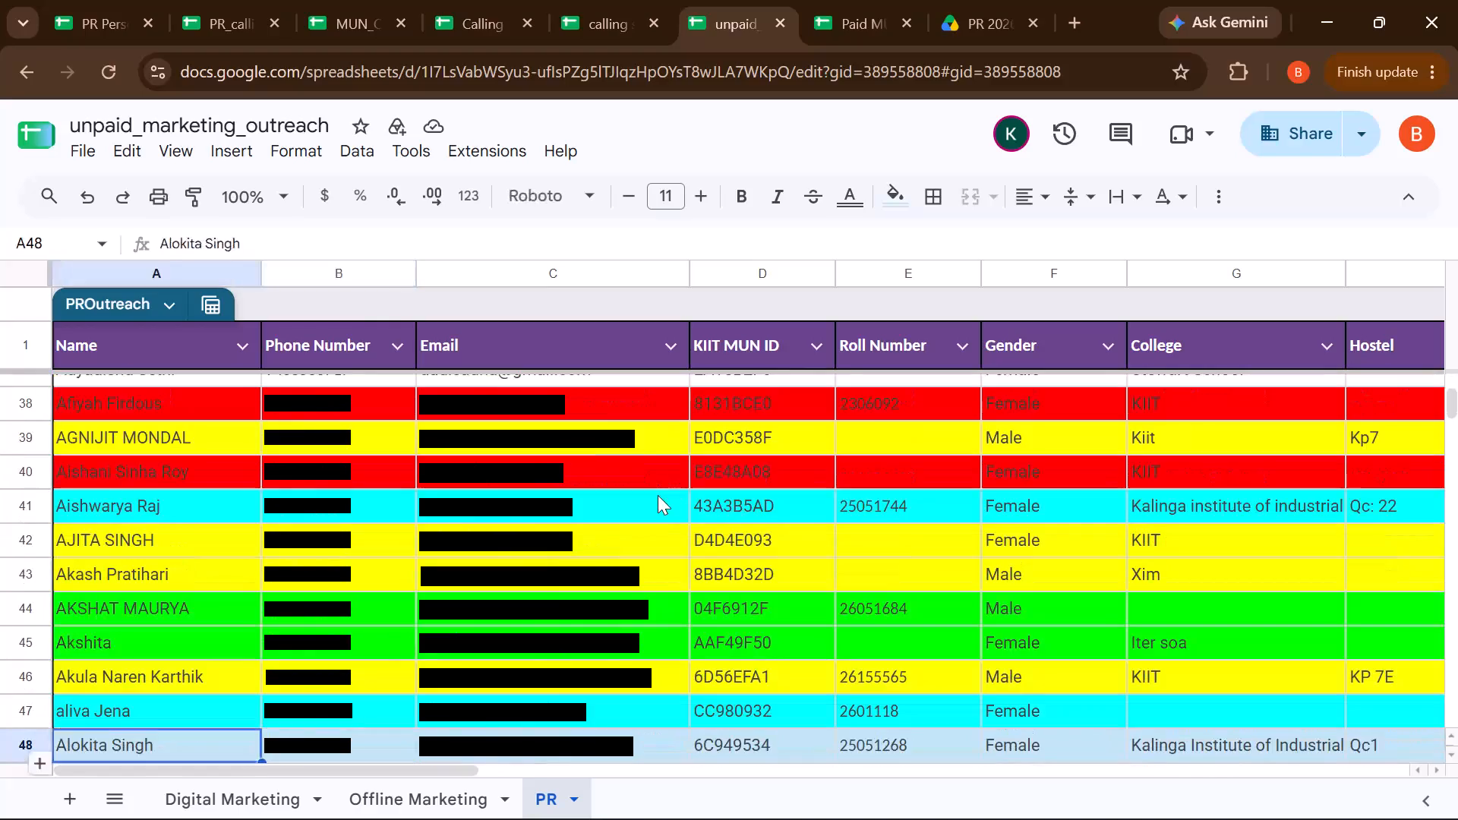
key("Right")
key("Left")
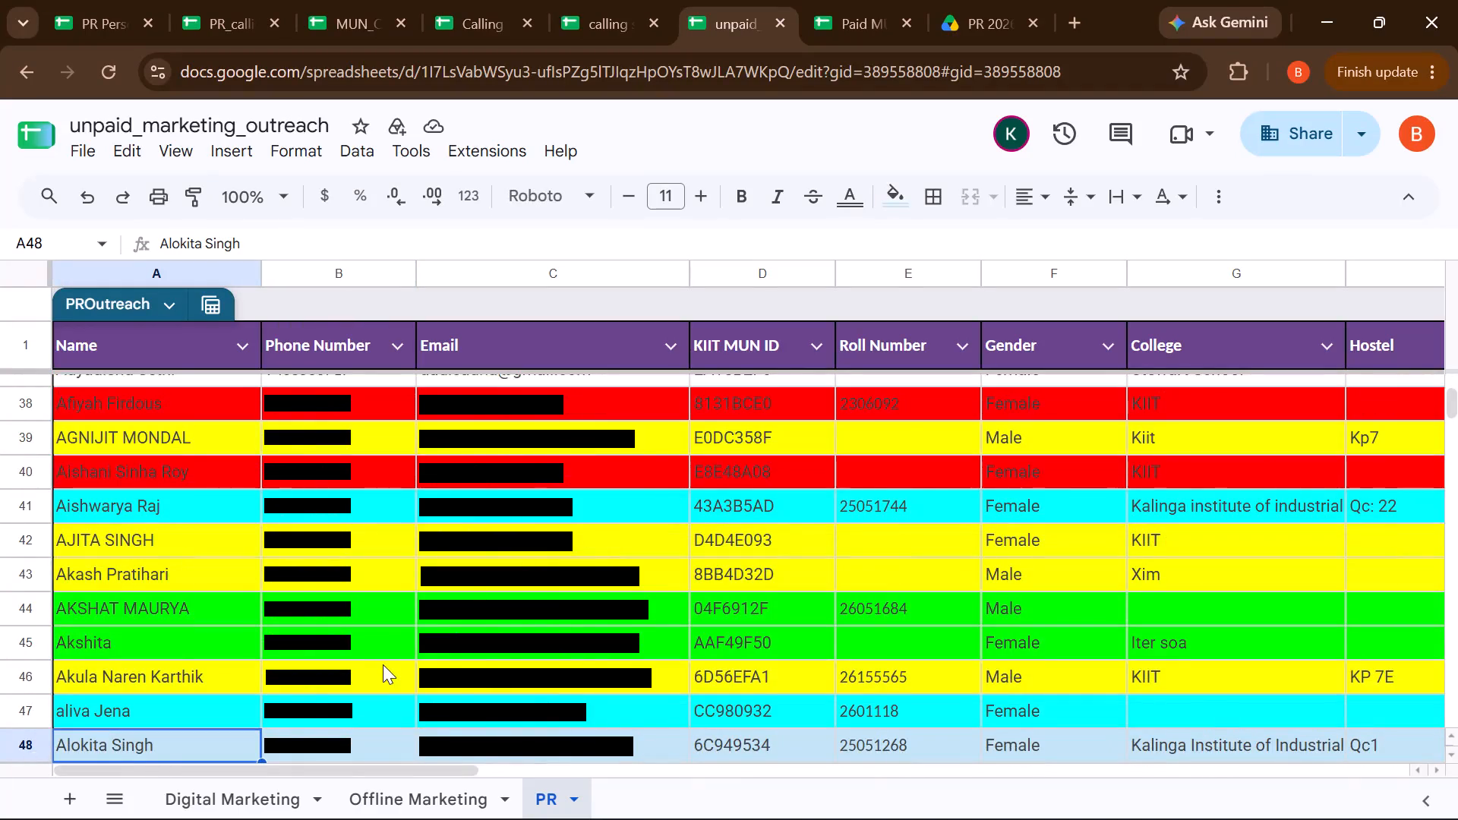
Fill the whole of row 48, the No Answer registrant, with cyan.
scroll(383, 664, "down", 2)
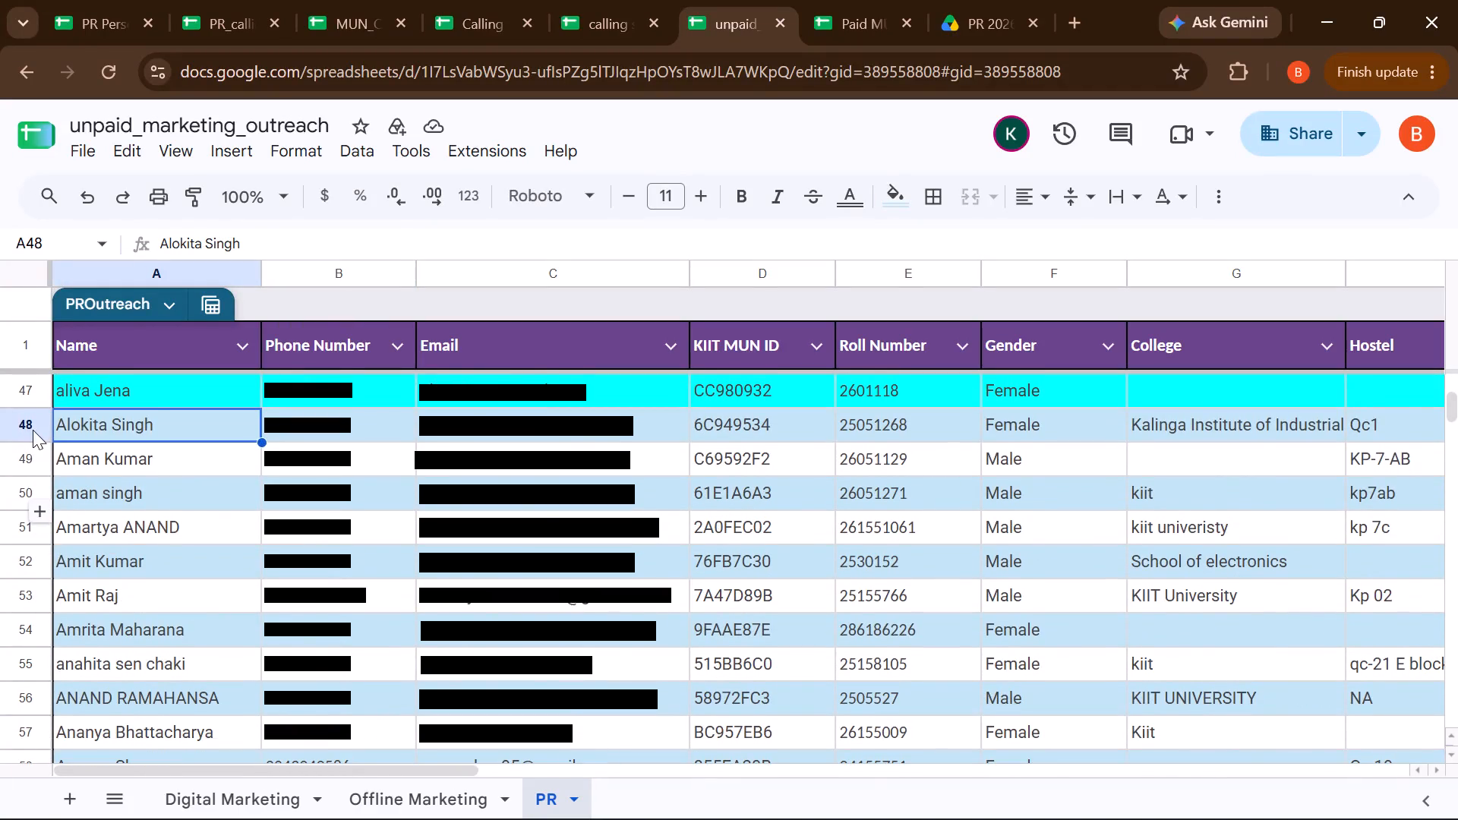
left_click(32, 421)
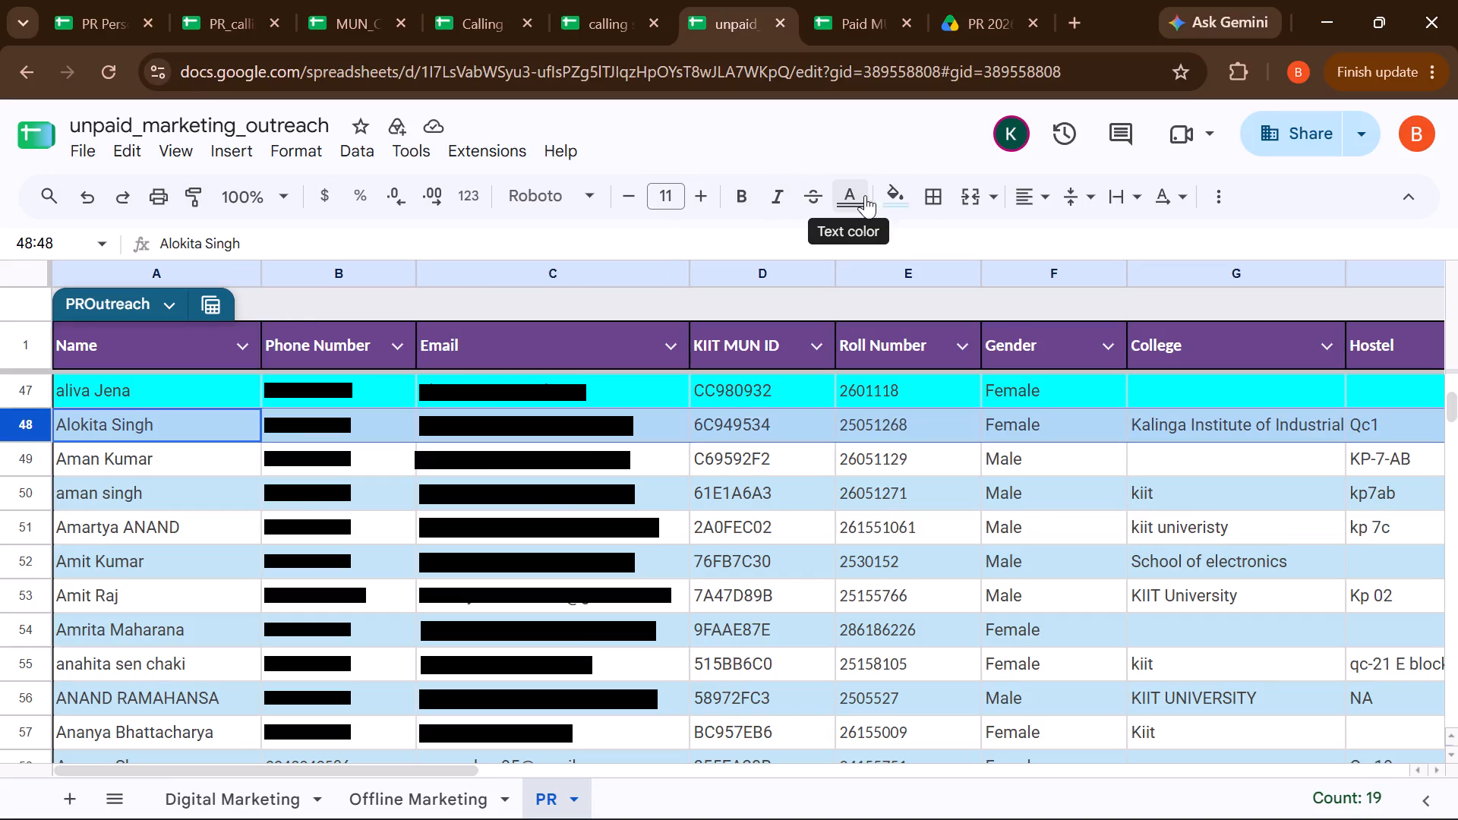
left_click(895, 194)
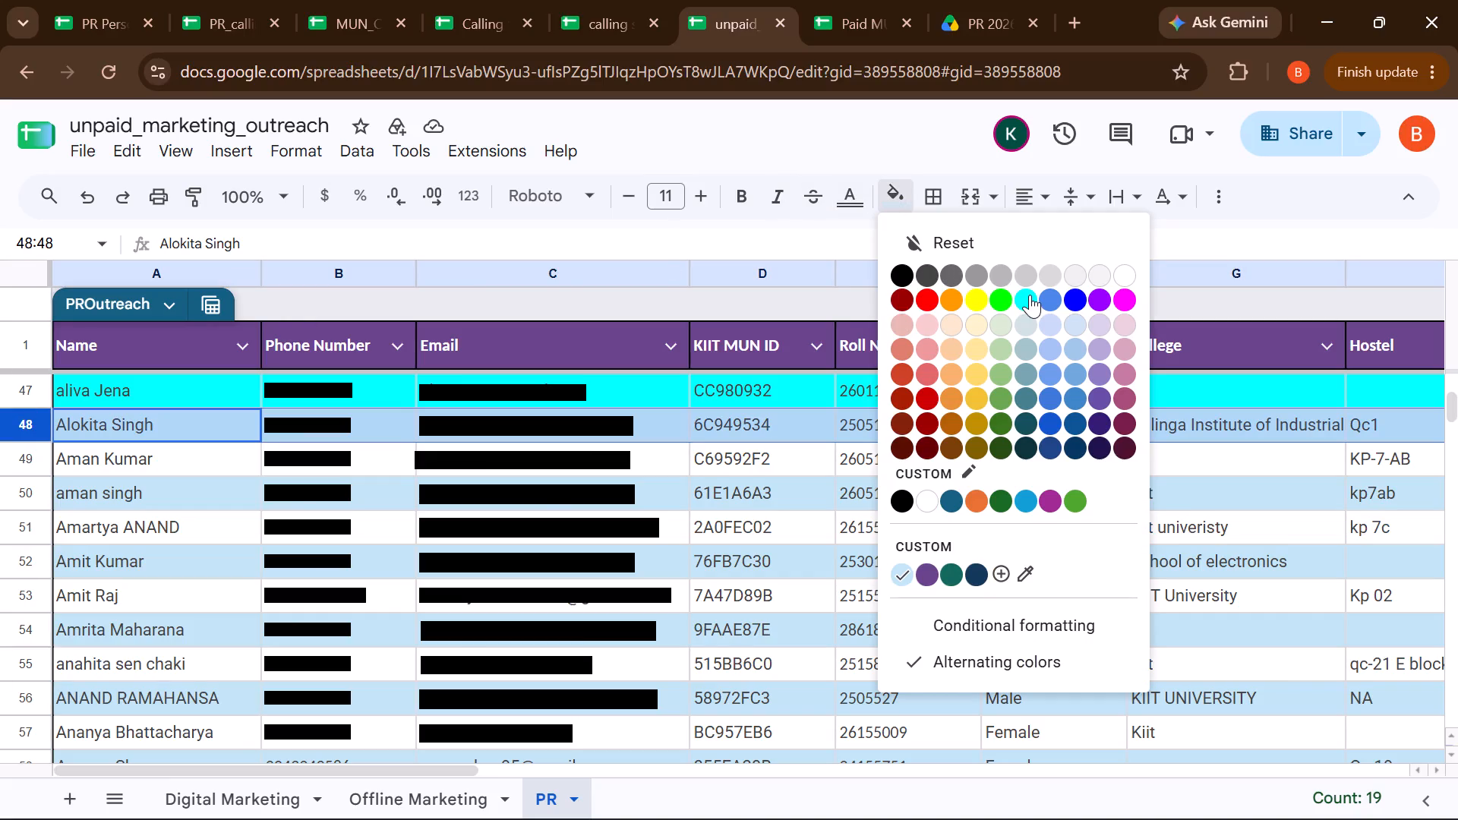
left_click(1030, 295)
Fill the whole of row 49, the No Answer registrant, with cyan.
left_click(650, 452)
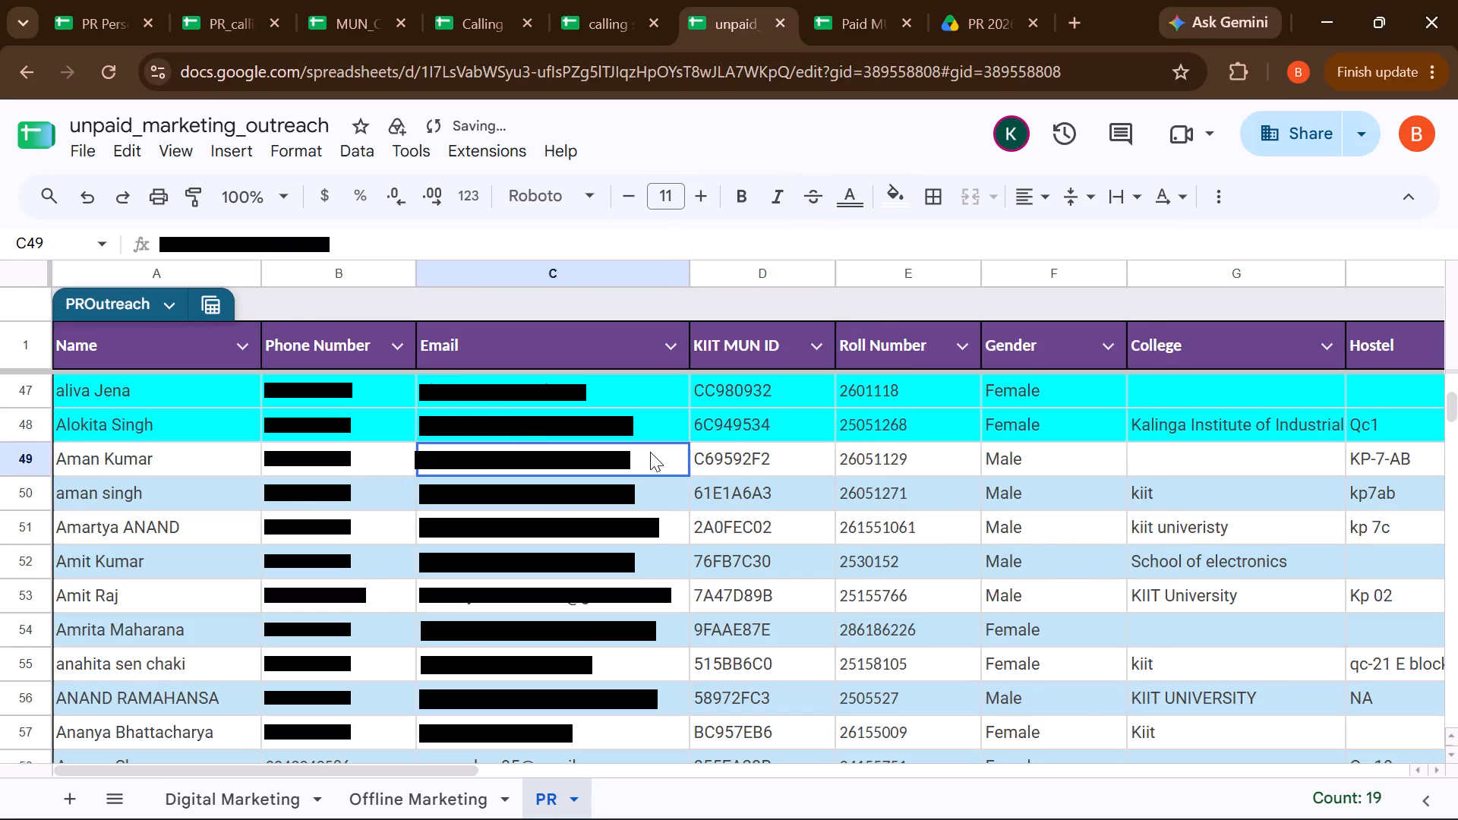
key("Right")
key("Right")
key("Right")
key("Right")
key("Right")
key("Right")
key("Right")
key("Right")
key("Right")
key("Right")
key("Right")
key("Right")
key("Right")
key("Right")
key("Right")
key("Right")
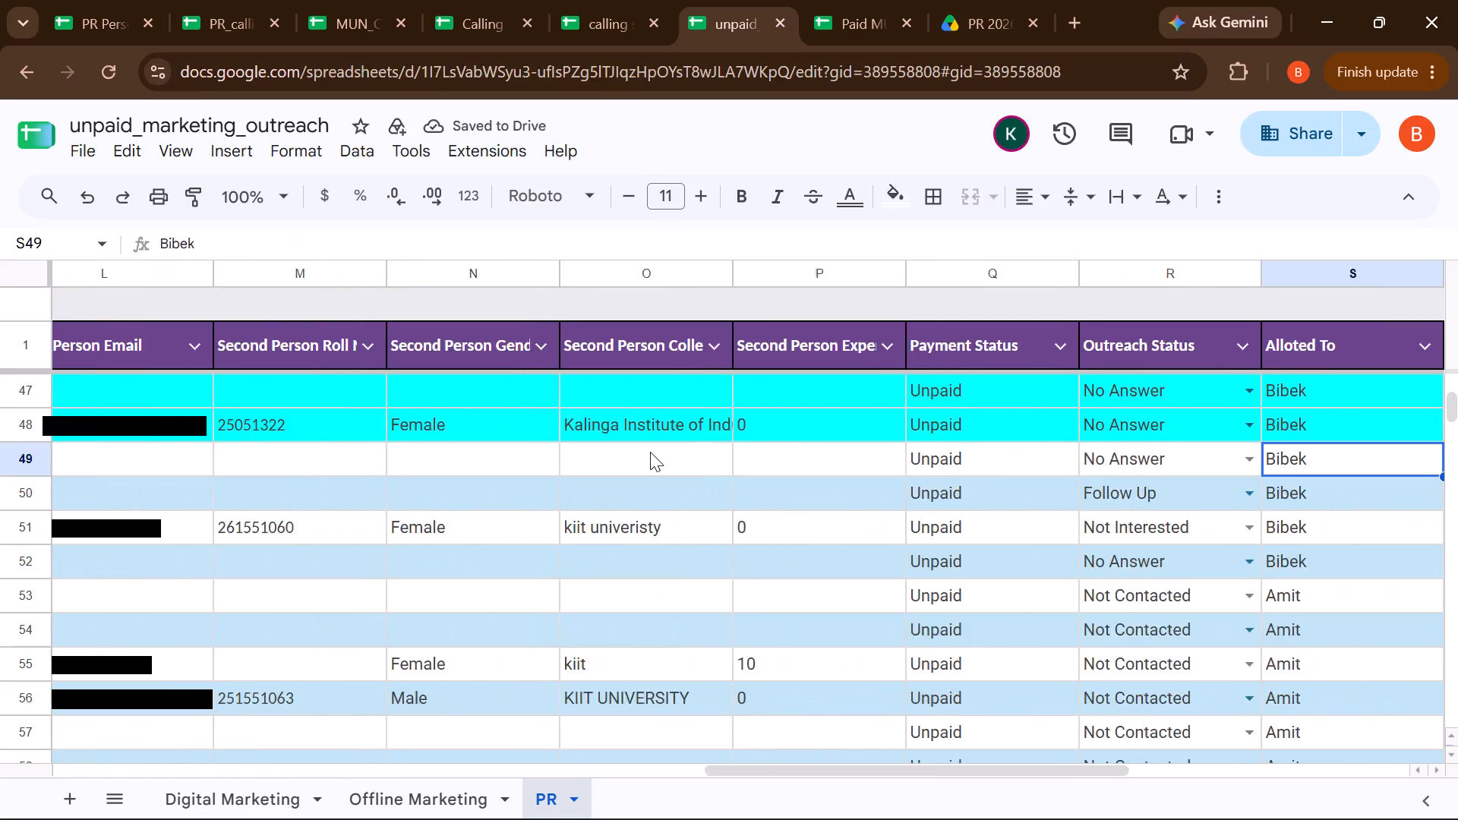
key("Right")
key("Left")
key("Left")
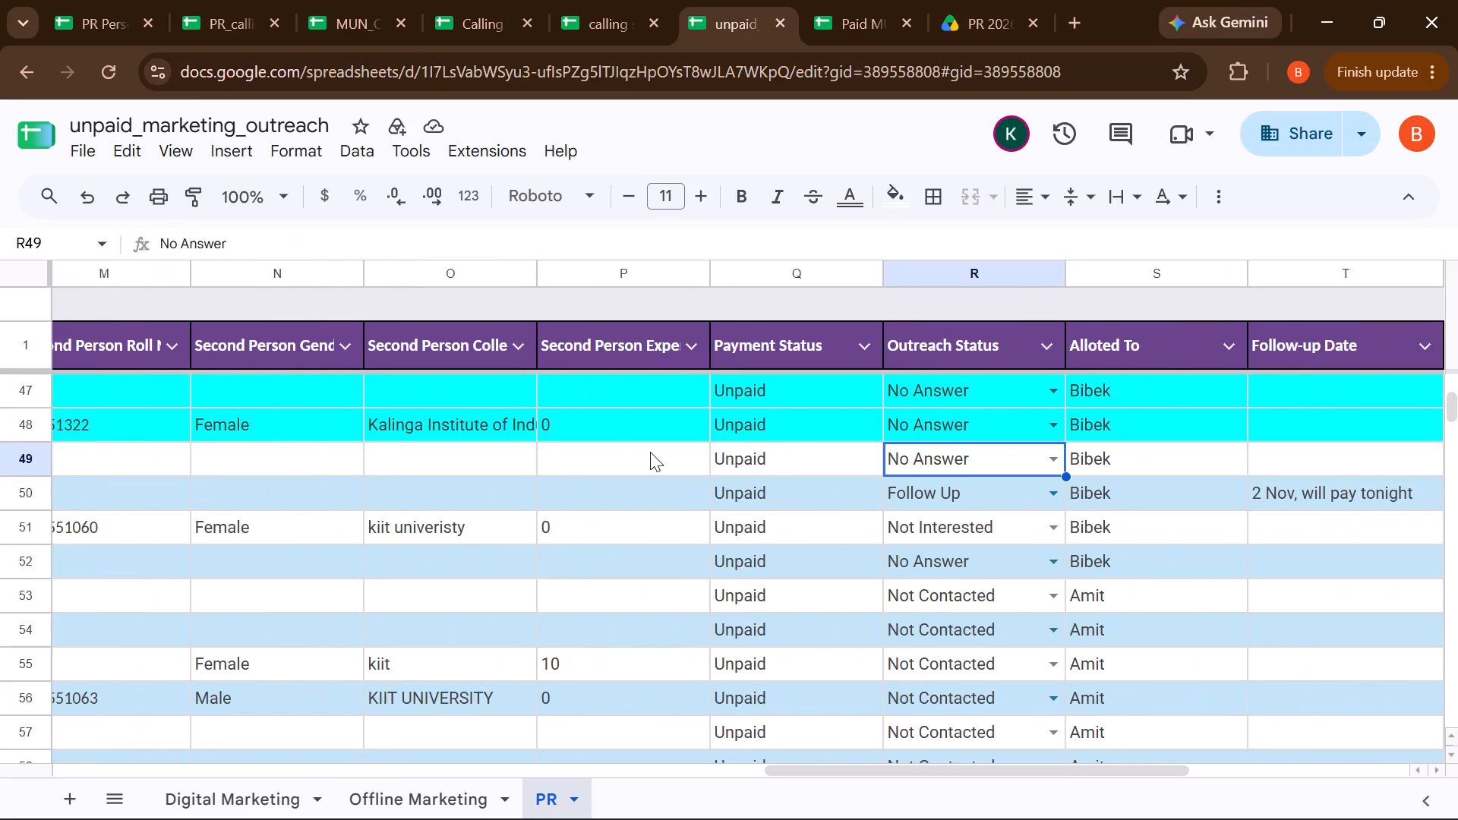
key("Left")
key("Left")
key("Left")
key("Left")
key("Left")
key("Left")
key("Left")
key("Left")
key("Left")
key("Left")
key("Left")
key("Left")
key("Left")
key("Left")
key("Left")
key("Left")
key("Left")
key("Left")
key("Left")
key("Left")
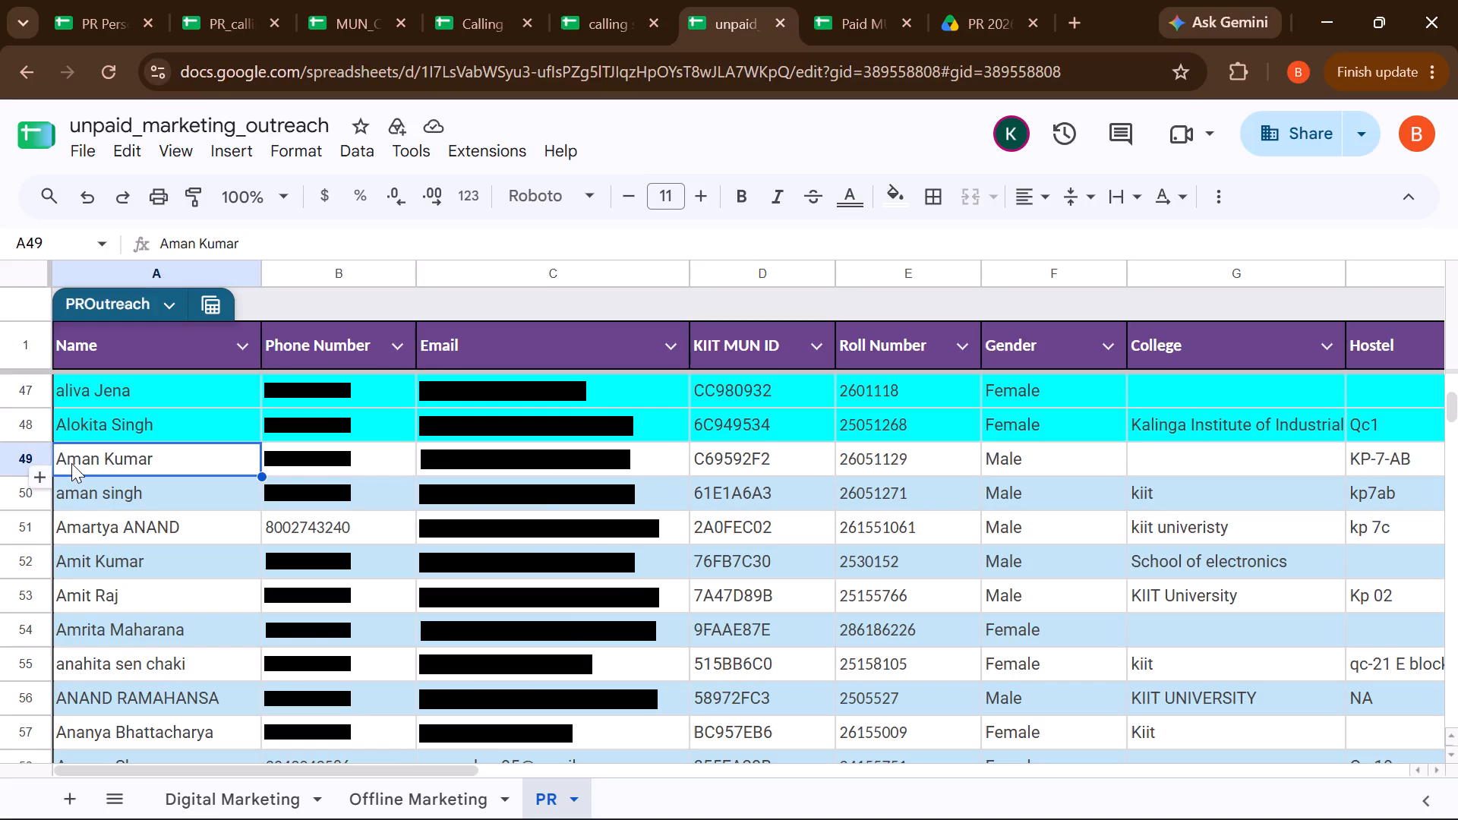
left_click(30, 456)
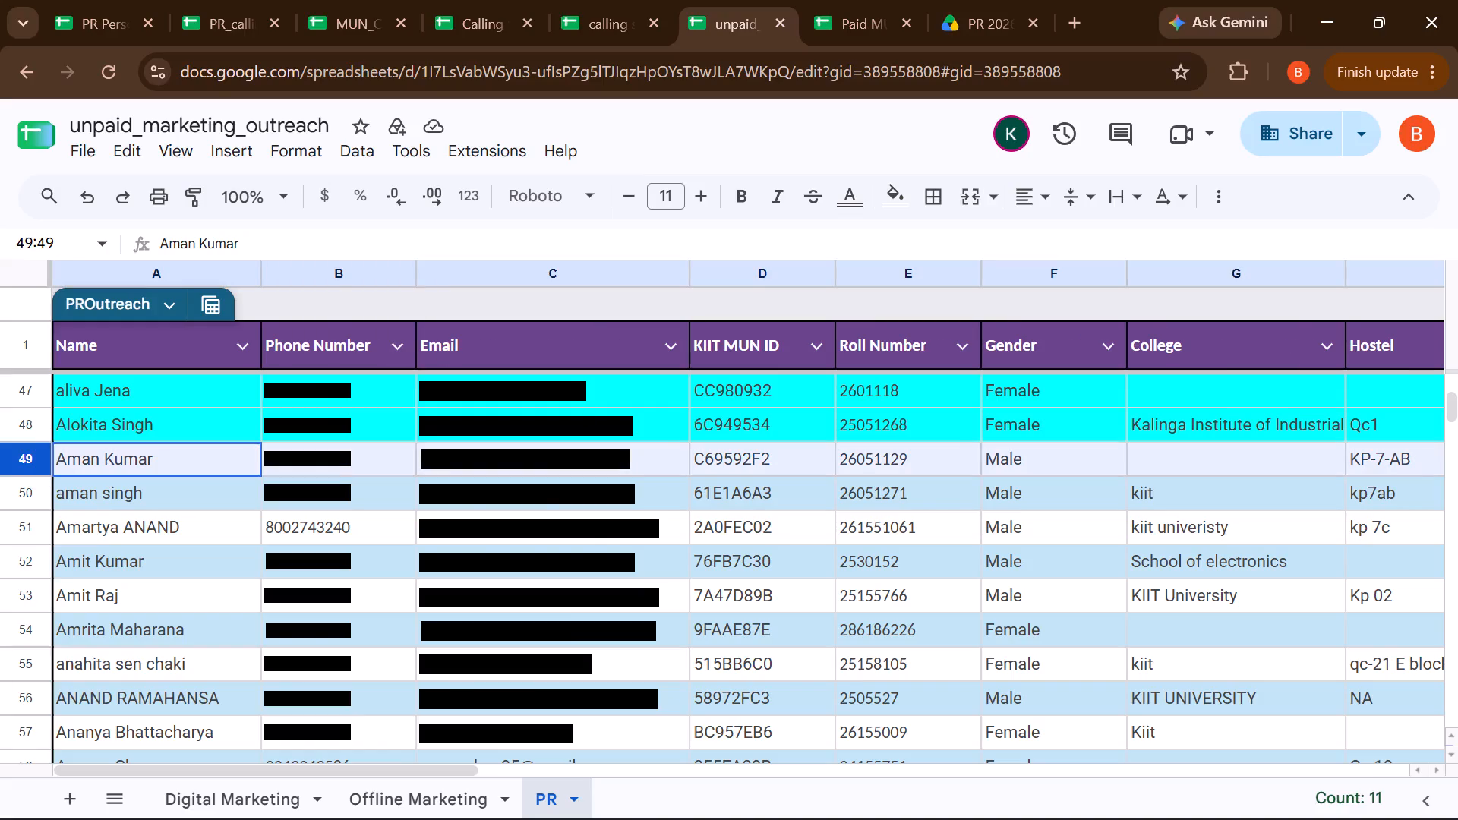
left_click(898, 195)
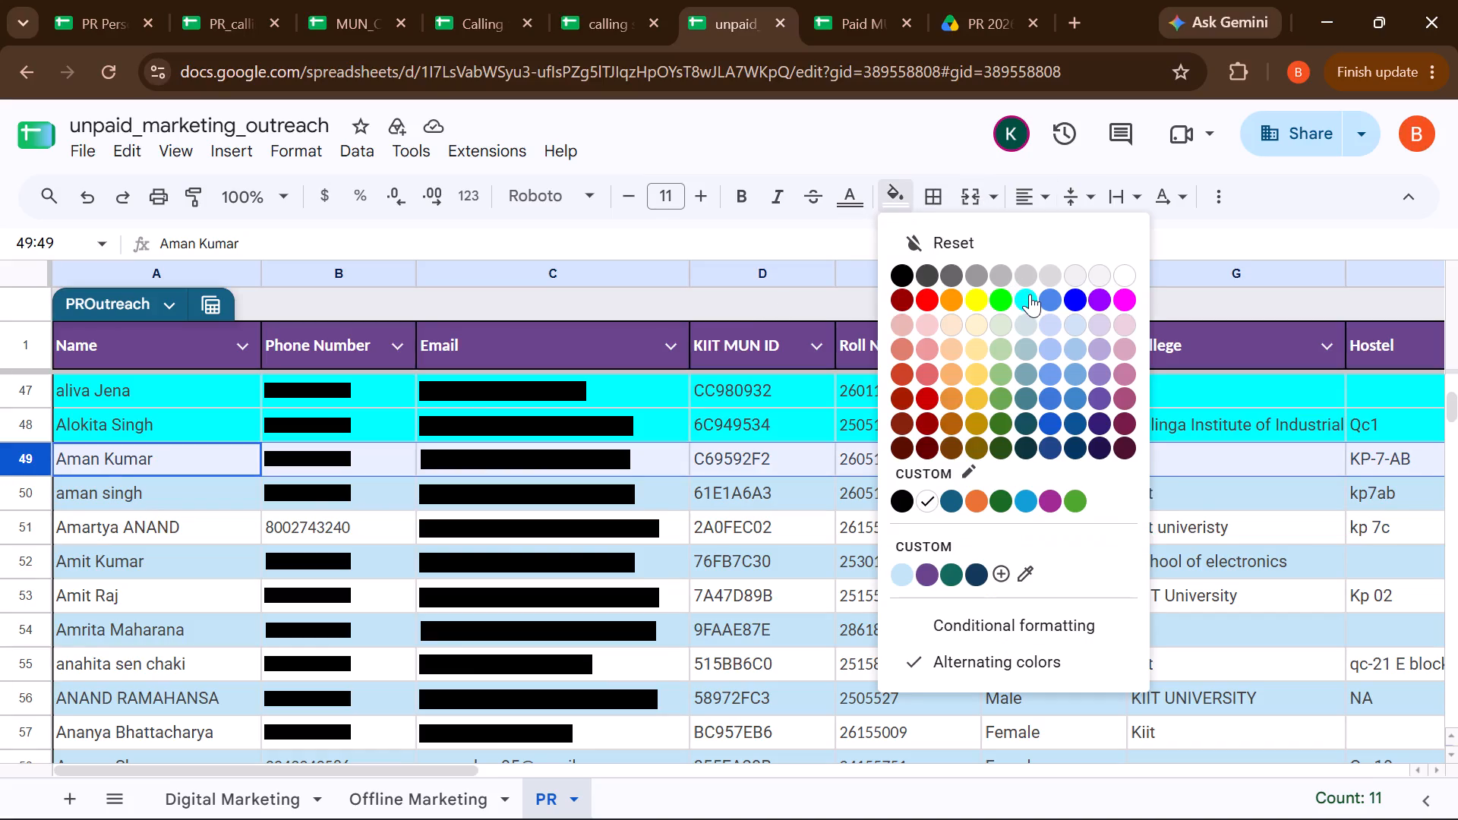
left_click(1030, 294)
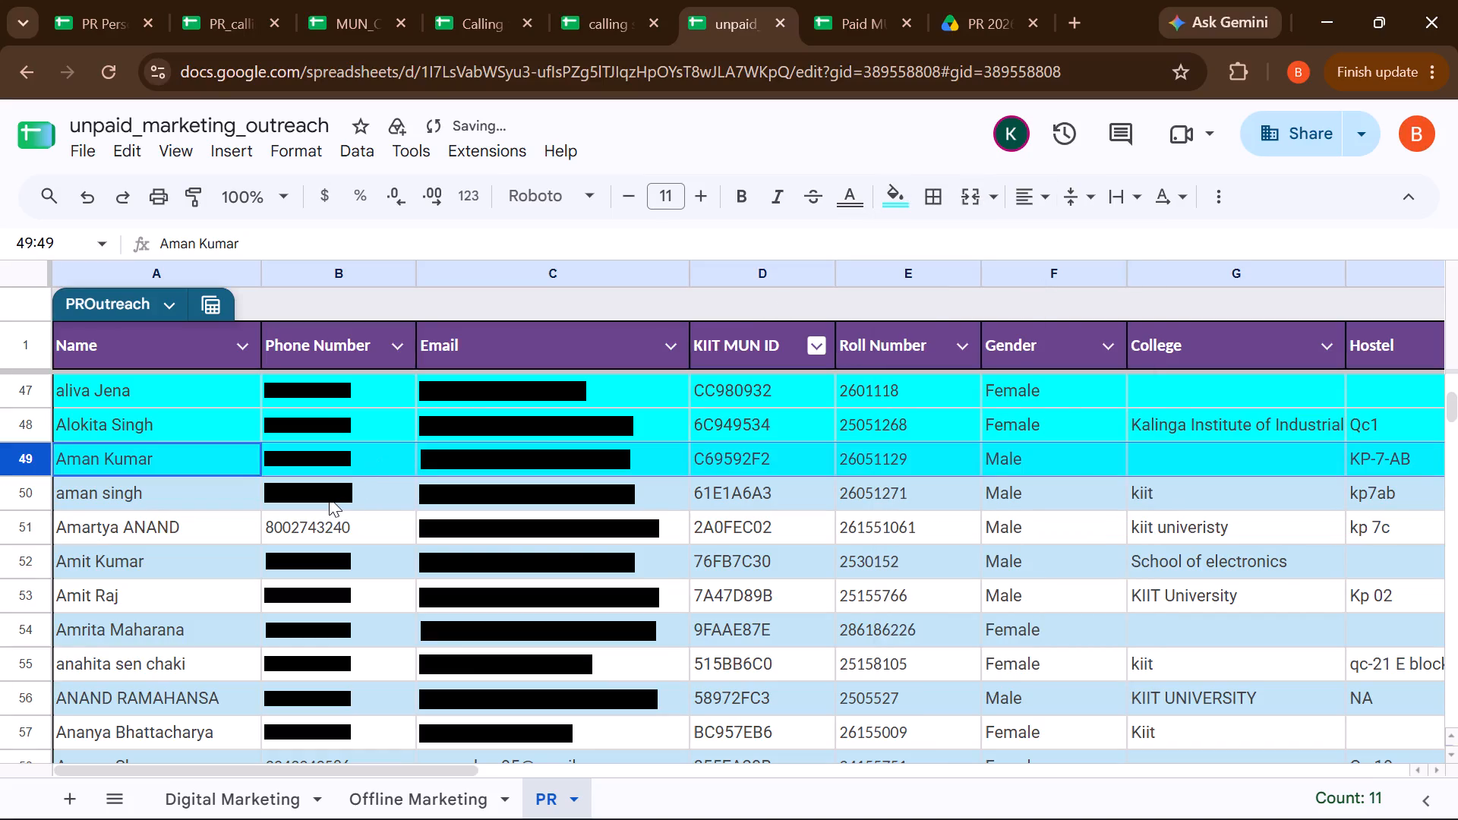
Check the Outreach Status and Follow-up Date entries of the registrant in row 50.
left_click(329, 497)
key("Right")
key("Right")
key("Right")
key("Right")
key("Right")
key("Right")
key("Right")
key("Right")
key("Right")
key("Right")
key("Right")
key("Right")
key("Right")
key("Right")
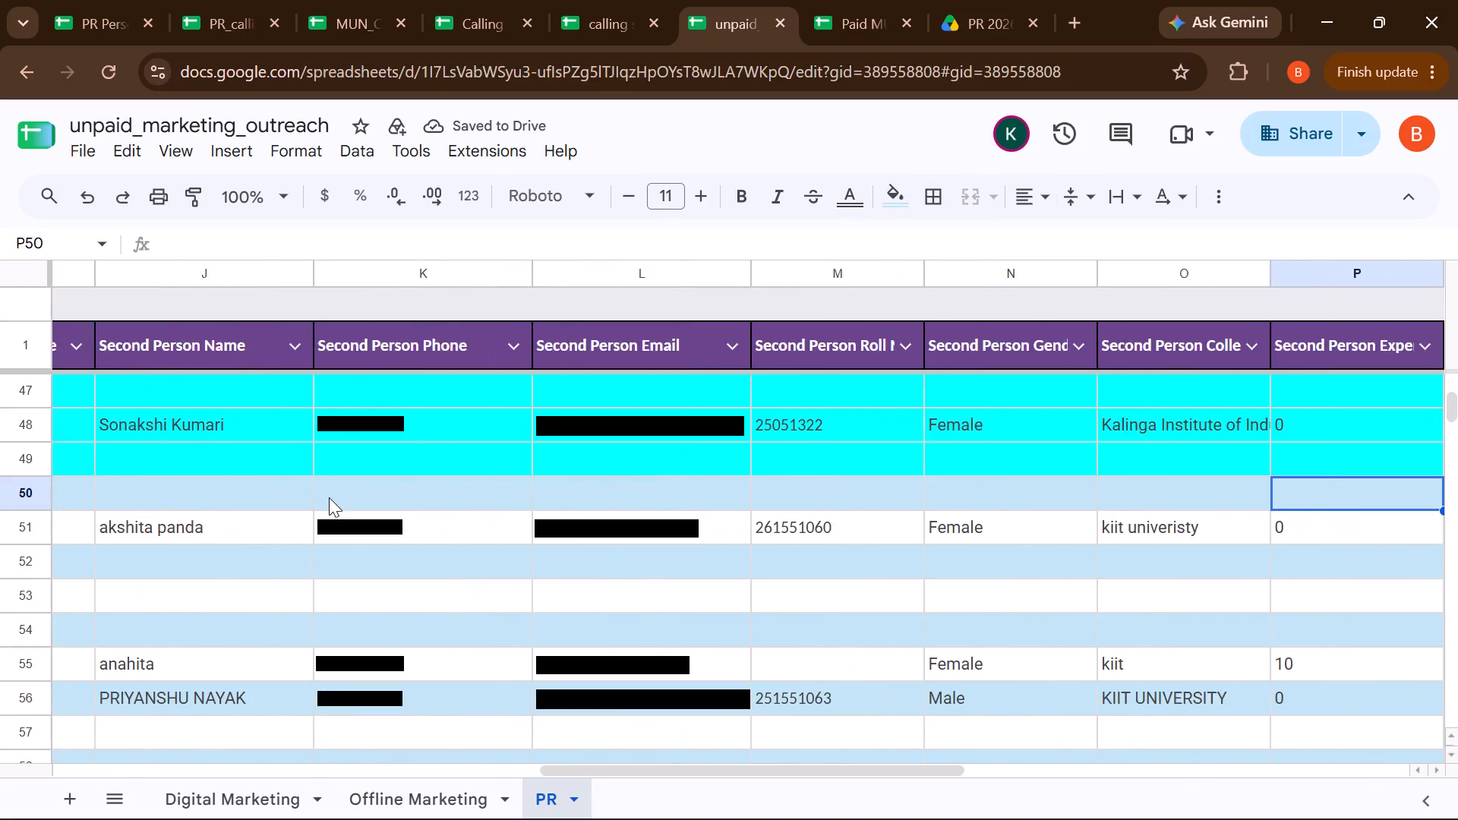
key("Right")
key("Right")
key("Right")
key("Right")
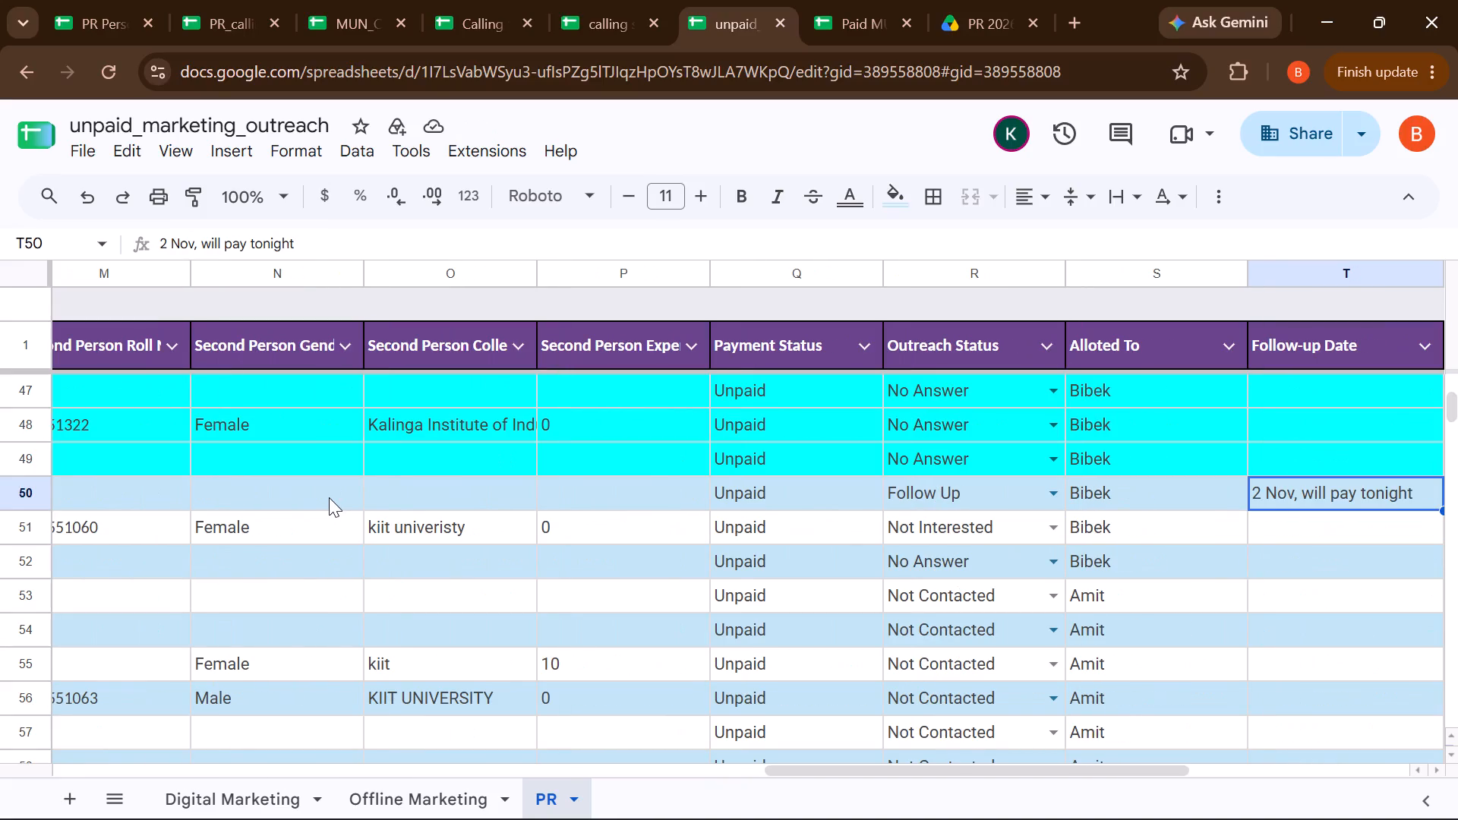
key("Left")
key("Left")
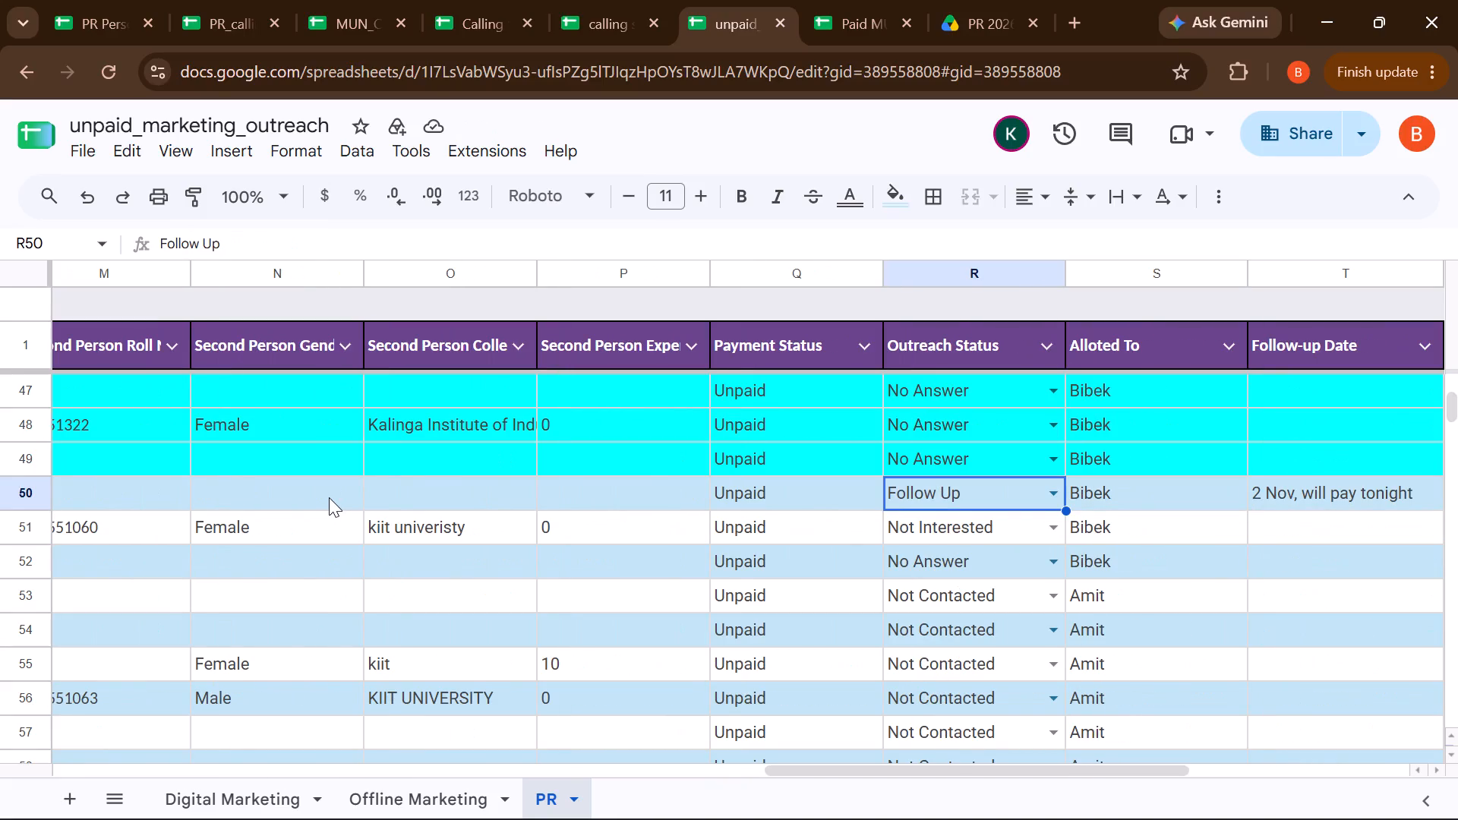
Fill the whole of row 51, the Not Interested registrant, with red.
key("Down")
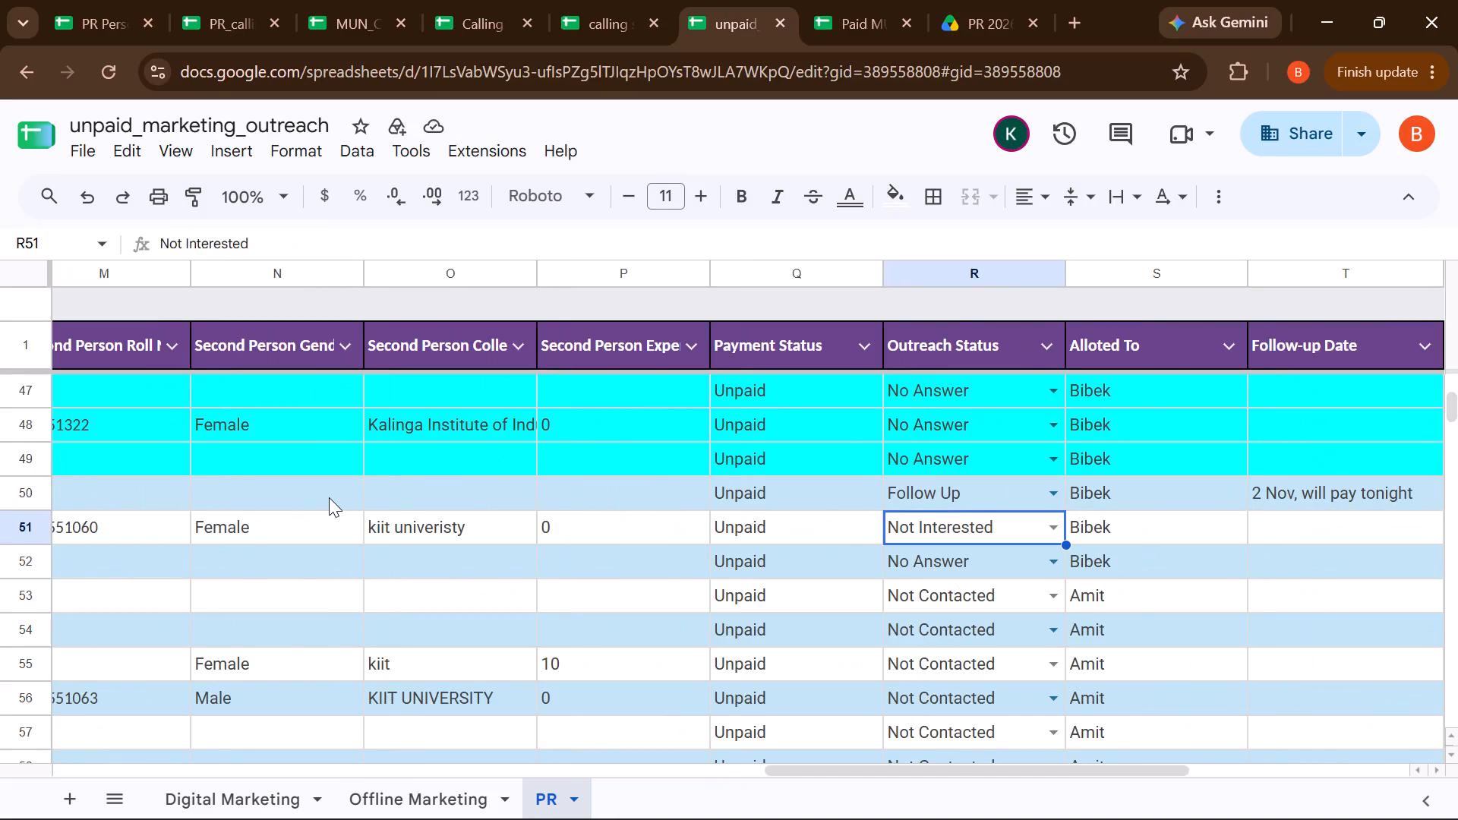
left_click(26, 524)
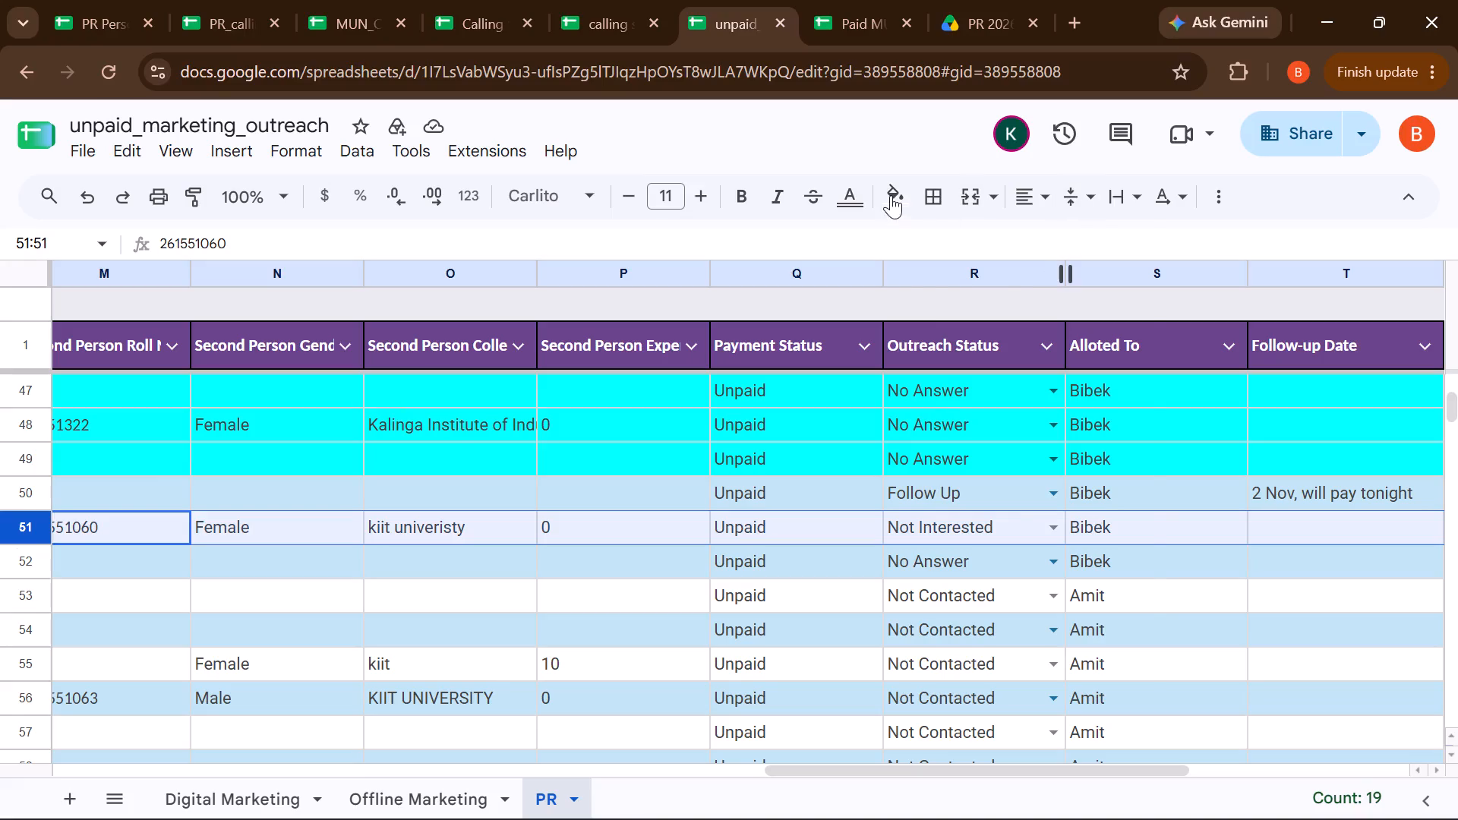
left_click(891, 195)
left_click(924, 299)
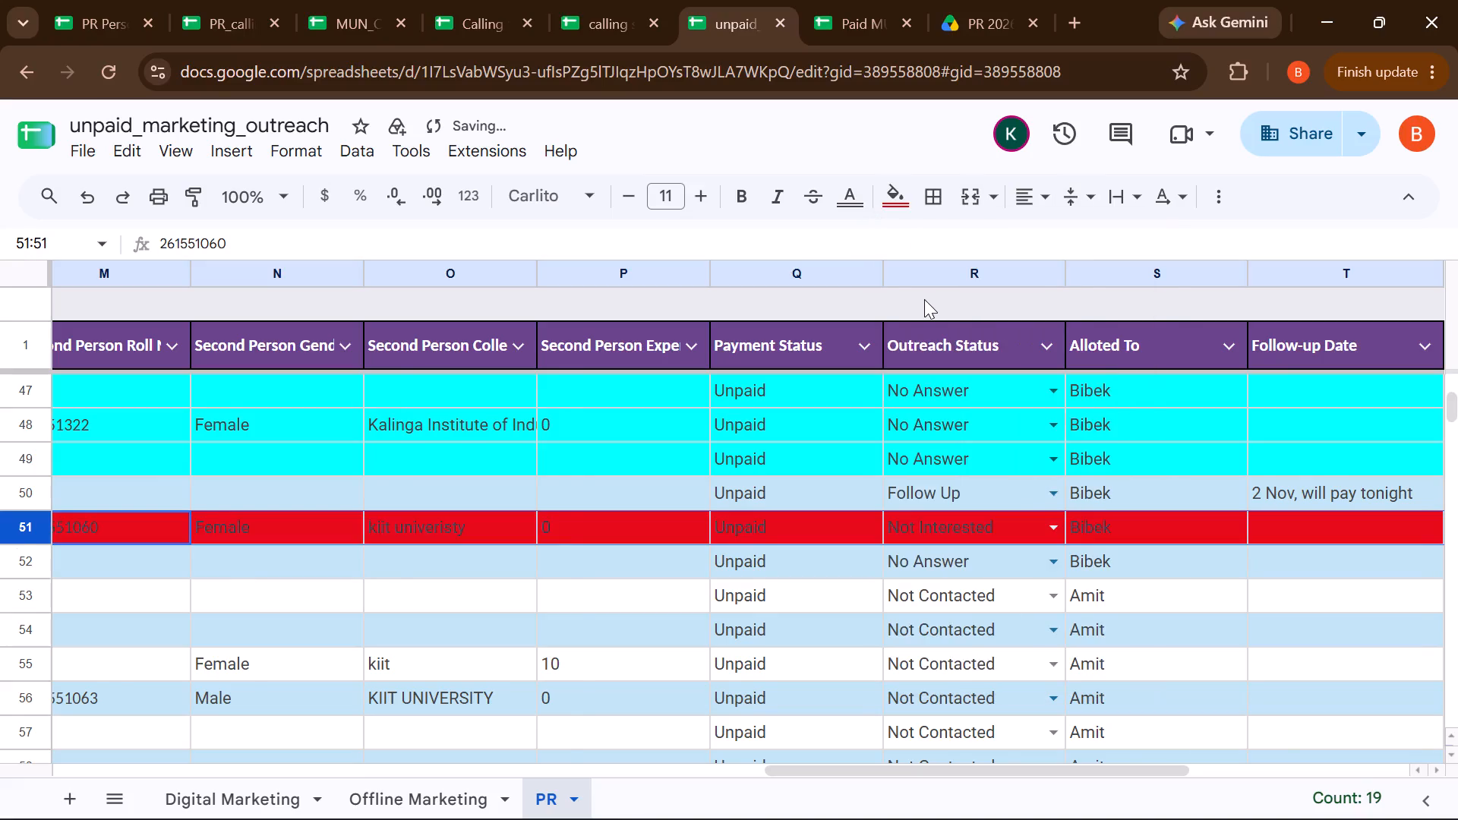
Review the entries of the registrant in row 52, from the name and phone number across to the outreach details.
key("Down")
key("Right")
key("Right")
key("Right")
key("Right")
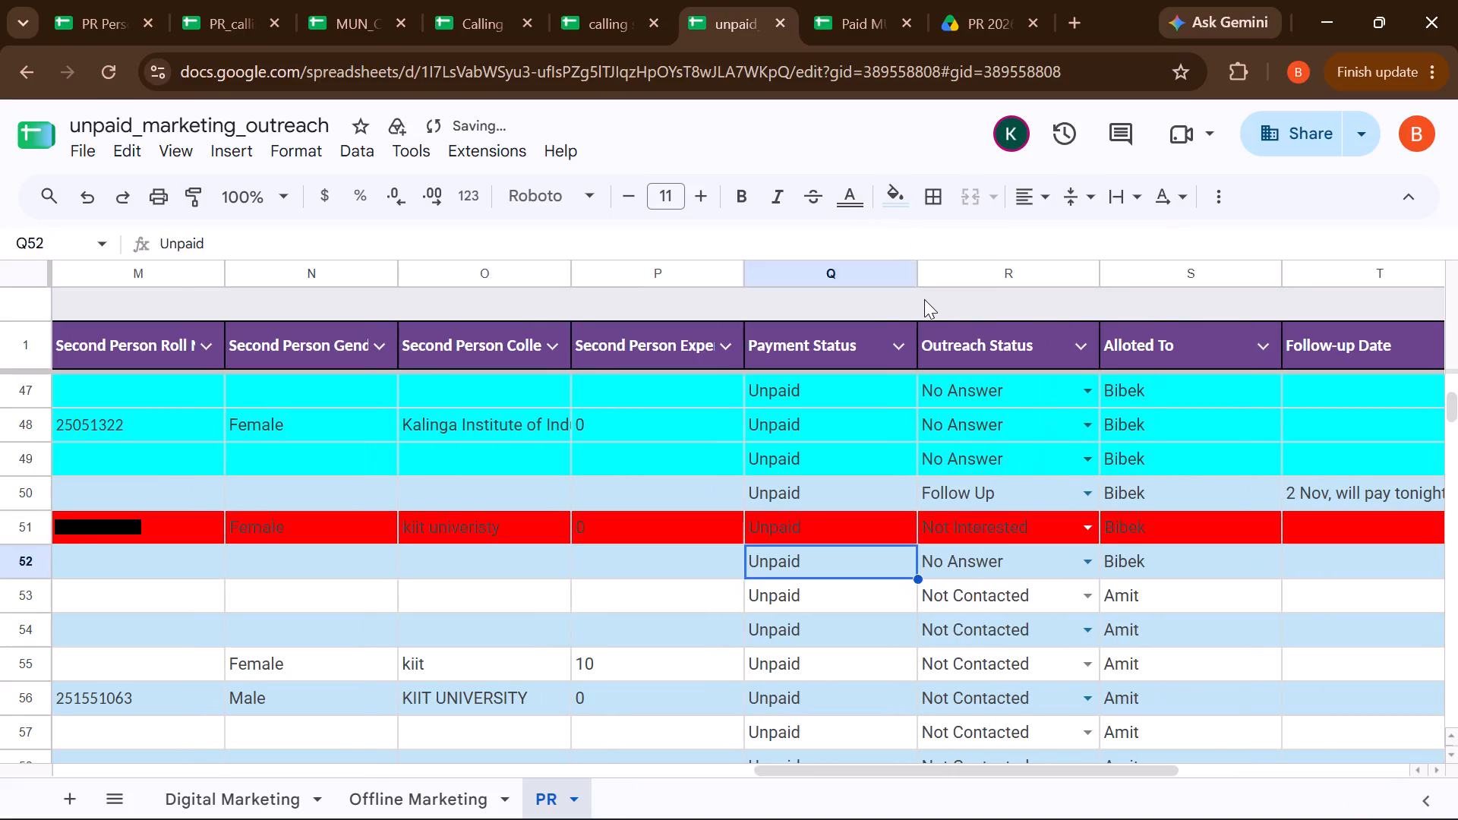
key("Right")
key("Left")
key("Left")
key("Left")
key("Left")
key("Left")
key("Left")
key("Left")
key("Left")
key("Left")
key("Left")
key("Left")
key("Left")
key("Left")
key("Left")
key("Left")
key("Left")
key("Left")
key("Left")
key("Left")
key("Left")
key("Left")
key("Left")
key("Left")
key("Left")
key("Left")
key("Left")
key("Left")
key("Left")
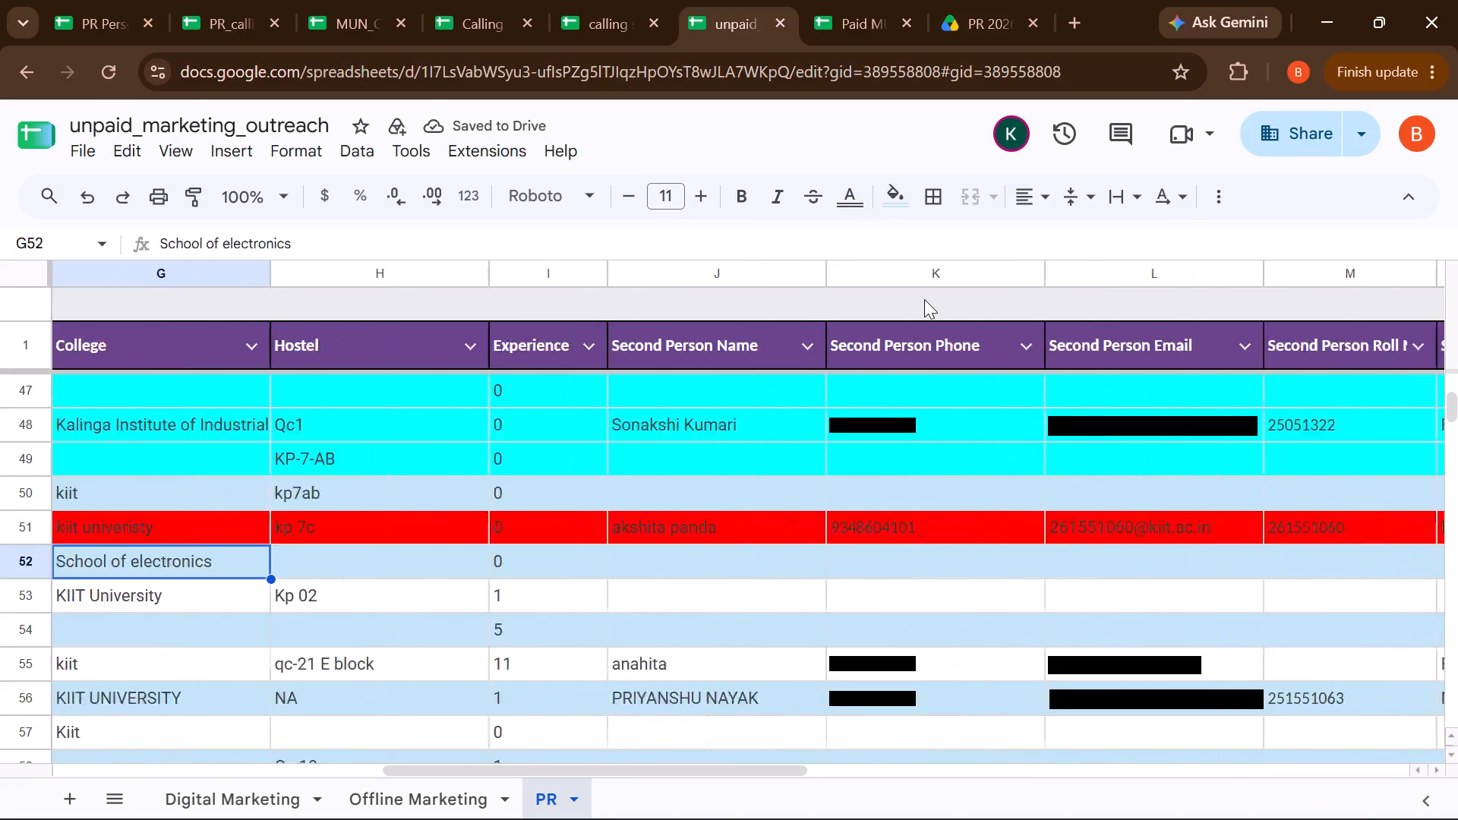
key("Right")
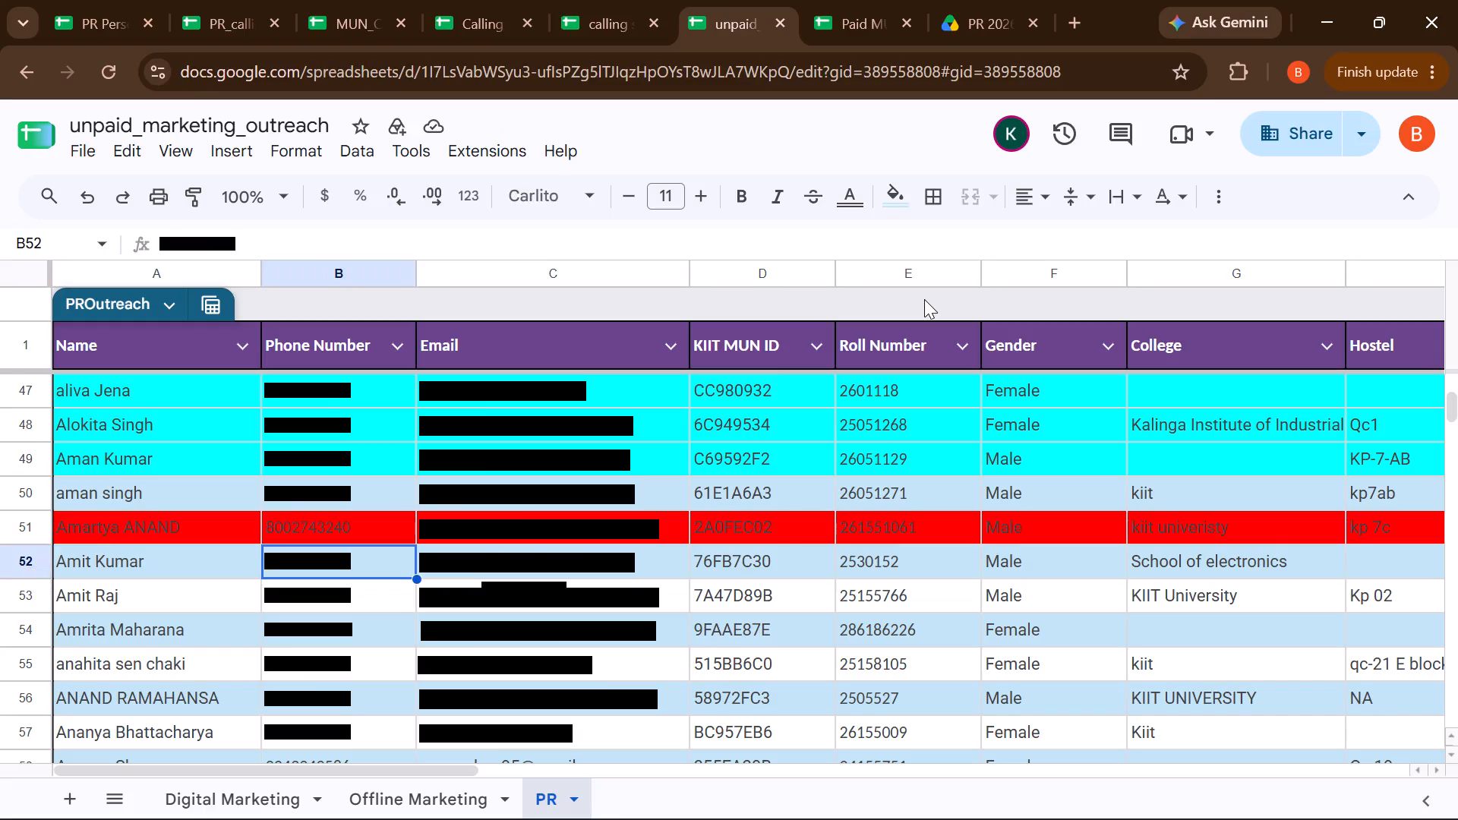
key("Right")
key("Right")
key("Right")
key("Right")
key("Right")
key("Right")
key("Right")
key("Right")
key("Right")
key("Right")
key("Right")
key("Right")
key("Right")
key("Right")
key("Right")
key("Right")
key("Right")
key("Right")
key("Right")
key("Right")
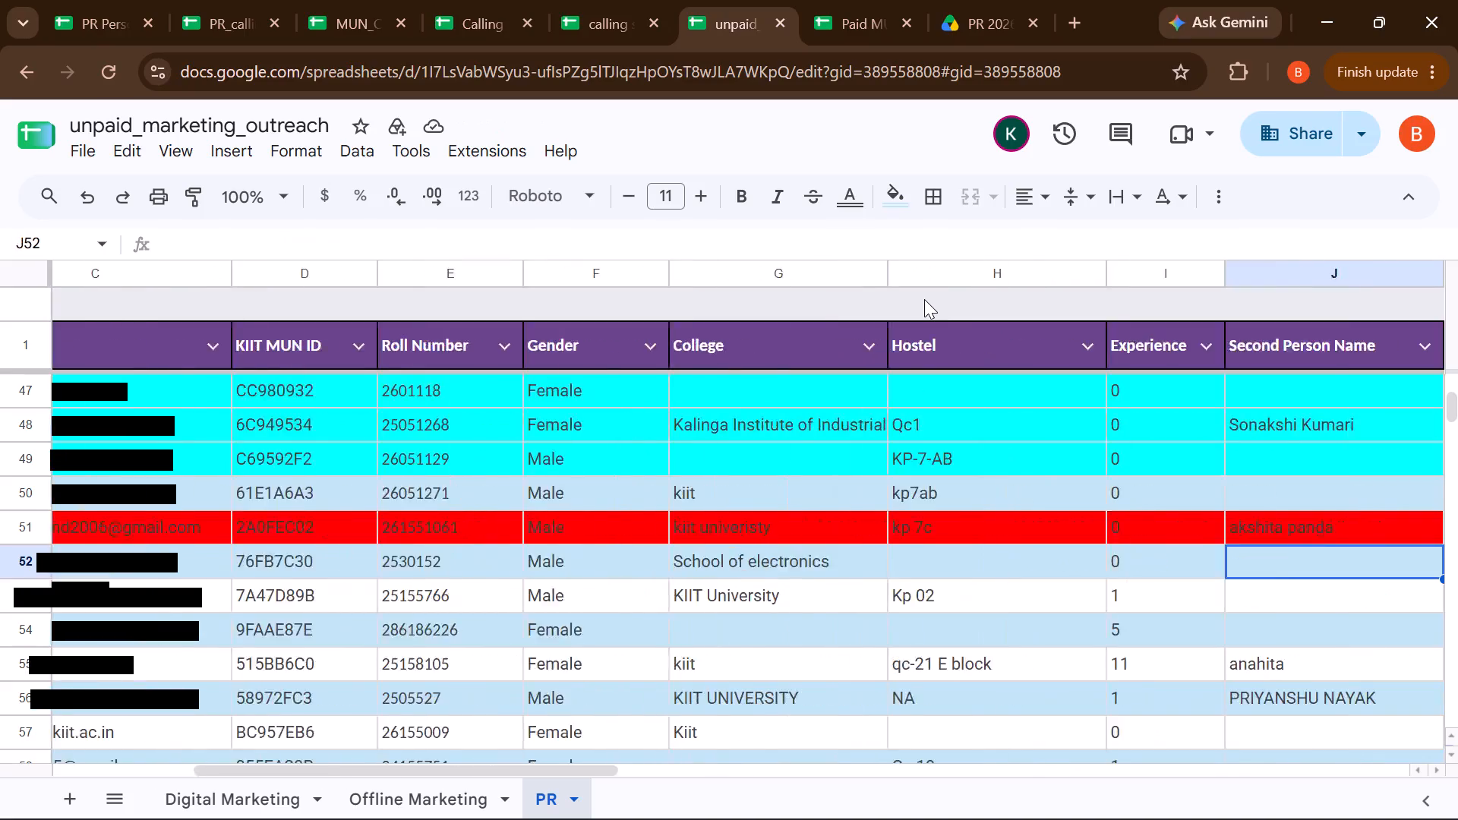
key("Right")
key("Left")
key("Left")
key("Left")
key("Left")
key("Left")
key("Left")
key("Left")
key("Left")
key("Left")
key("Left")
key("Left")
key("Left")
key("Left")
key("Left")
key("Left")
key("Left")
key("Left")
key("Left")
key("Left")
key("Left")
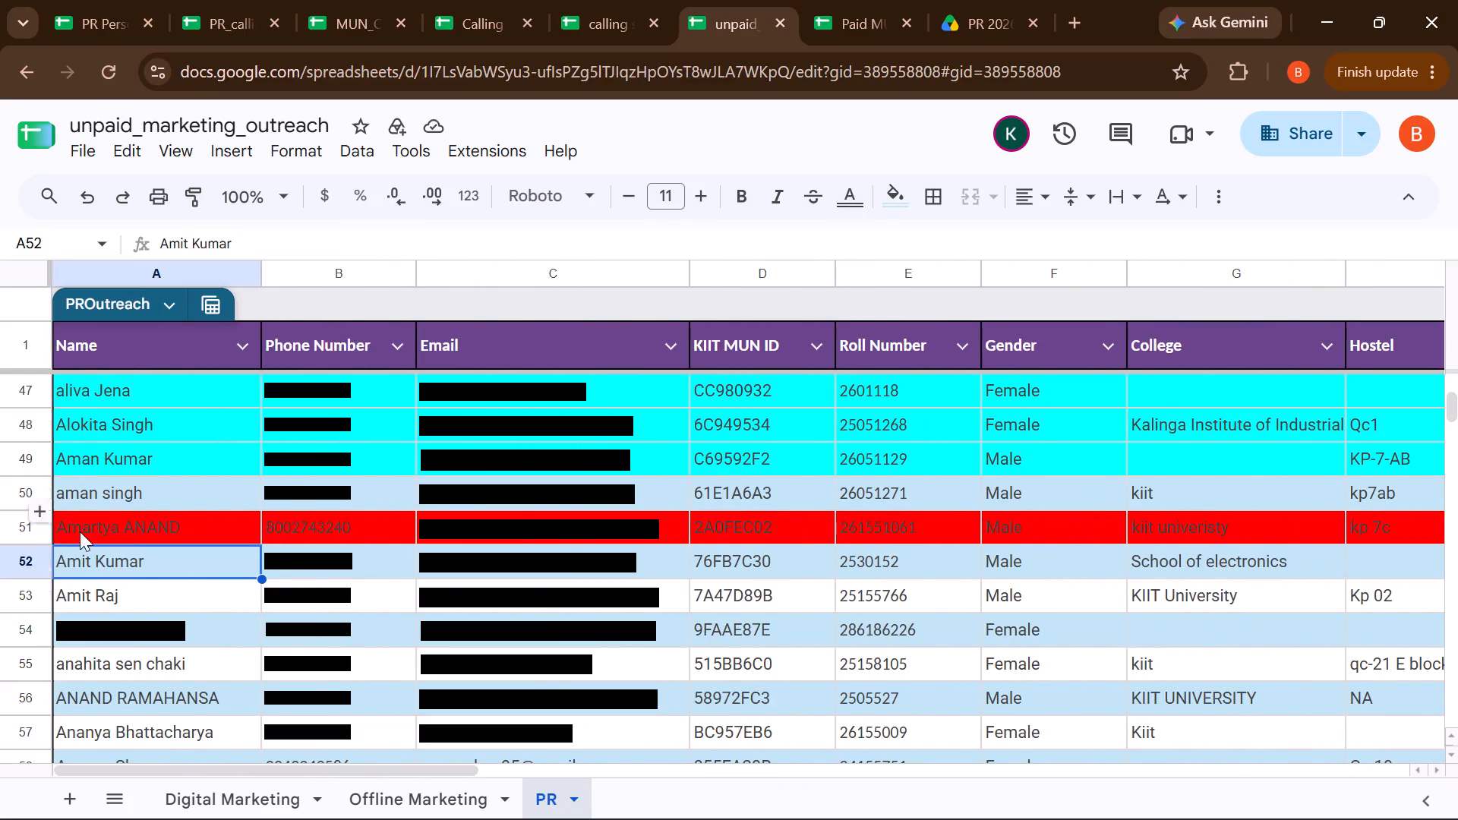
Fill the whole of row 52, the last row in this block allotted to Bibek, with red.
left_click(36, 559)
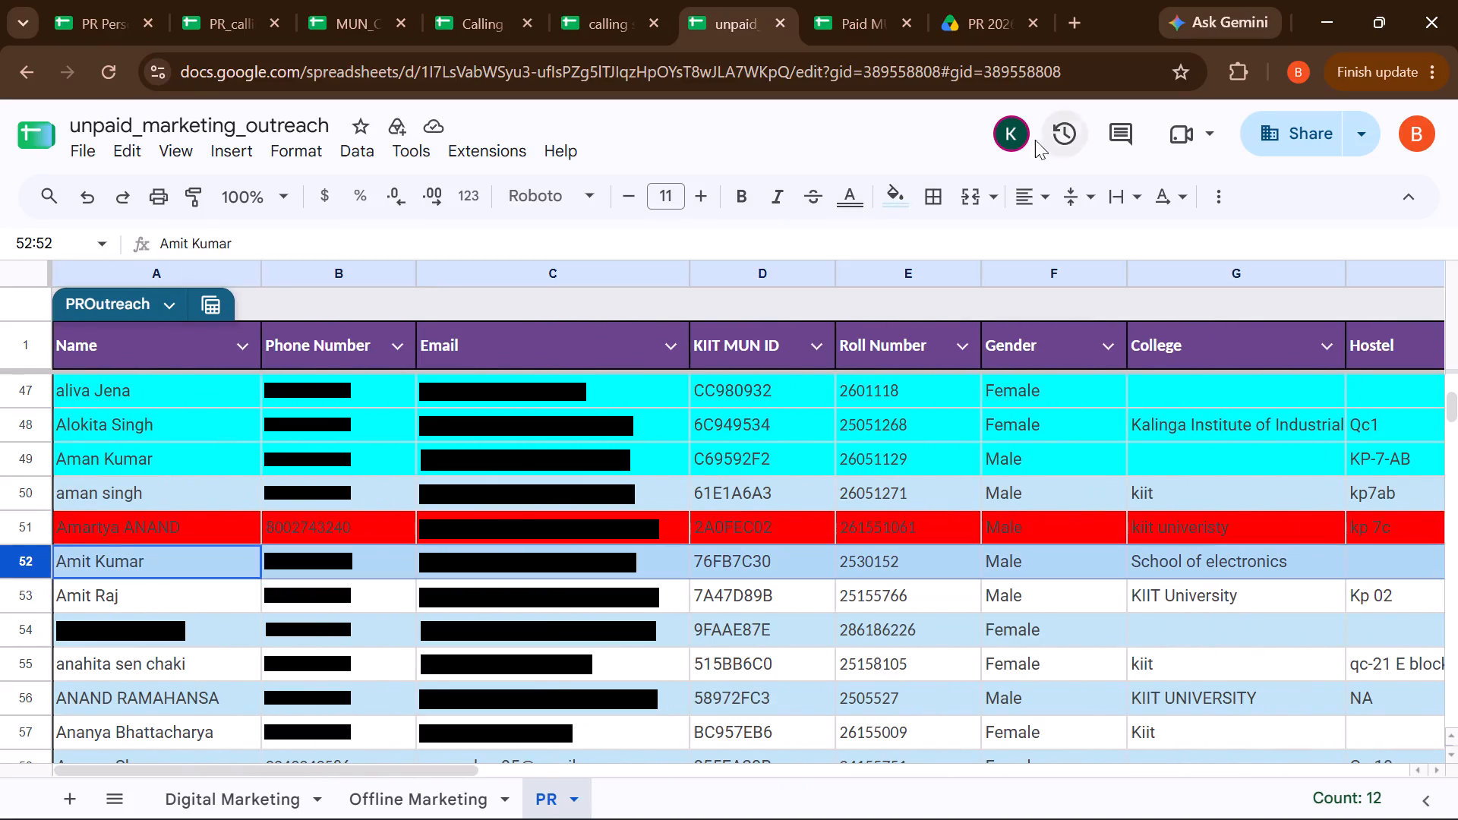
left_click(896, 201)
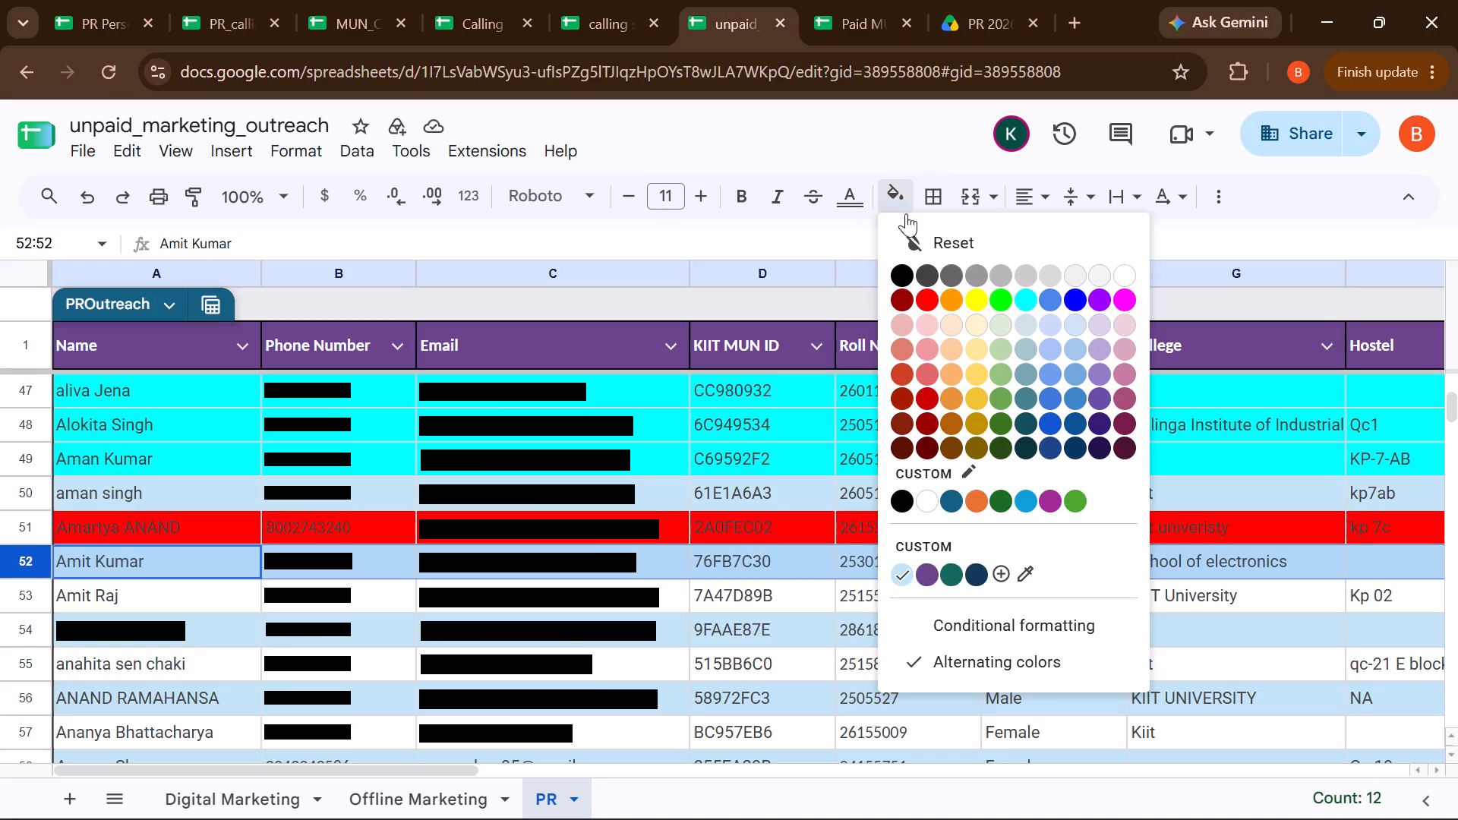
left_click(924, 295)
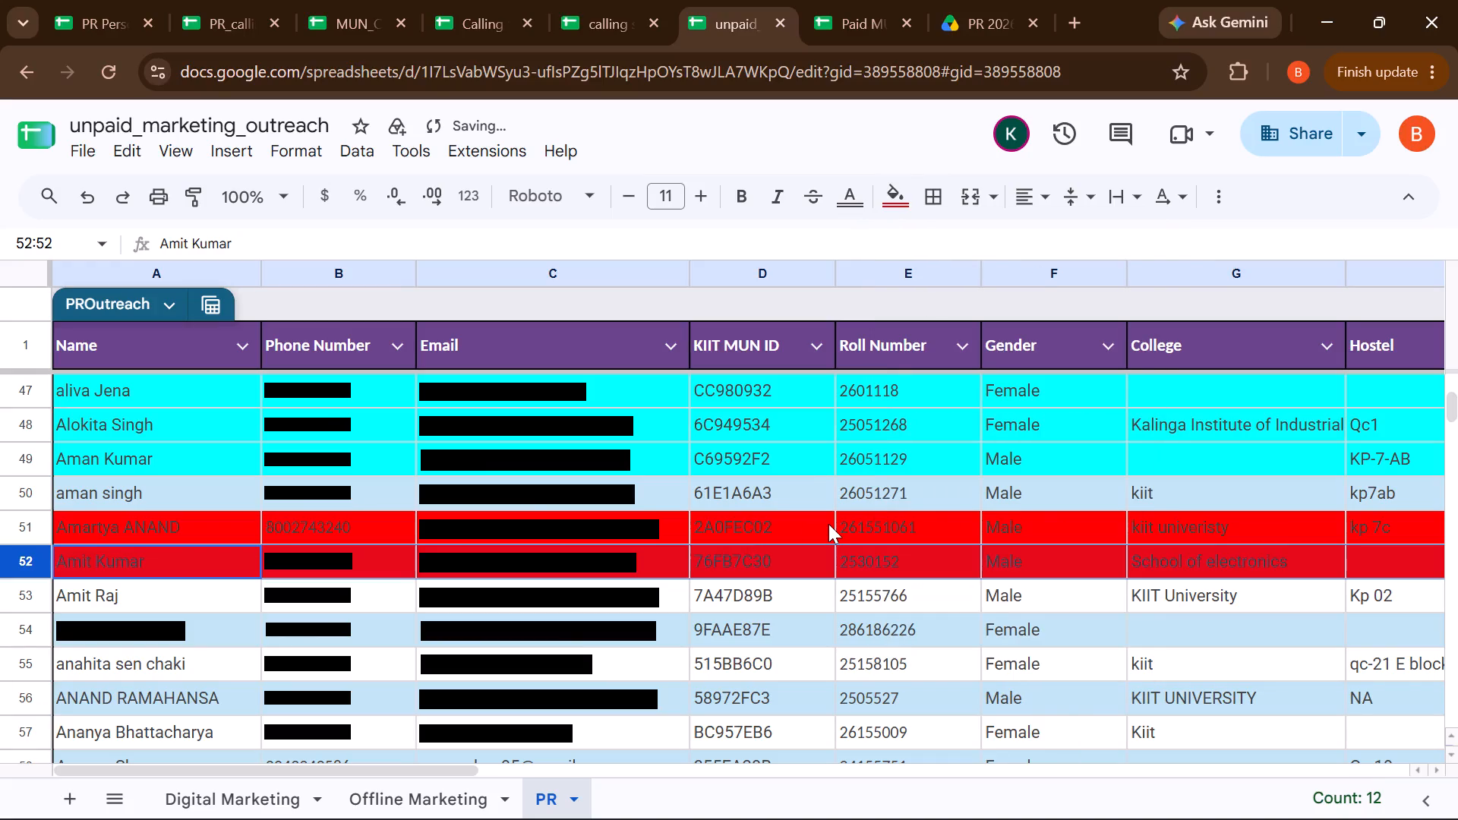
Check the Outreach Status, Alloted To and Remarks entries of the registrant in row 52.
key("Right")
key("Right")
key("Right")
key("Right")
key("Right")
key("Right")
key("Right")
key("Right")
key("Right")
key("Right")
key("Right")
key("Right")
key("Right")
key("Right")
key("Right")
key("Right")
key("Right")
key("Right")
key("Right")
key("Right")
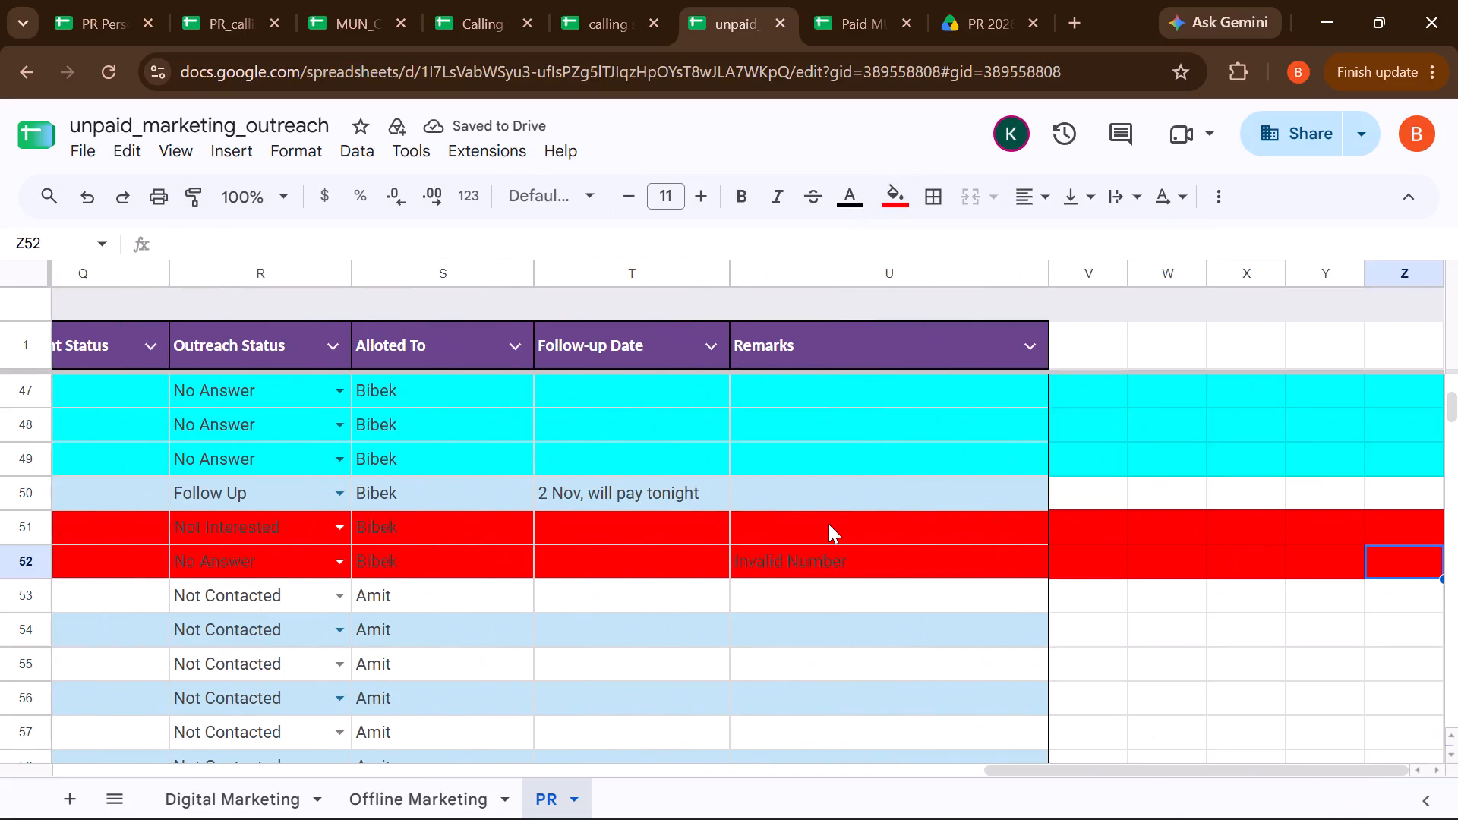
key("Left")
key("Left")
key("Left")
key("Left")
key("Left")
key("Left")
key("Left")
key("Left")
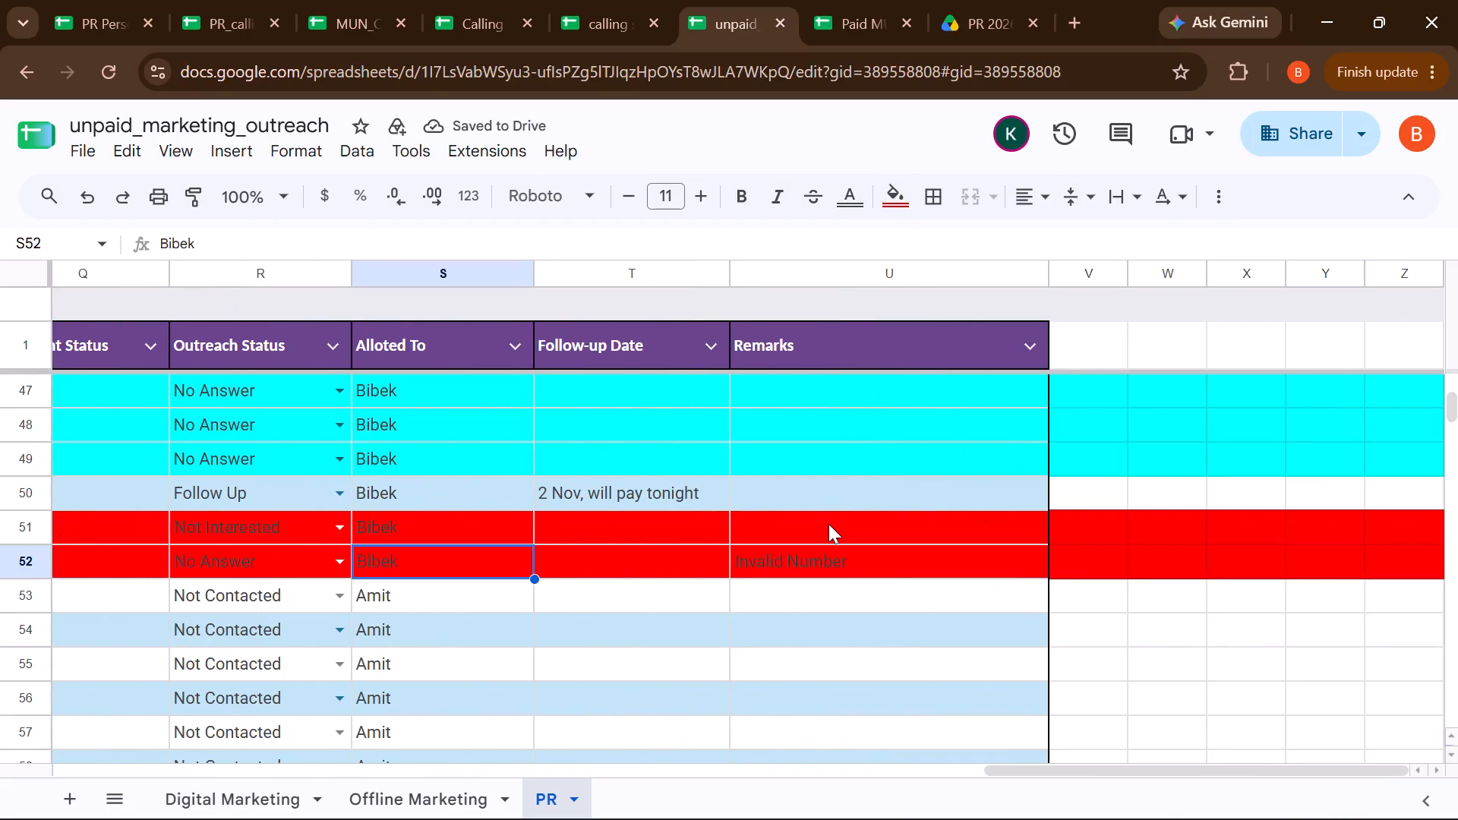
key("Right")
Look through the rows below row 52 for the next block of registrants allotted to Bibek.
scroll(828, 524, "down", 7)
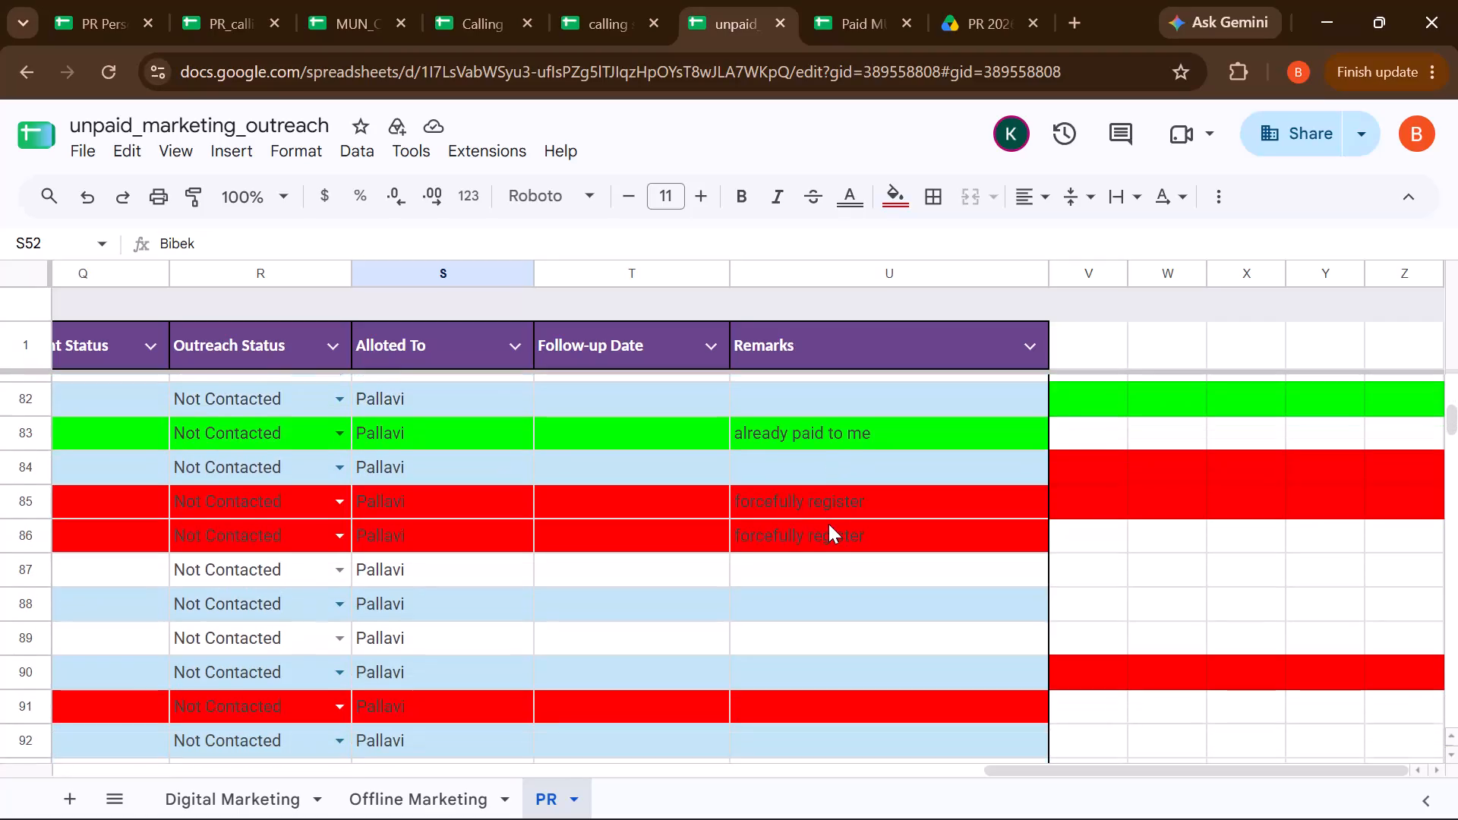
scroll(828, 524, "down", 1)
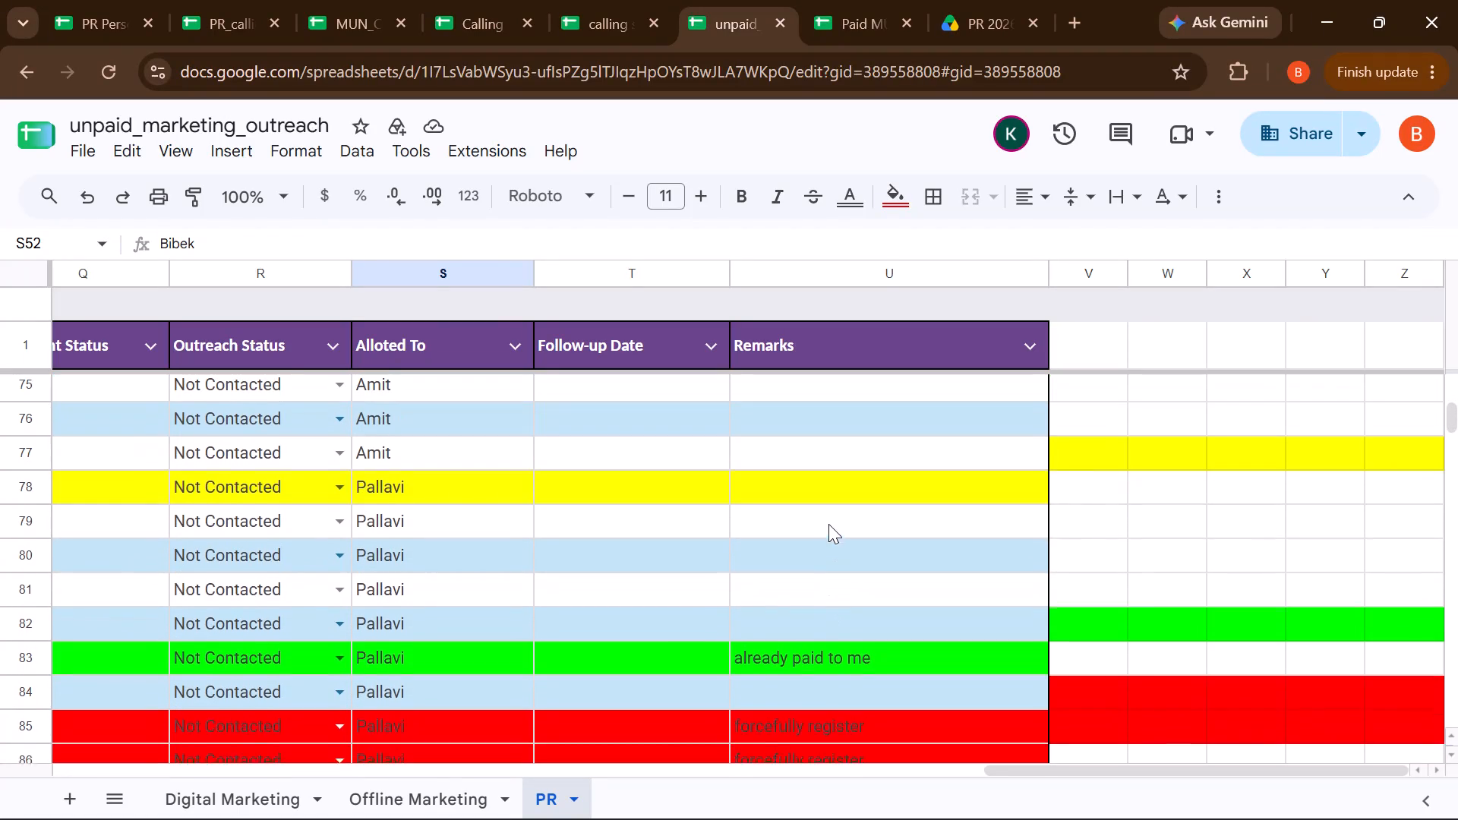
scroll(828, 524, "down", 5)
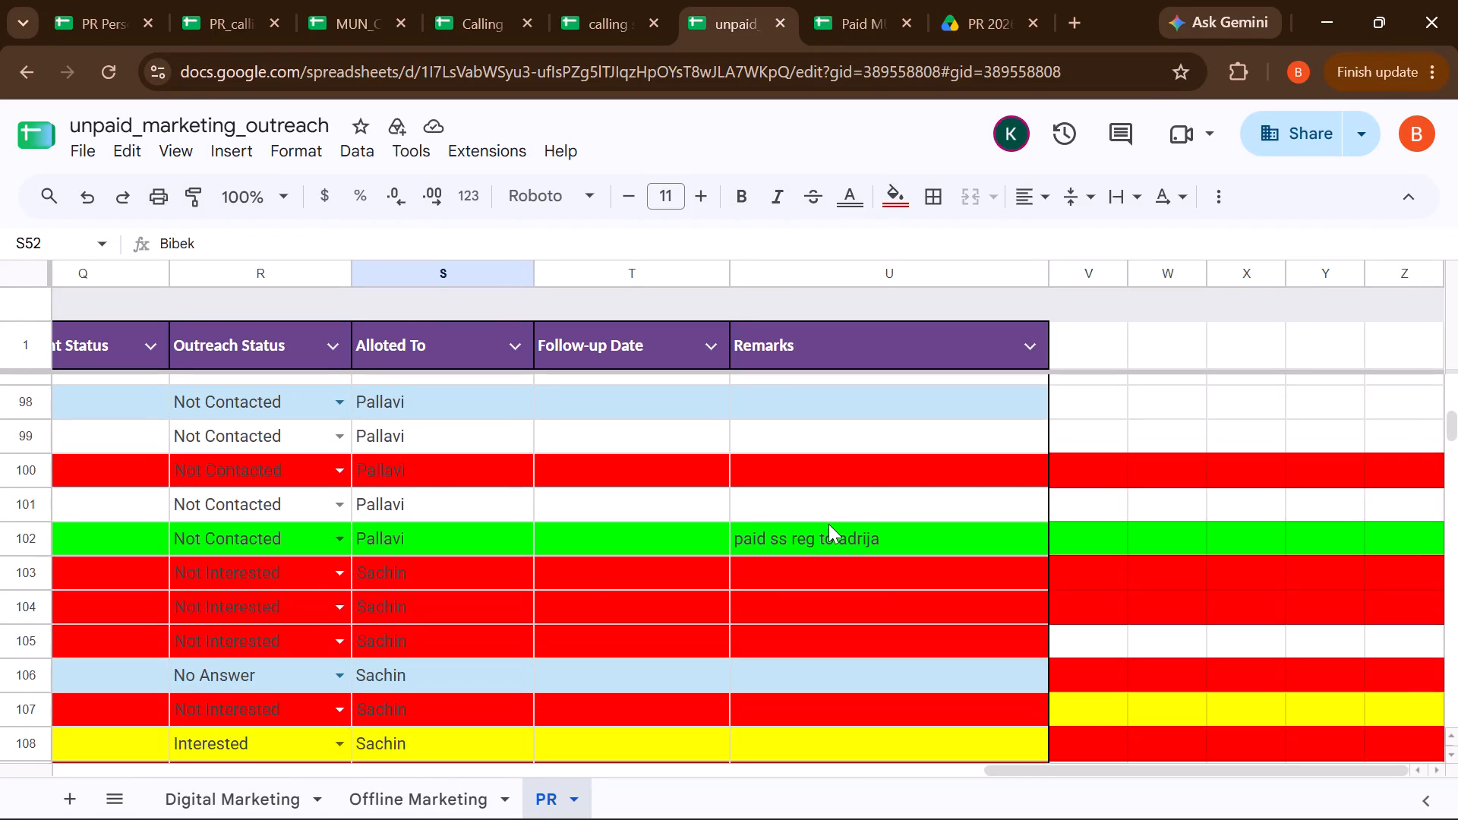
scroll(828, 524, "down", 1)
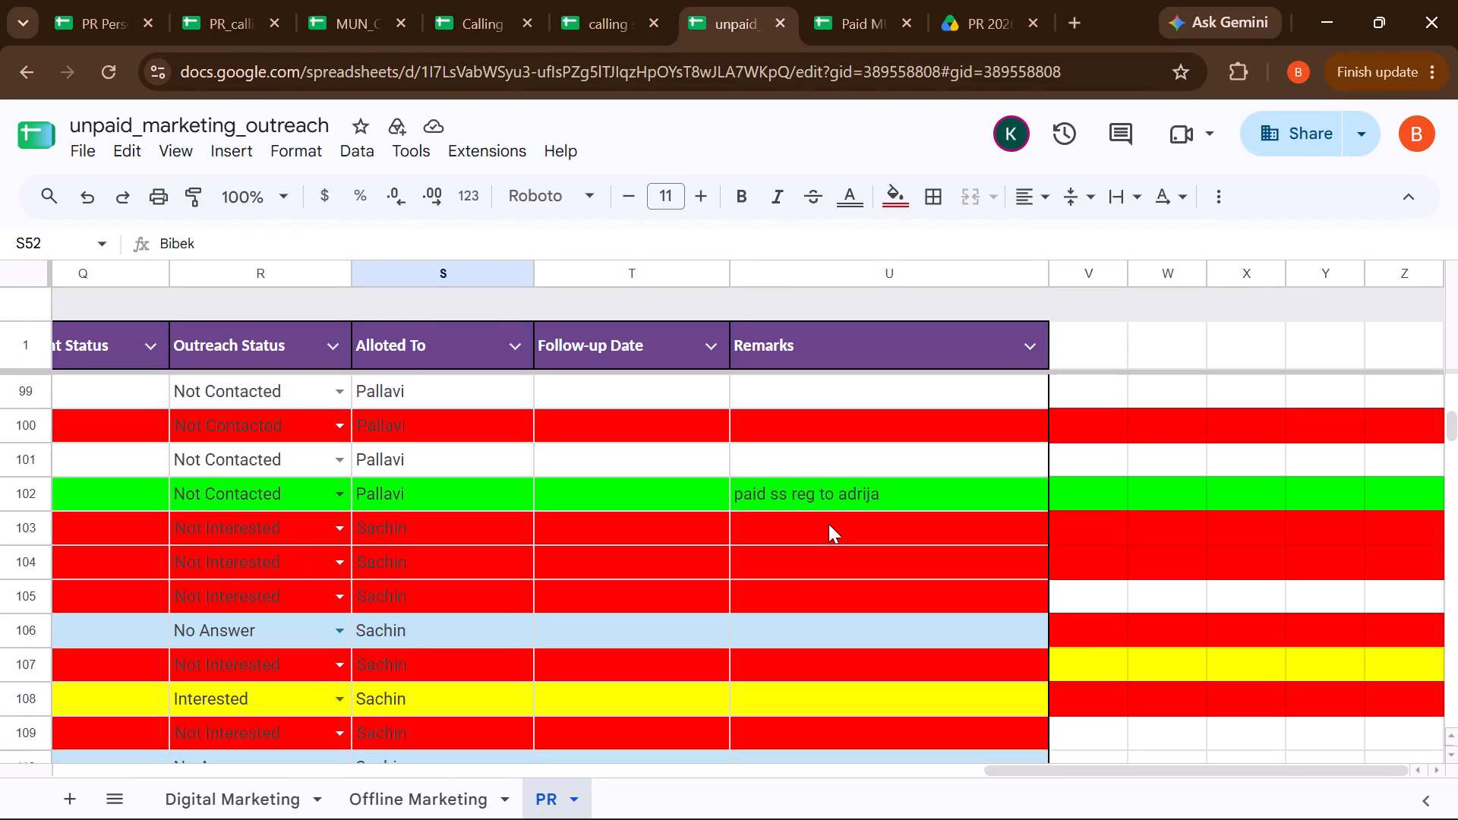
scroll(828, 524, "down", 6)
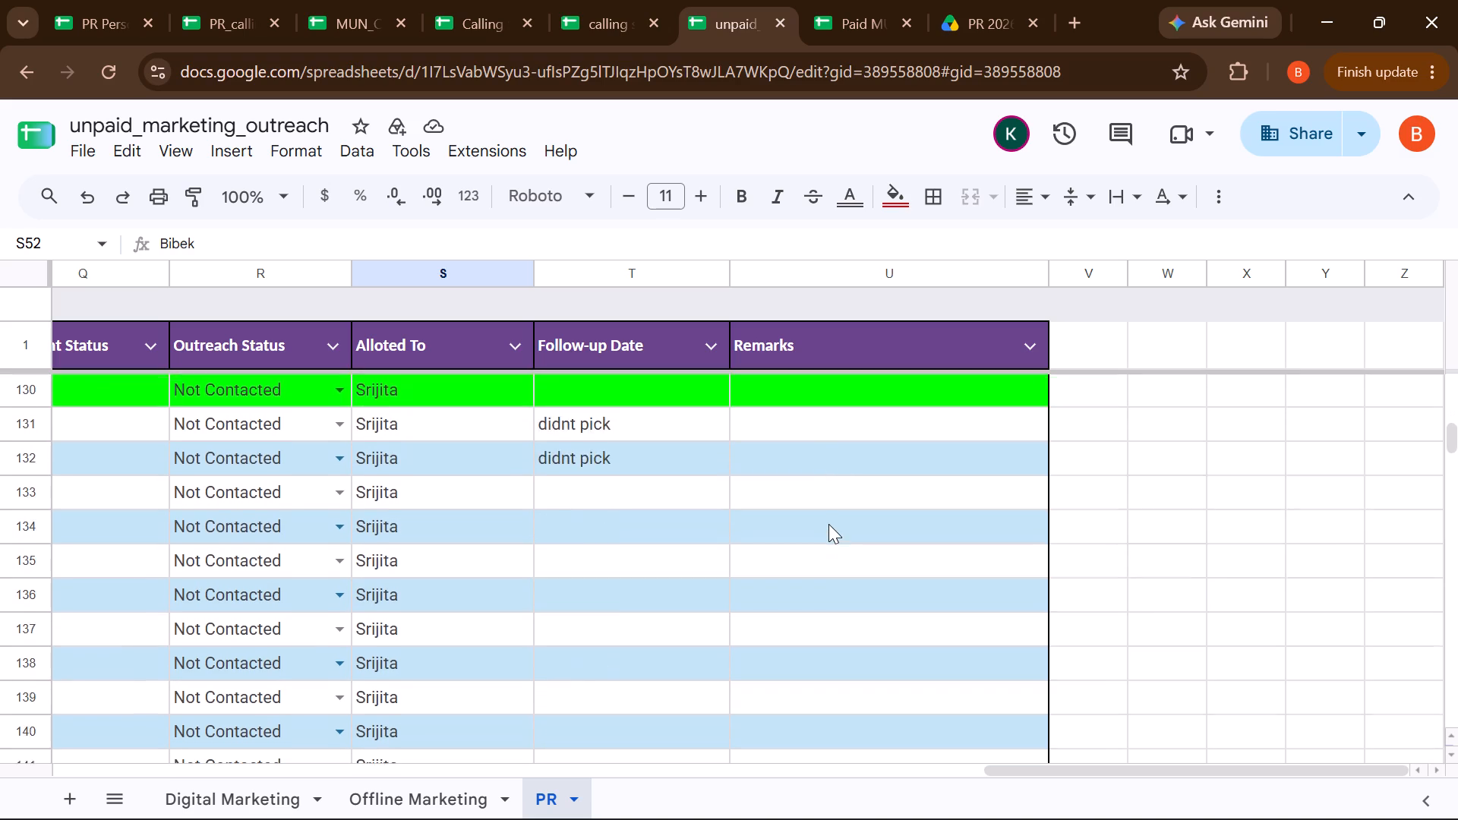
scroll(828, 524, "down", 2)
scroll(828, 524, "up", 1)
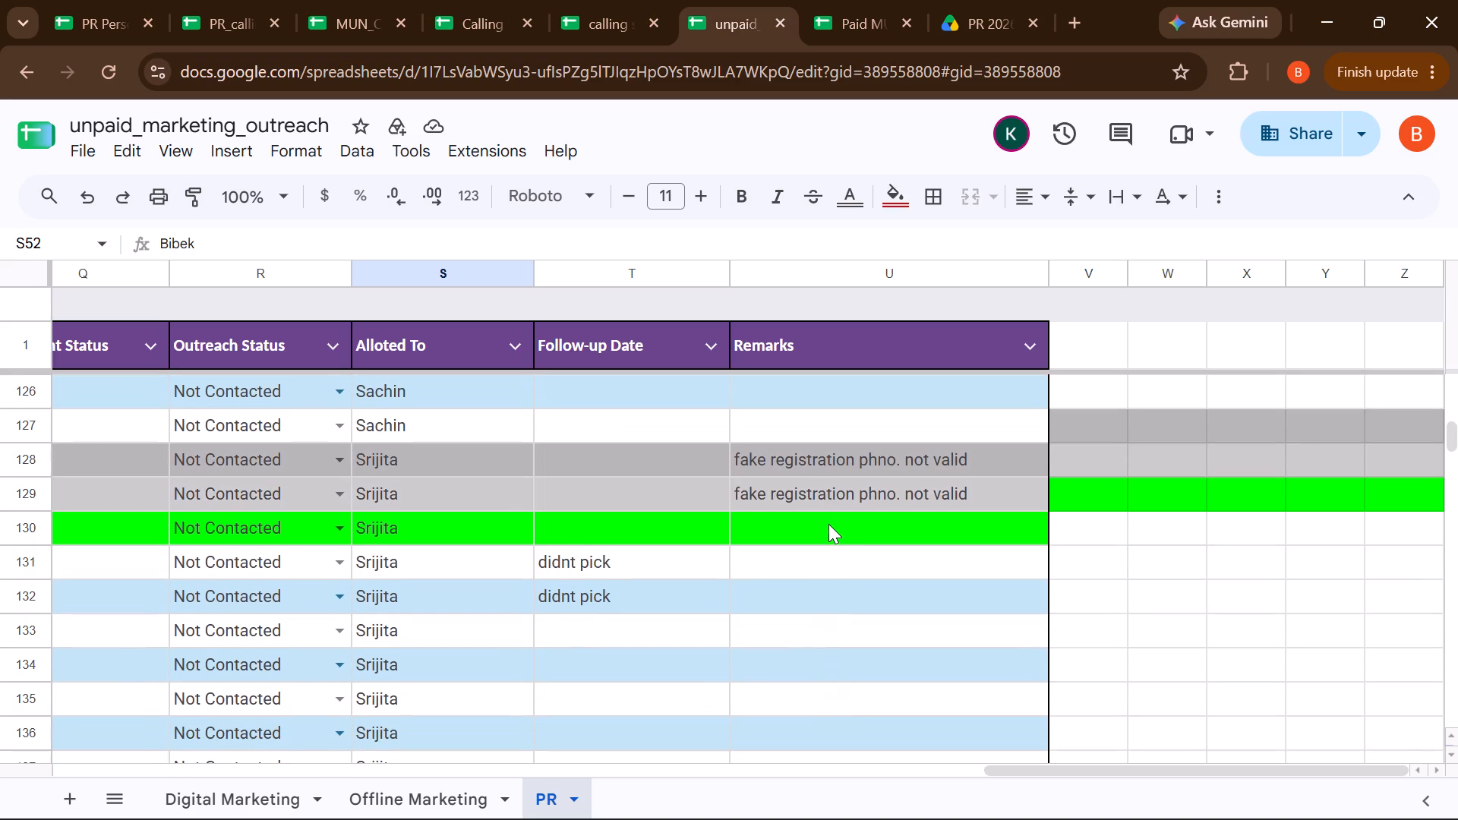
scroll(828, 524, "right", 2)
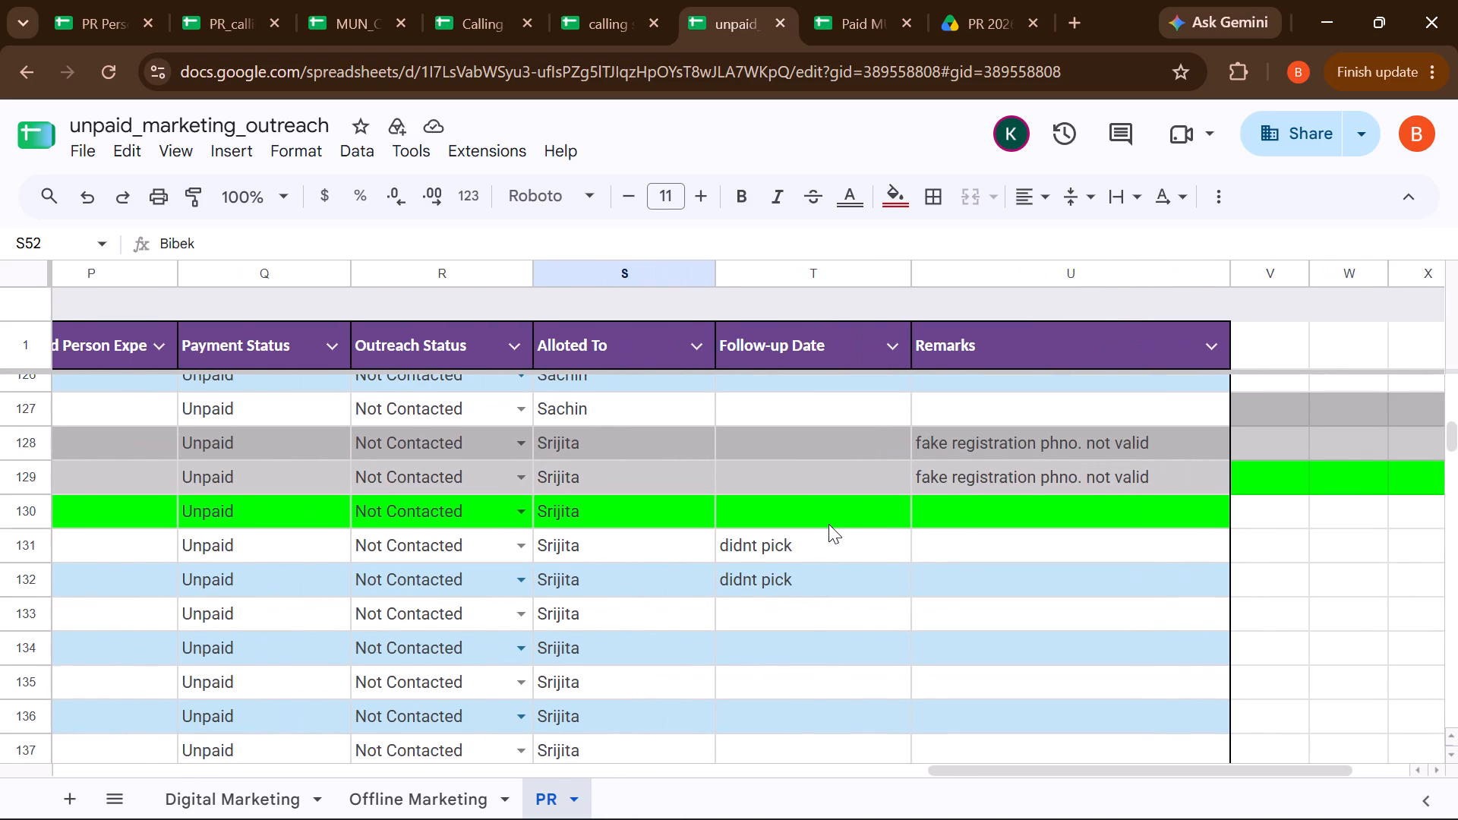
scroll(828, 524, "right", 2)
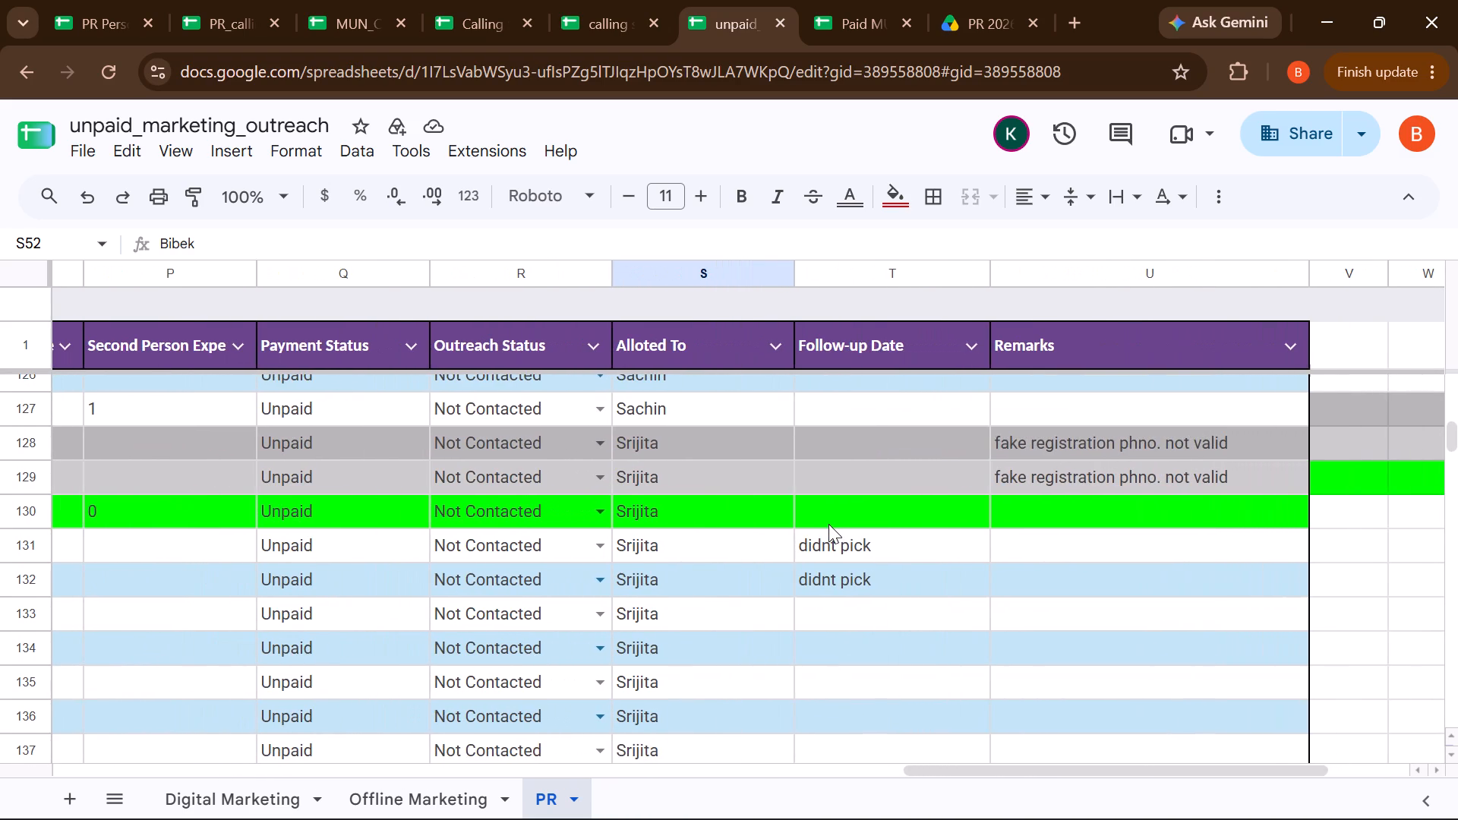
scroll(828, 524, "down", 11)
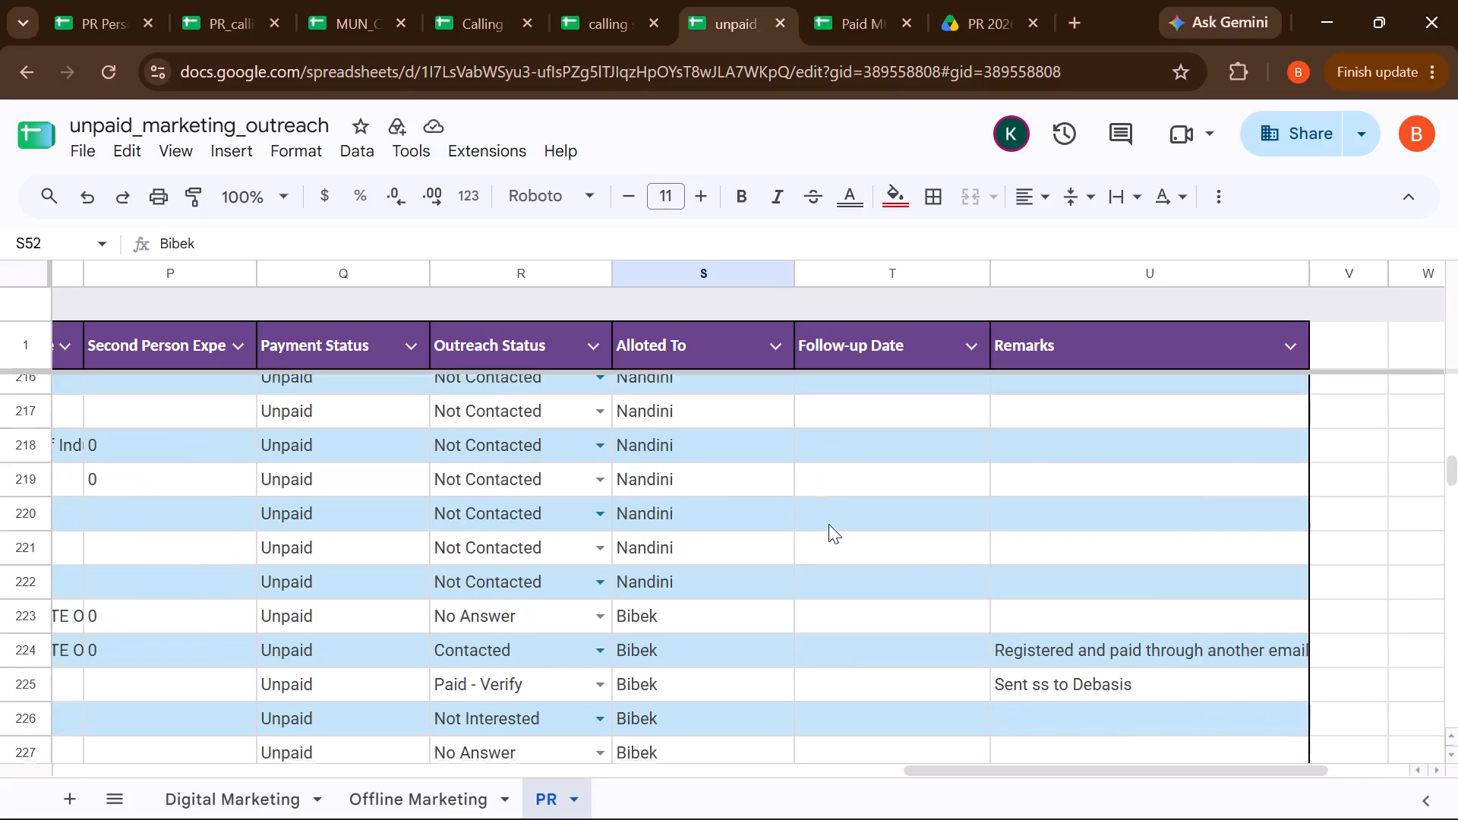
scroll(828, 524, "down", 3)
scroll(828, 524, "up", 2)
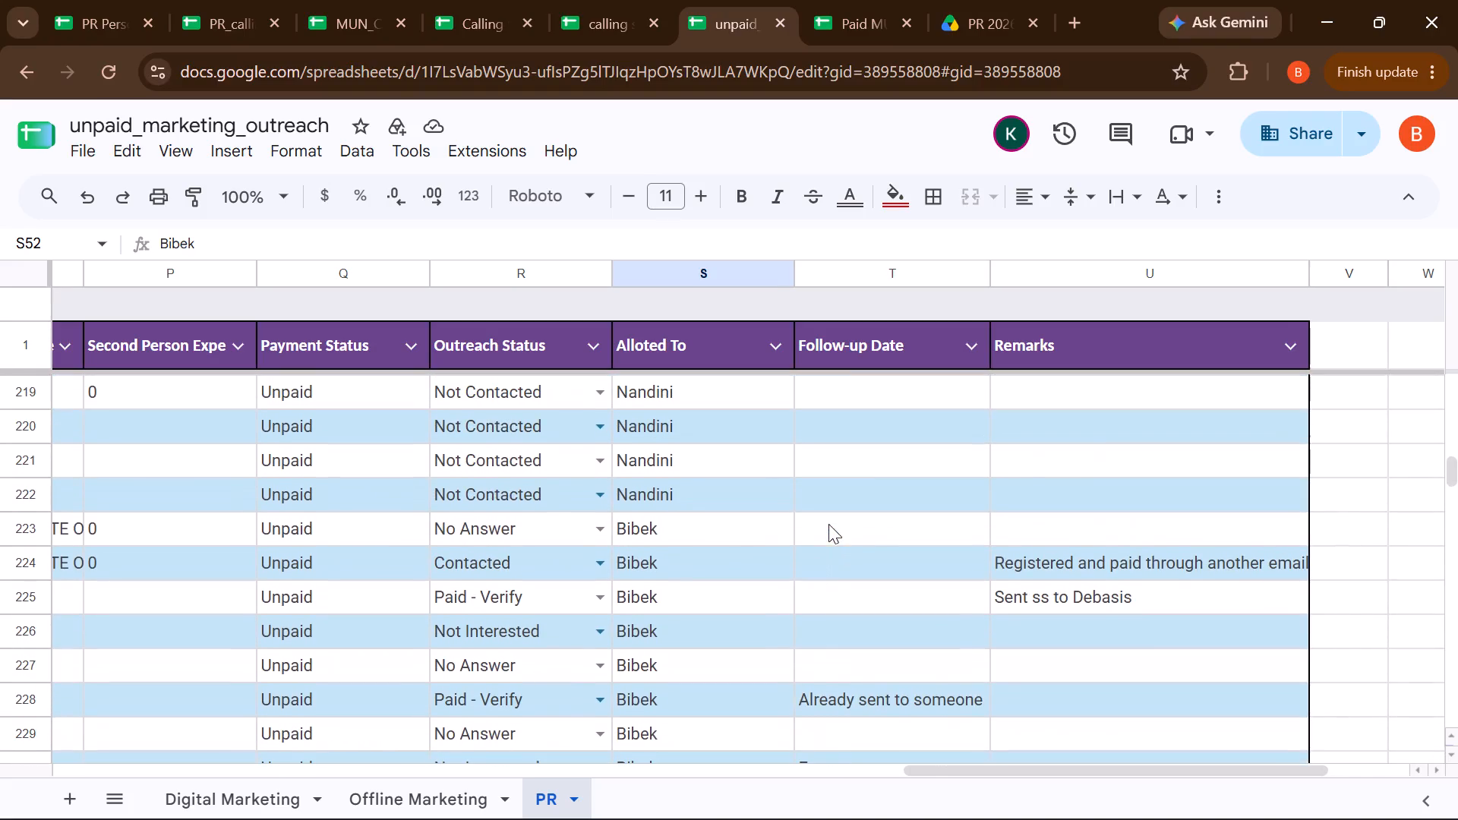
Check the name and phone number of the registrant in row 223, the first of Bibek's next block.
left_click(717, 540)
key("Left")
key("Left")
key("Left")
key("Left")
key("Left")
key("Left")
key("Left")
key("Left")
key("Left")
key("Left")
key("Left")
key("Left")
key("Left")
key("Left")
key("Left")
key("Left")
key("Left")
key("Left")
key("Left")
key("Left")
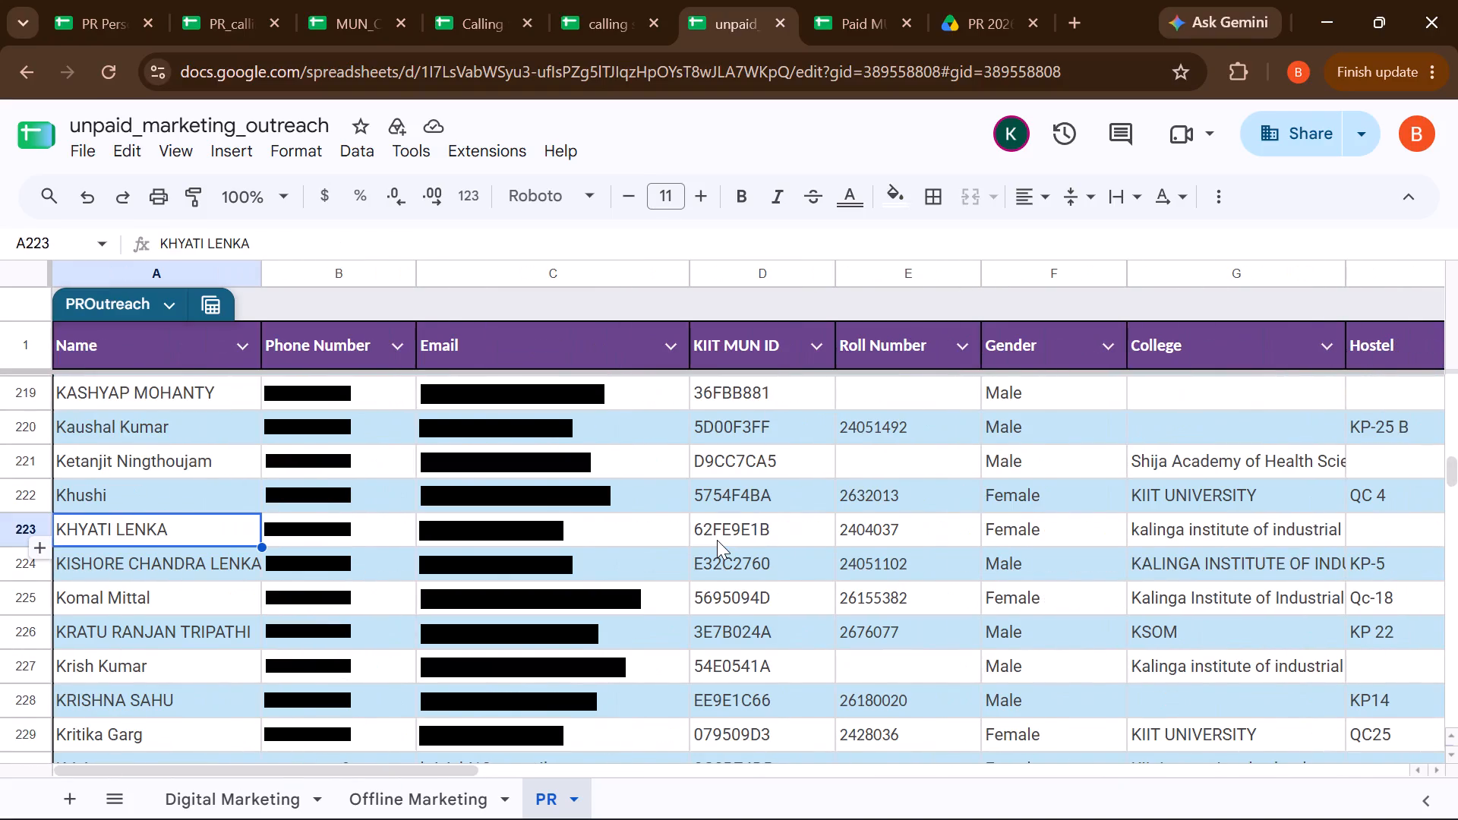
key("Right")
key("Right")
key("Left")
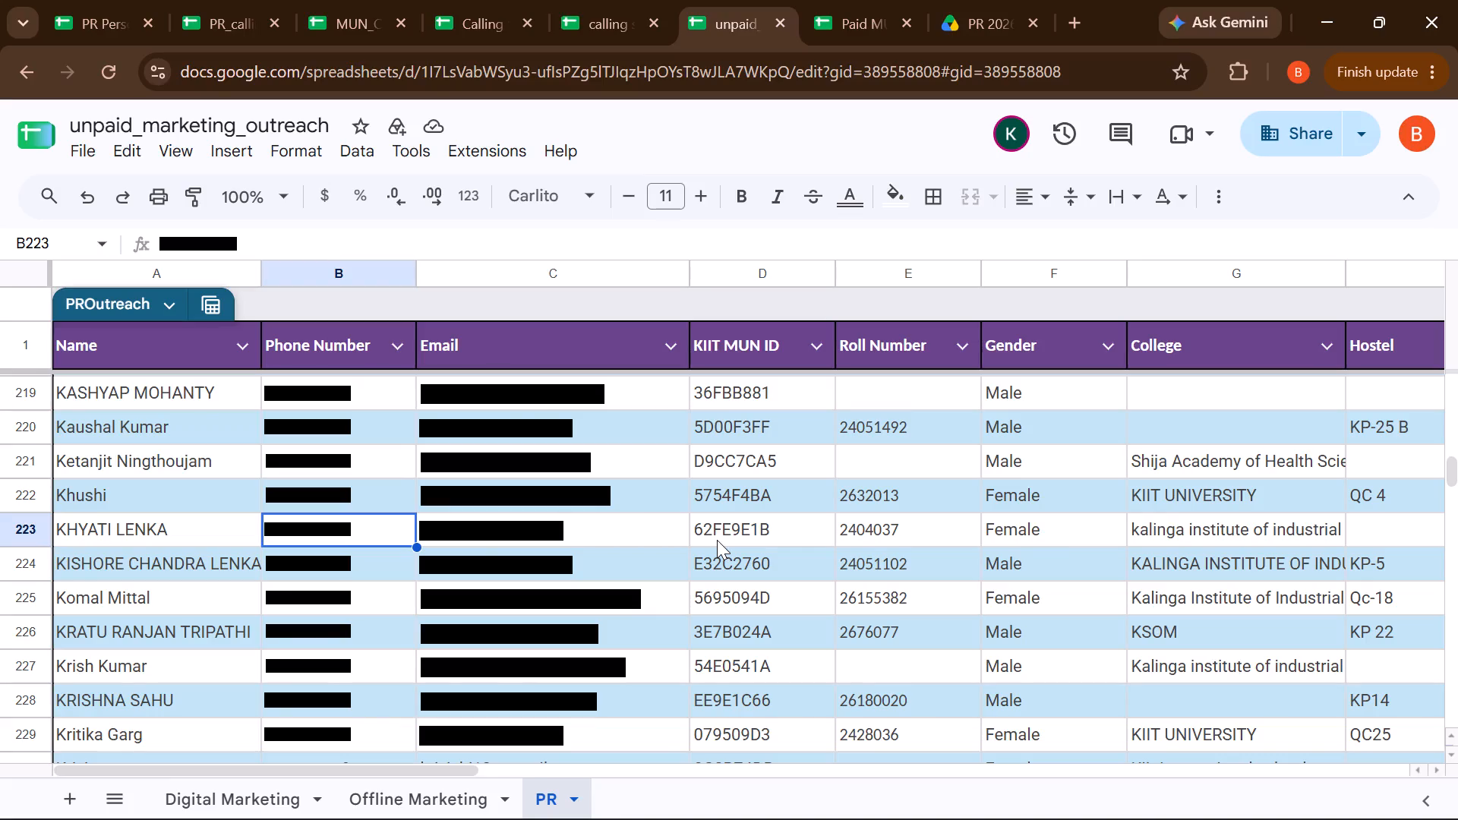
Examine row 223's registrant details across to the second person's name, phone number and roll number.
key("Right")
key("Right")
key("Right")
key("Right")
key("Right")
key("Right")
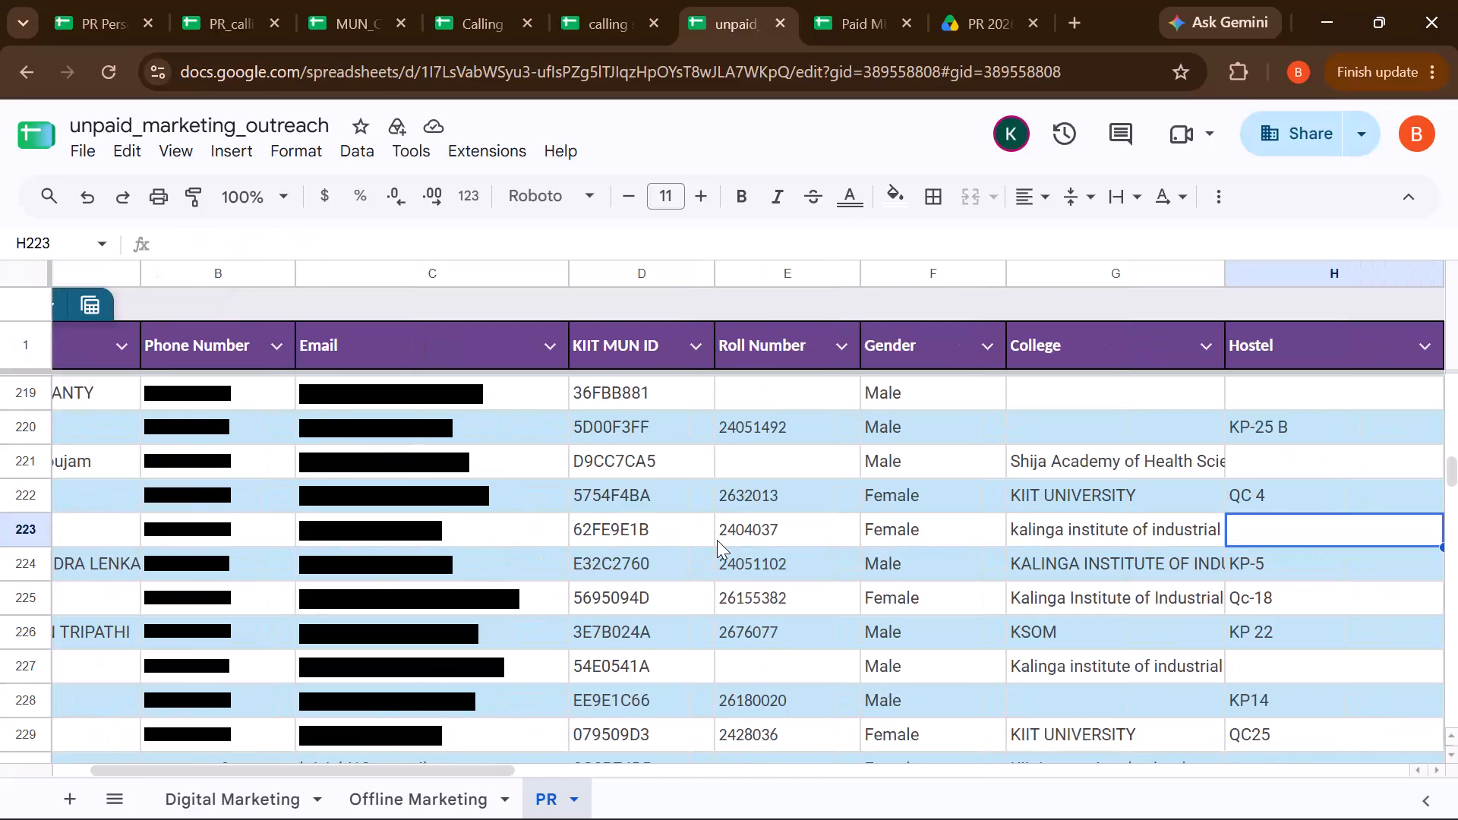
key("Right")
key("Right")
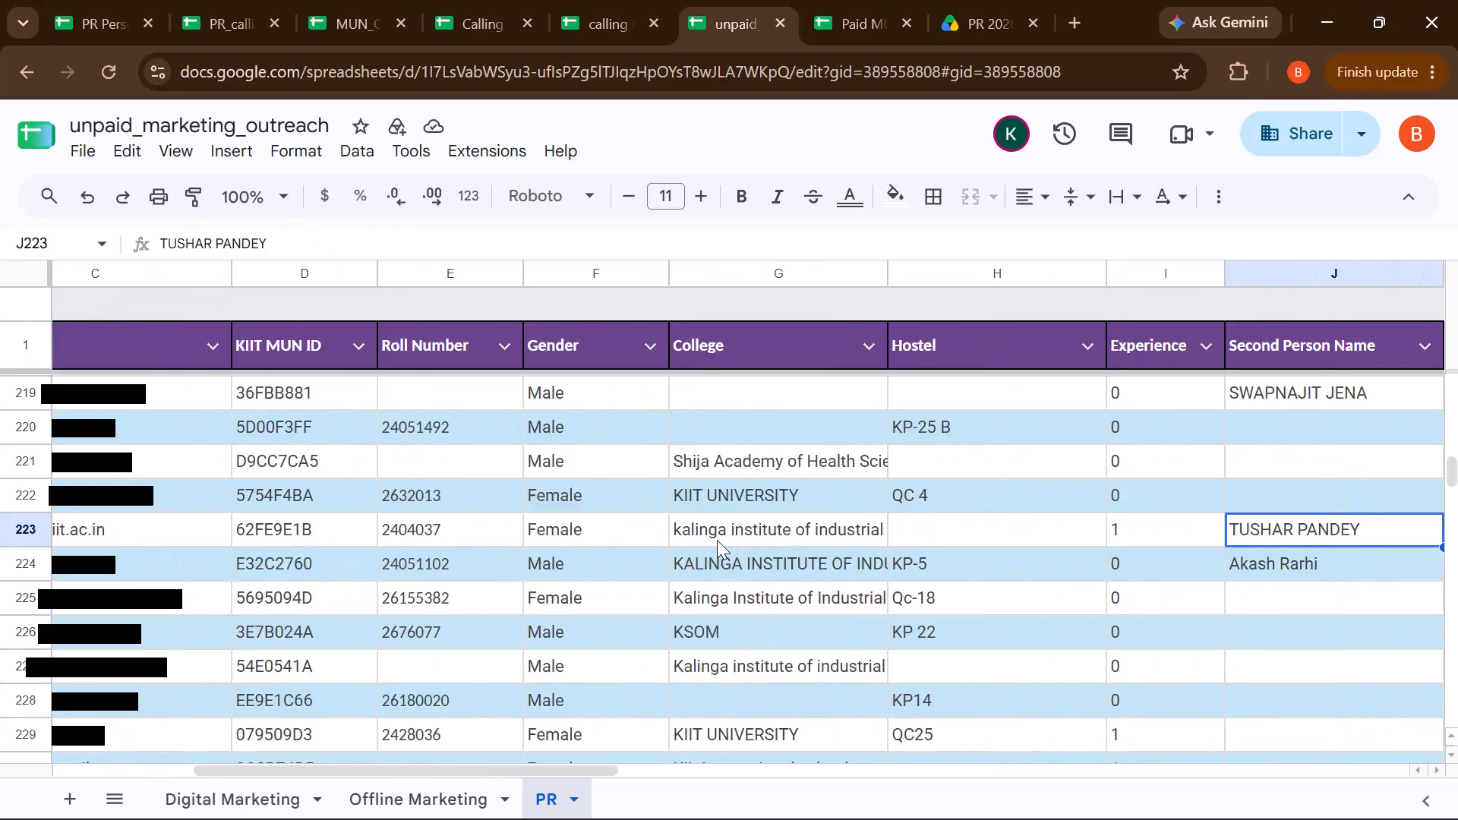
key("Right")
key("Right")
key("Right")
key("Right")
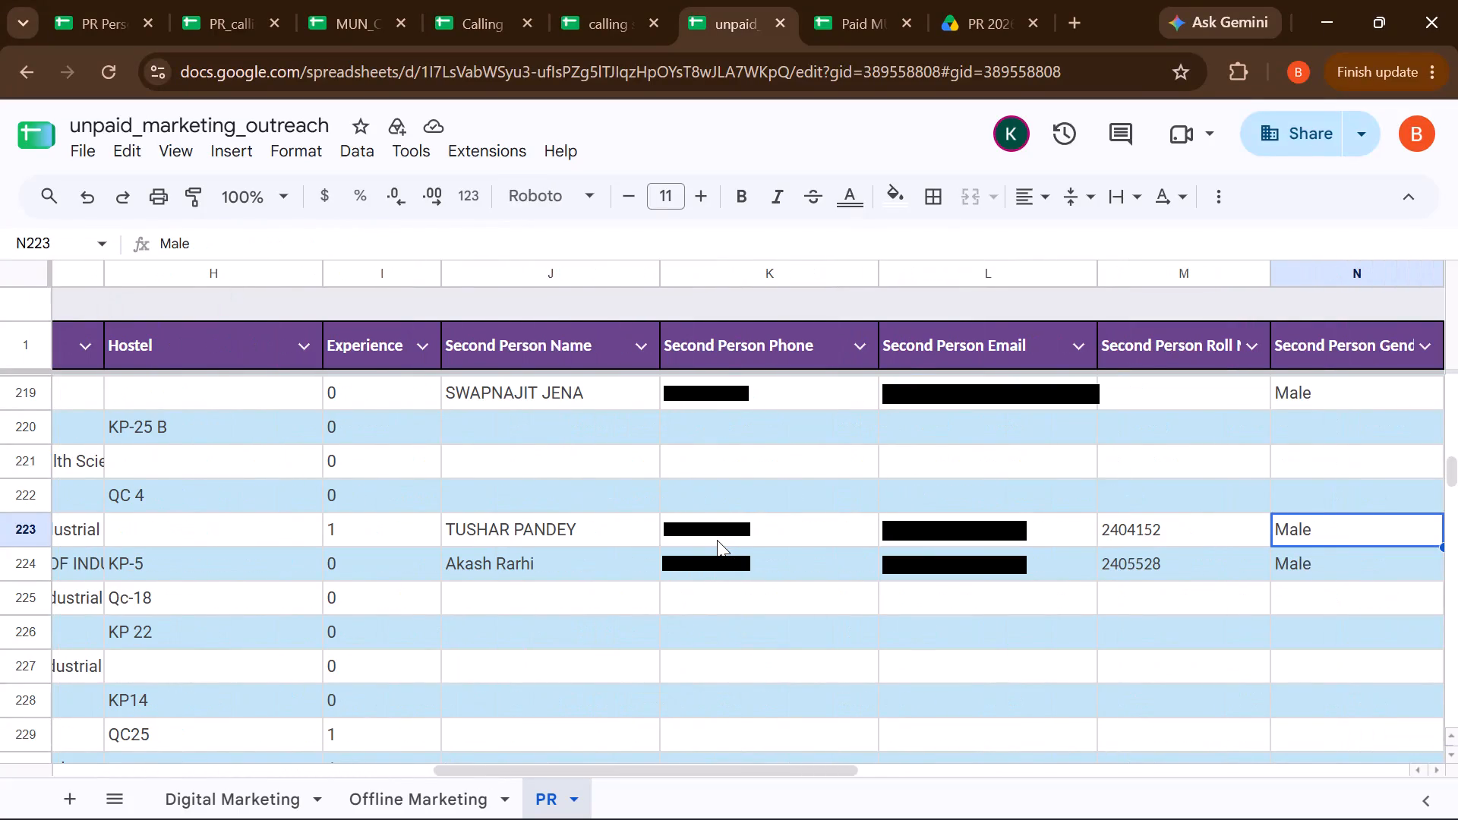
key("Left")
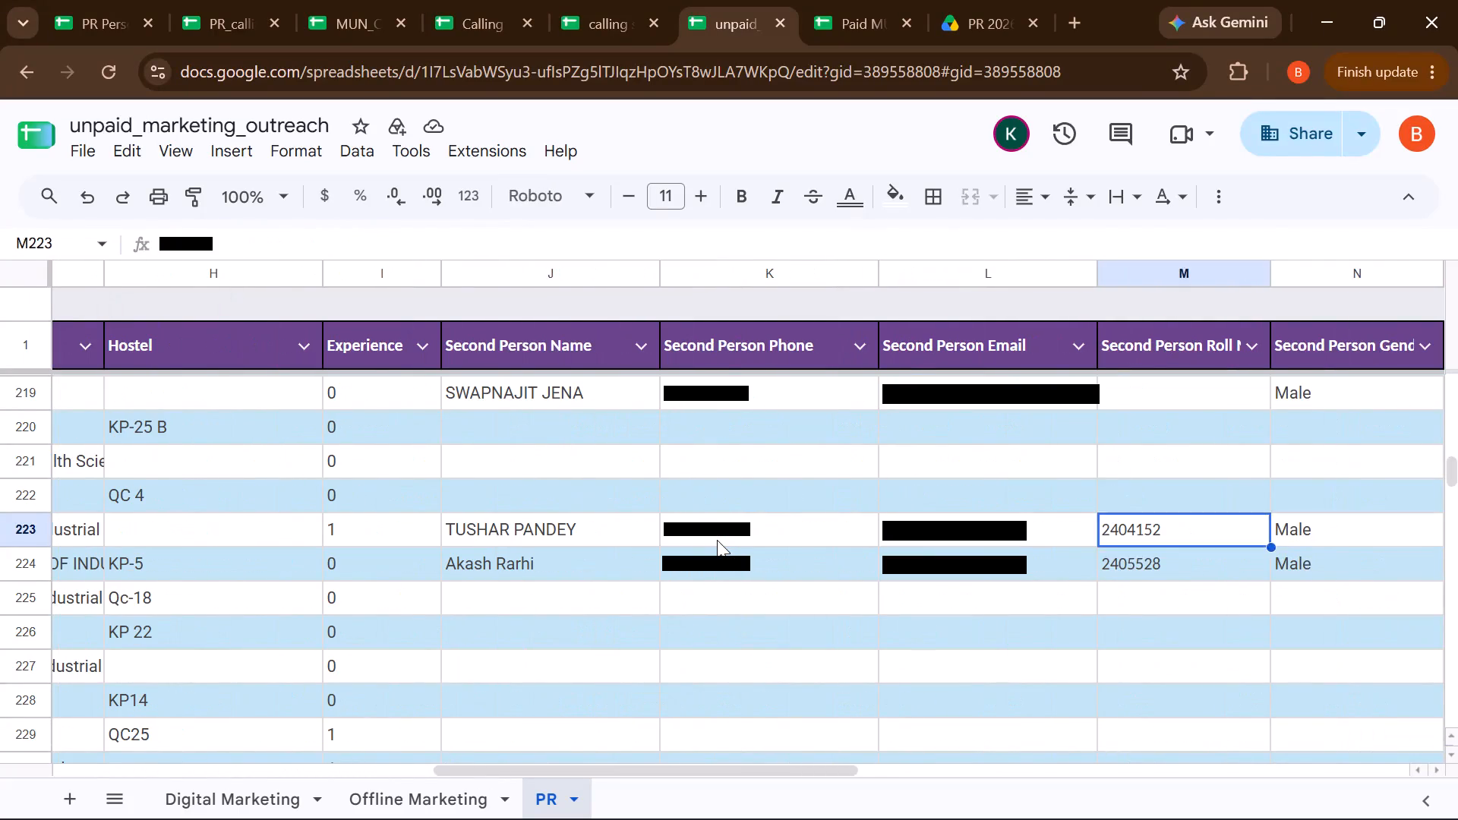
key("Left")
key("Left")
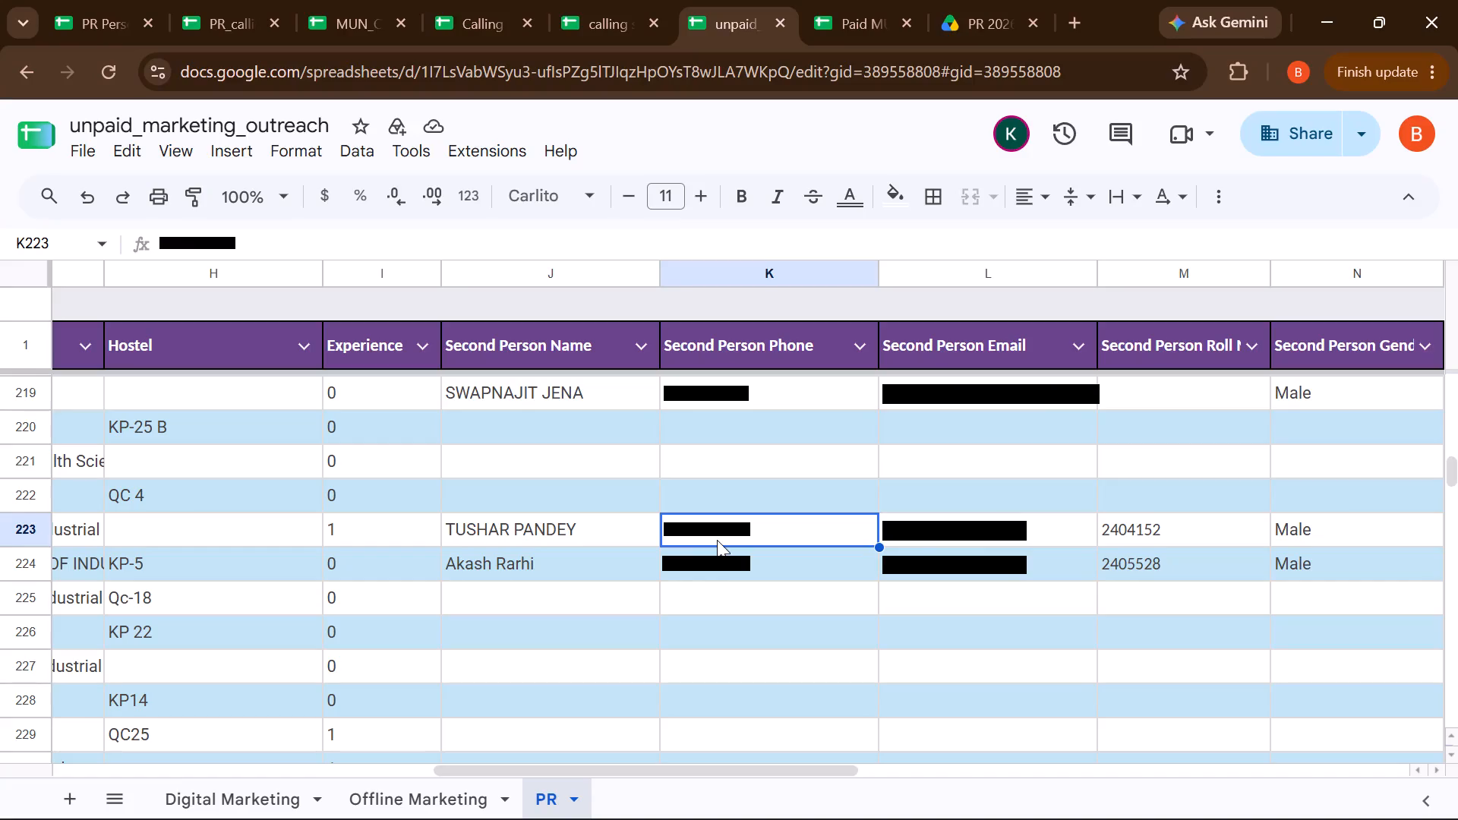
Fill the whole of row 223, marked No Answer, with cyan.
left_click(13, 525)
left_click(903, 200)
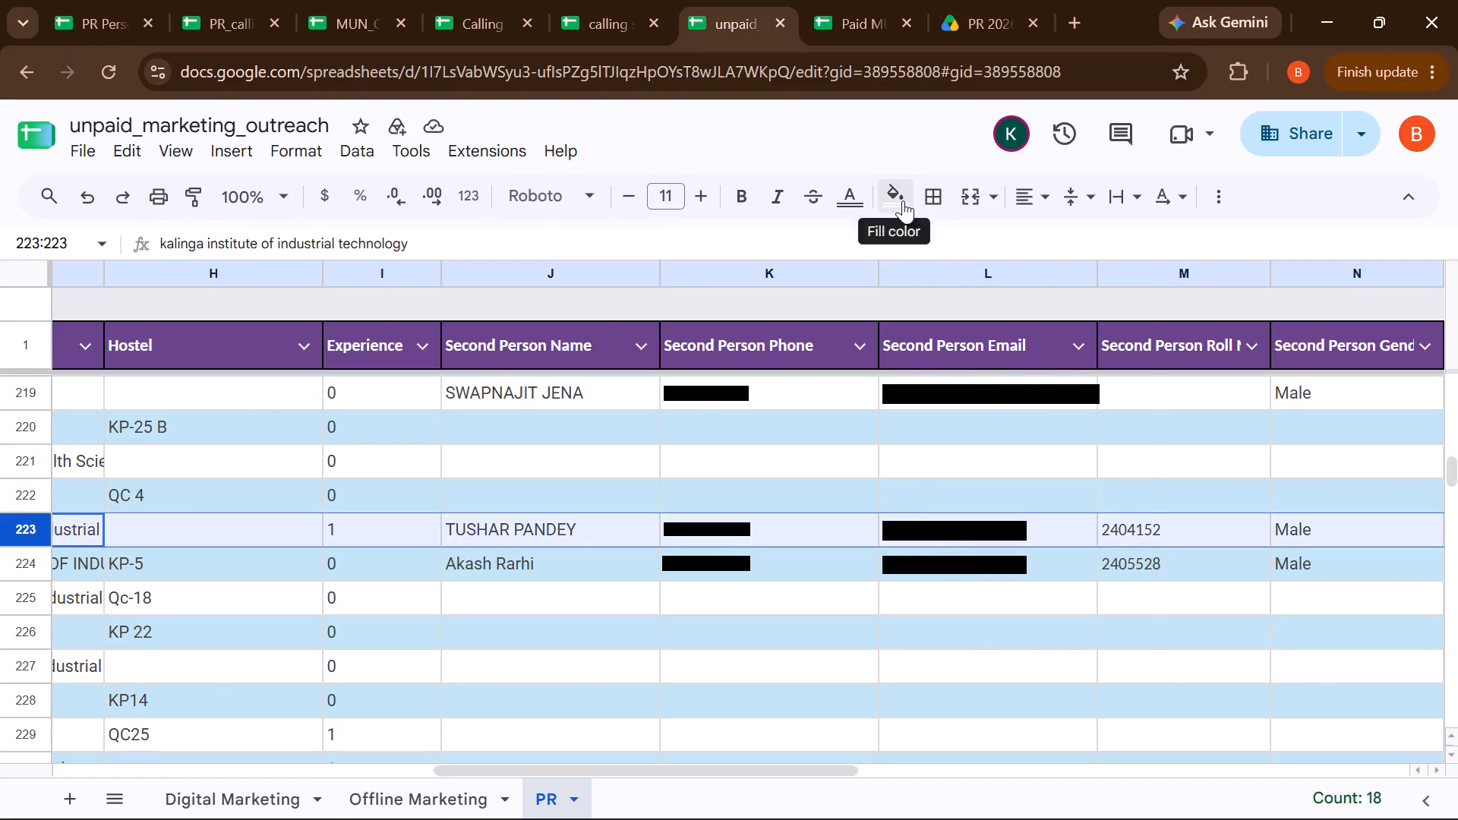
left_click(1032, 302)
Examine the registrant in row 224 from the name across to the Outreach Status, Alloted To and Remarks entries.
key("Down")
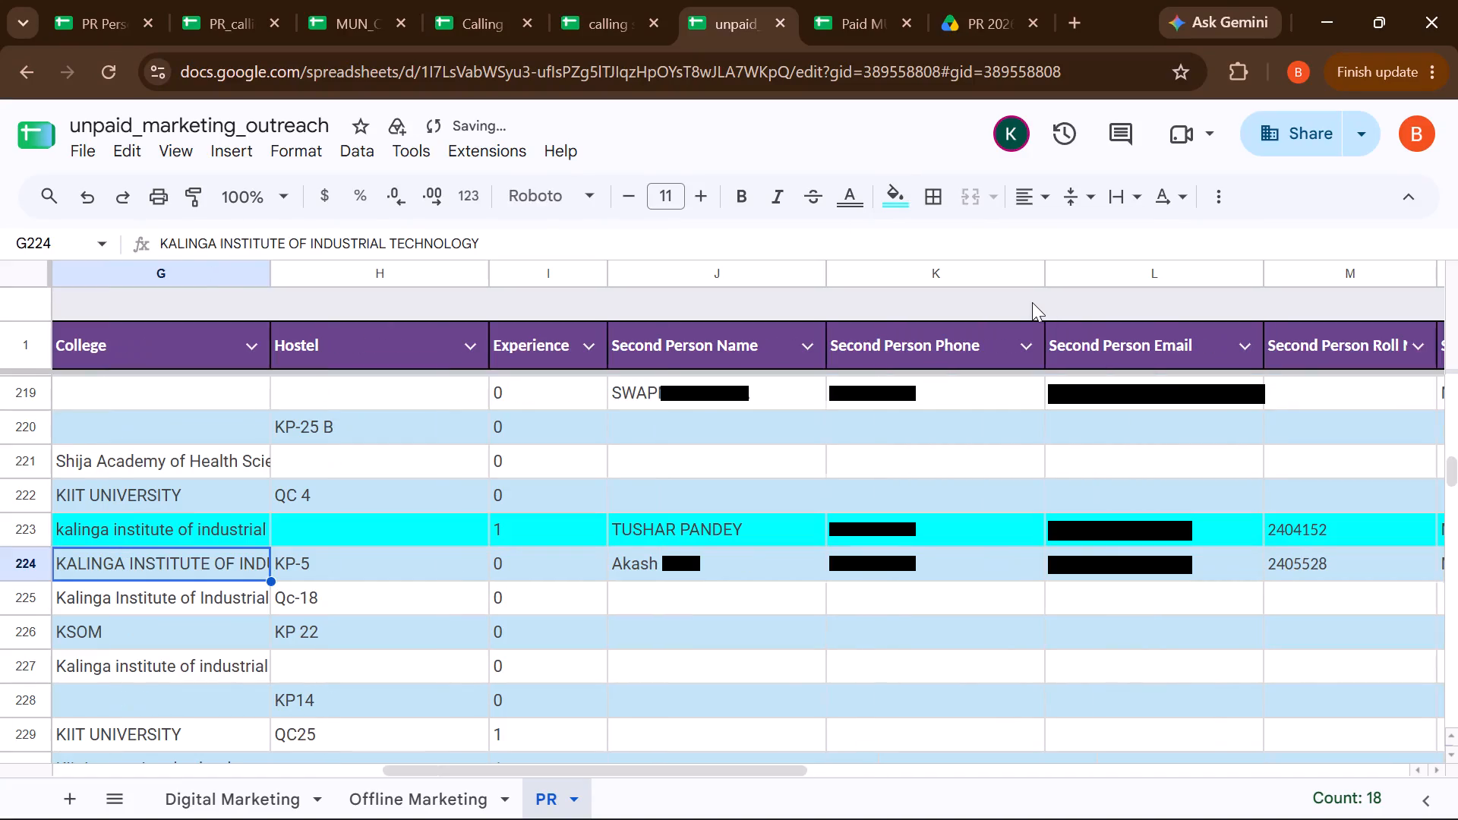
key("Left")
key("Left")
key("Left")
key("Left")
key("Left")
key("Left")
key("Left")
key("Left")
key("Left")
key("Left")
key("Left")
key("Left")
key("Left")
key("Left")
key("Left")
key("Left")
key("Left")
key("Left")
key("Left")
key("Left")
key("Left")
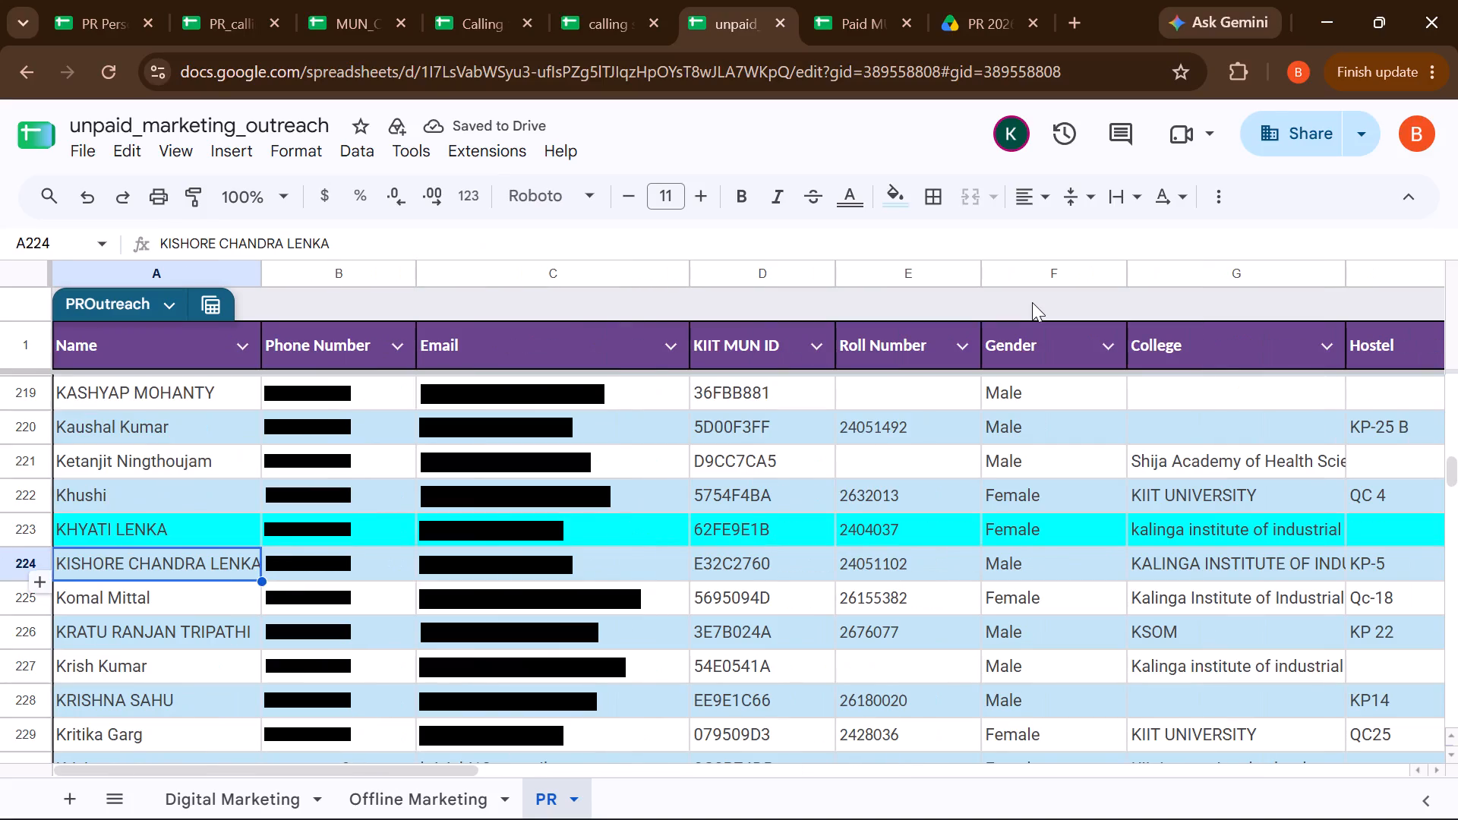
key("Right")
key("Right")
key("Right")
key("Right")
key("Right")
key("Right")
key("Right")
key("Right")
key("Right")
key("Right")
key("Right")
key("Right")
key("Right")
key("Right")
key("Right")
key("Right")
key("Right")
key("Right")
key("Right")
key("Right")
key("Right")
key("Right")
key("Left")
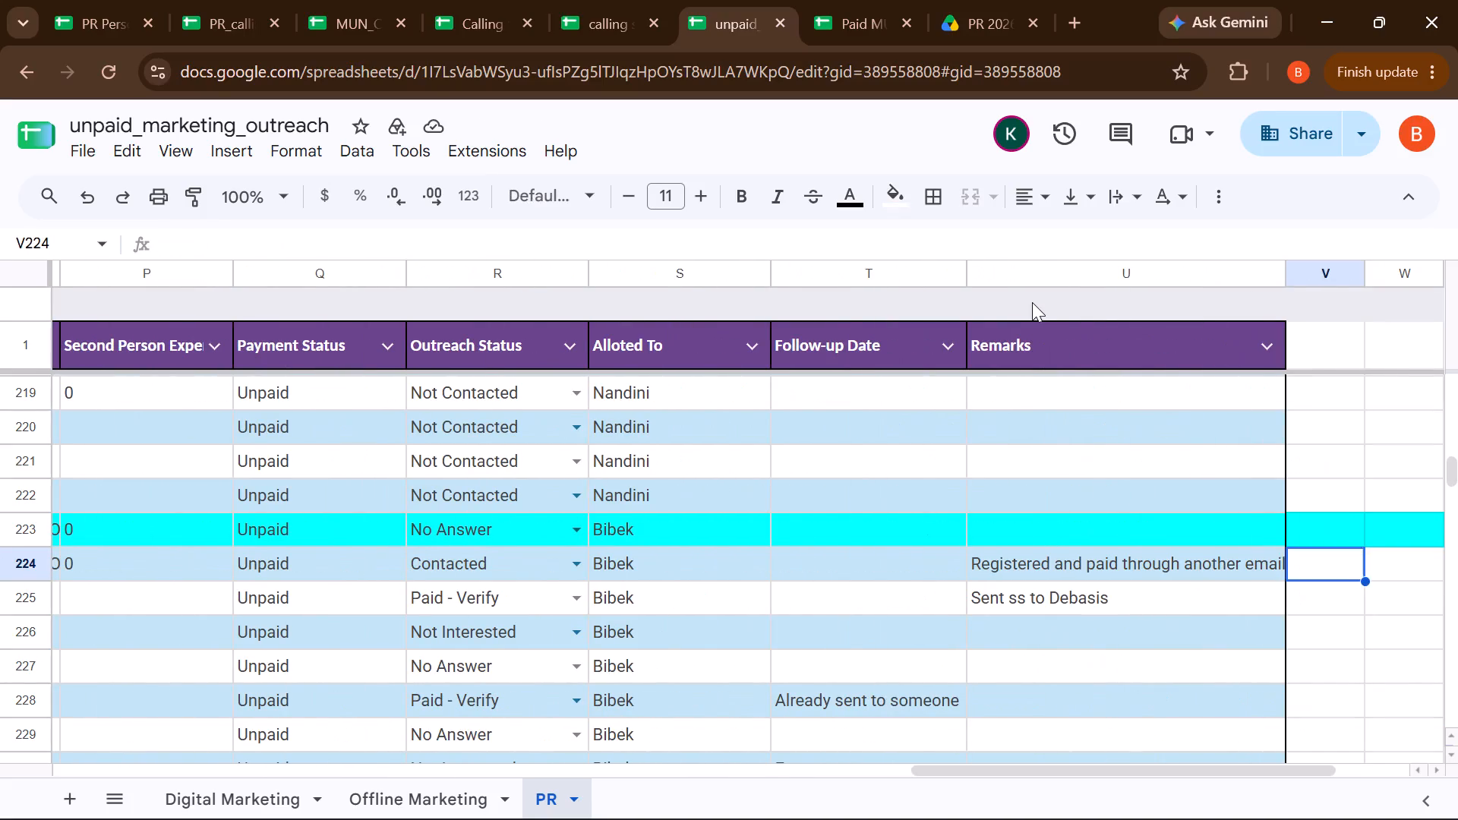
key("Left")
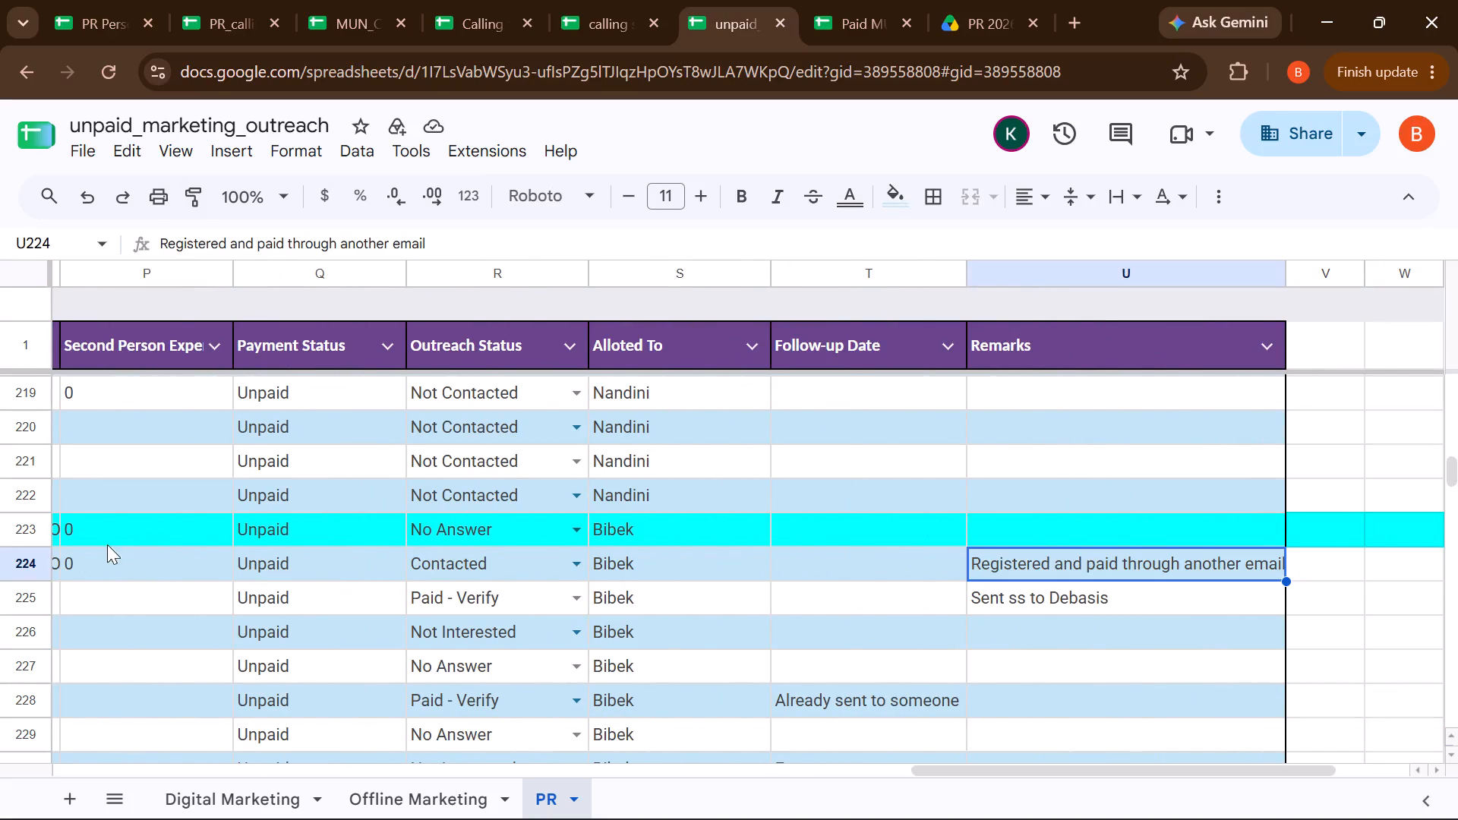
Fill the whole of row 225, marked Paid - Verify, with green.
left_click(26, 592)
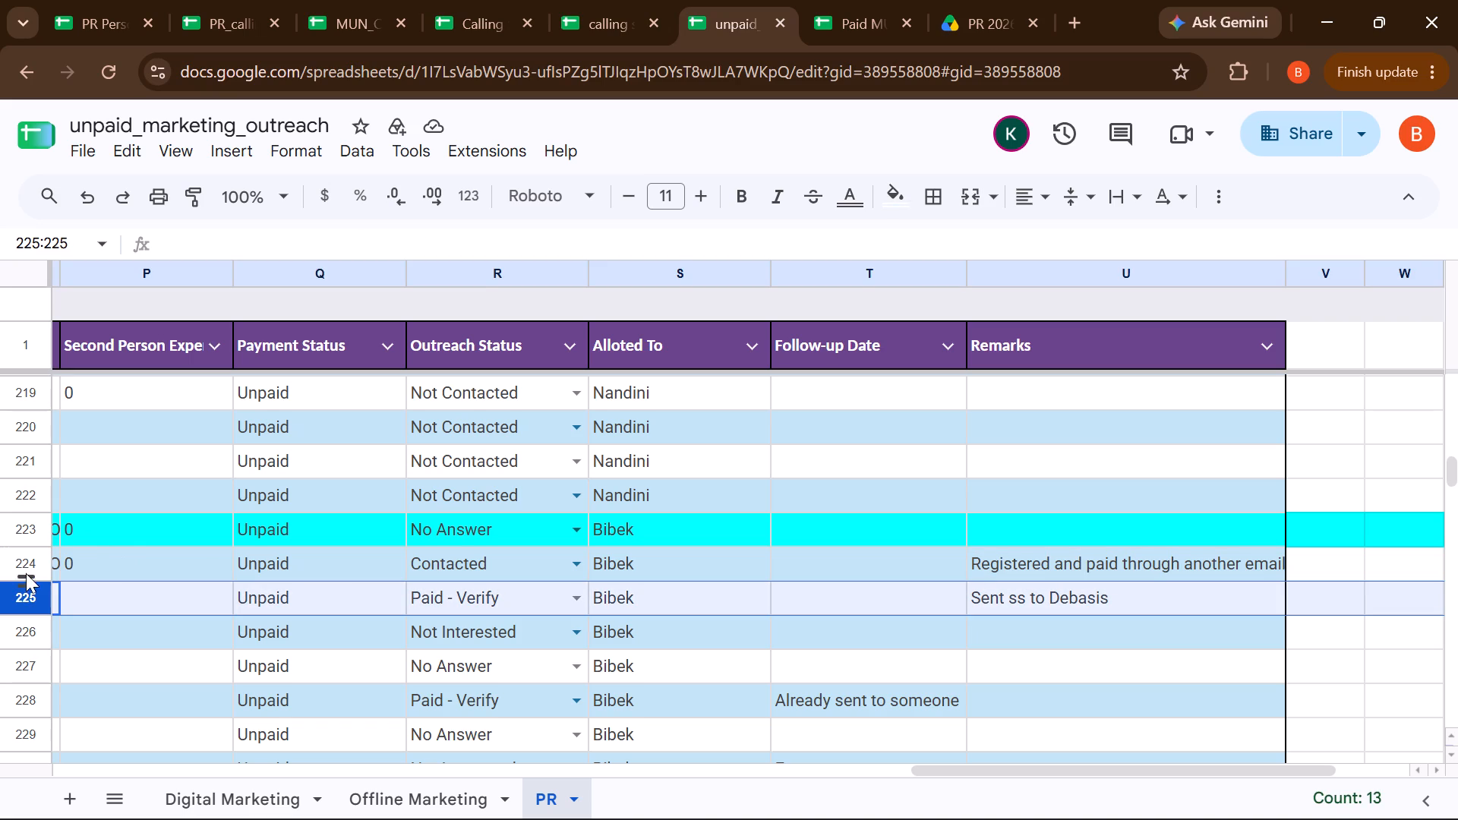
scroll(236, 614, "right", 1)
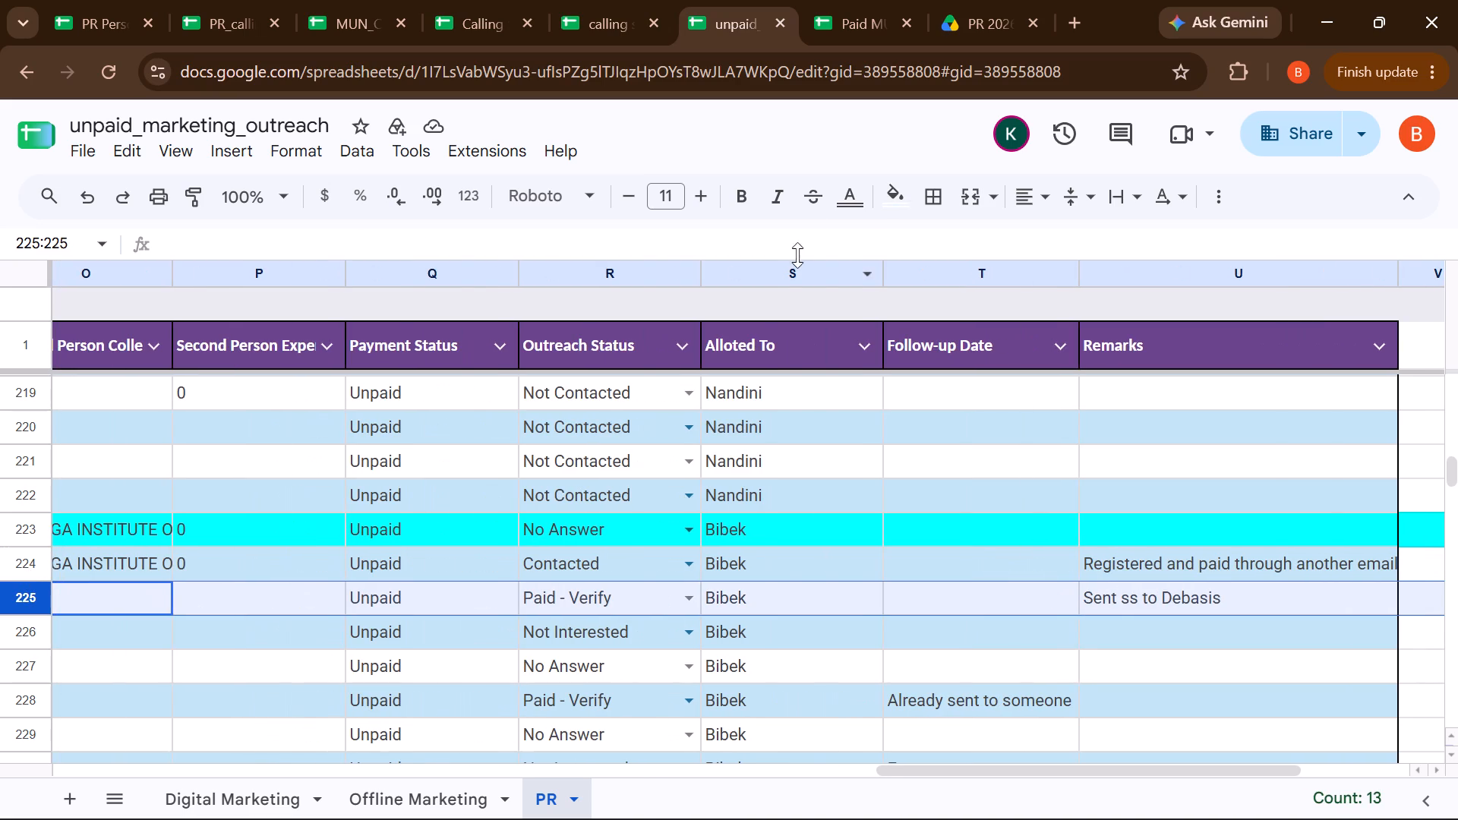
left_click(886, 194)
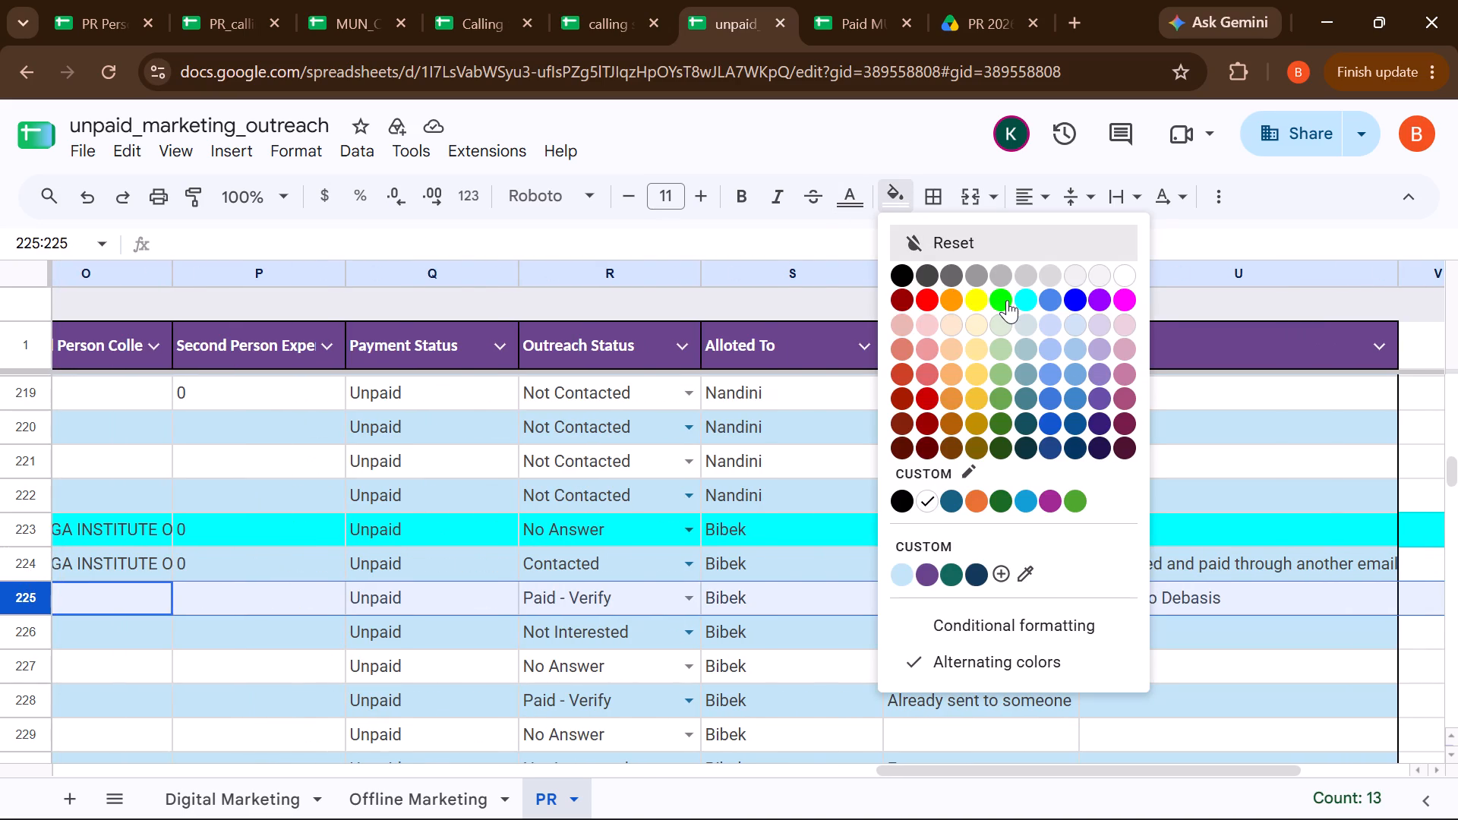
left_click(1007, 300)
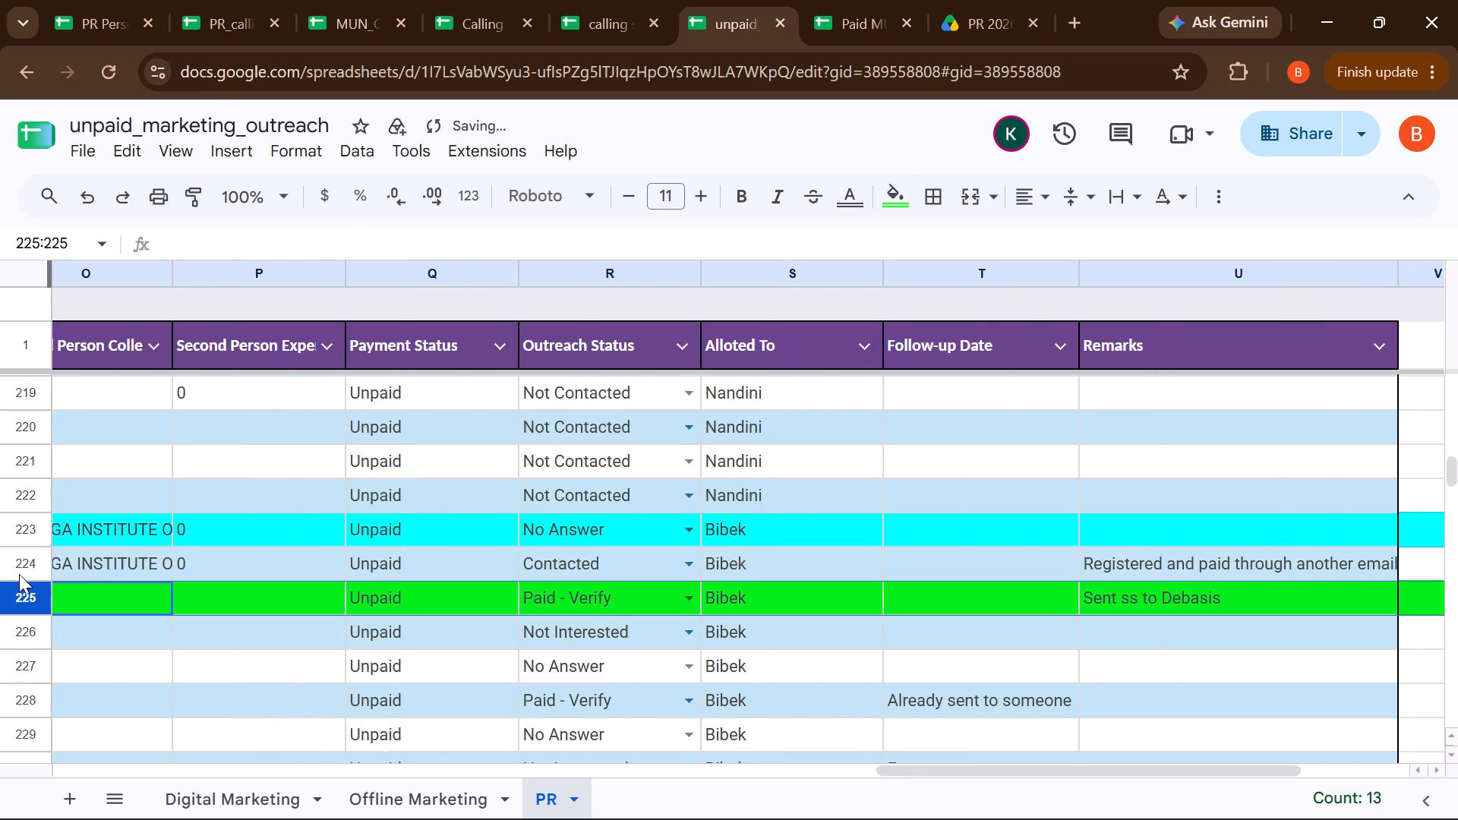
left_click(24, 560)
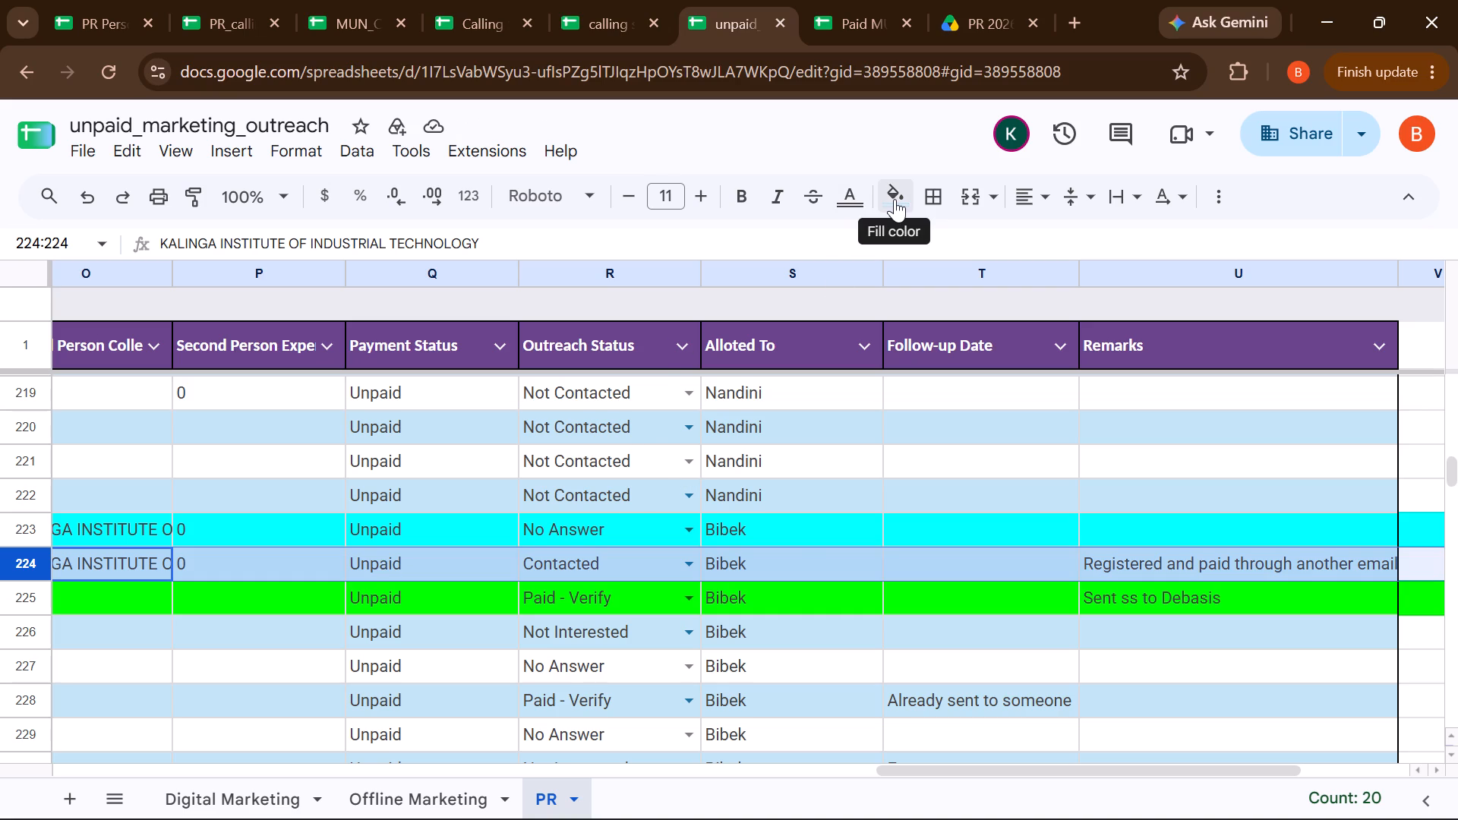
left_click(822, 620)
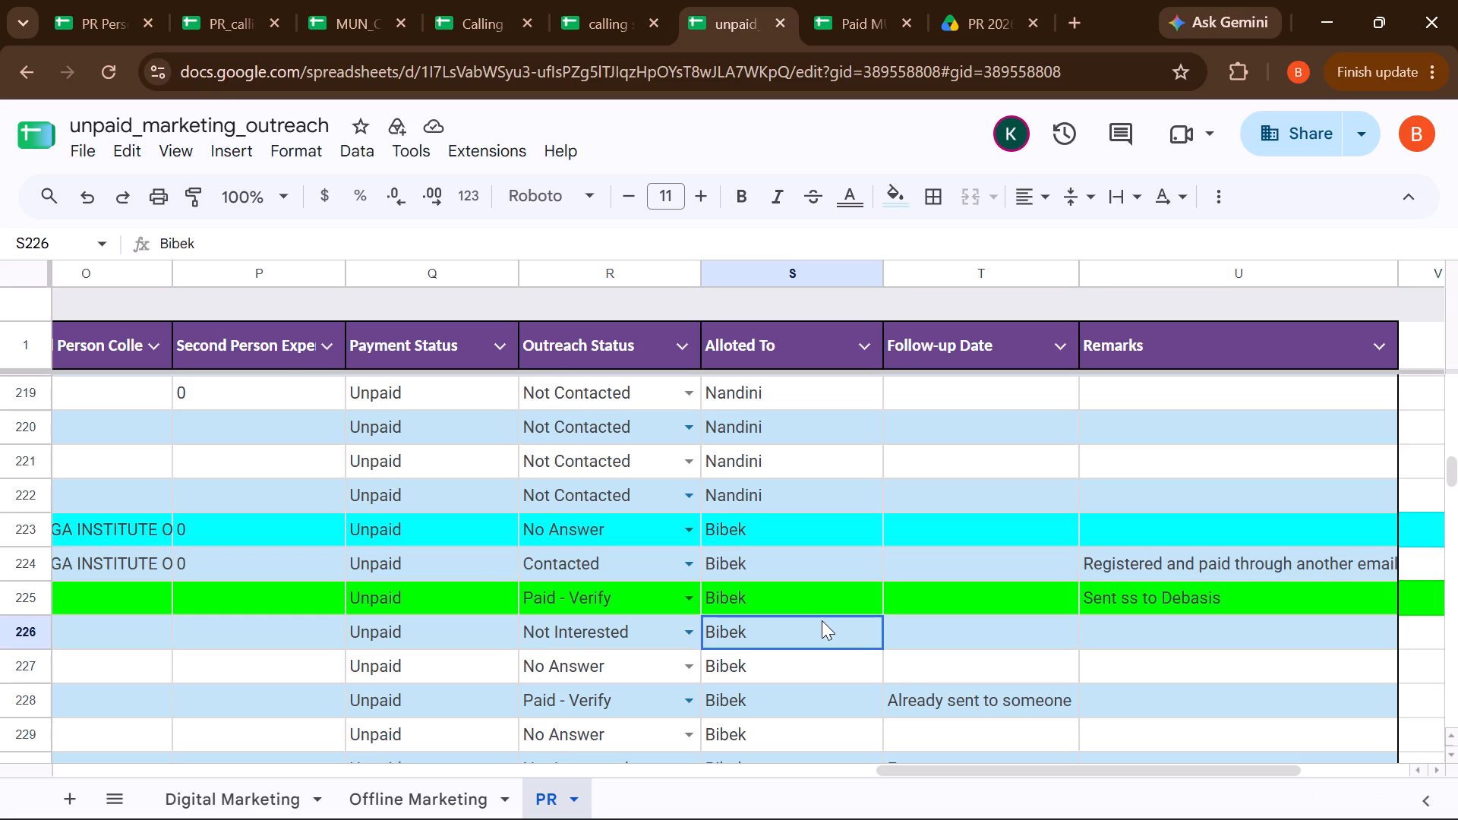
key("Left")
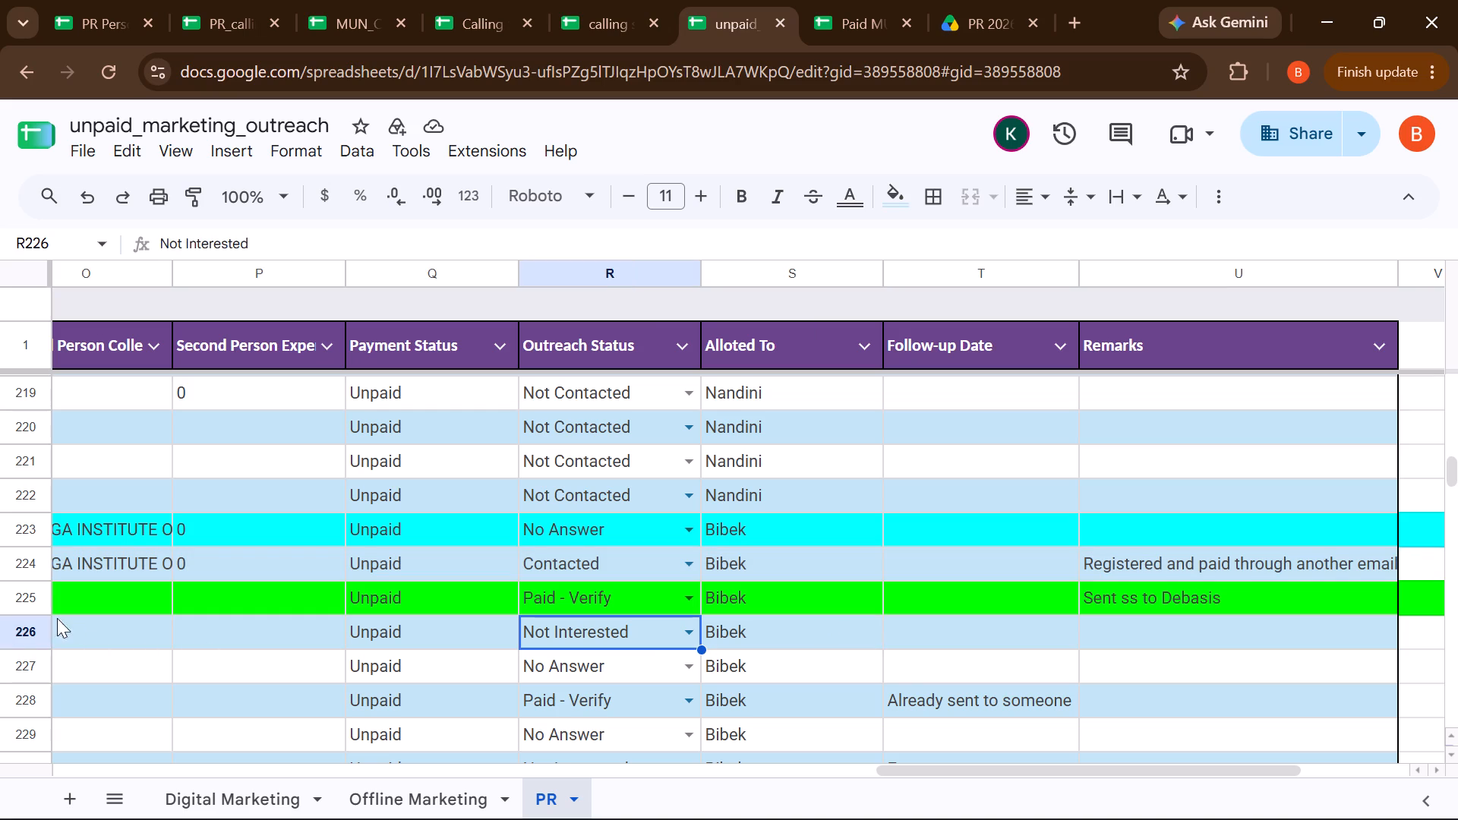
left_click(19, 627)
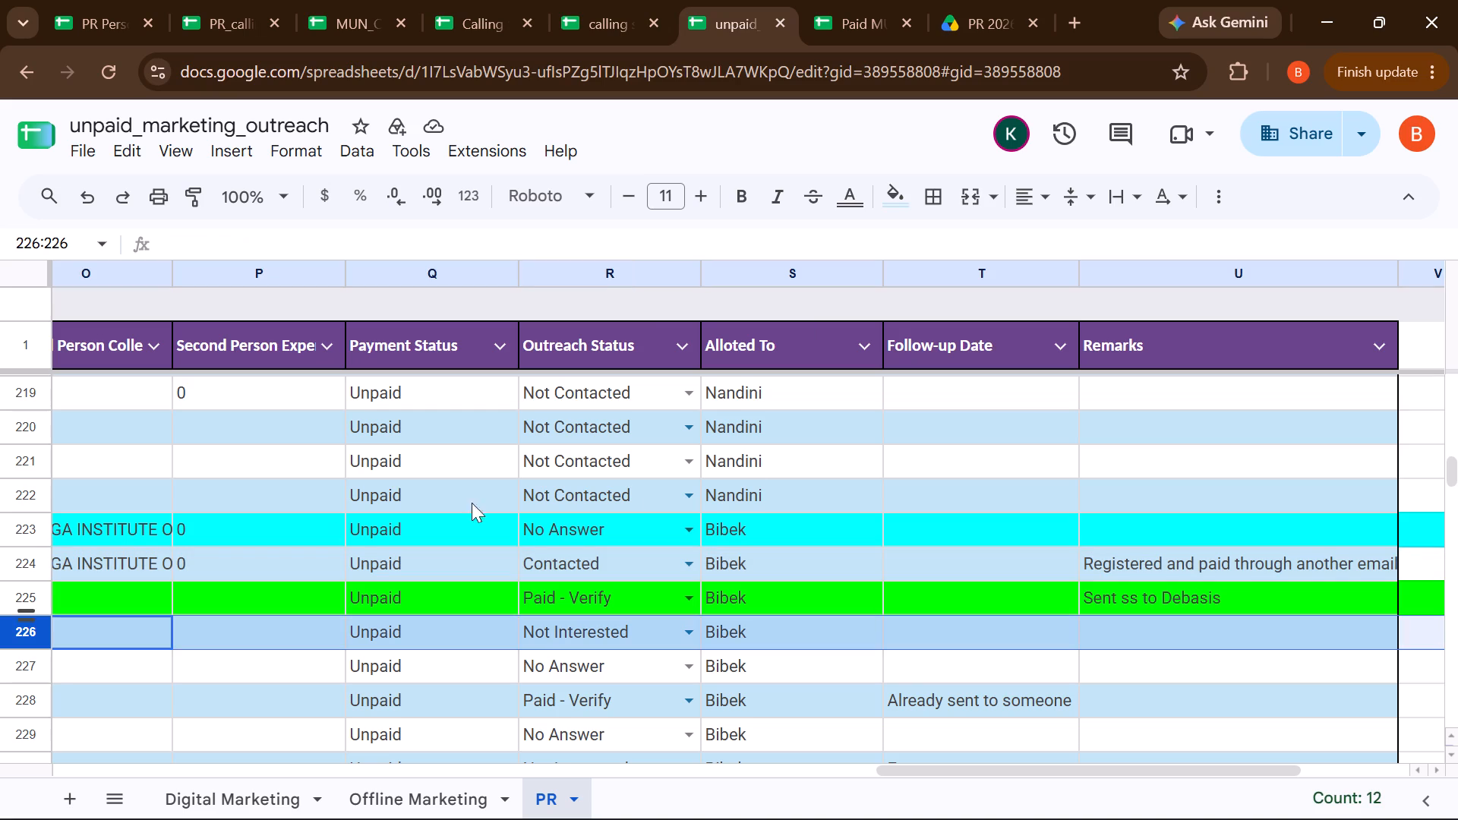
Fill the whole of row 228, marked Paid - Verify, with green.
left_click(24, 702)
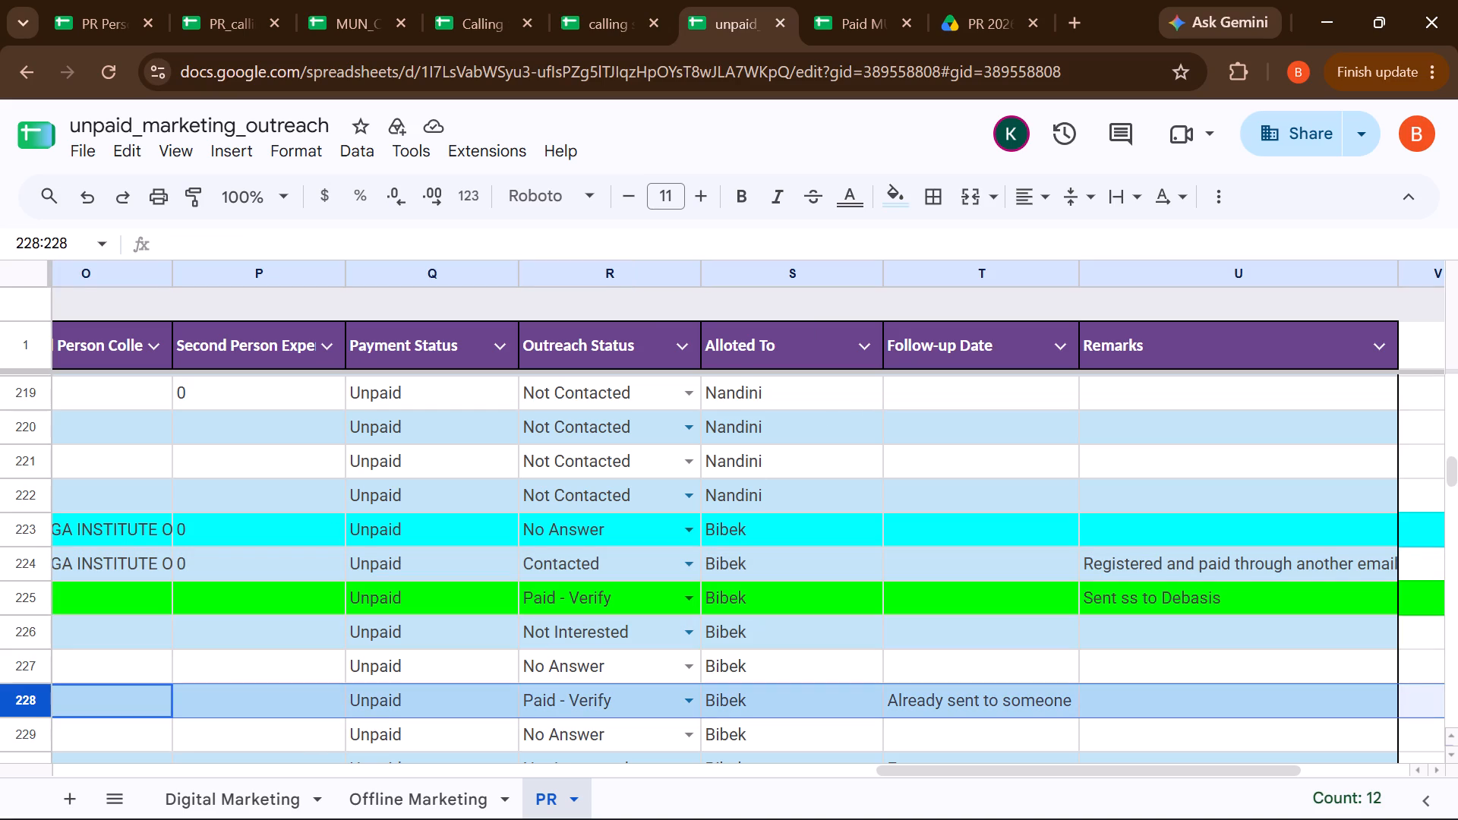
left_click(902, 198)
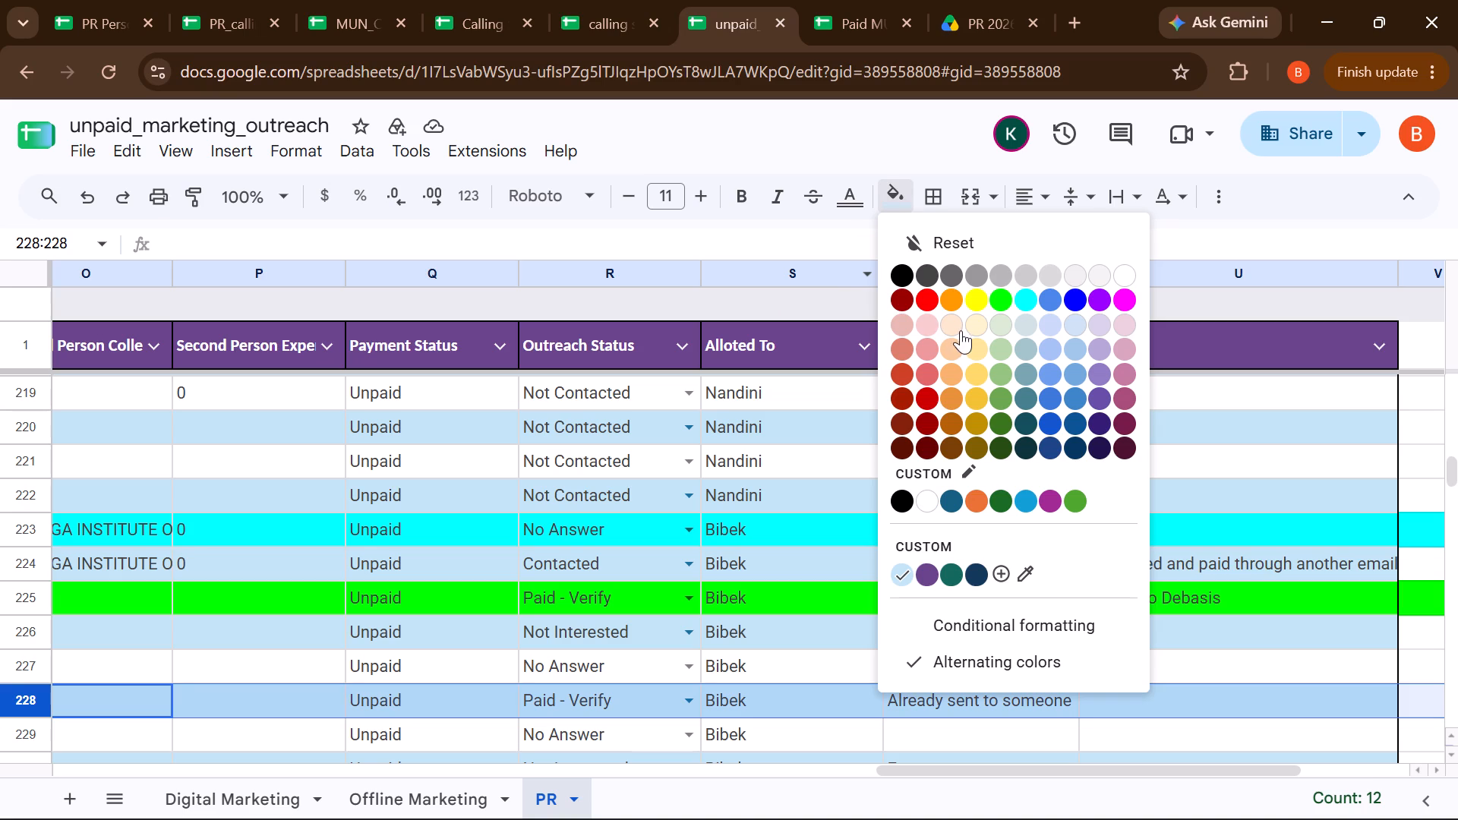
left_click(1000, 298)
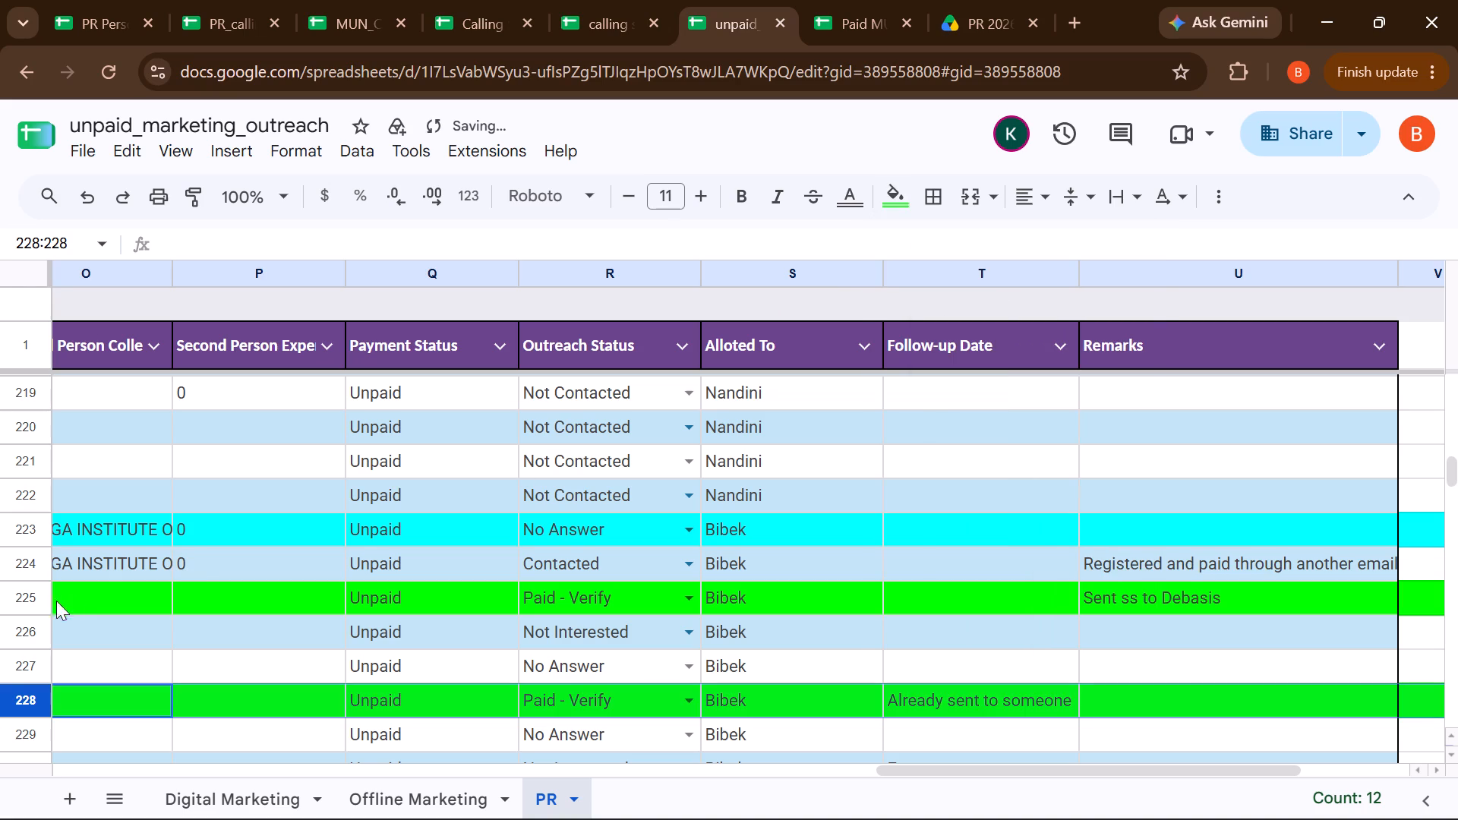
Fill the whole of row 226, marked Not Interested, with red.
left_click(23, 626)
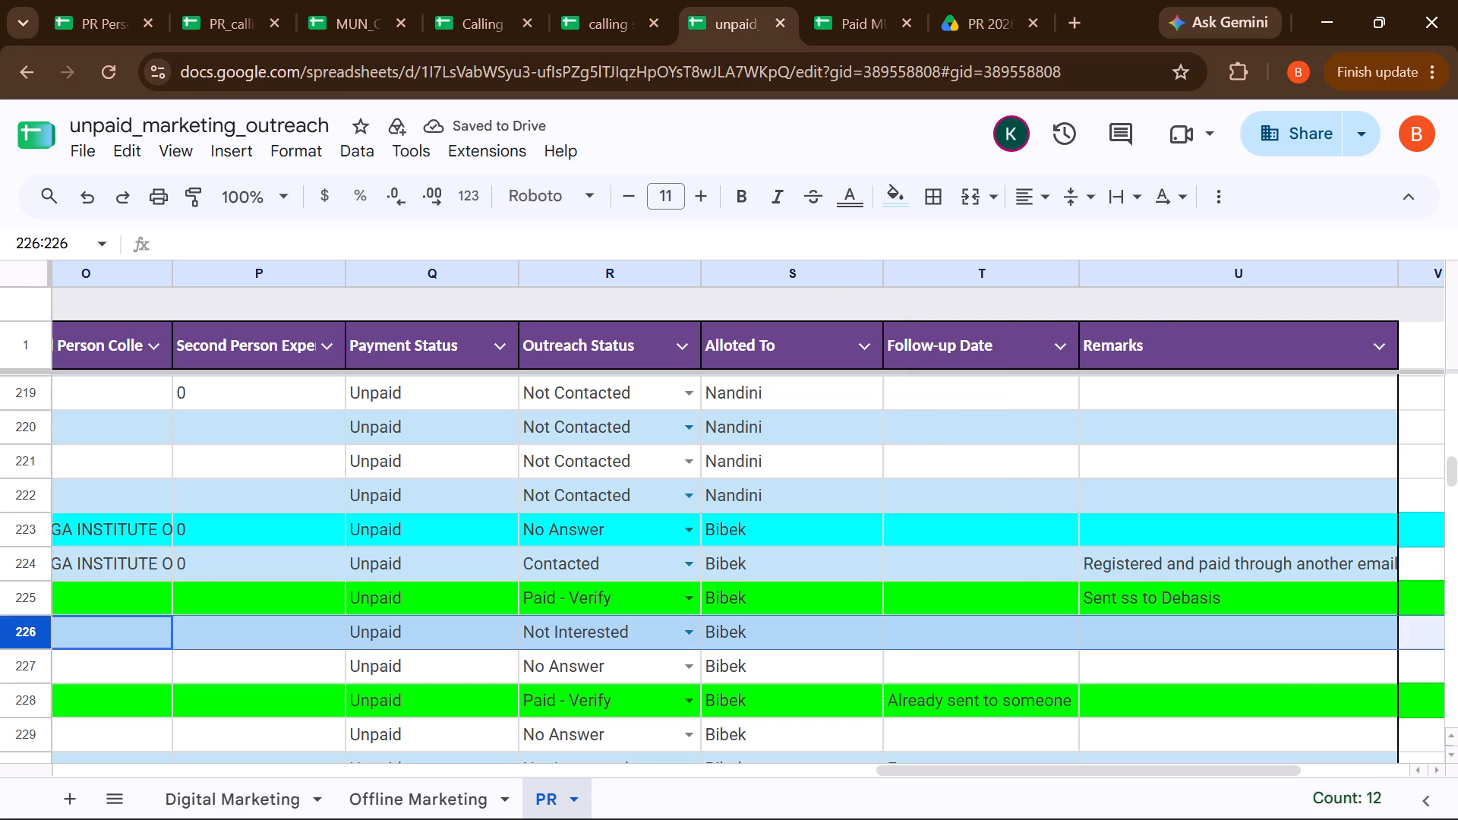
left_click(901, 191)
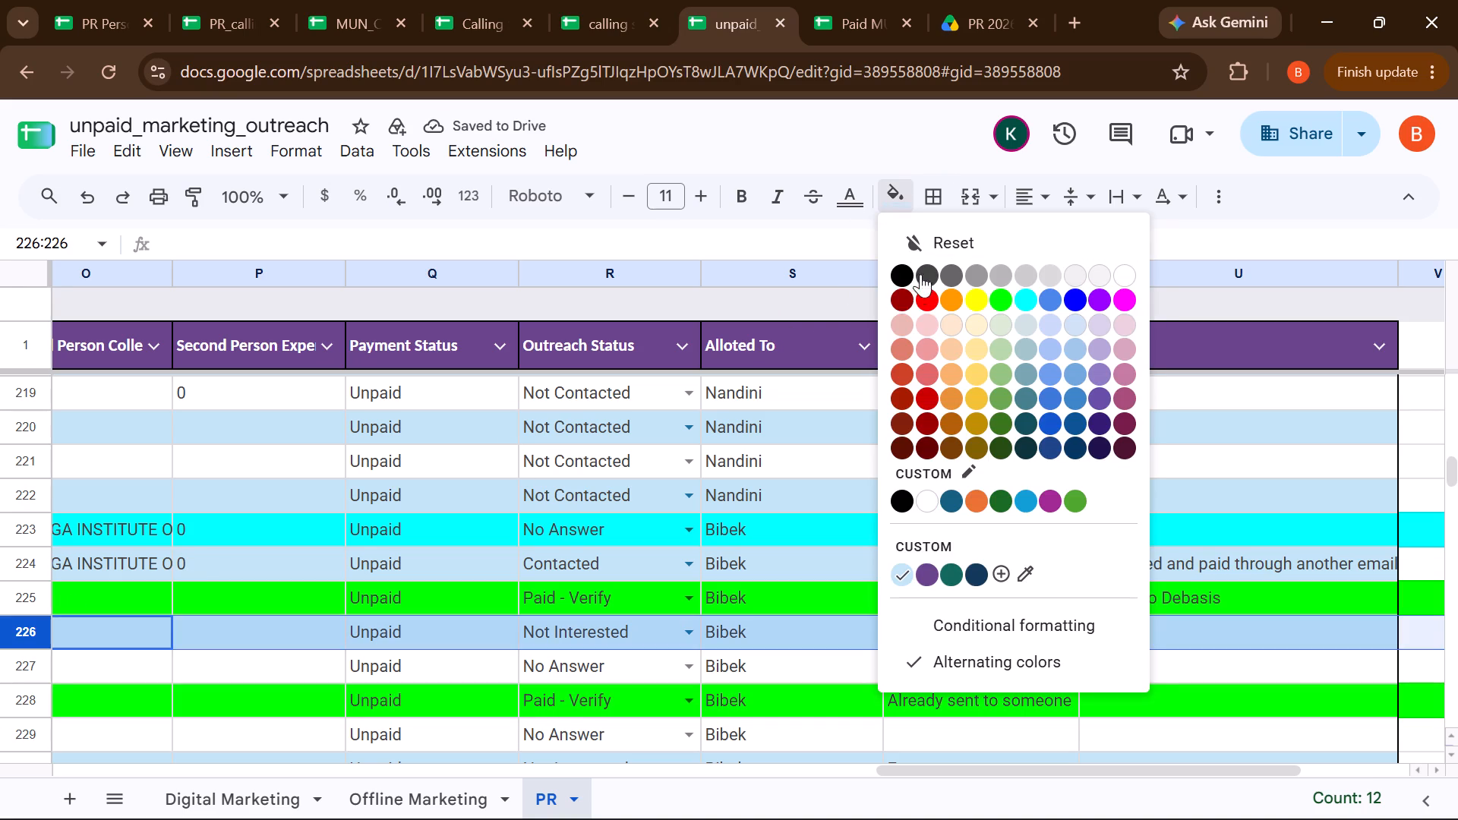
left_click(925, 297)
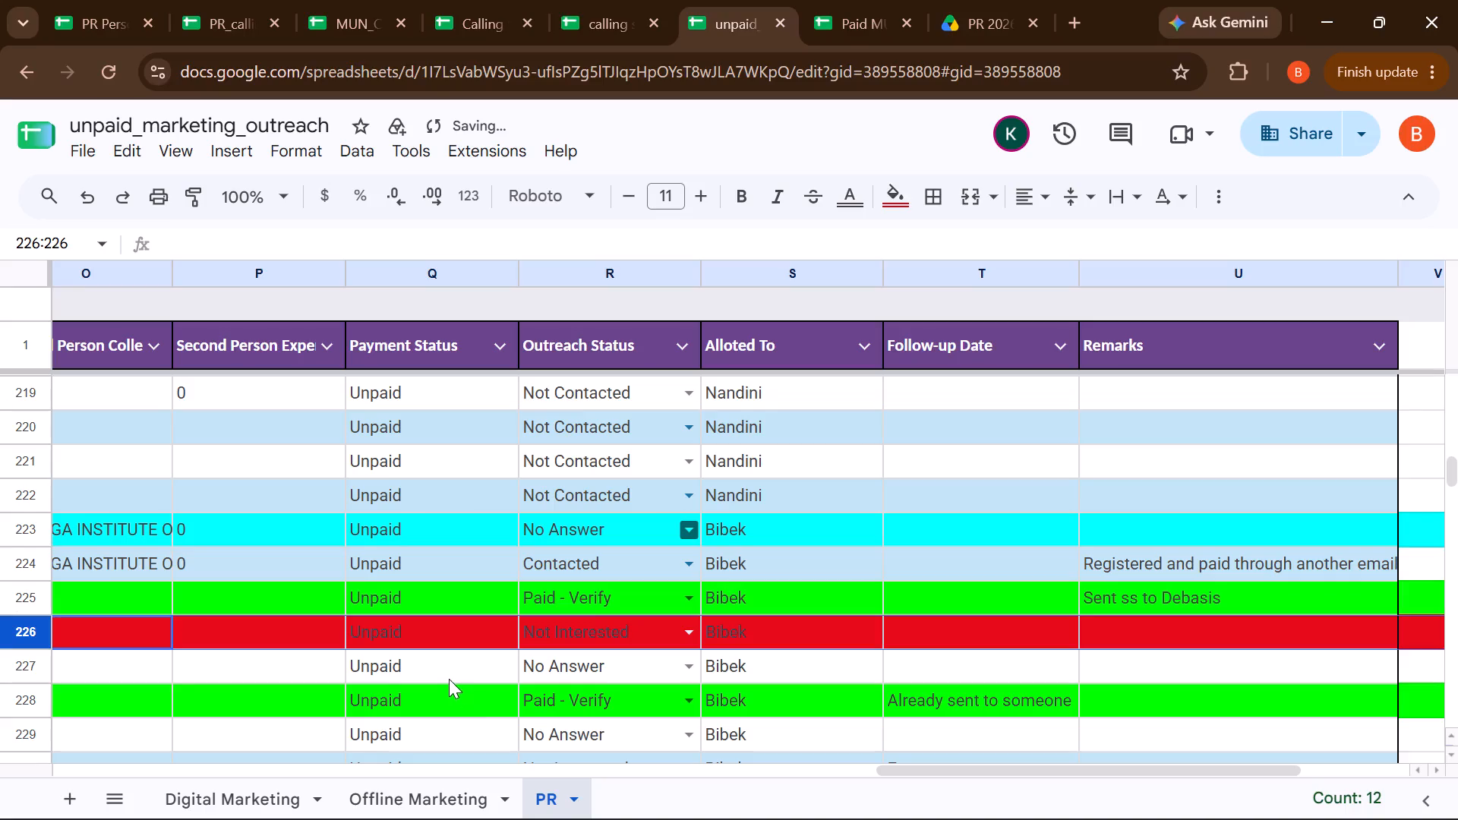
Go back along row 227, marked No Answer, to check the registrant's details at the start of the row.
left_click(452, 670)
key("Left")
key("Left")
key("Left")
key("Left")
key("Left")
key("Left")
key("Left")
key("Left")
key("Left")
key("Left")
key("Left")
key("Left")
key("Left")
key("Left")
key("Left")
key("Left")
key("Left")
key("Left")
key("Left")
key("Left")
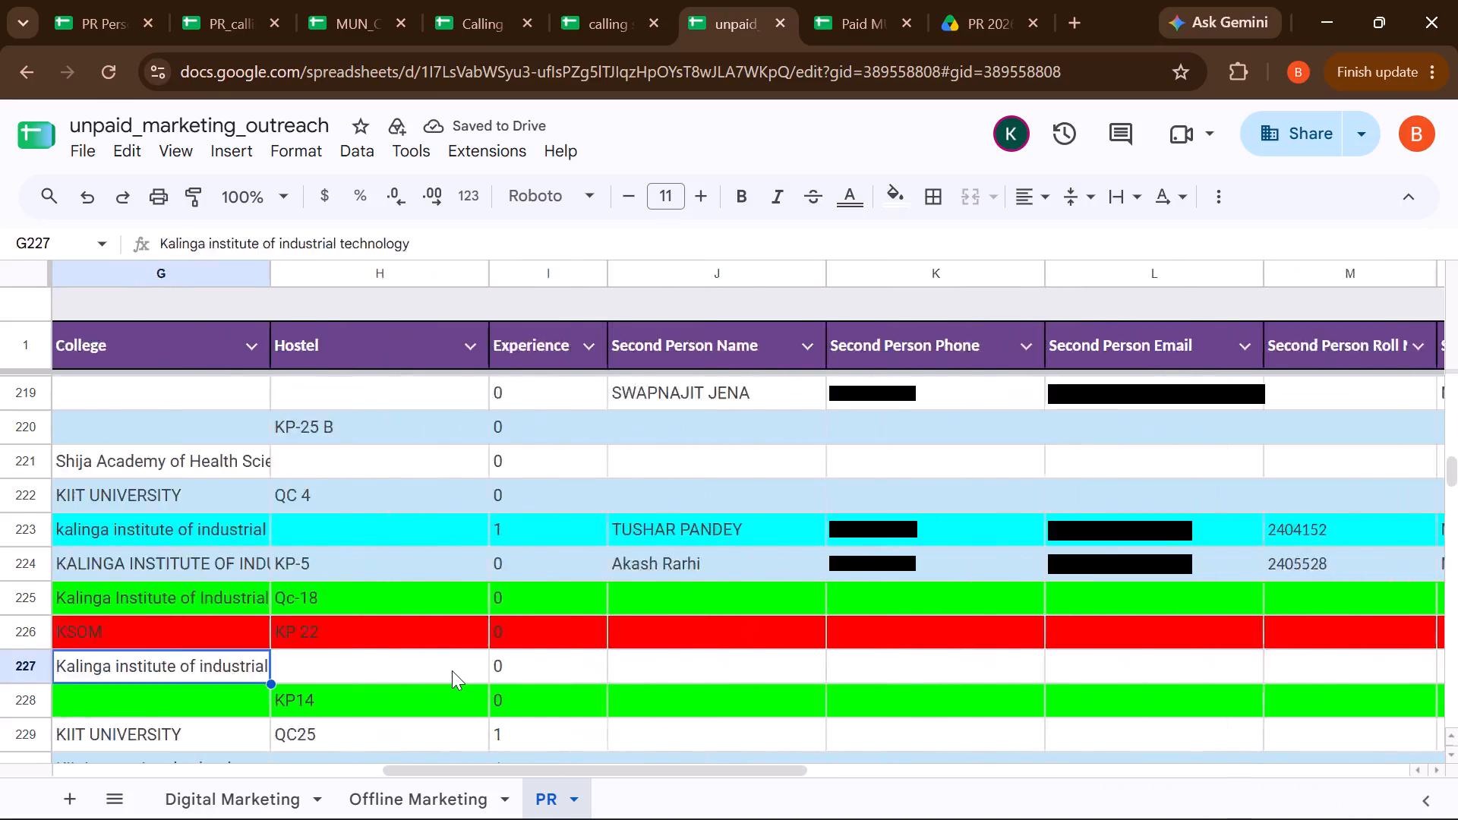
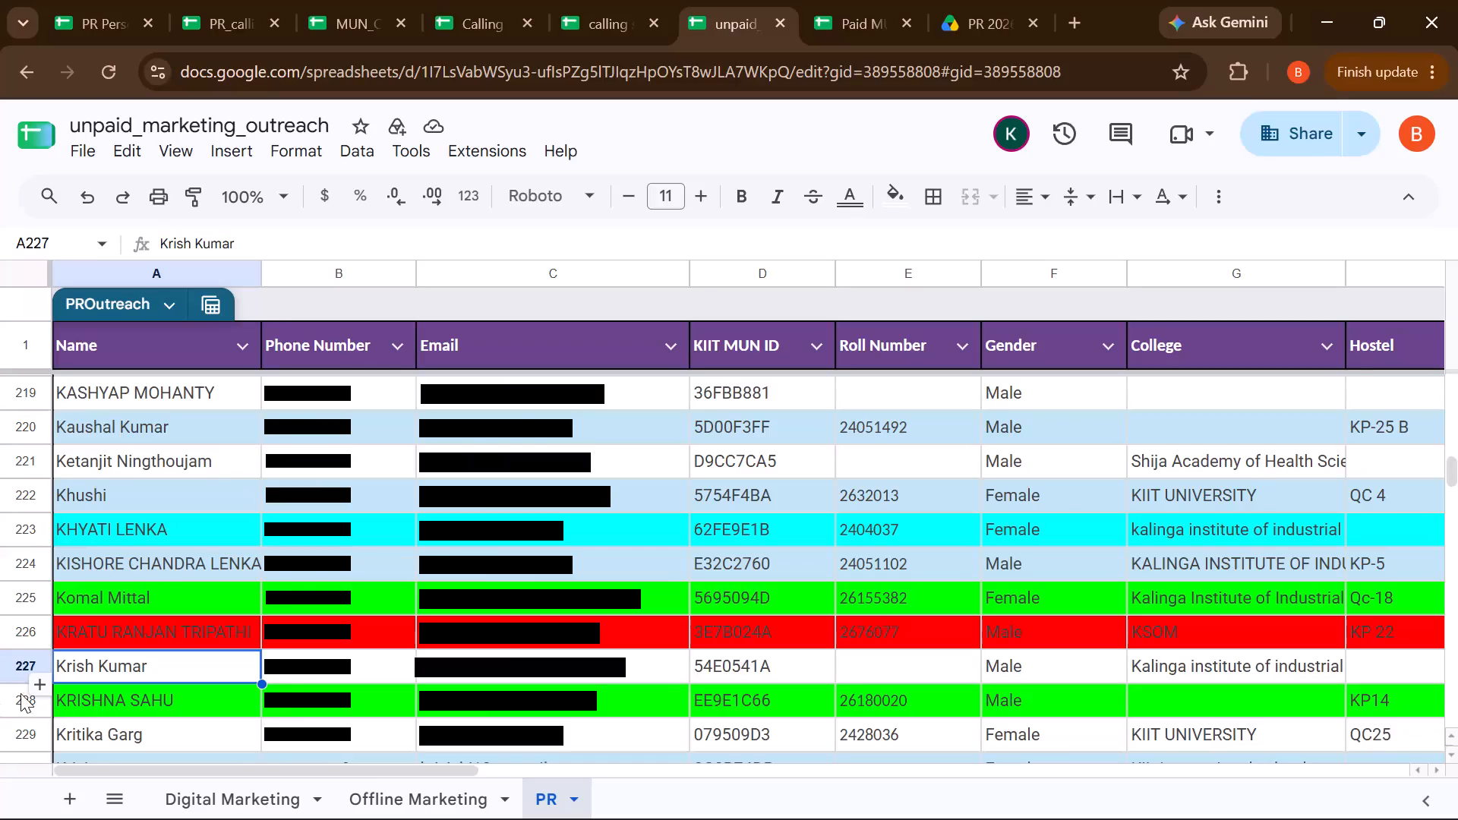
Fill the whole of row 227, marked No Answer, with red.
left_click(22, 664)
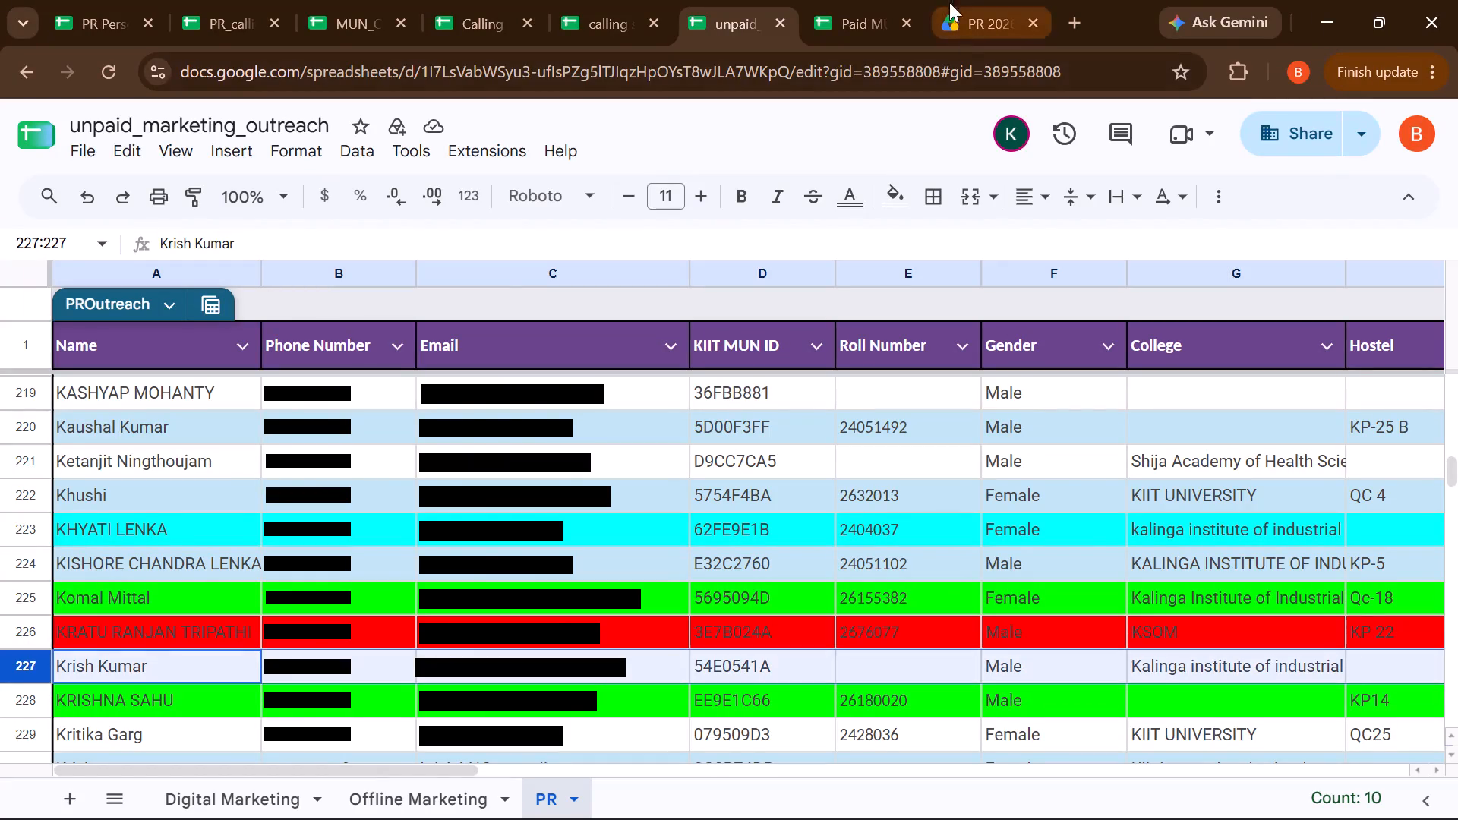
left_click(904, 190)
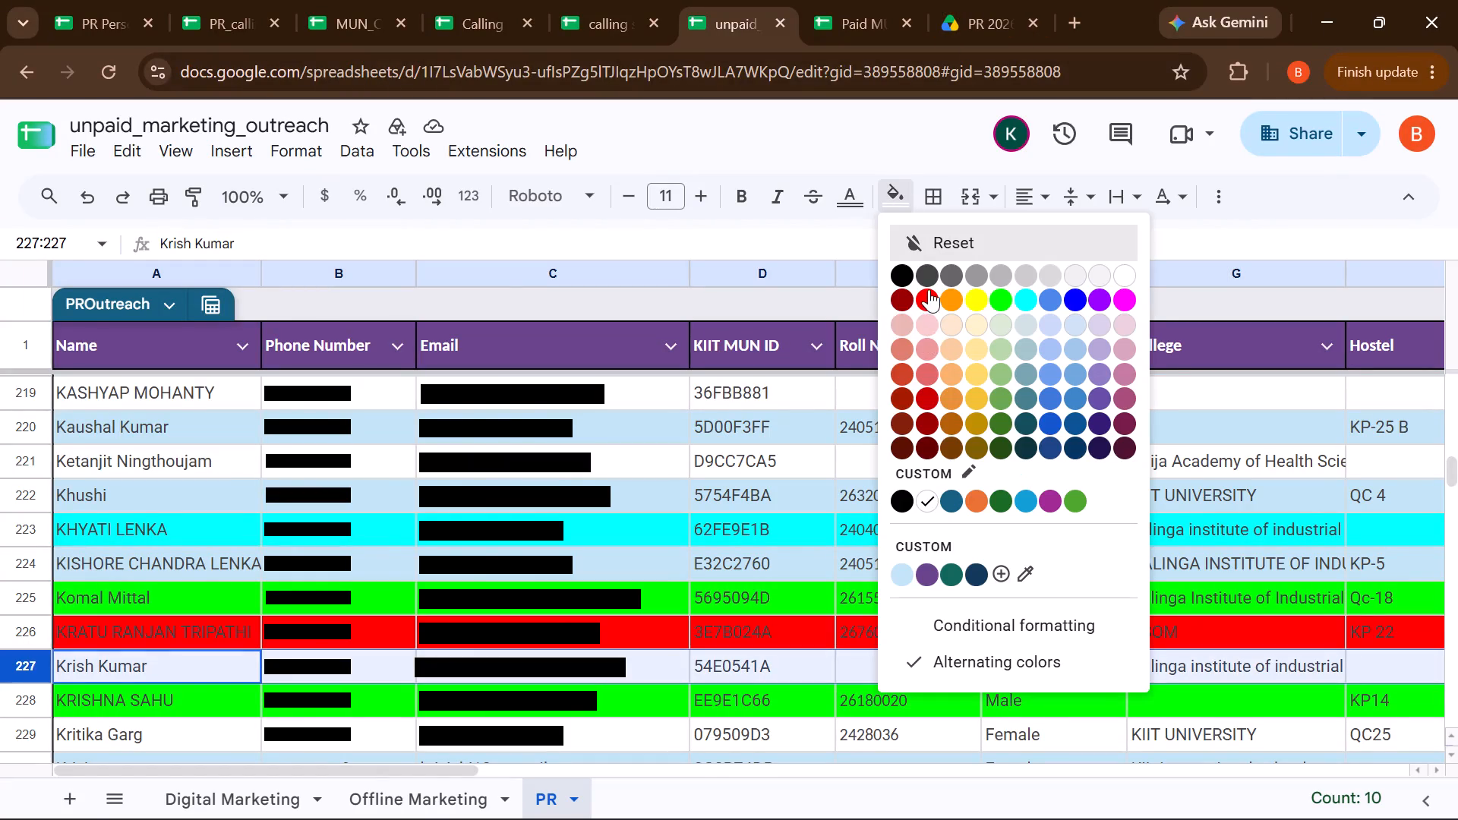
left_click(929, 289)
Enter the remark "Won't be in BBSR" in the Remarks cell of row 227.
key("Right")
key("Right")
key("Right")
key("Right")
key("Right")
key("Right")
key("Right")
key("Right")
key("Right")
key("Right")
key("Right")
key("Right")
key("Right")
key("Right")
key("Right")
key("Right")
key("Right")
key("Right")
key("Right")
key("Right")
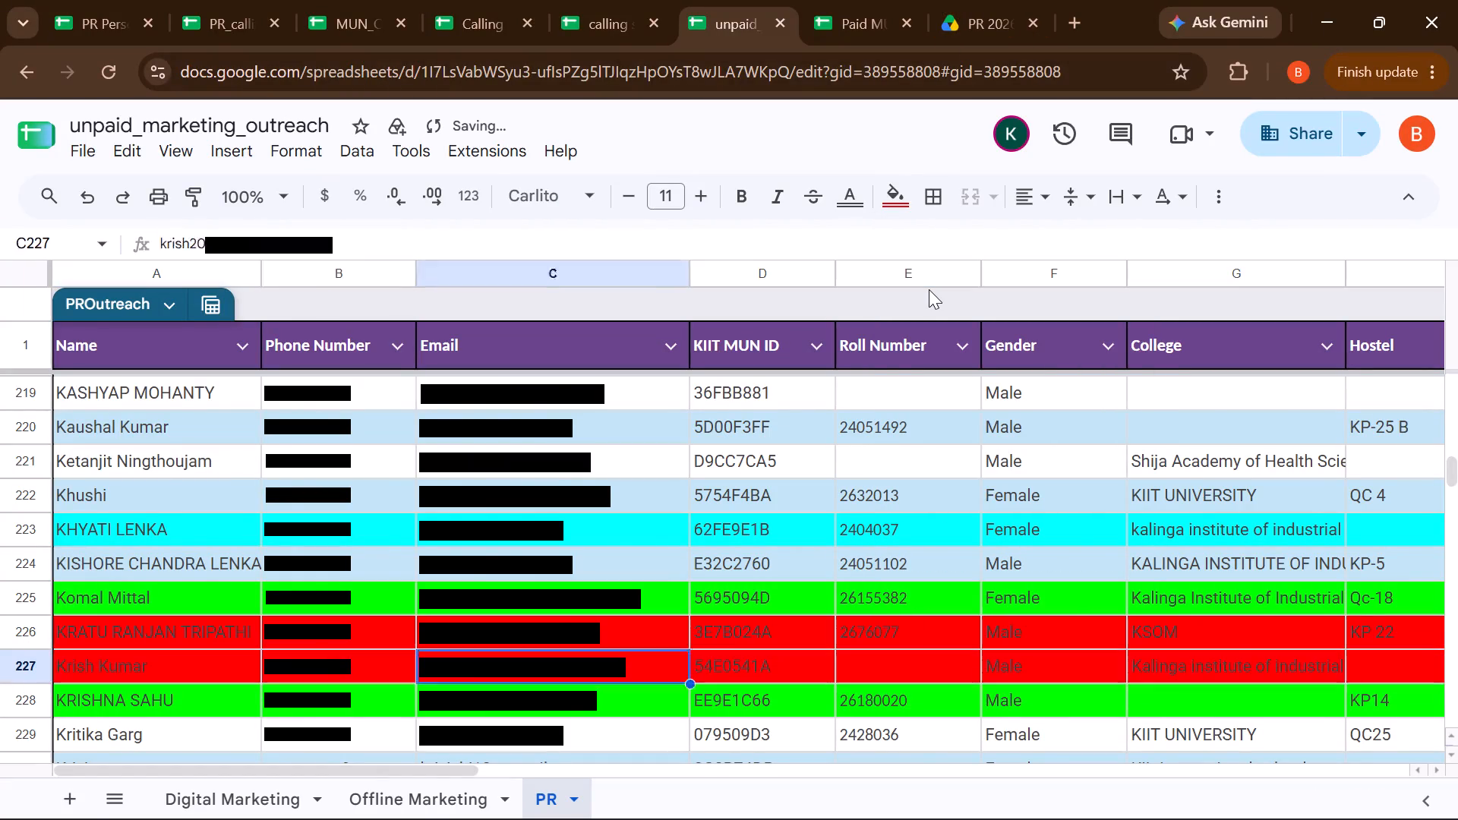
key("Left")
key("Left")
key("Left")
key("Left")
key("Left")
key("Left")
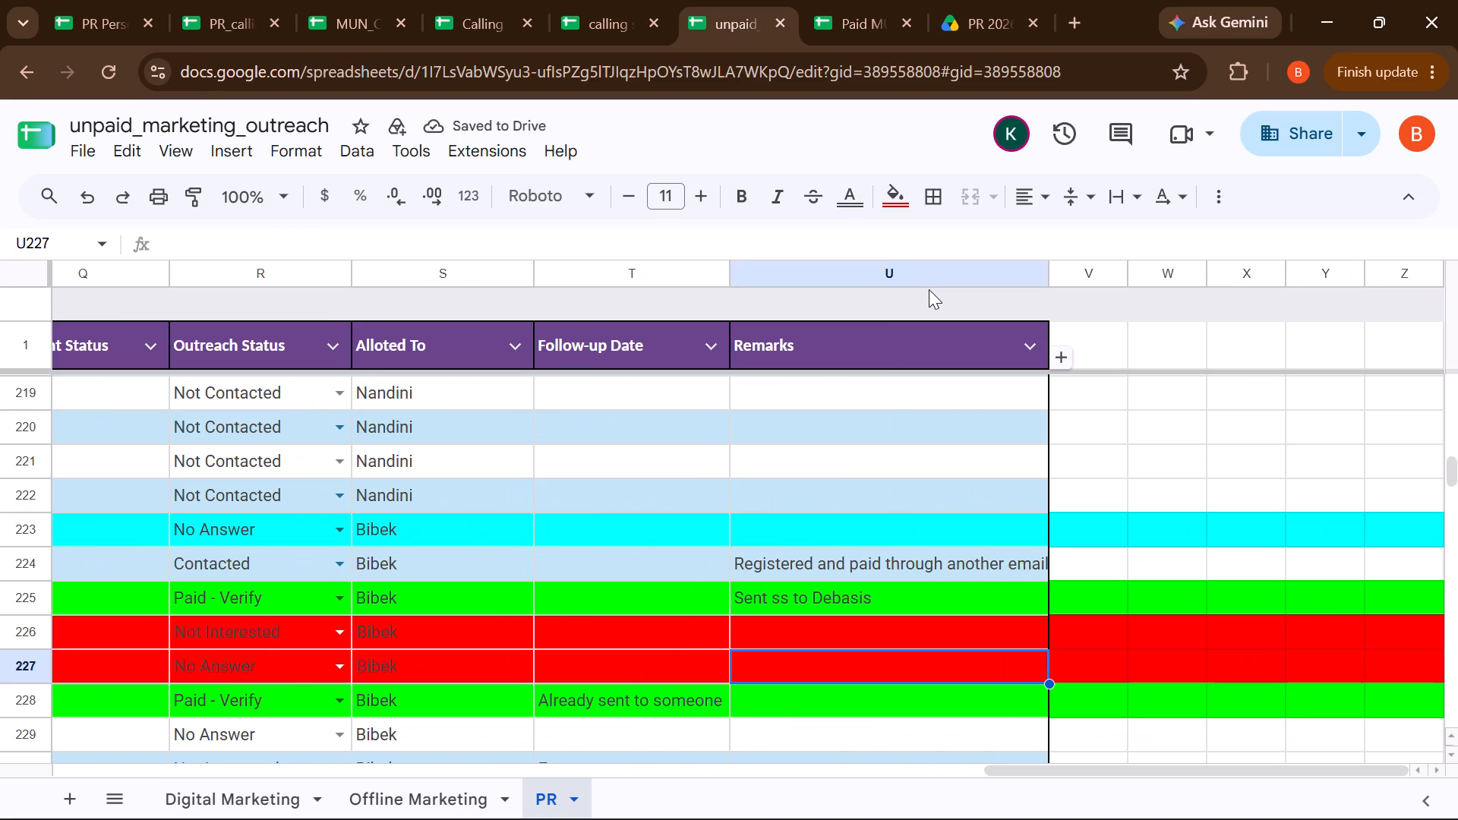
key("Right")
type("Won't be in BBSR")
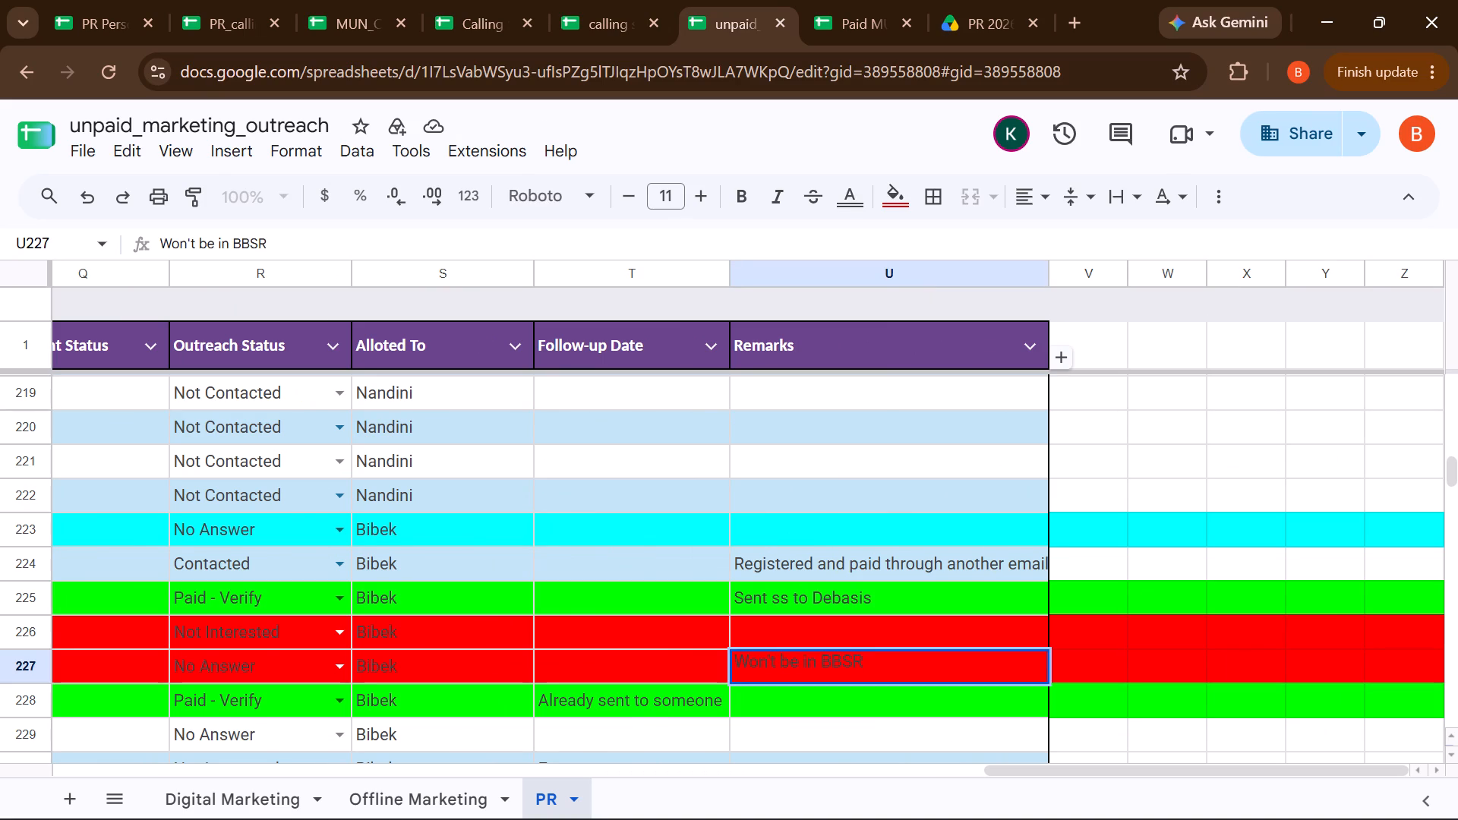
Set the outreach status of row 227 to Not Interested.
left_click(338, 672)
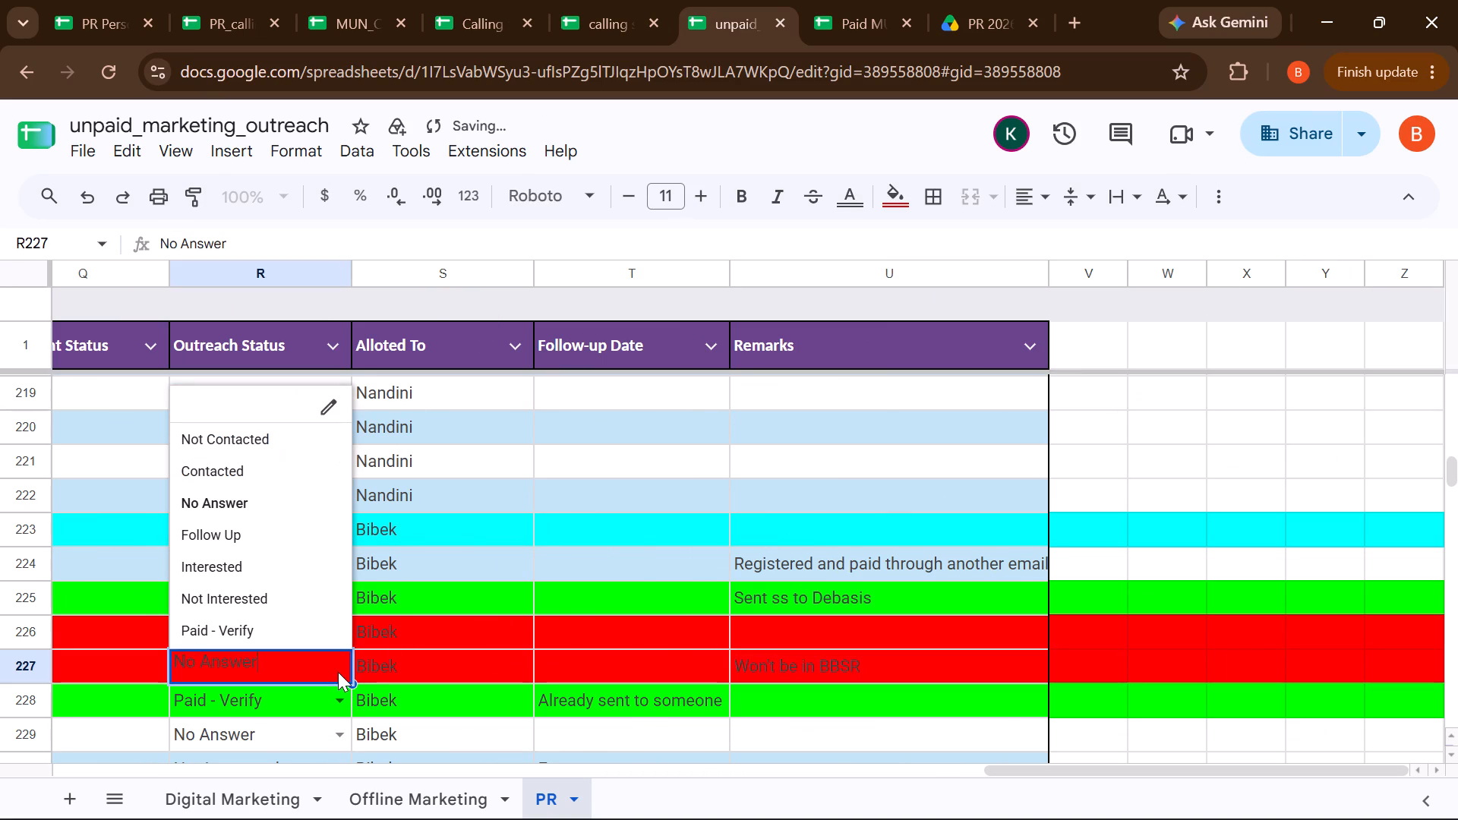
left_click(326, 603)
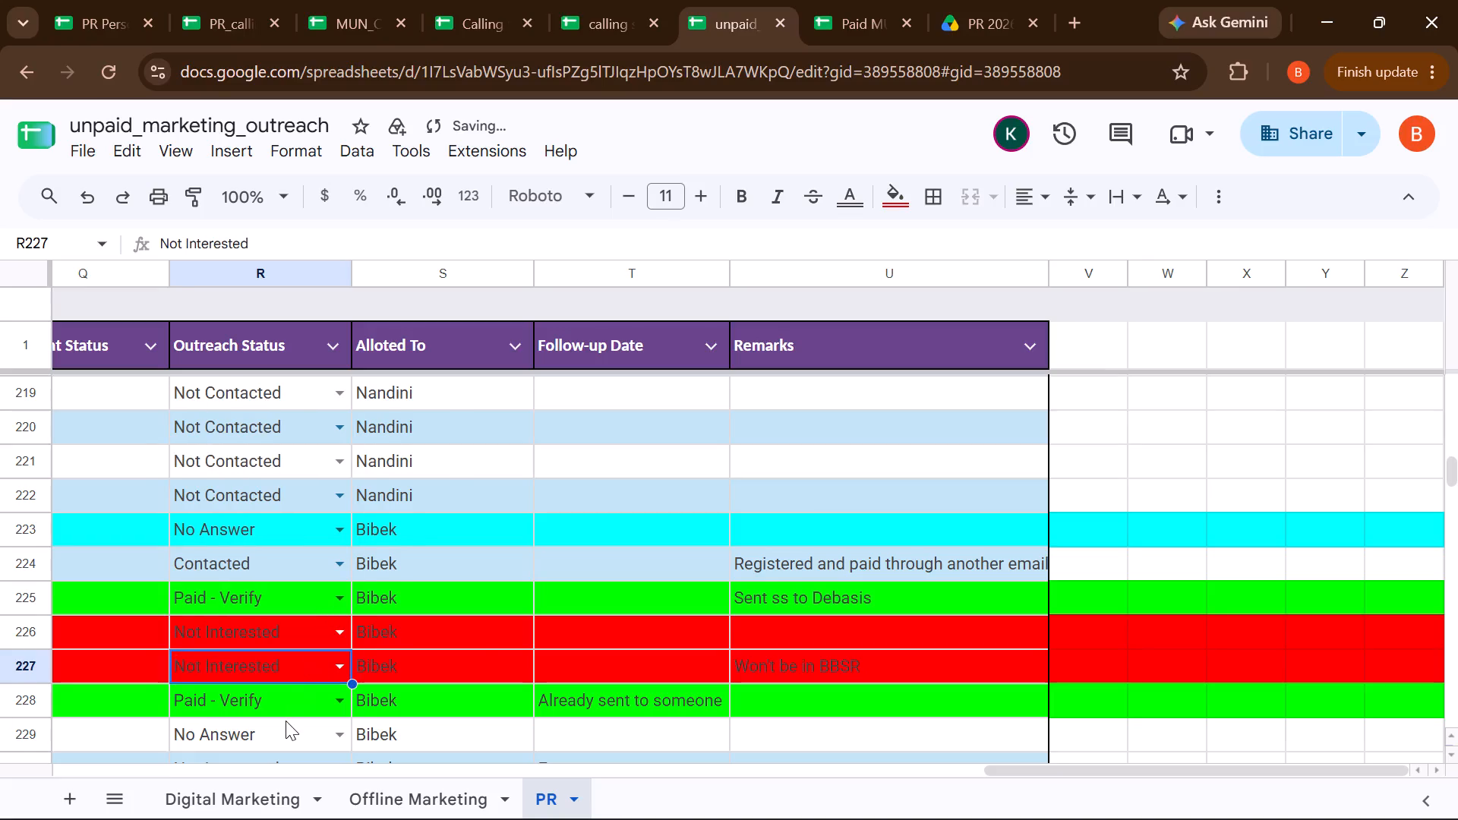
Go back along row 229, marked No Answer, to check the registrant's details at the start of the row.
left_click(285, 724)
scroll(285, 724, "right", 7)
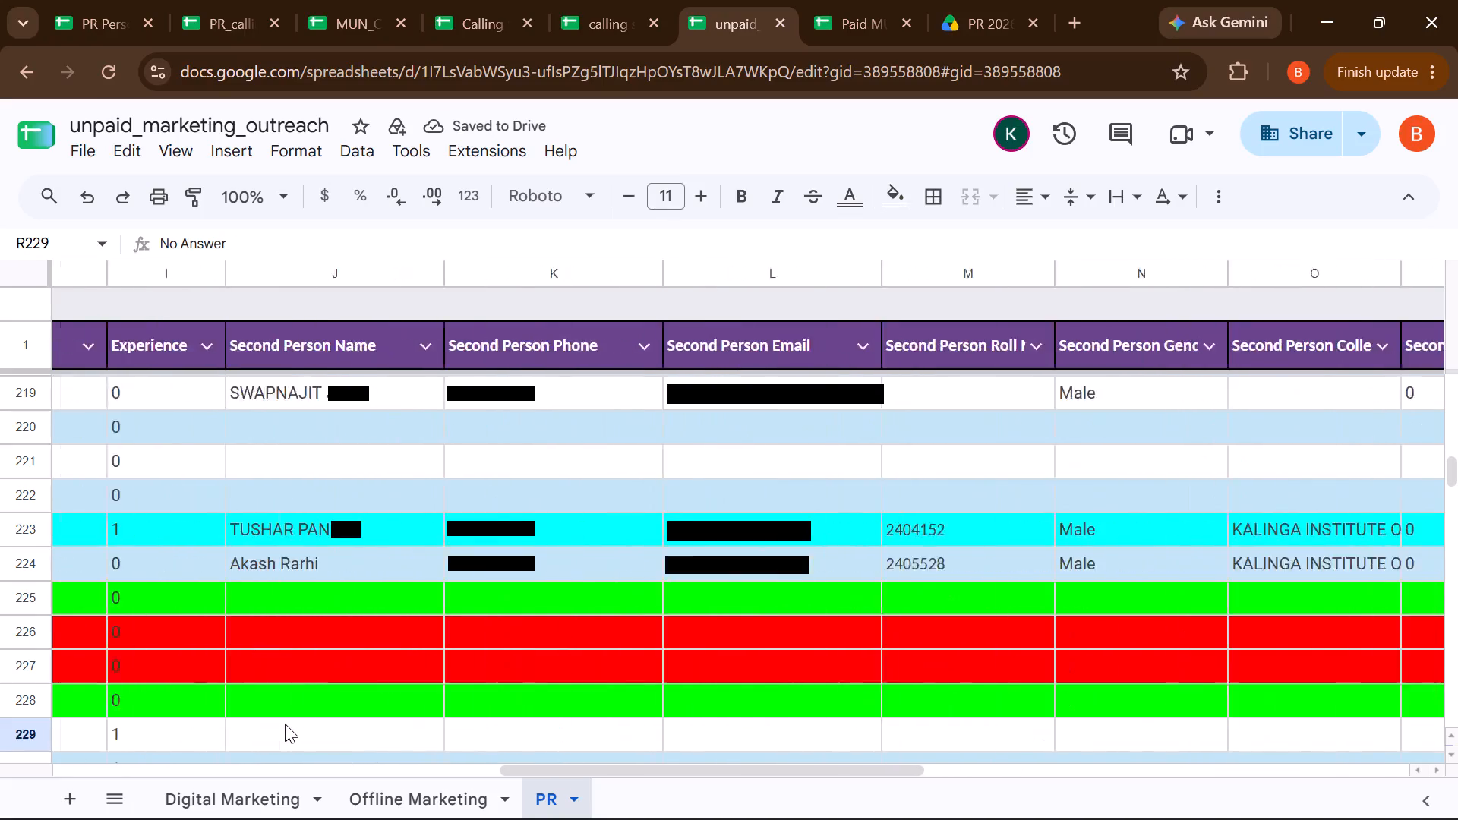
scroll(285, 724, "right", 6)
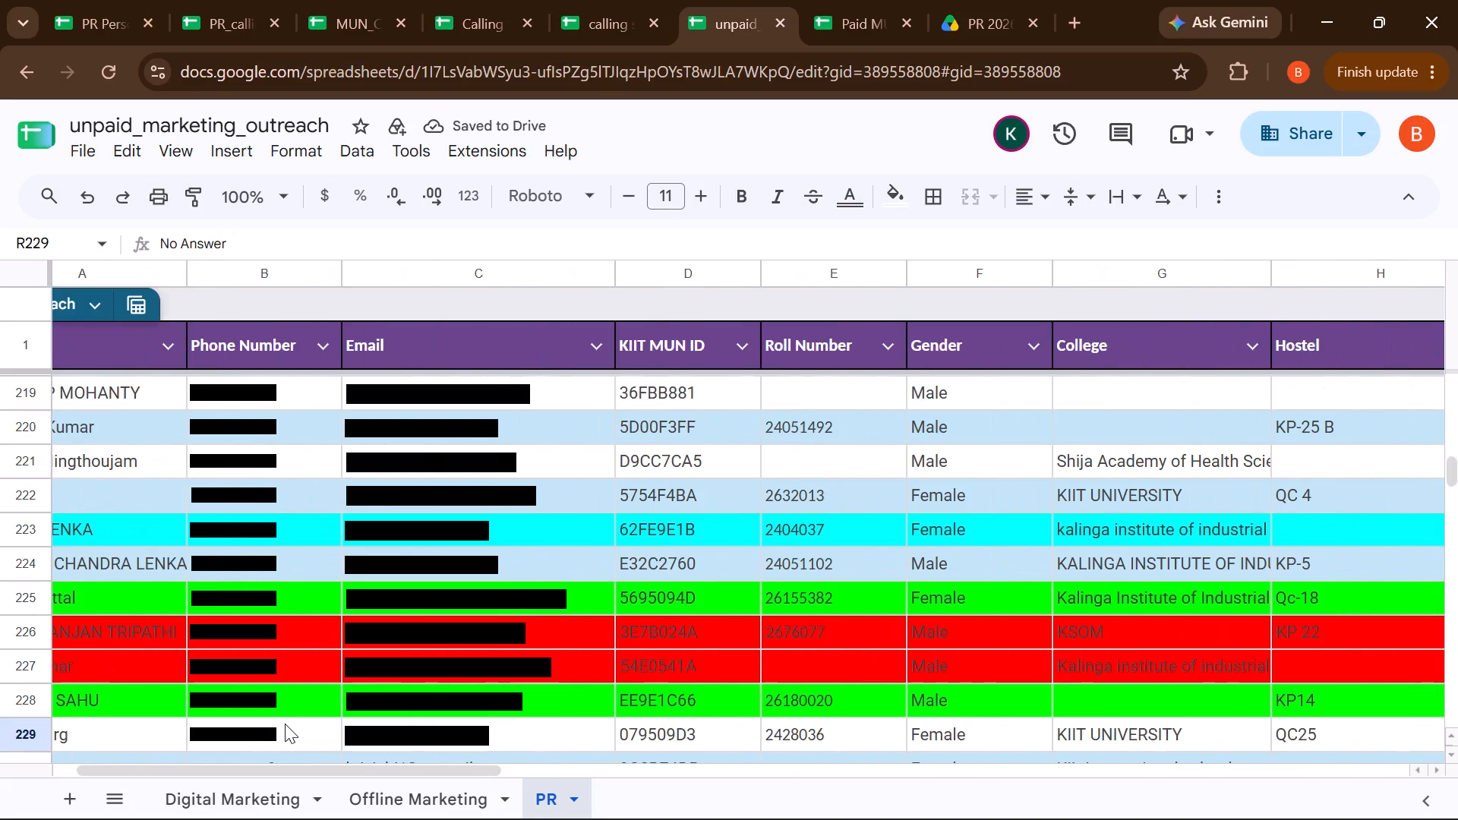
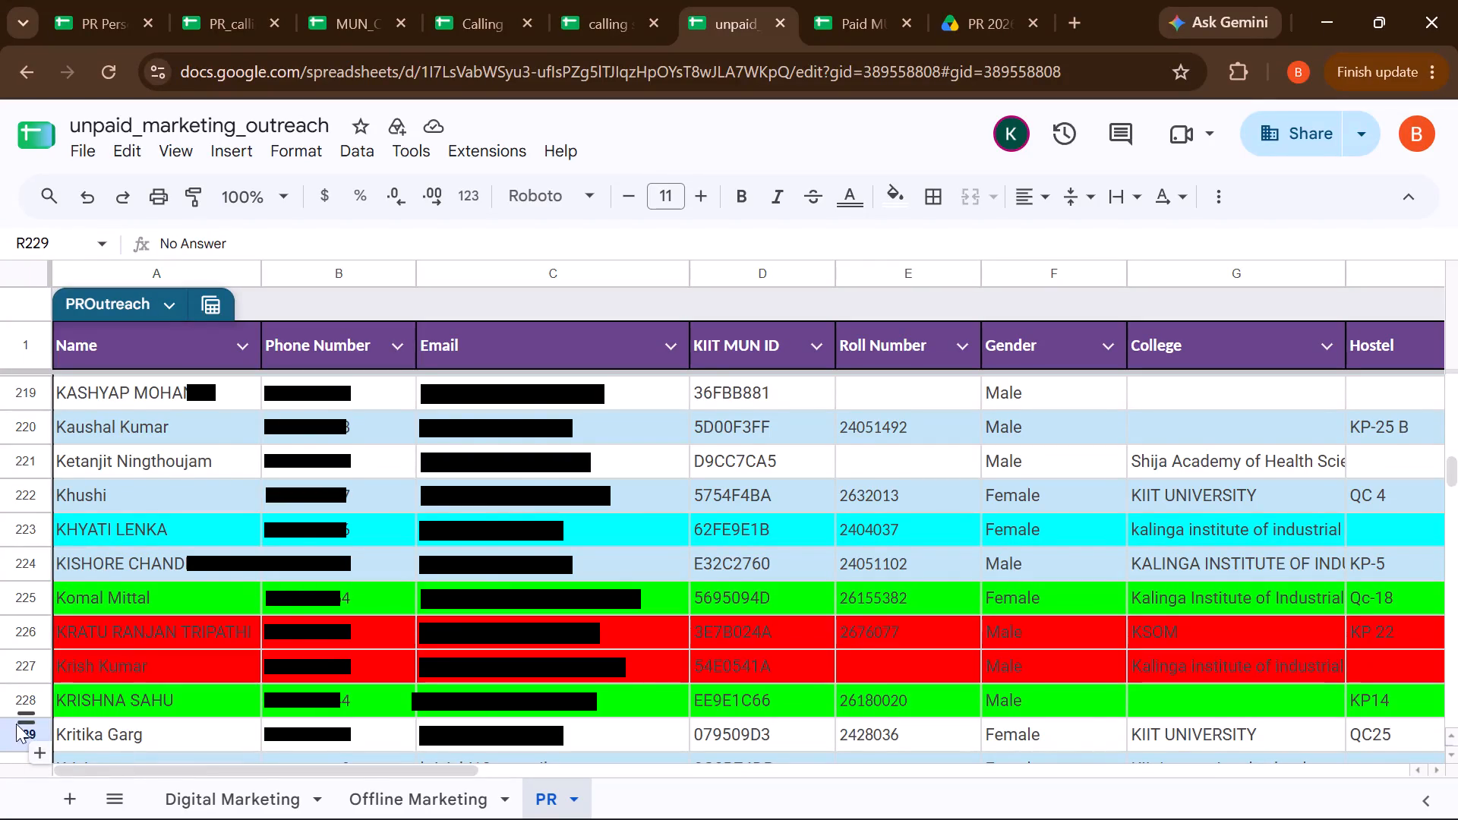
Fill the whole of row 229, marked No Answer, with cyan.
scroll(16, 721, "down", 1)
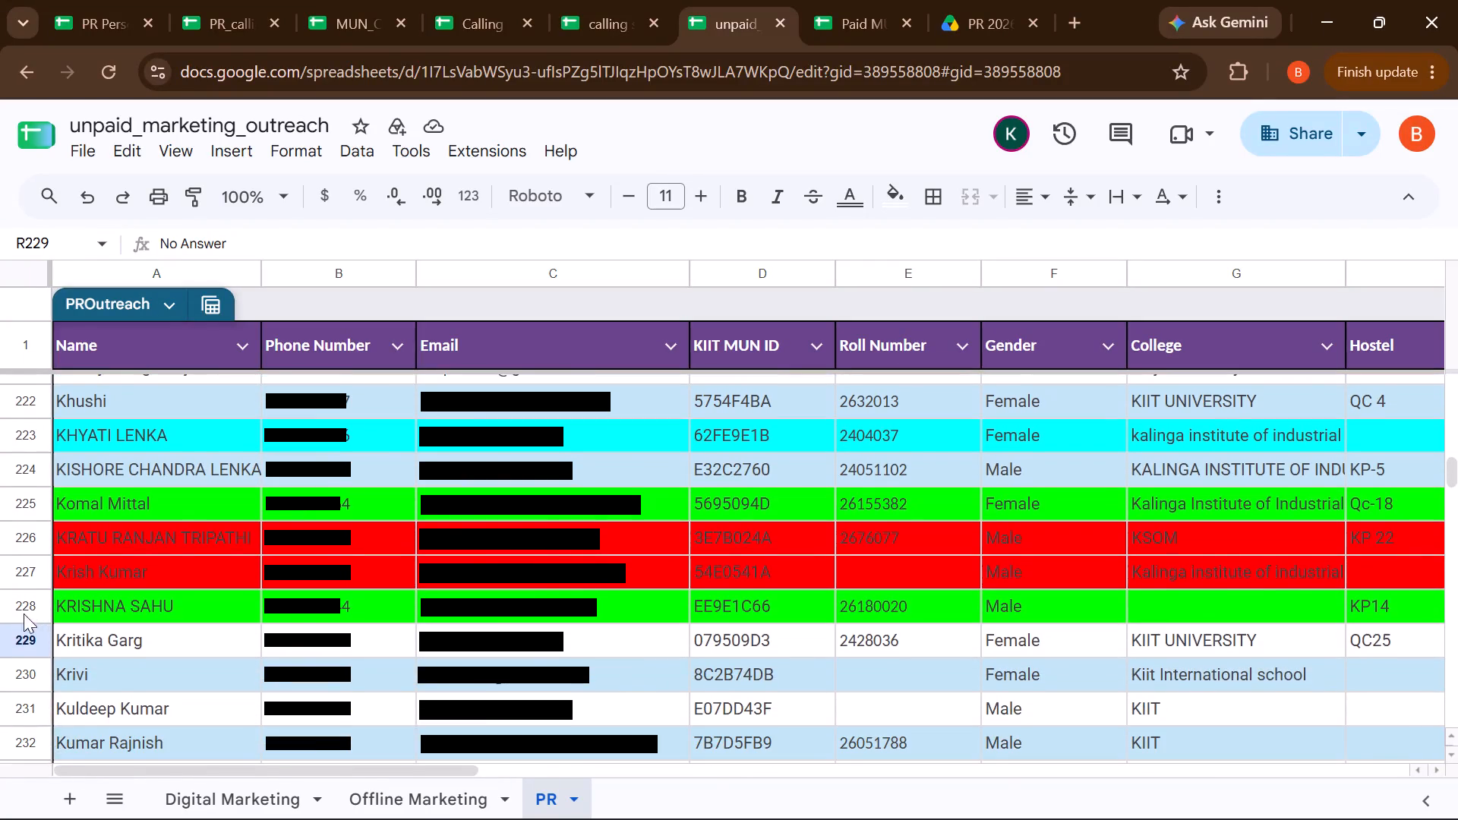
left_click(22, 634)
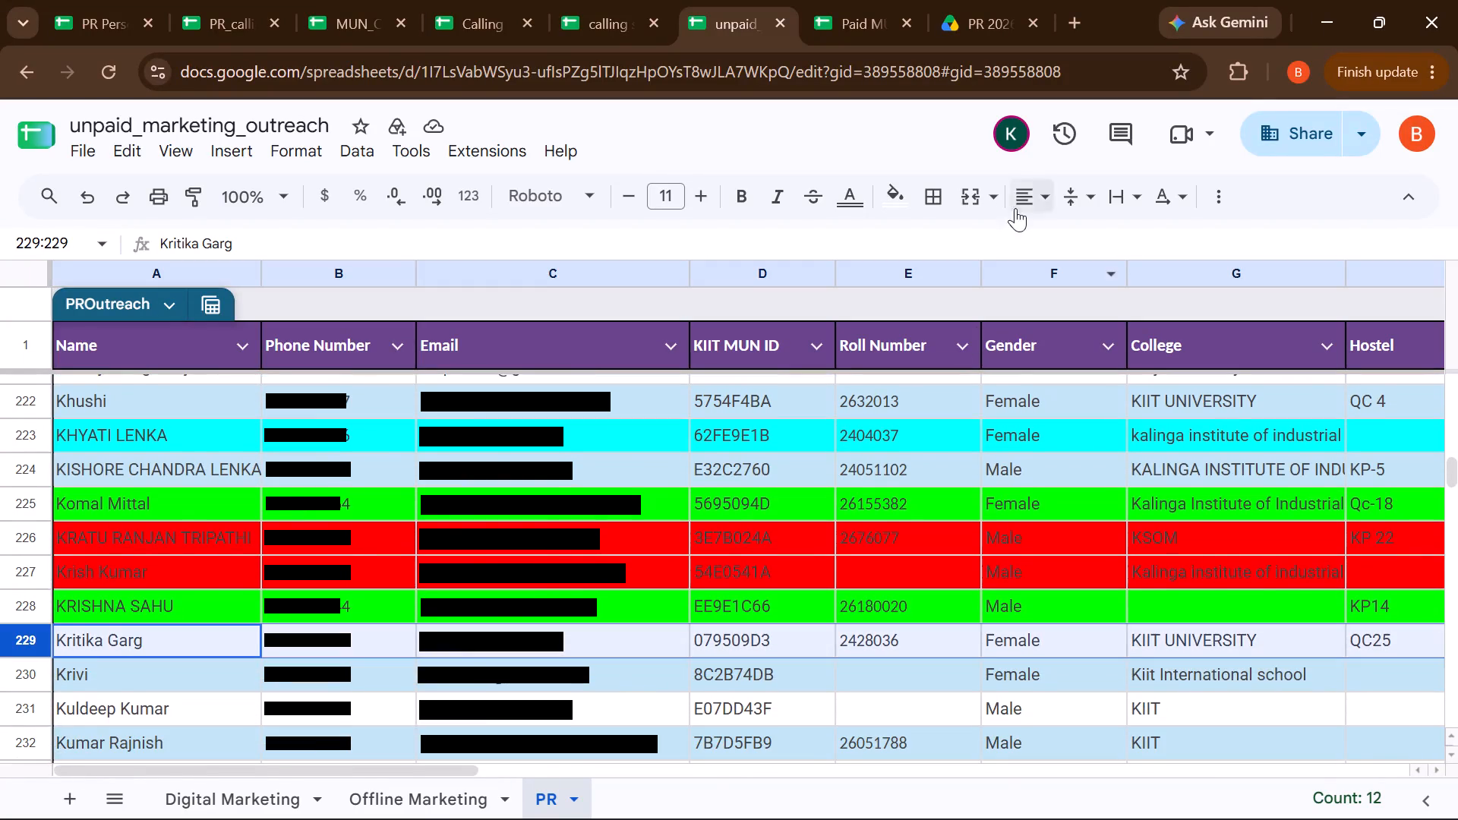
left_click(908, 197)
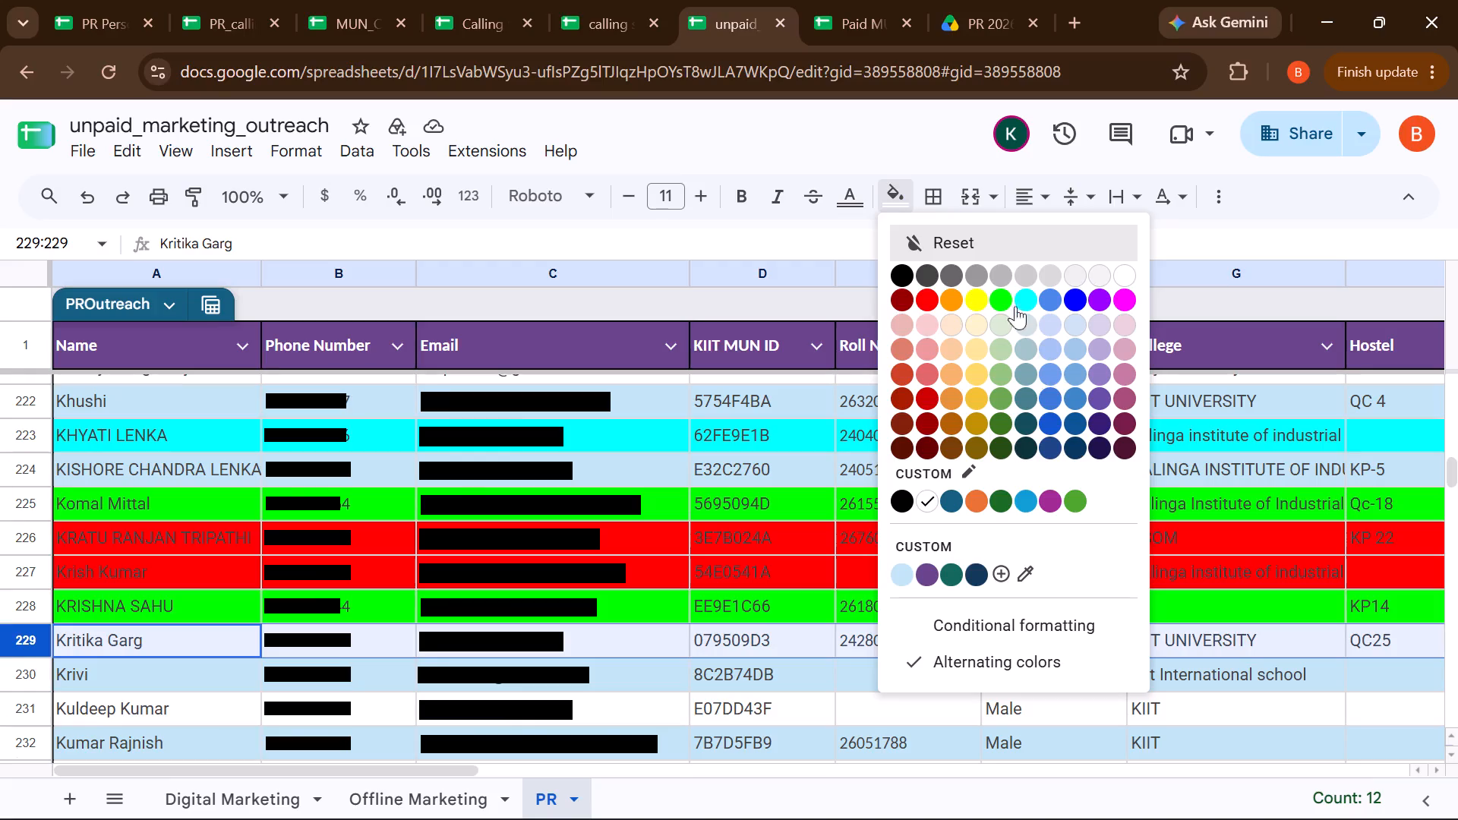
left_click(1024, 289)
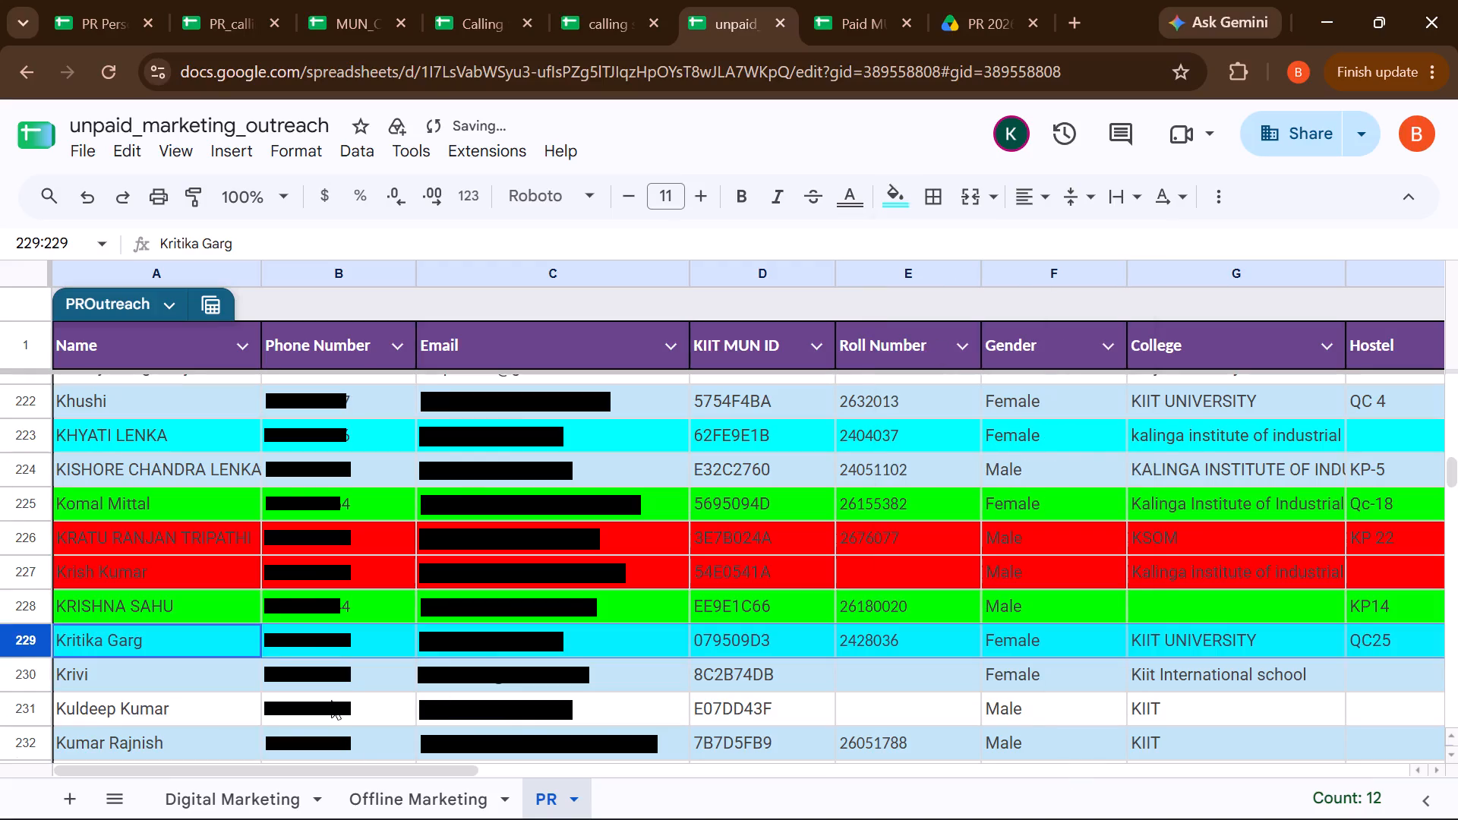
Check the outreach status of row 230 and fill the whole row, marked Not Interested, with red.
left_click(332, 679)
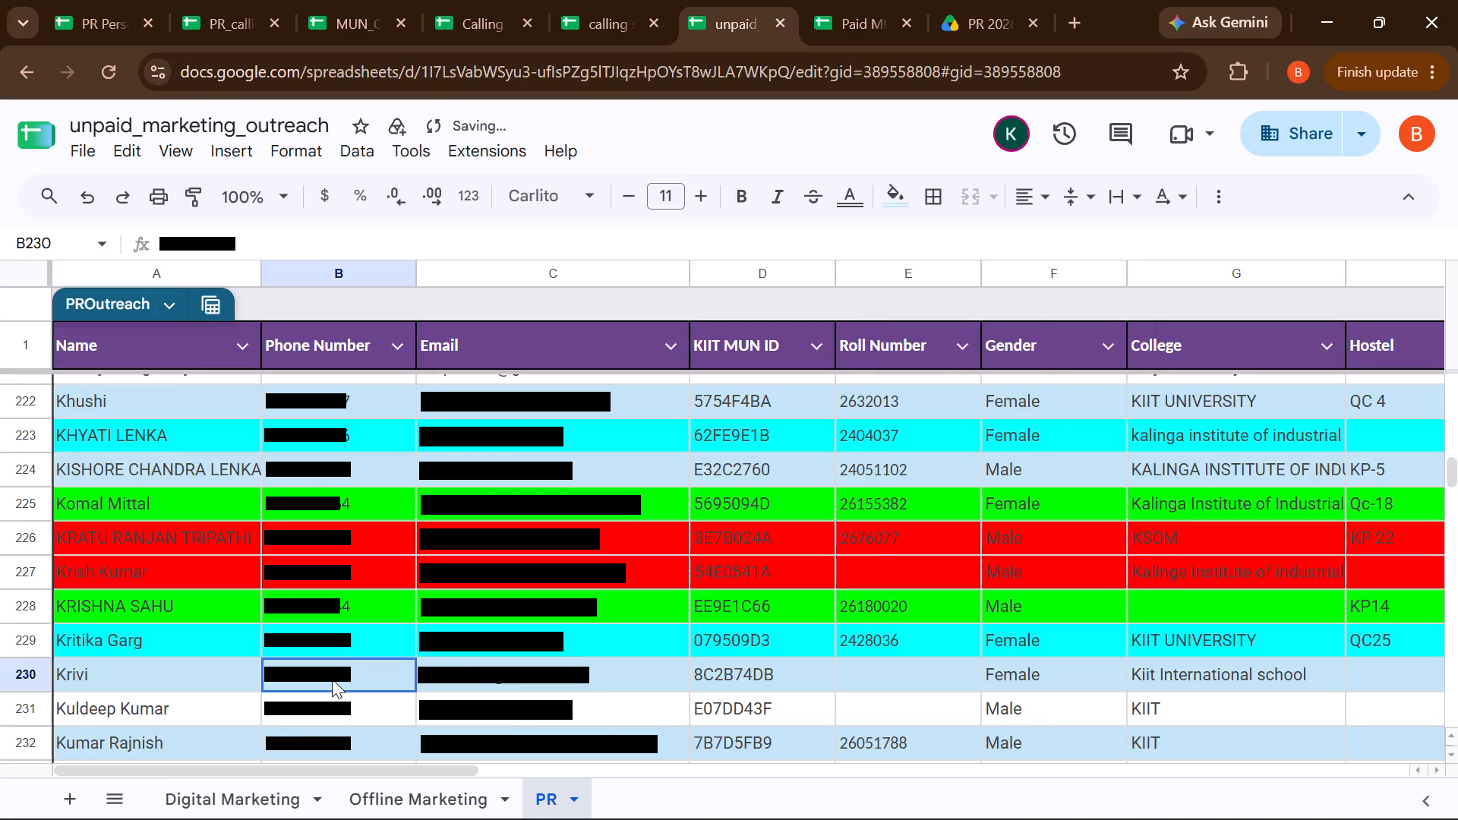
key("Right")
key("Right")
key("Right")
key("Right")
key("Right")
key("Right")
key("Right")
key("Right")
key("Right")
key("Right")
key("Right")
key("Right")
key("Right")
key("Right")
key("Right")
key("Right")
key("Right")
key("Right")
key("Right")
key("Right")
key("Right")
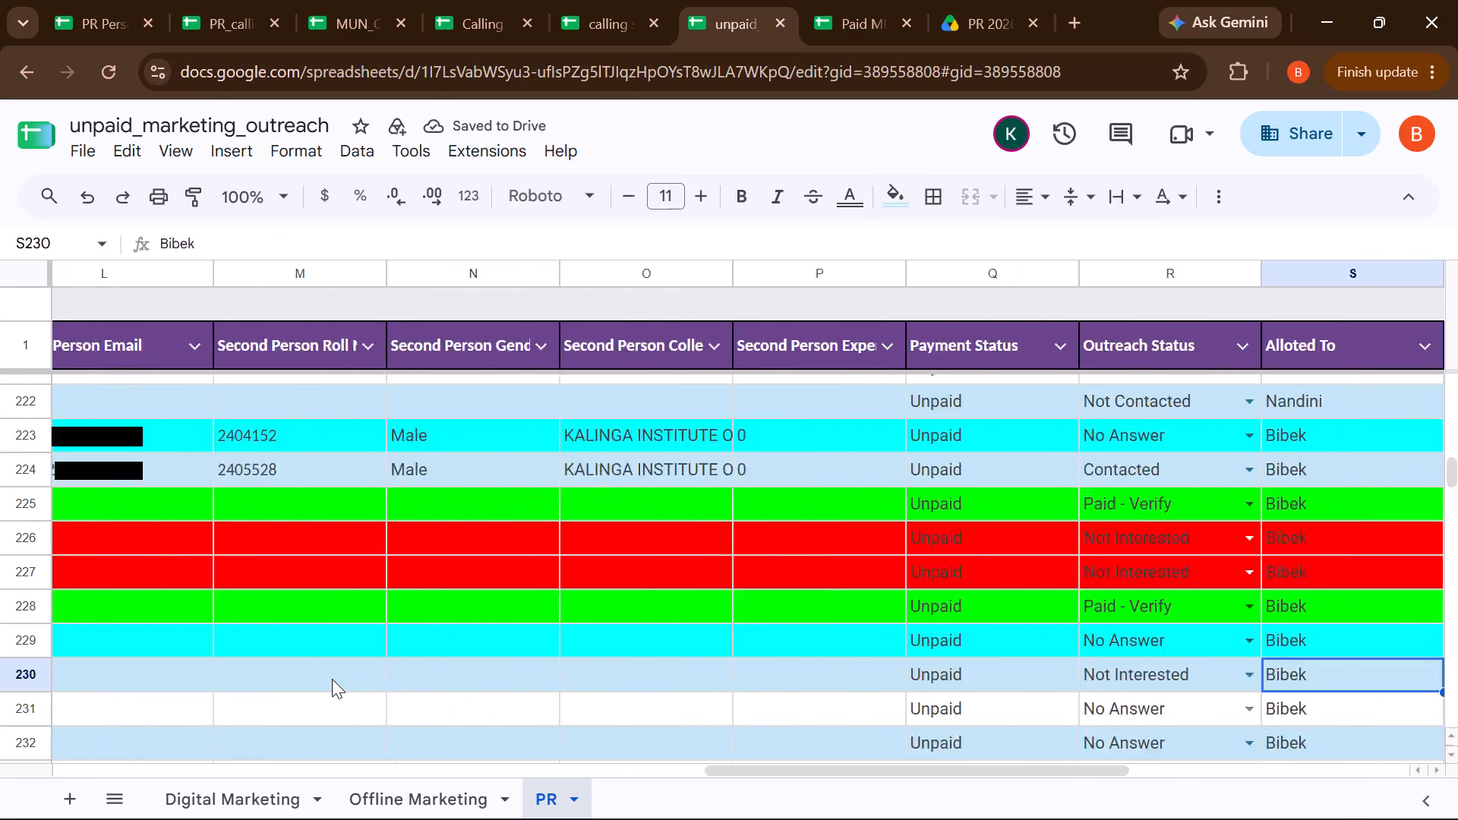
key("Left")
key("Left")
key("Left")
key("Left")
key("Left")
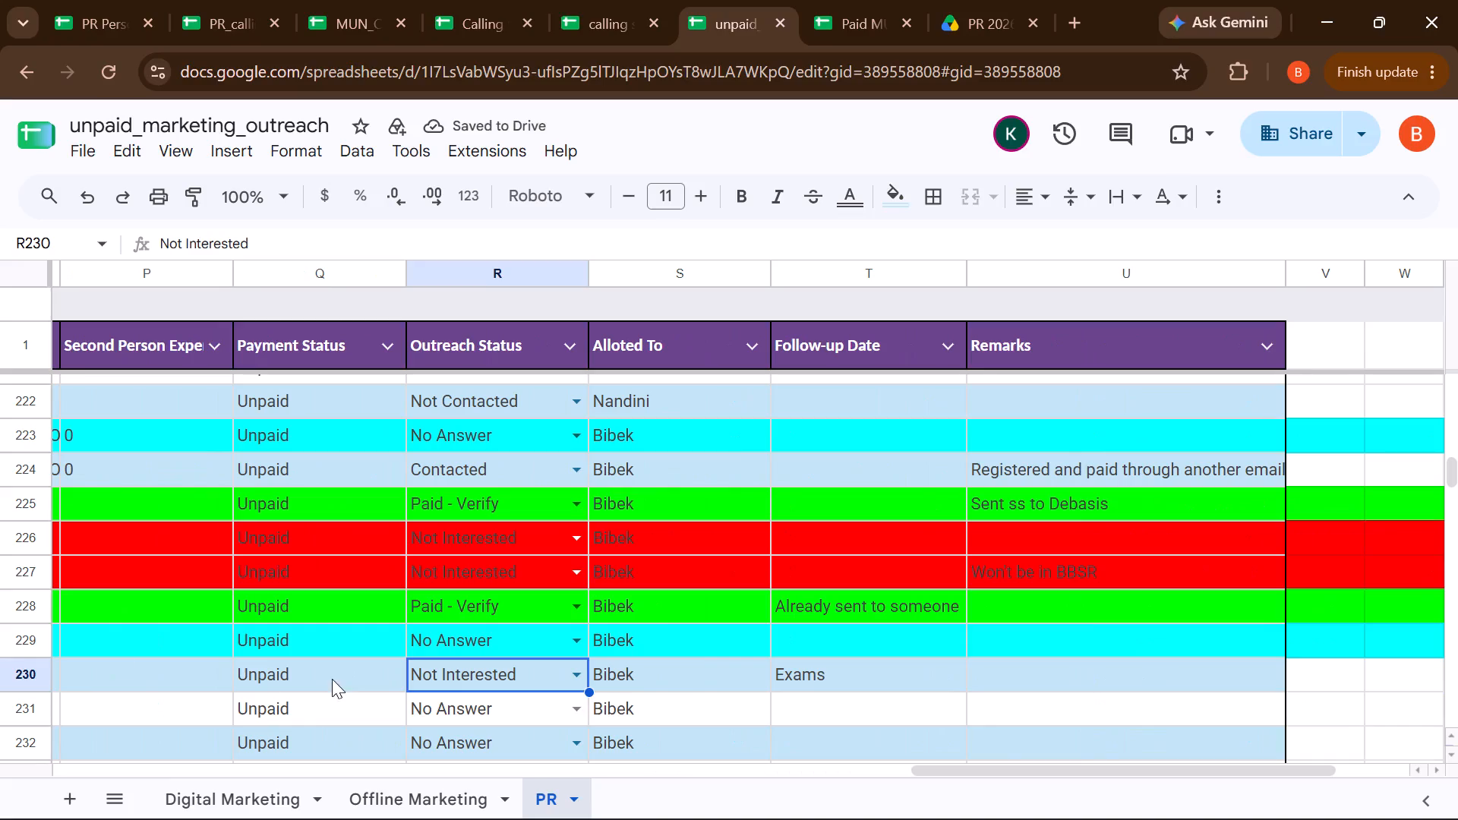
left_click(27, 676)
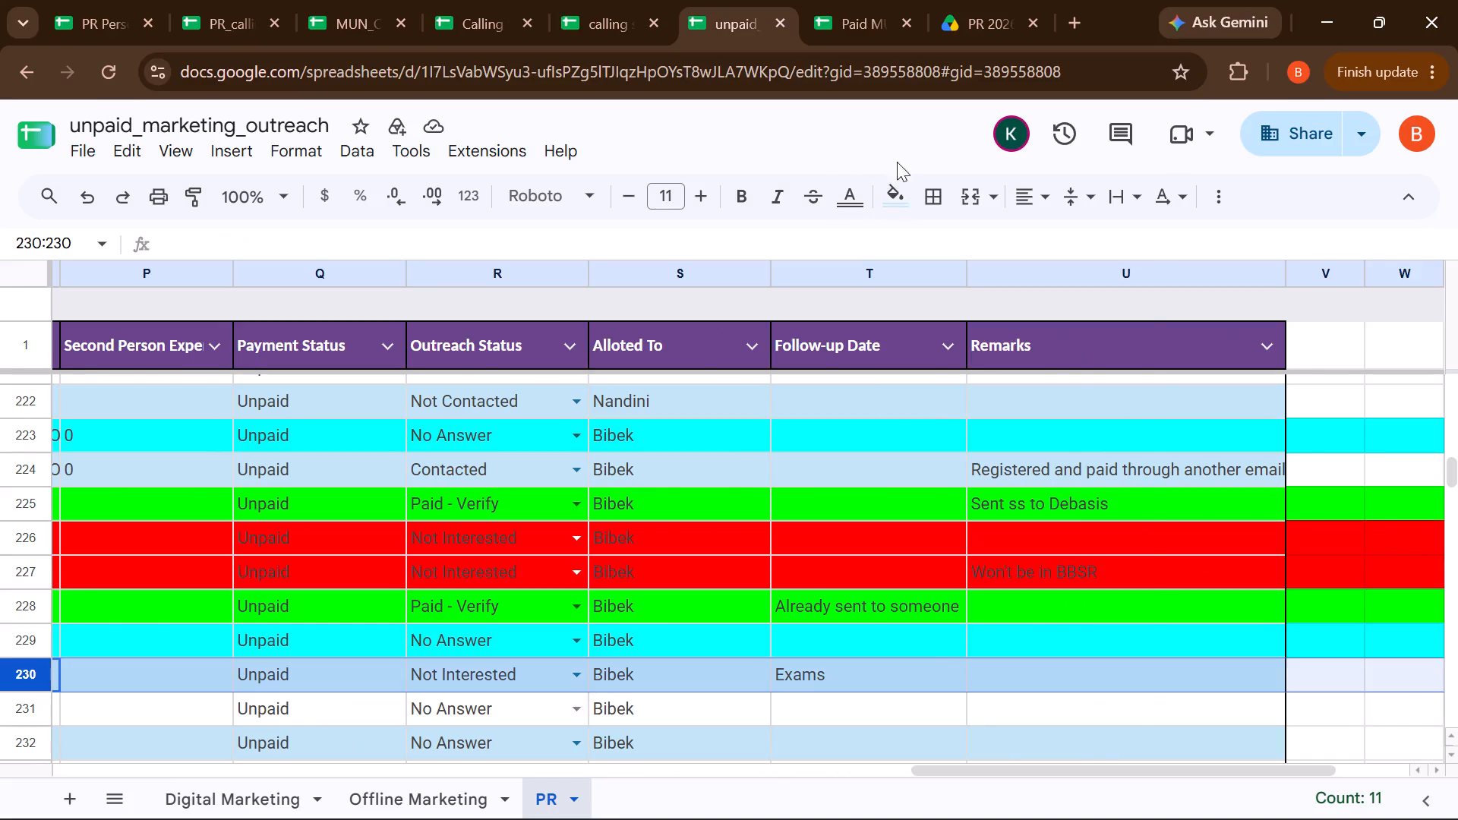
left_click(888, 191)
left_click(925, 302)
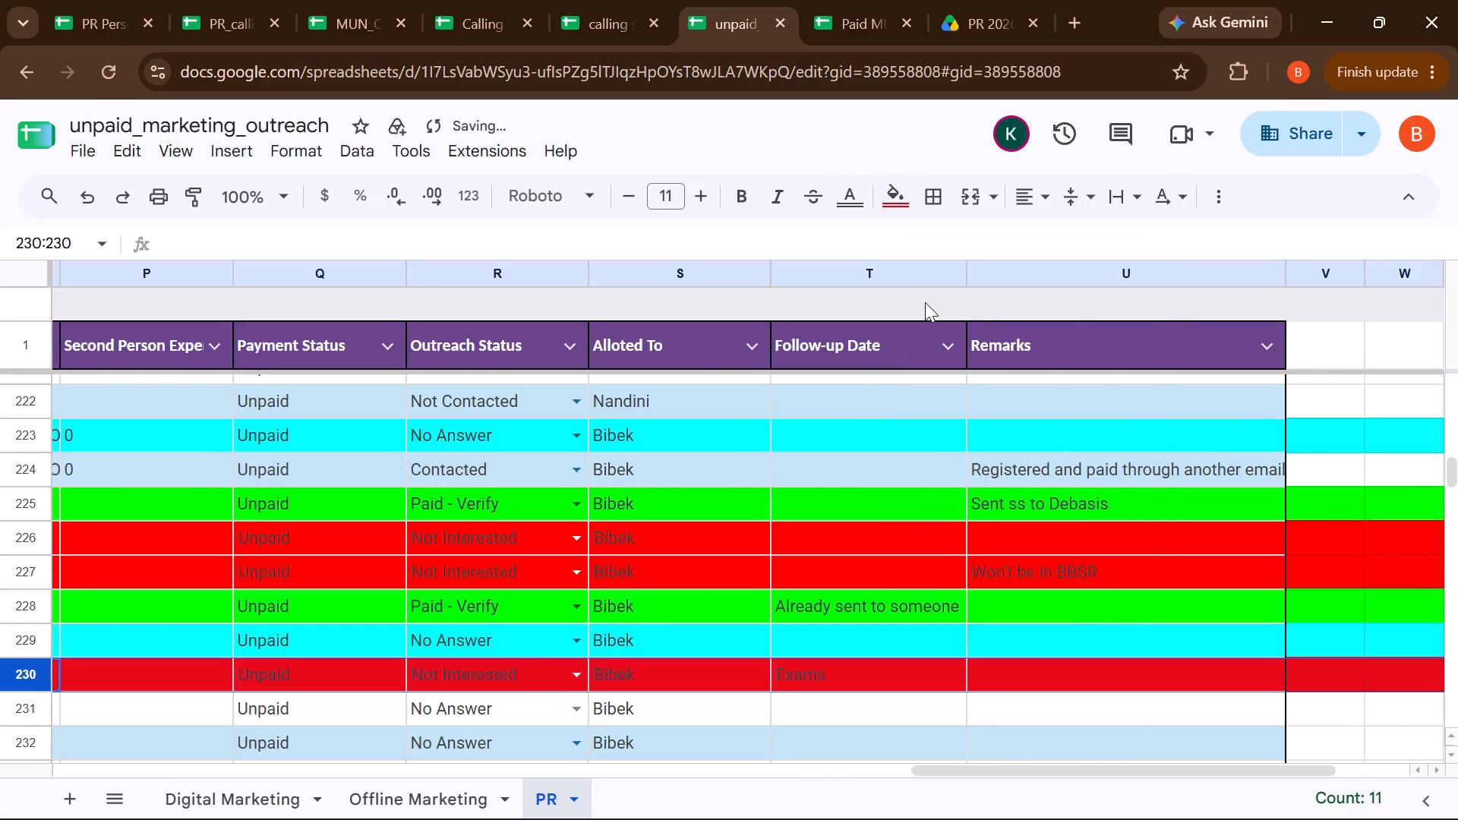
Fill the whole of row 231, marked No Answer, with cyan.
key("Left")
key("Left")
key("Left")
key("Left")
key("Left")
key("Left")
key("Left")
key("Left")
key("Left")
key("Left")
key("Left")
key("Left")
key("Left")
key("Left")
key("Left")
key("Left")
key("Left")
key("Left")
key("Left")
key("Left")
key("Left")
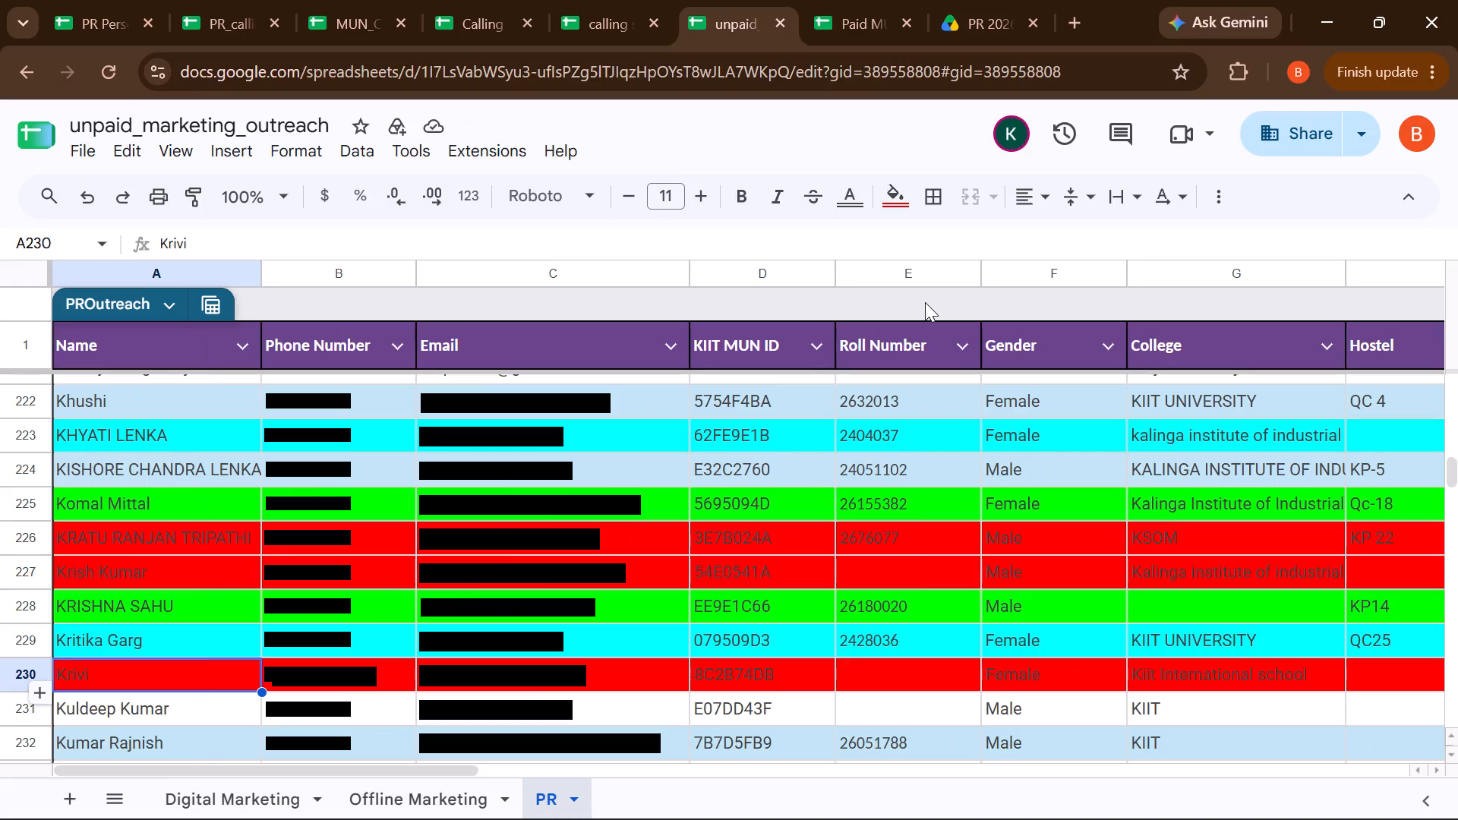
key("Down")
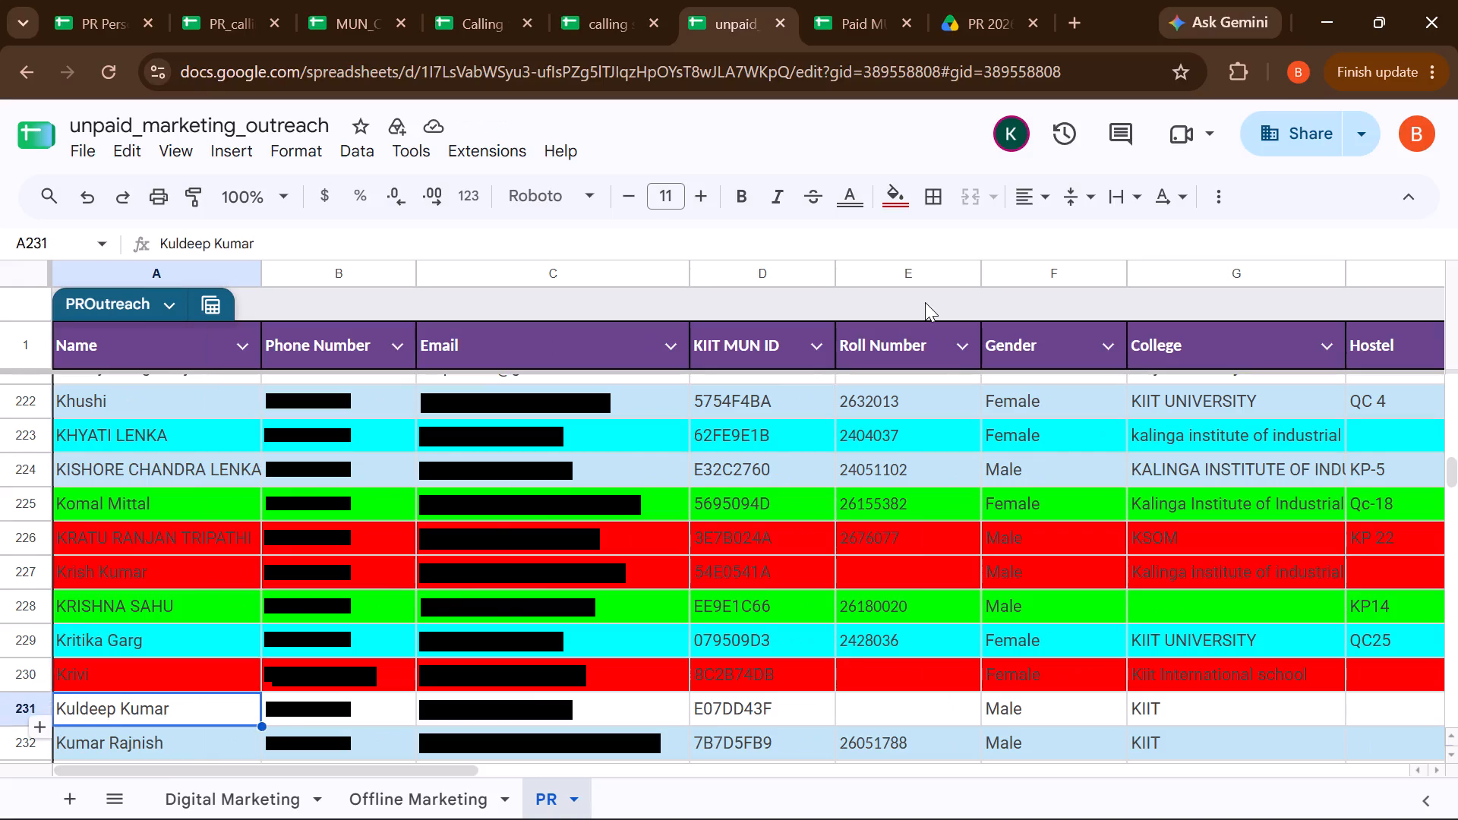
key("Up")
key("Down")
key("Up")
key("Down")
key("Up")
key("Down")
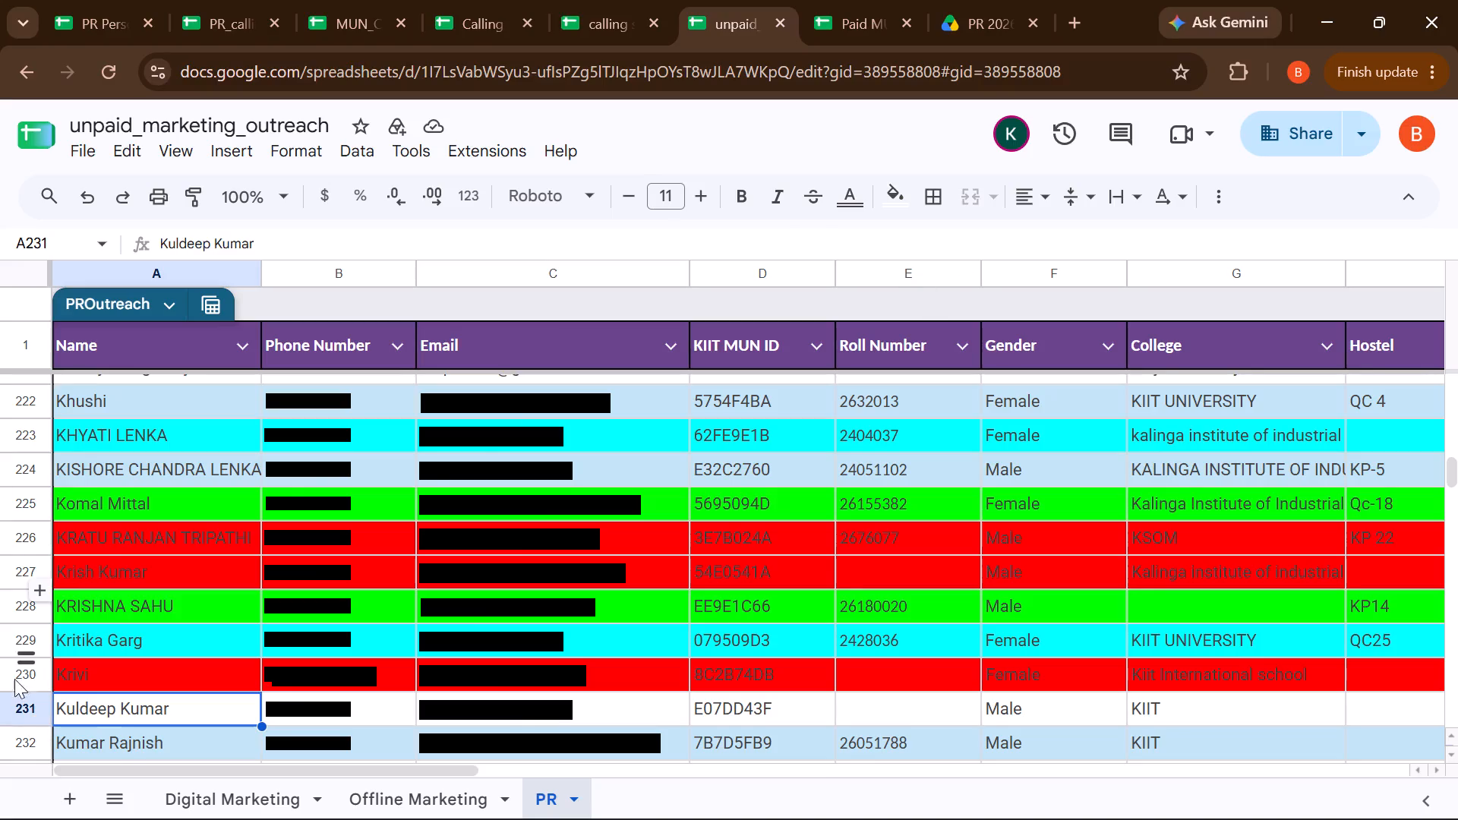
left_click(14, 716)
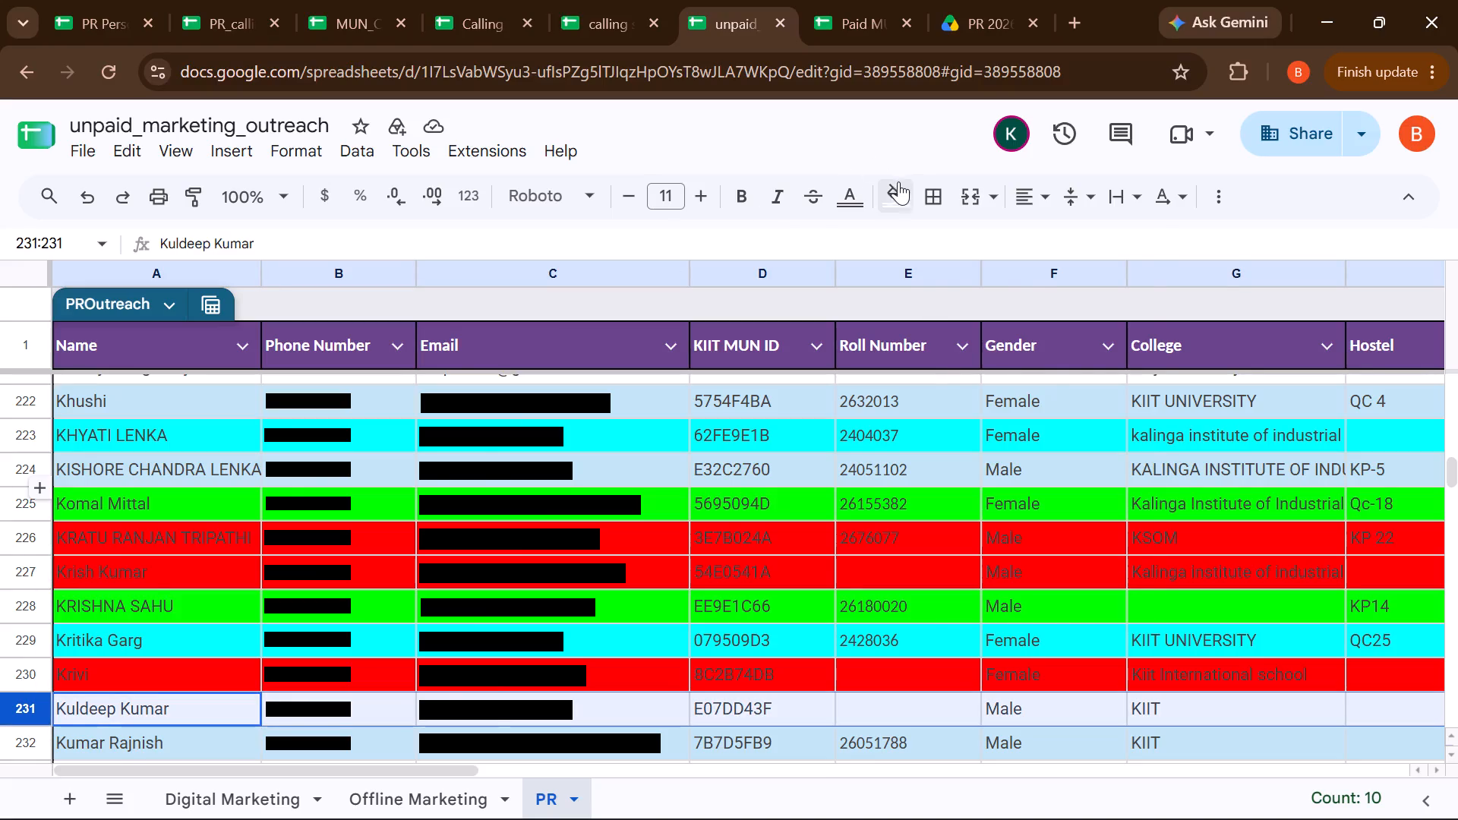
left_click(898, 183)
left_click(1024, 295)
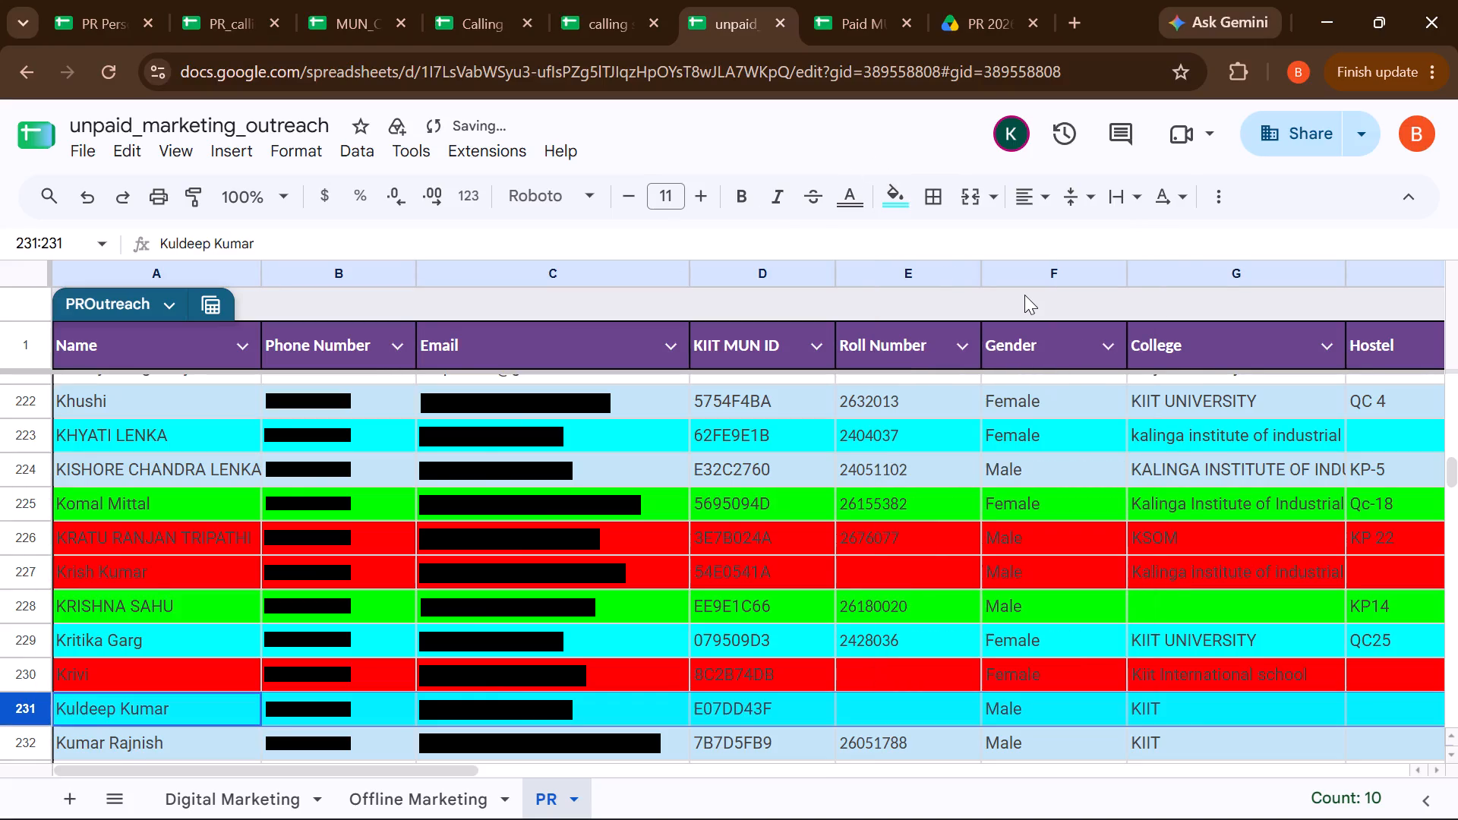
key("Down")
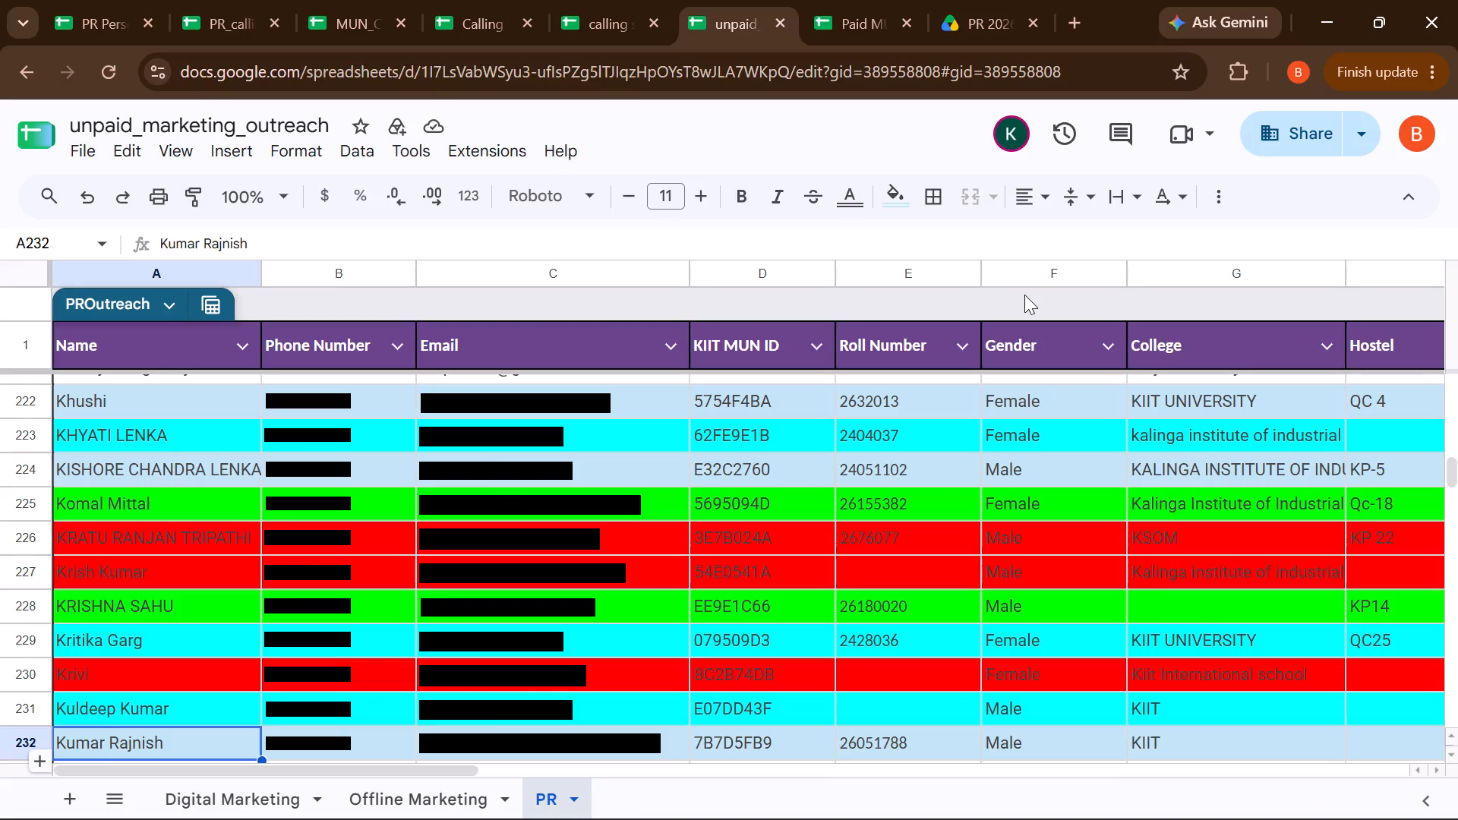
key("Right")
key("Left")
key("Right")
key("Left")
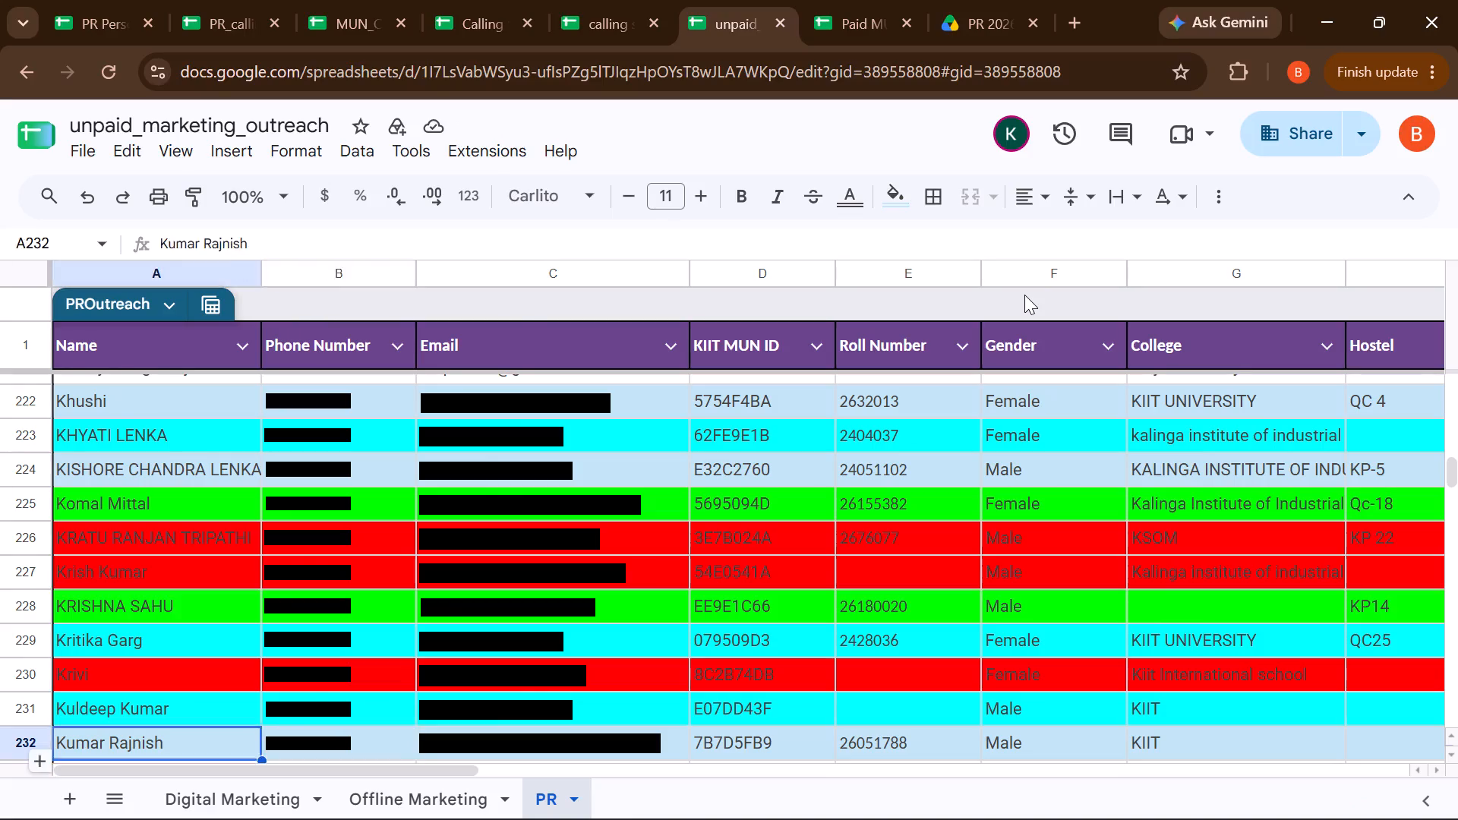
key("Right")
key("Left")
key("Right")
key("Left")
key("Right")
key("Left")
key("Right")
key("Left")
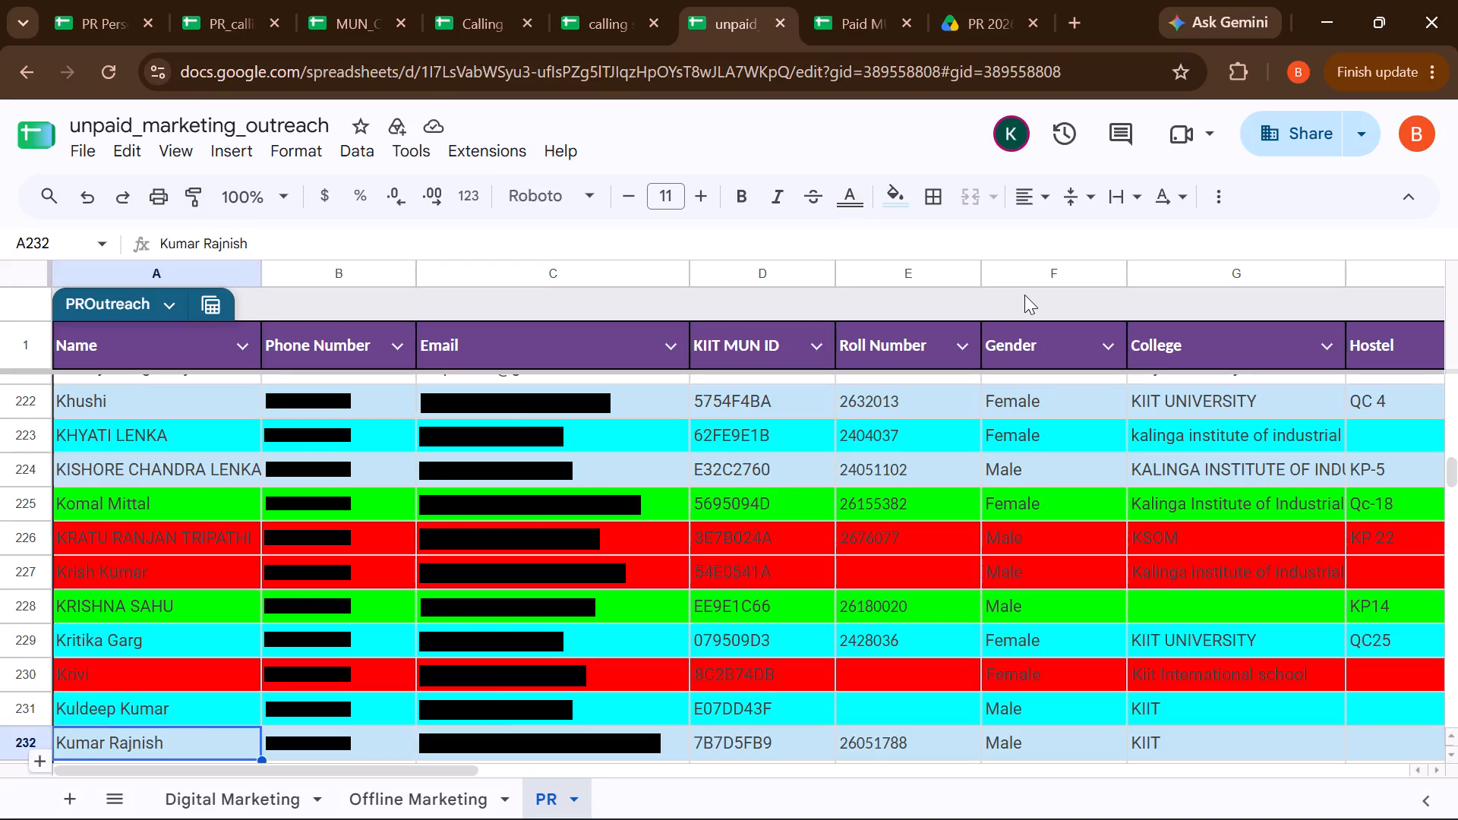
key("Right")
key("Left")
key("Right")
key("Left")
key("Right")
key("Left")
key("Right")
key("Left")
Go along row 232 to check its outreach status, allotted person, follow-up date and remarks.
key("Right")
key("Right")
key("Right")
key("Right")
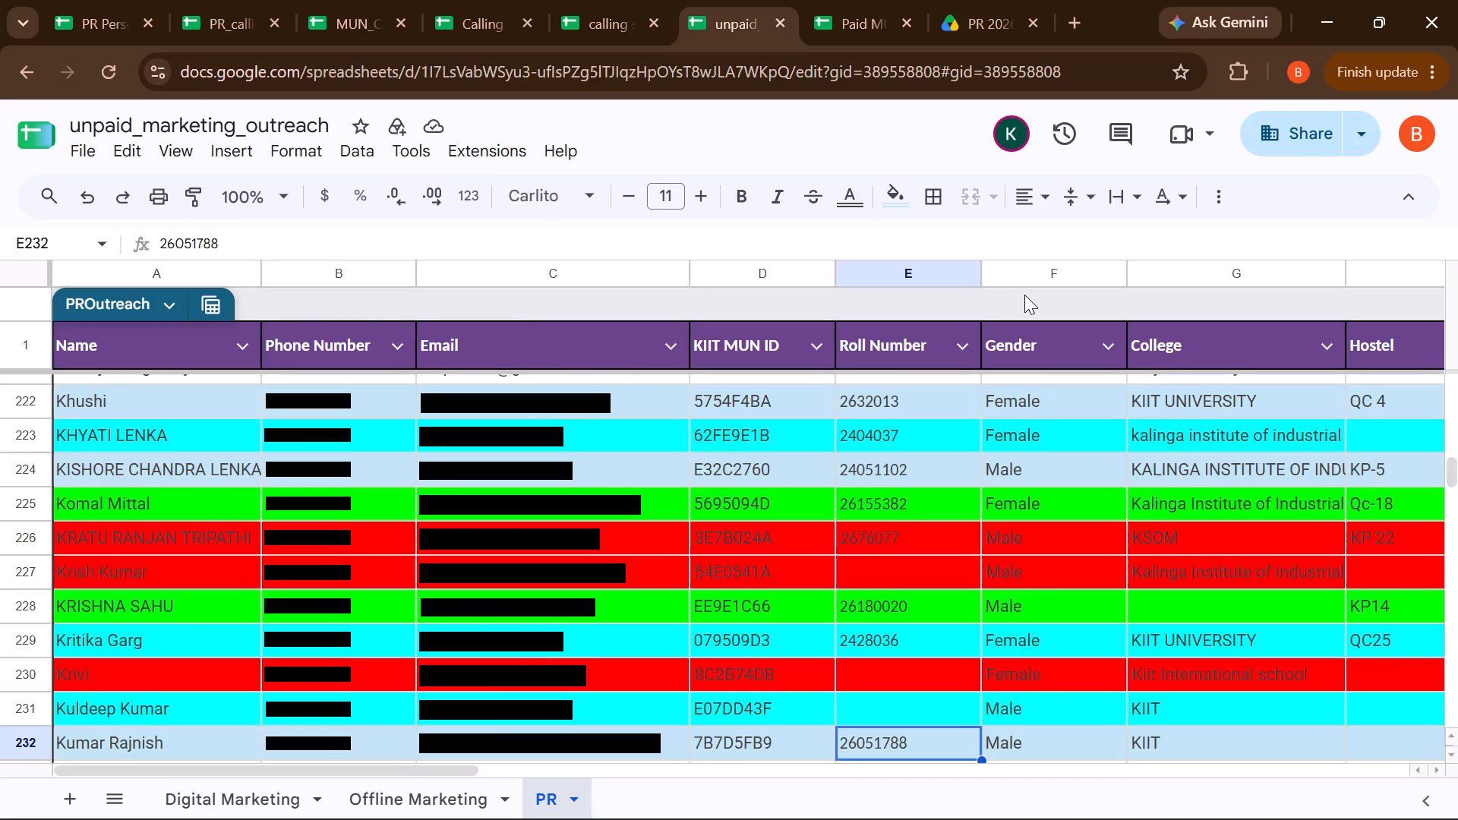
key("Right")
key("Right")
key("Right")
key("Right")
key("Right")
key("Right")
key("Right")
key("Right")
key("Right")
key("Right")
key("Right")
key("Right")
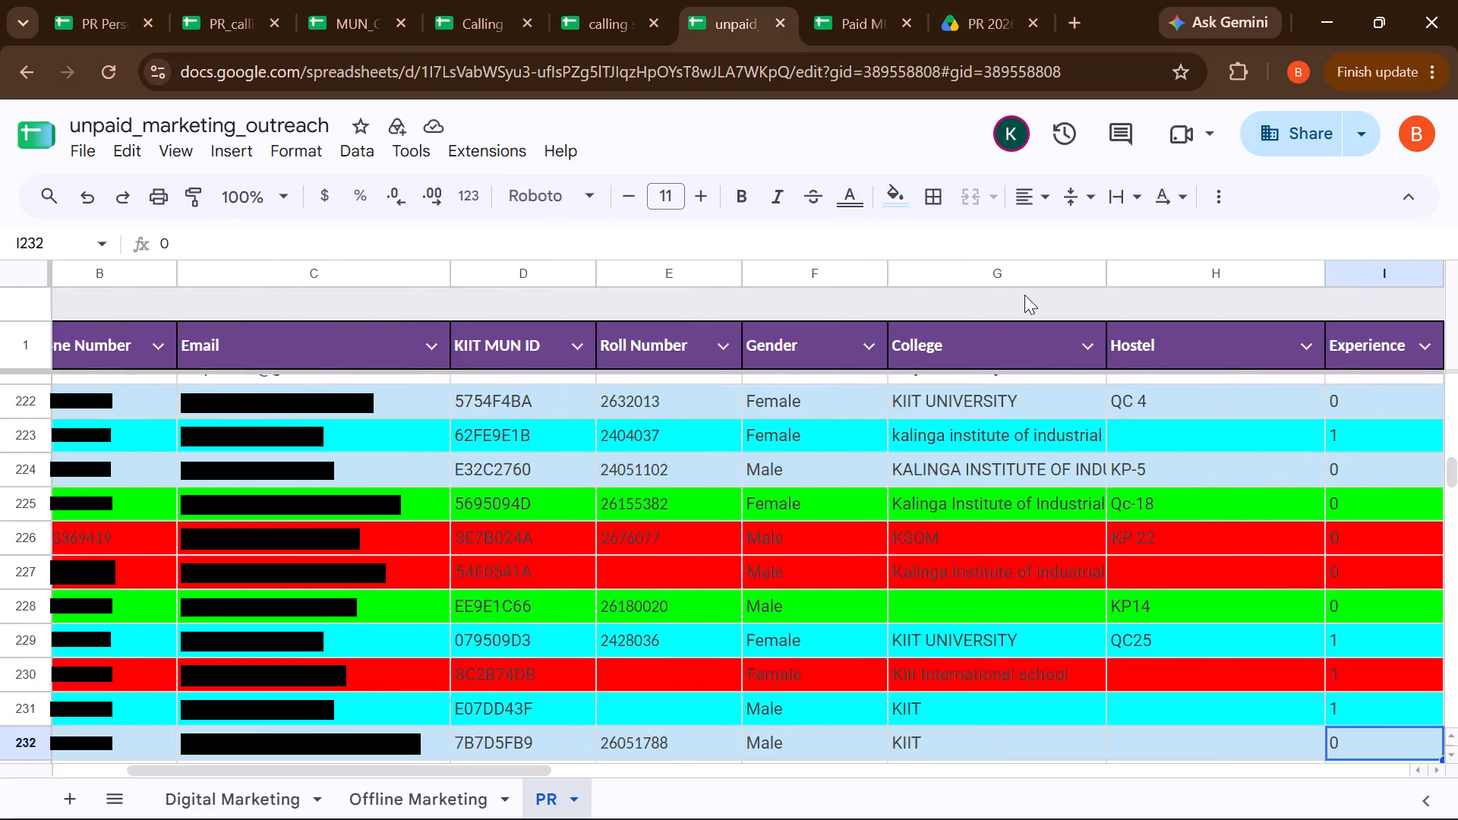
key("Left")
key("Right")
key("Right")
key("Right")
key("Right")
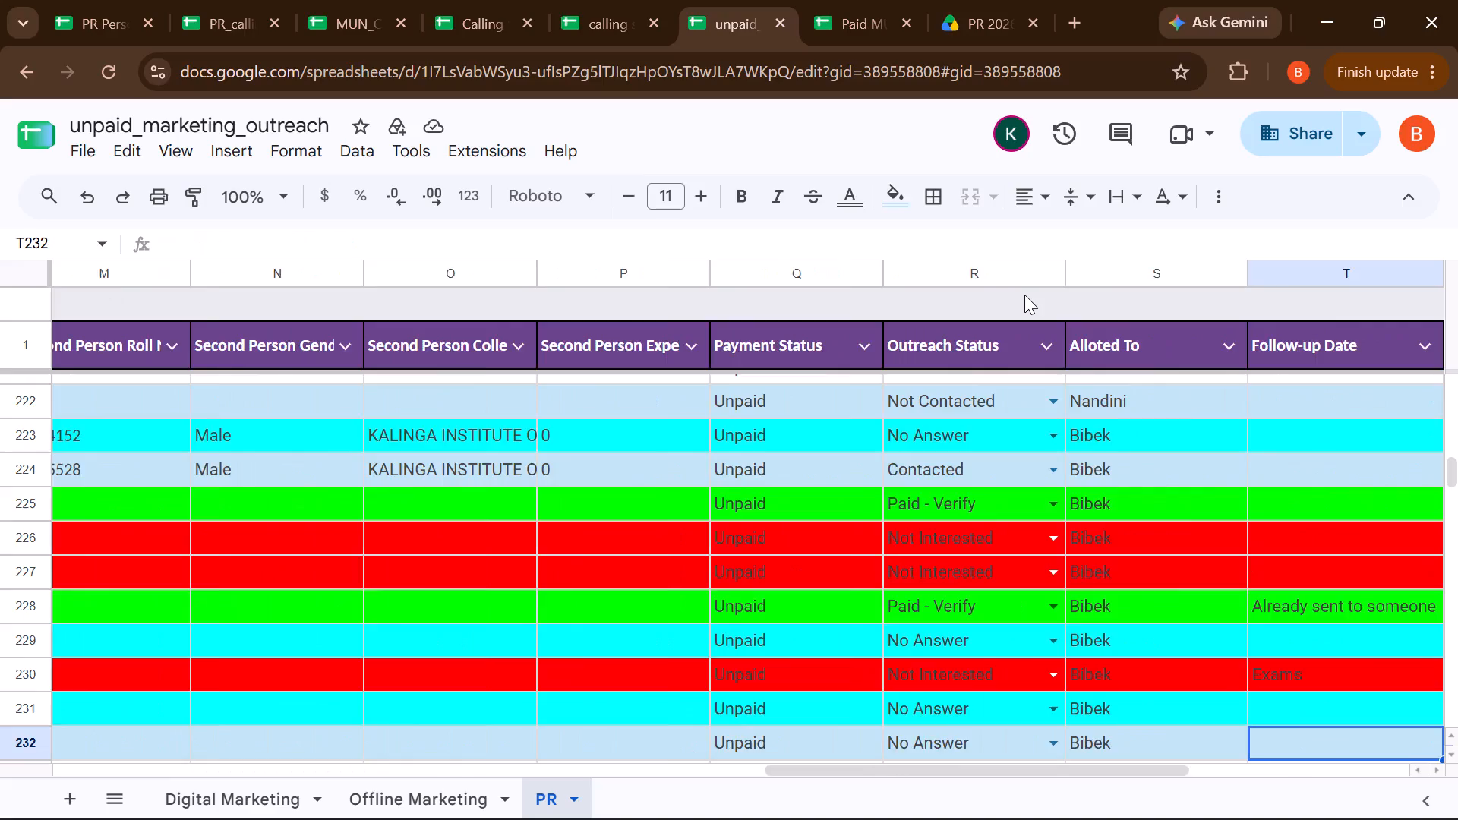
key("Right")
key("Right")
key("Left")
key("Right")
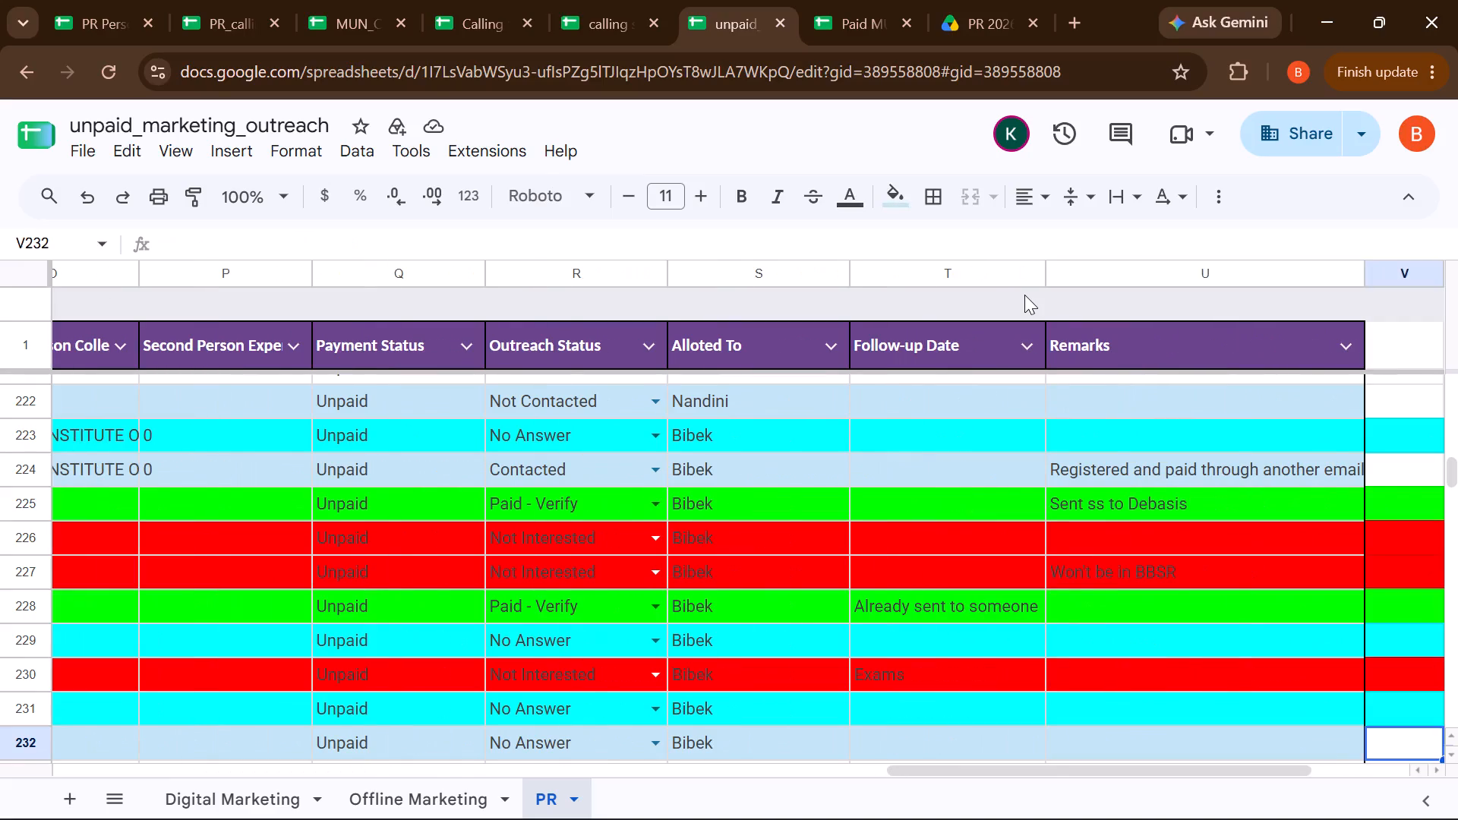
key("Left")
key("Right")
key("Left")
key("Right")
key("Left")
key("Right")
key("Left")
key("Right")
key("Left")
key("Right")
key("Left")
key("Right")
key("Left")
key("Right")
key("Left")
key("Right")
Fill the whole of row 232, marked No Answer, with cyan and move on to the name in row 233.
key("Left")
key("Left")
key("Left")
key("Left")
key("Left")
key("Left")
key("Left")
key("Left")
key("Left")
key("Left")
key("Left")
key("Left")
key("Left")
key("Left")
key("Left")
key("Left")
key("Left")
key("Left")
key("Left")
key("Left")
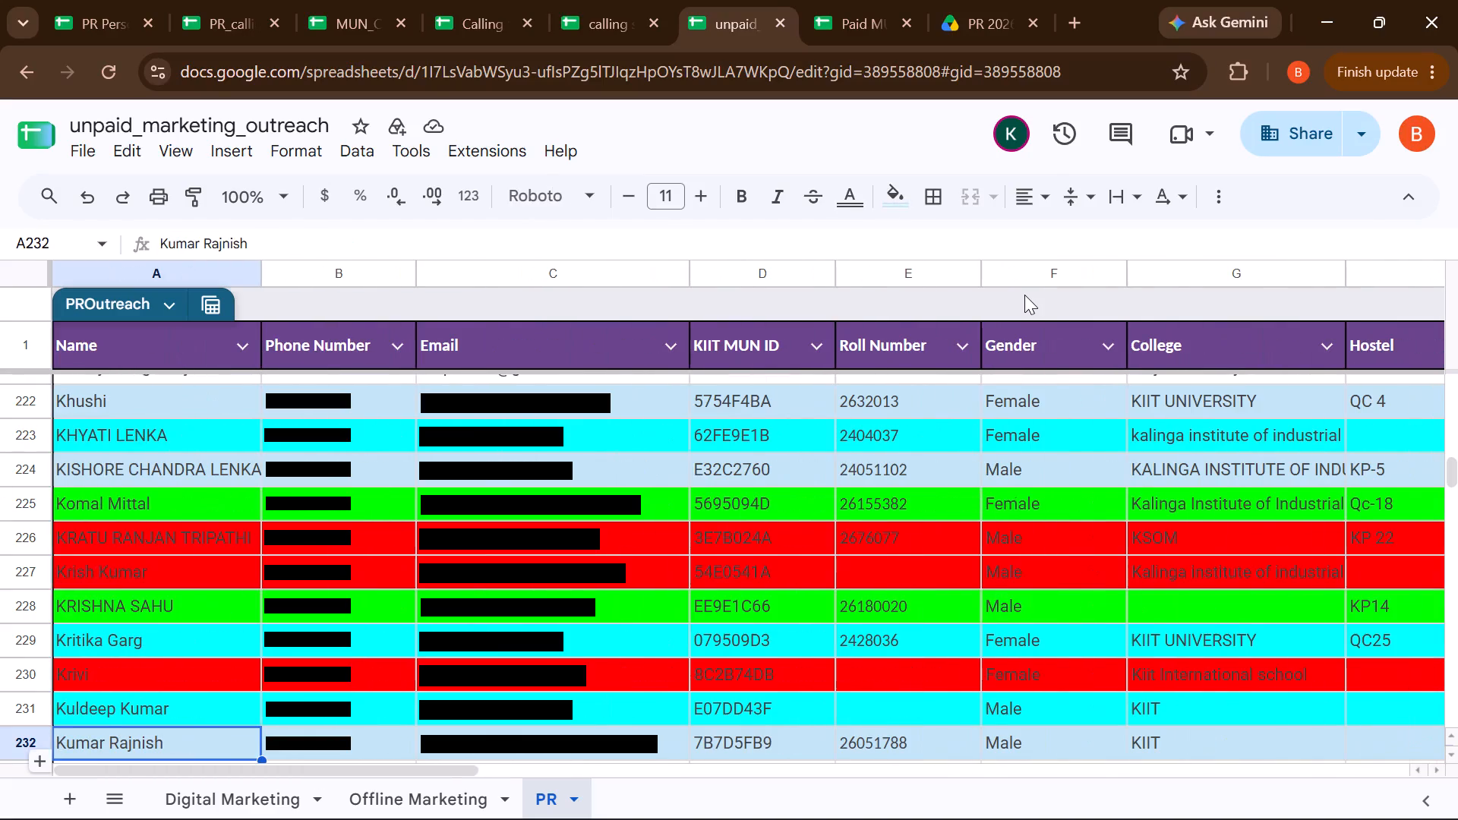
scroll(310, 471, "down", 1)
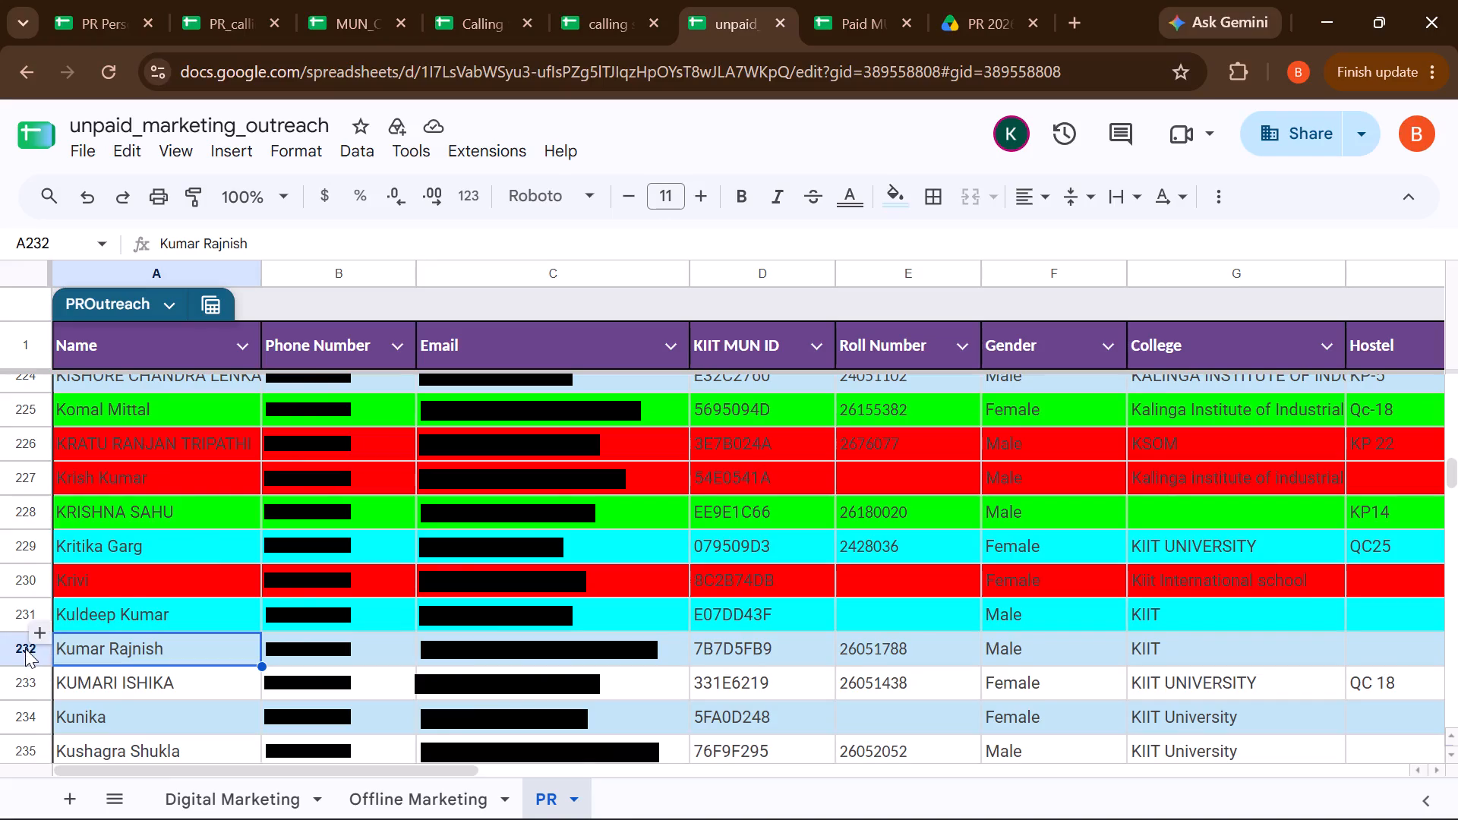
left_click(17, 652)
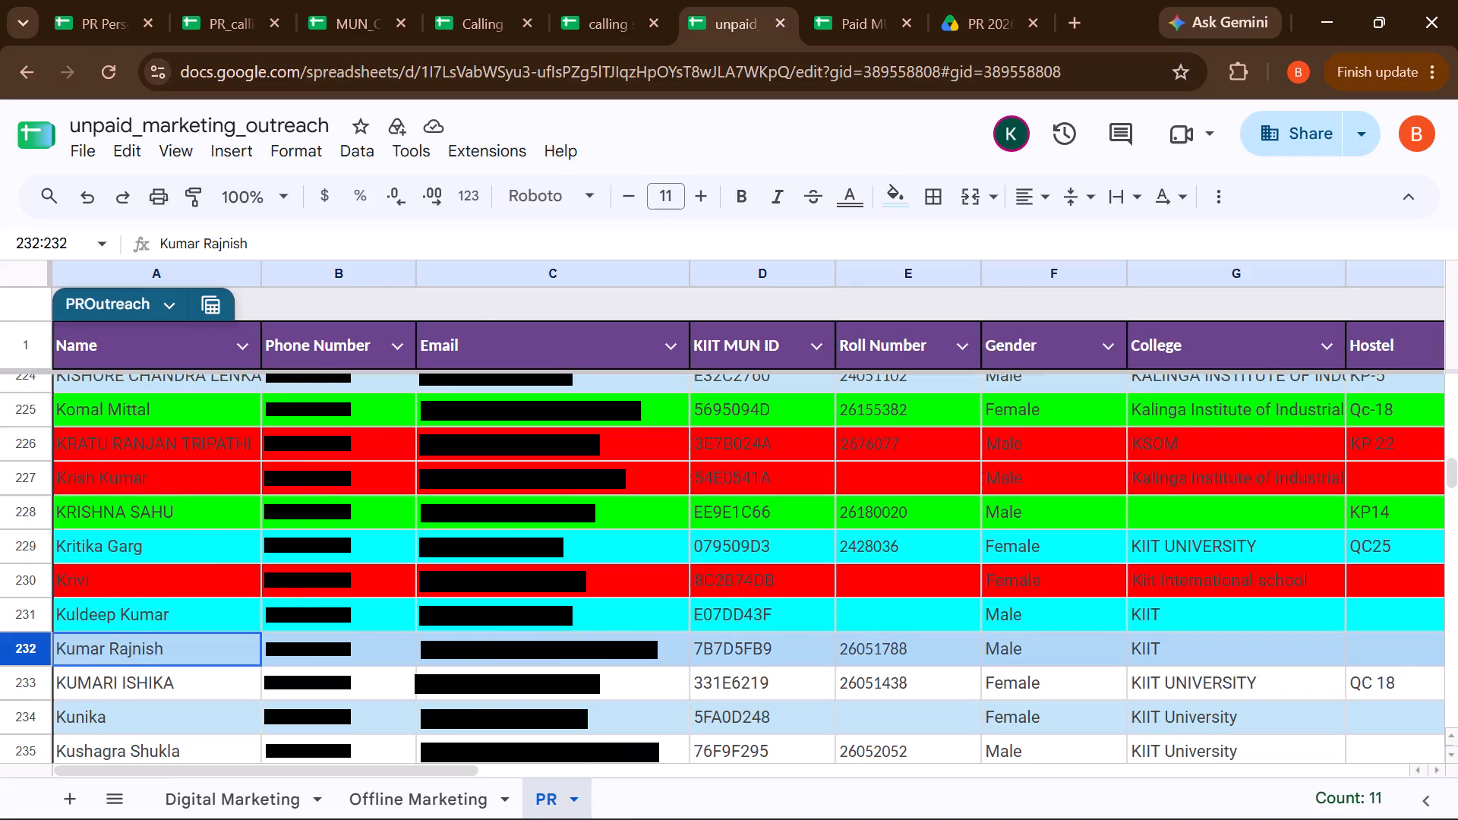
left_click(896, 201)
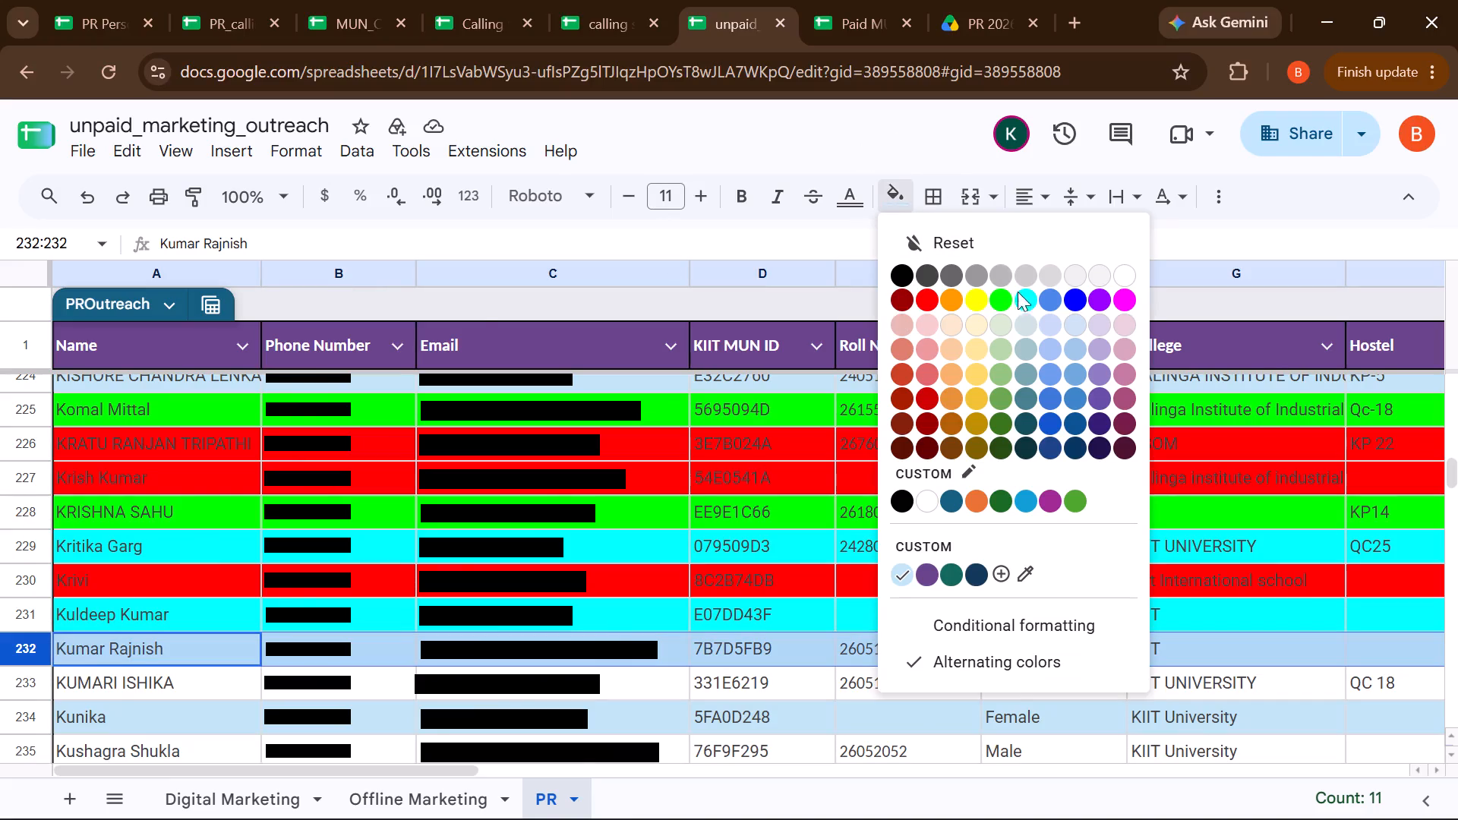
left_click(1023, 295)
left_click(232, 682)
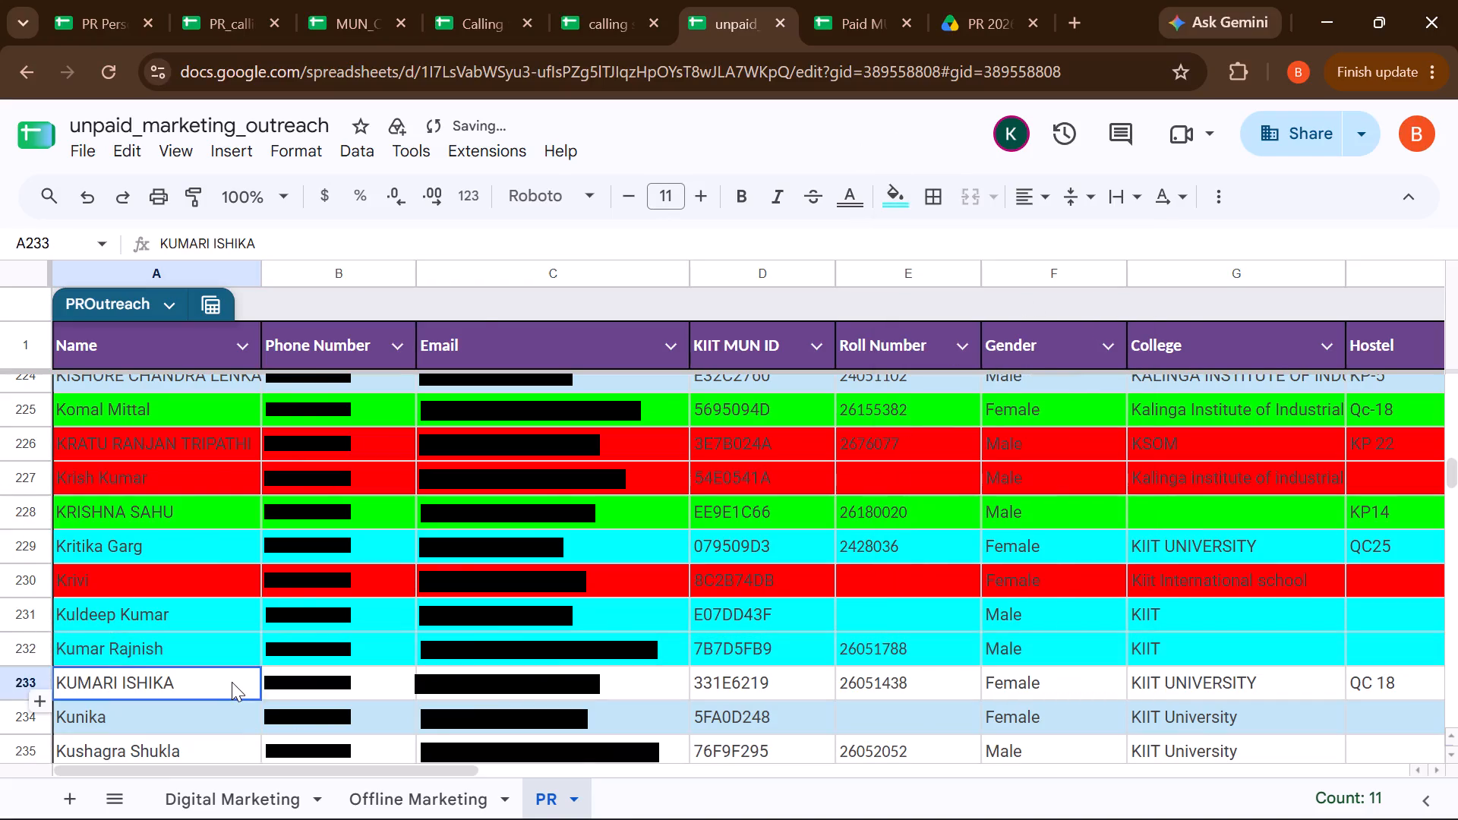
Go along row 233 to check its outreach status, allotted person, follow-up date and remarks, and return to its phone number.
key("Right")
key("Right")
key("Right")
key("Right")
key("Right")
key("Right")
key("Right")
key("Right")
key("Right")
key("Right")
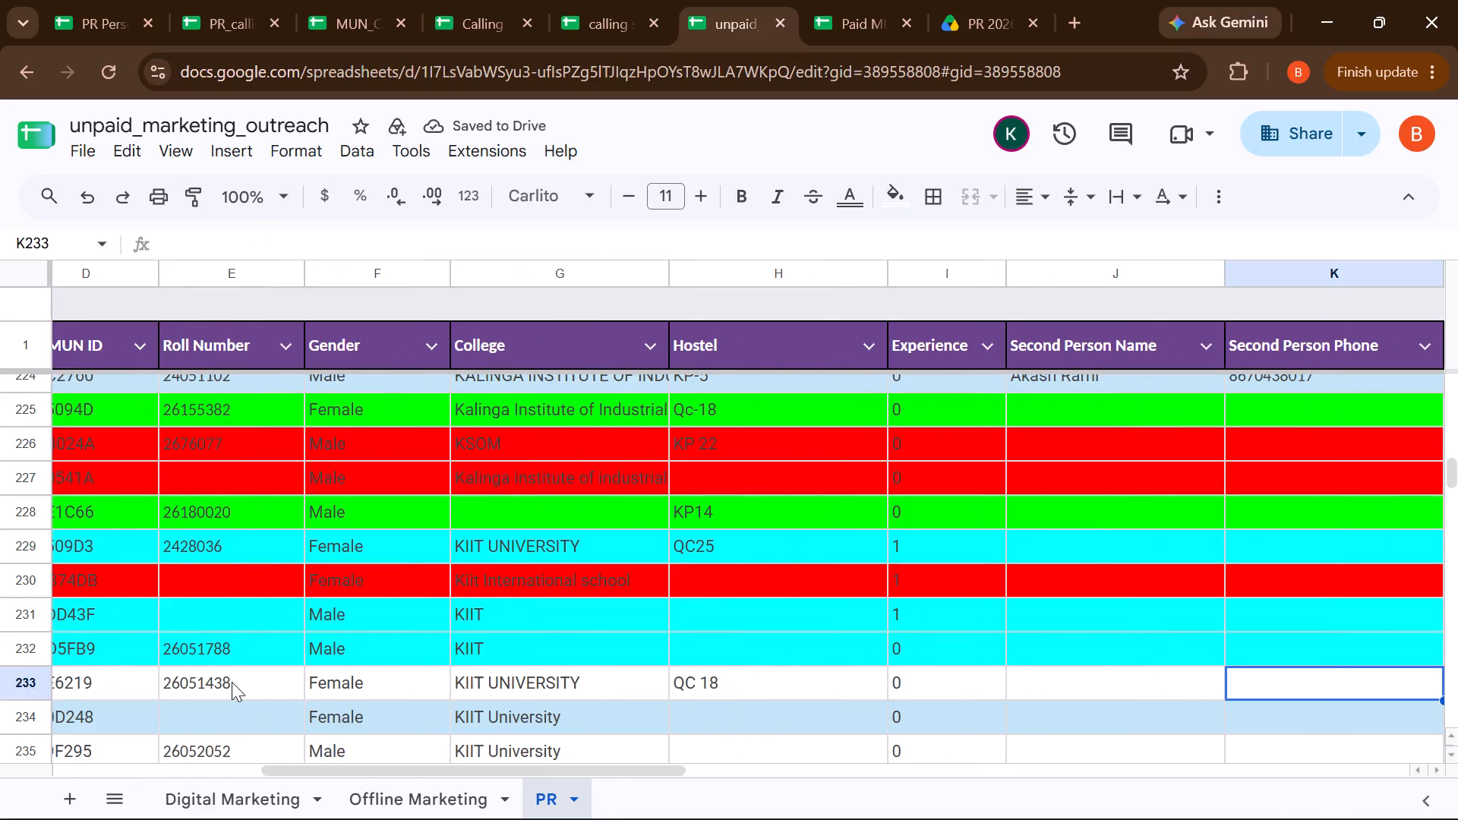
key("Right")
key("Right")
key("Right")
key("Right")
key("Right")
key("Right")
key("Right")
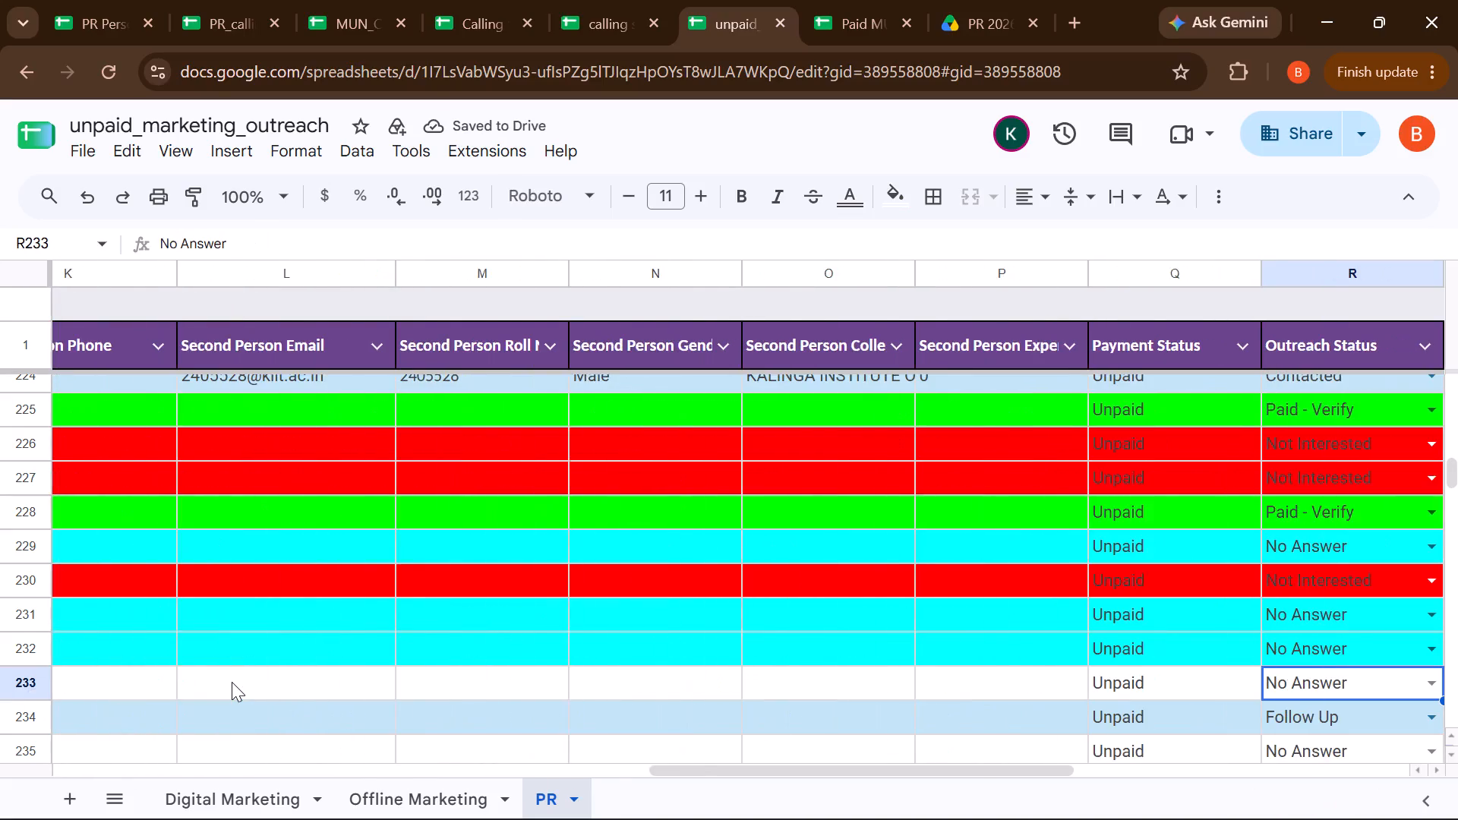
key("Right")
key("Right")
key("Right")
key("Right")
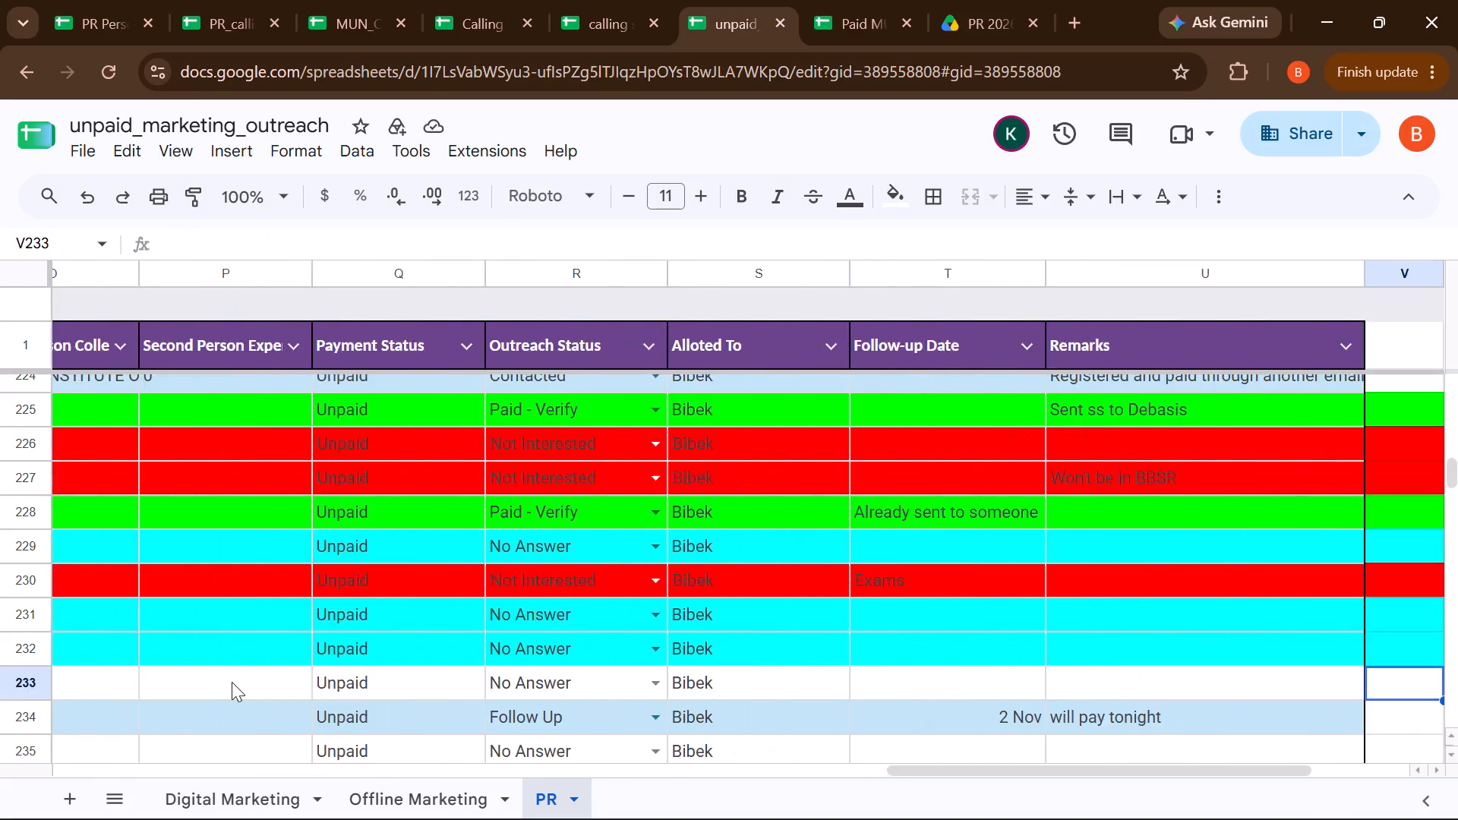
key("Right")
key("Left")
key("Left")
key("Left")
key("Left")
key("Left")
key("Left")
key("Left")
key("Left")
key("Left")
key("Left")
key("Left")
key("Left")
key("Left")
key("Left")
key("Left")
key("Left")
key("Left")
key("Left")
key("Left")
key("Left")
key("Left")
key("Left")
key("Left")
key("Left")
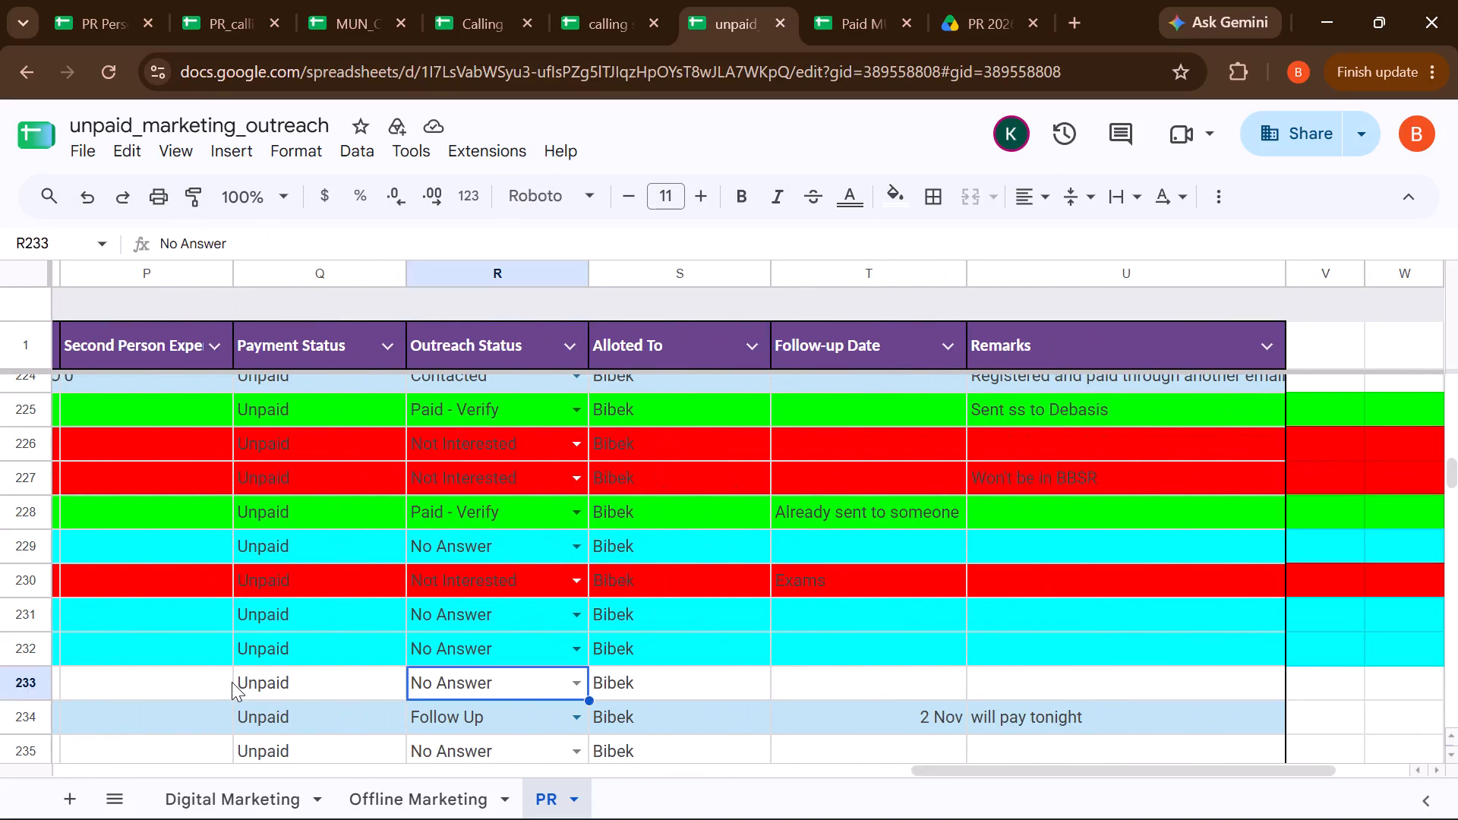
key("Right")
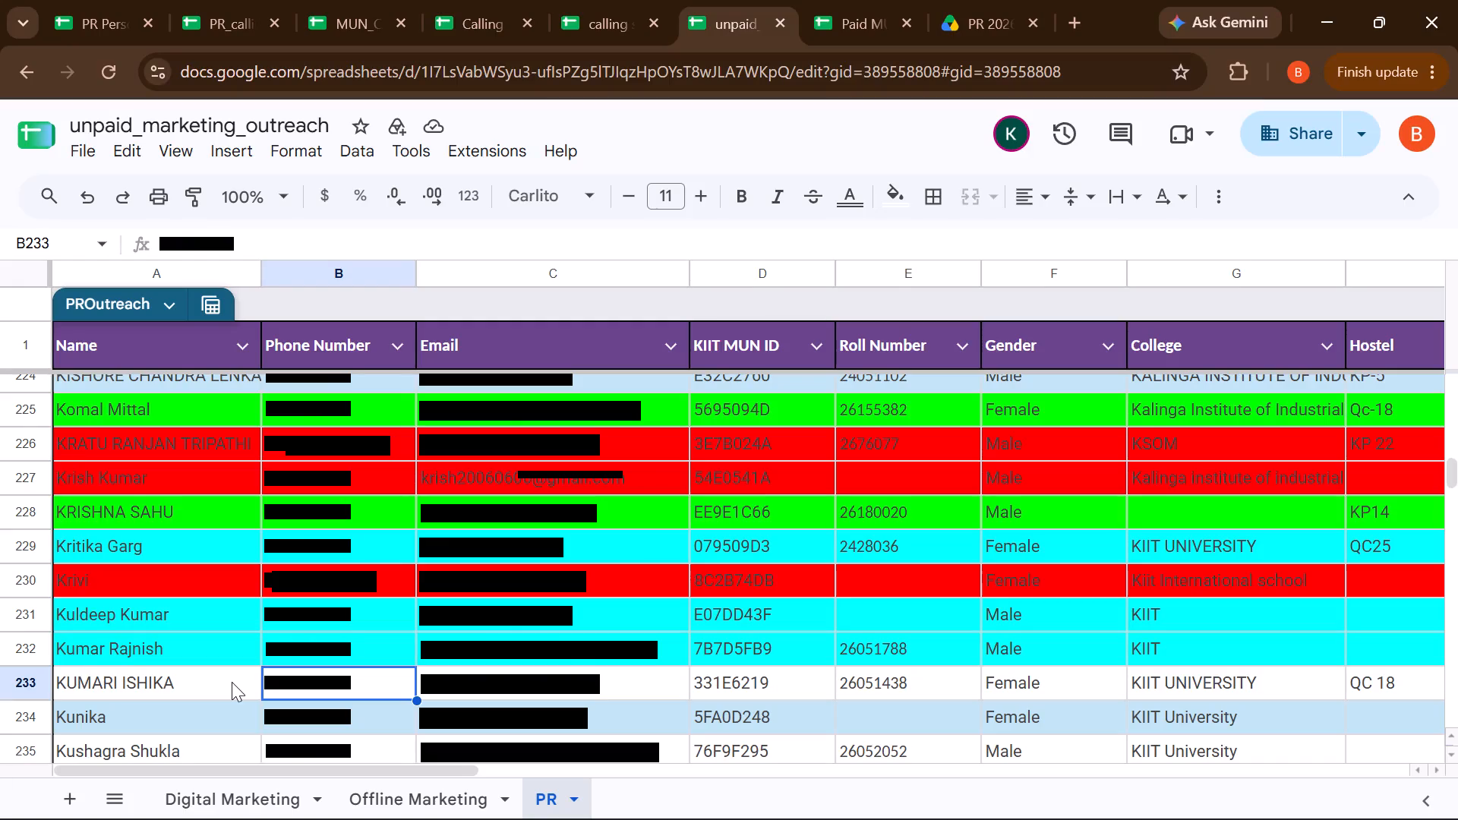
Fill the whole of row 47 with red.
scroll(232, 682, "up", 12)
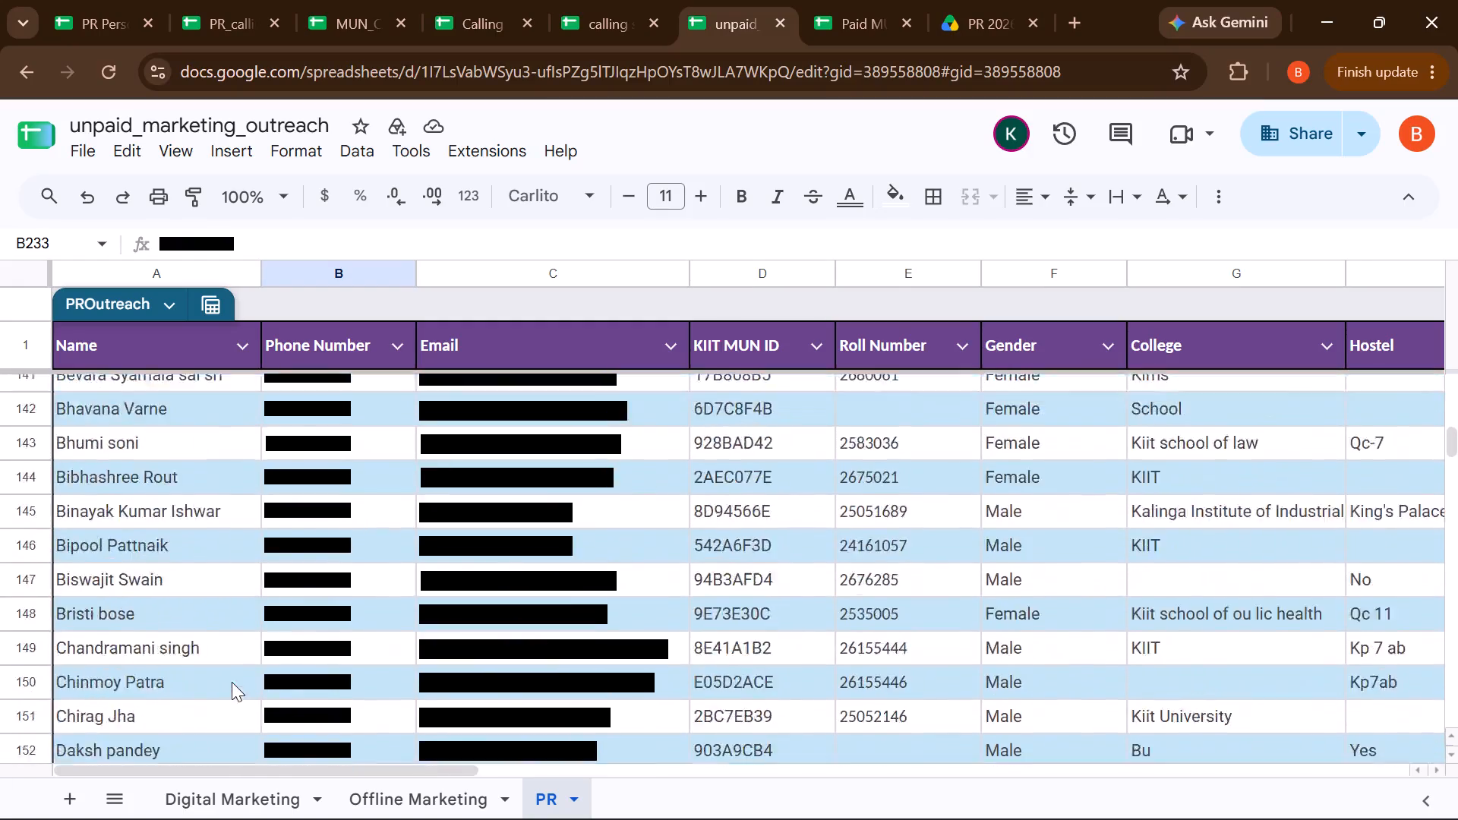
scroll(232, 682, "up", 5)
scroll(232, 682, "right", 1)
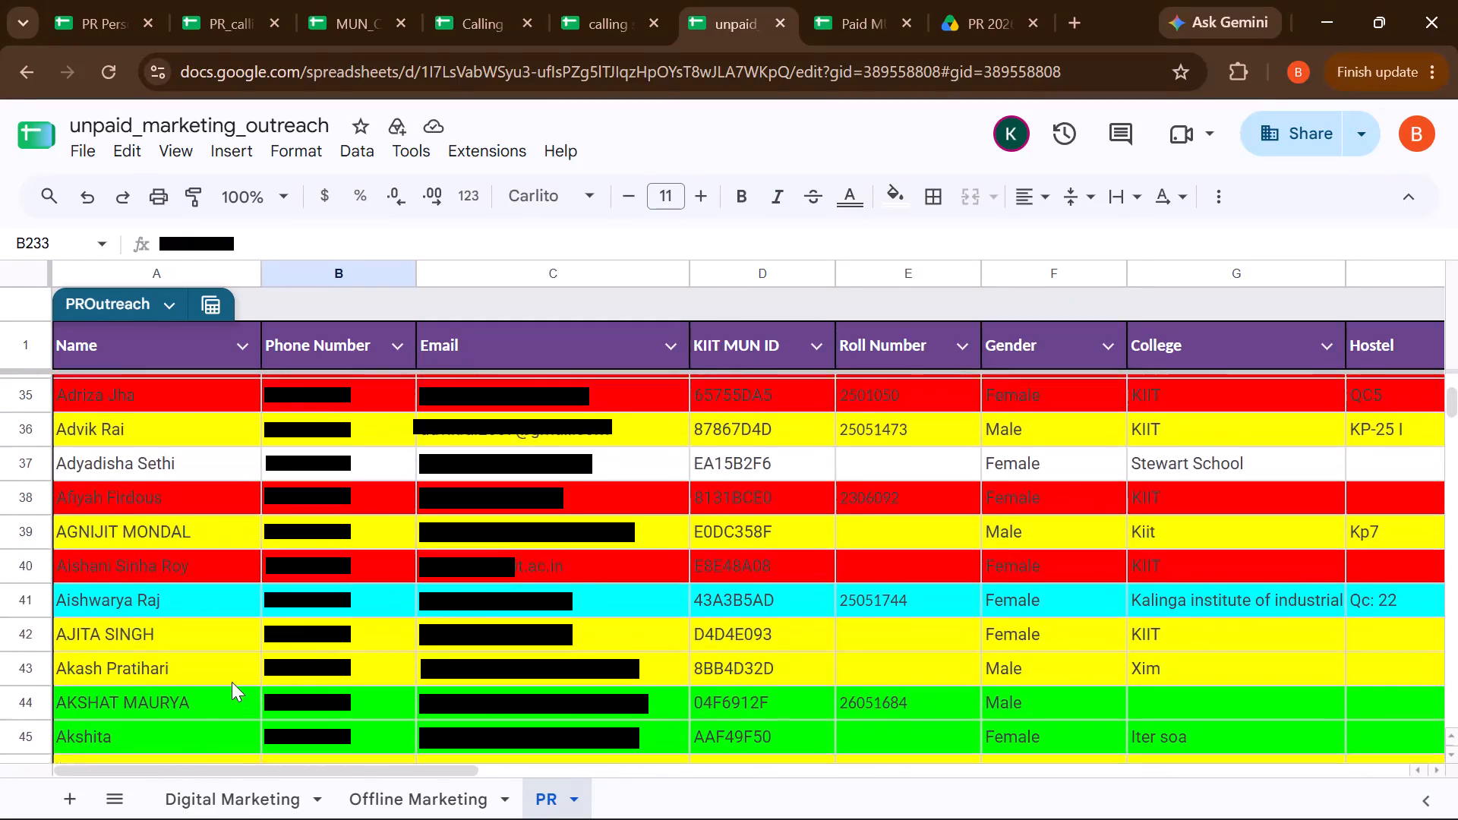
scroll(232, 682, "right", 1)
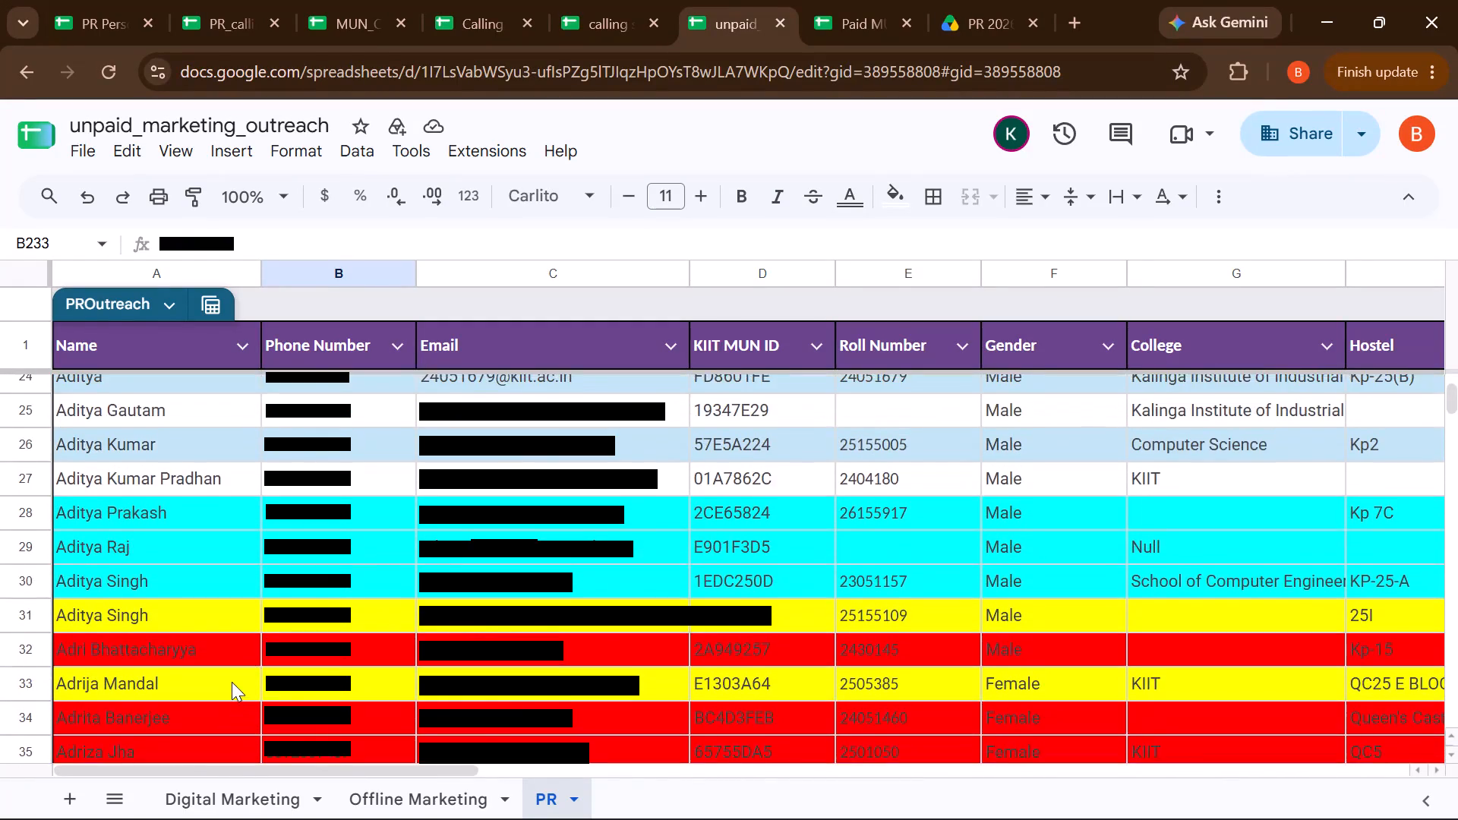
scroll(232, 682, "right", 1)
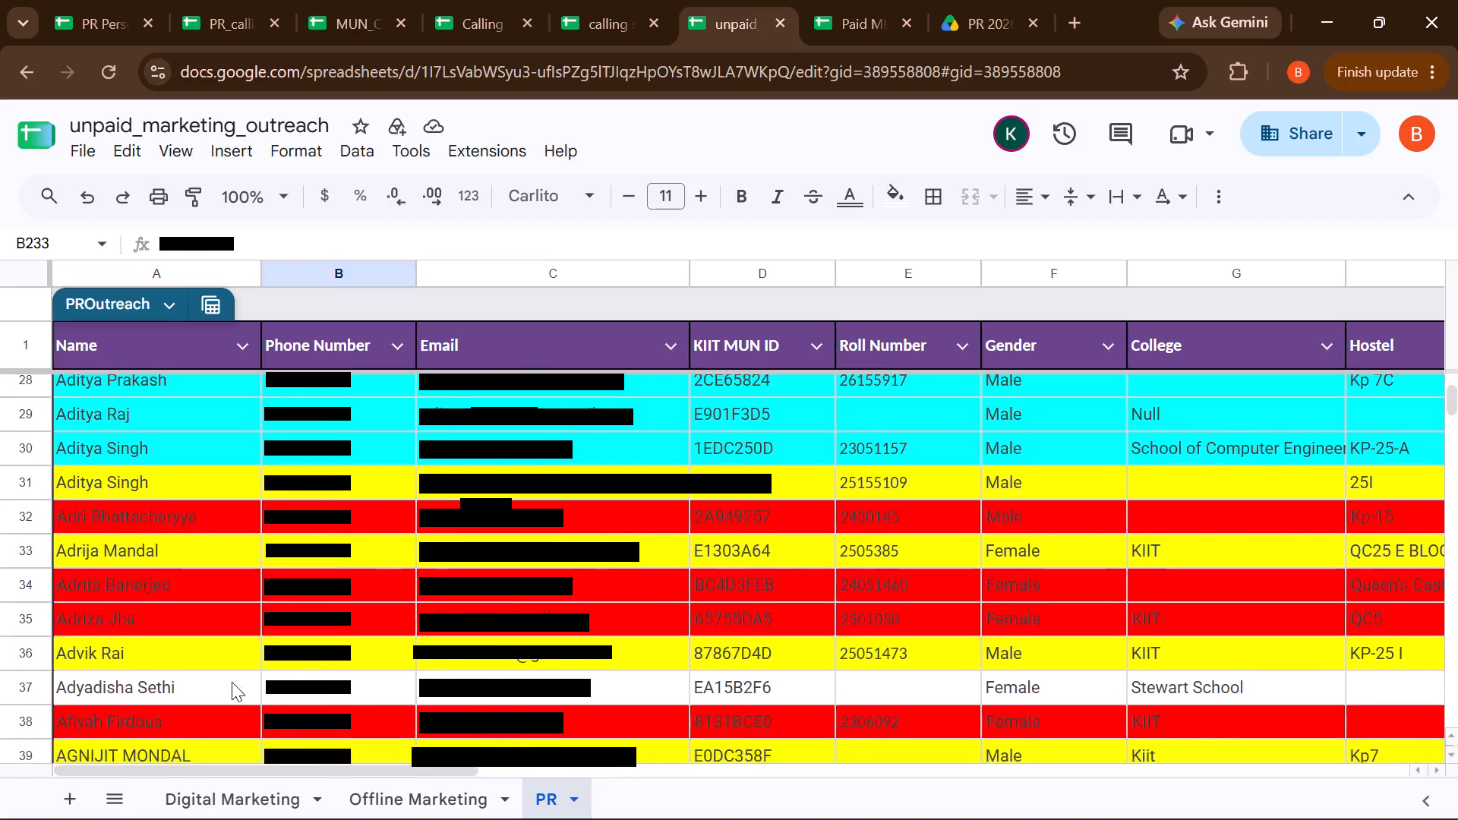
scroll(232, 682, "right", 1)
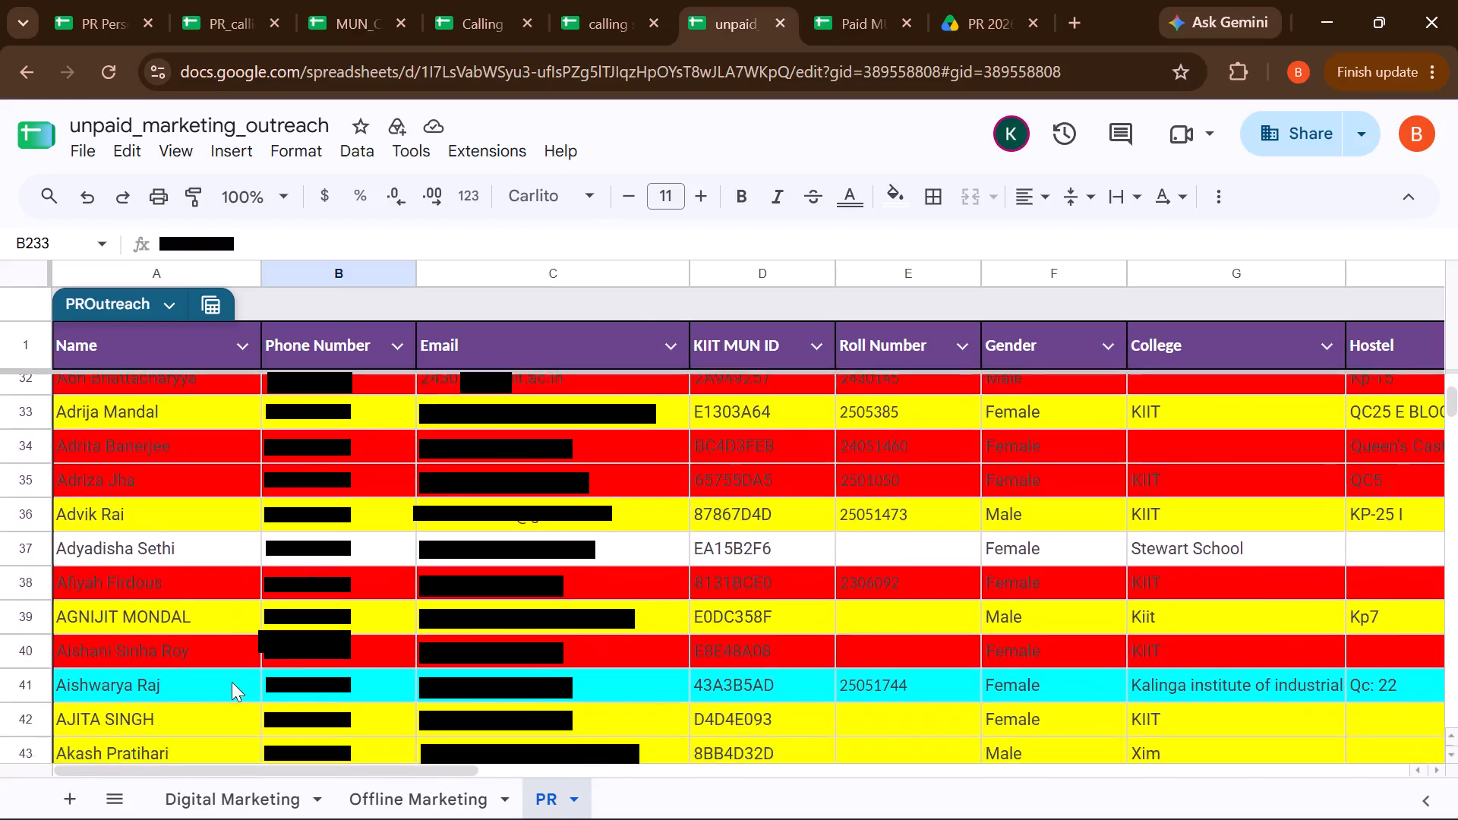
scroll(232, 682, "right", 1)
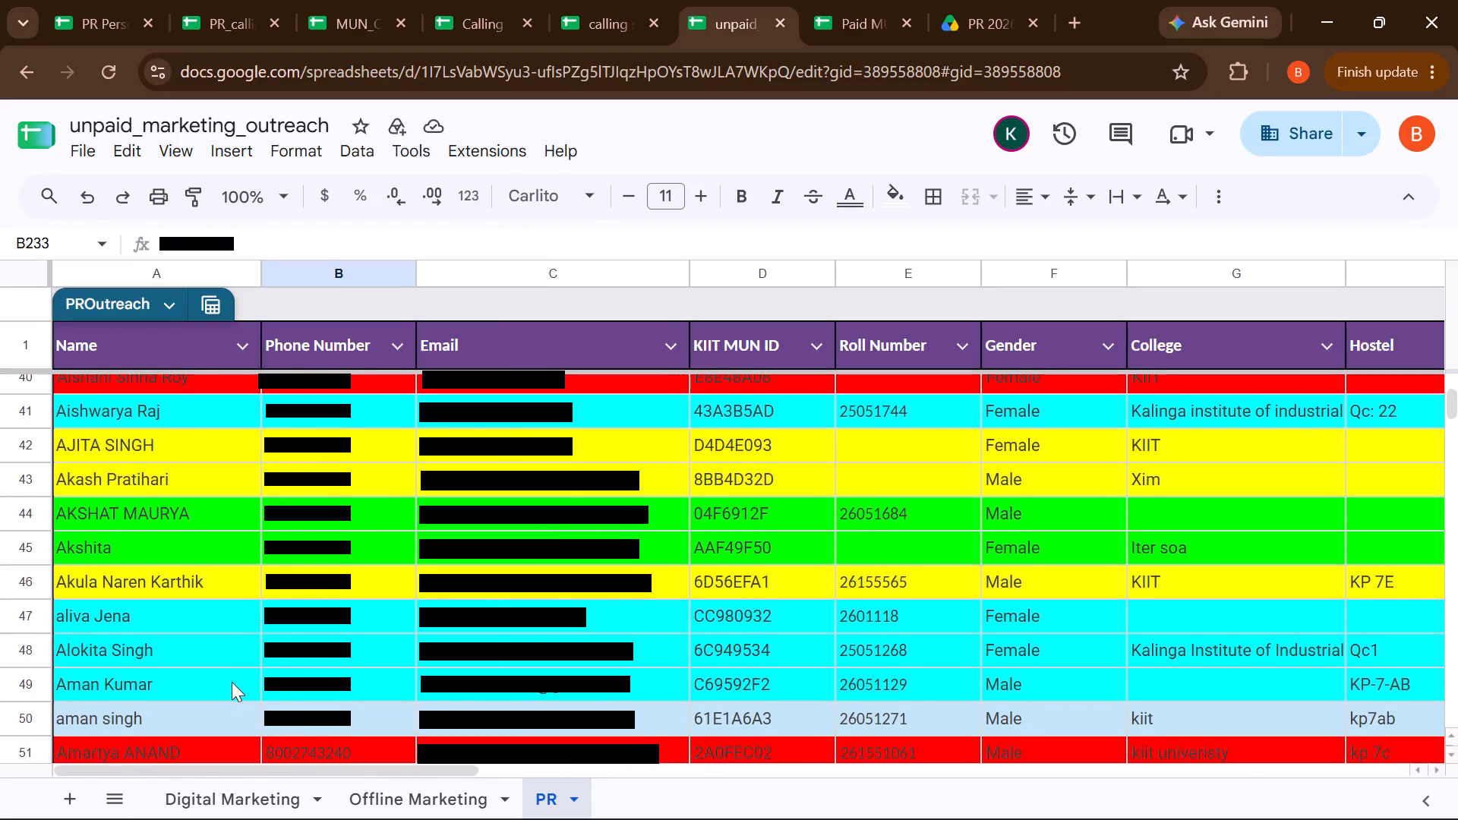
left_click(227, 622)
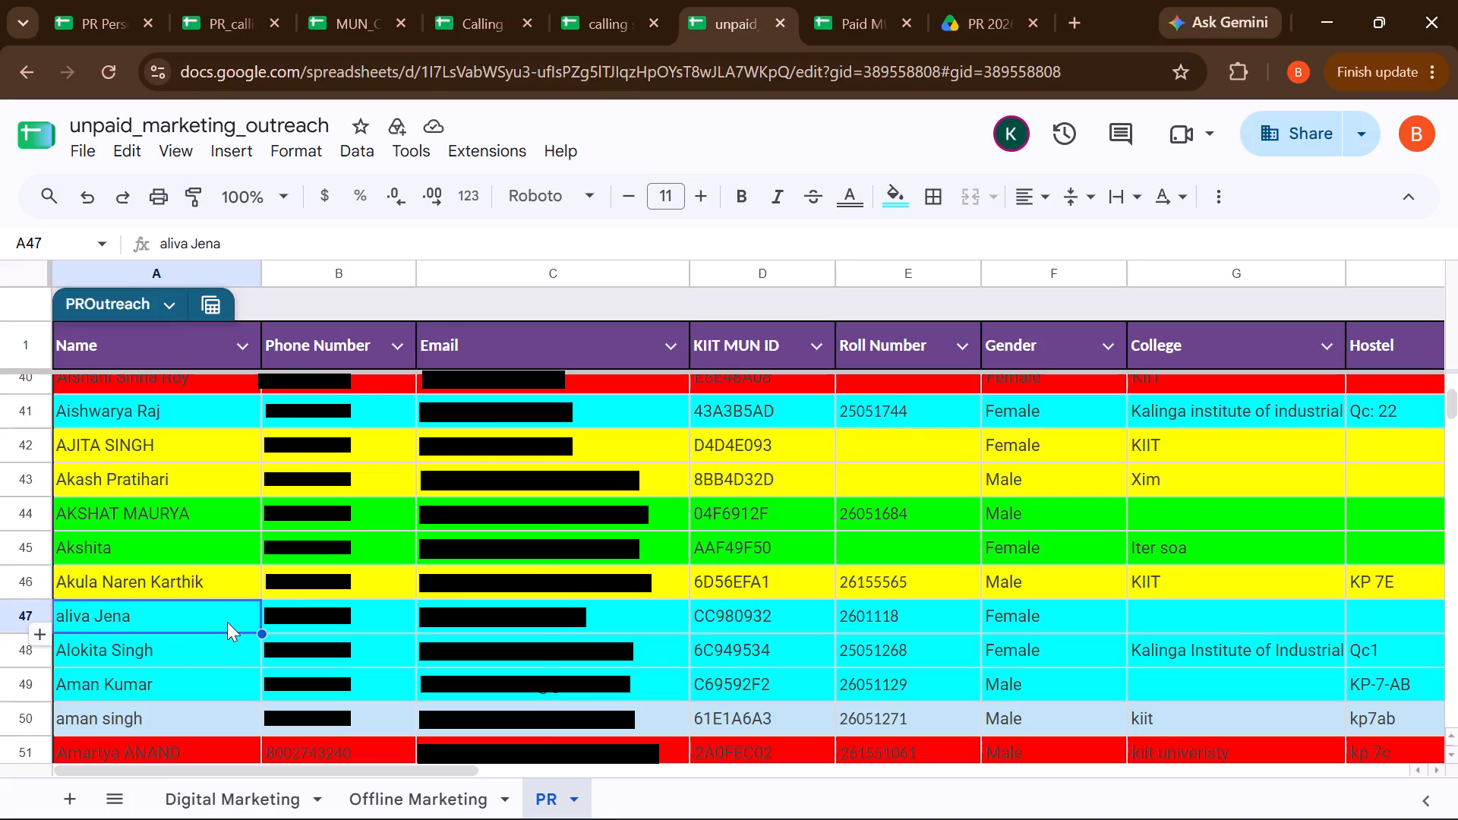
left_click(19, 615)
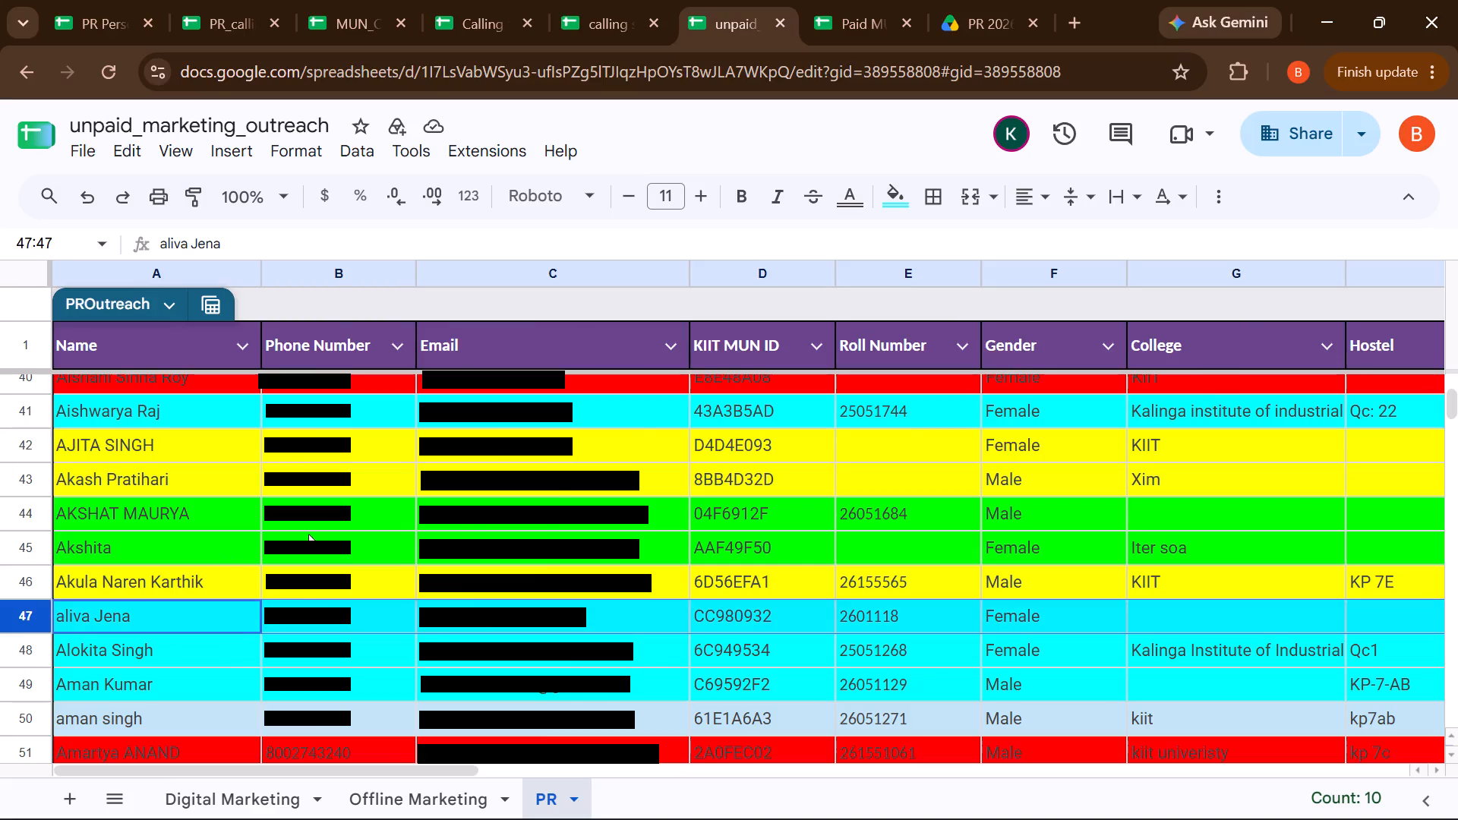
left_click(892, 196)
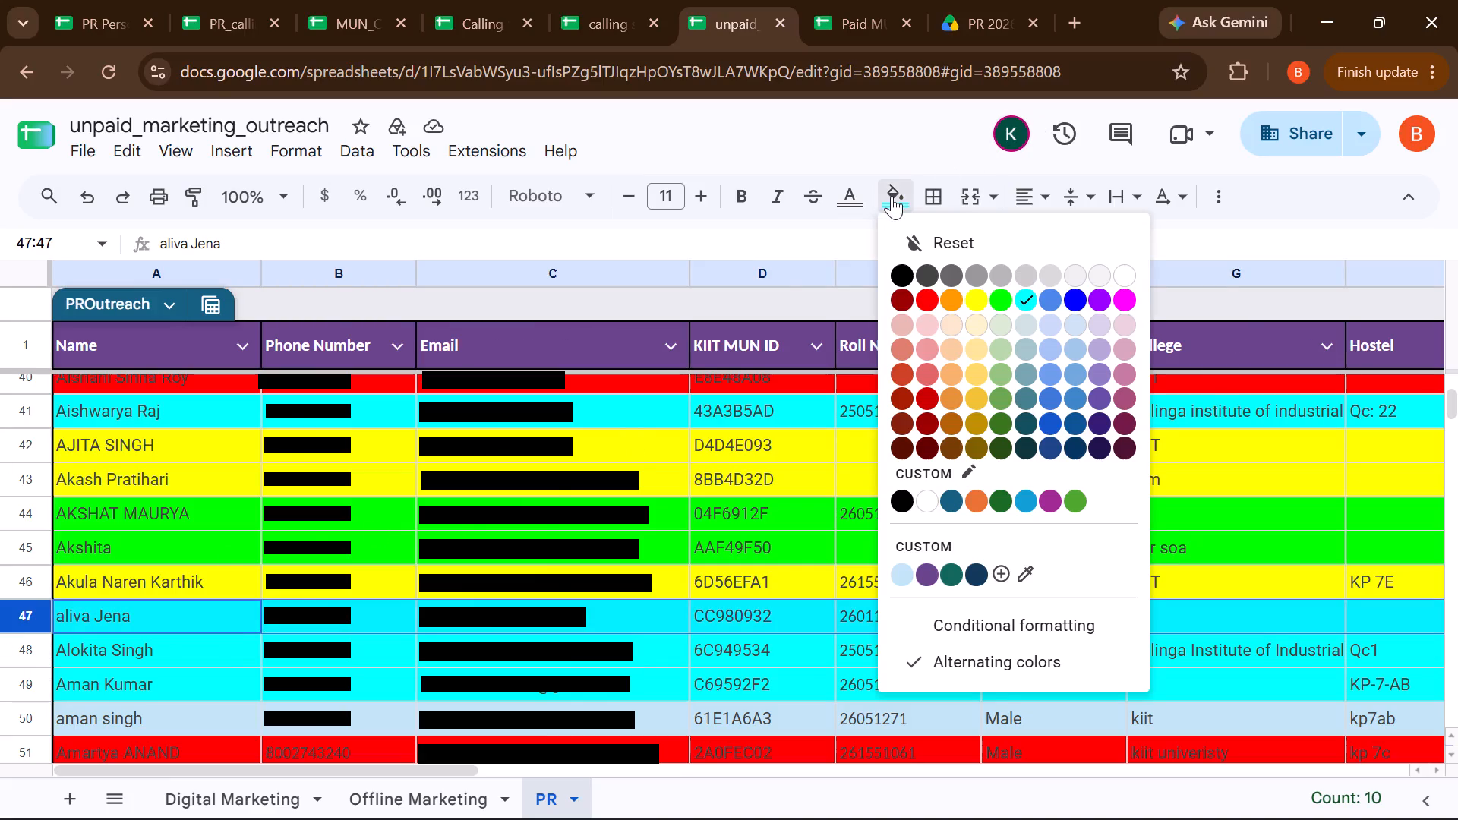
left_click(928, 297)
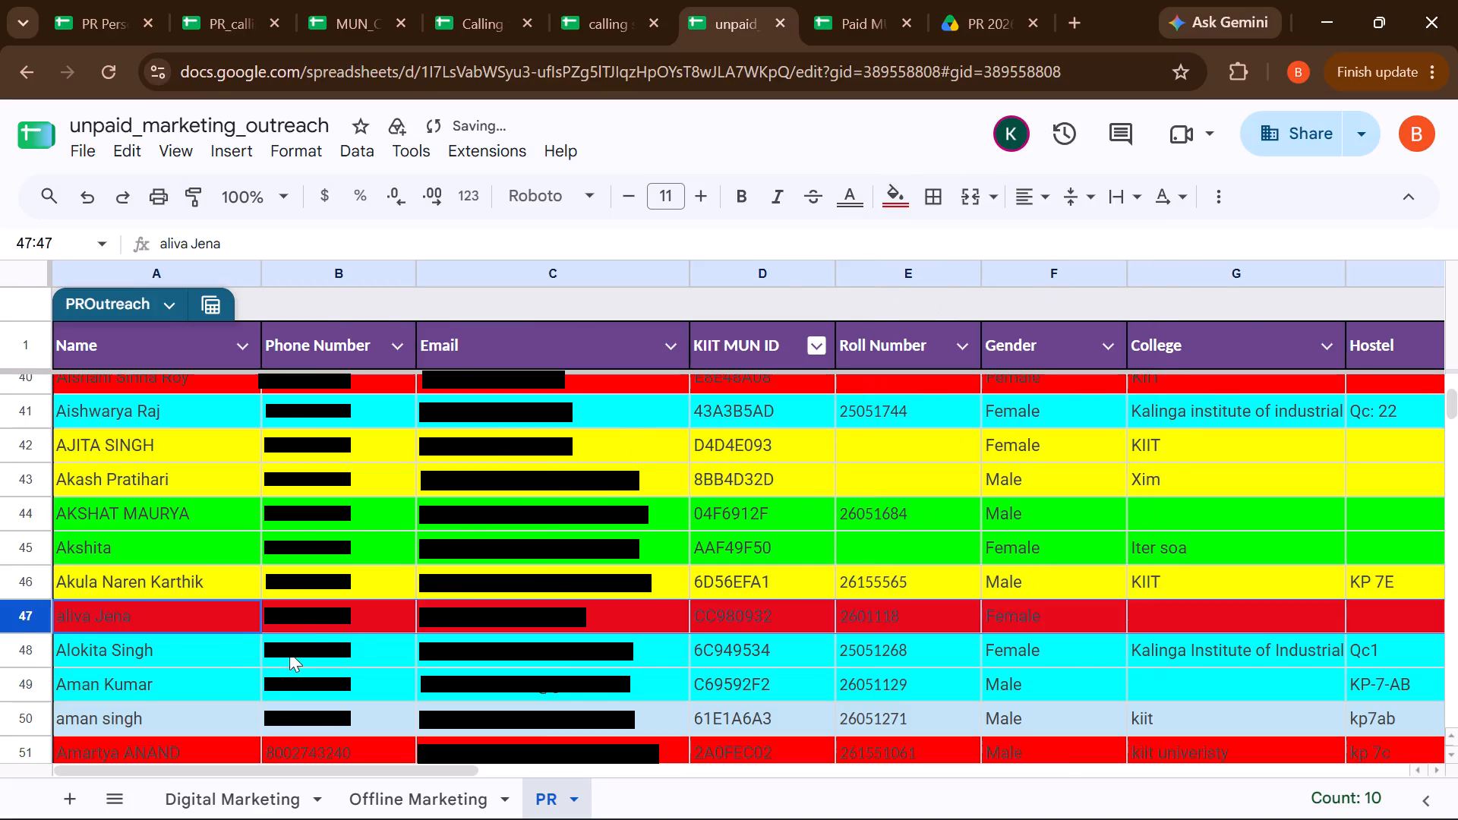
Set the outreach status of row 47 to Not Interested.
left_click(319, 622)
key("Right")
key("Right")
key("Right")
key("Right")
key("Right")
key("Right")
key("Right")
key("Right")
key("Right")
key("Right")
key("Right")
key("Right")
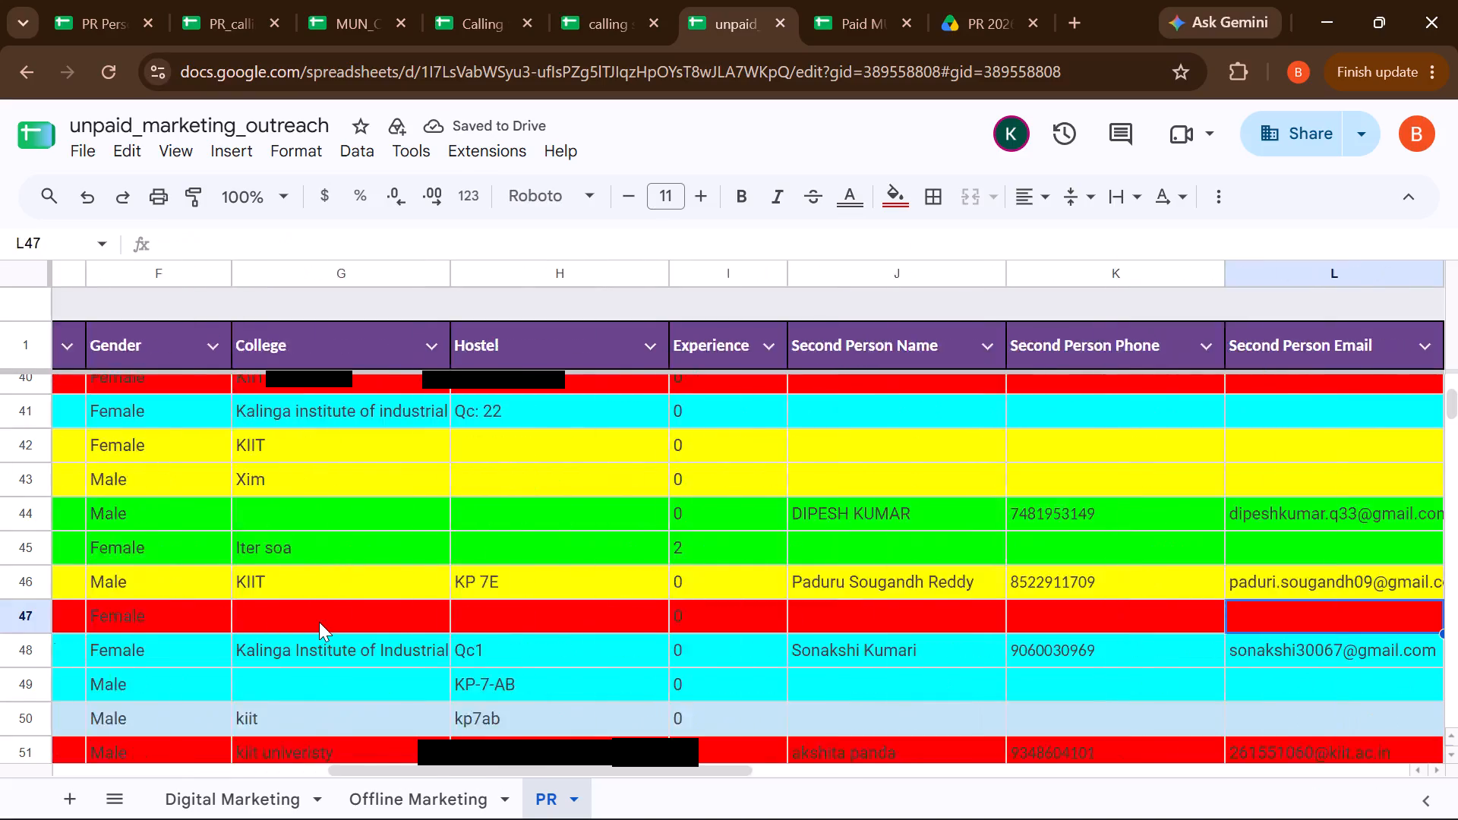
key("Right")
key("Right")
key("Right")
key("Right")
key("Right")
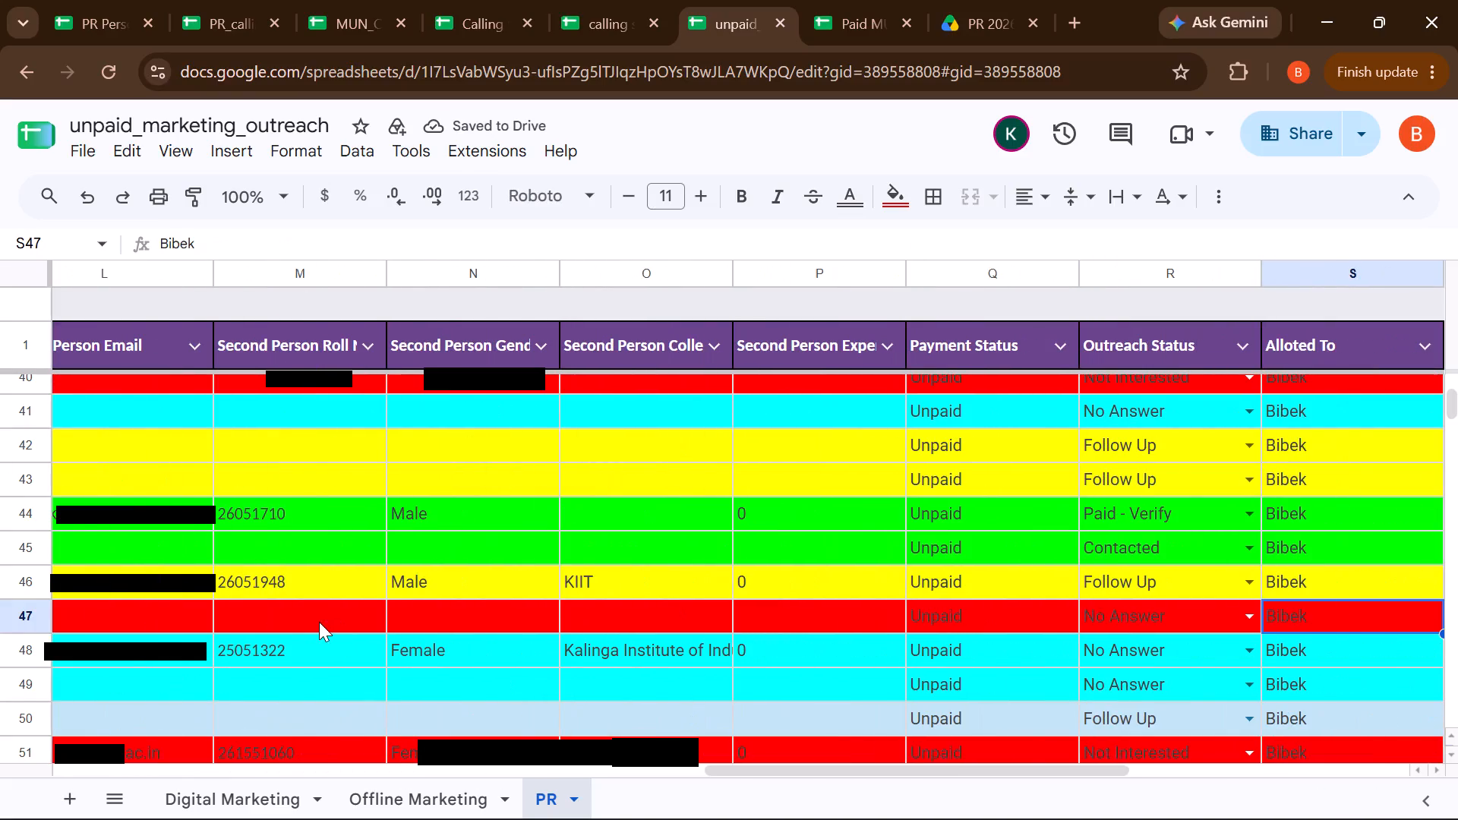
key("Left")
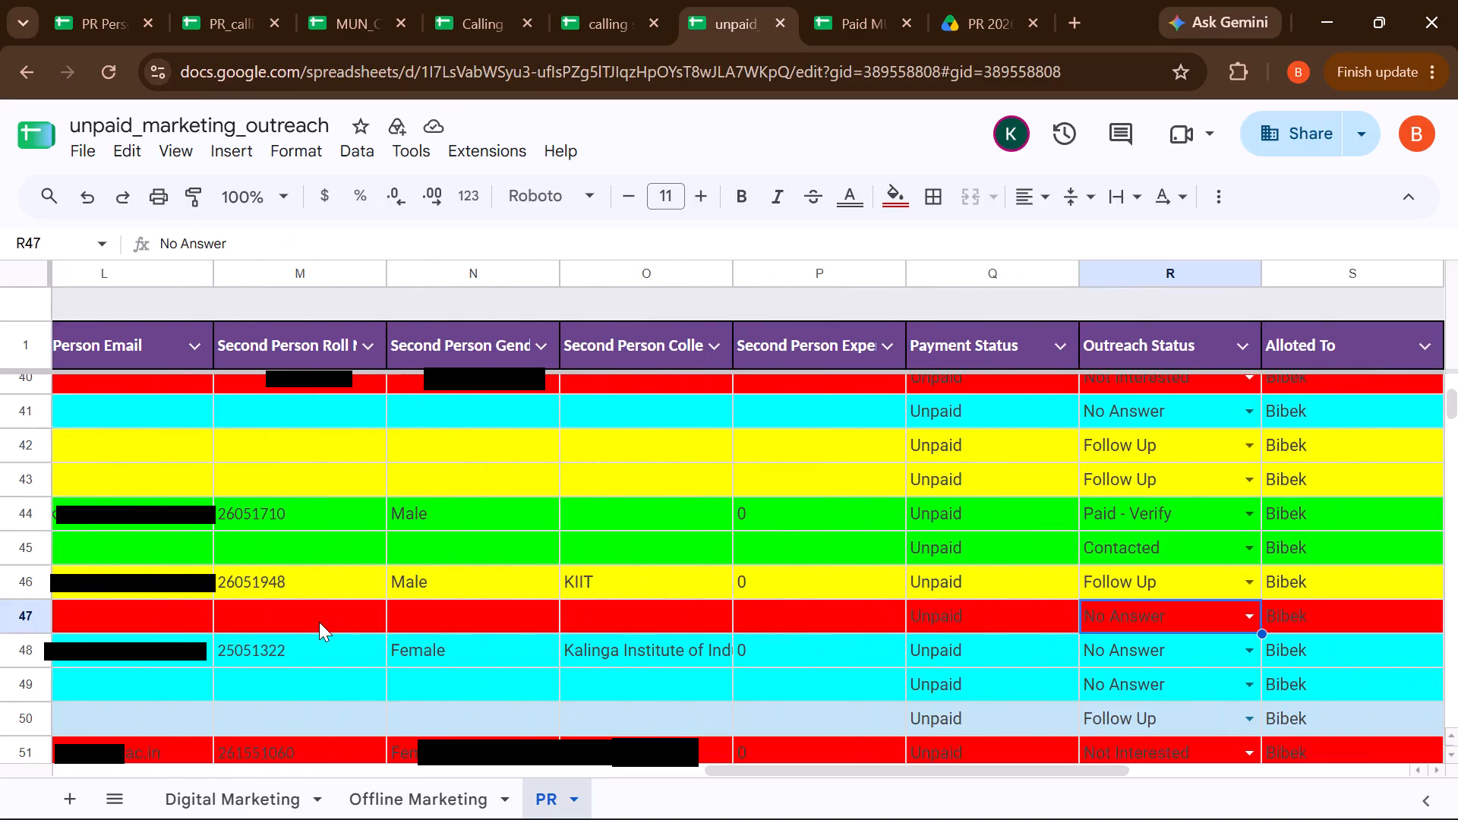
left_click(1245, 623)
left_click(1174, 547)
Enter the remark "Fake reg" for row 47.
key("Right")
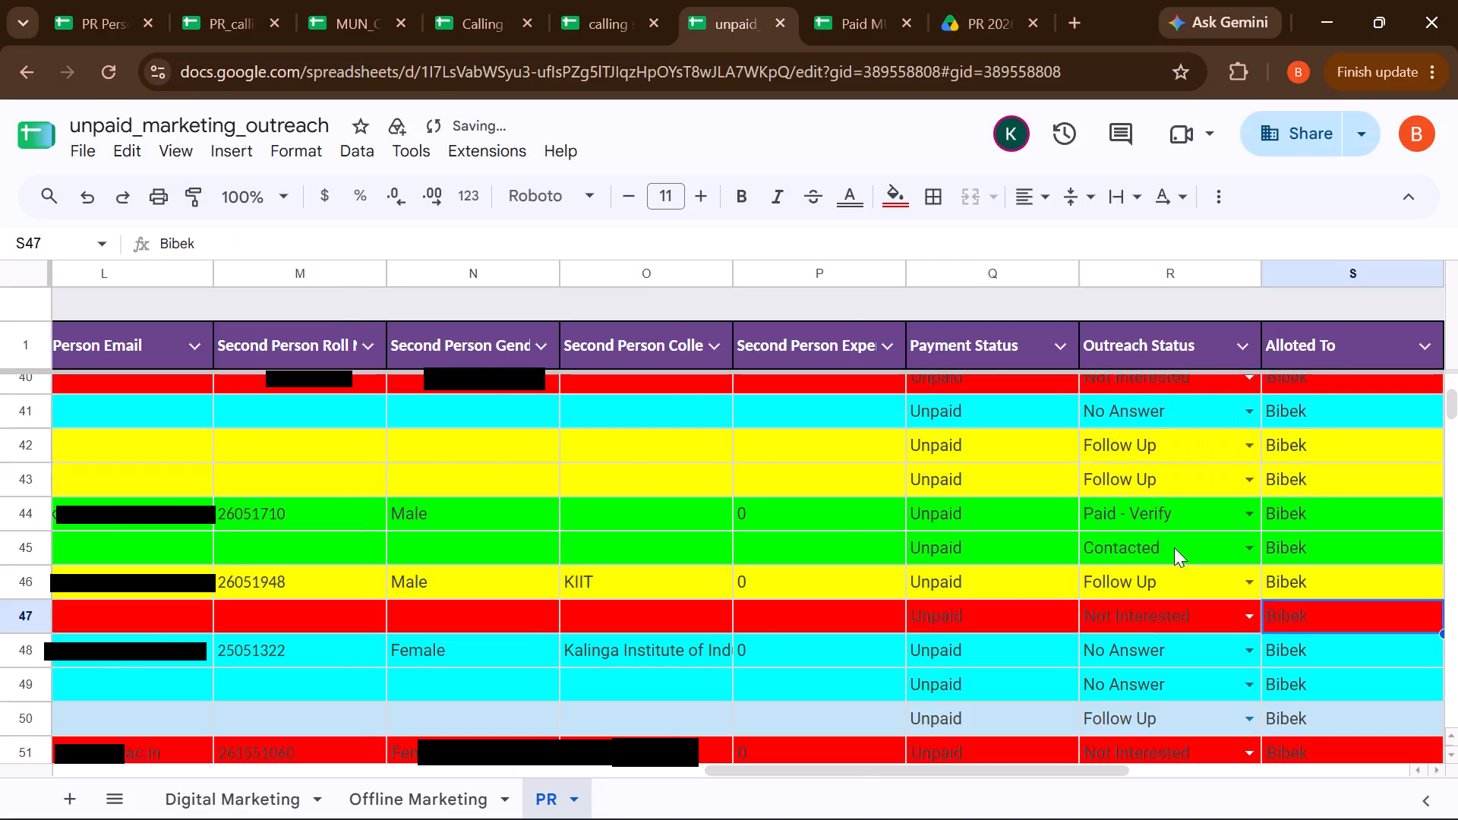
key("Right")
key("Right")
key("Right")
key("Right")
key("Left")
key("Left")
key("Left")
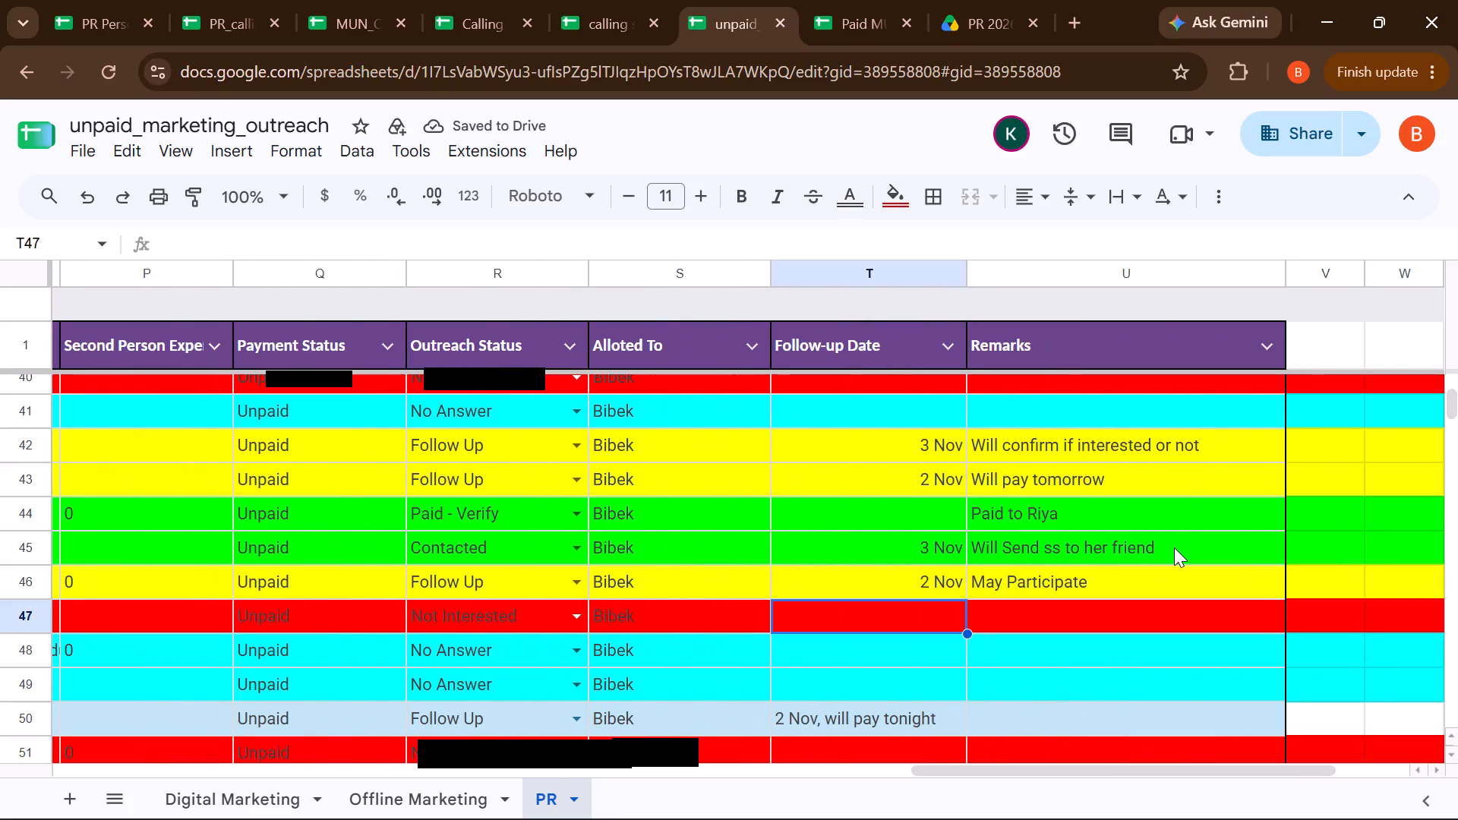
key("Right")
type("Fake reg")
key("Down")
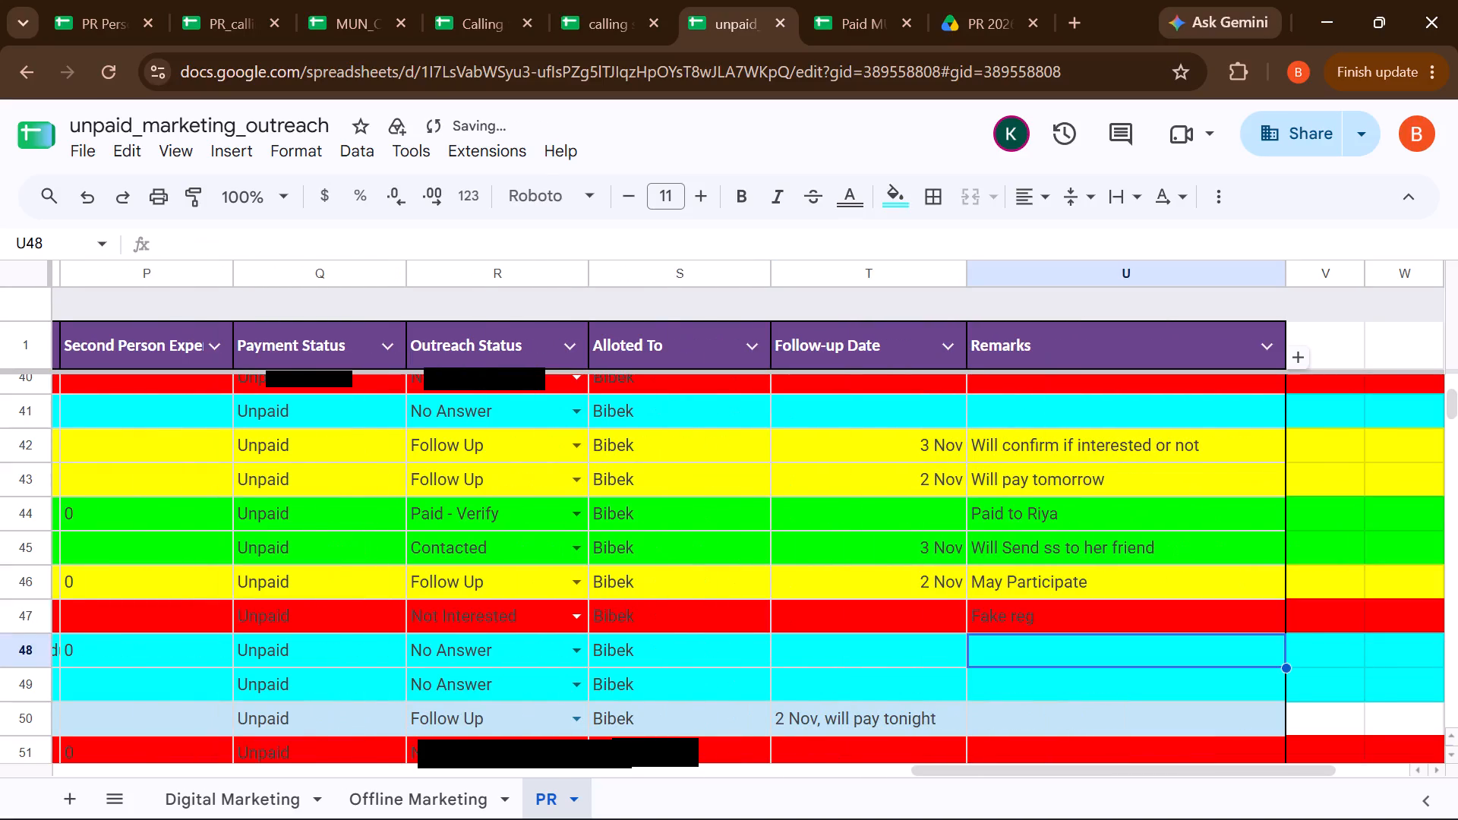
Return to the name in row 233, the first row after the colour-coded block.
key("Left")
key("Left")
key("Left")
key("Left")
key("Left")
key("Left")
key("Left")
key("Left")
key("Left")
key("Left")
key("Left")
key("Left")
key("Left")
key("Left")
key("Left")
key("Left")
key("Left")
key("Left")
key("Left")
key("Left")
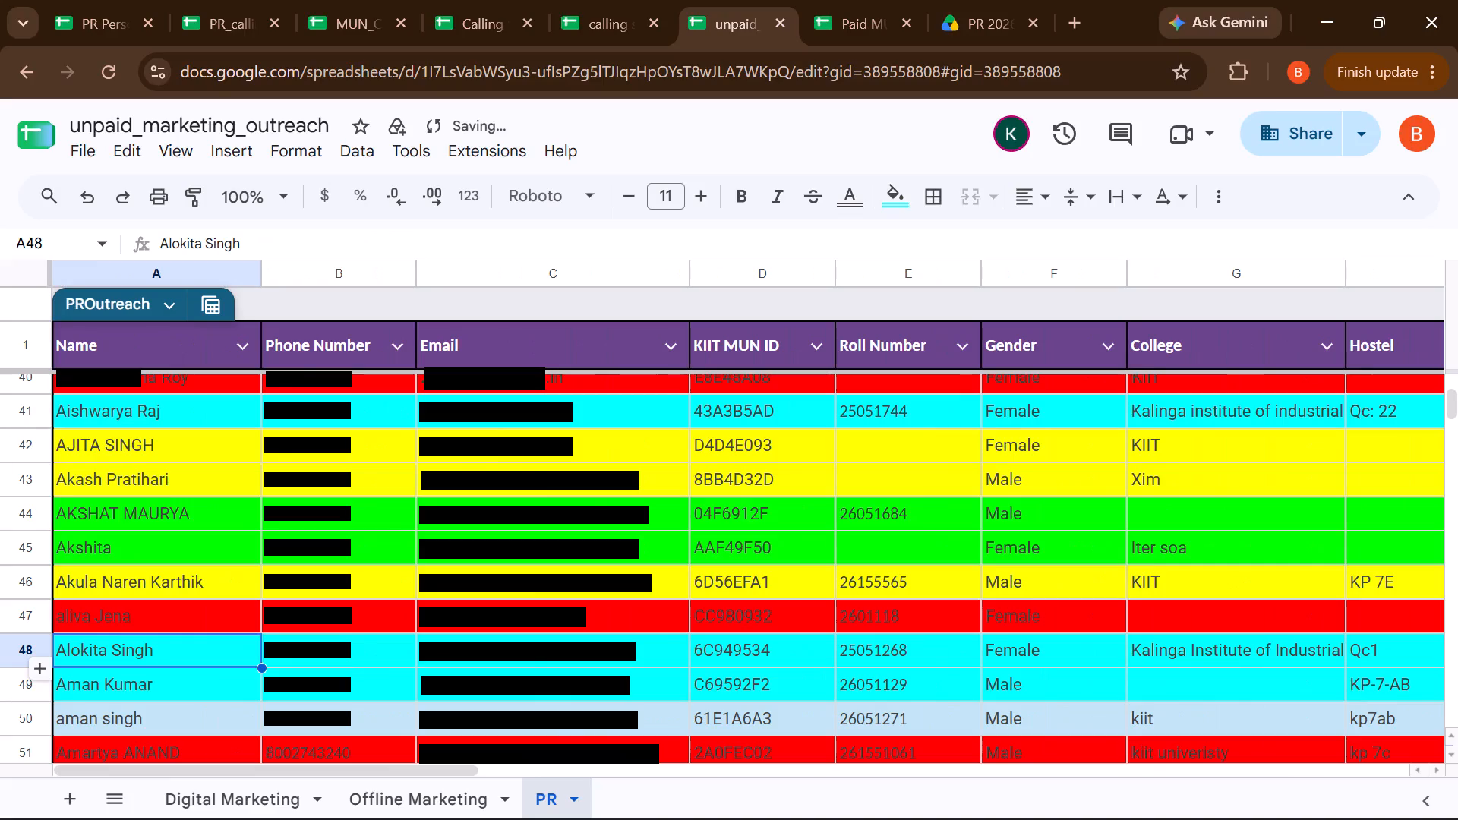
key("Left")
key("Right")
key("Left")
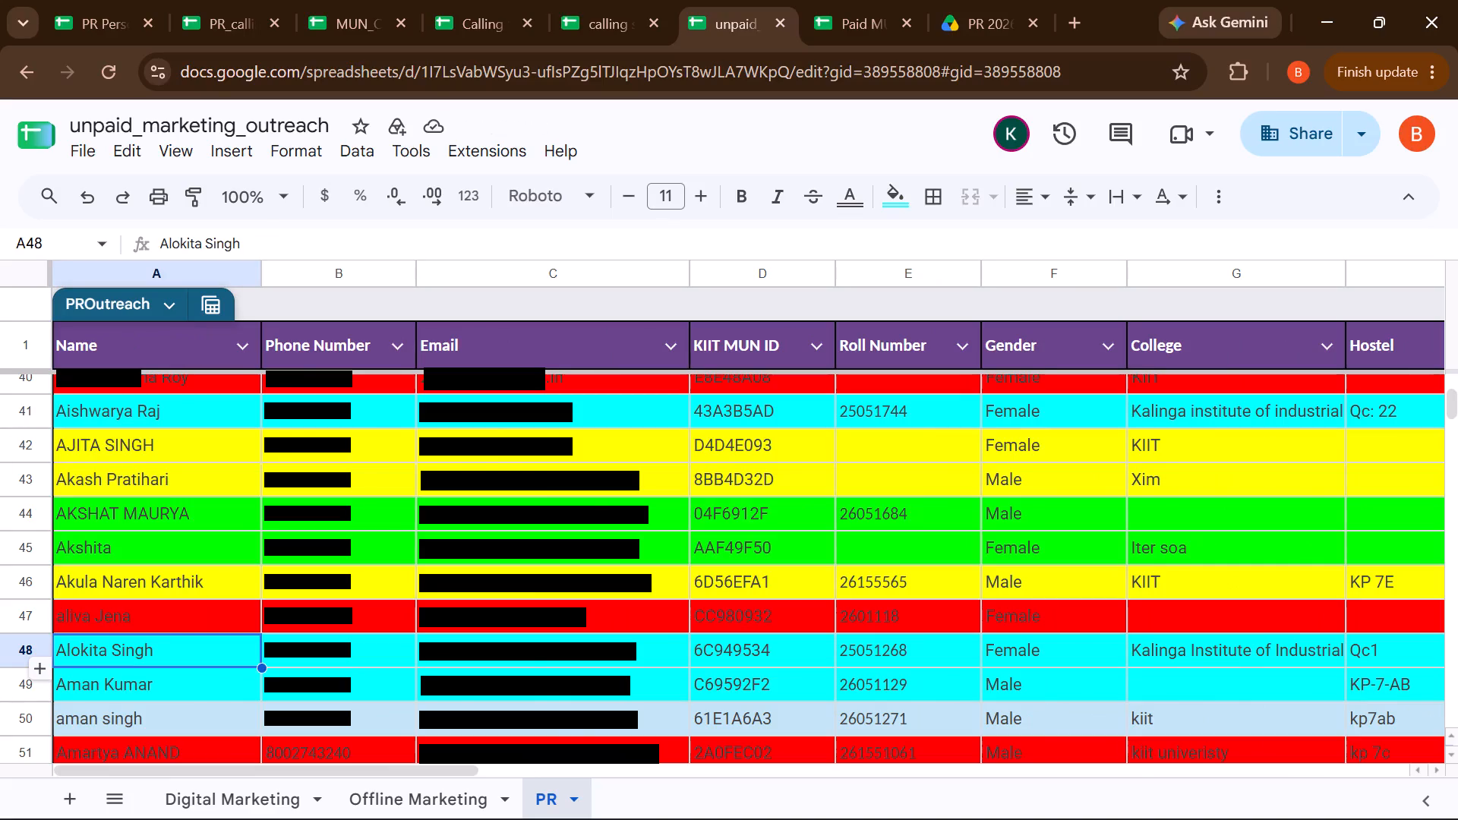
key("Down")
key("Down")
key("Down")
key("Down")
key("Down")
key("Down")
key("Down")
key("Down")
key("Down")
key("Down")
key("Down")
key("Down")
key("Down")
key("Down")
key("Down")
key("Down")
key("Down")
key("Down")
key("Down")
key("Down")
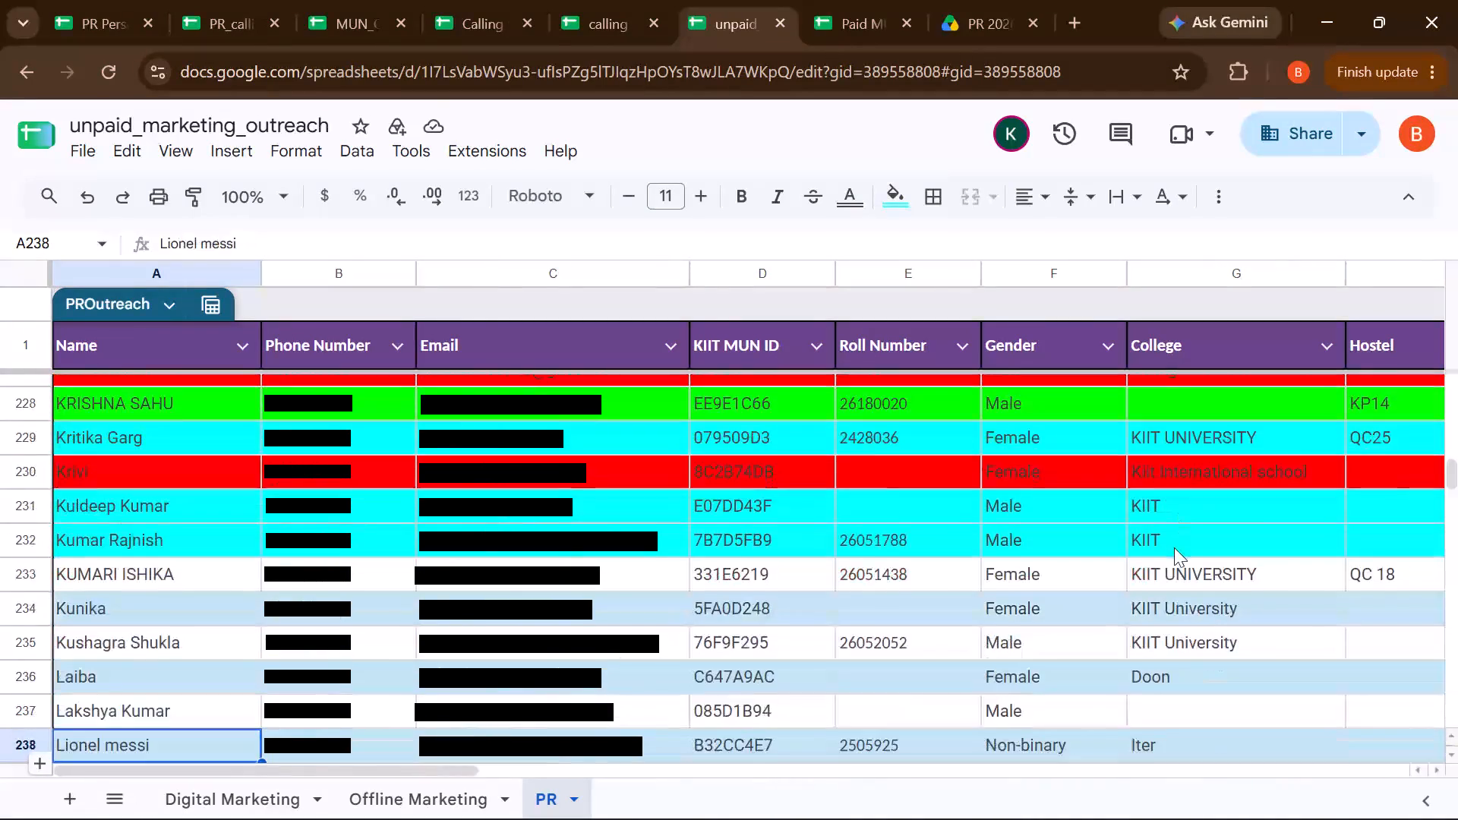
key("Up")
key("Up")
key("Up")
key("Up")
key("Up")
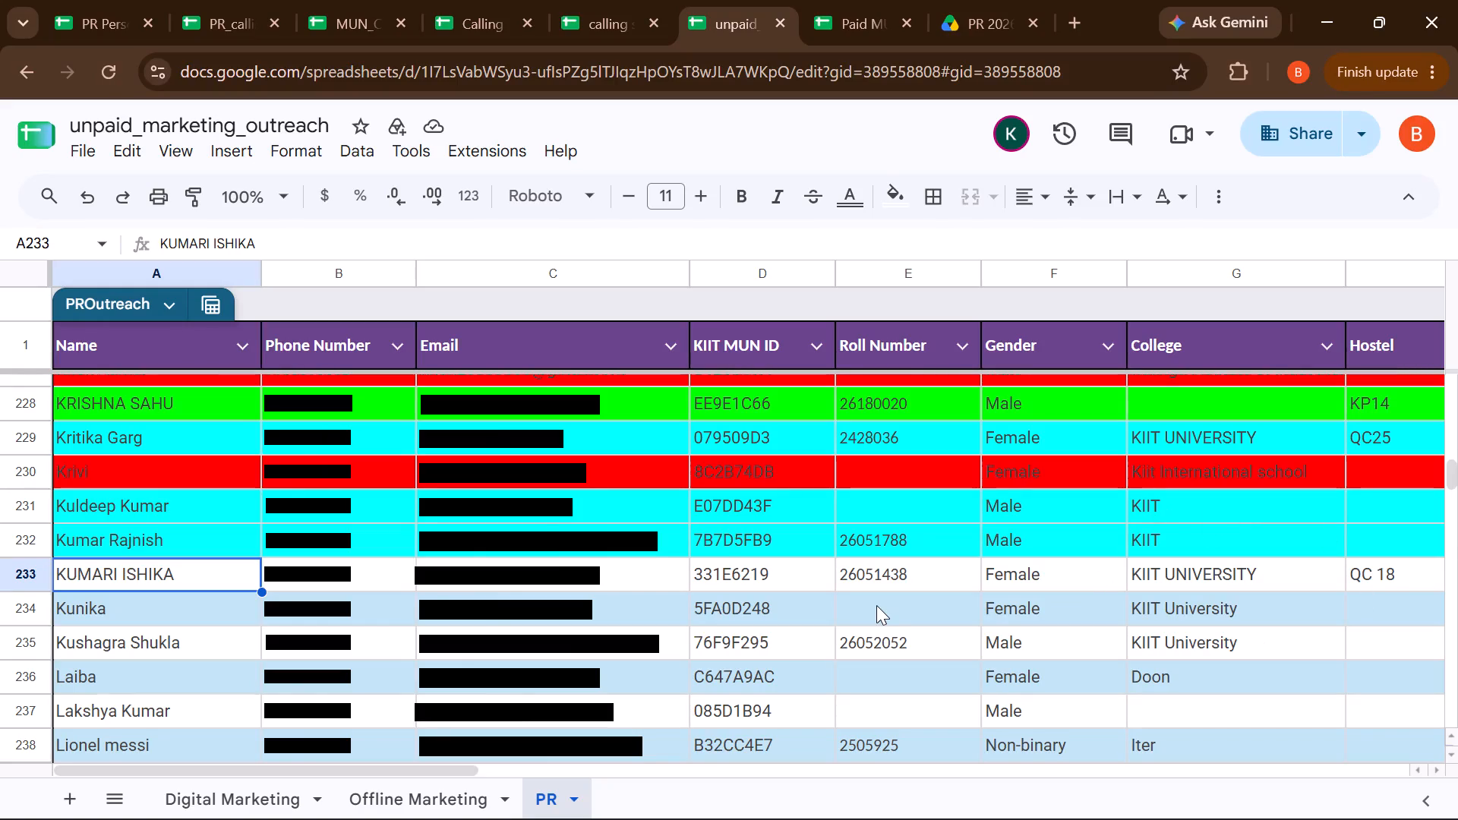
Look back through the registrant rows from row 233 up to Bibek's colour-coded block around rows 37 to 52.
scroll(433, 623, "up", 1)
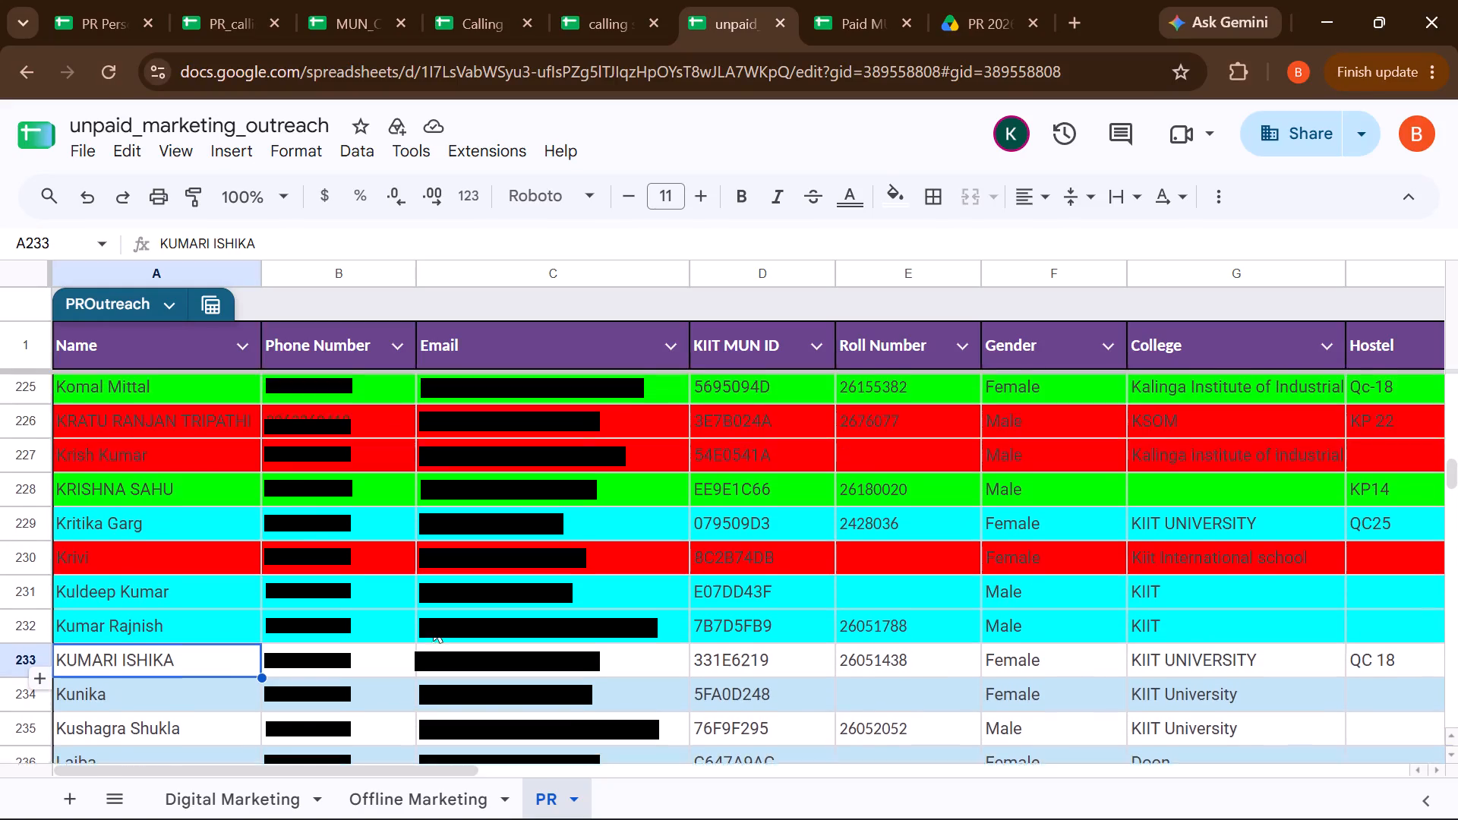
scroll(433, 623, "up", 2)
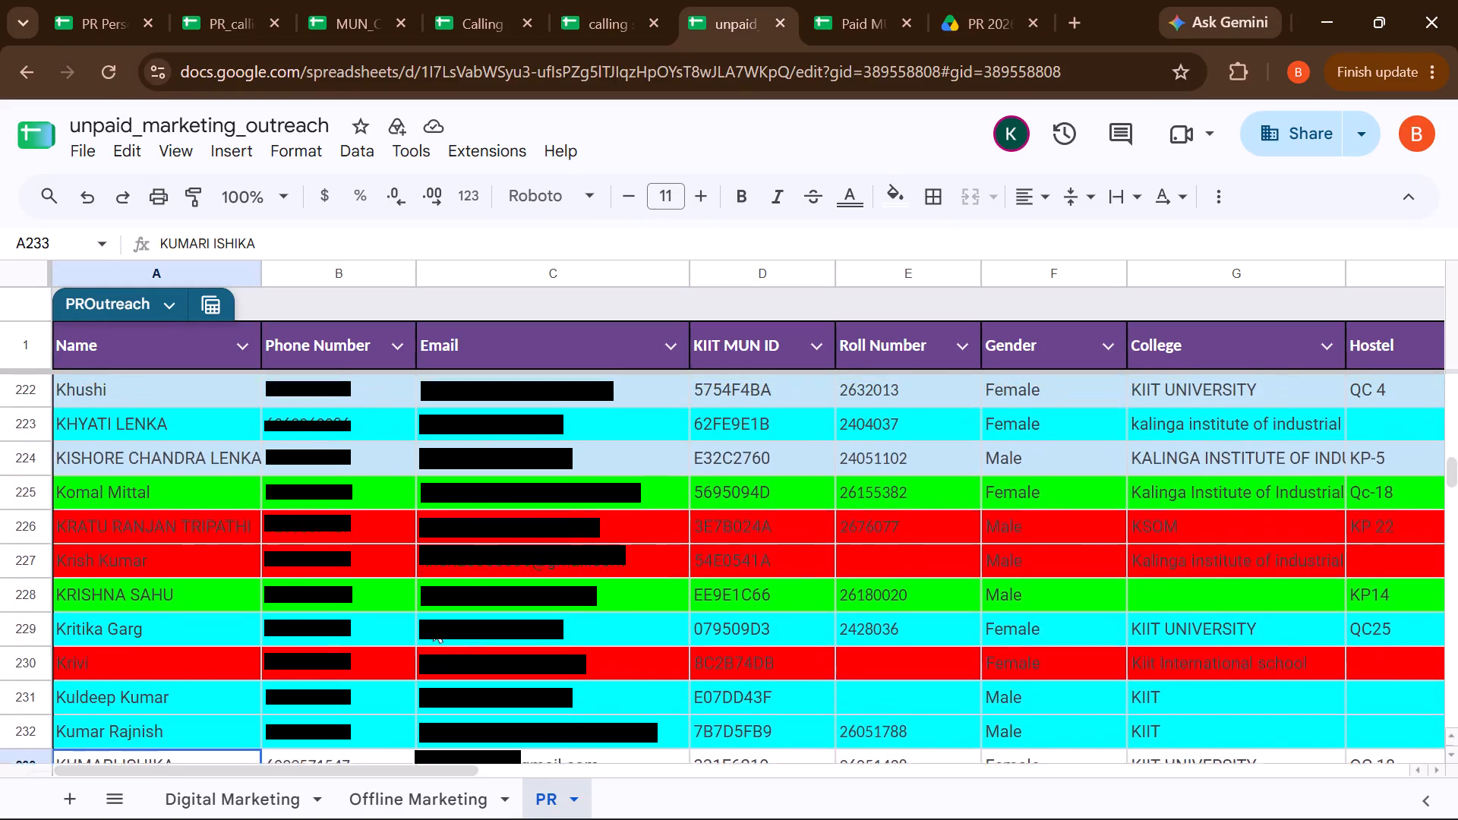
scroll(433, 623, "up", 10)
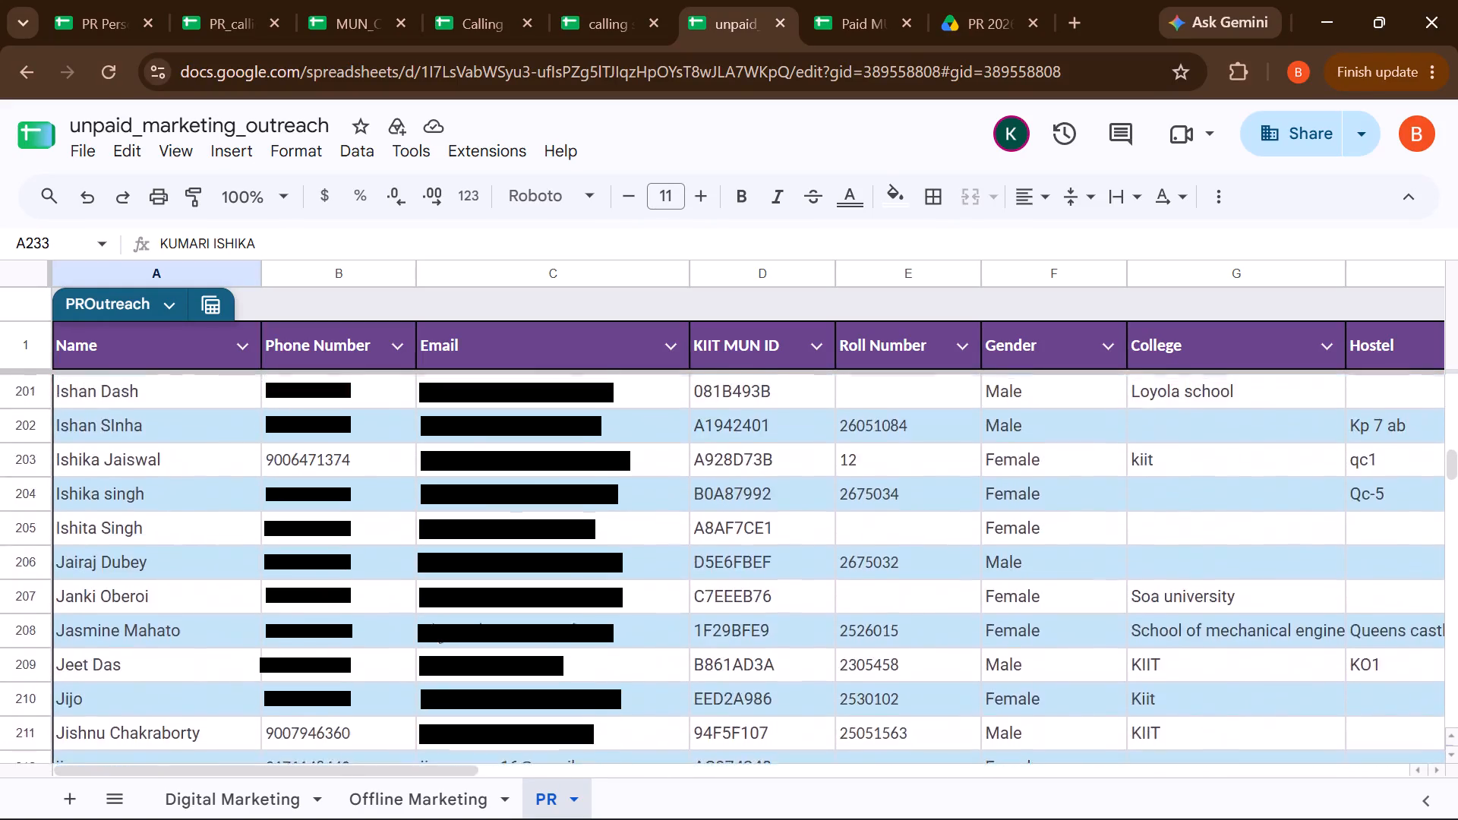
scroll(433, 623, "up", 9)
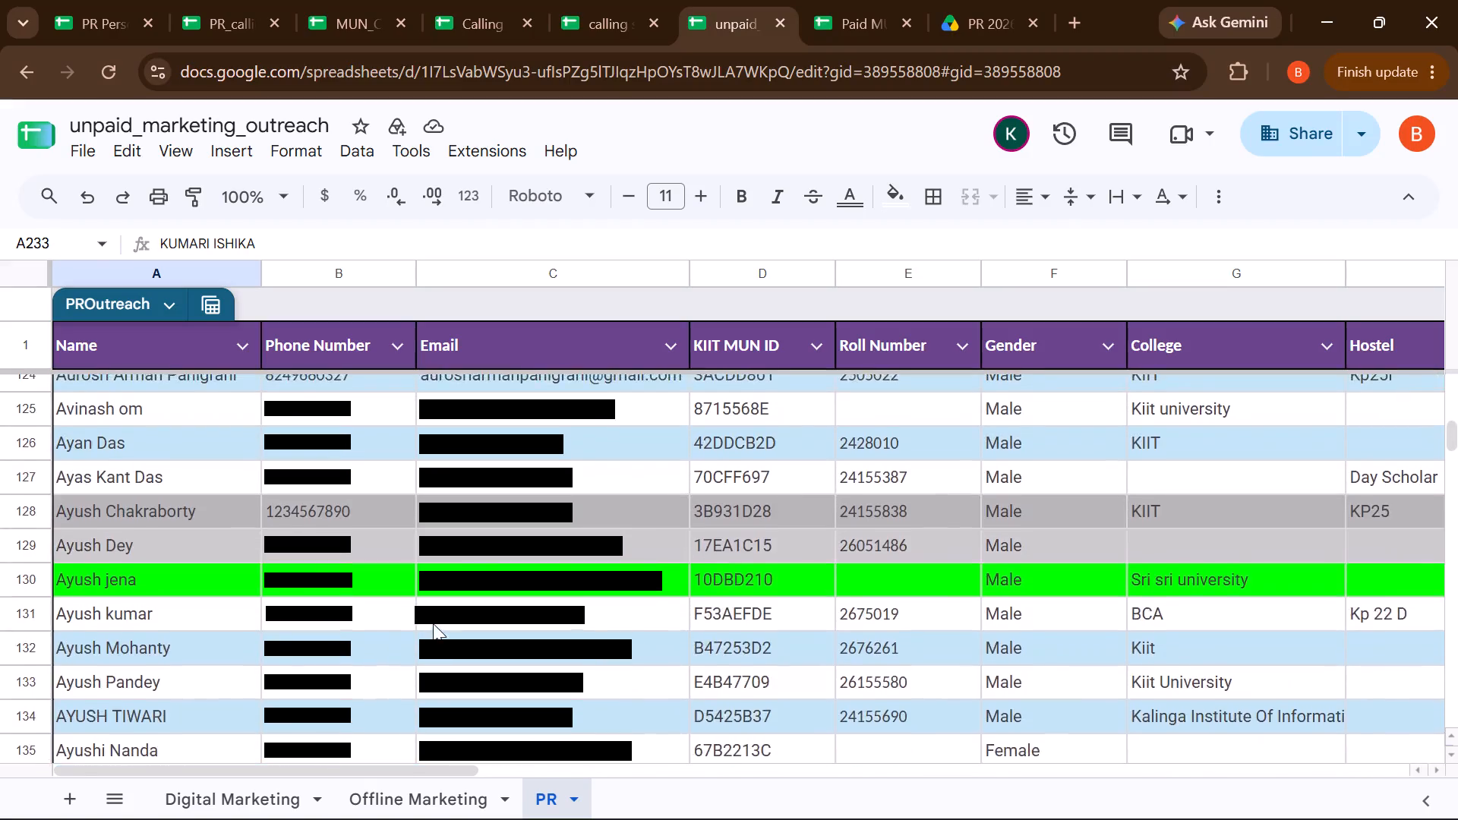
scroll(433, 623, "up", 10)
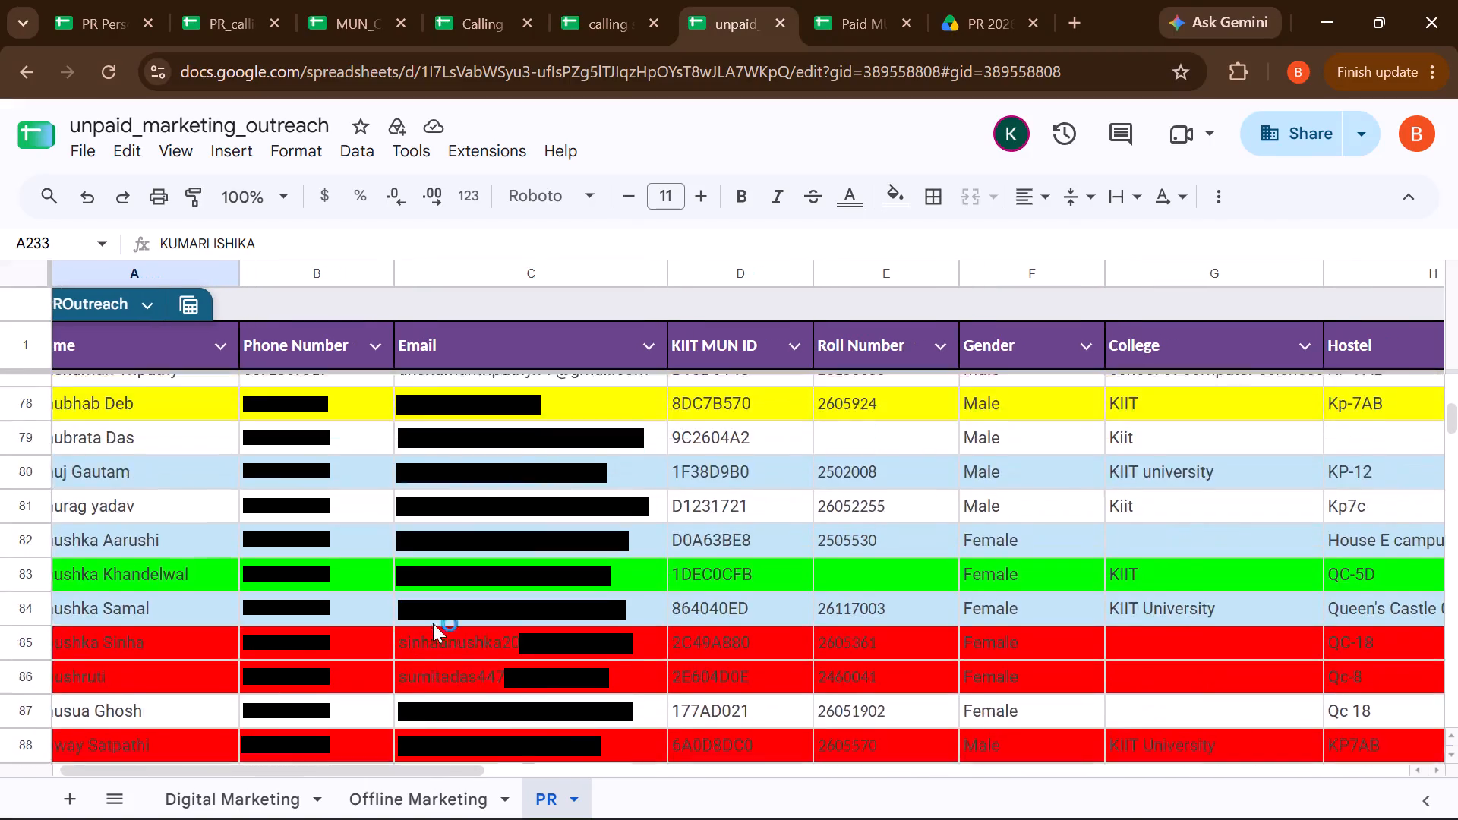
scroll(433, 623, "up", 6)
scroll(433, 623, "down", 1)
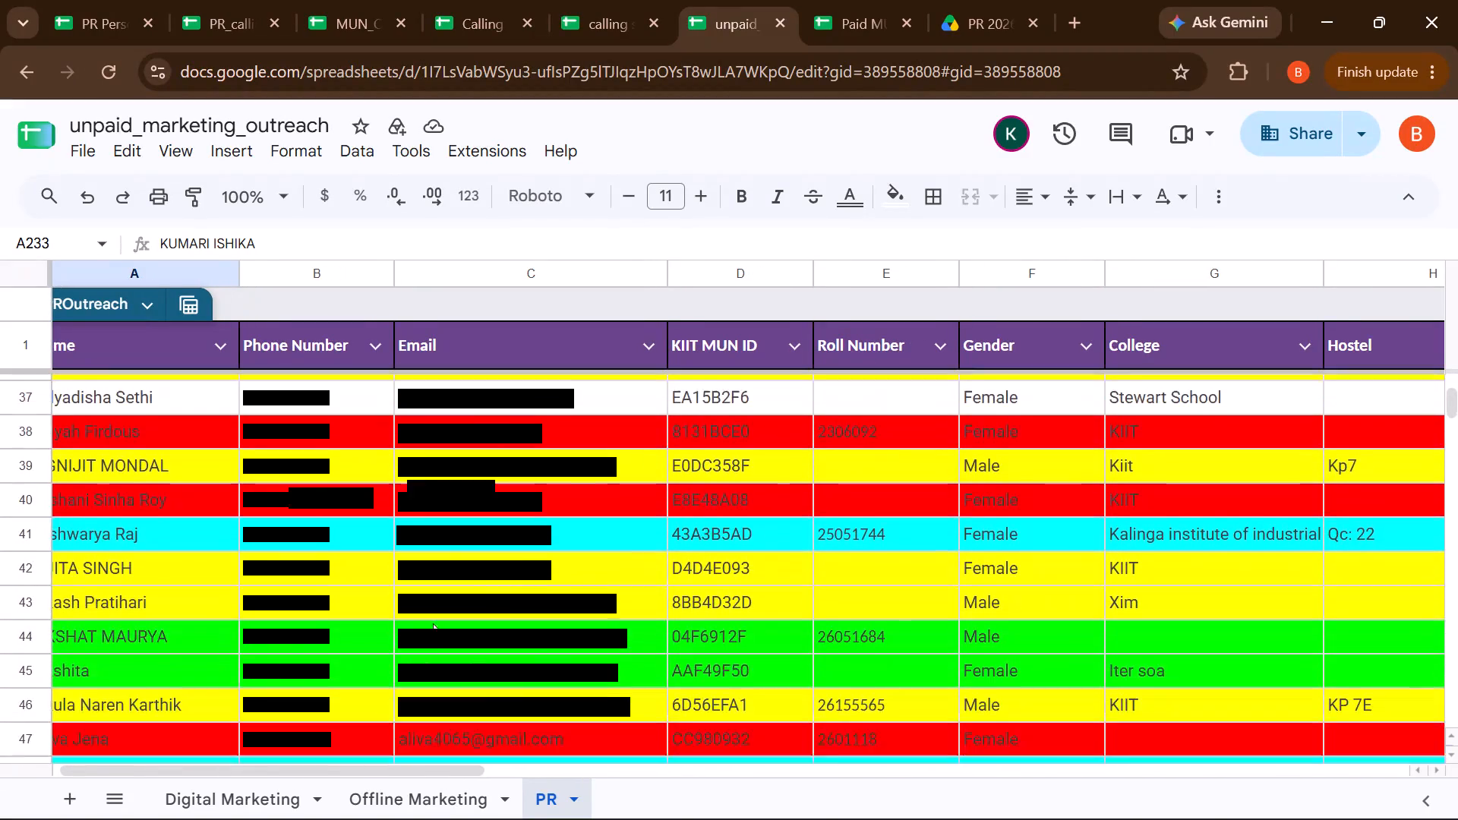
scroll(433, 623, "down", 2)
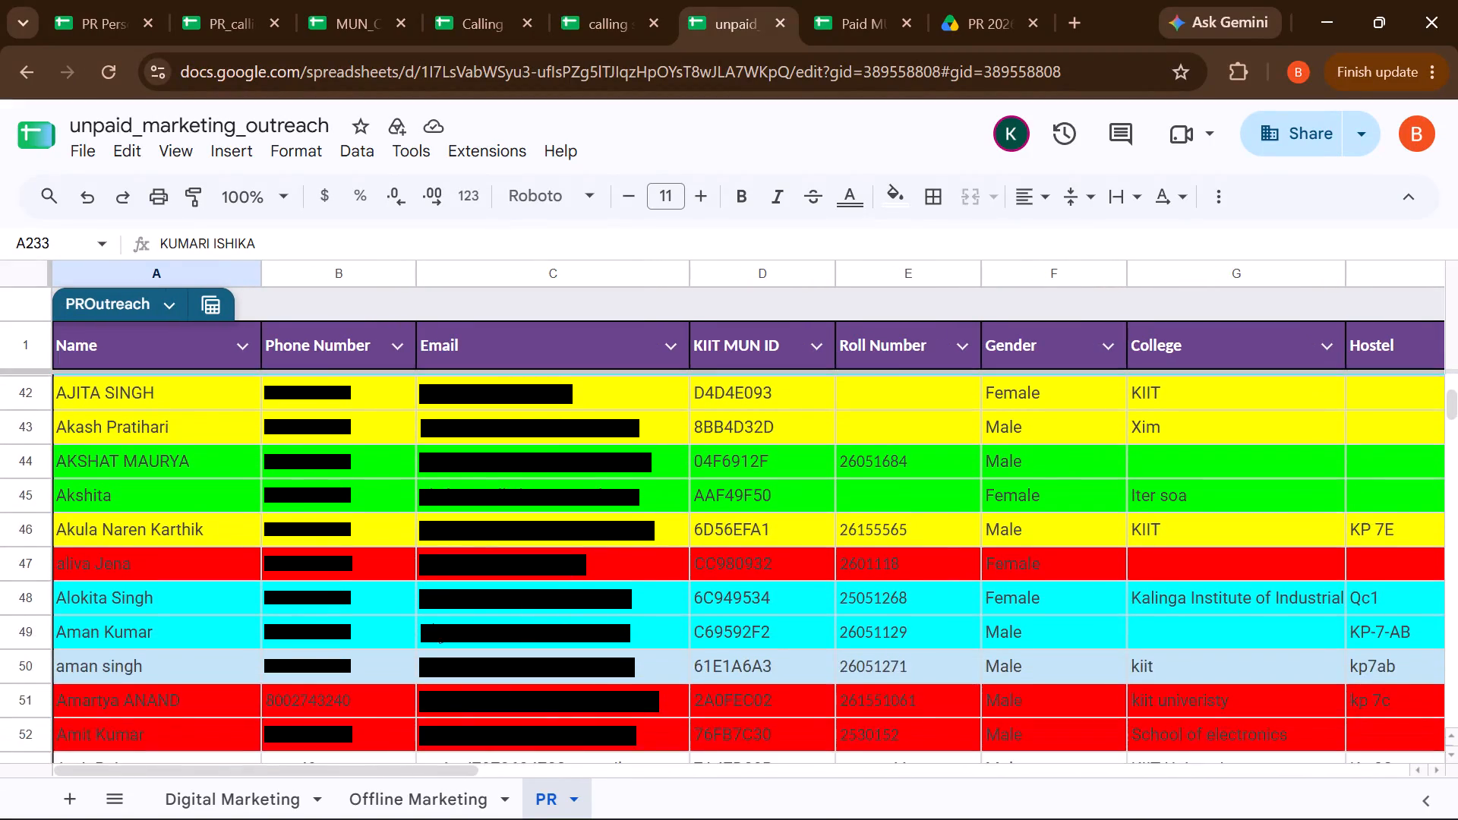
Check the Outreach Status and Alloted To columns against the row colours for rows 25 to 35.
scroll(433, 623, "down", 1)
scroll(433, 623, "up", 6)
scroll(433, 623, "left", 7)
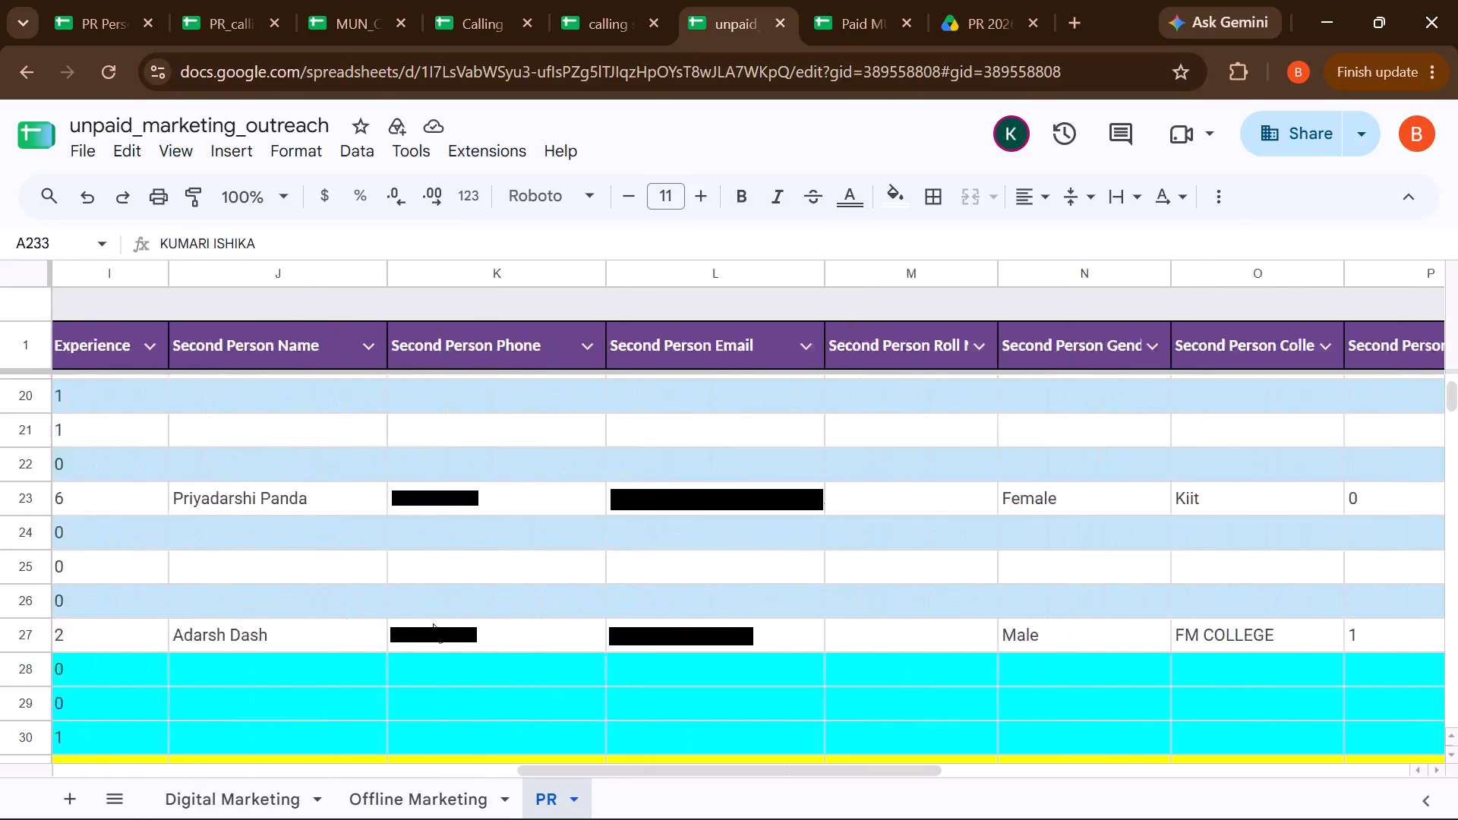
scroll(433, 623, "left", 1)
scroll(433, 623, "down", 1)
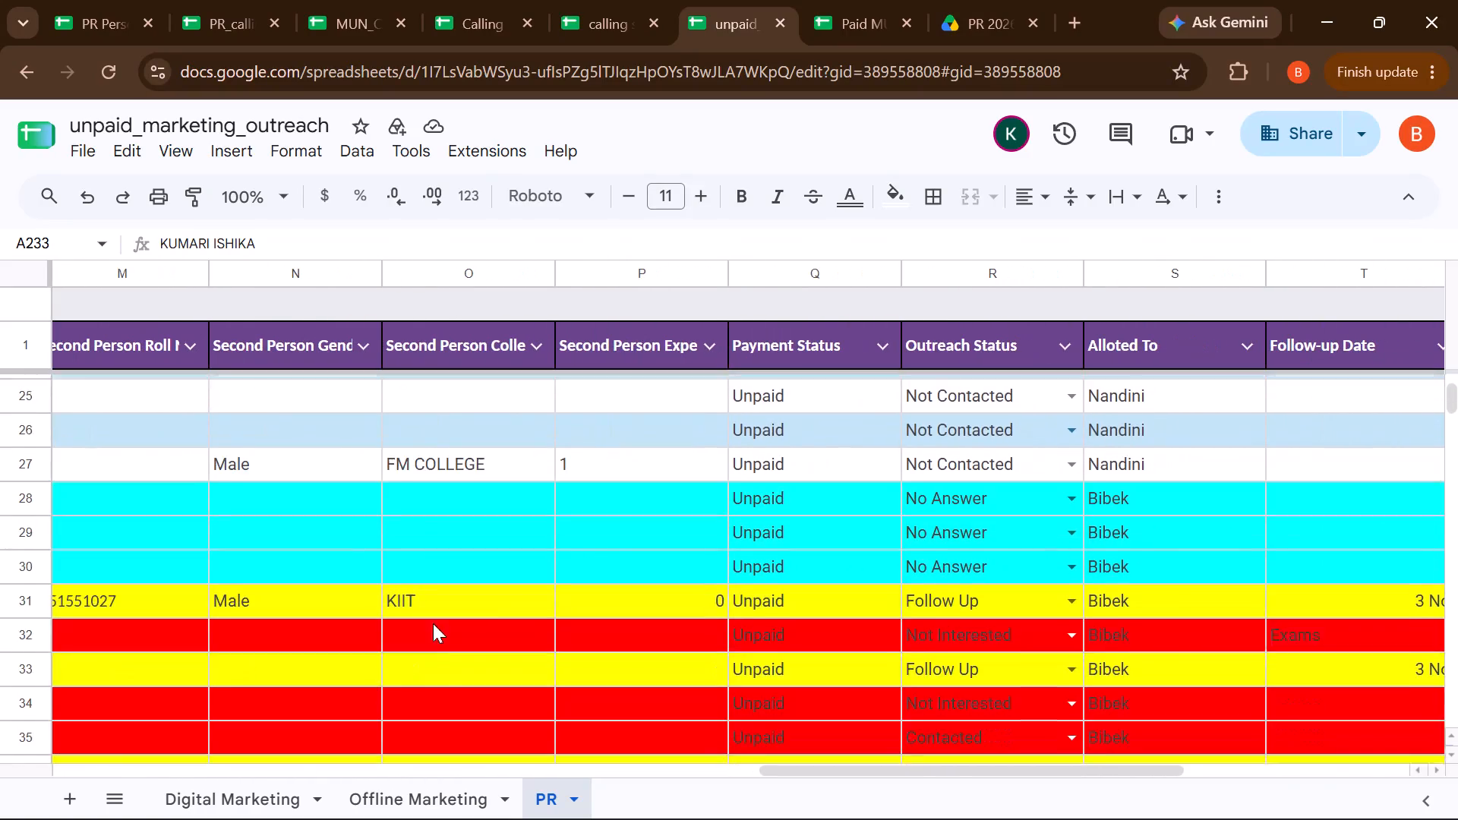
scroll(433, 623, "down", 1)
scroll(433, 623, "right", 11)
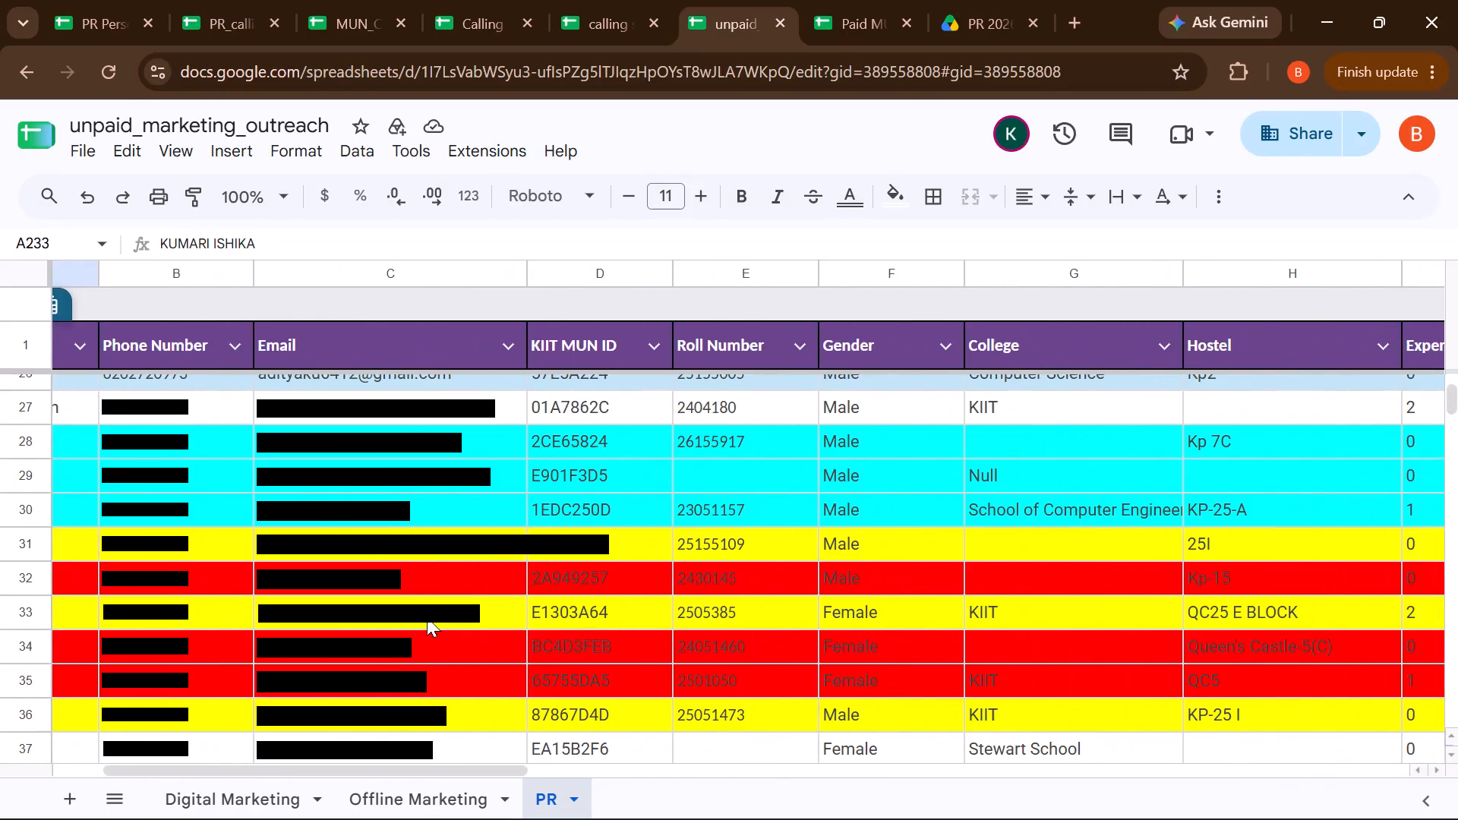
Review the registrant rows from 36 to 61, comparing colour-coded rows with those not yet coloured.
scroll(383, 530, "down", 3)
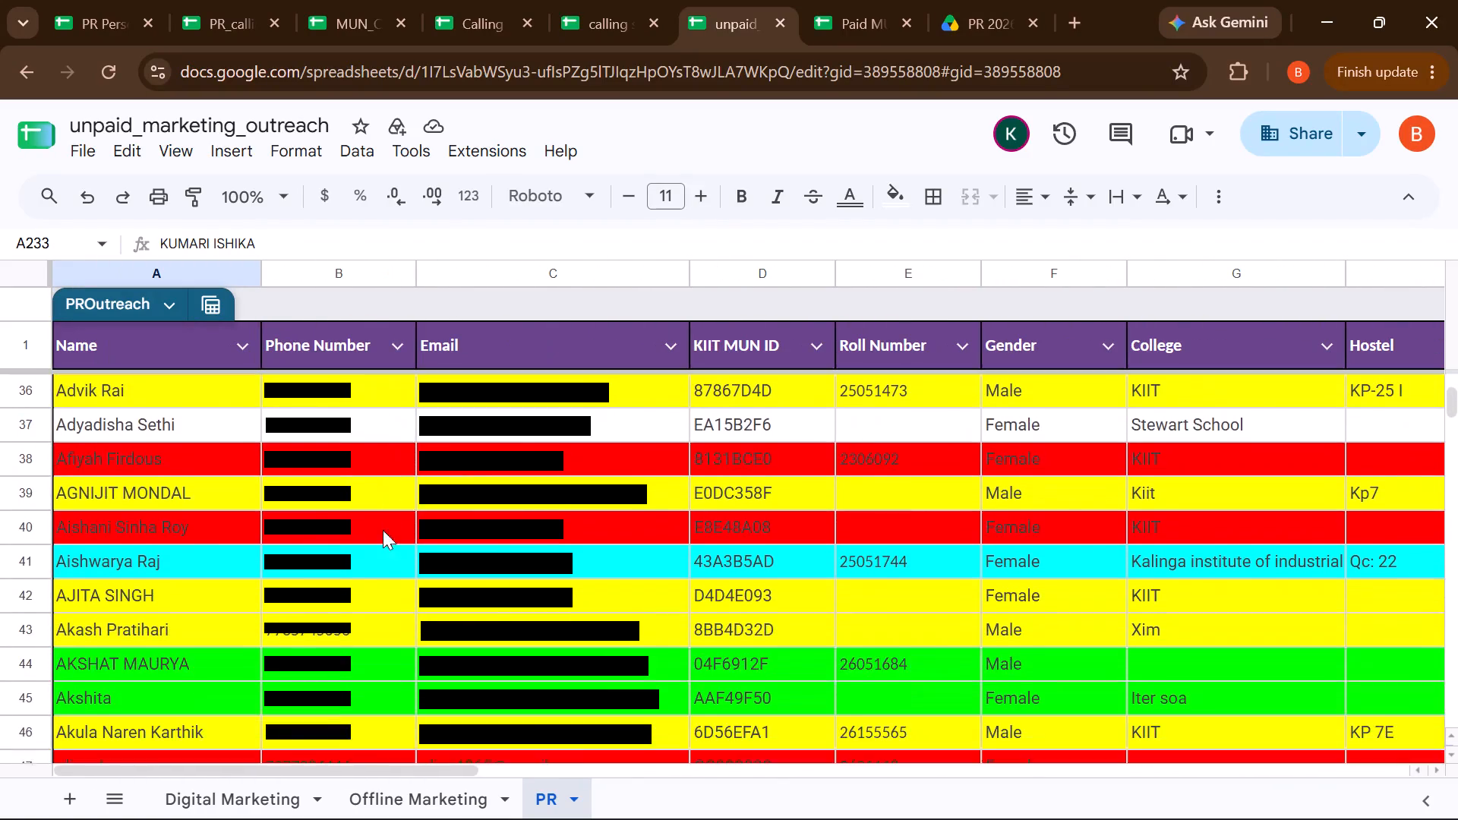
scroll(383, 530, "down", 2)
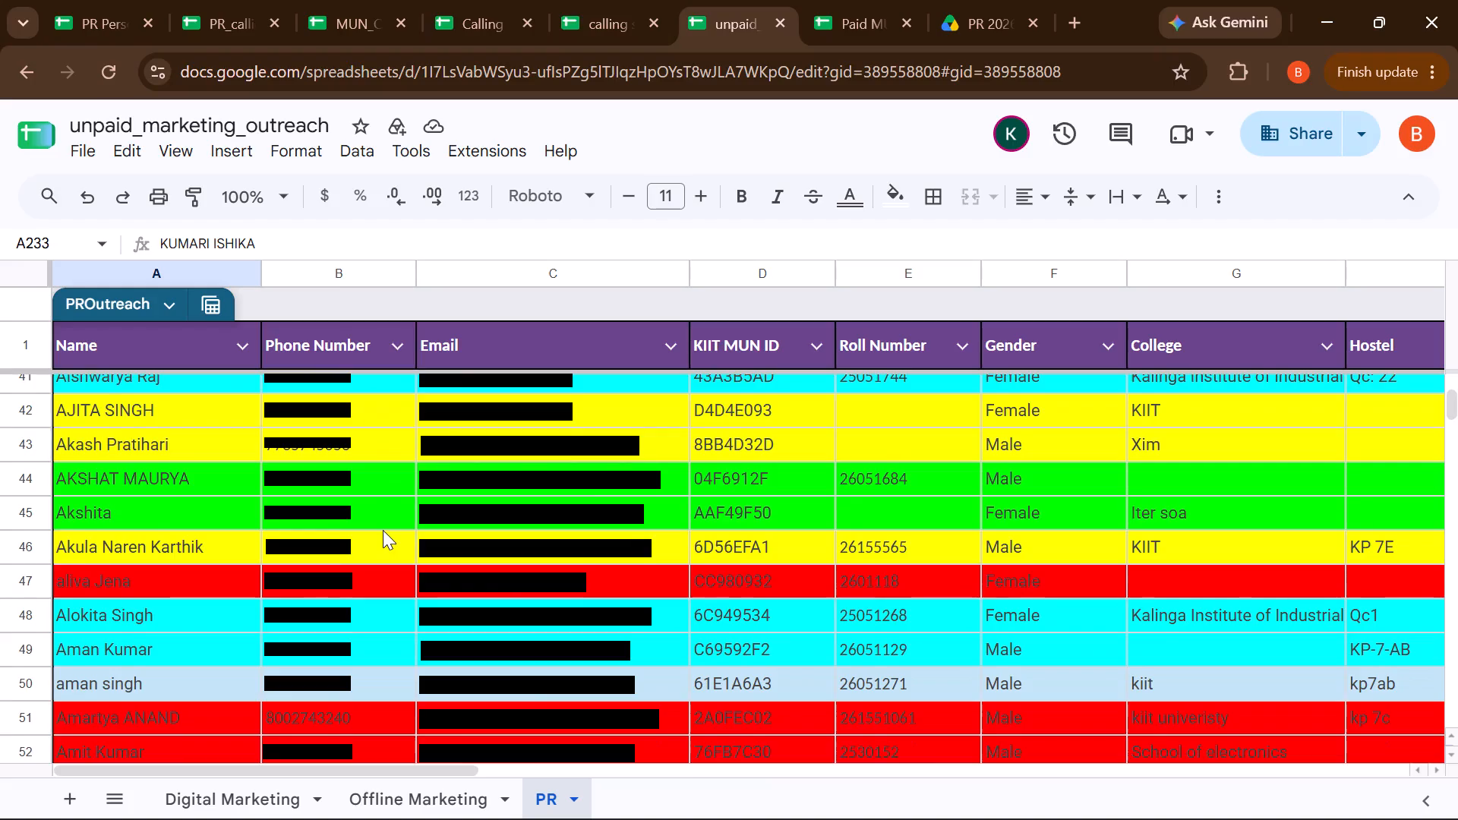
scroll(383, 530, "down", 4)
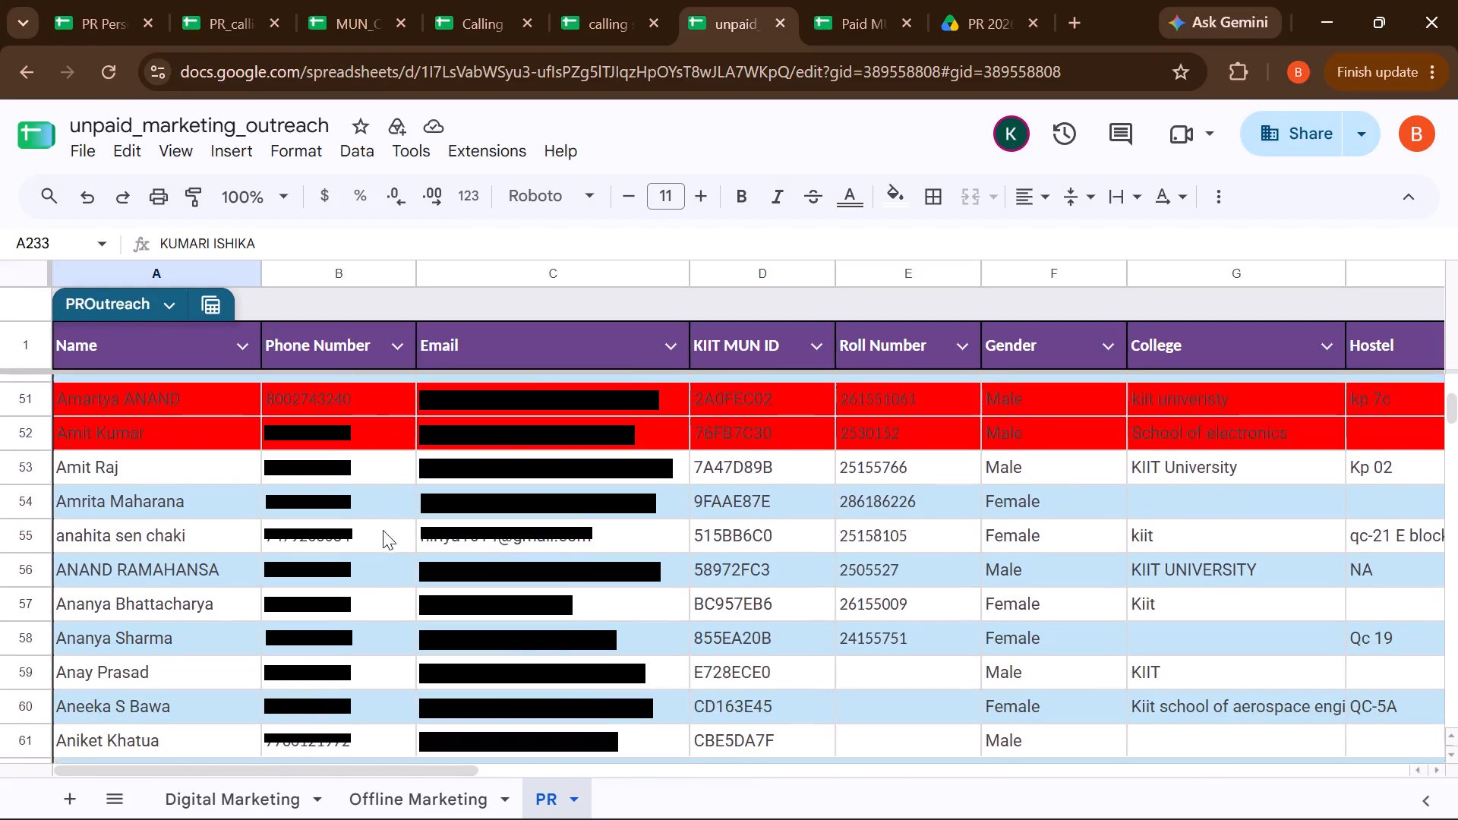
scroll(383, 530, "down", 2)
scroll(383, 530, "up", 2)
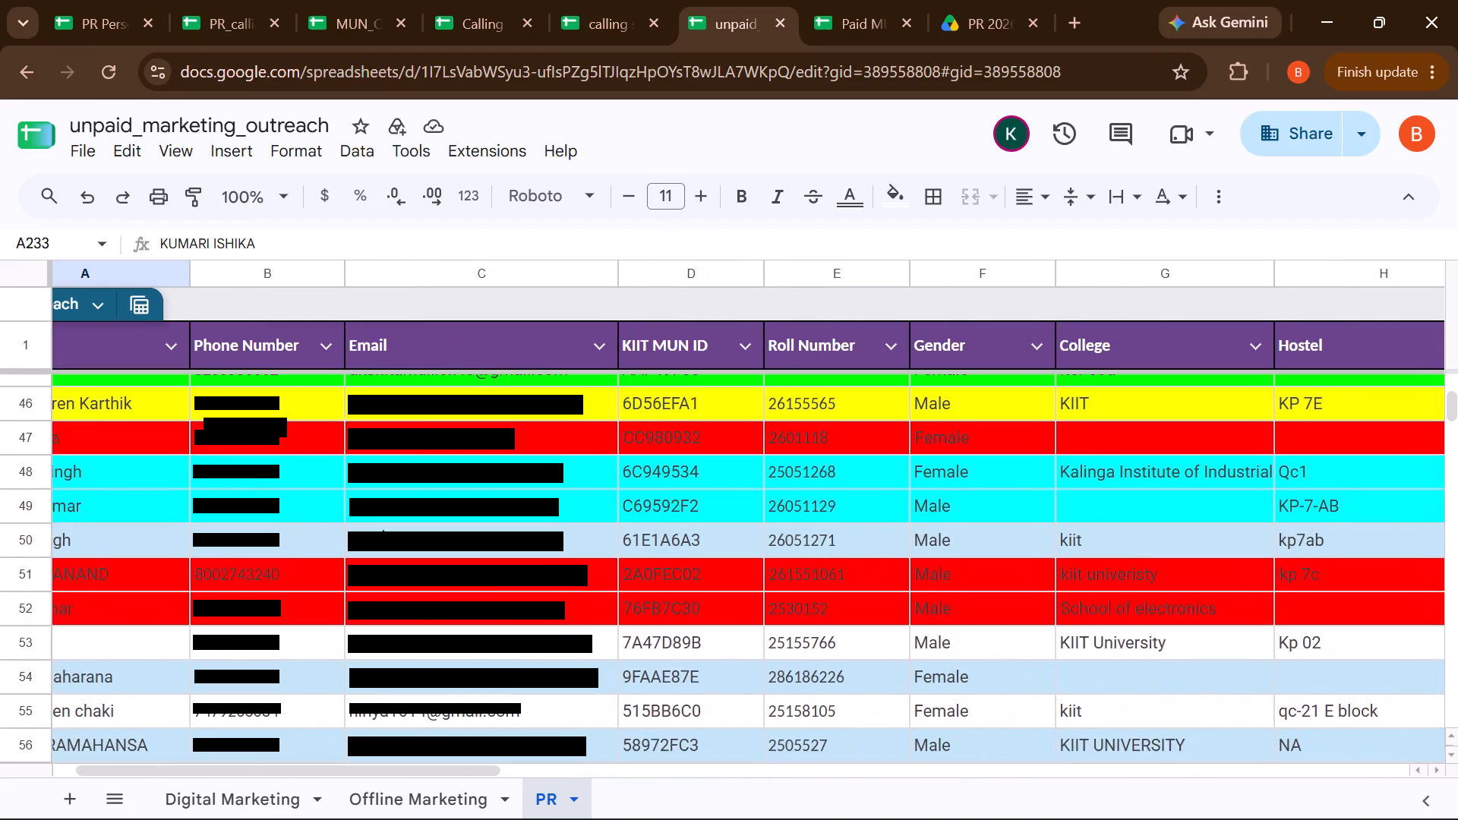
scroll(383, 530, "up", 2)
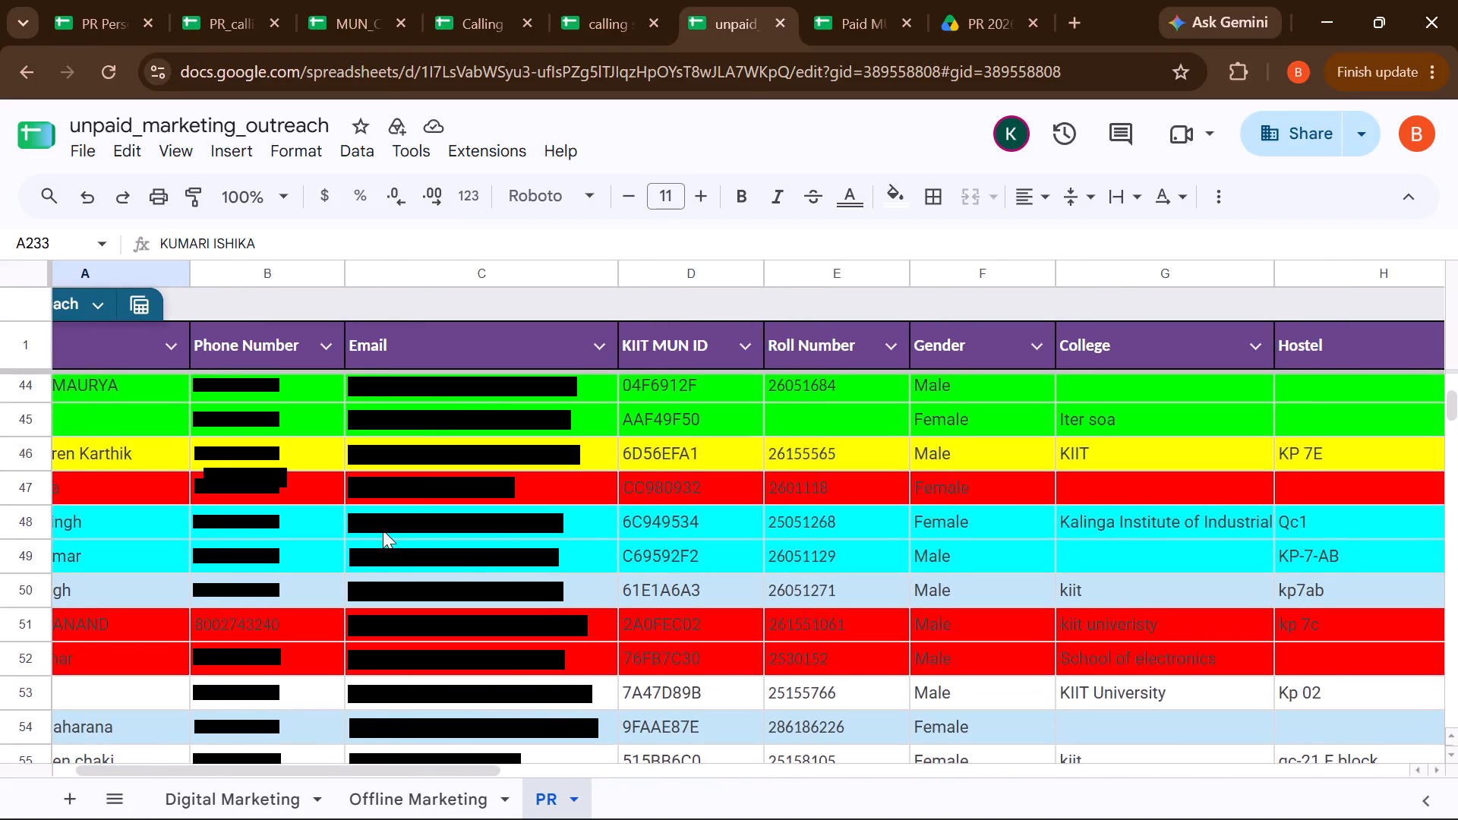
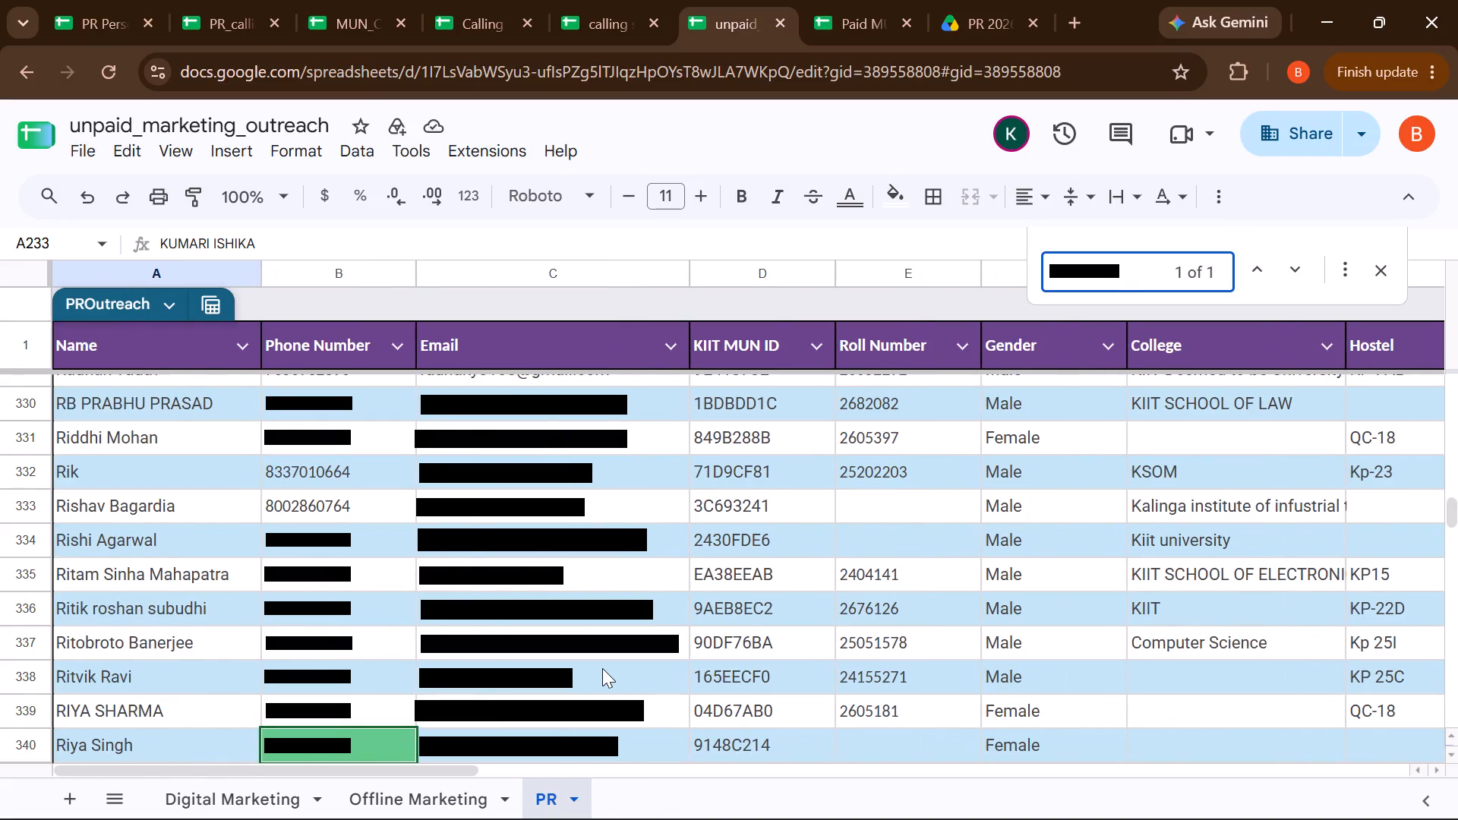
Check the Outreach Status and Alloted To columns for rows 330 to 340 around the search match, and close the search.
scroll(602, 668, "right", 1)
scroll(602, 668, "left", 6)
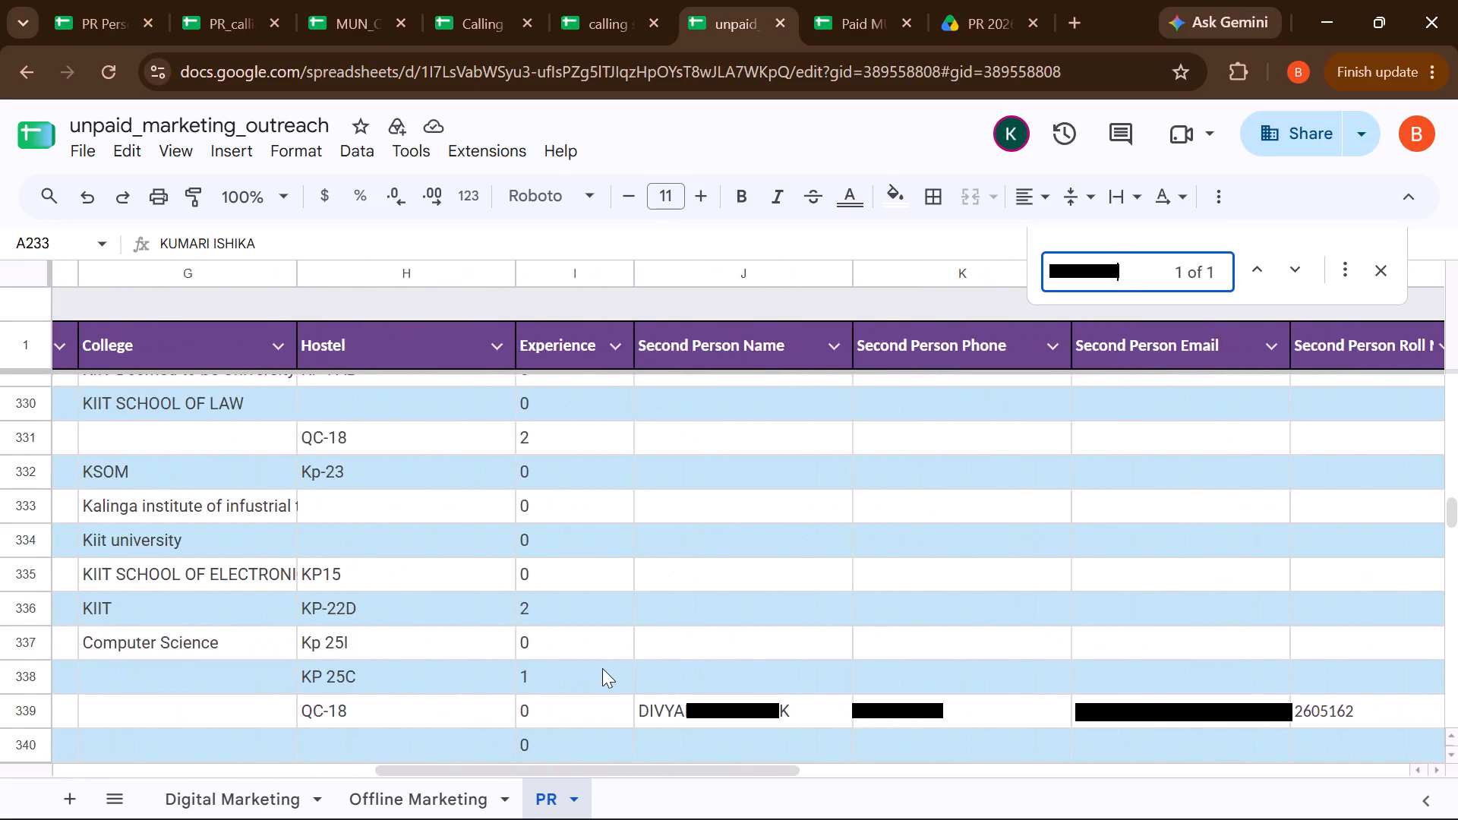
scroll(602, 668, "left", 7)
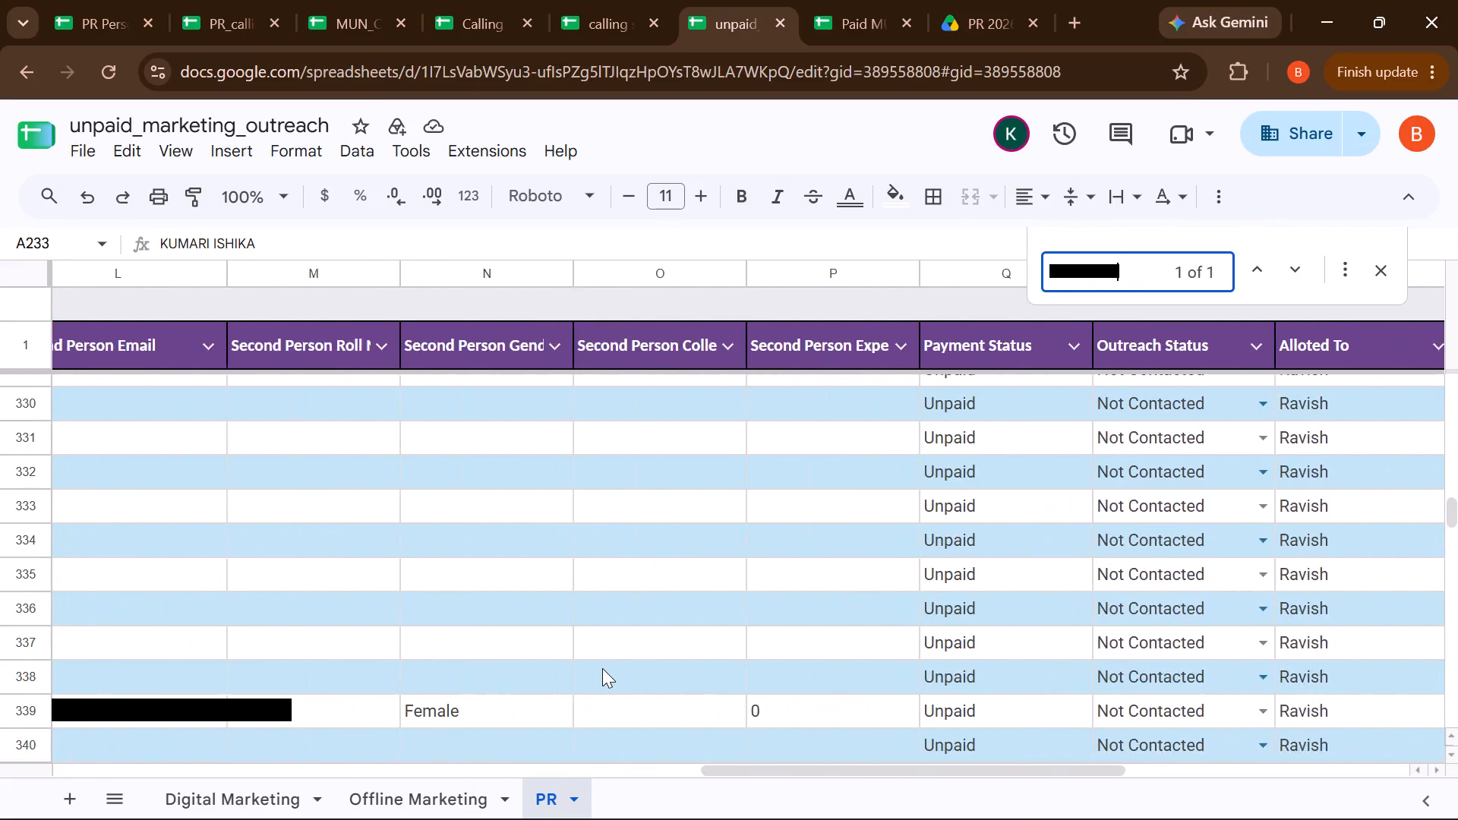
scroll(602, 668, "left", 1)
scroll(602, 668, "right", 9)
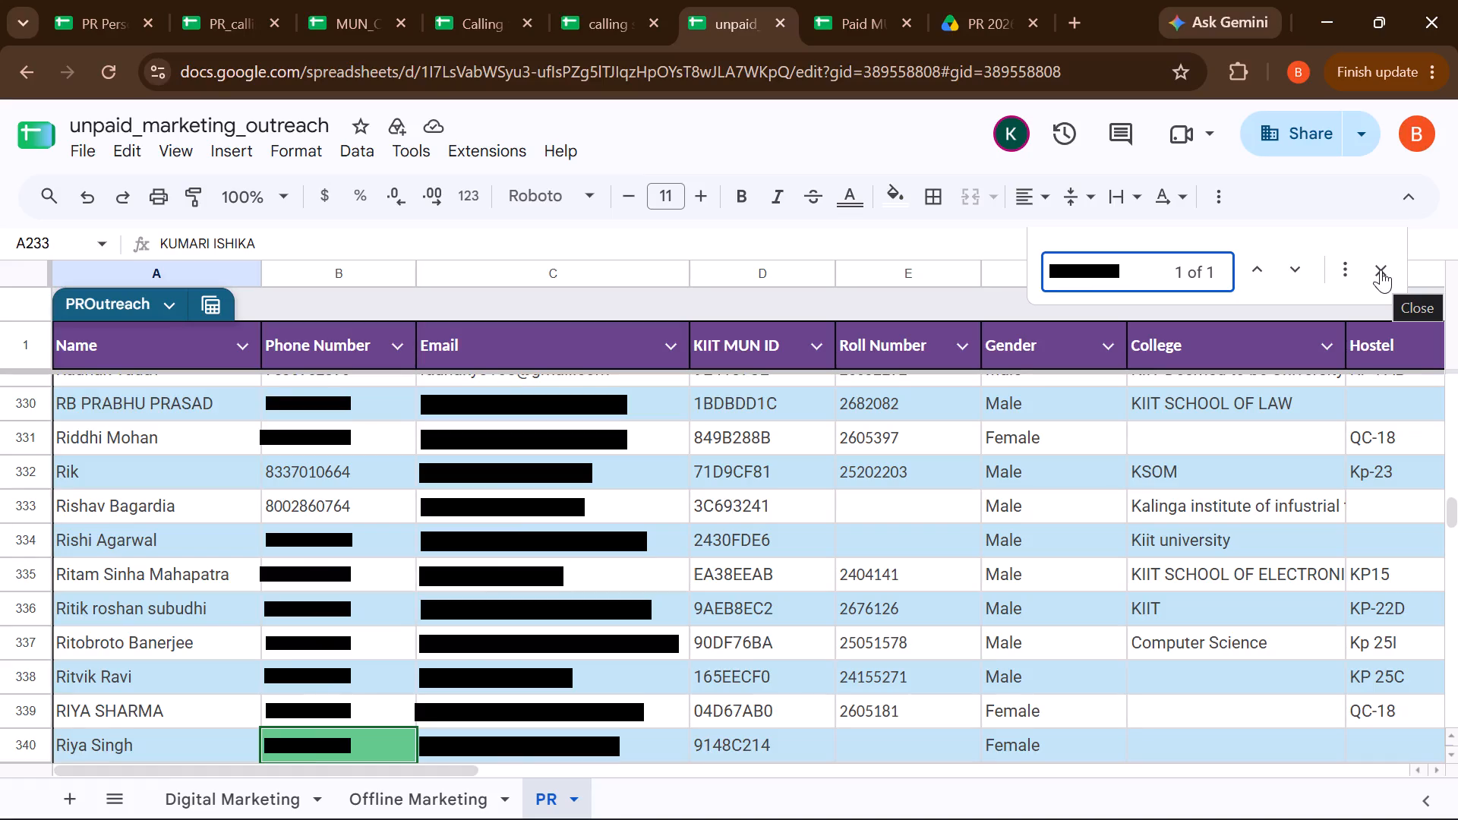
left_click(1381, 270)
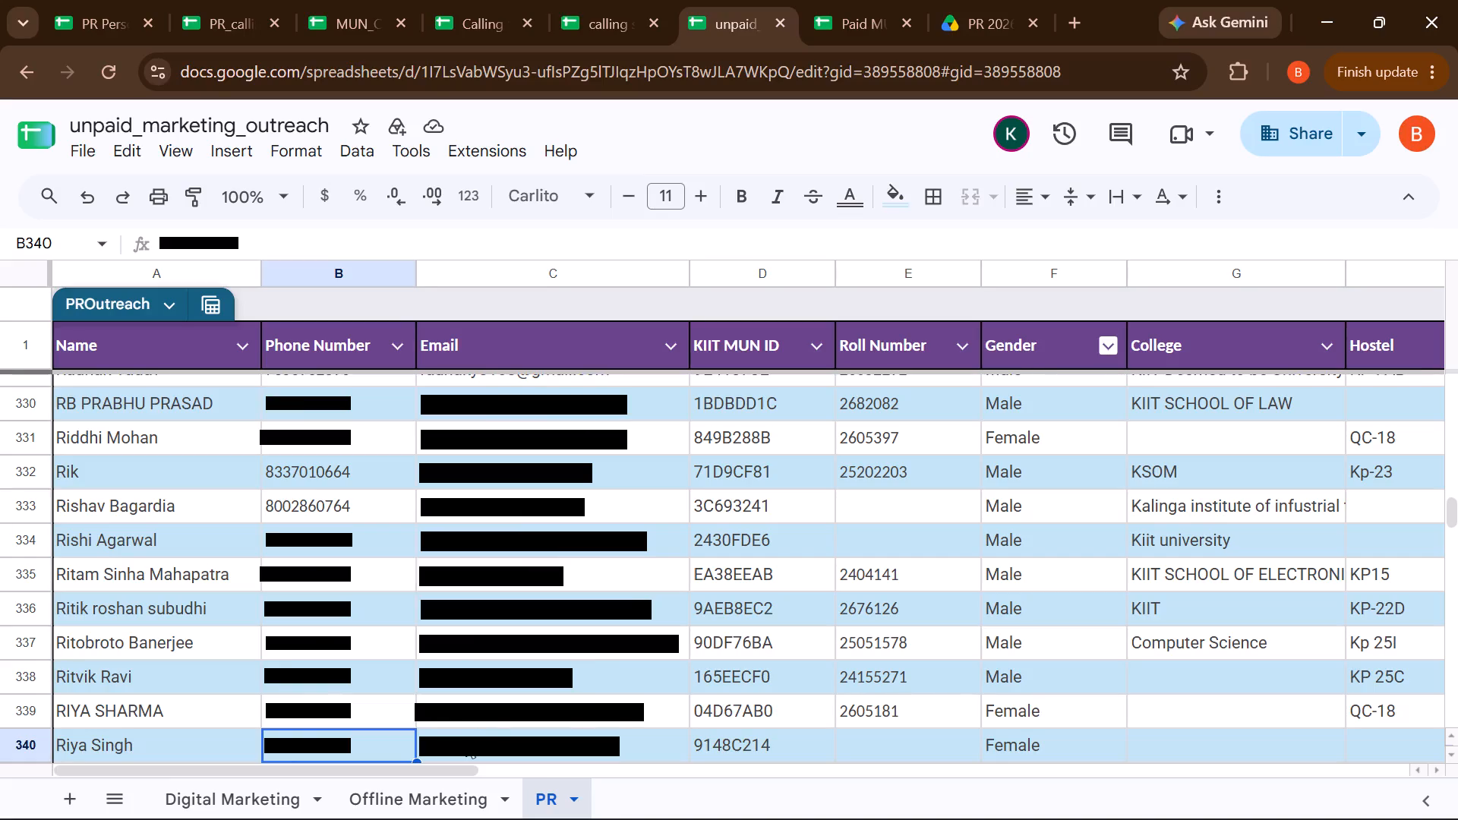
Look across the registrant details in row 340 as far as the second-person columns, and return to the row's name.
key("Right")
key("Right")
key("Right")
key("Right")
key("Right")
key("Right")
key("Right")
key("Right")
key("Right")
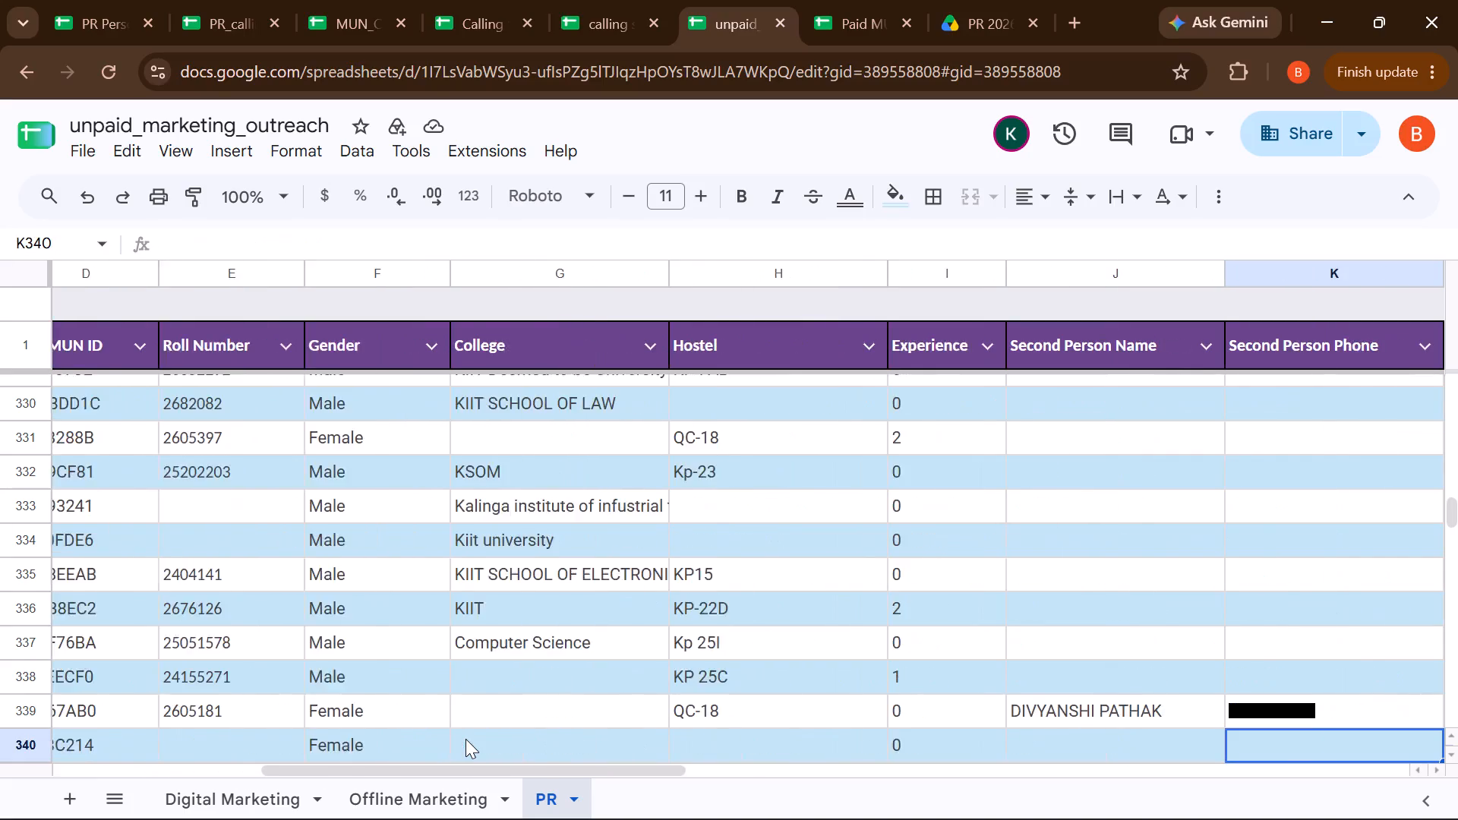
key("Right")
key("Left")
key("Left")
key("Left")
key("Left")
key("Left")
key("Left")
key("Left")
key("Left")
key("Left")
key("Left")
key("Left")
key("Left")
key("Left")
key("Left")
key("Left")
key("Left")
key("Left")
key("Left")
key("Left")
key("Left")
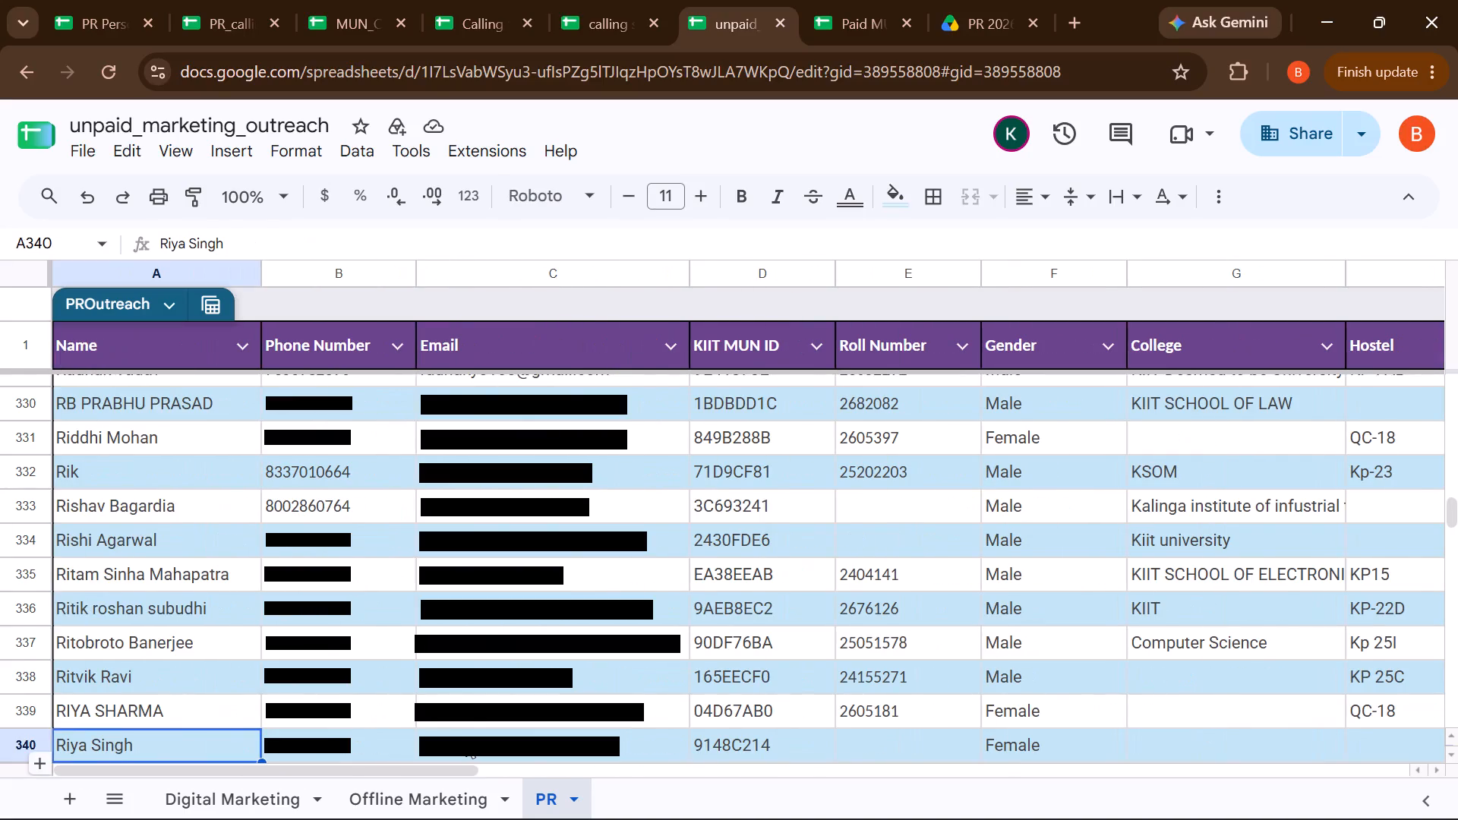
key("Left")
key("Left")
key("Left")
key("Left")
Scan the row colours in the registrant list from row 2 down to about row 107.
scroll(434, 681, "up", 20)
scroll(434, 681, "up", 5)
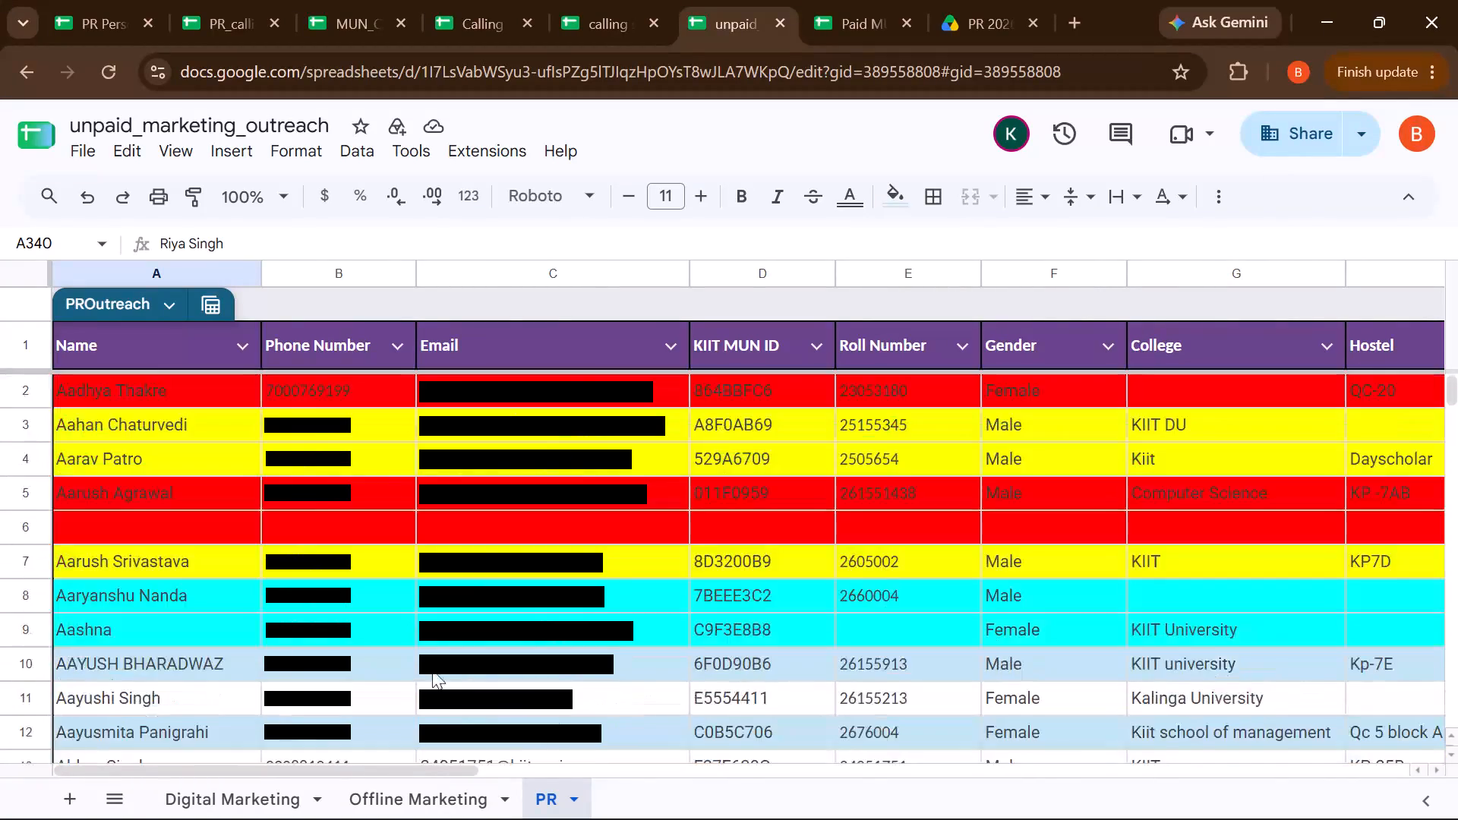
scroll(336, 544, "up", 4)
scroll(336, 544, "down", 3)
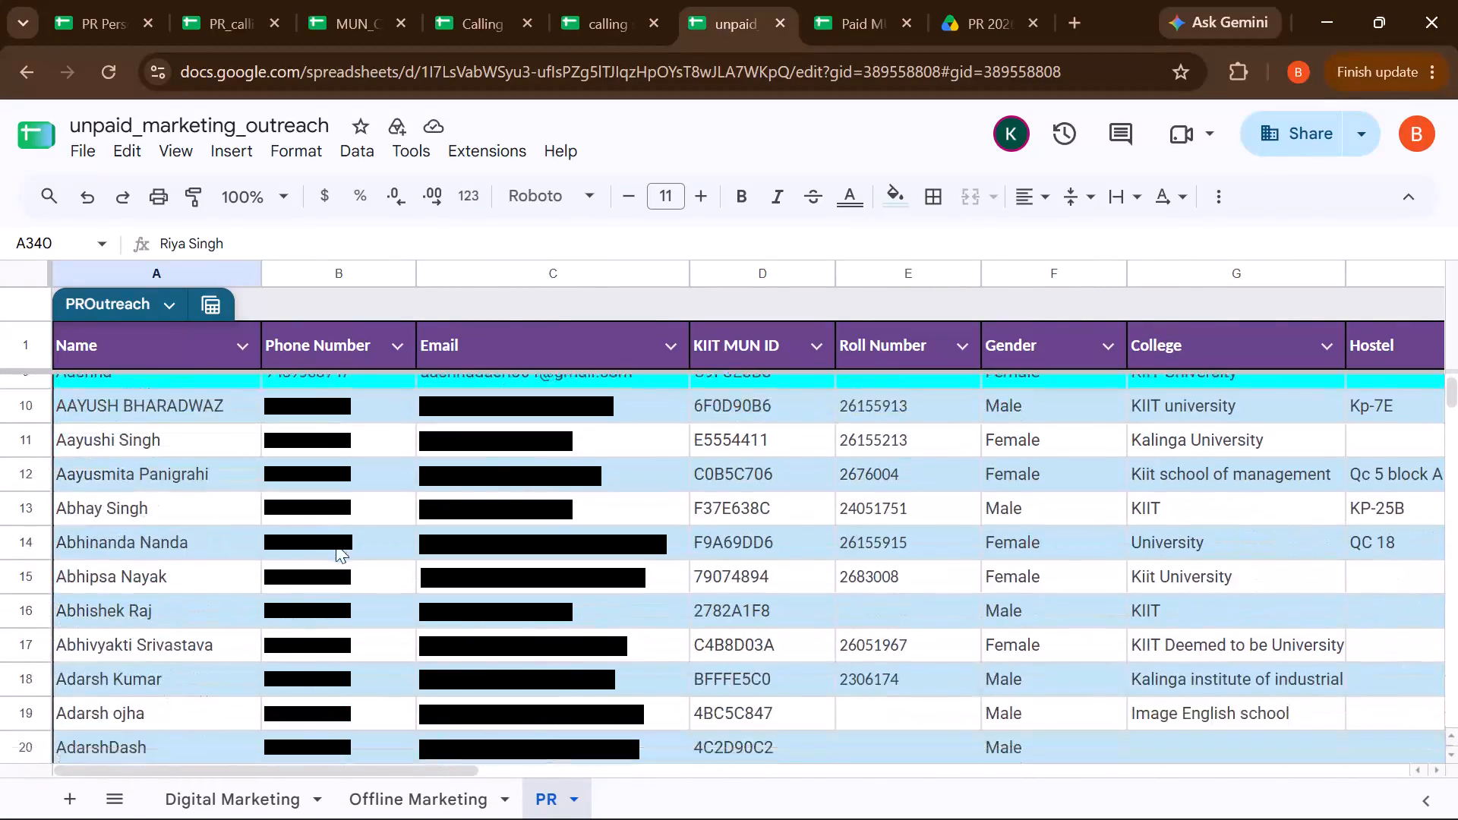
scroll(336, 544, "down", 11)
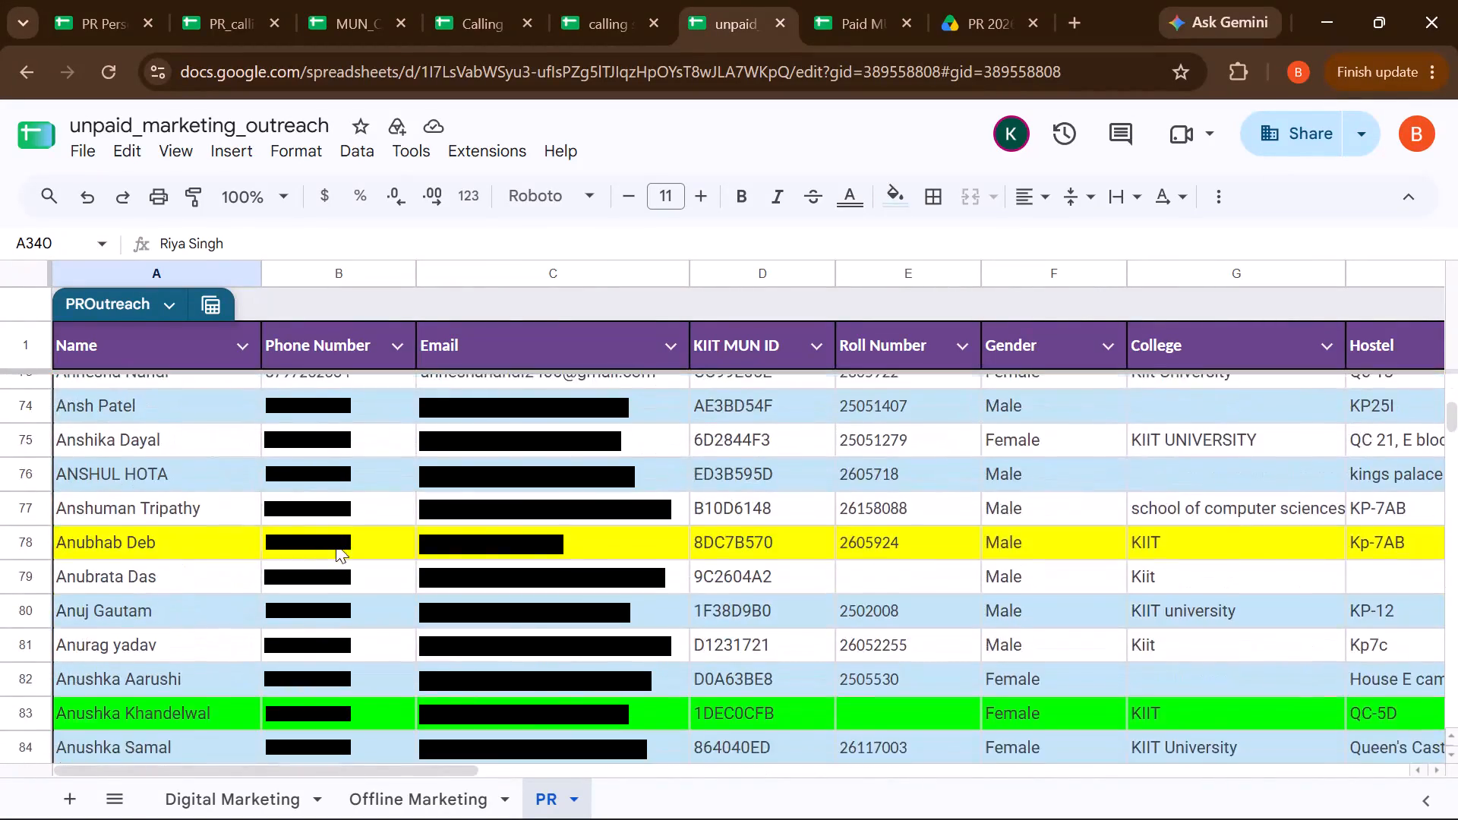
scroll(336, 544, "down", 4)
Check the Outreach Status, Alloted To and Remarks columns against the row colours for rows 97 to 107.
scroll(336, 544, "left", 5)
scroll(336, 544, "right", 1)
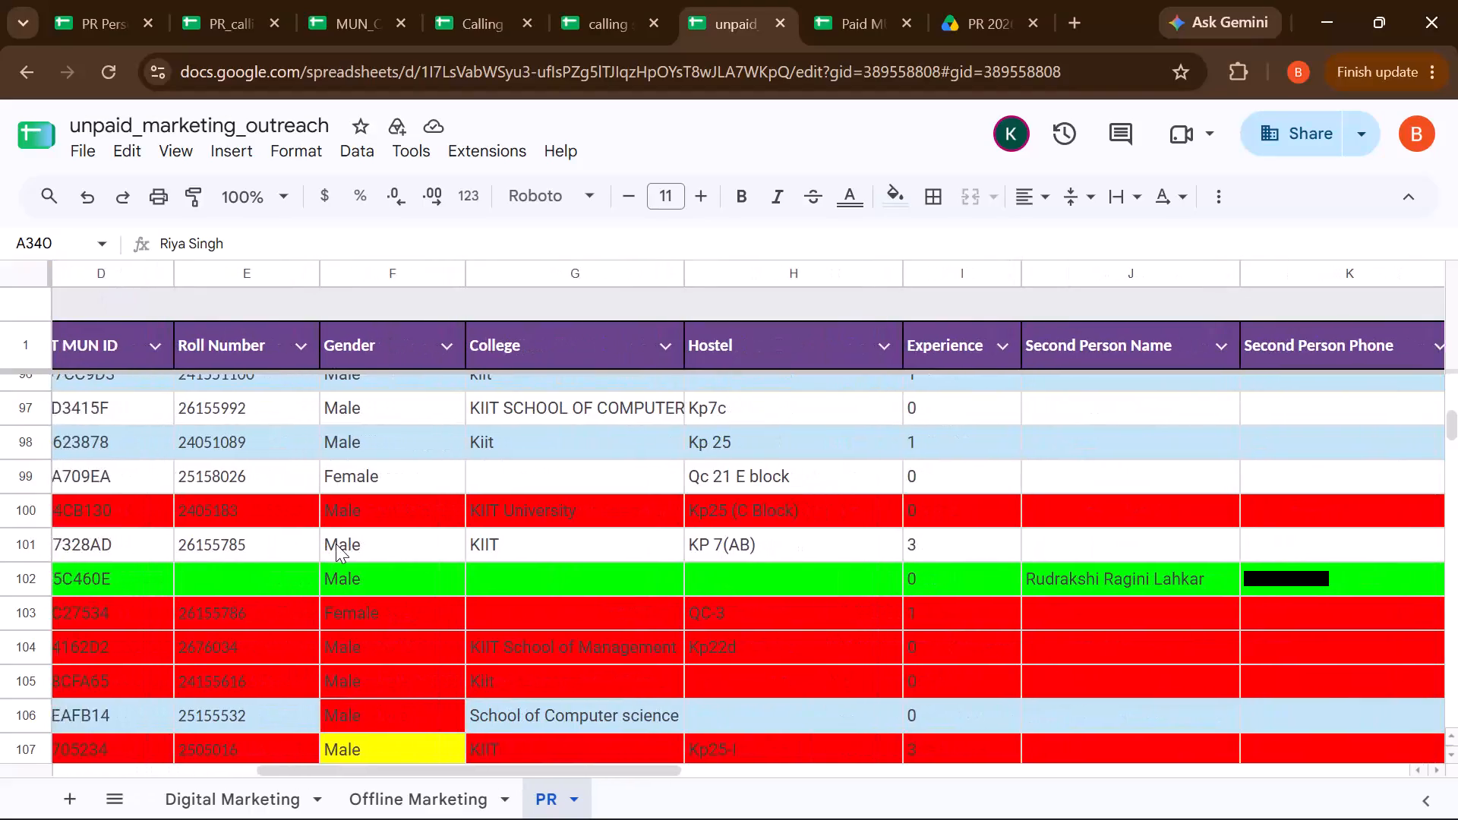
scroll(336, 544, "right", 8)
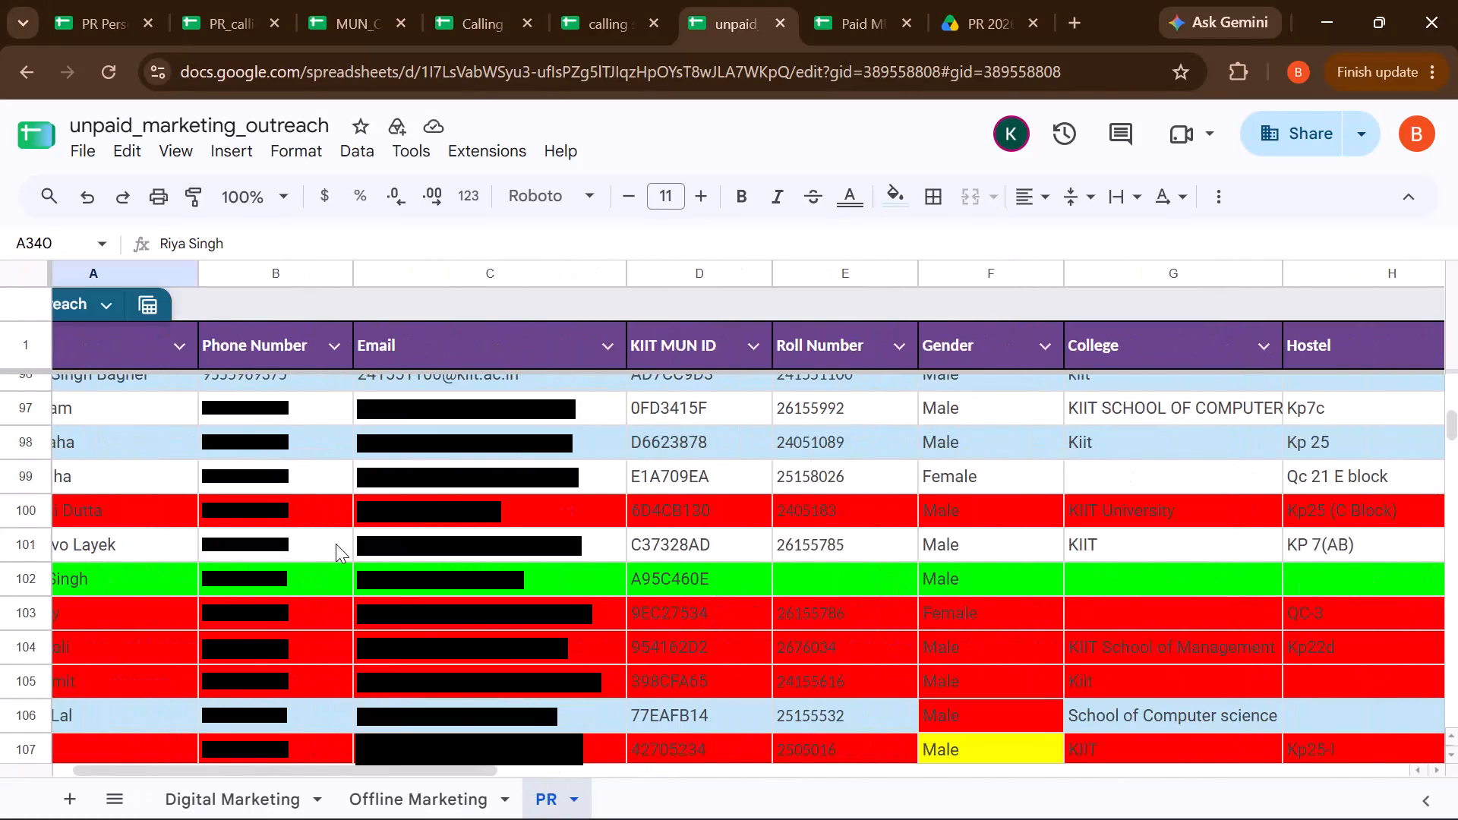
scroll(336, 544, "left", 8)
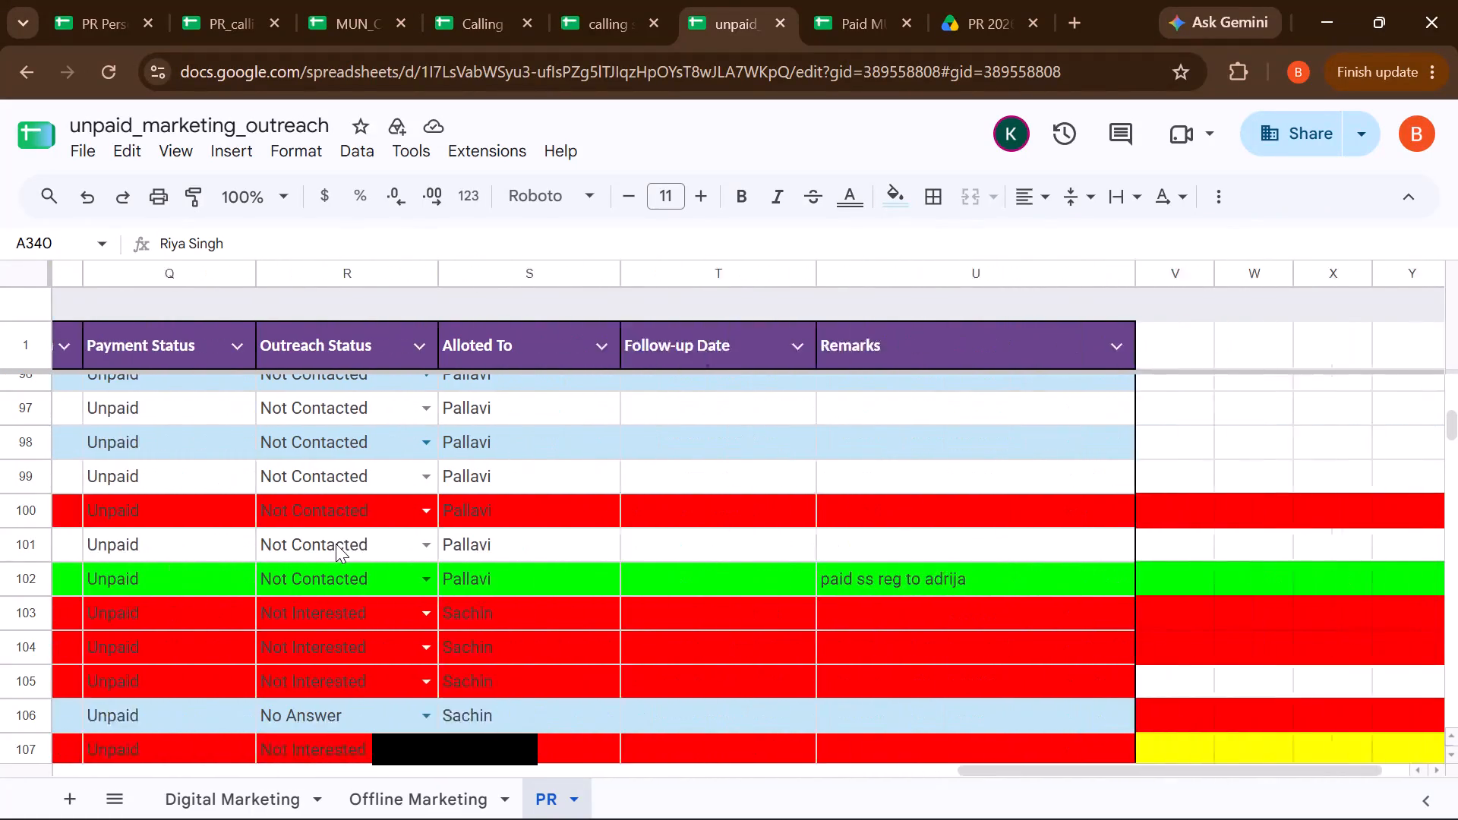
scroll(336, 544, "left", 4)
scroll(336, 544, "right", 2)
Review the outreach statuses, follow-up dates and remarks in Bibek's colour-coded rows 42 to 52.
scroll(336, 544, "up", 4)
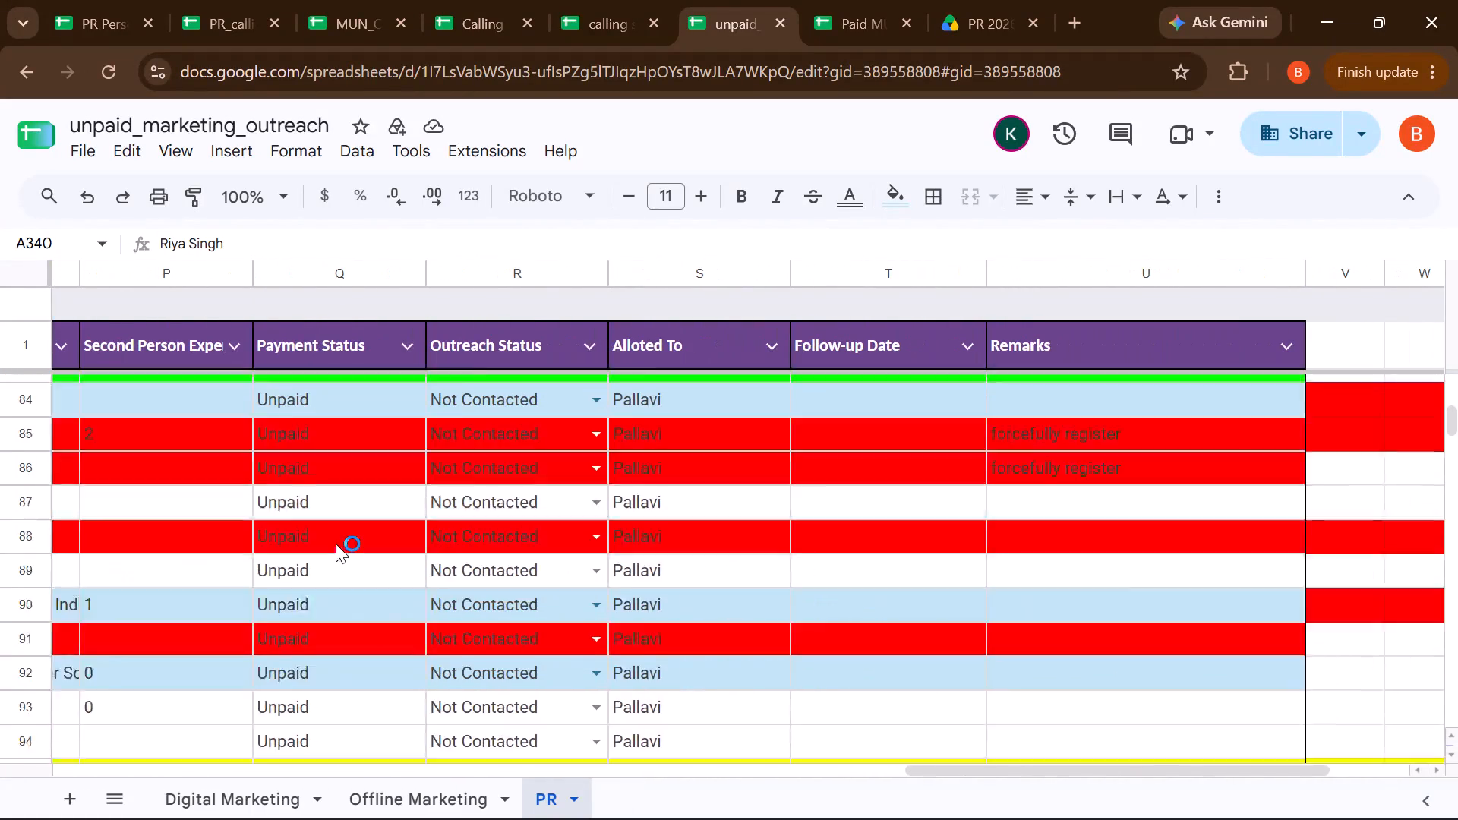
scroll(336, 544, "up", 7)
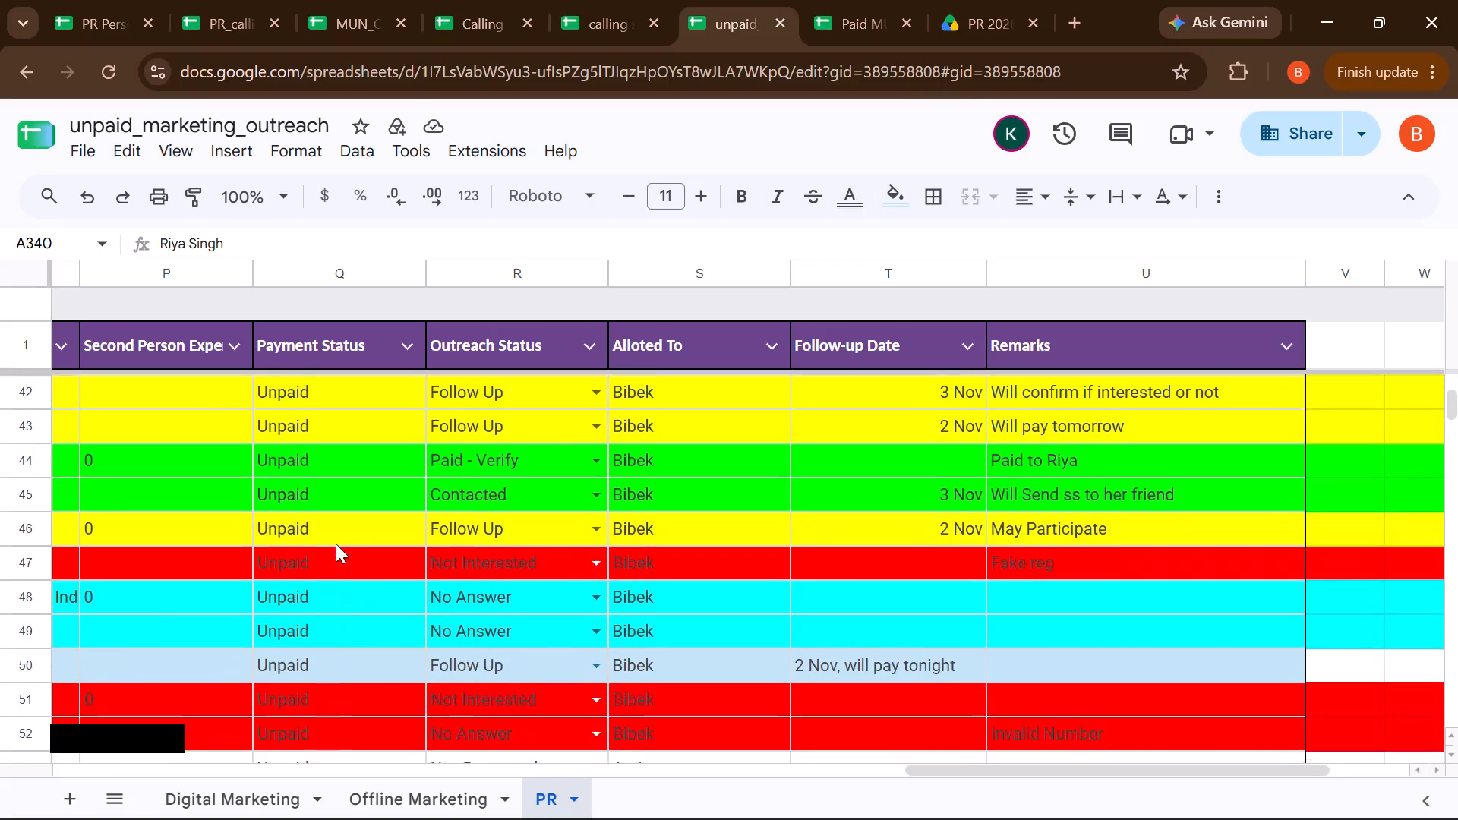
scroll(336, 544, "up", 1)
scroll(336, 544, "right", 12)
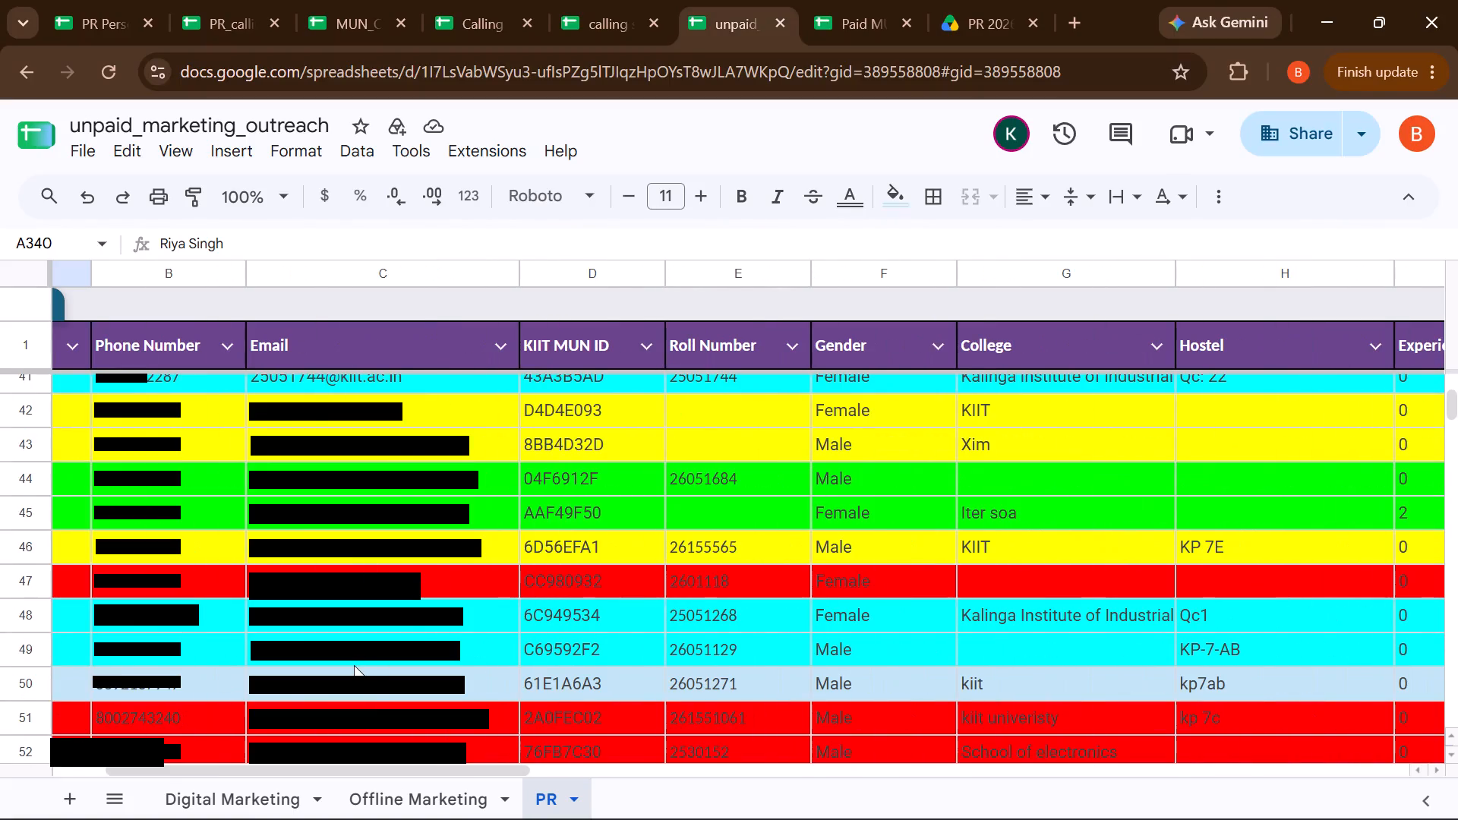
Review the names and row colours from row 22 to row 60, around Bibek's first colour-coded block.
scroll(354, 665, "up", 1)
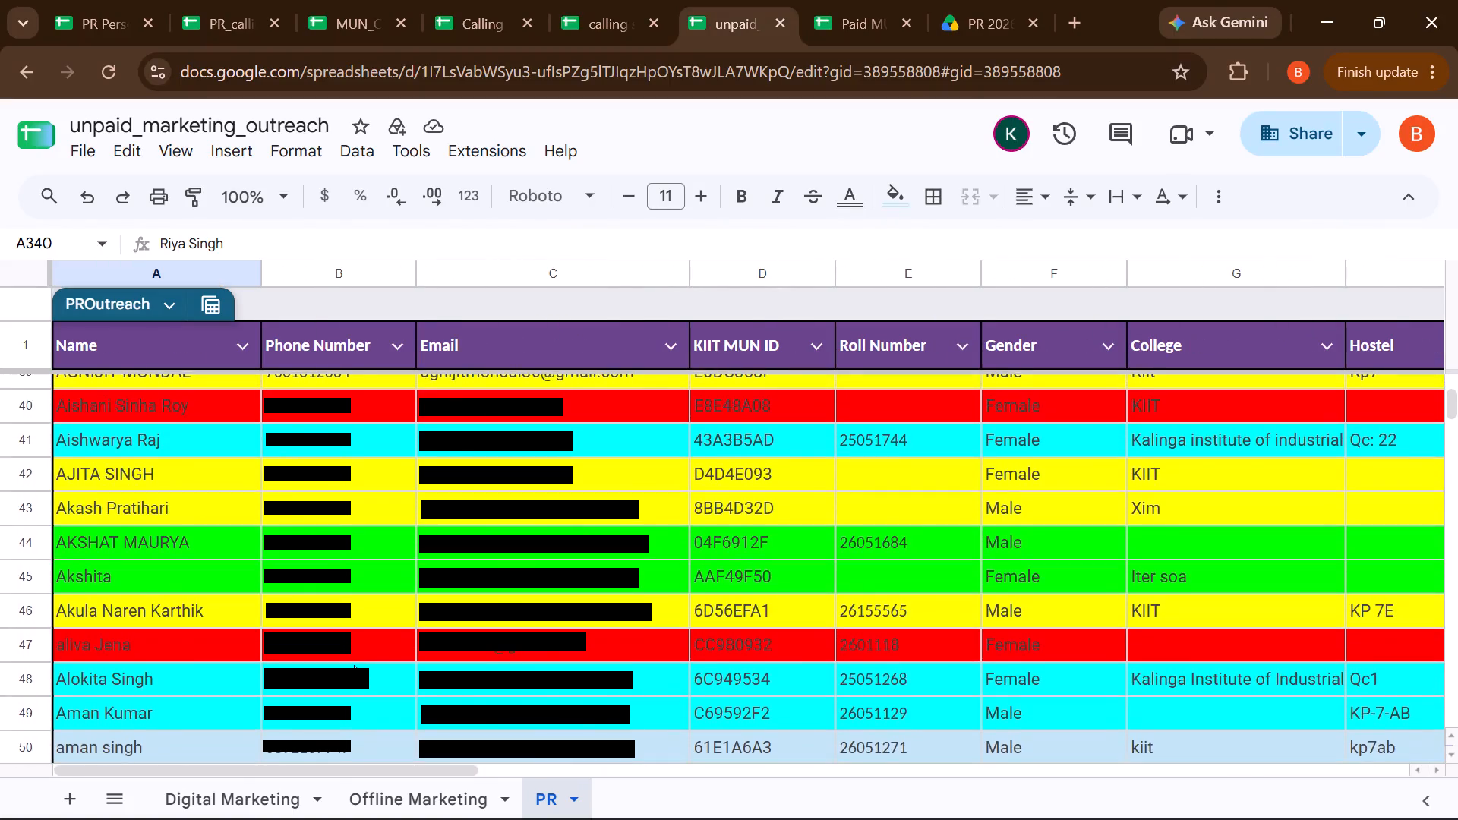
scroll(354, 665, "up", 2)
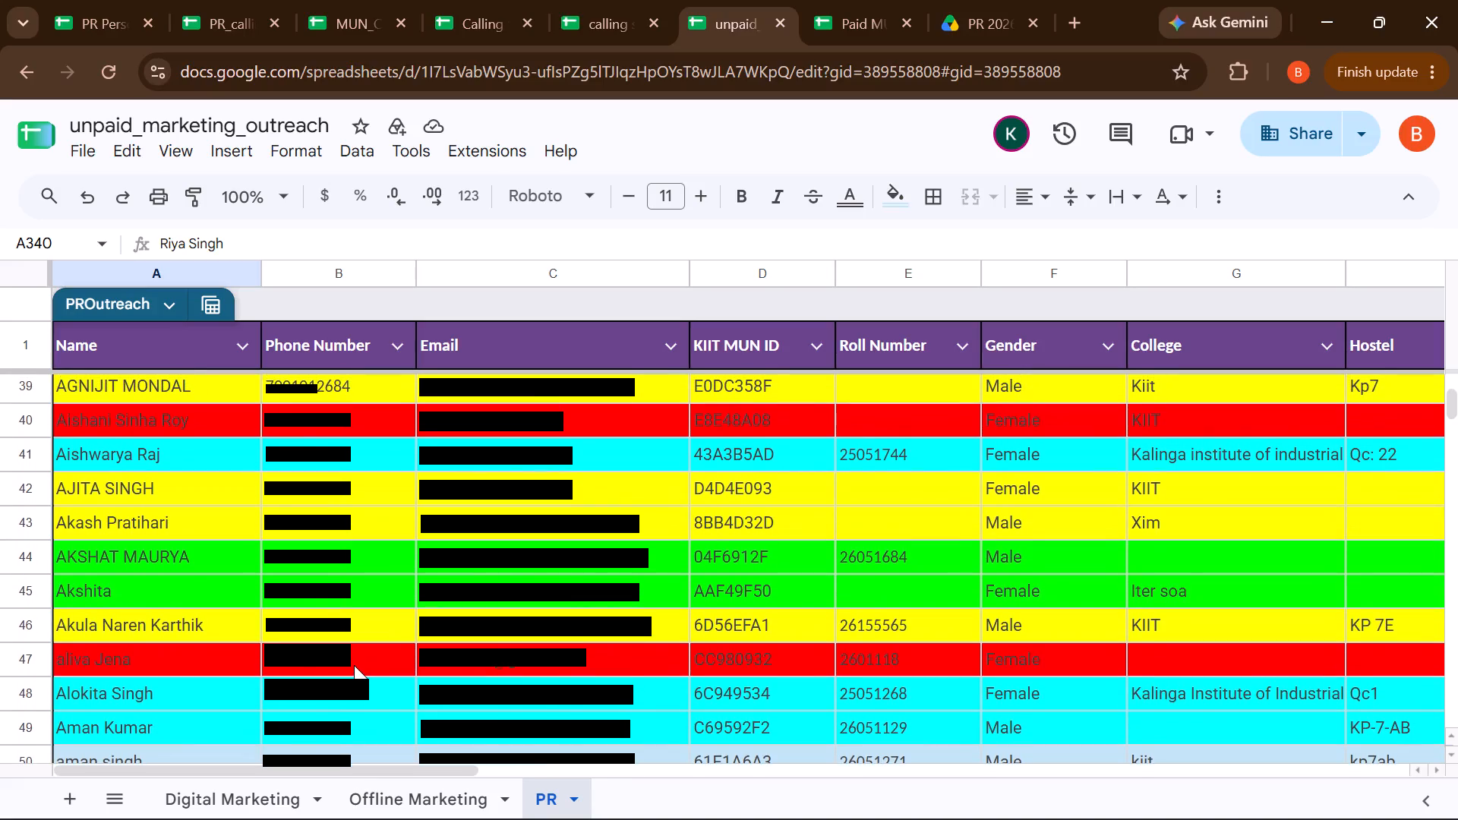
scroll(354, 665, "up", 3)
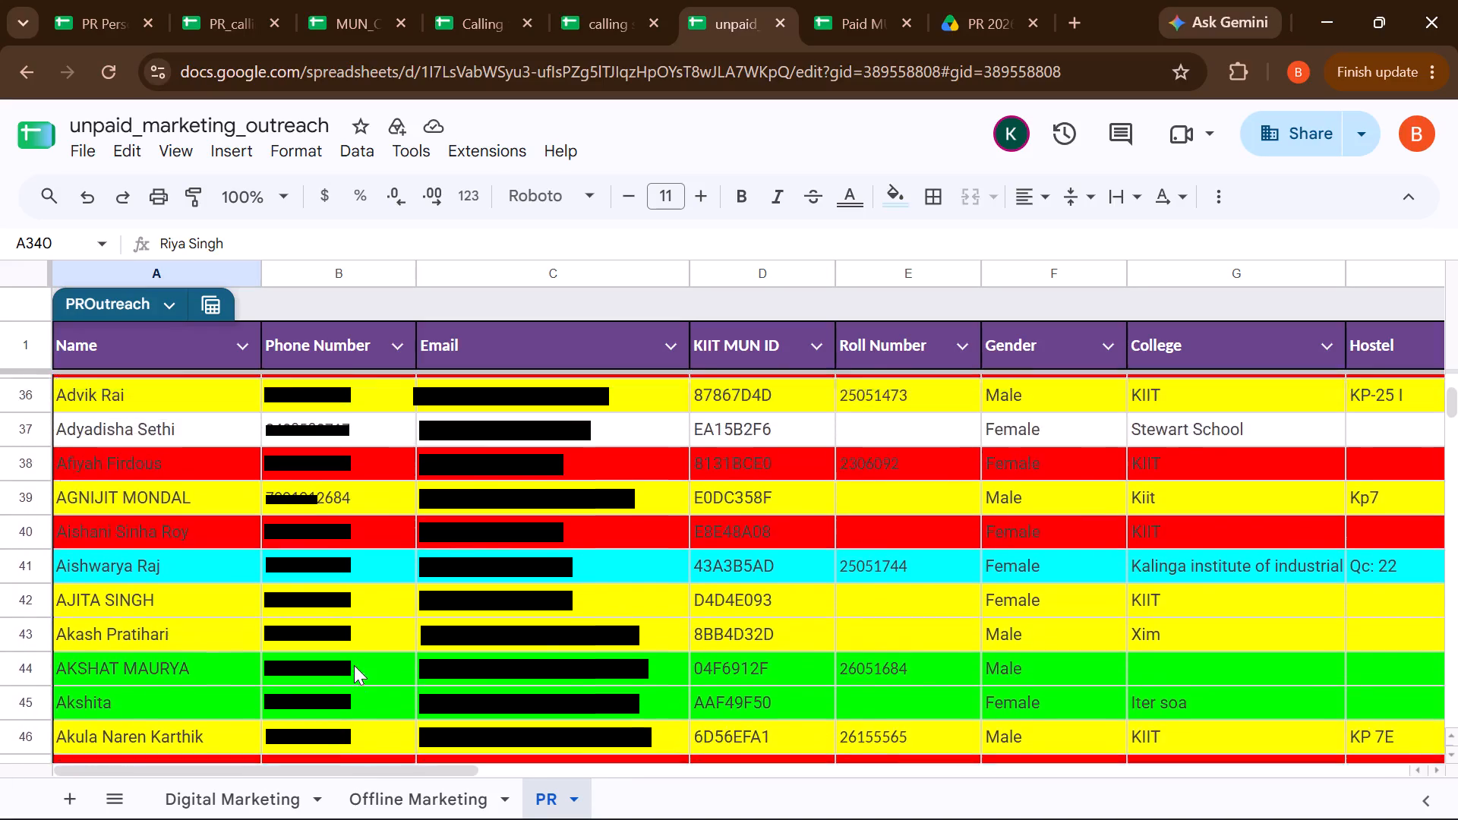
scroll(354, 665, "up", 3)
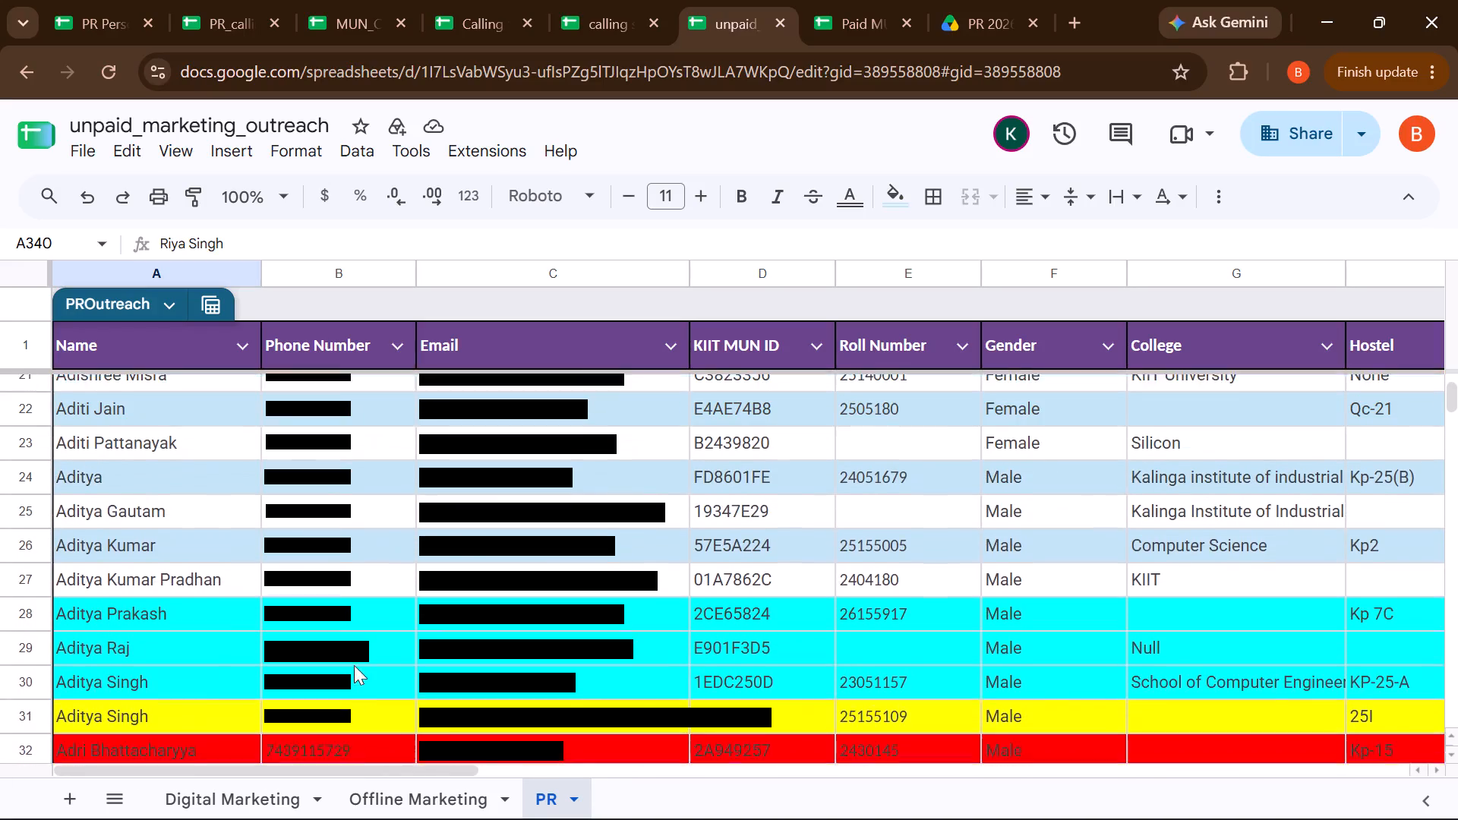
scroll(354, 665, "up", 1)
scroll(354, 665, "down", 5)
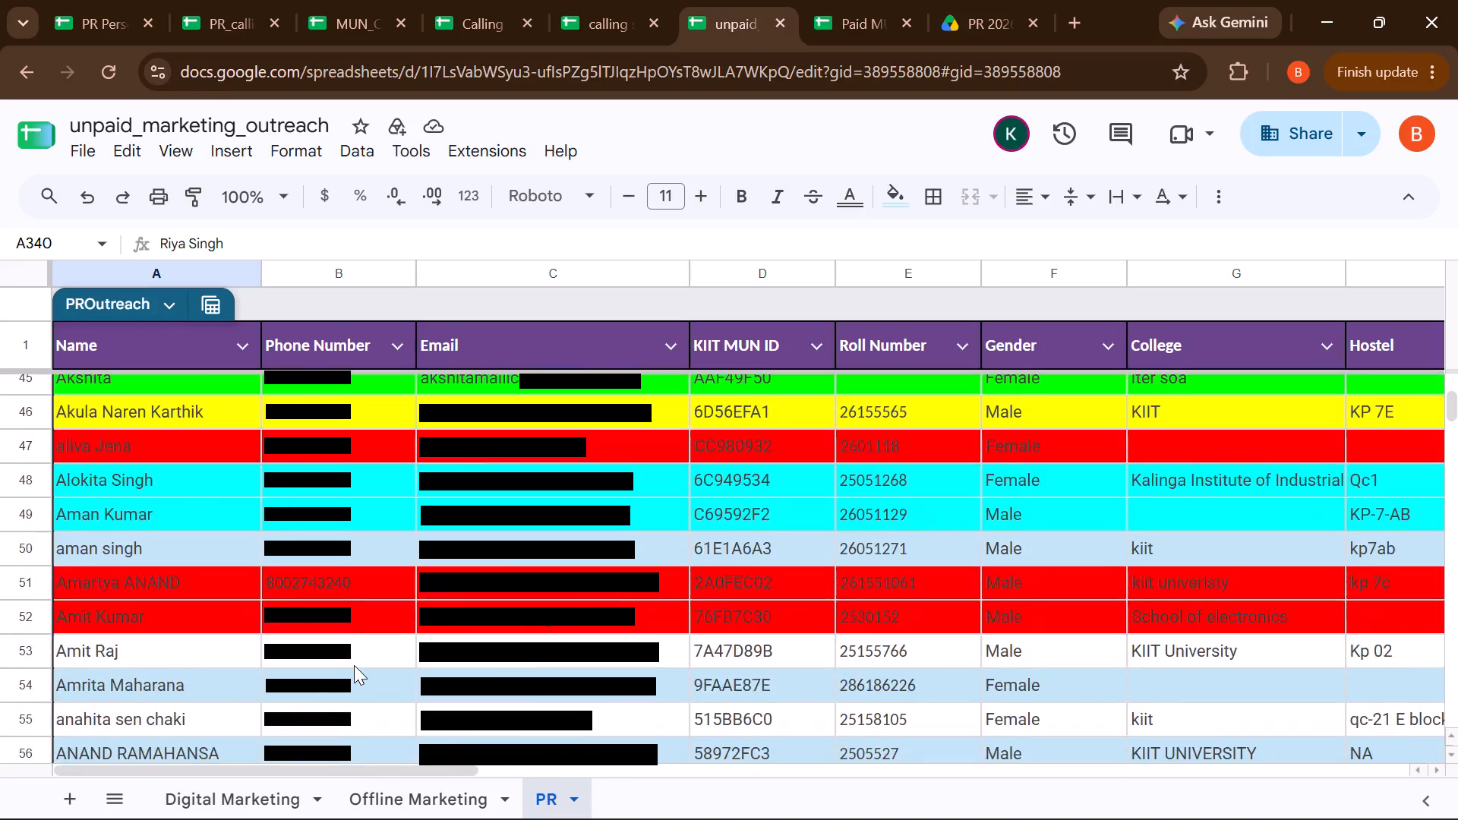
scroll(354, 665, "down", 2)
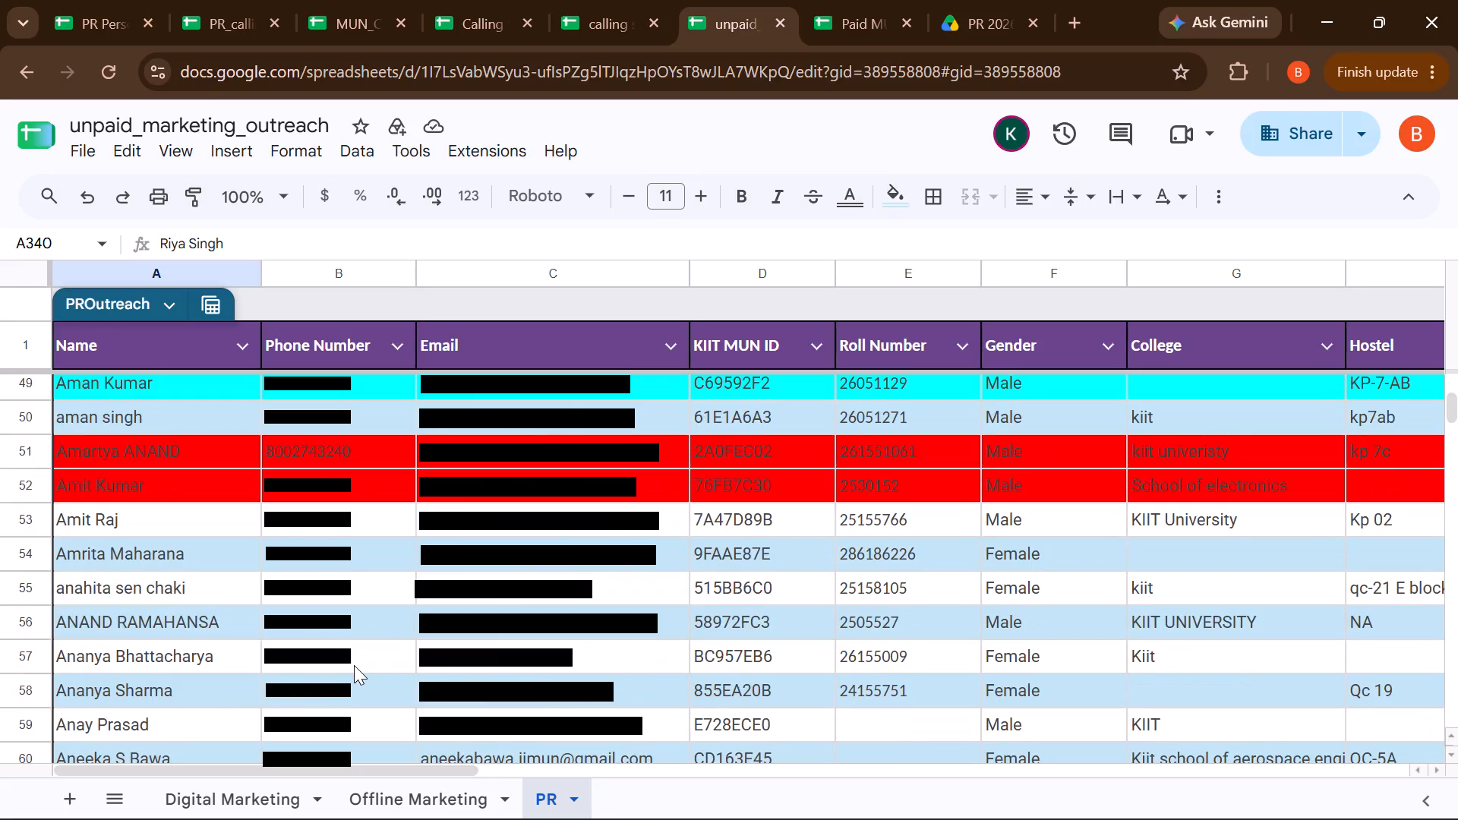
scroll(354, 665, "right", 2)
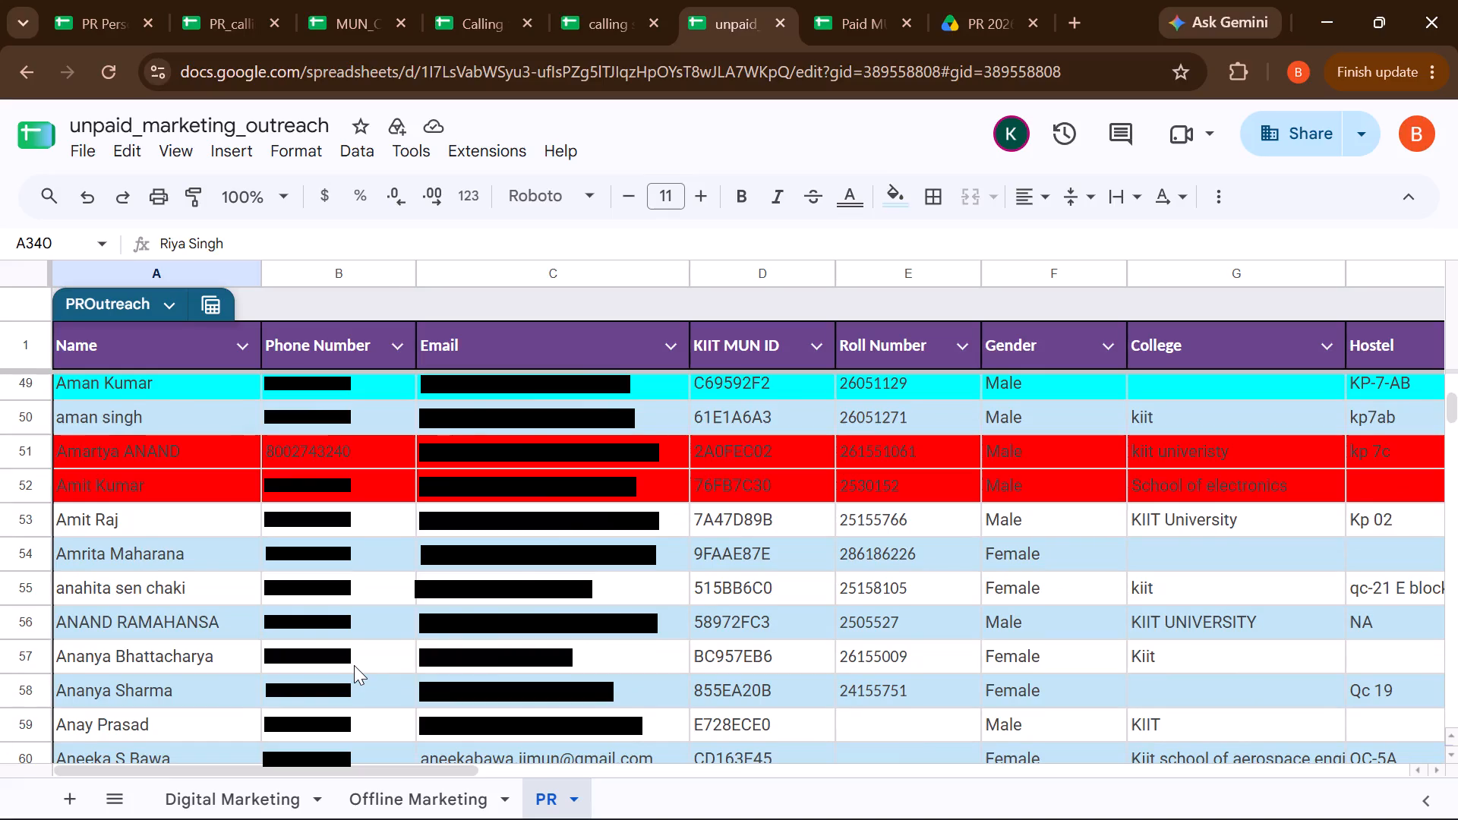
scroll(354, 665, "right", 1)
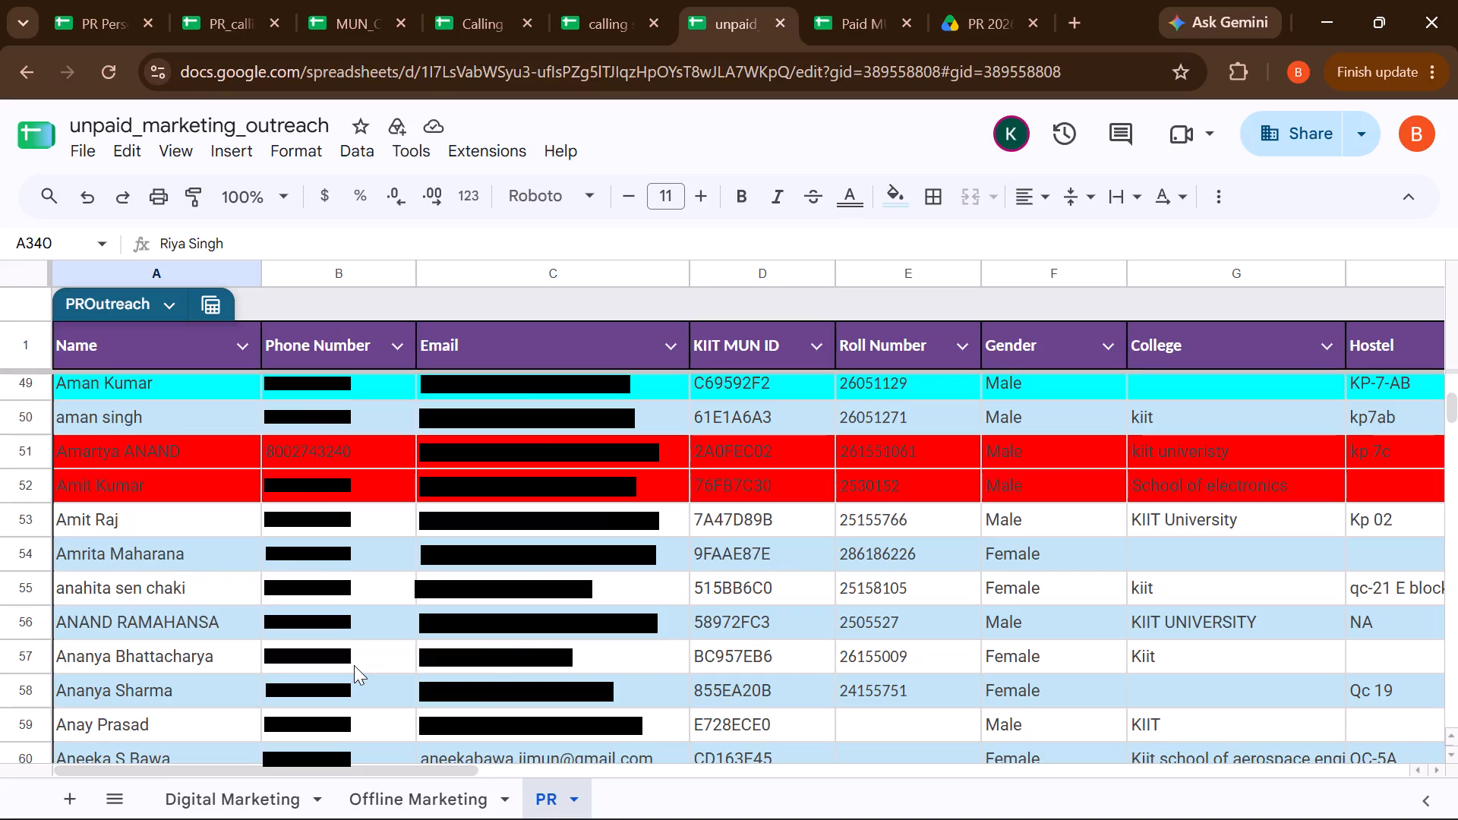
Scan the registrant rows from 69 to 116, comparing colour-coded rows with uncoloured ones.
scroll(354, 665, "down", 5)
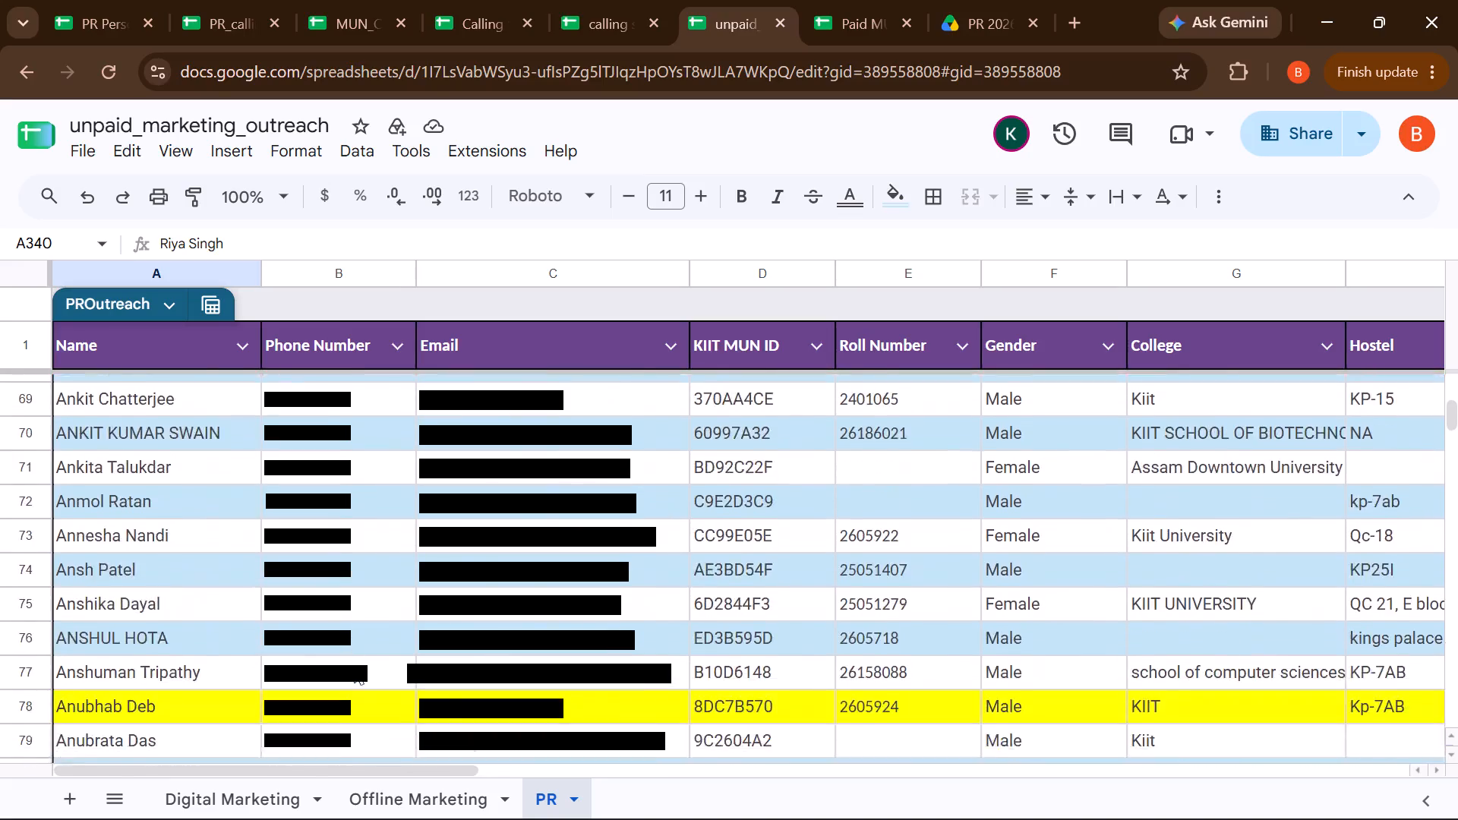
scroll(354, 665, "down", 3)
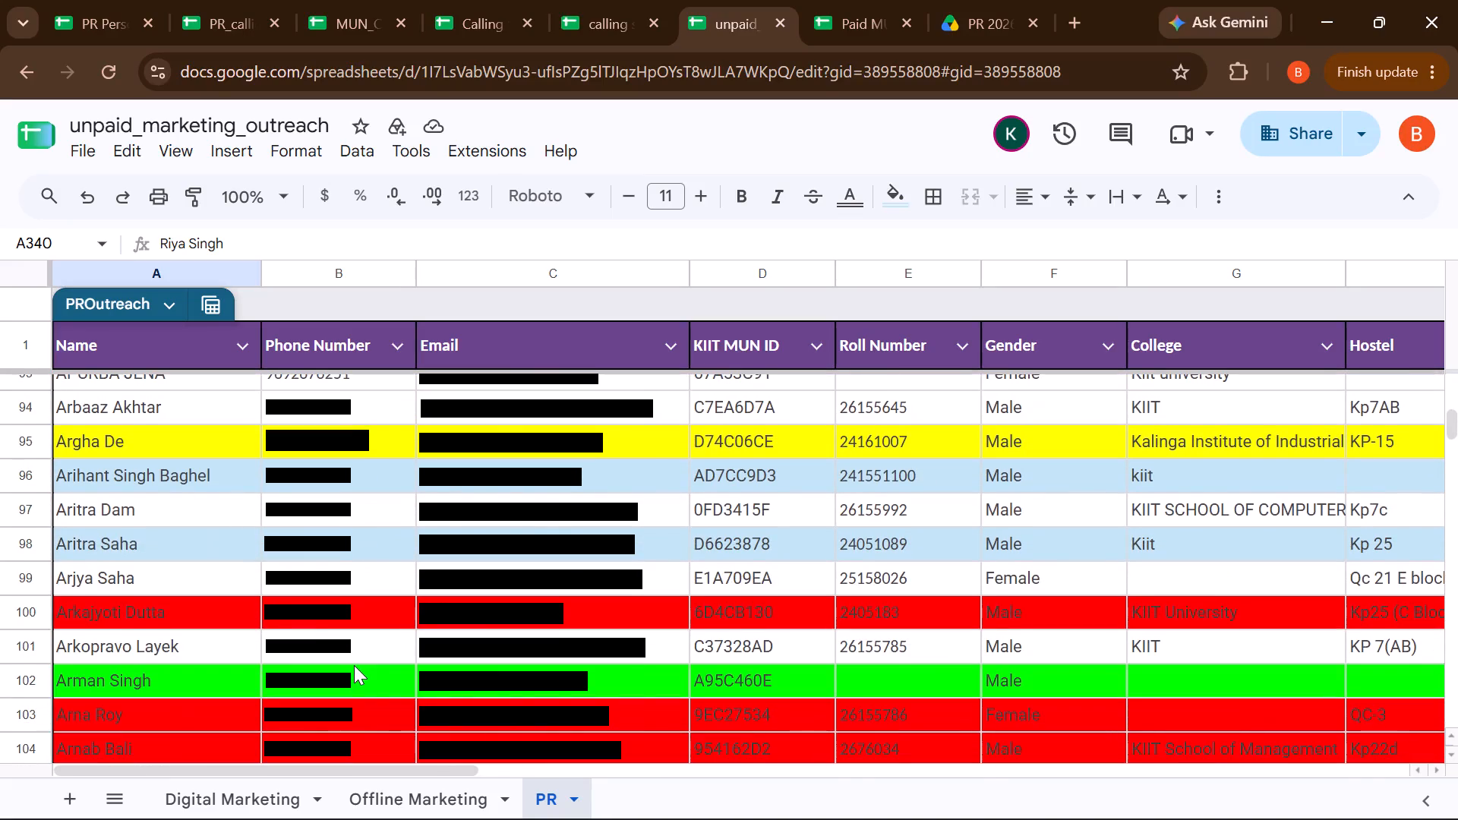
scroll(354, 665, "down", 1)
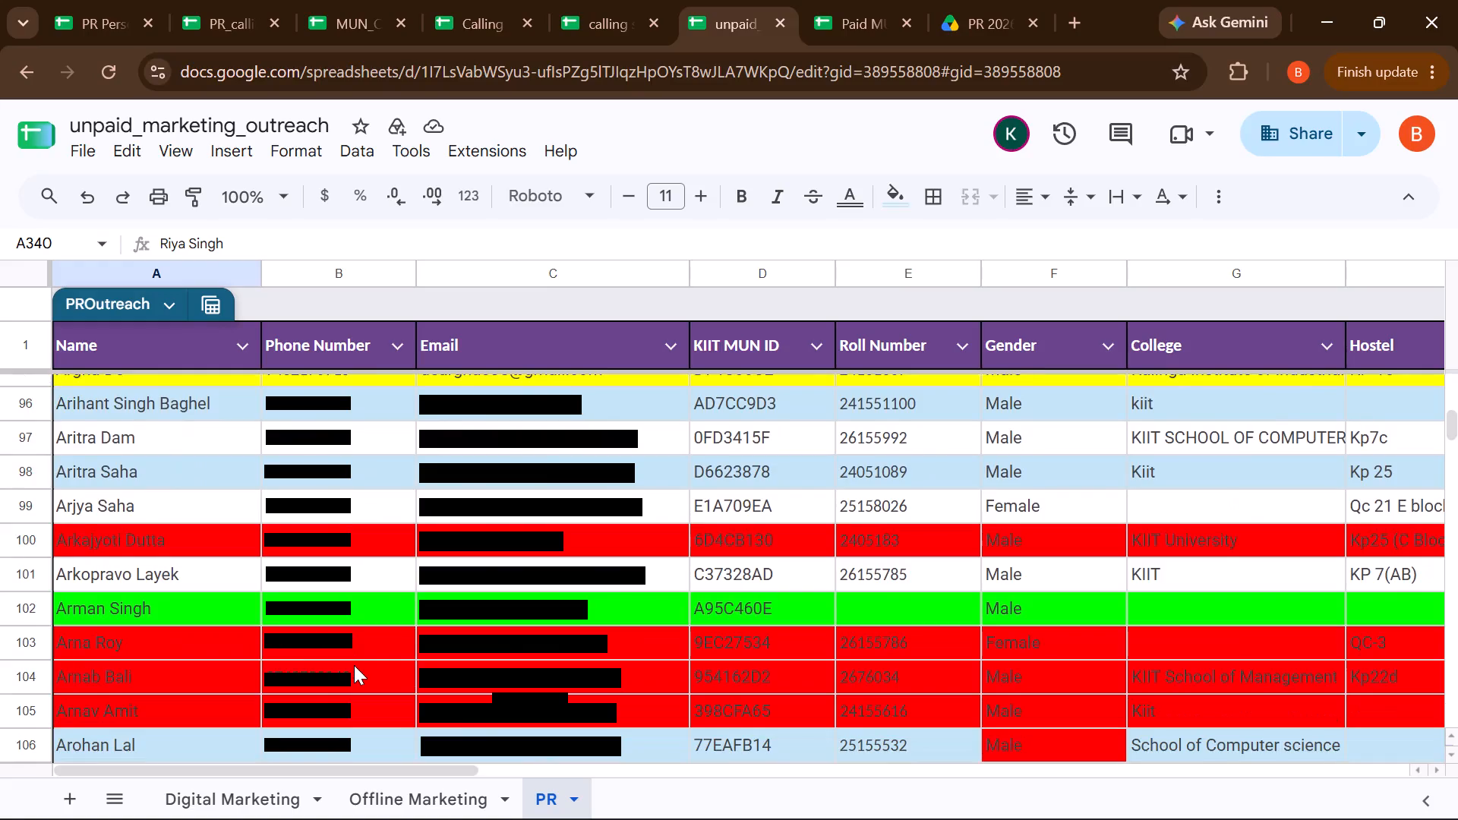
scroll(354, 665, "down", 1)
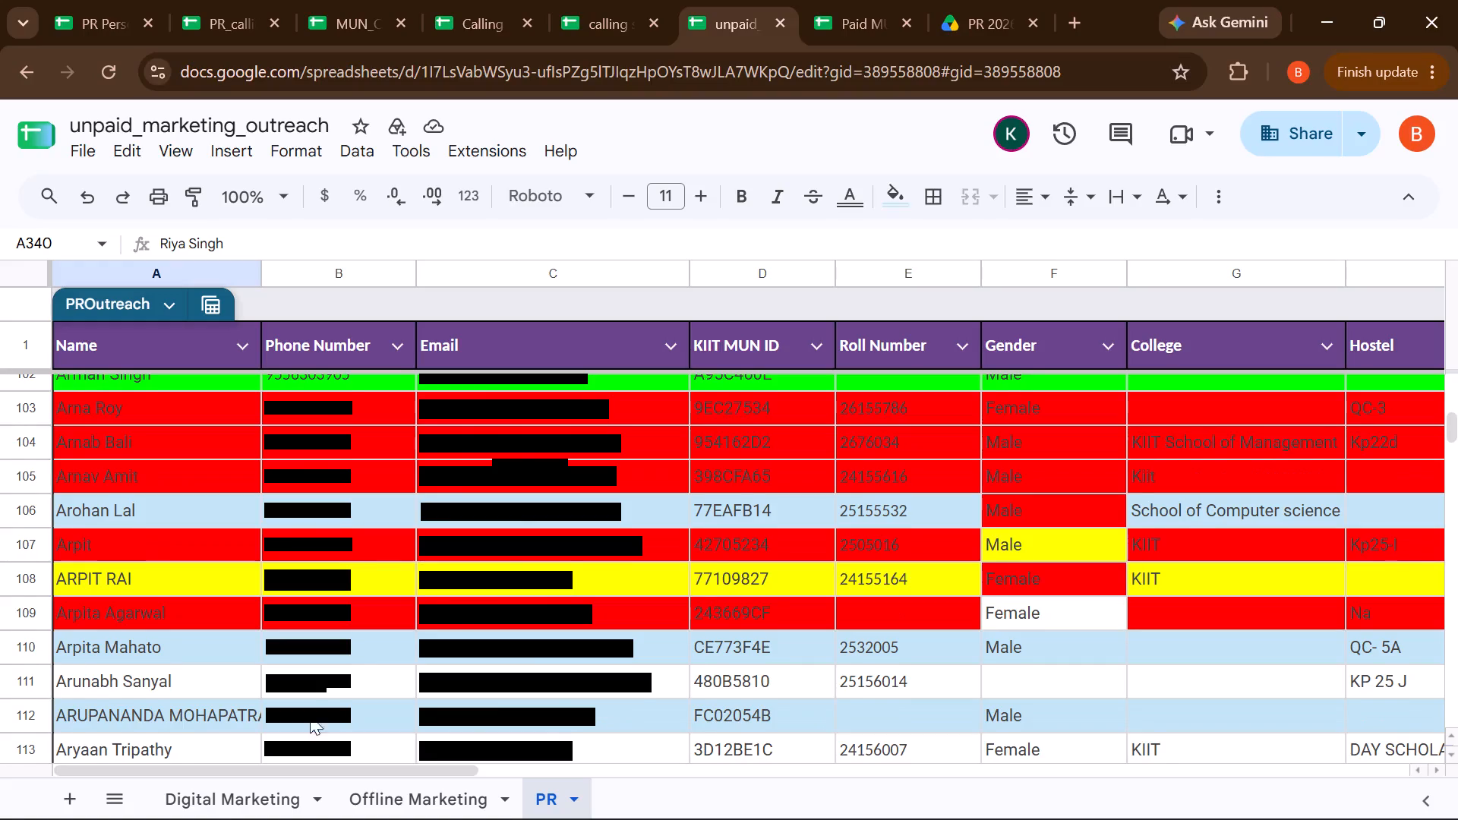
scroll(264, 682, "down", 1)
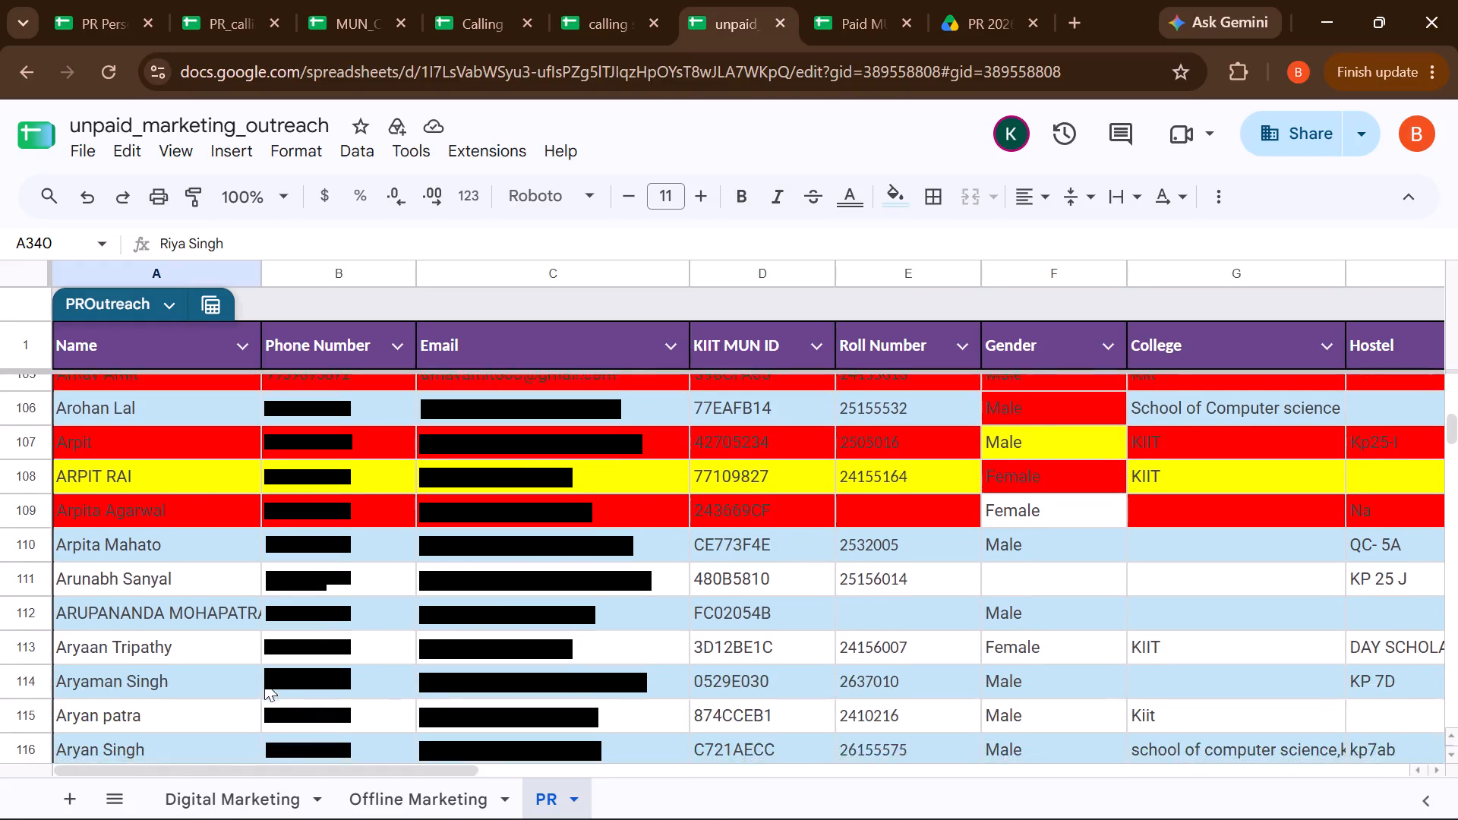
scroll(264, 682, "down", 3)
Check the Outreach Status, Alloted To, Follow-up Date and Remarks columns for rows 131 to 199.
scroll(264, 682, "left", 6)
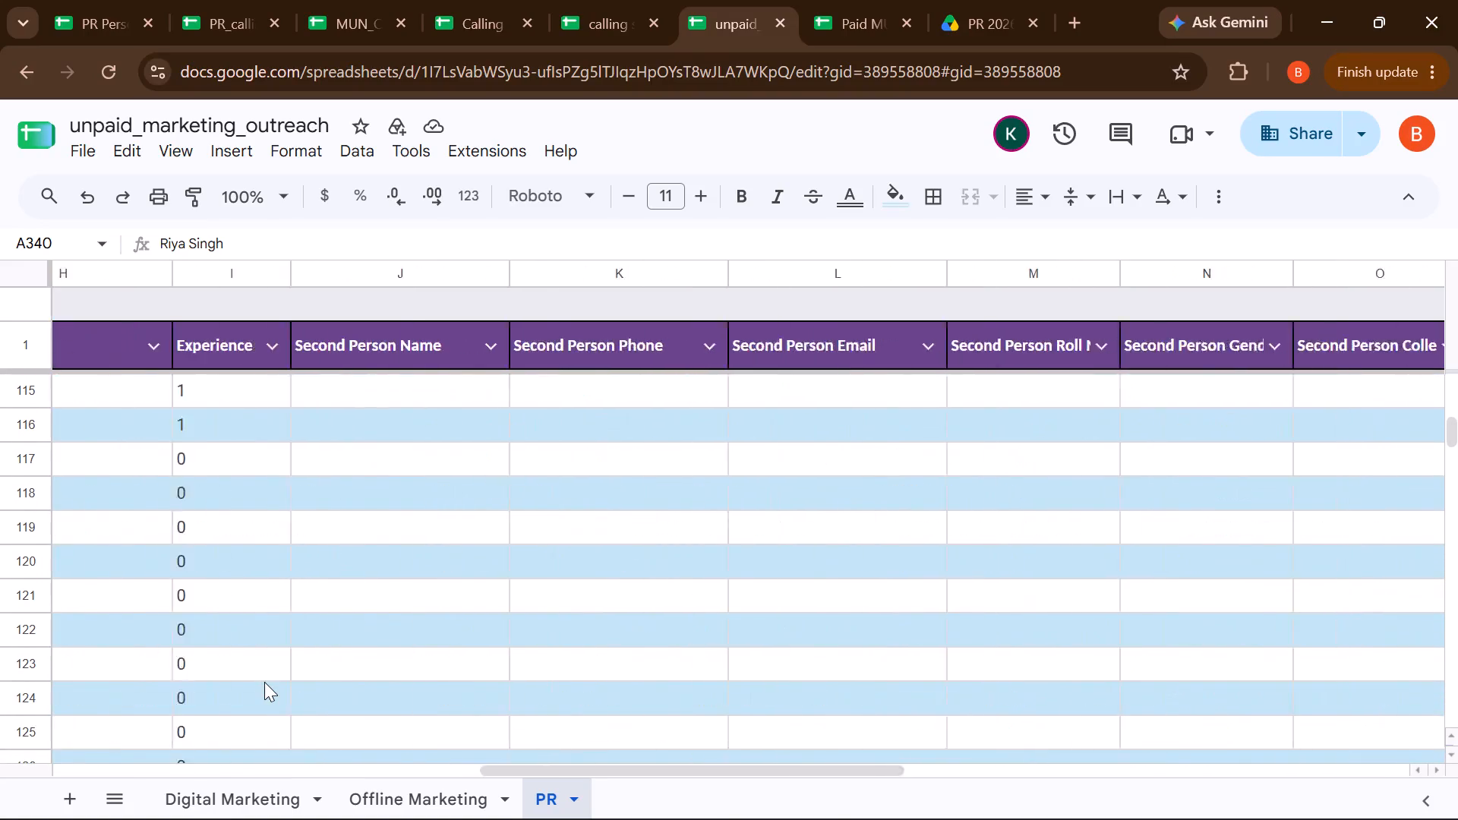
scroll(264, 682, "left", 7)
scroll(264, 682, "down", 3)
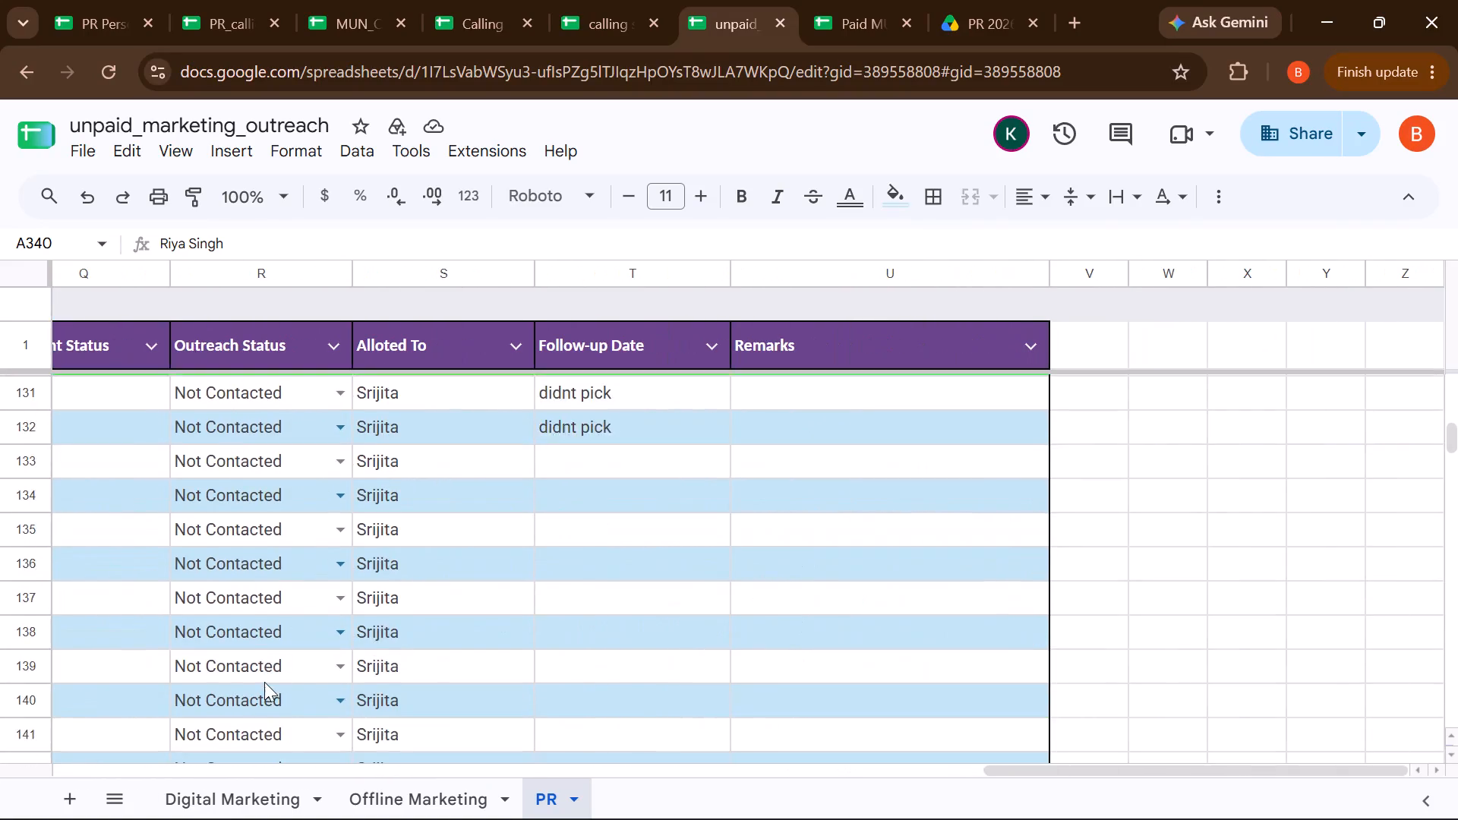
scroll(264, 682, "down", 7)
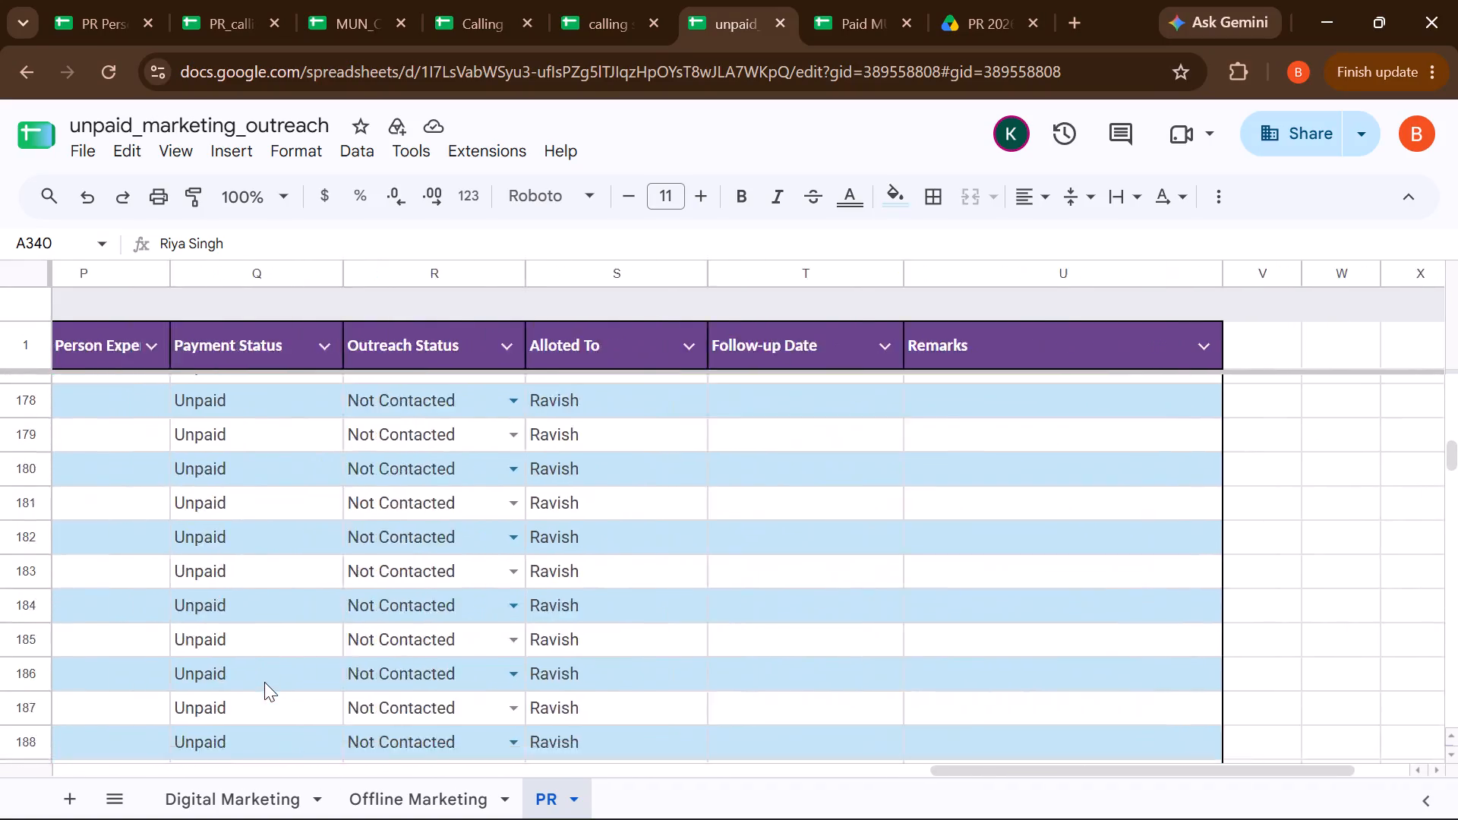
scroll(264, 682, "down", 5)
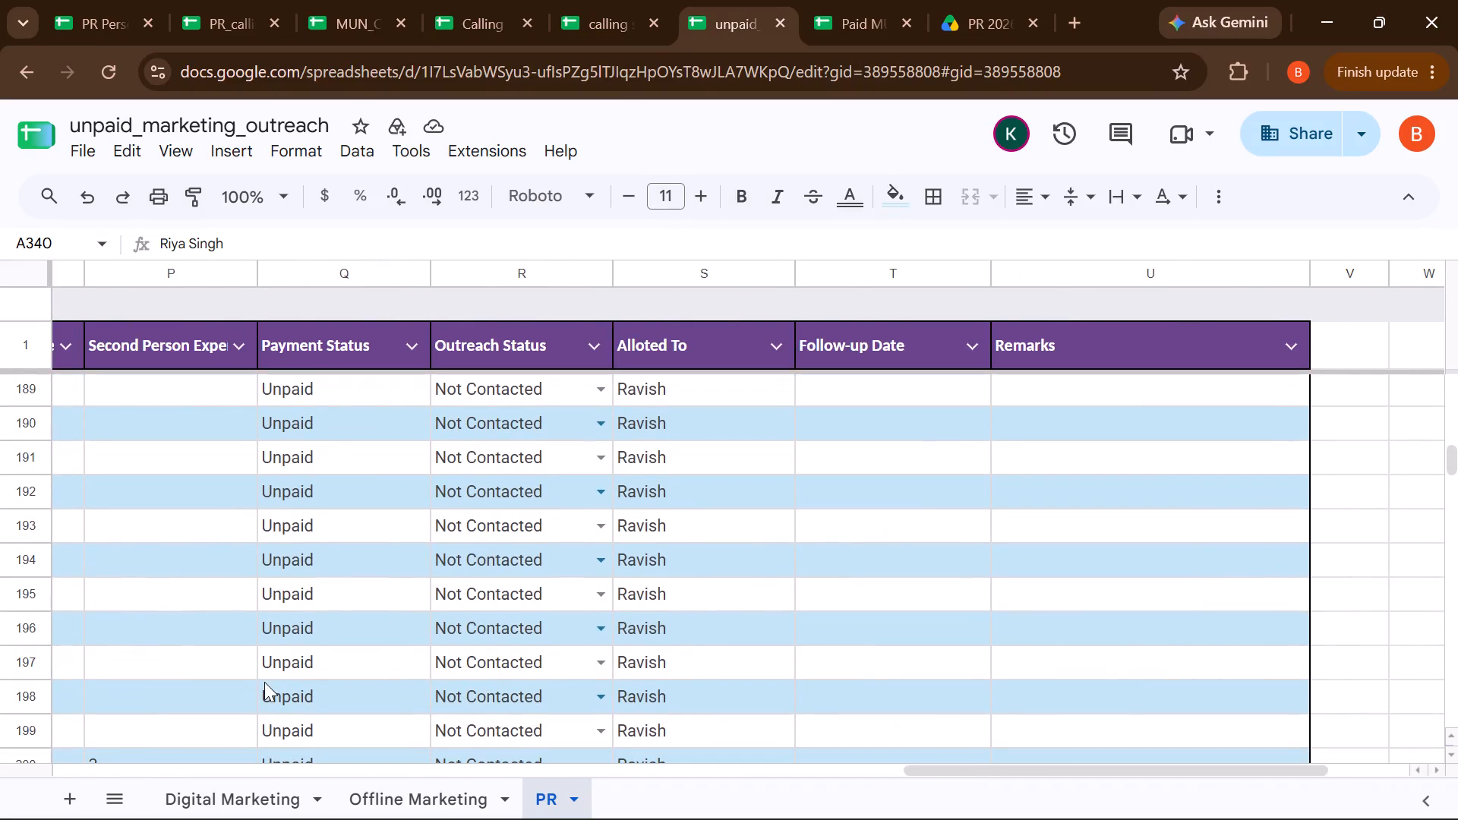
scroll(264, 682, "down", 6)
Review the names and row colours in the colour-coded block around rows 222 to 232.
scroll(264, 682, "up", 1)
scroll(264, 682, "right", 15)
scroll(264, 682, "down", 1)
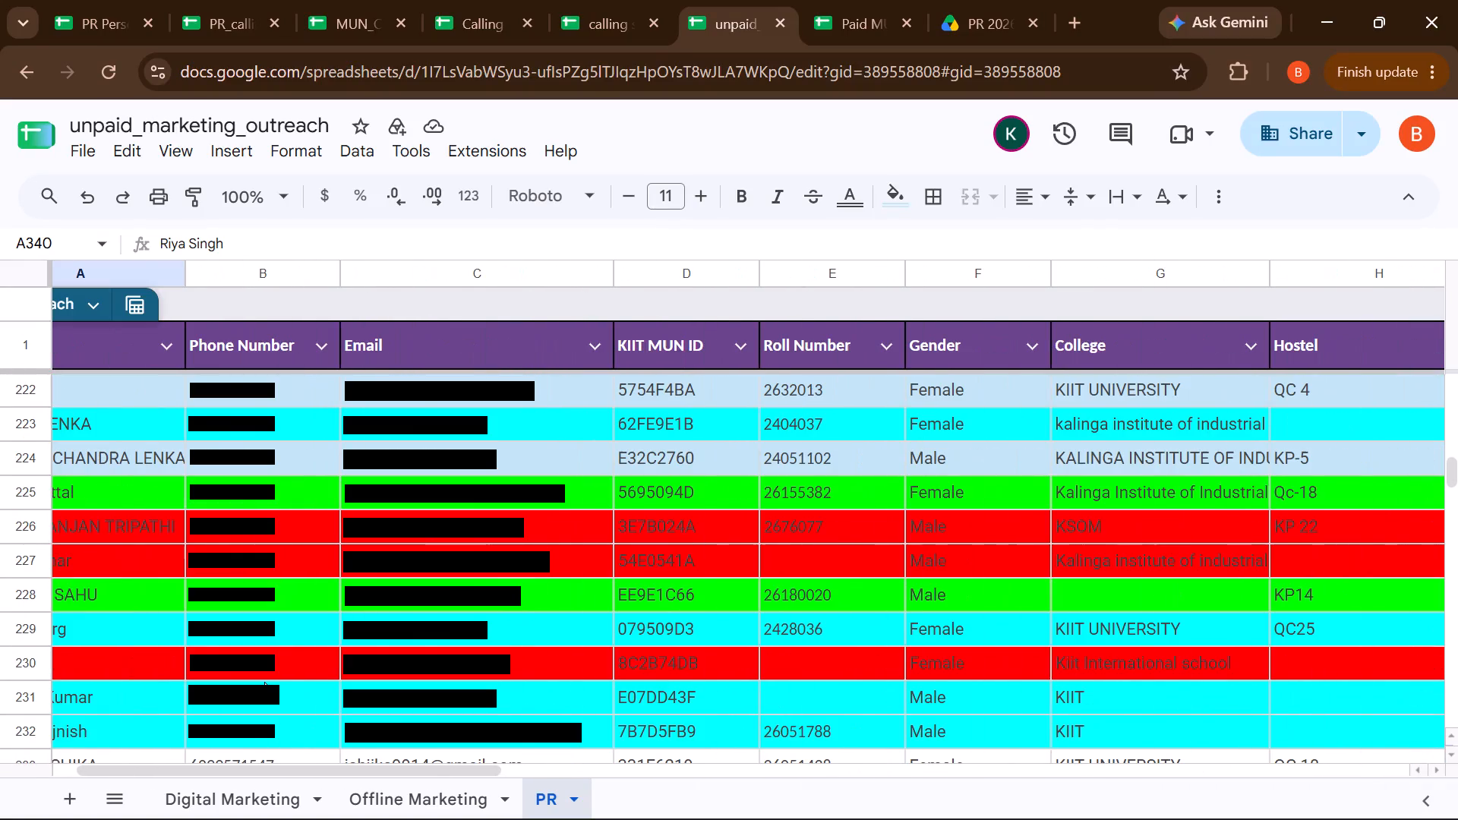
scroll(264, 682, "down", 1)
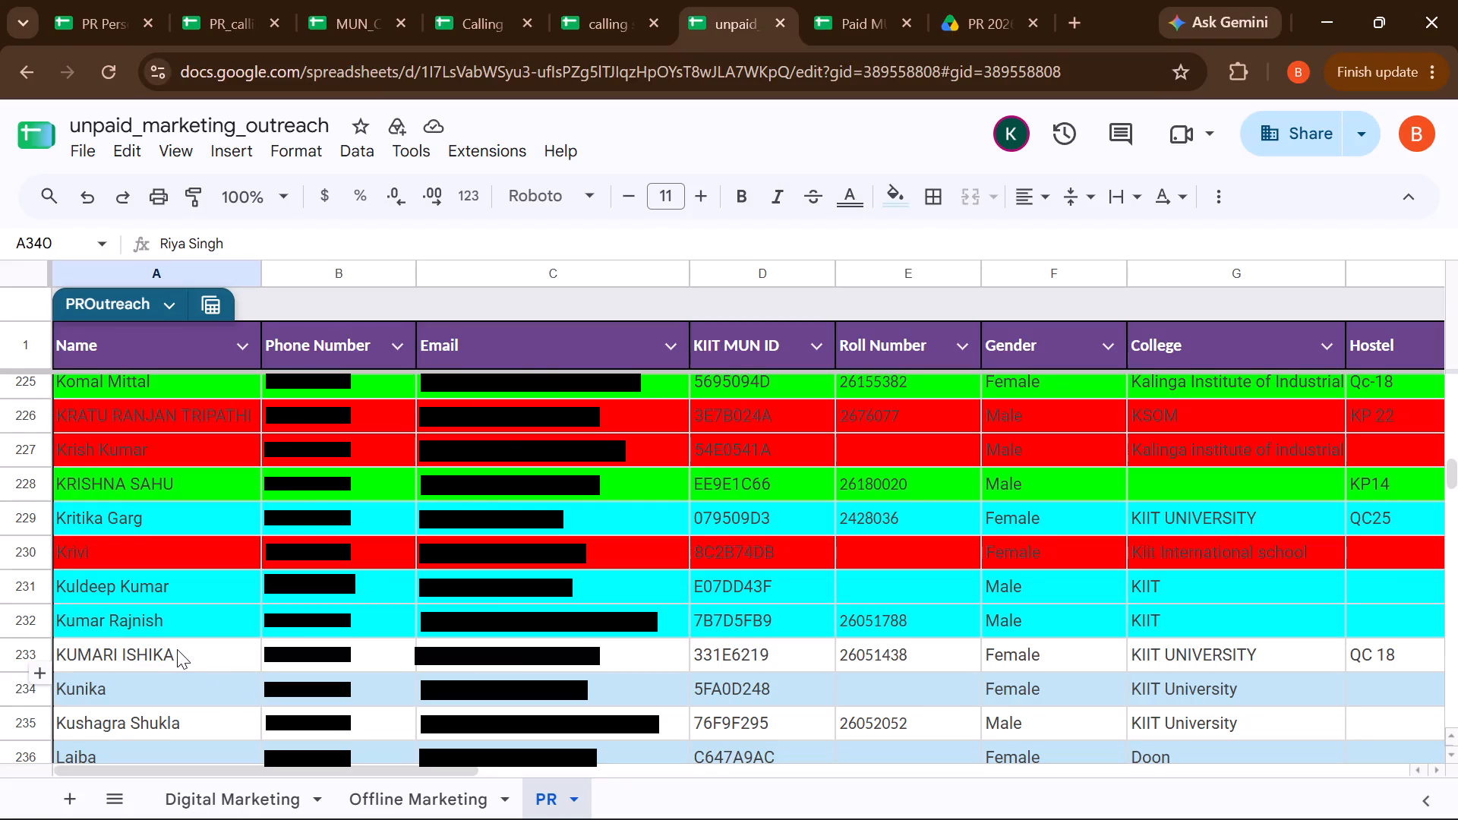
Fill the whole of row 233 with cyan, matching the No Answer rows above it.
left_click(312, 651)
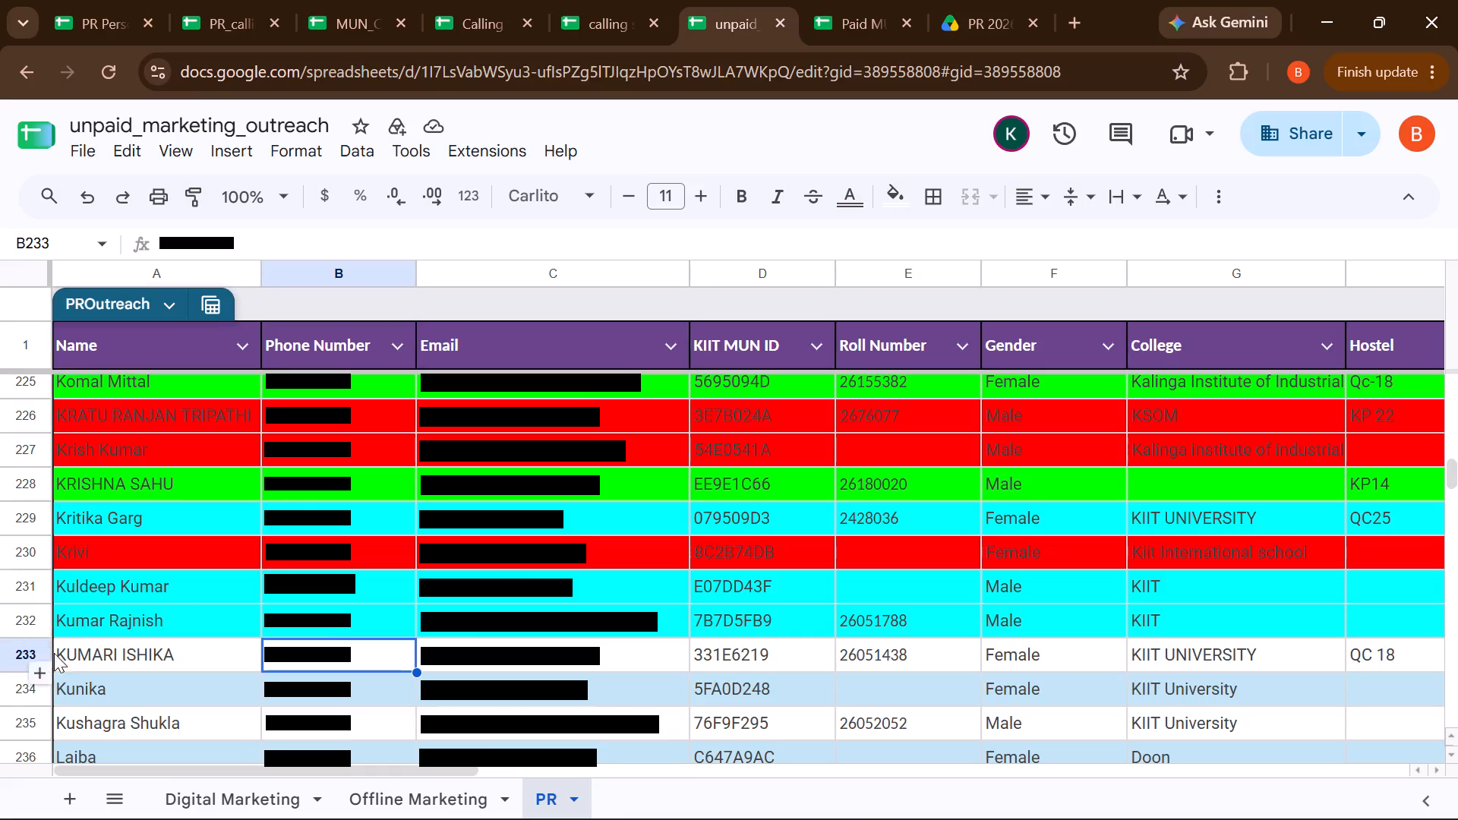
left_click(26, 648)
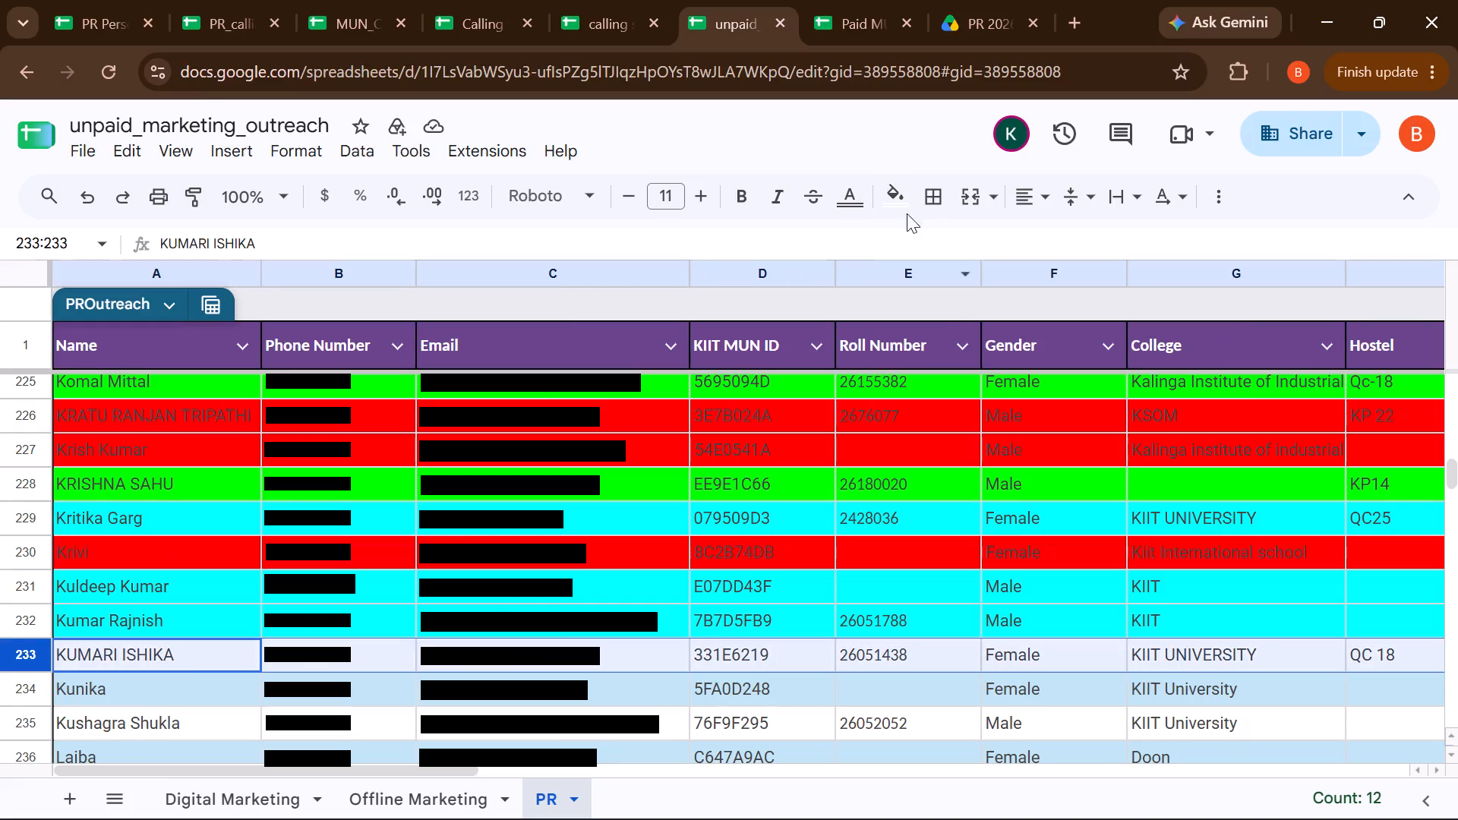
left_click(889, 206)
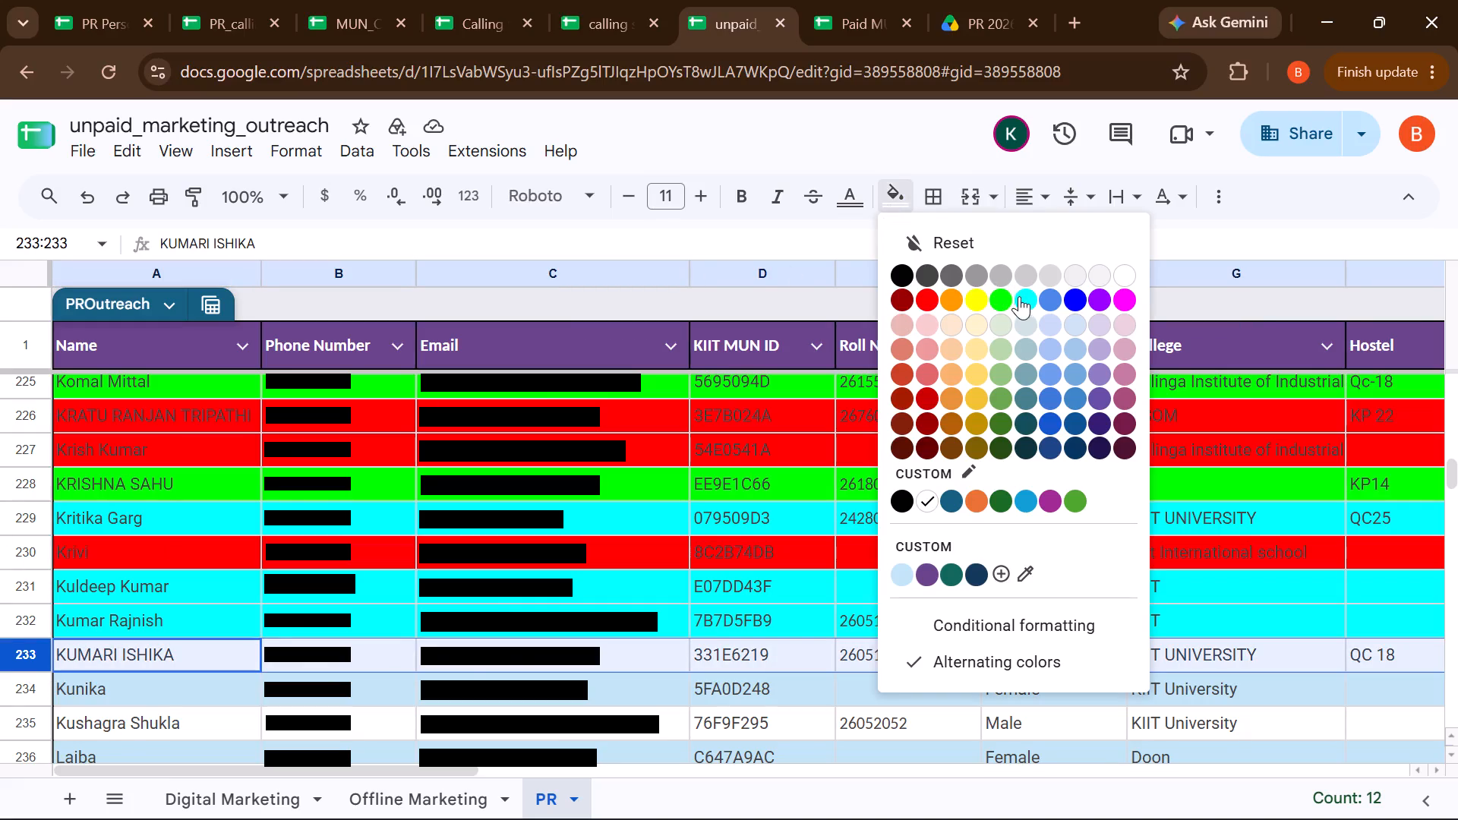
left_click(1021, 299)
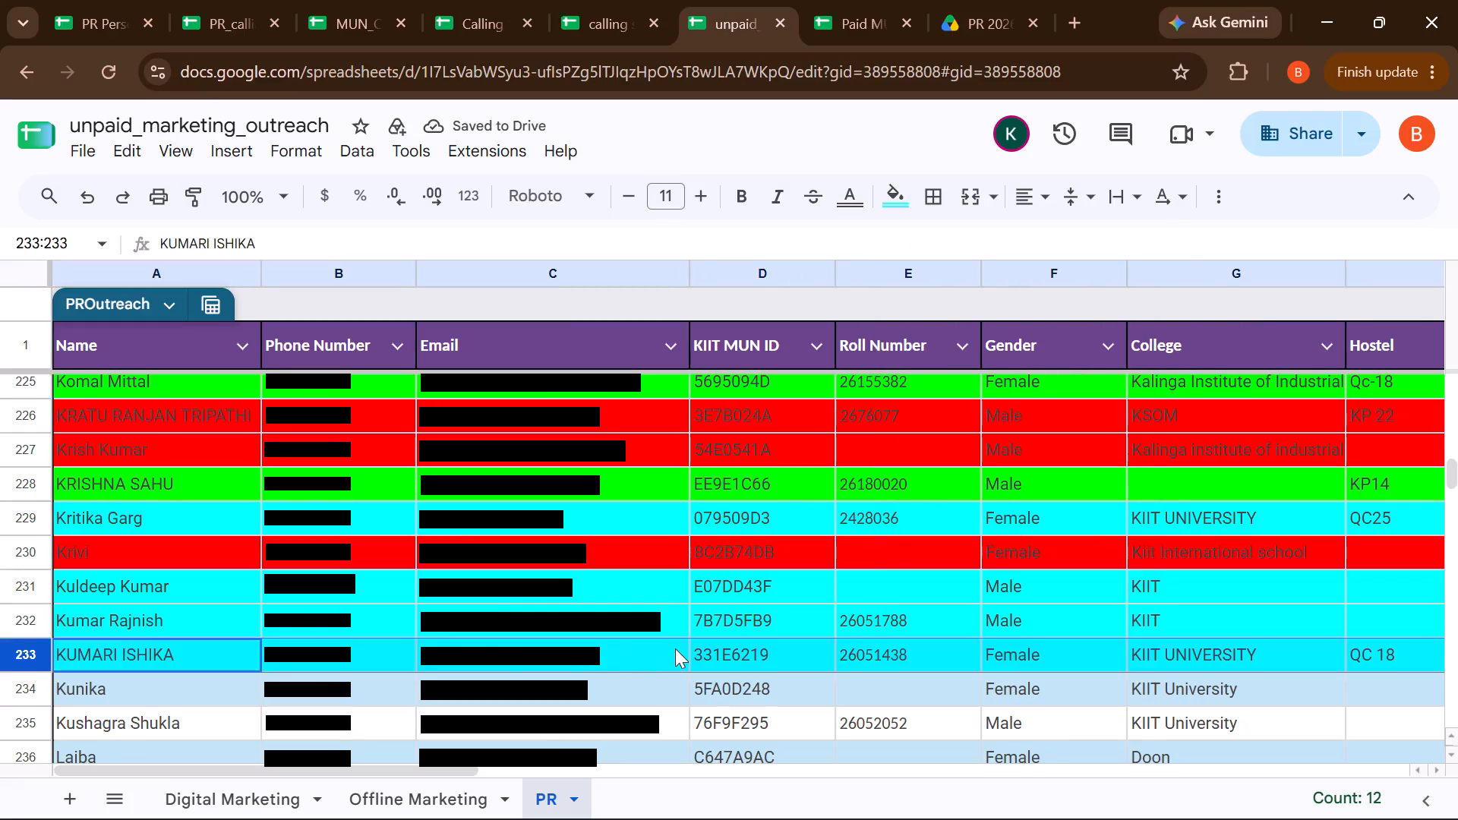
Fill the whole of row 234, marked Follow Up, with yellow.
scroll(702, 676, "left", 8)
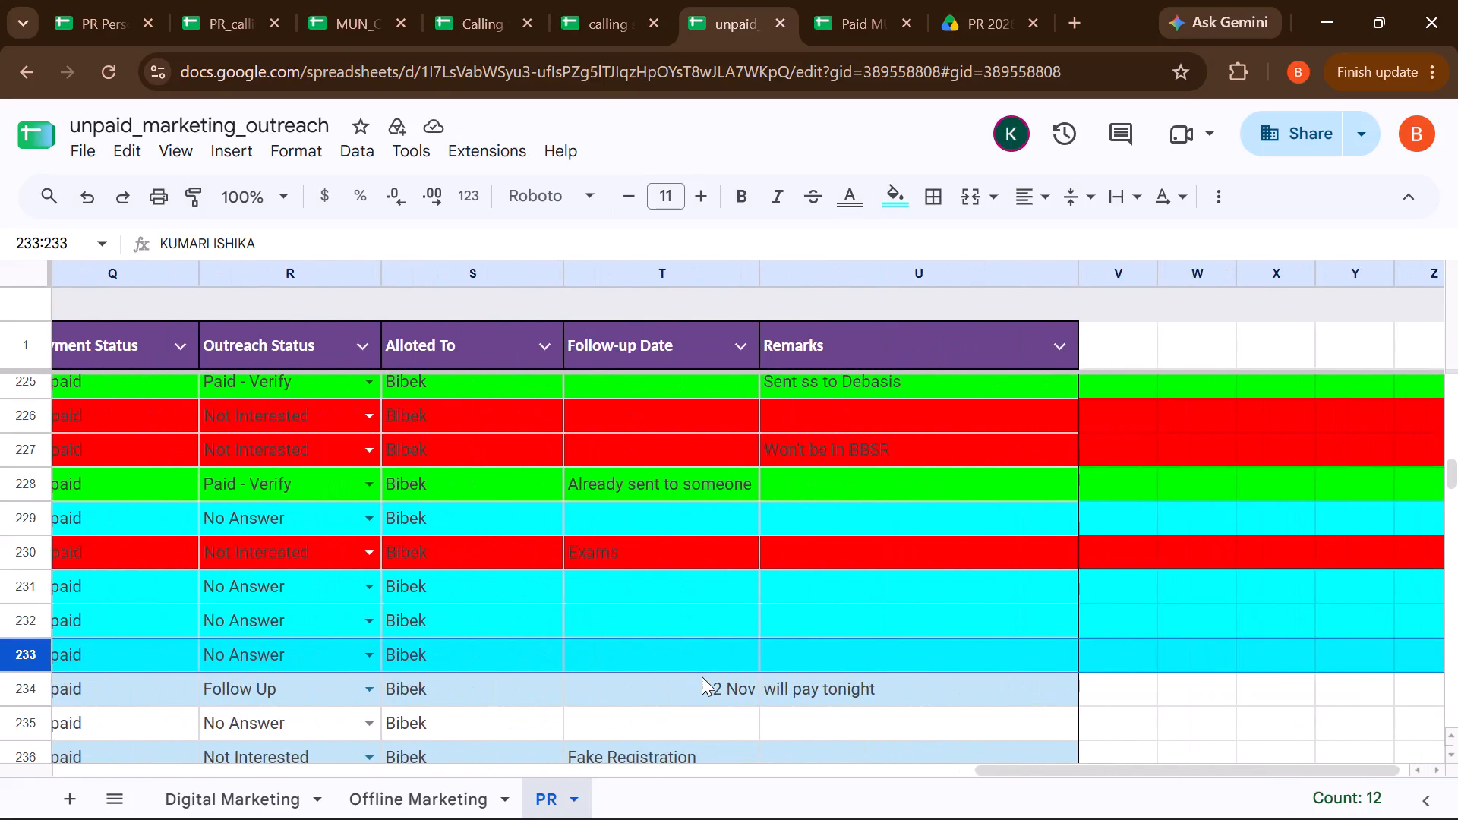
left_click(31, 688)
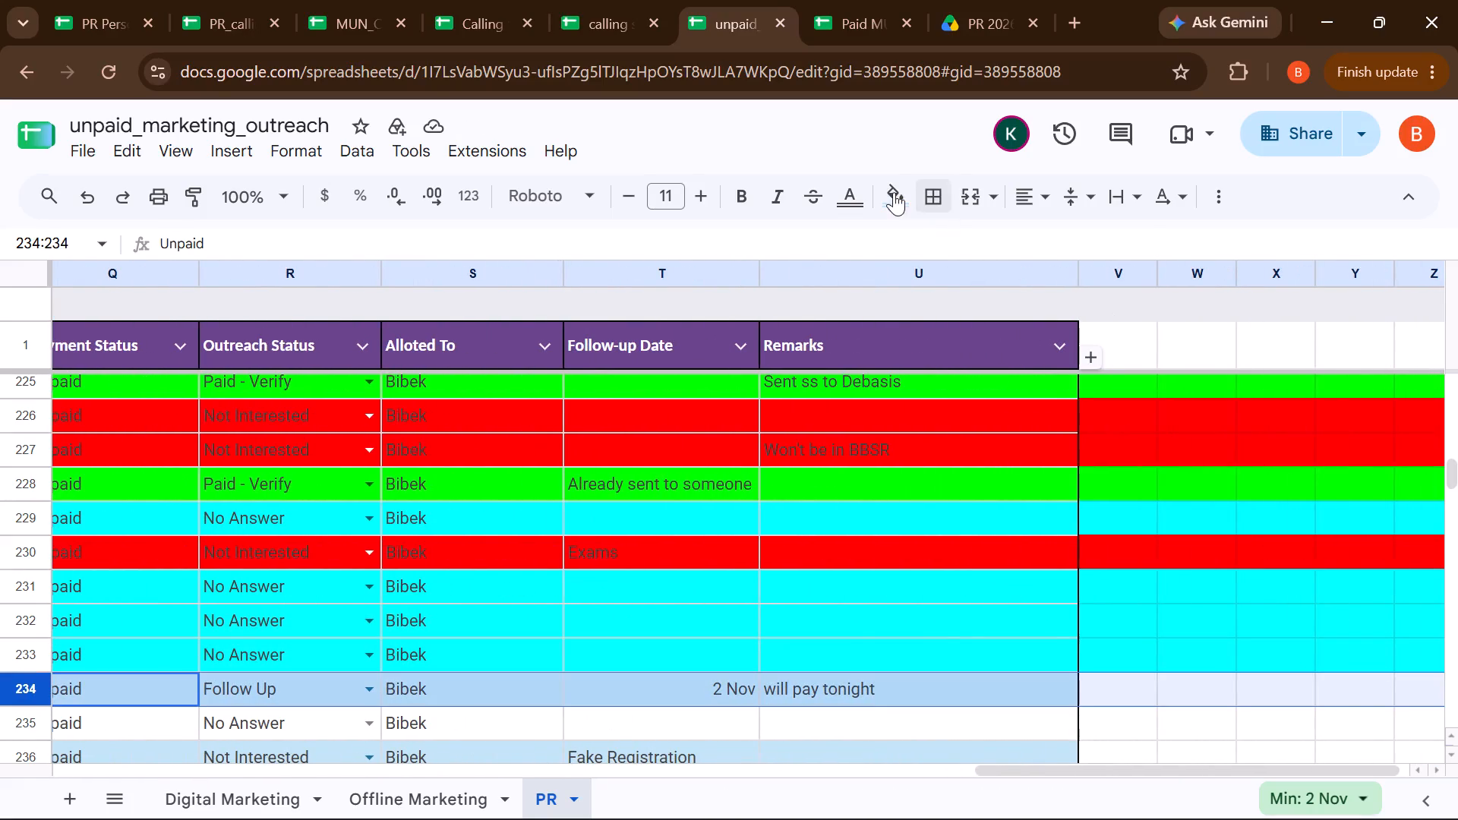
left_click(895, 191)
left_click(978, 304)
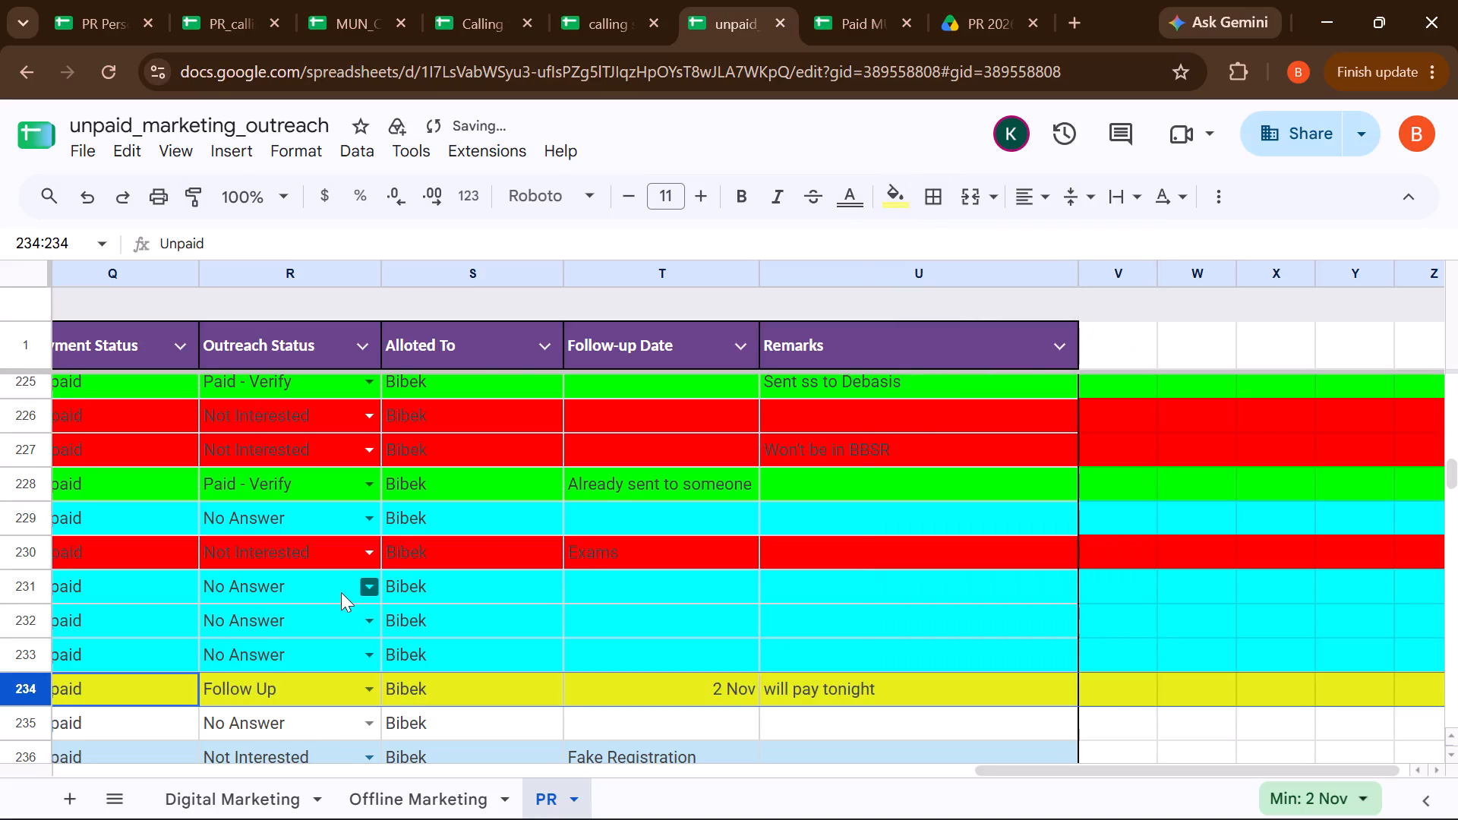
Set the Outreach Status in row 233 to Paid - Verify.
scroll(341, 592, "right", 17)
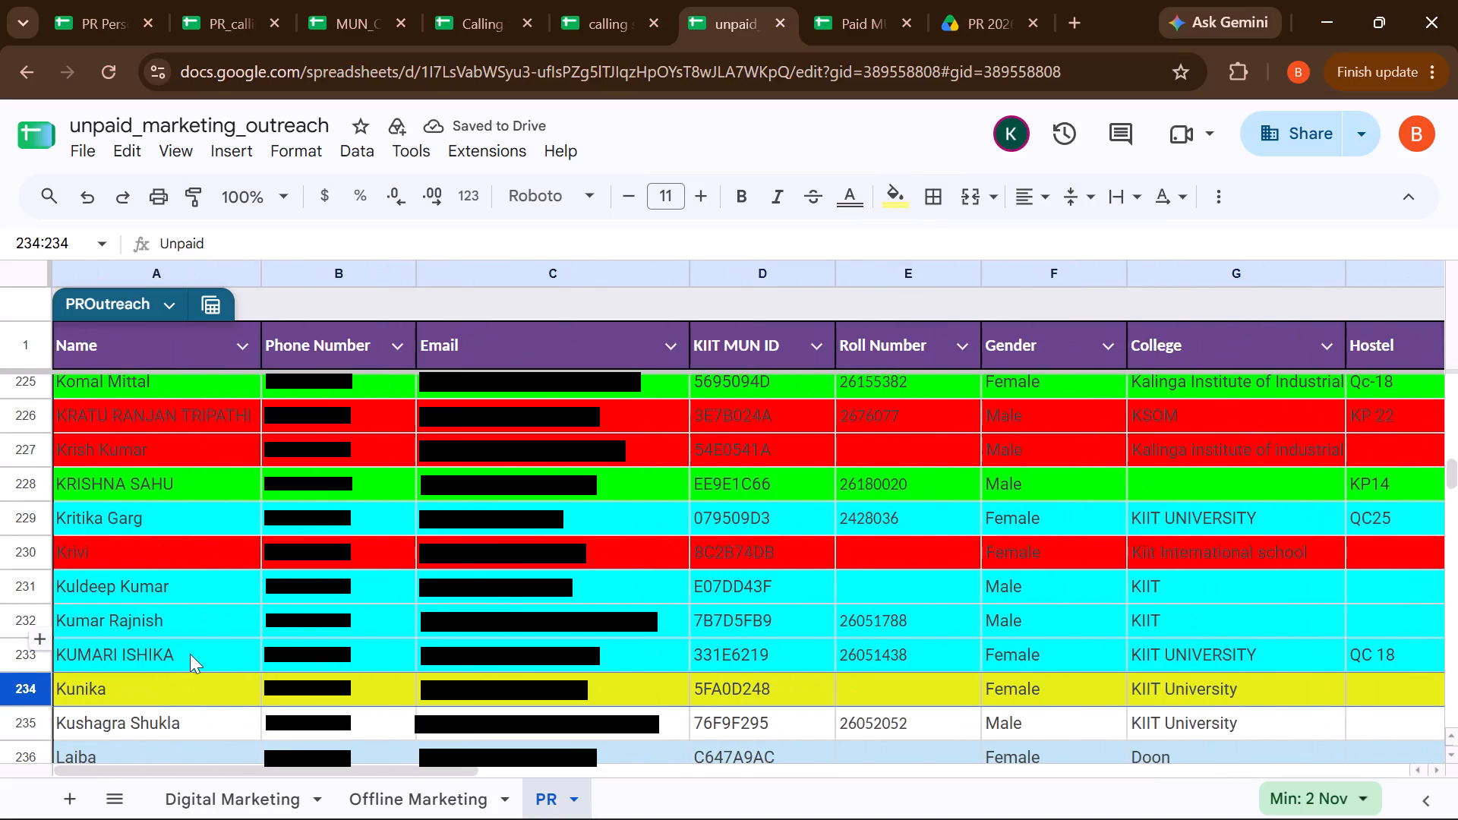
left_click(159, 658)
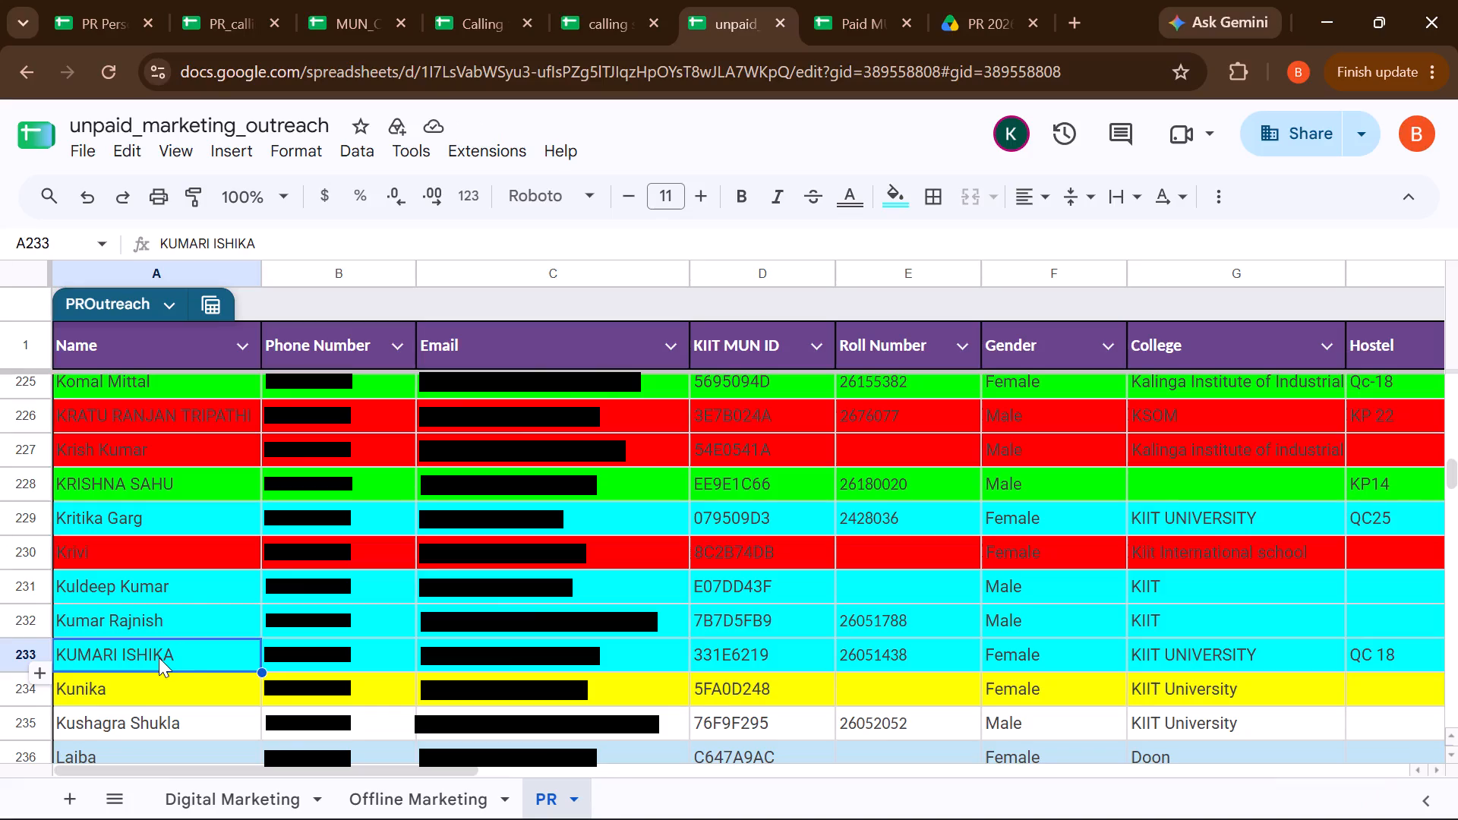
key("Right")
key("Right")
key("Left")
key("Left")
key("Left")
key("Right")
key("Right")
key("Right")
key("Right")
key("Right")
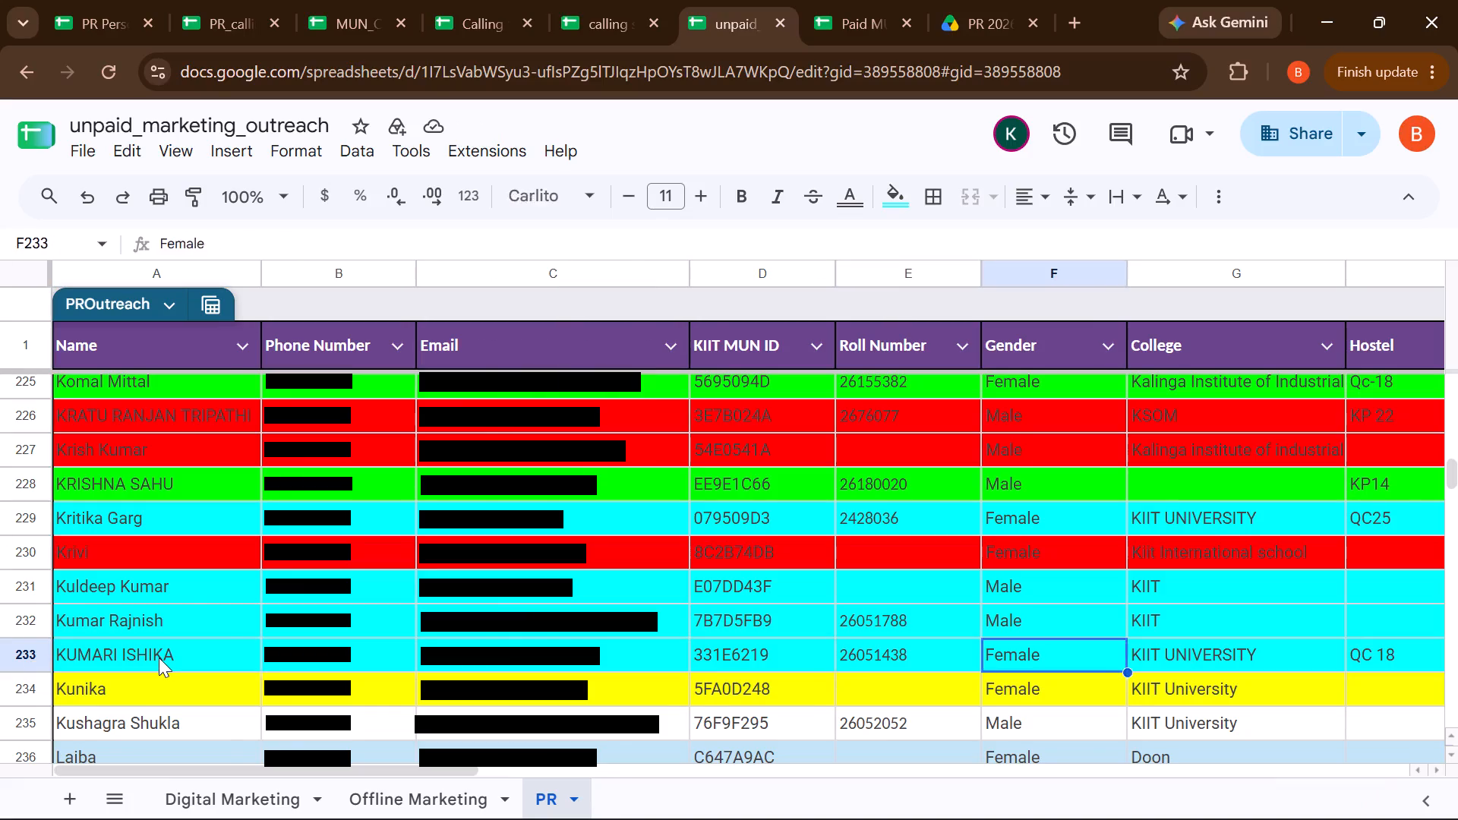
key("Right")
key("Right")
key("Right")
key("Right")
key("Right")
key("Right")
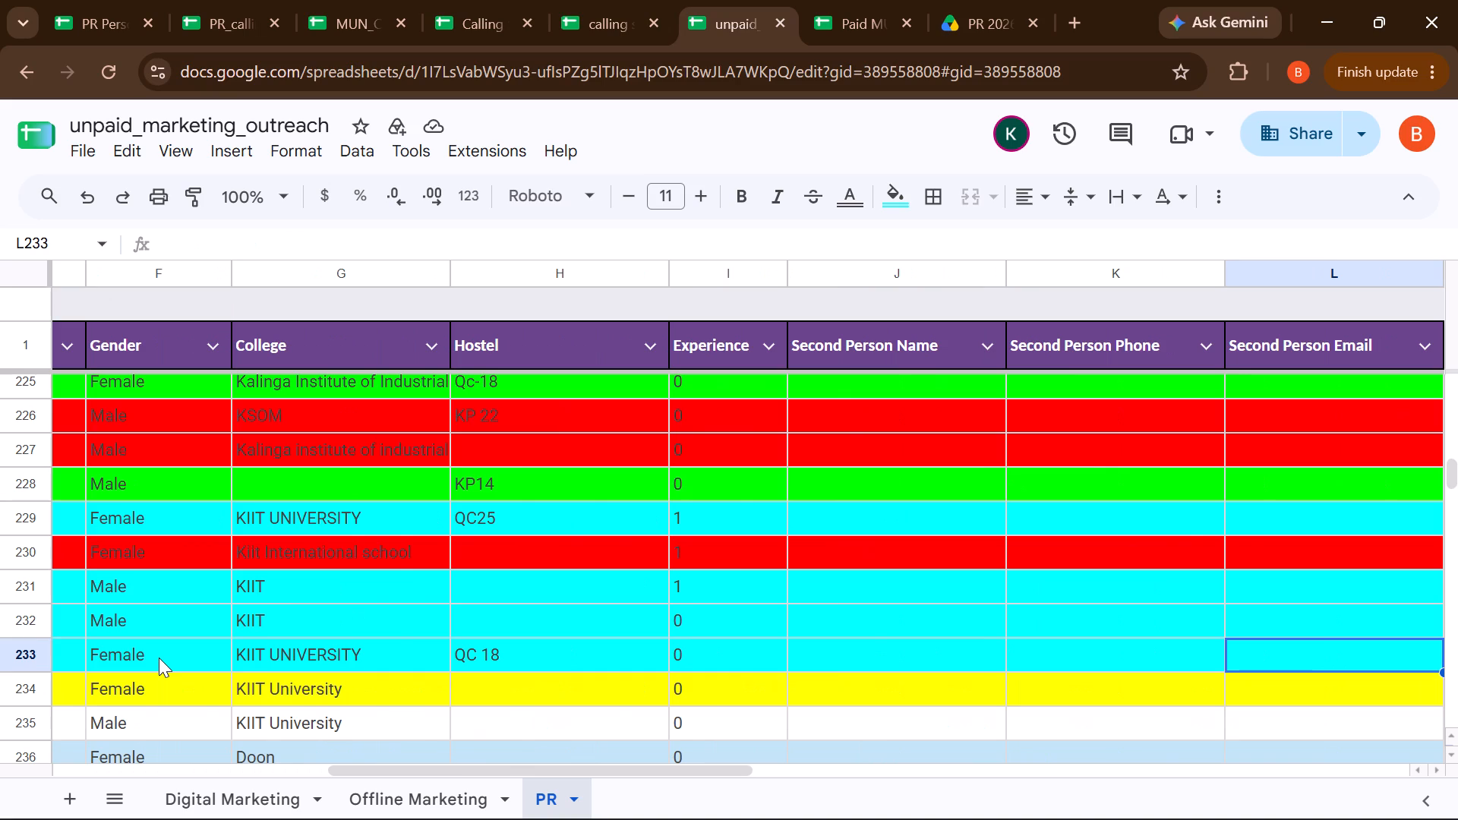
key("Right")
key("Right")
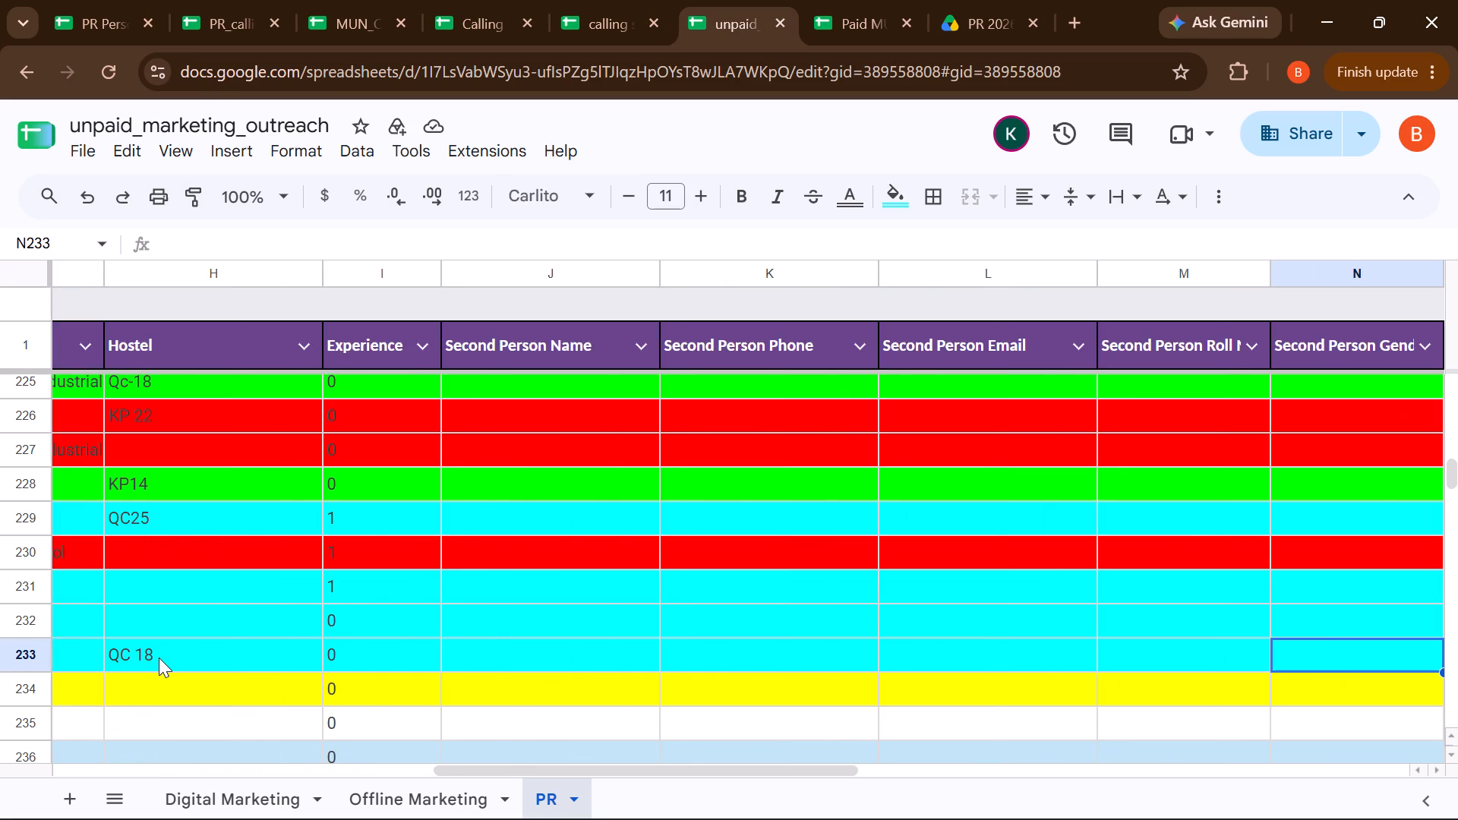
key("Right")
key("Right")
key("Right")
key("Right")
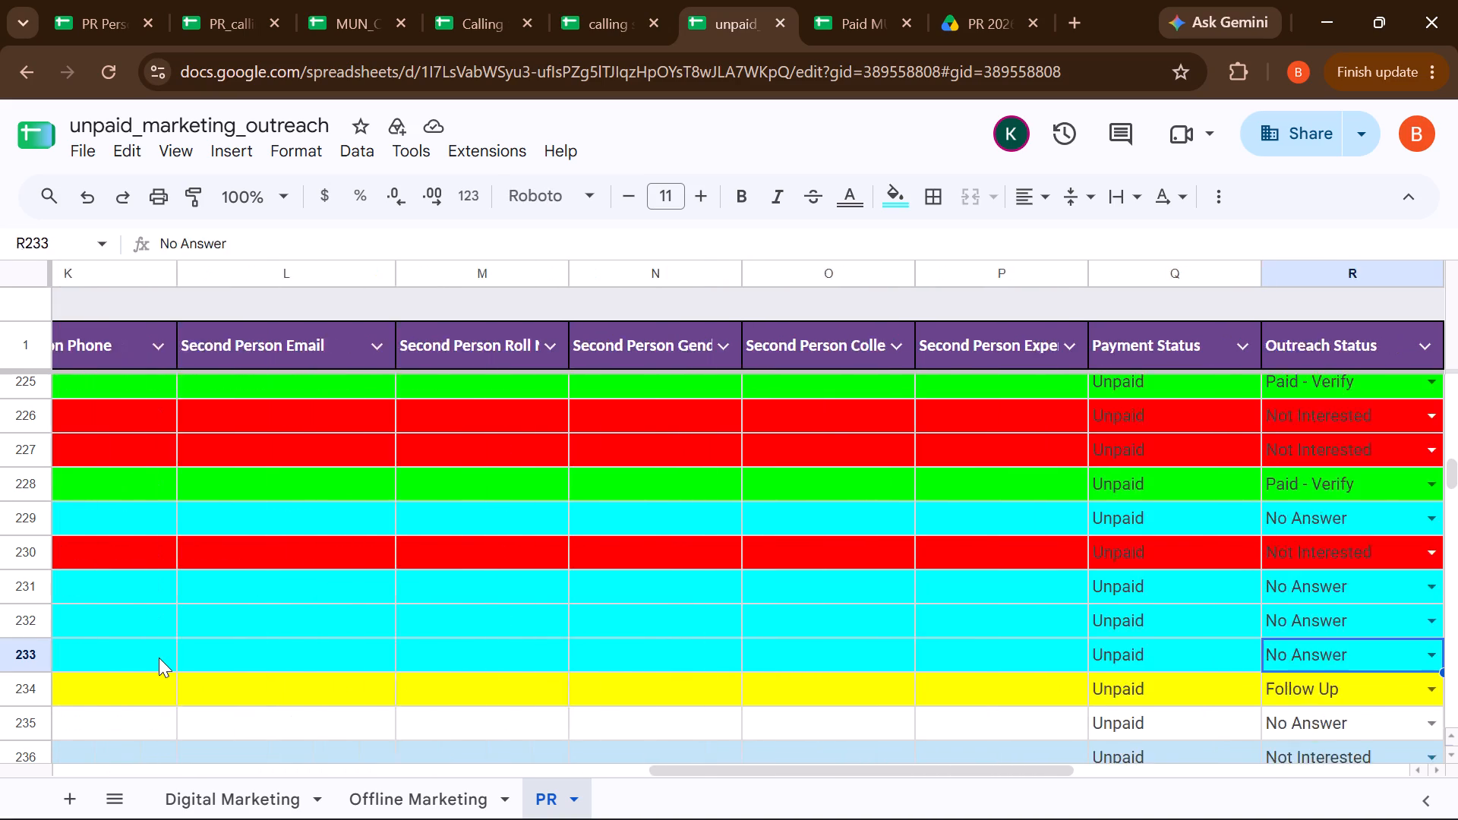
key("Right")
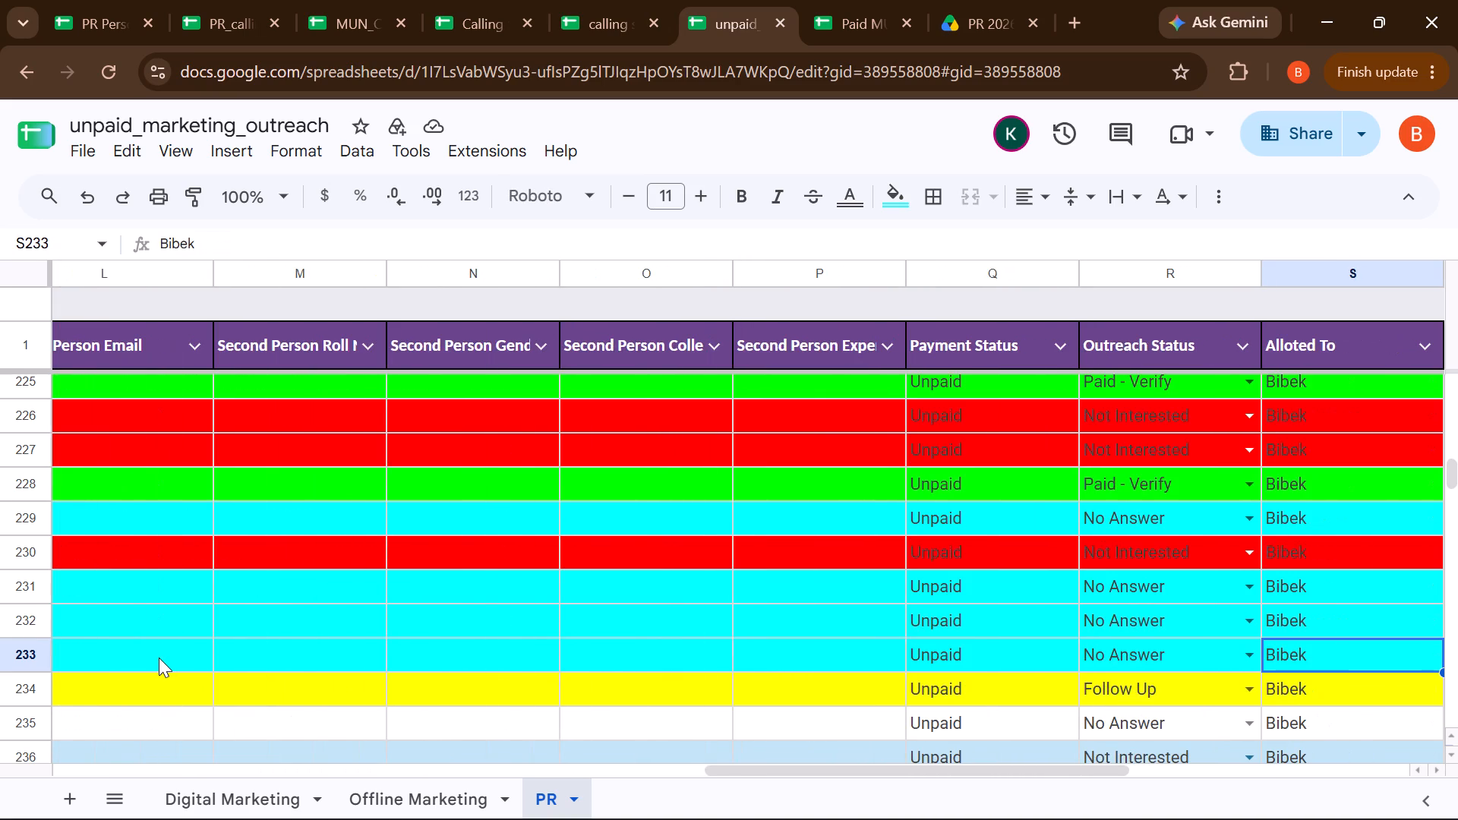
key("Left")
key("Right")
key("Right")
key("Right")
key("Left")
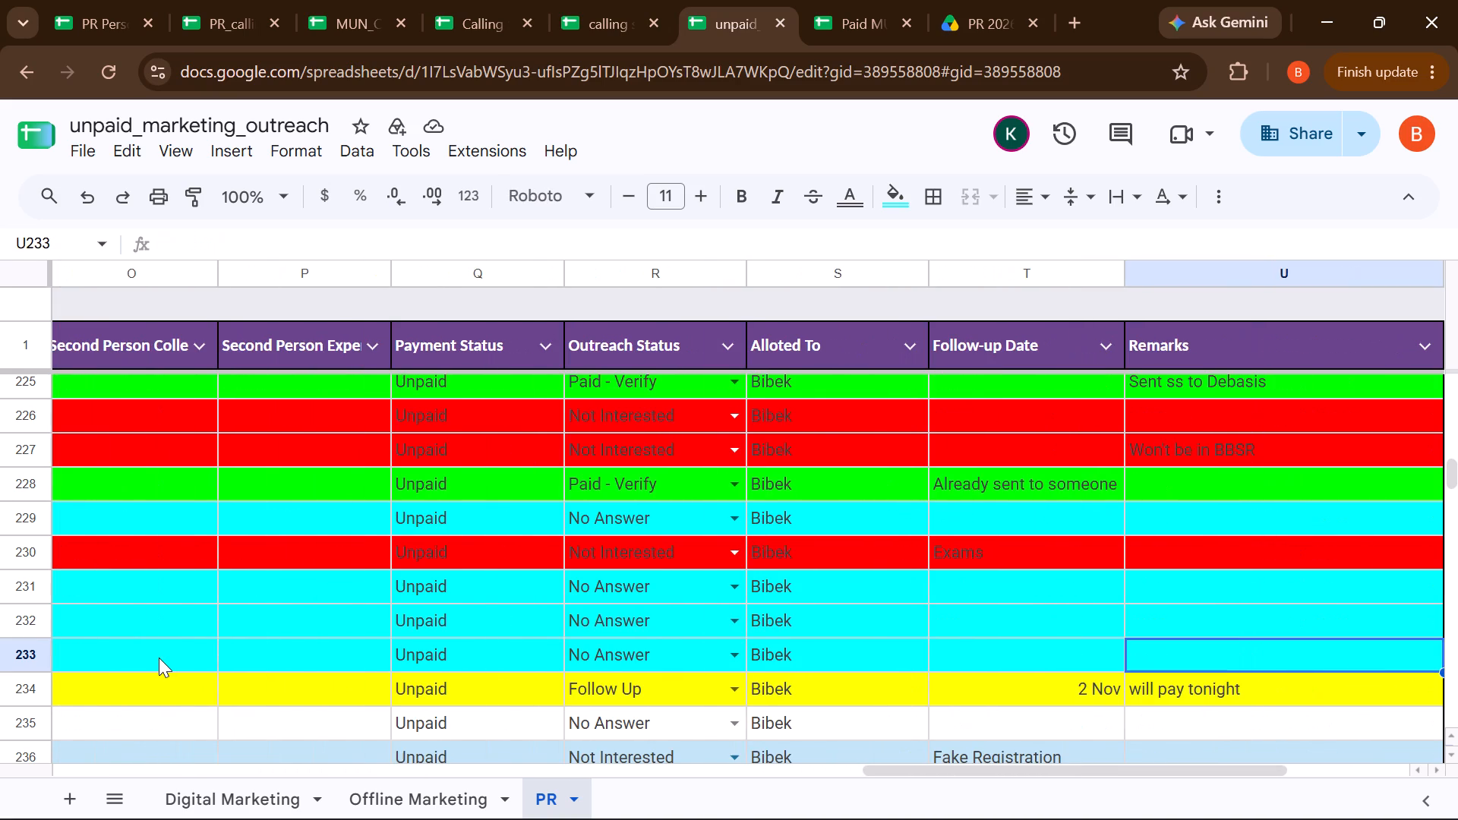
key("Left")
key("Left")
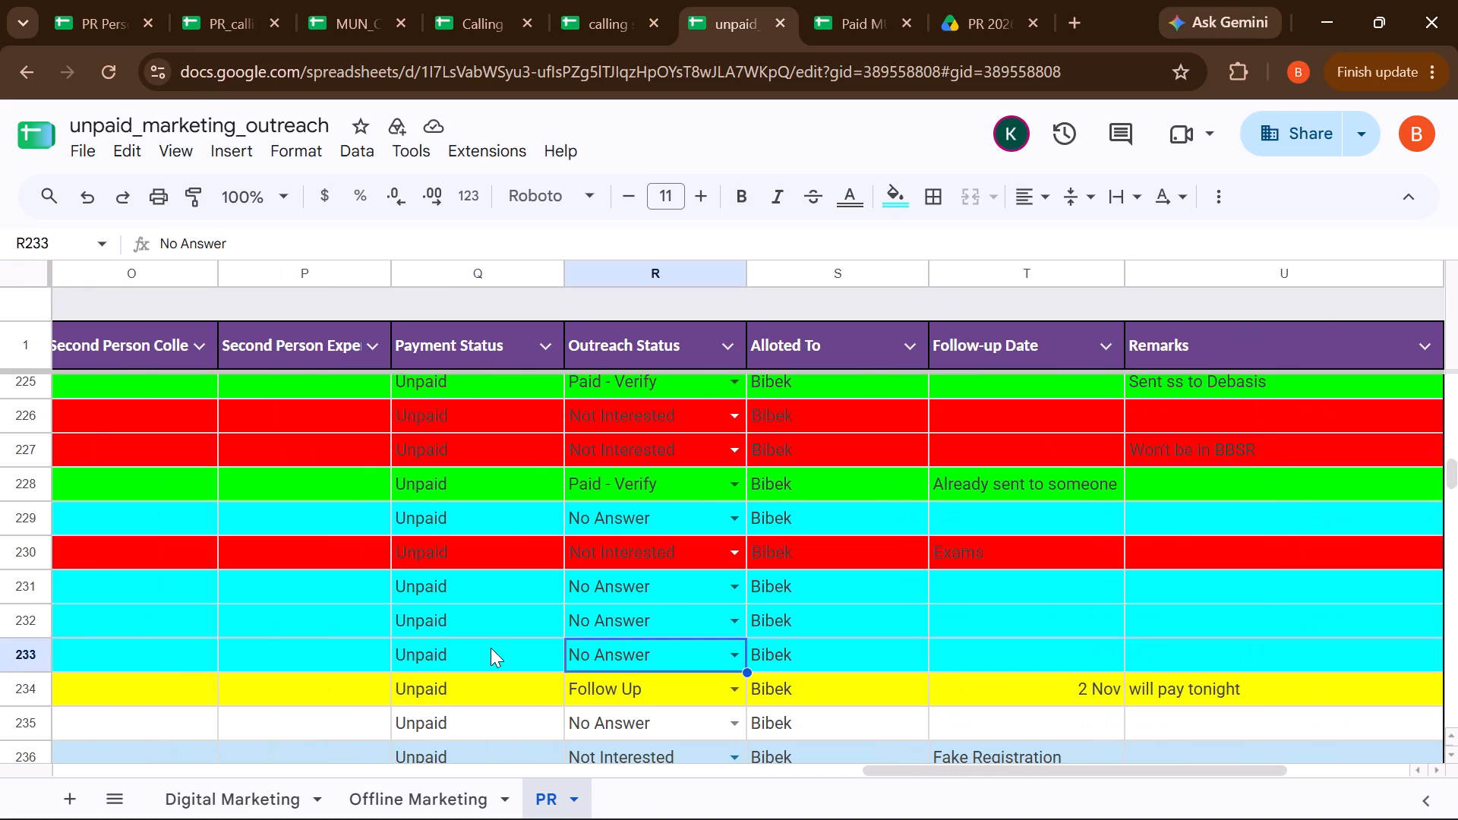
left_click(737, 649)
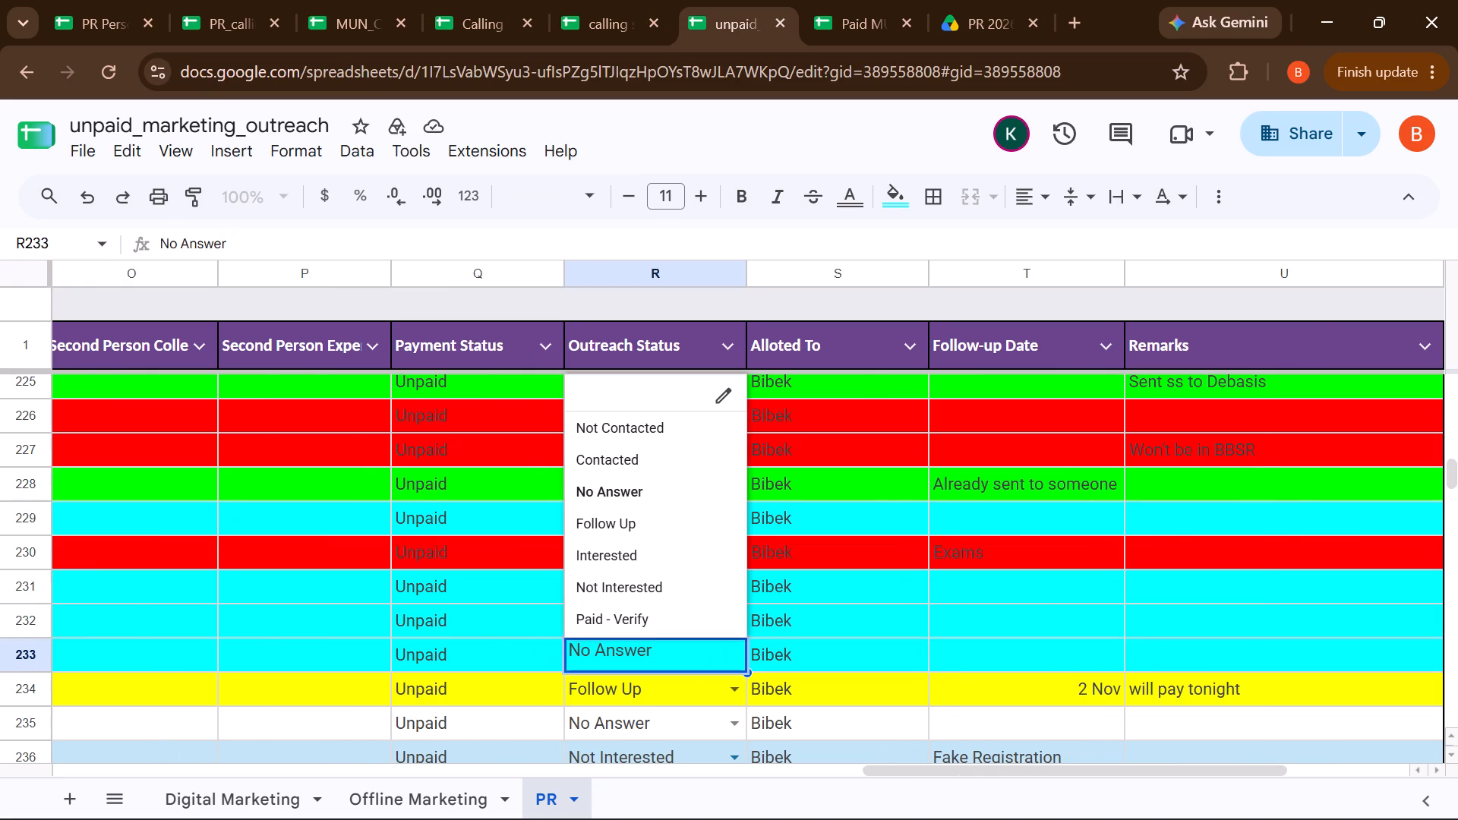
left_click(698, 619)
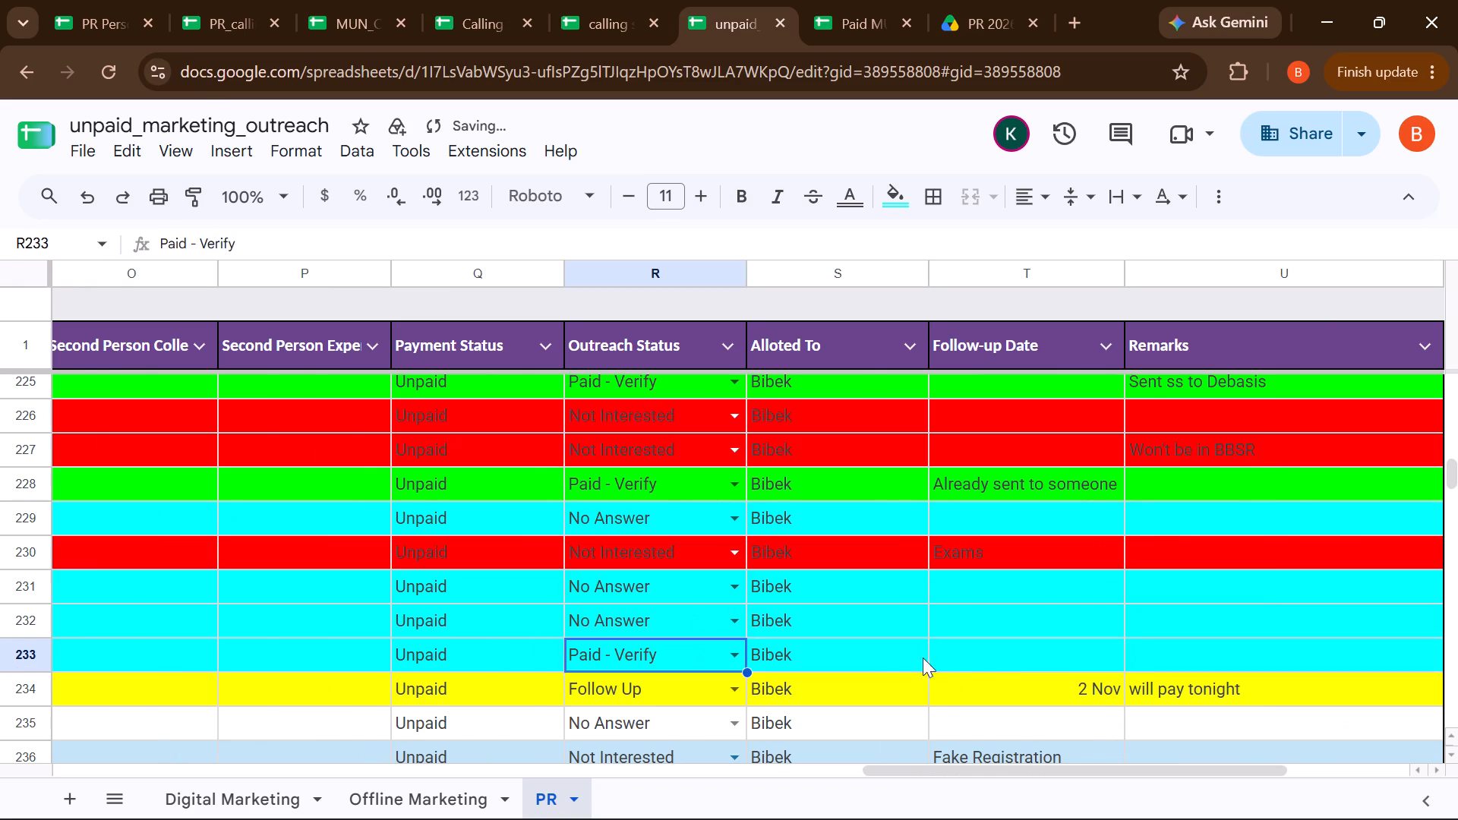
Enter the note "Sent to Adrija" in the Follow-up Date column of row 233.
left_click(986, 654)
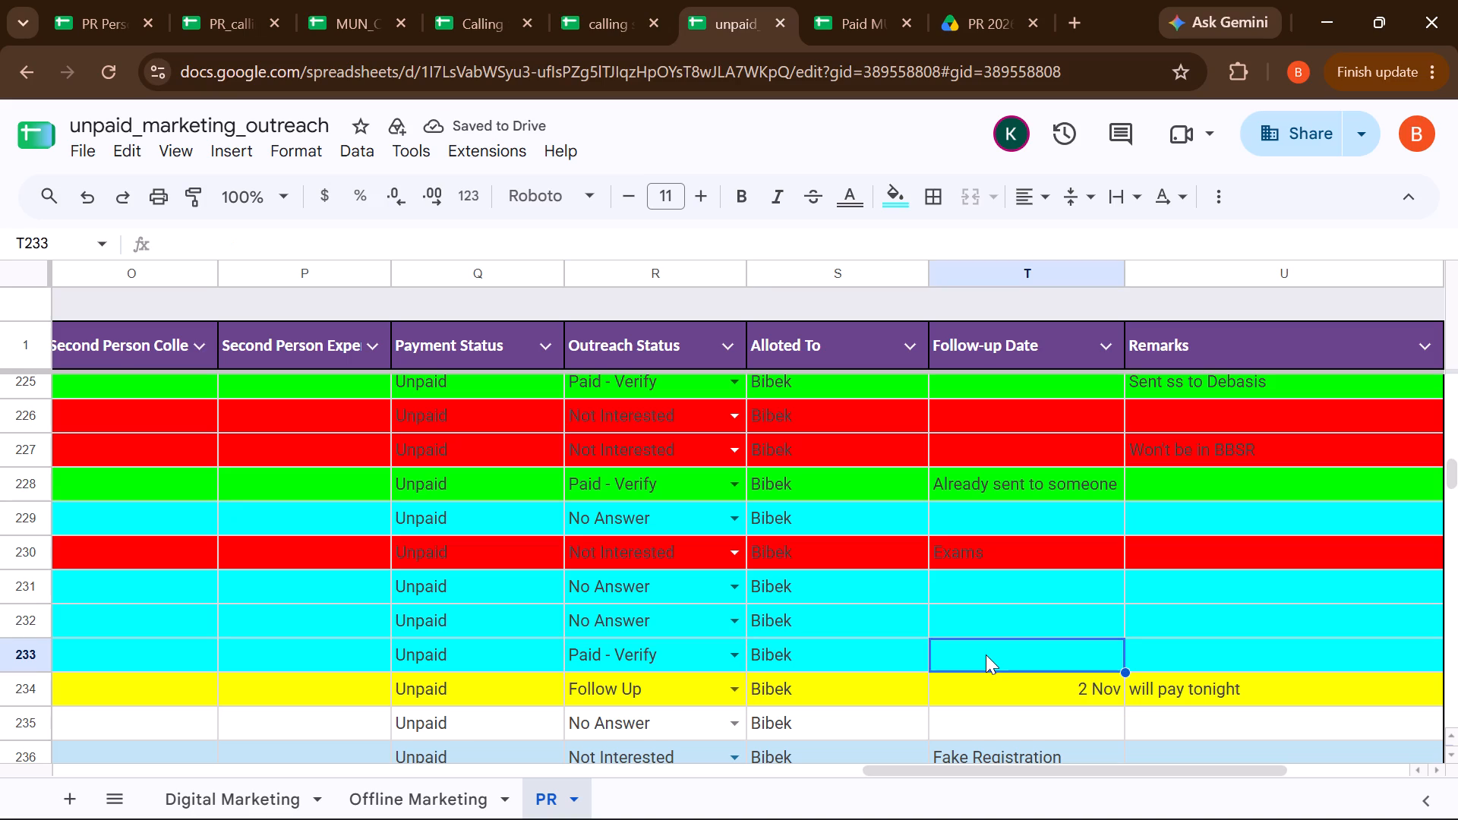
type("Sent t")
key("o")
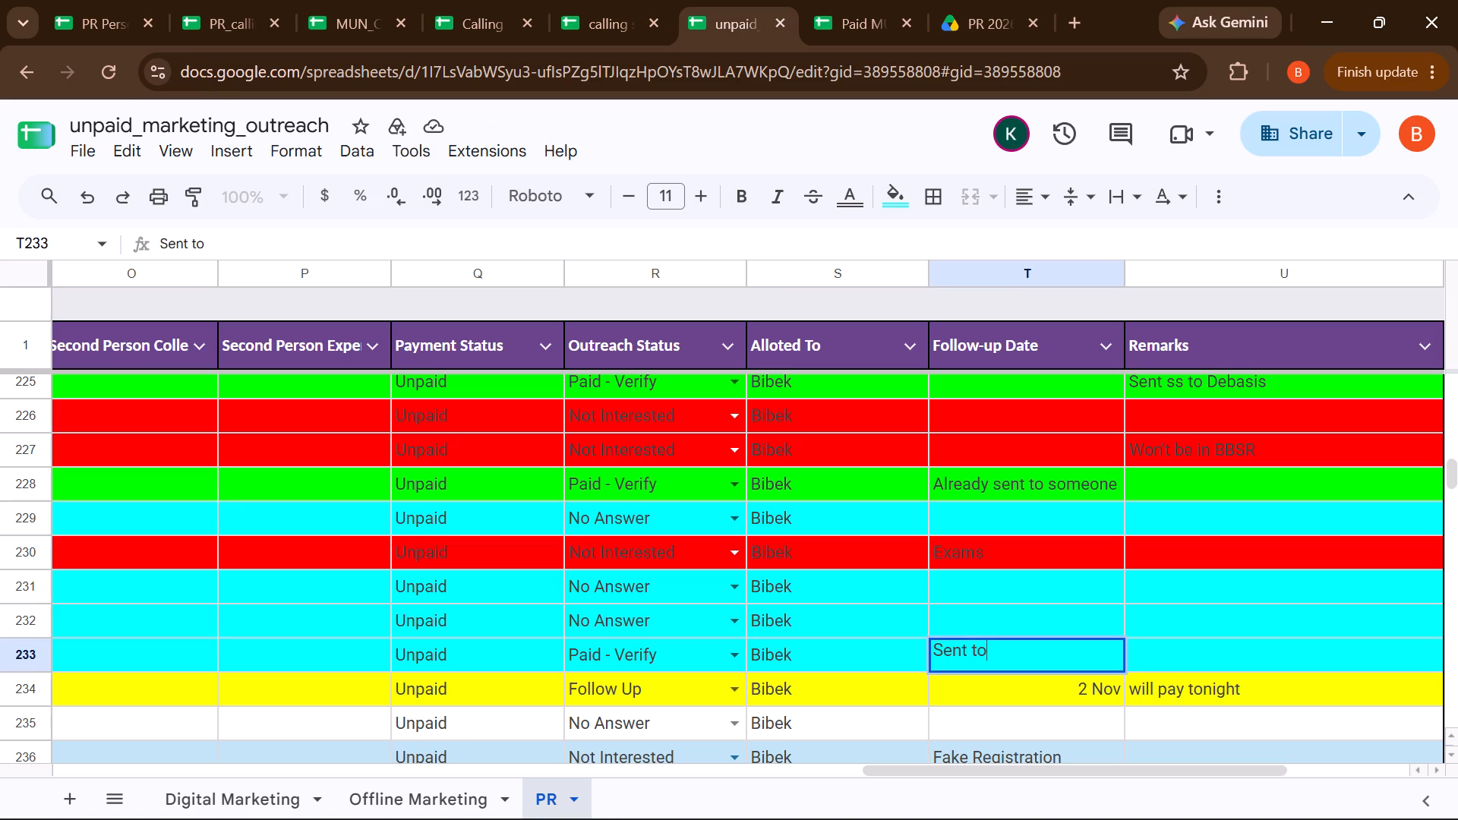
key("space")
type("Adrija")
Fill the whole of row 233 with green, matching the other Paid - Verify rows.
left_click(22, 652)
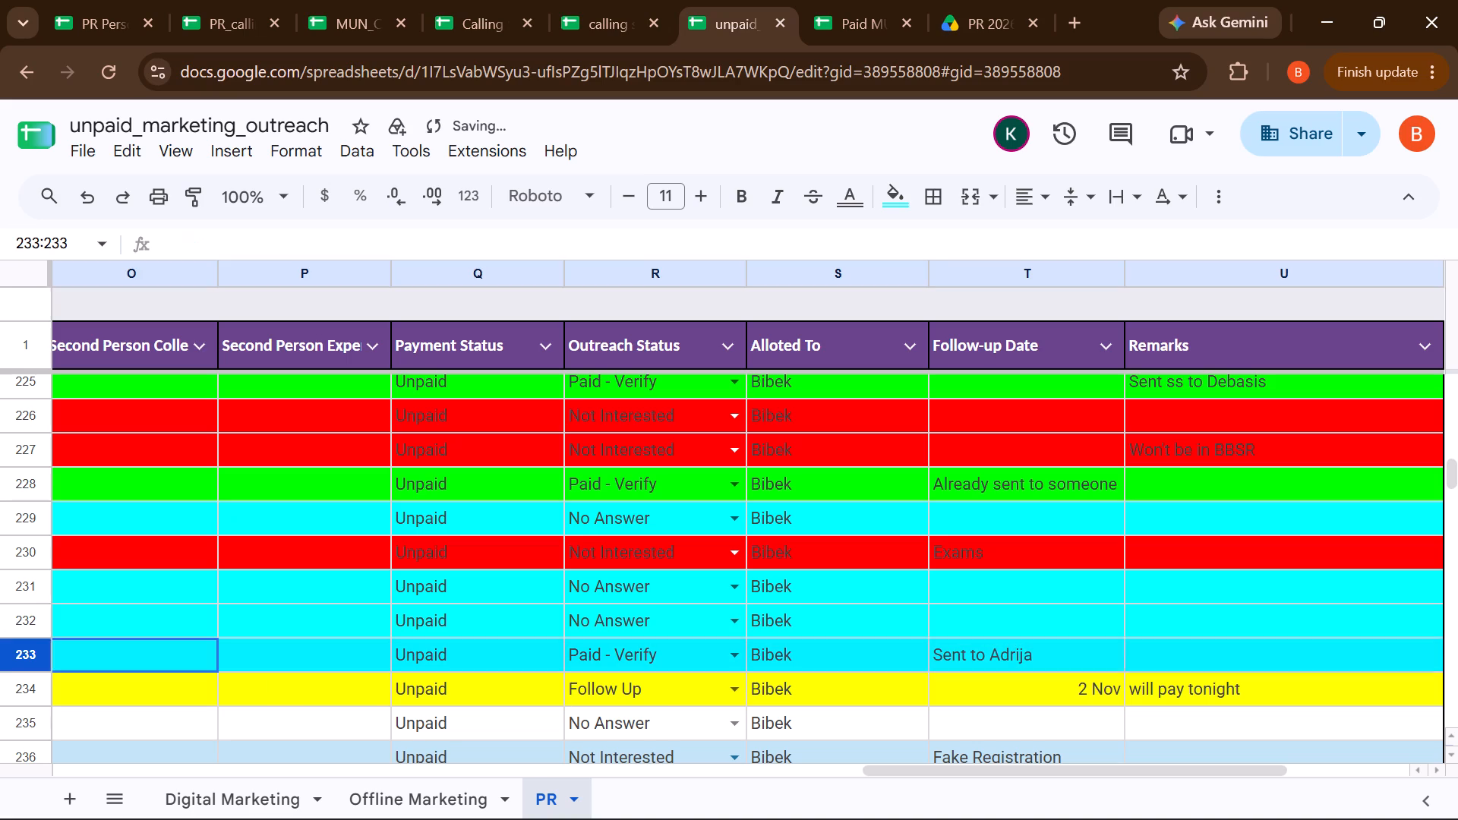
left_click(901, 201)
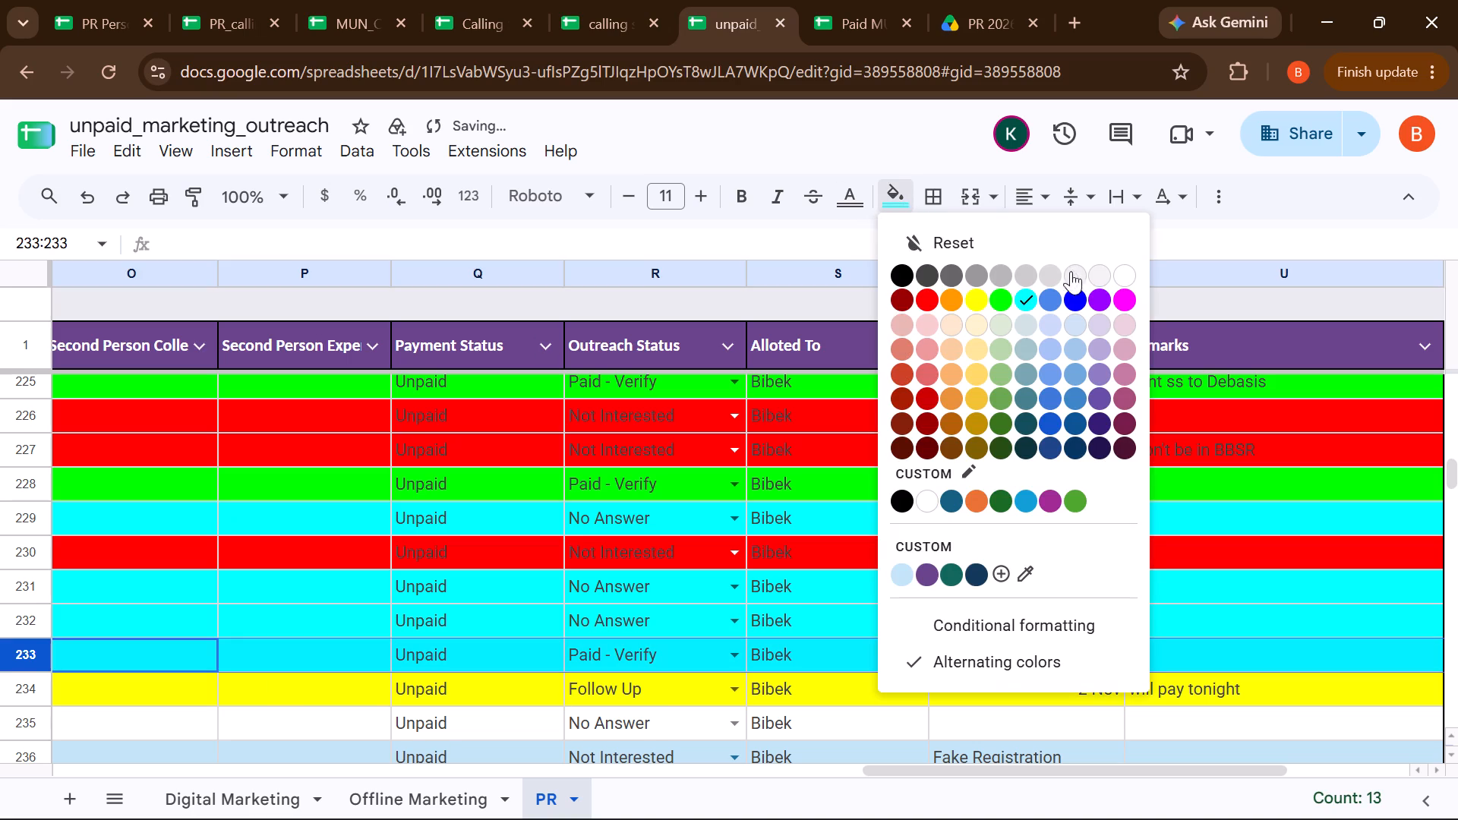
left_click(999, 301)
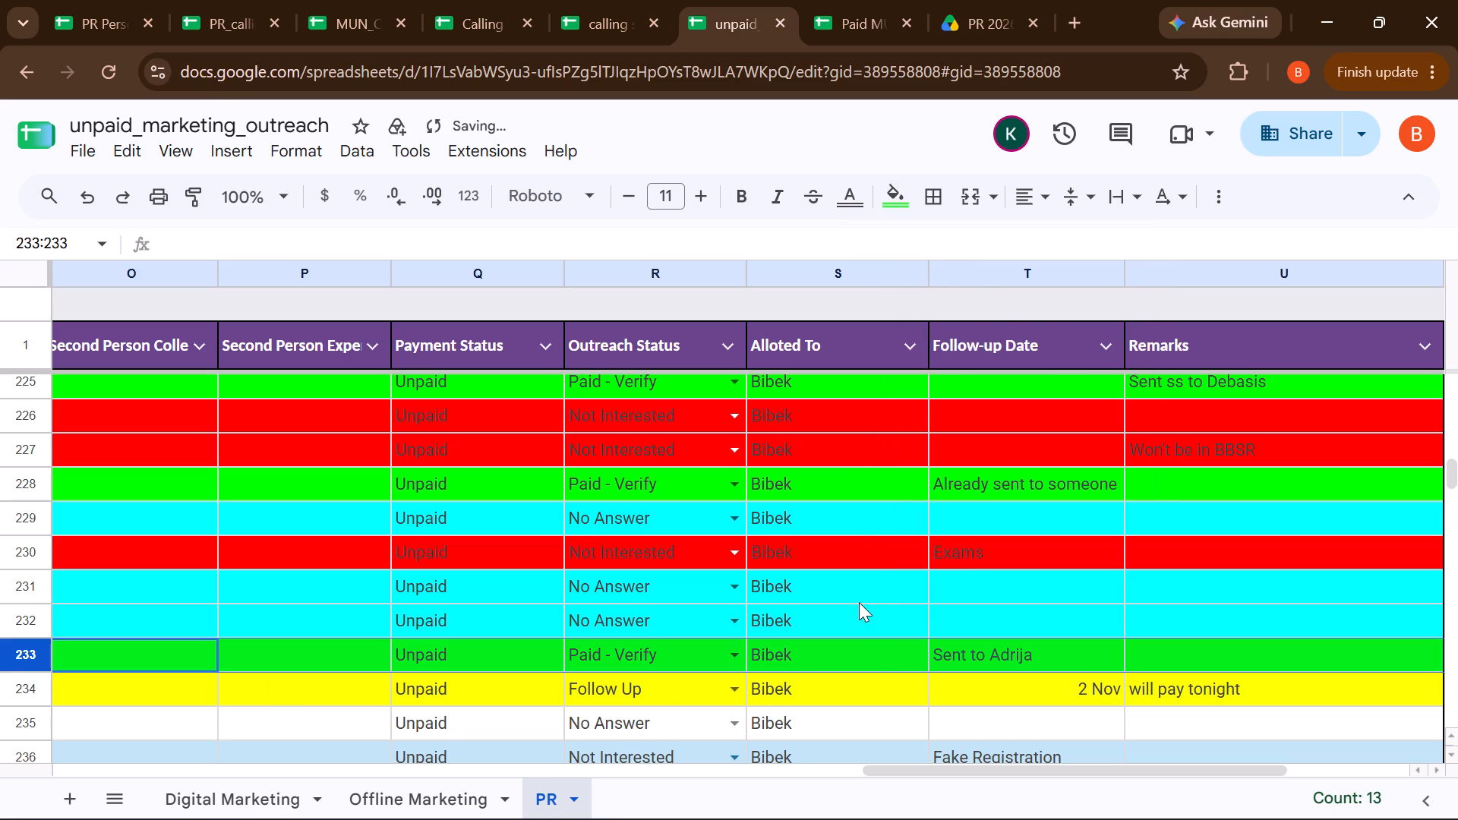
Check the outreach entries of rows 234 and 235, and the registrant name in row 235.
left_click(890, 680)
key("Left")
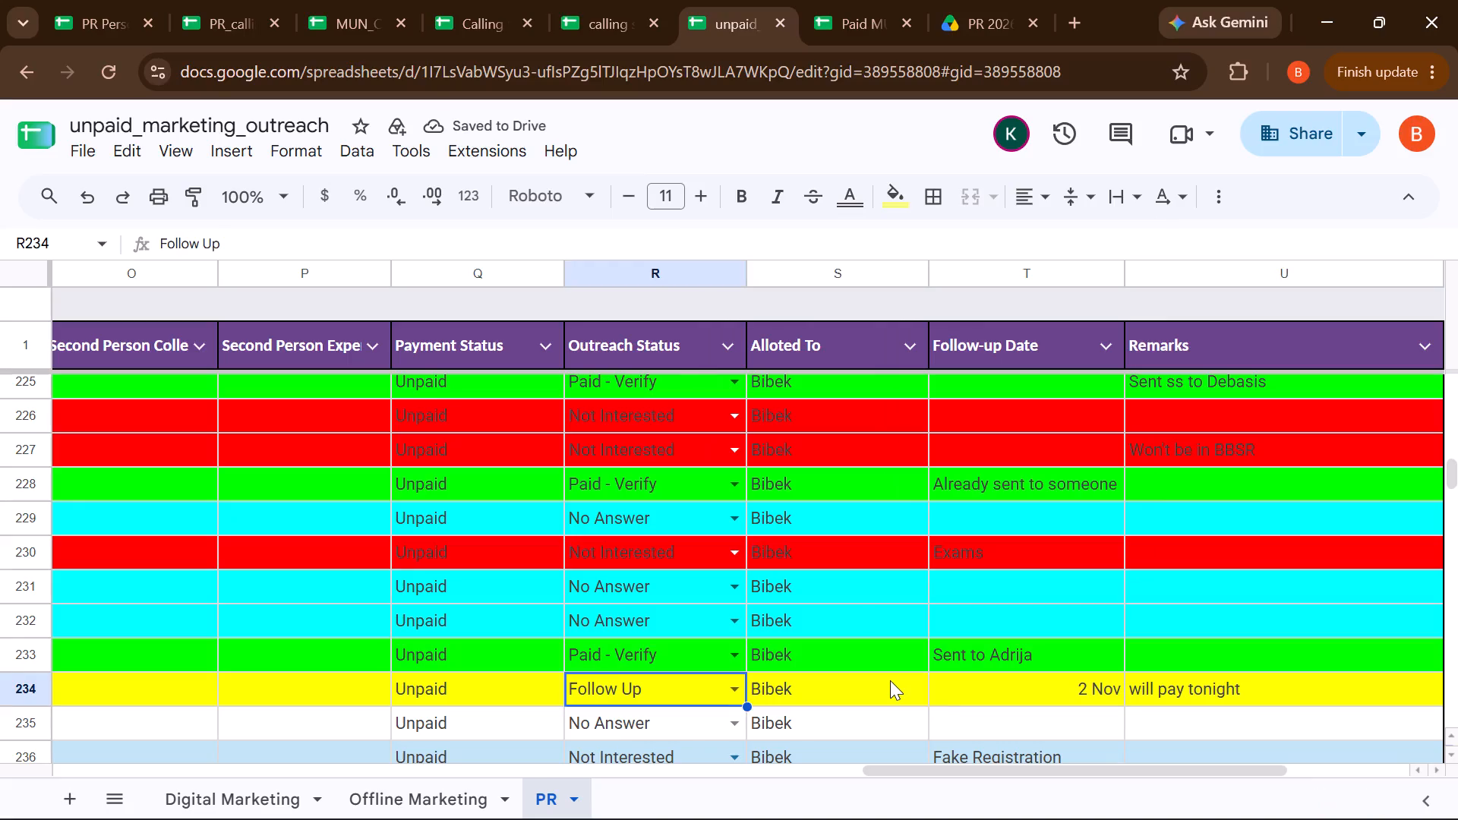
key("Down")
key("Right")
key("Up")
key("Down")
key("Left")
key("Left")
key("Left")
key("Left")
key("Left")
key("Left")
key("Left")
key("Left")
key("Left")
key("Left")
key("Left")
key("Left")
key("Left")
key("Left")
key("Left")
key("Left")
key("Left")
key("Left")
key("Left")
key("Left")
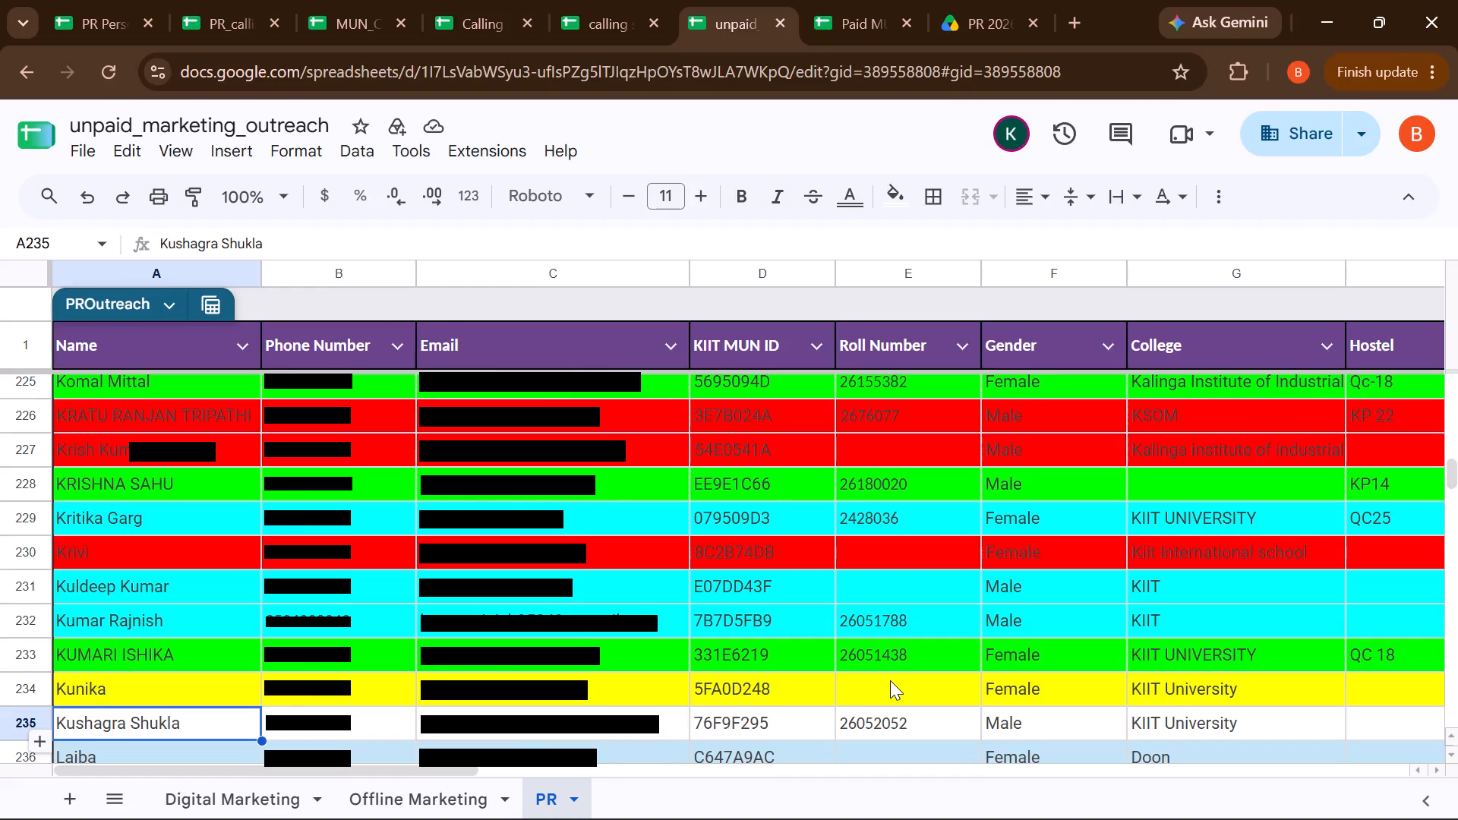
Review the registrant details in rows 235 to 245, below the colour-coded block, returning to row 235.
scroll(890, 680, "down", 1)
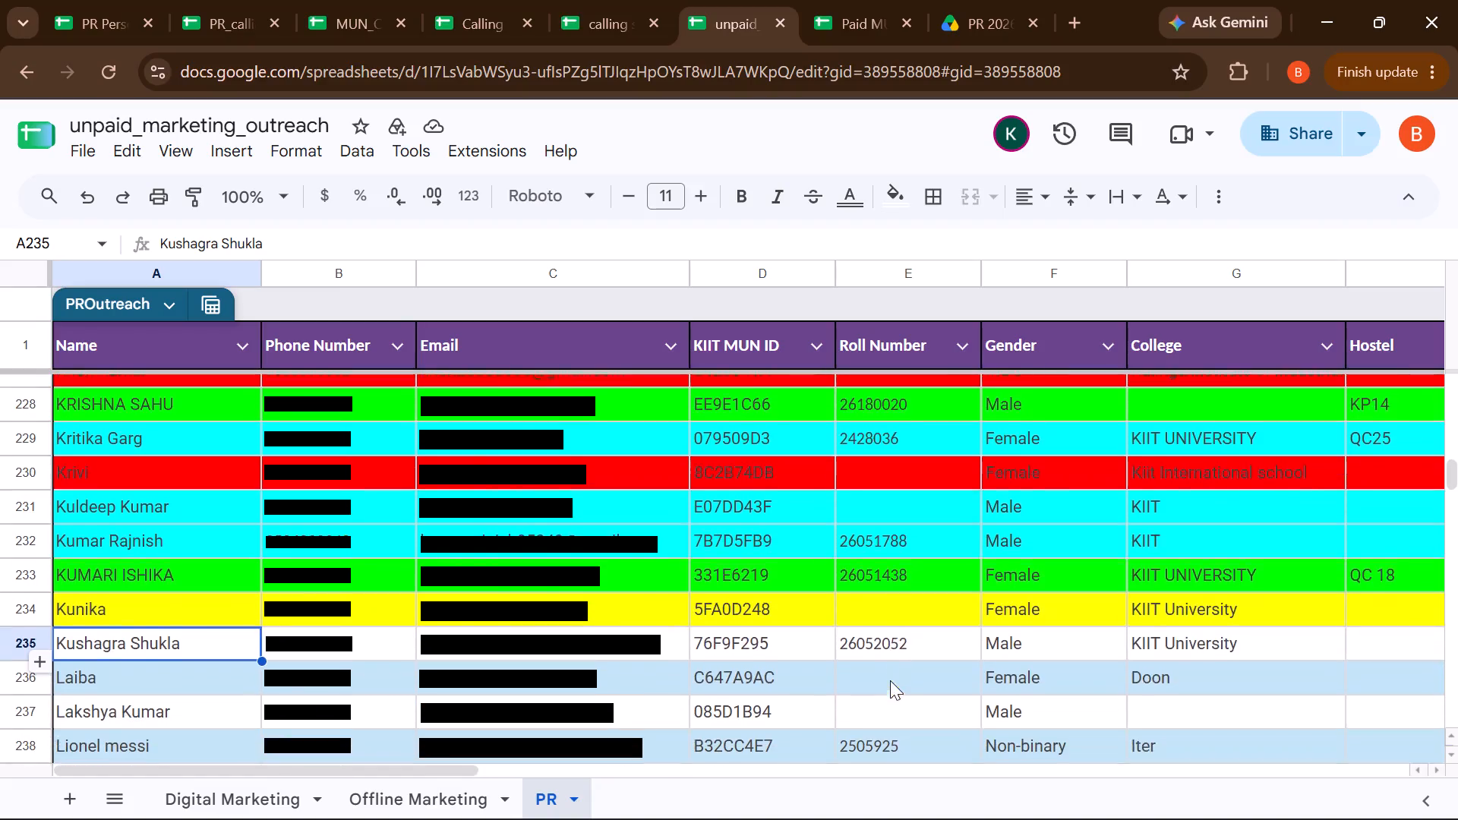
scroll(890, 680, "down", 2)
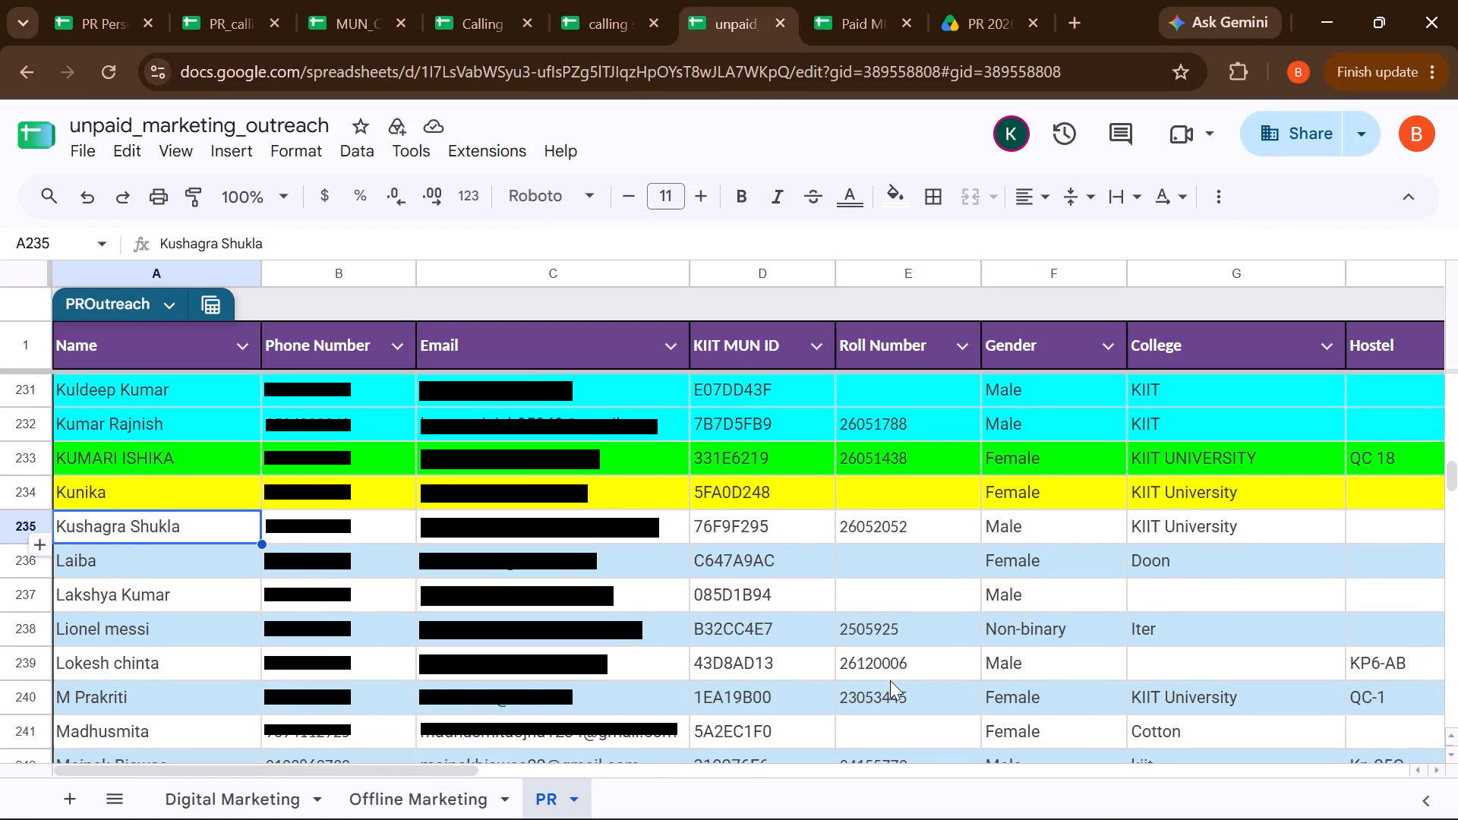
scroll(890, 680, "down", 1)
scroll(890, 680, "right", 1)
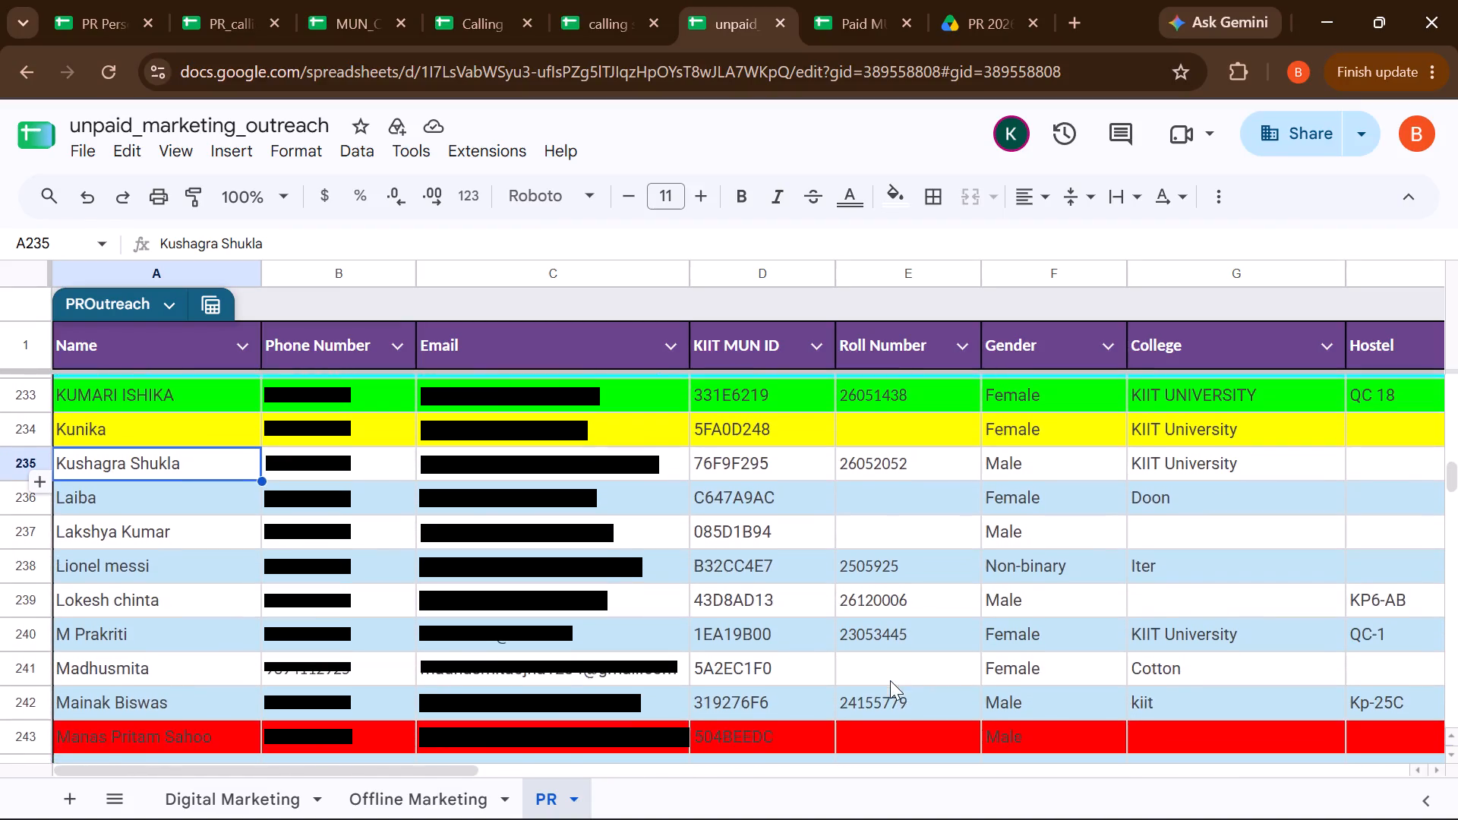
scroll(890, 680, "right", 2)
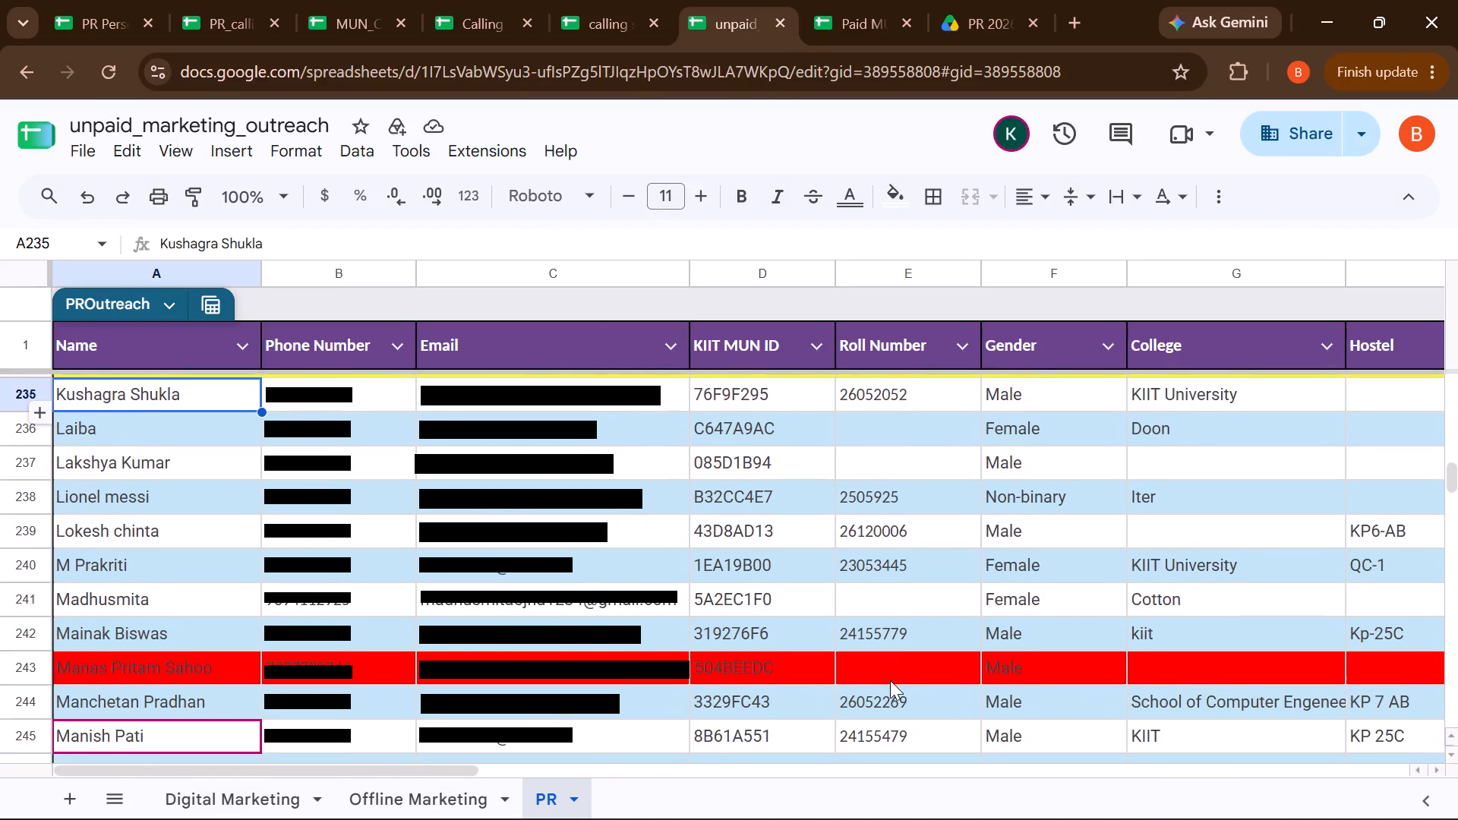
scroll(890, 680, "right", 1)
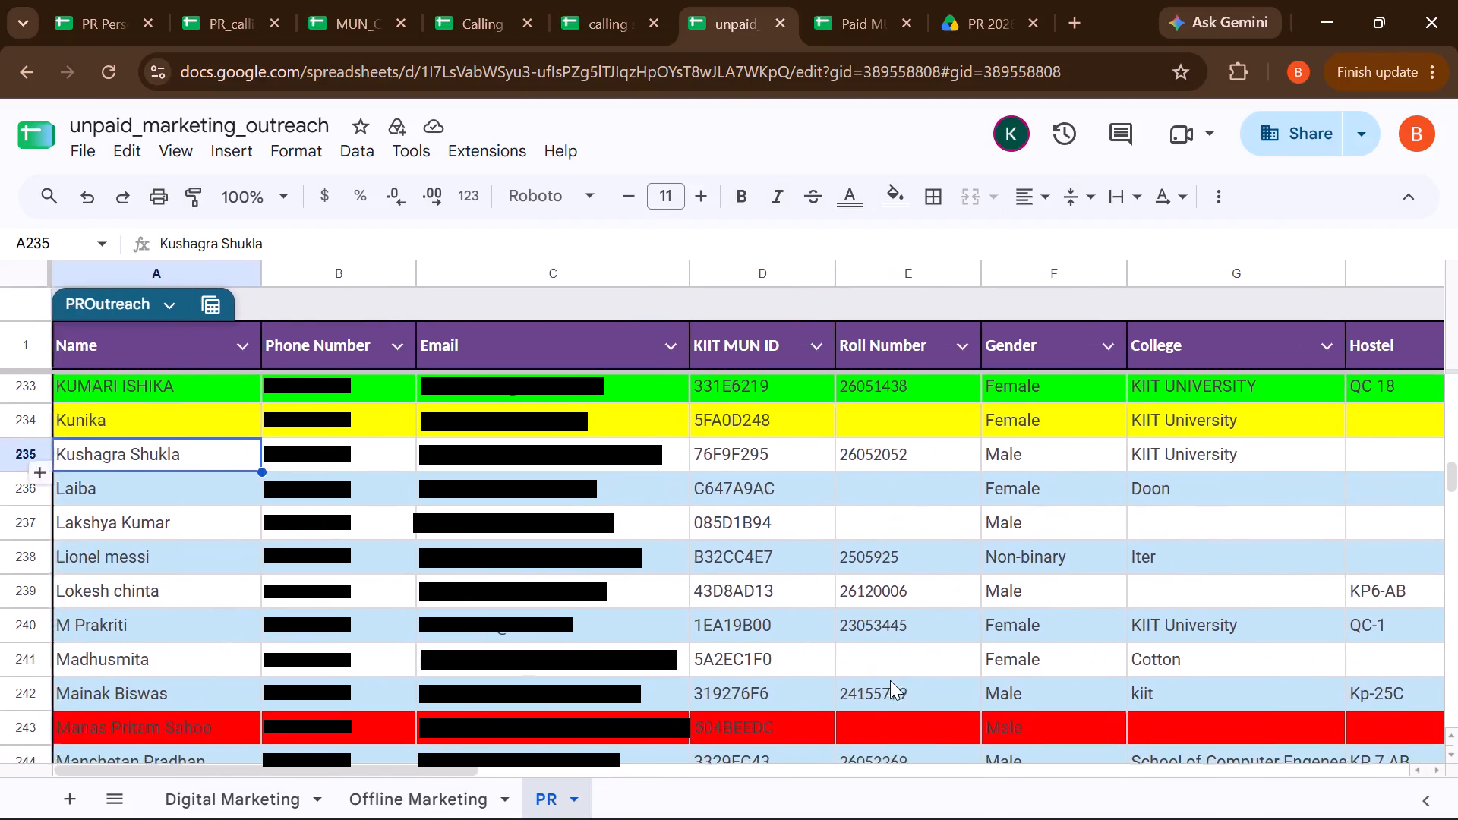
scroll(890, 680, "right", 2)
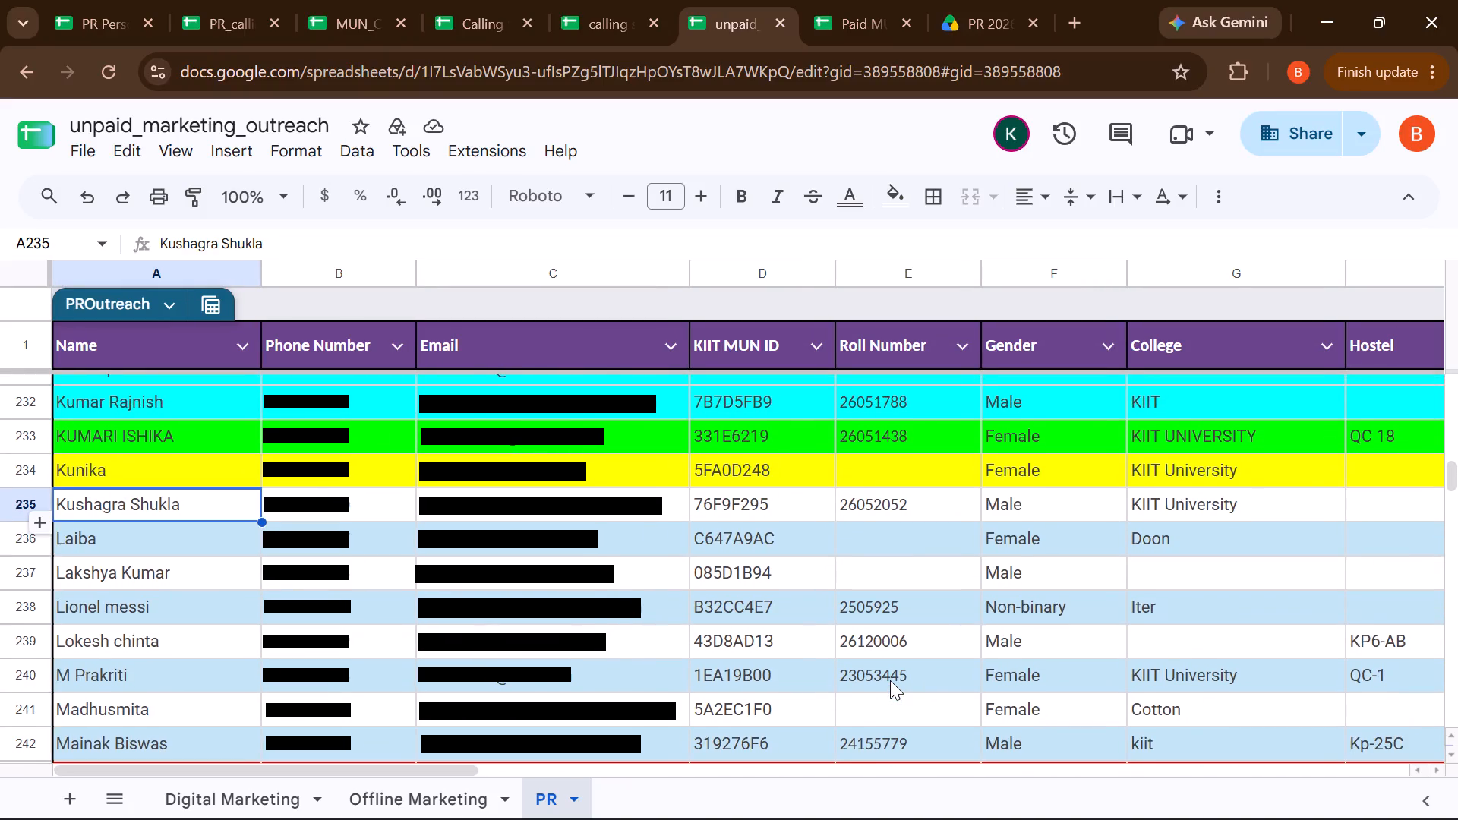
scroll(890, 680, "right", 1)
key("Right")
key("Right")
key("Right")
key("Right")
key("Right")
key("Right")
key("Right")
key("Right")
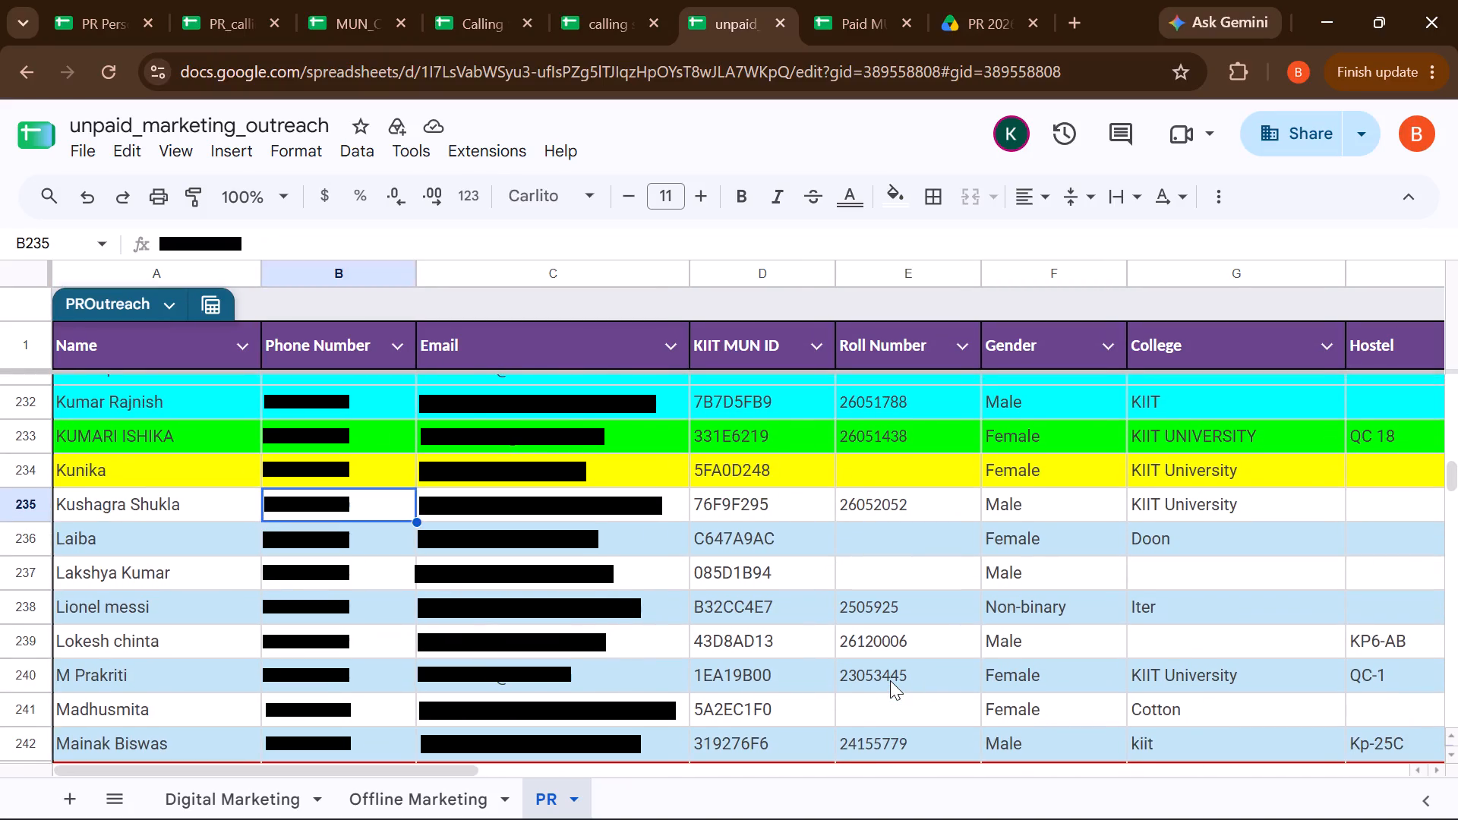
key("Right")
key("Left")
key("Left")
key("Left")
key("Left")
key("Left")
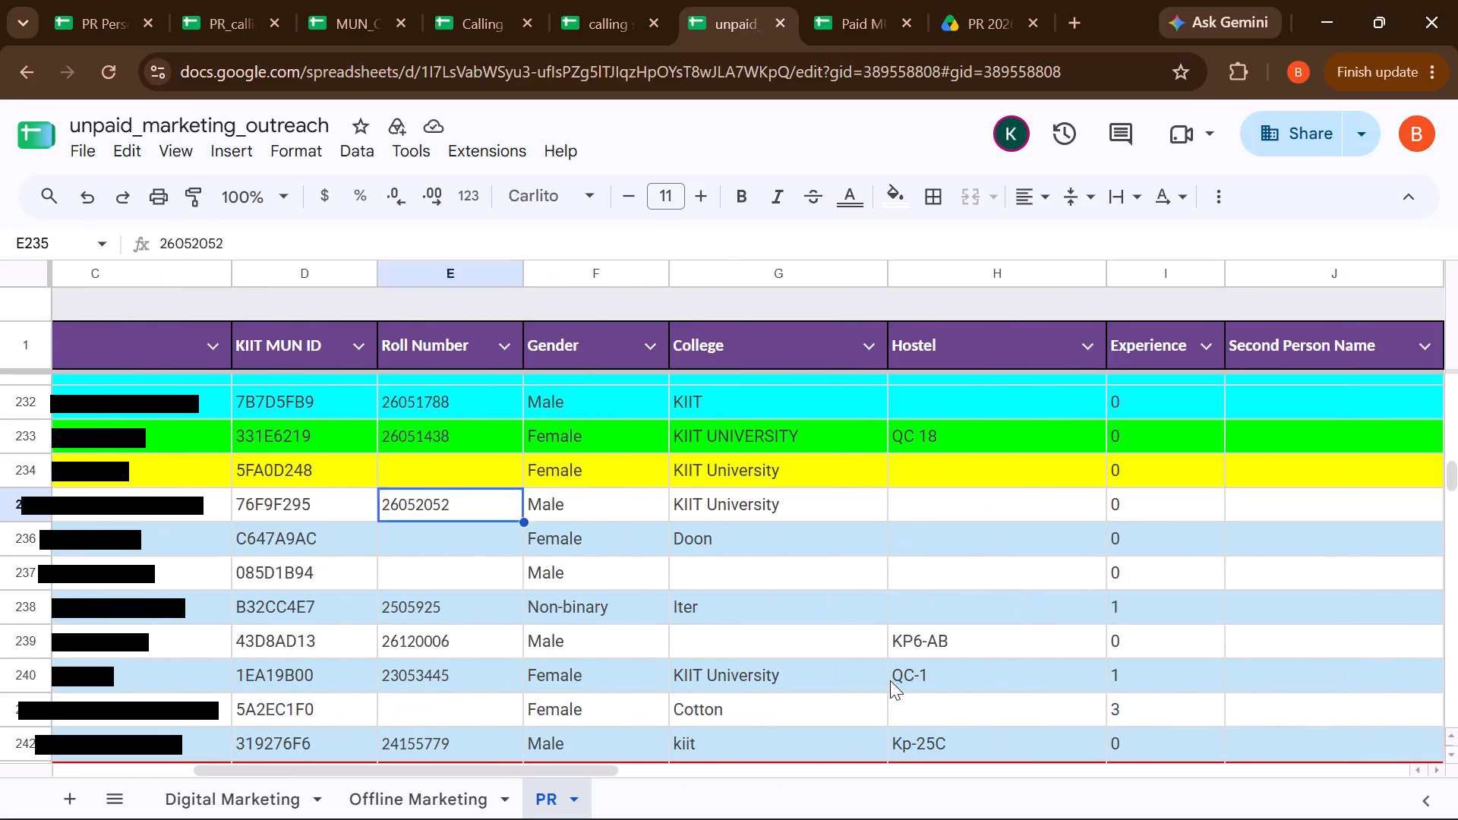
Check the outreach status, allotment, follow-up date and remarks entries for row 235.
key("Right")
key("Right")
key("Right")
key("Right")
key("Right")
key("Right")
key("Right")
key("Right")
key("Right")
key("Right")
key("Right")
key("Right")
key("Right")
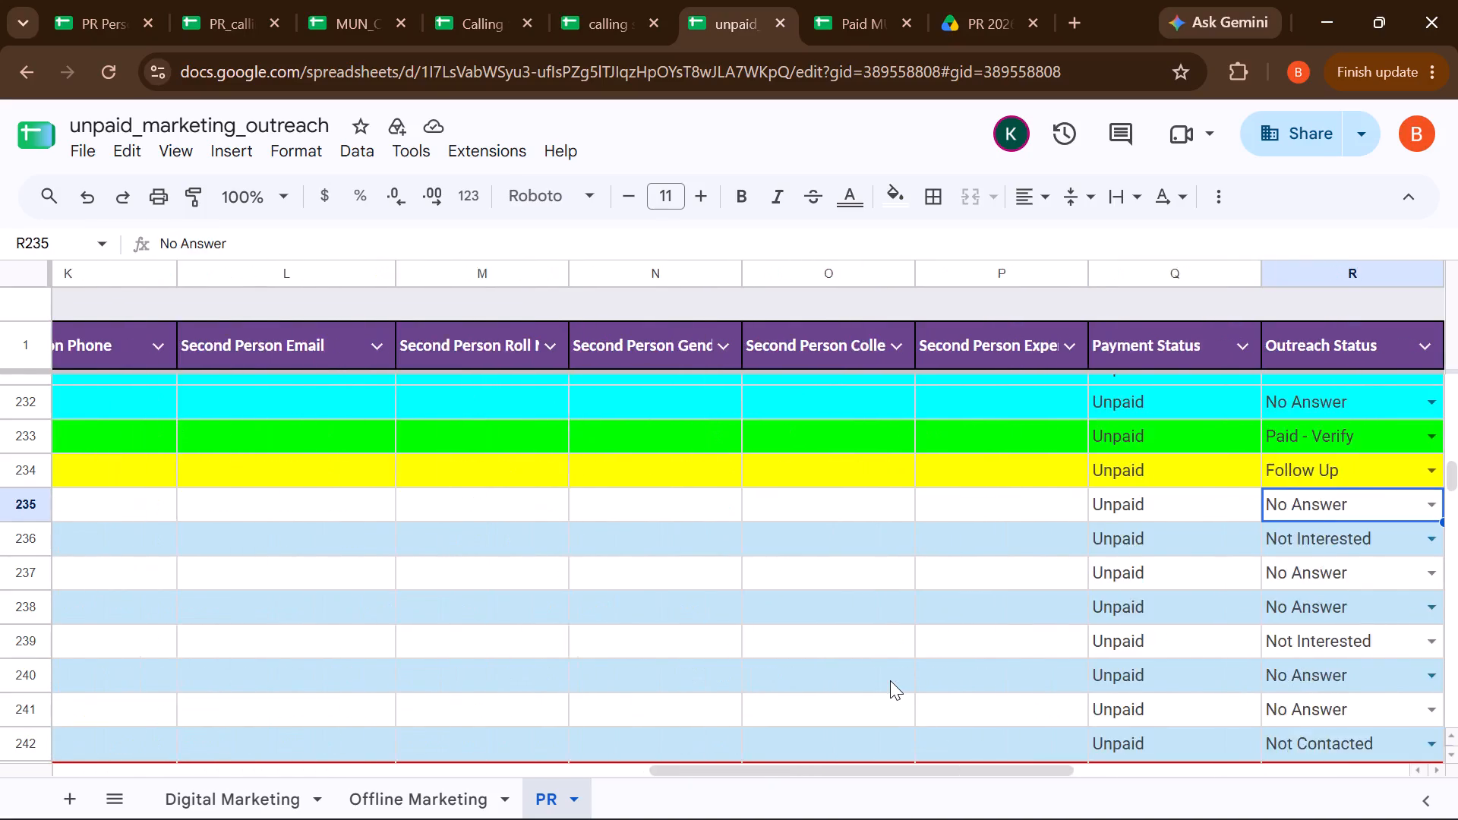
key("Right")
key("Right")
key("Left")
key("Left")
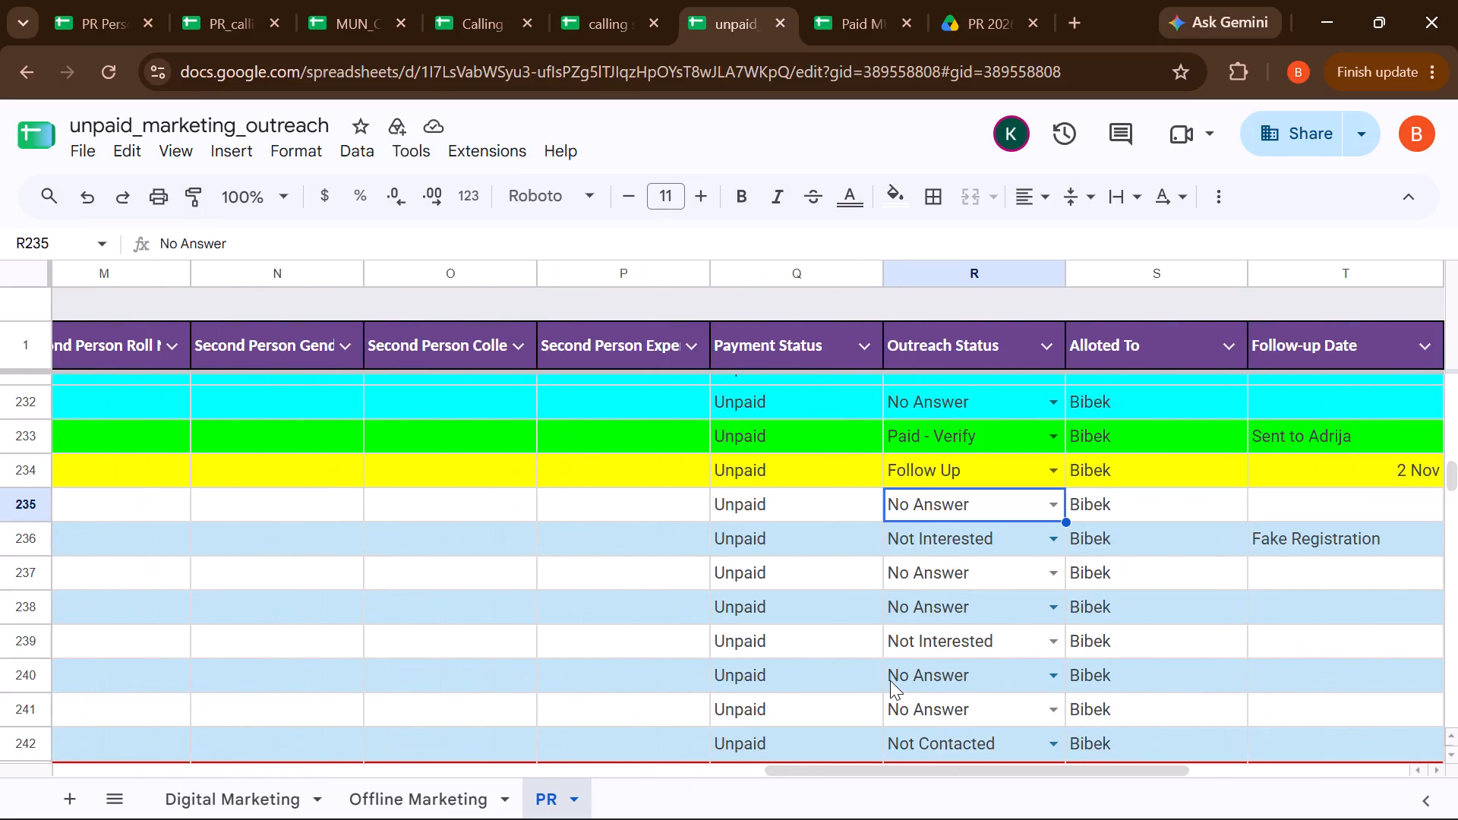
key("Right")
key("Right")
key("Right")
key("Right")
key("Right")
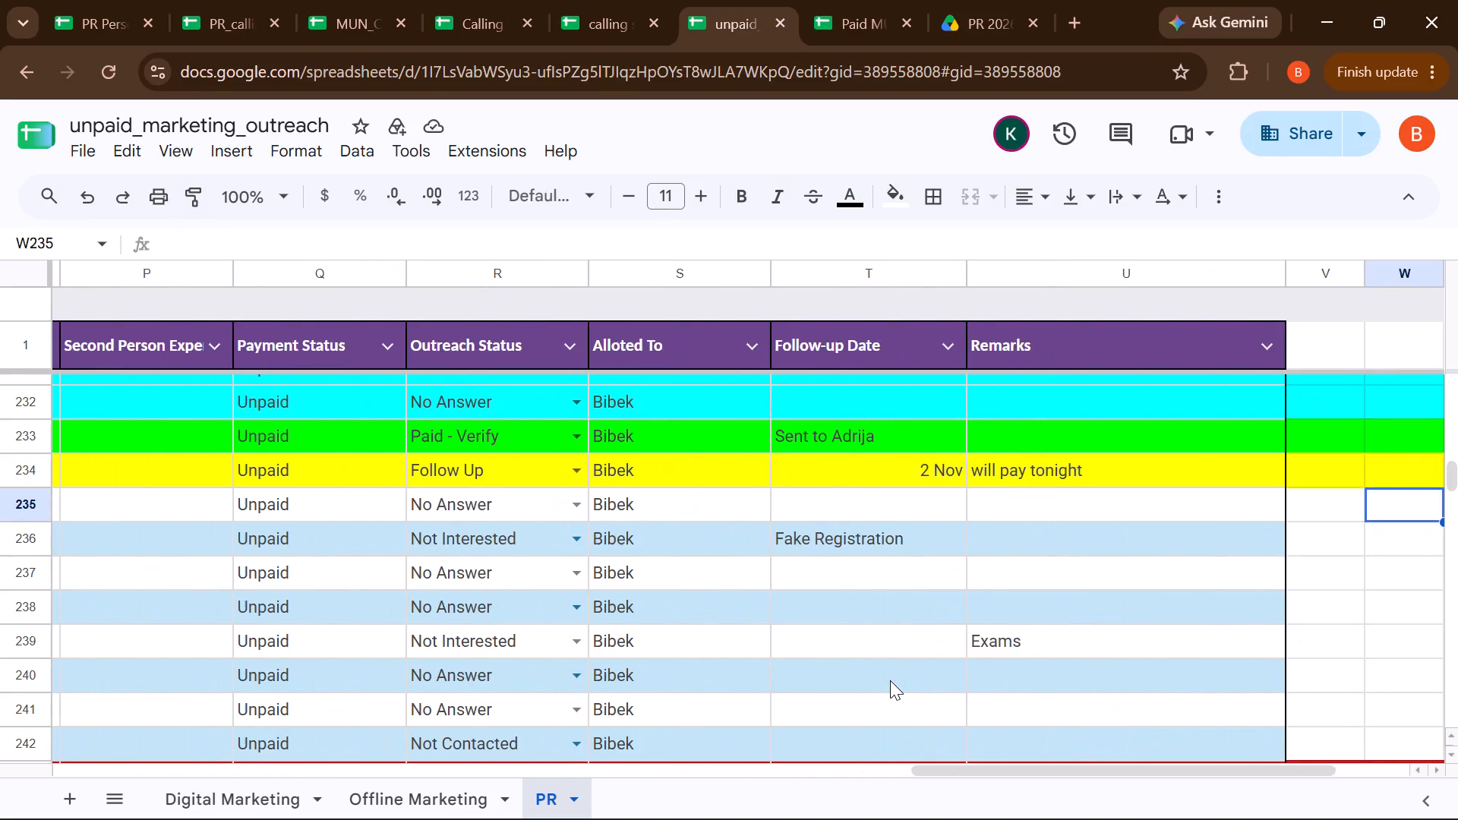
Fill the whole of row 235 with red.
key("Left")
key("Left")
key("Left")
key("Left")
key("Left")
key("Left")
key("Left")
key("Left")
key("Left")
key("Left")
key("Left")
key("Left")
key("Left")
key("Left")
key("Left")
key("Left")
key("Left")
key("Left")
key("Left")
key("Left")
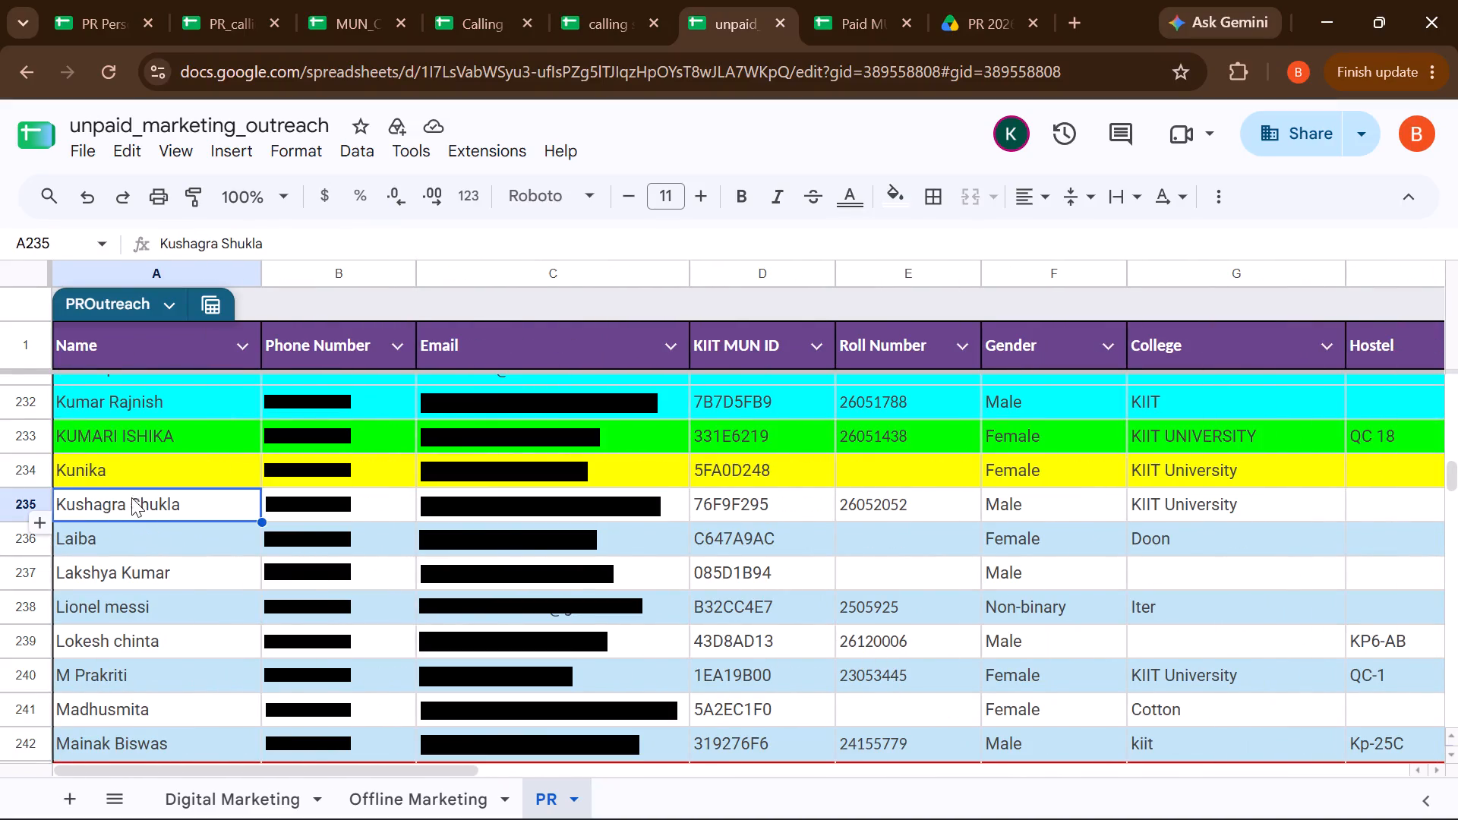
left_click(36, 496)
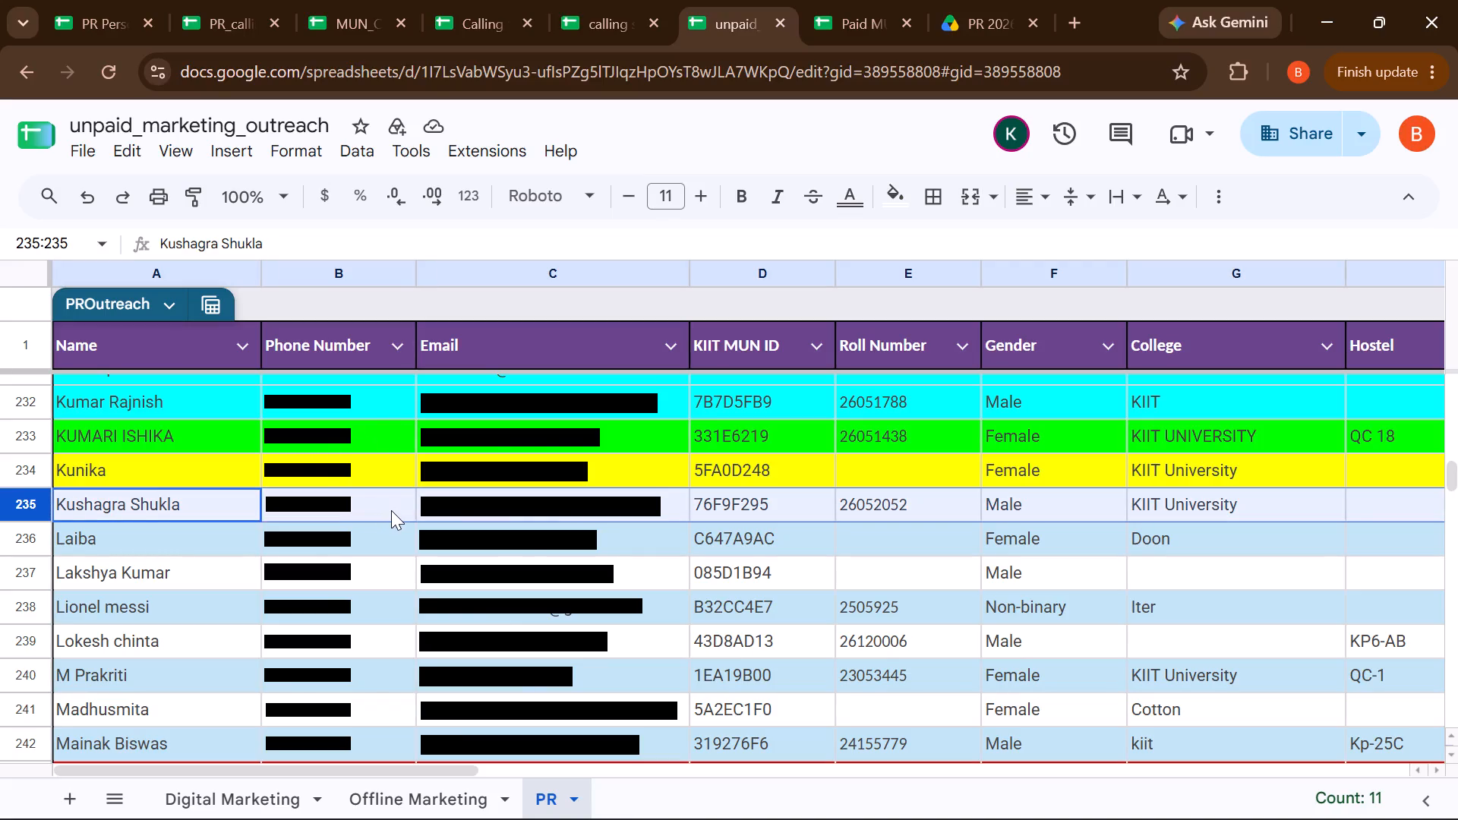
left_click(901, 206)
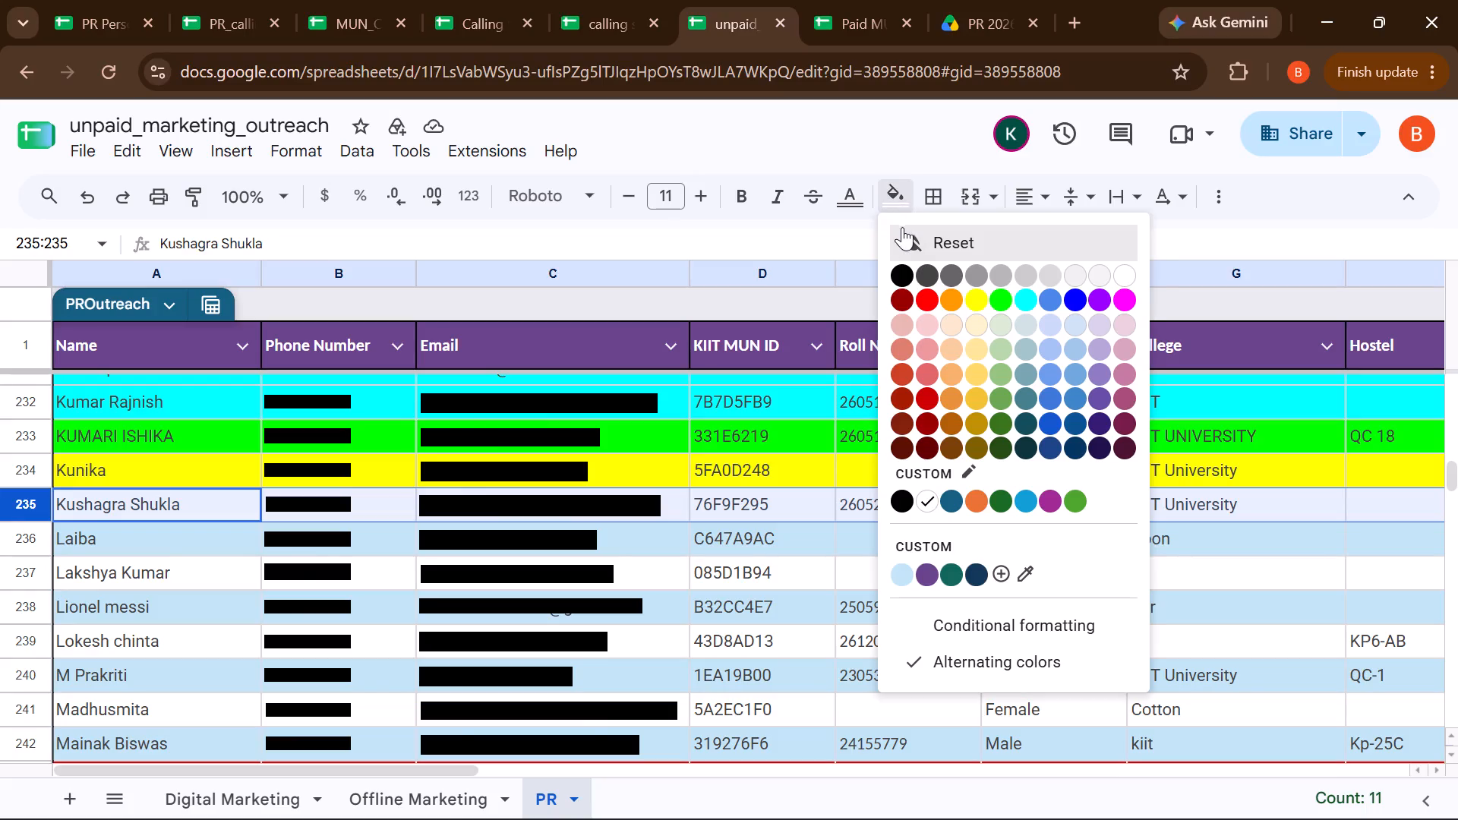
left_click(930, 300)
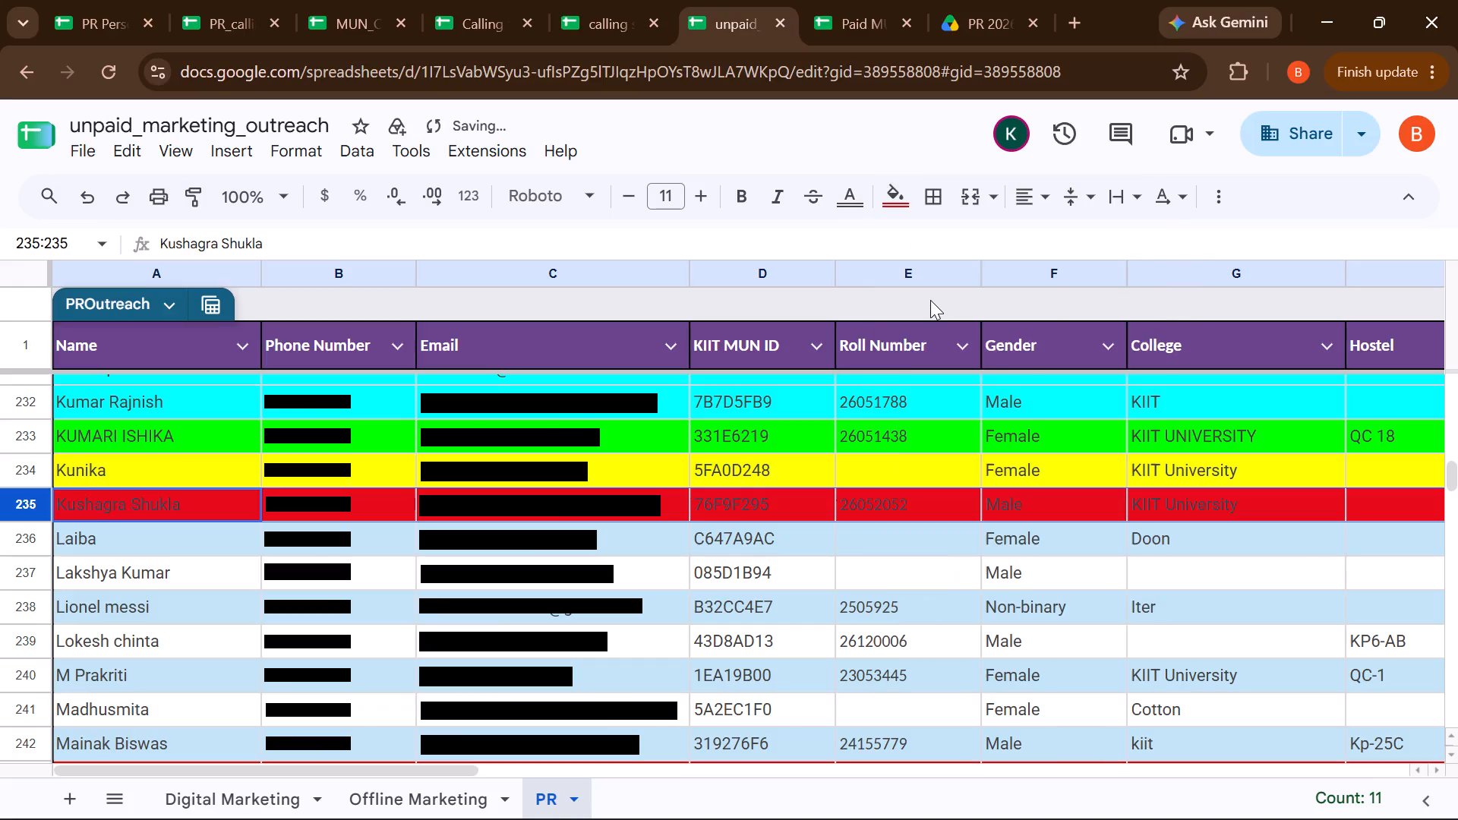
Set the Outreach Status of row 235 to Not Interested.
left_click(733, 497)
key("Right")
key("Right")
key("Right")
key("Right")
key("Right")
key("Right")
key("Right")
key("Right")
key("Right")
key("Right")
key("Right")
key("Right")
key("Right")
key("Right")
key("Right")
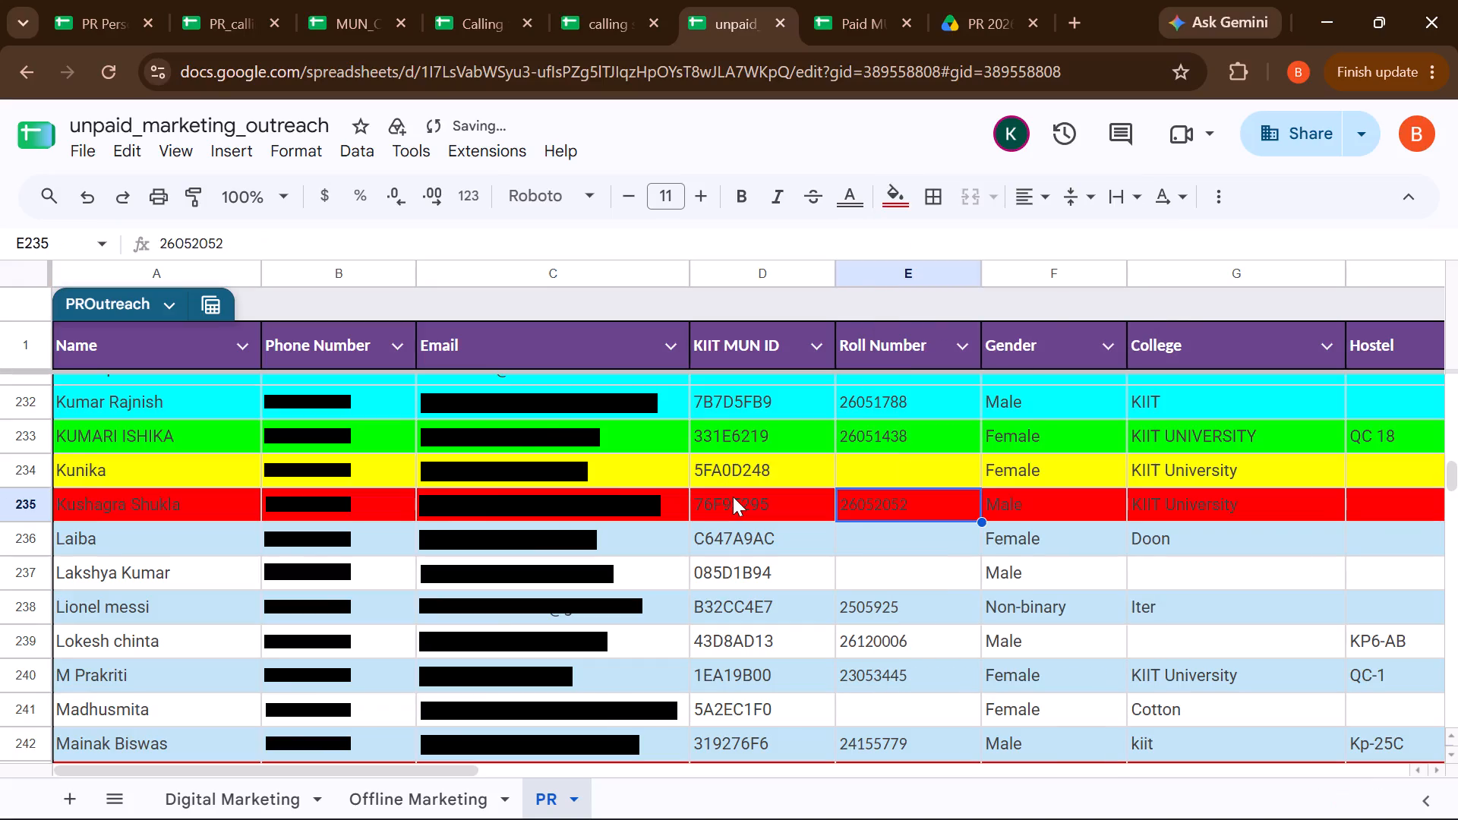
key("Right")
key("Right")
key("Right")
key("Left")
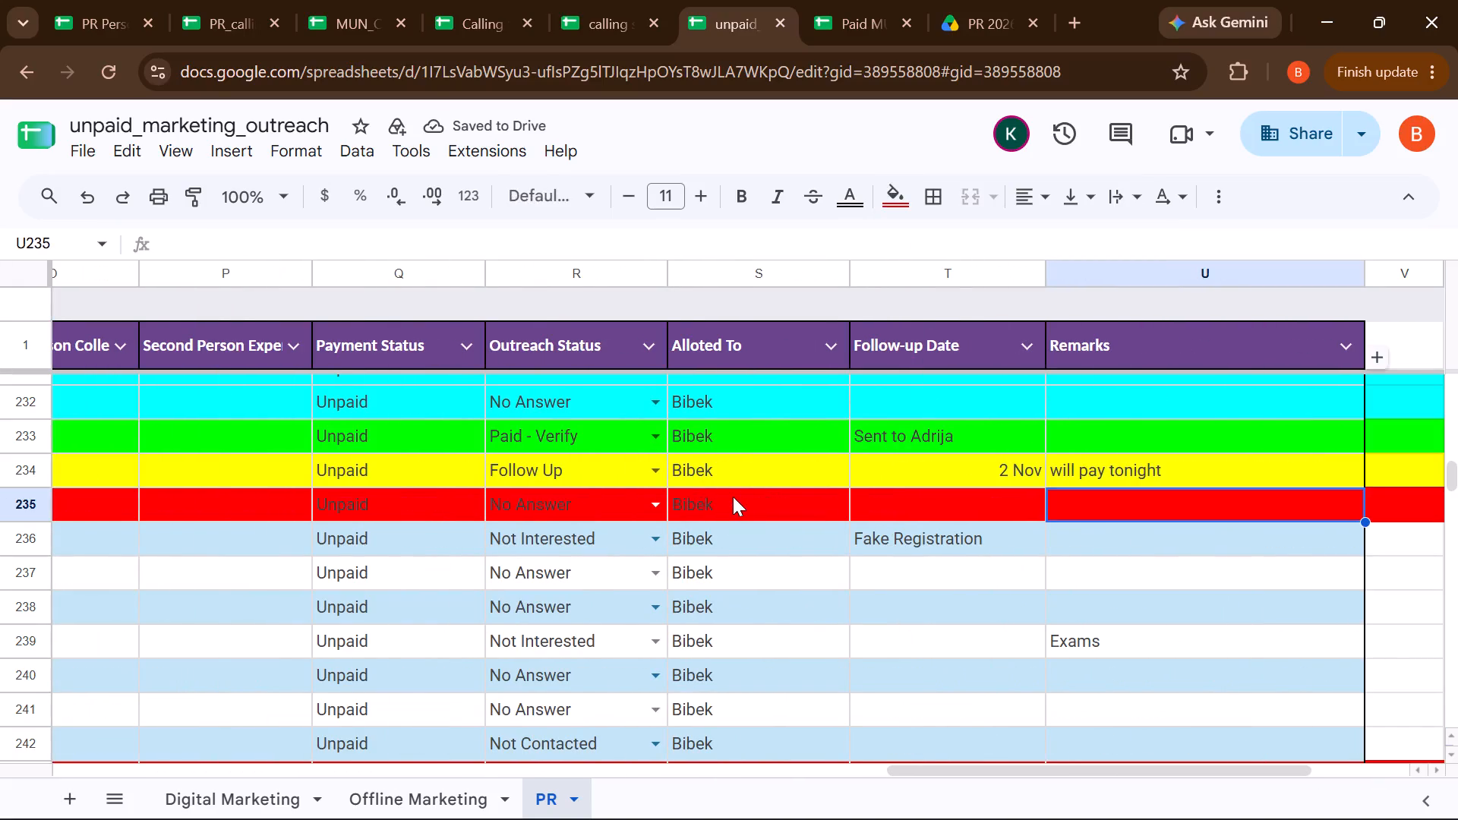
key("Left")
key("Left")
key("Left")
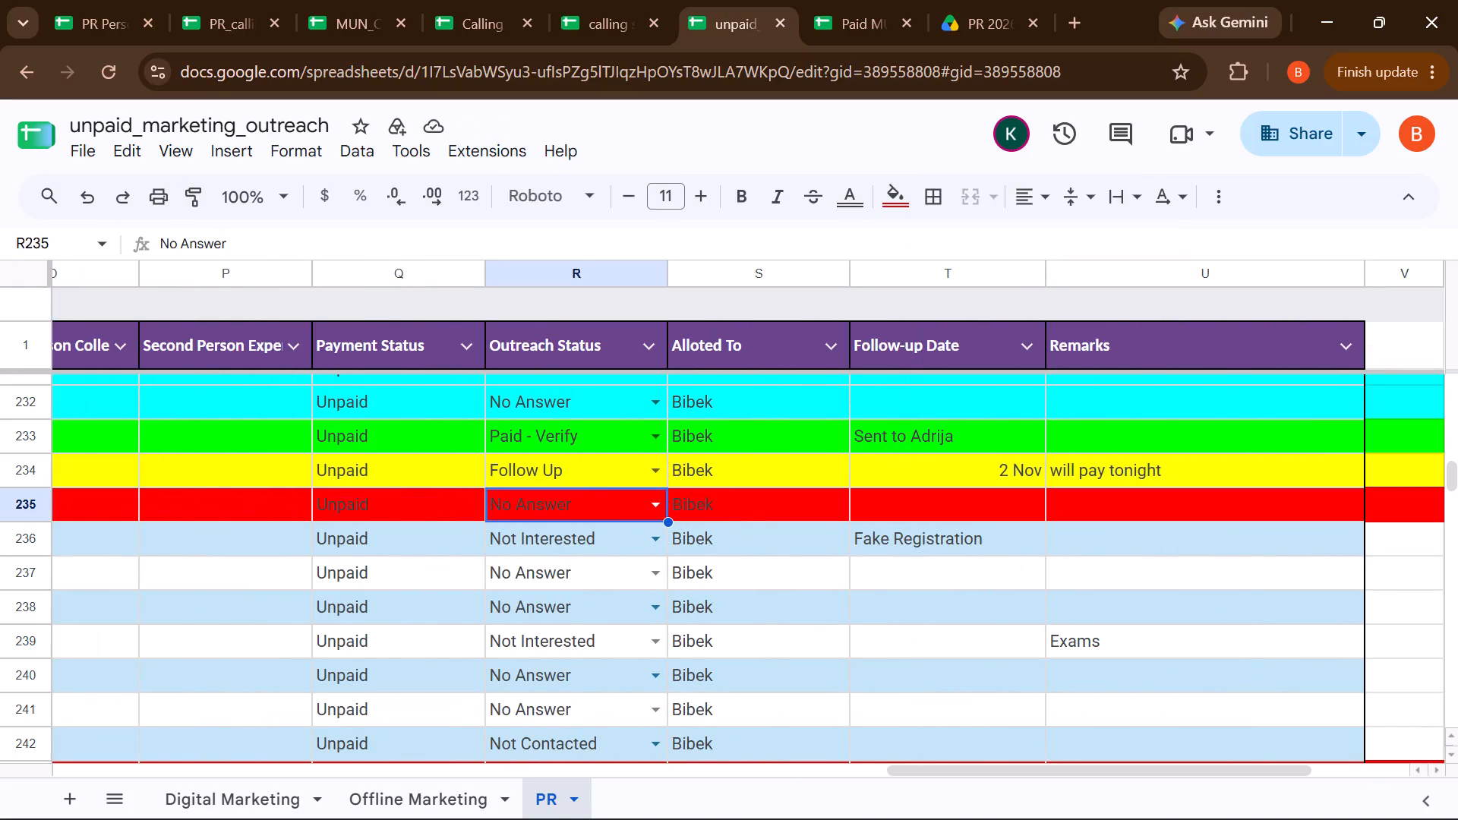
left_click(655, 509)
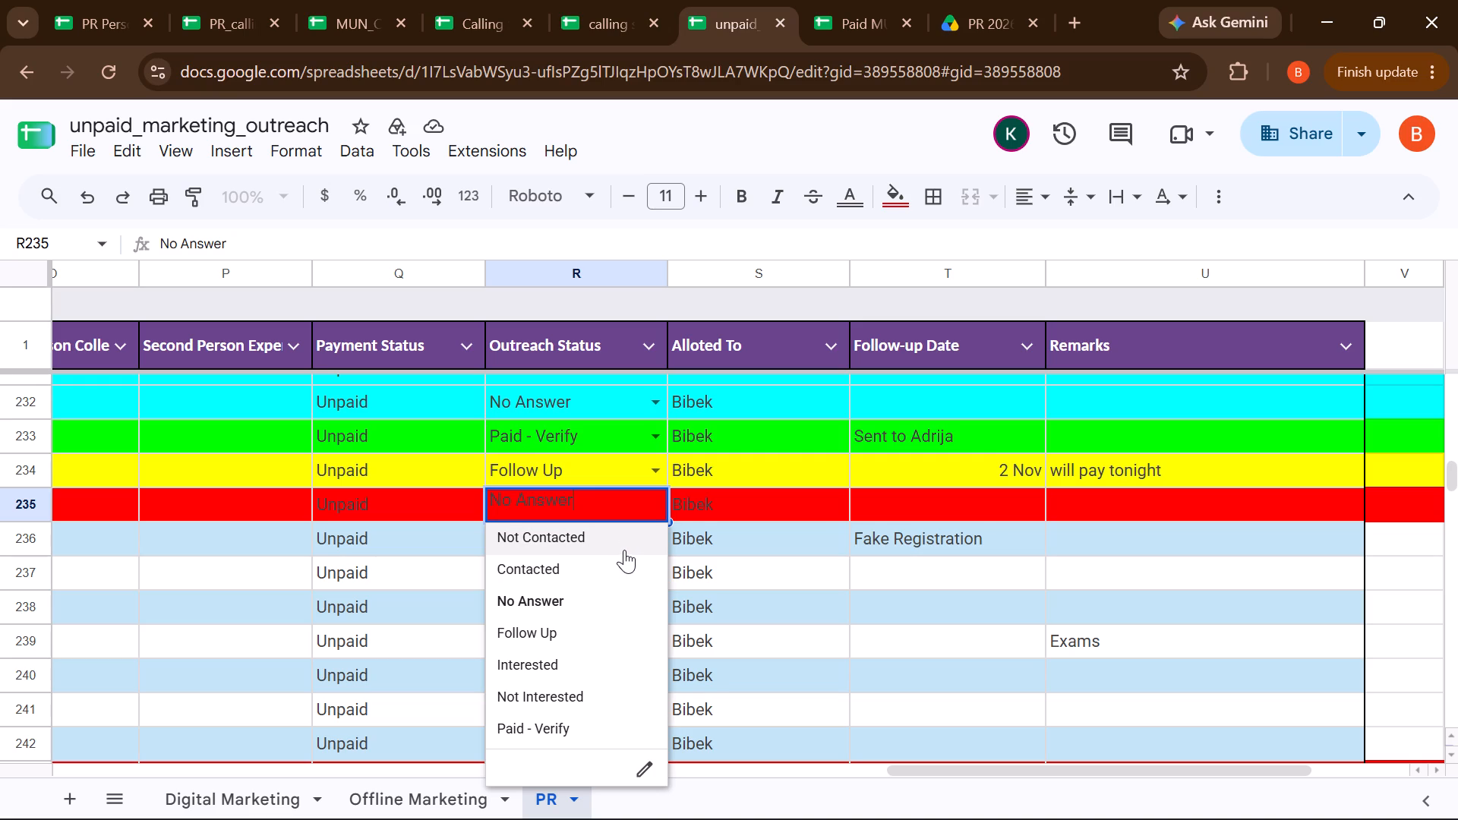
left_click(561, 705)
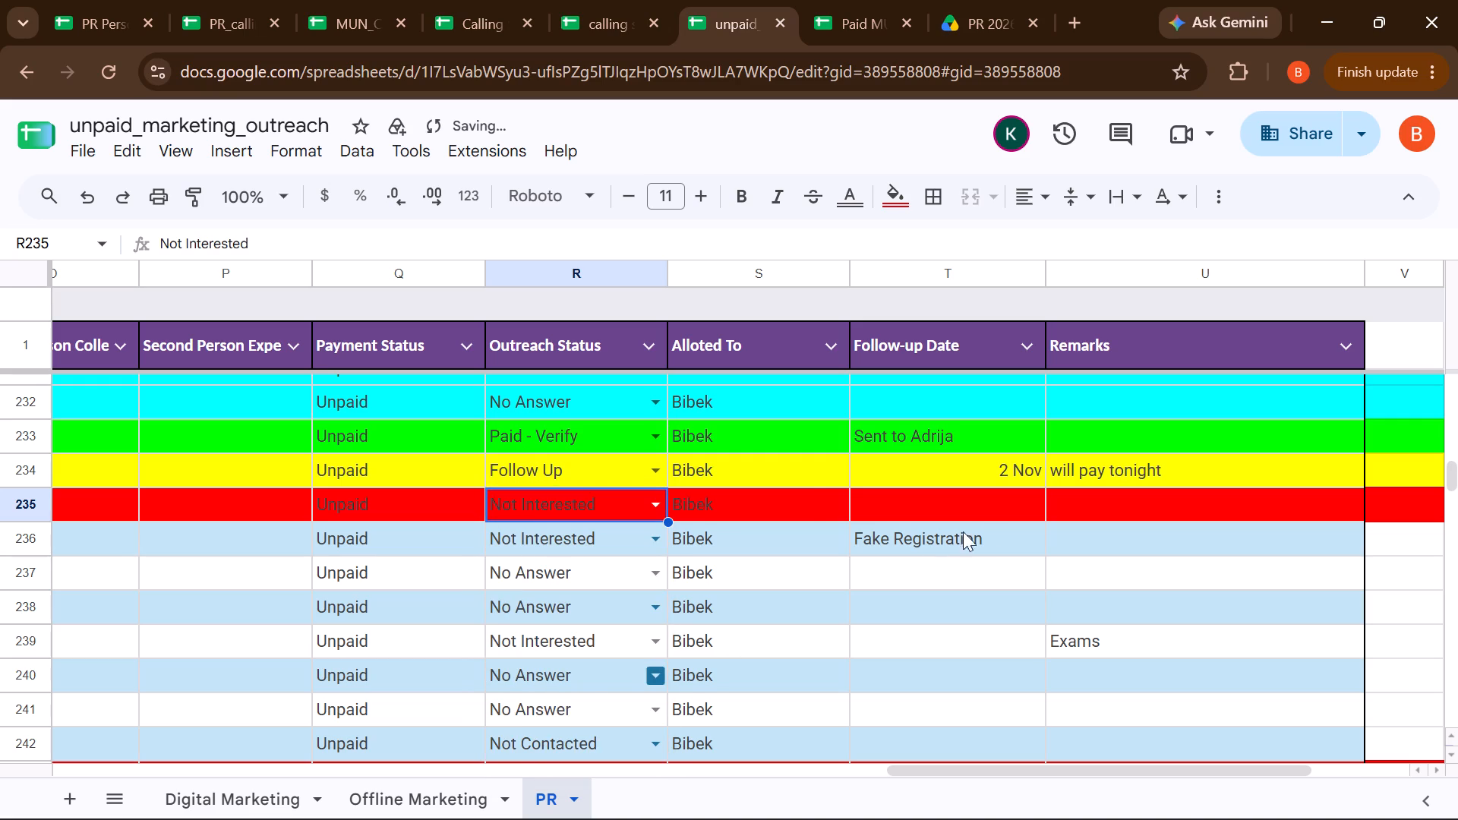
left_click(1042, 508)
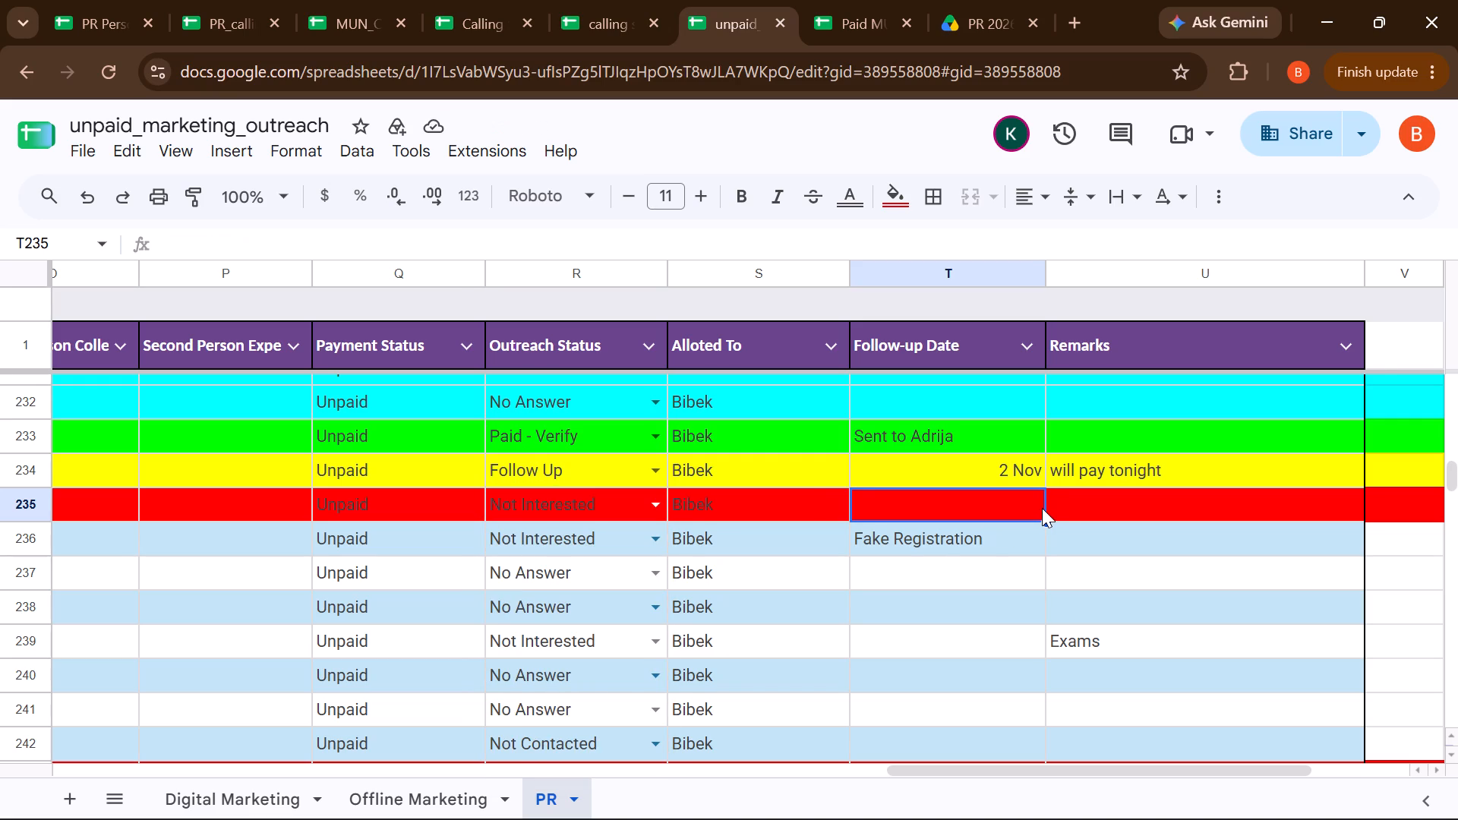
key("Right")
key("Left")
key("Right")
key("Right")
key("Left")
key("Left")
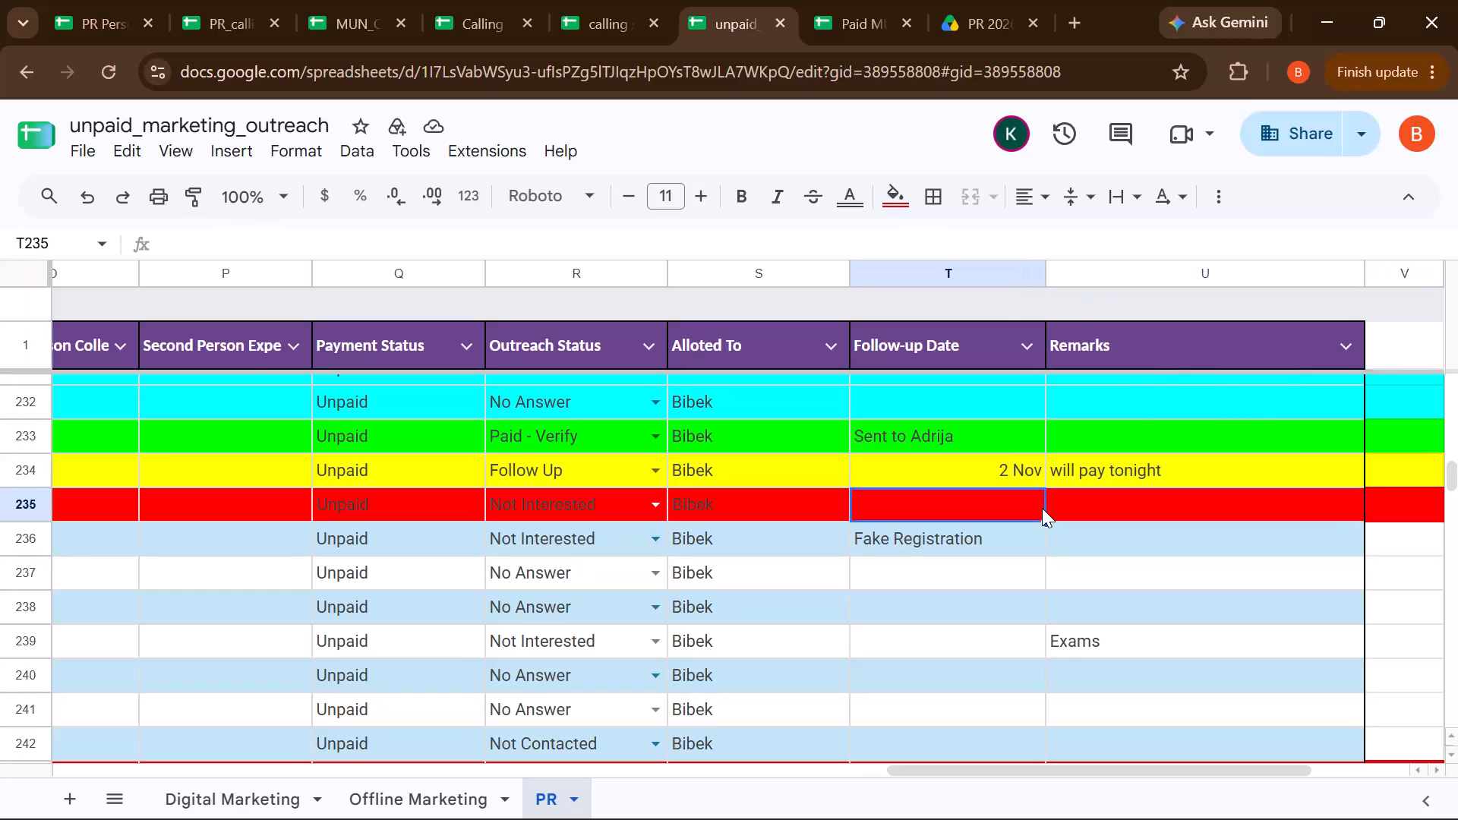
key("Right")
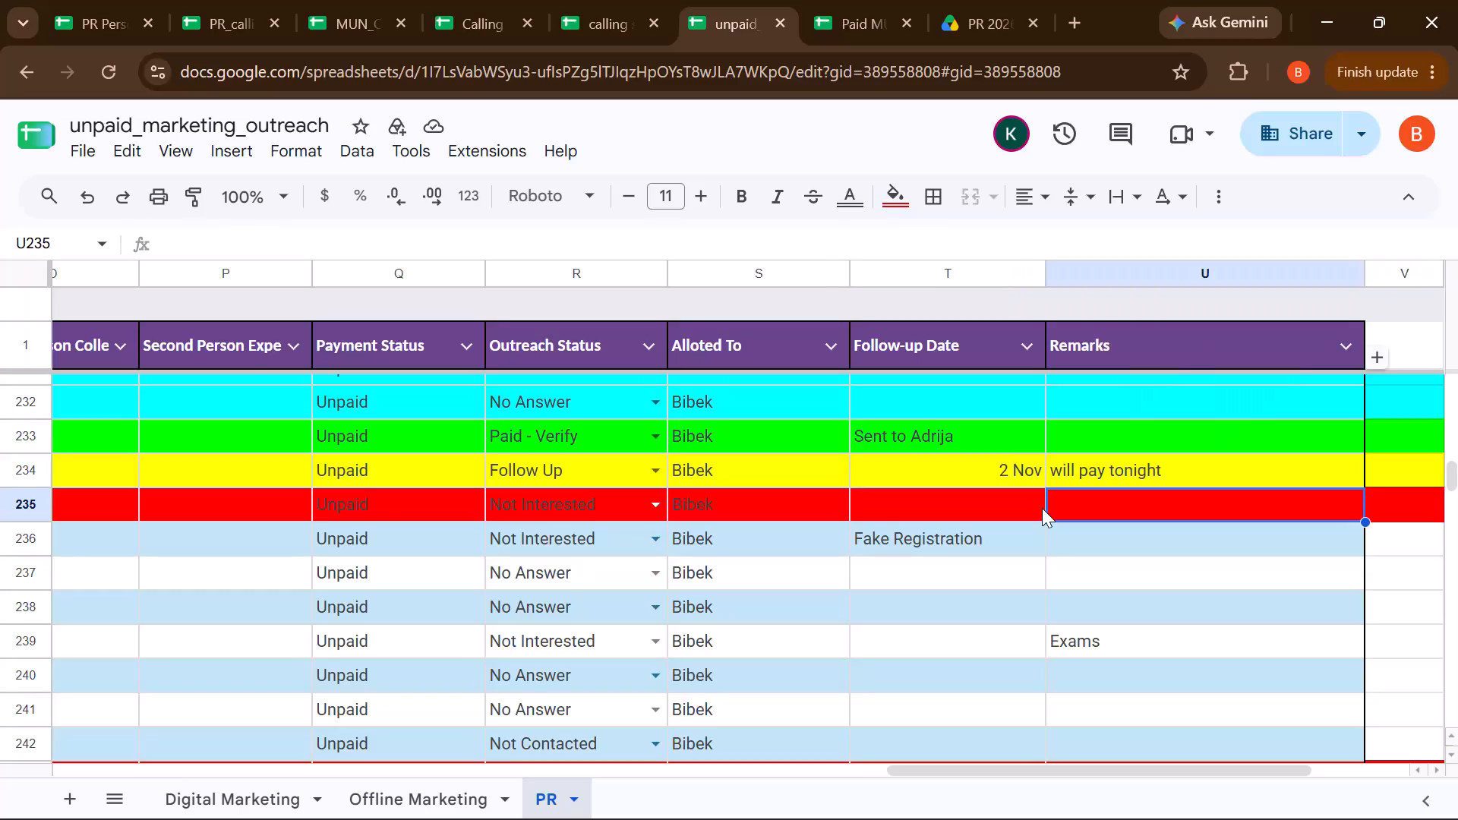
Fill the whole of row 236, the fake registration, with the same red as row 235.
key("Down")
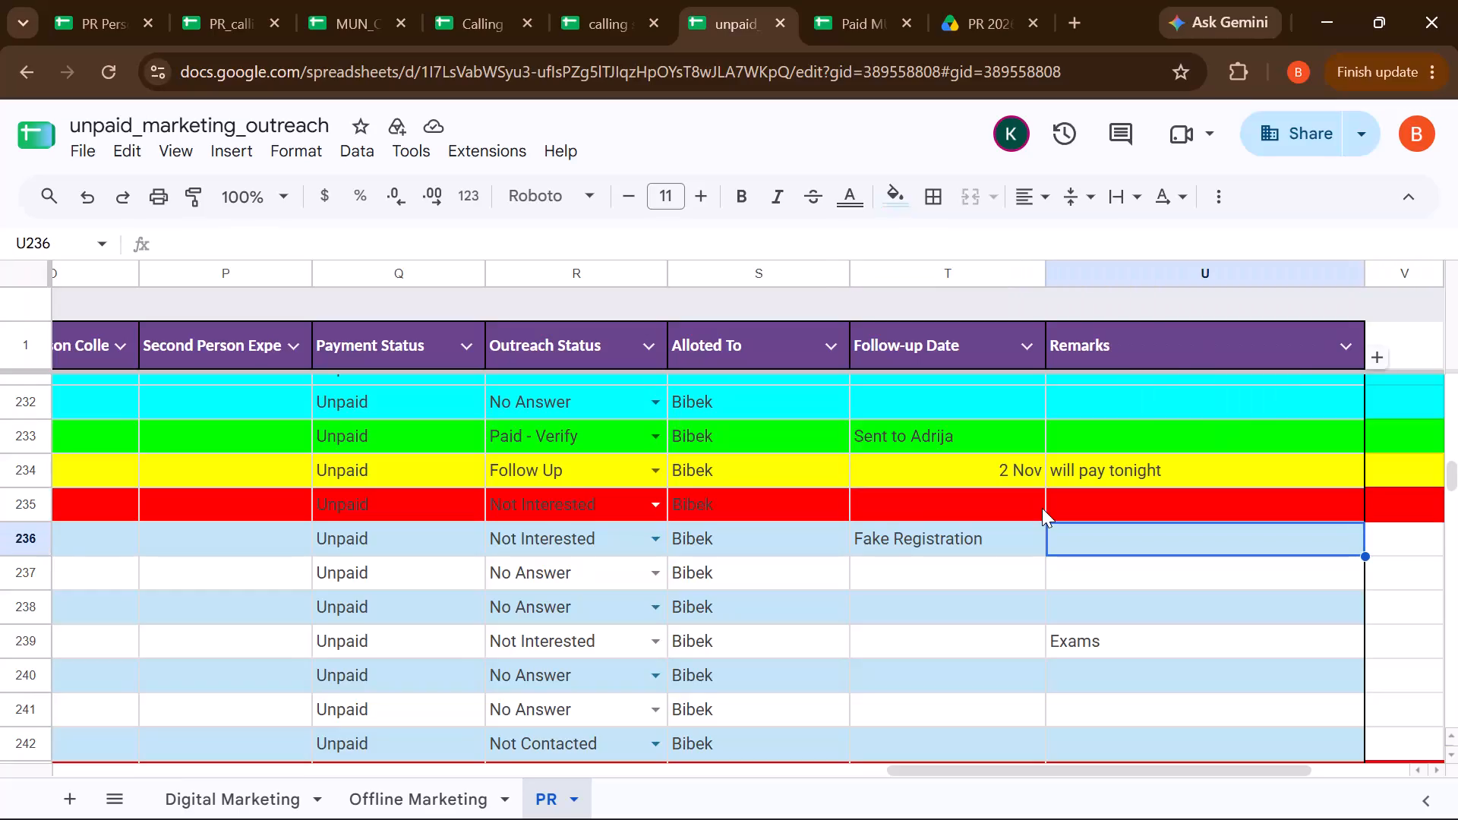
key("Left")
key("Left")
key("Left")
key("Left")
key("Left")
key("Left")
key("Left")
key("Left")
key("Left")
key("Left")
key("Left")
key("Left")
key("Left")
key("Left")
key("Left")
key("Left")
key("Left")
key("Left")
key("Left")
key("Left")
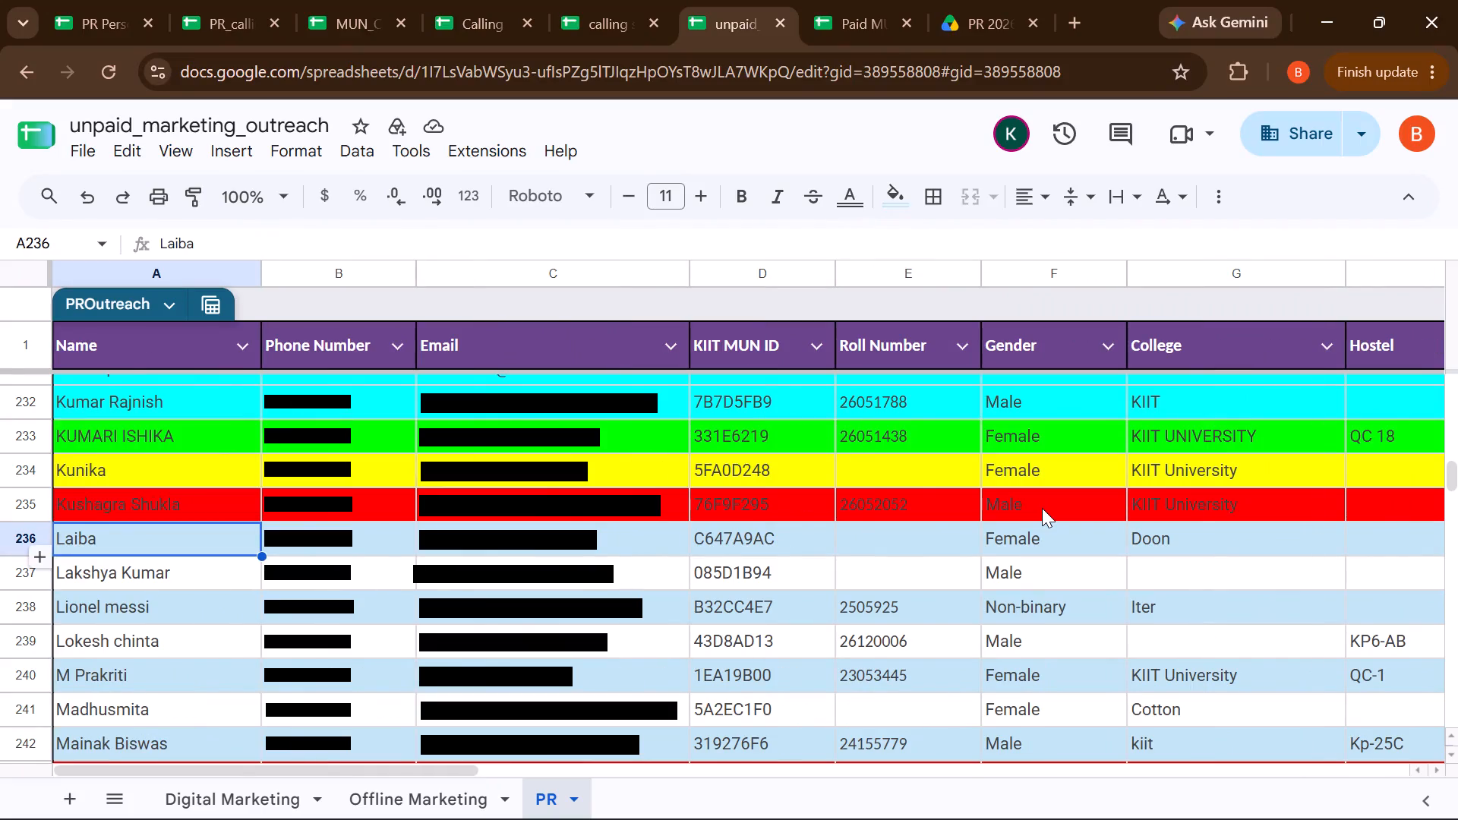
left_click(25, 538)
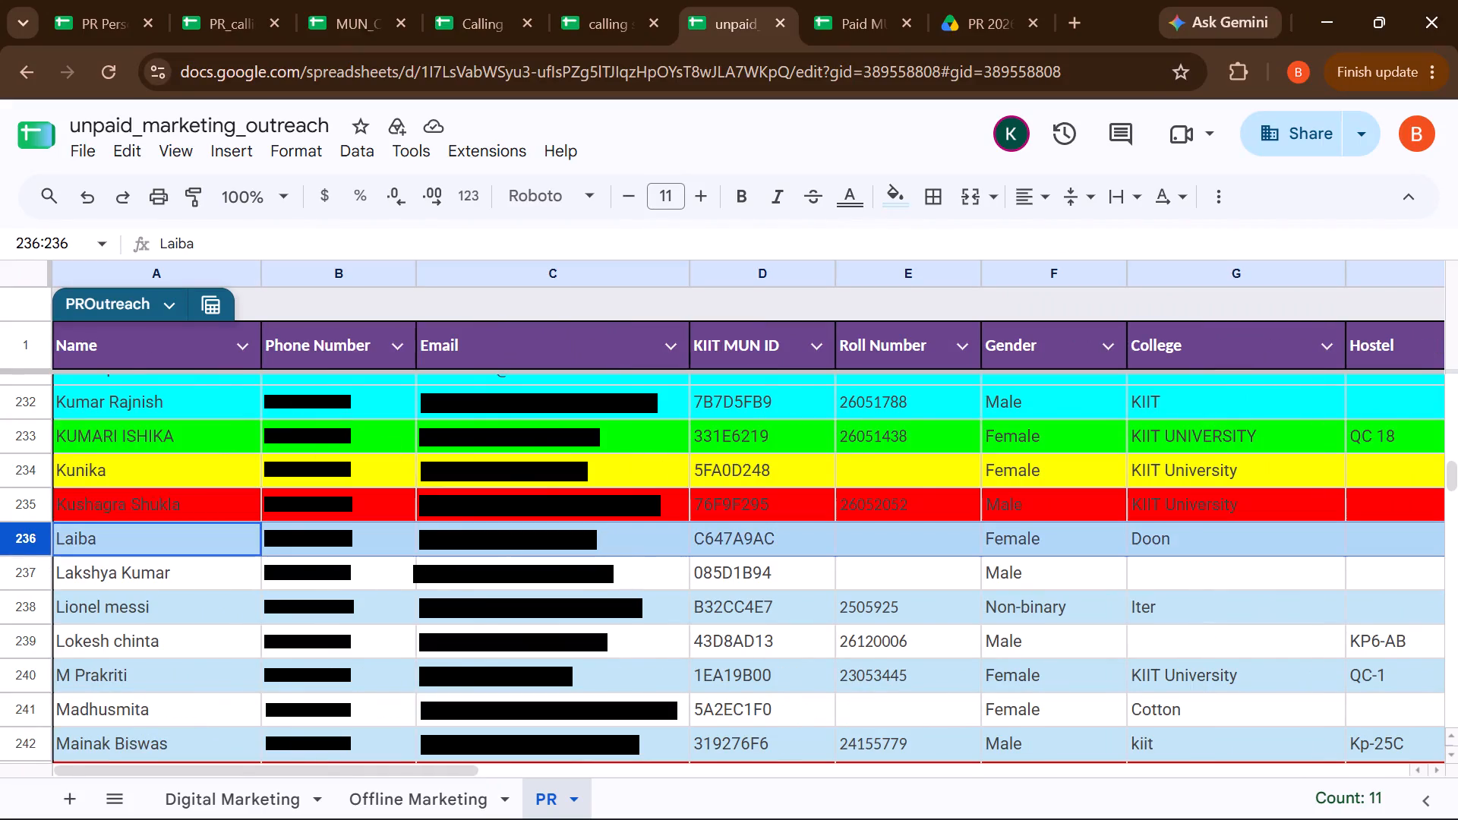
left_click(893, 186)
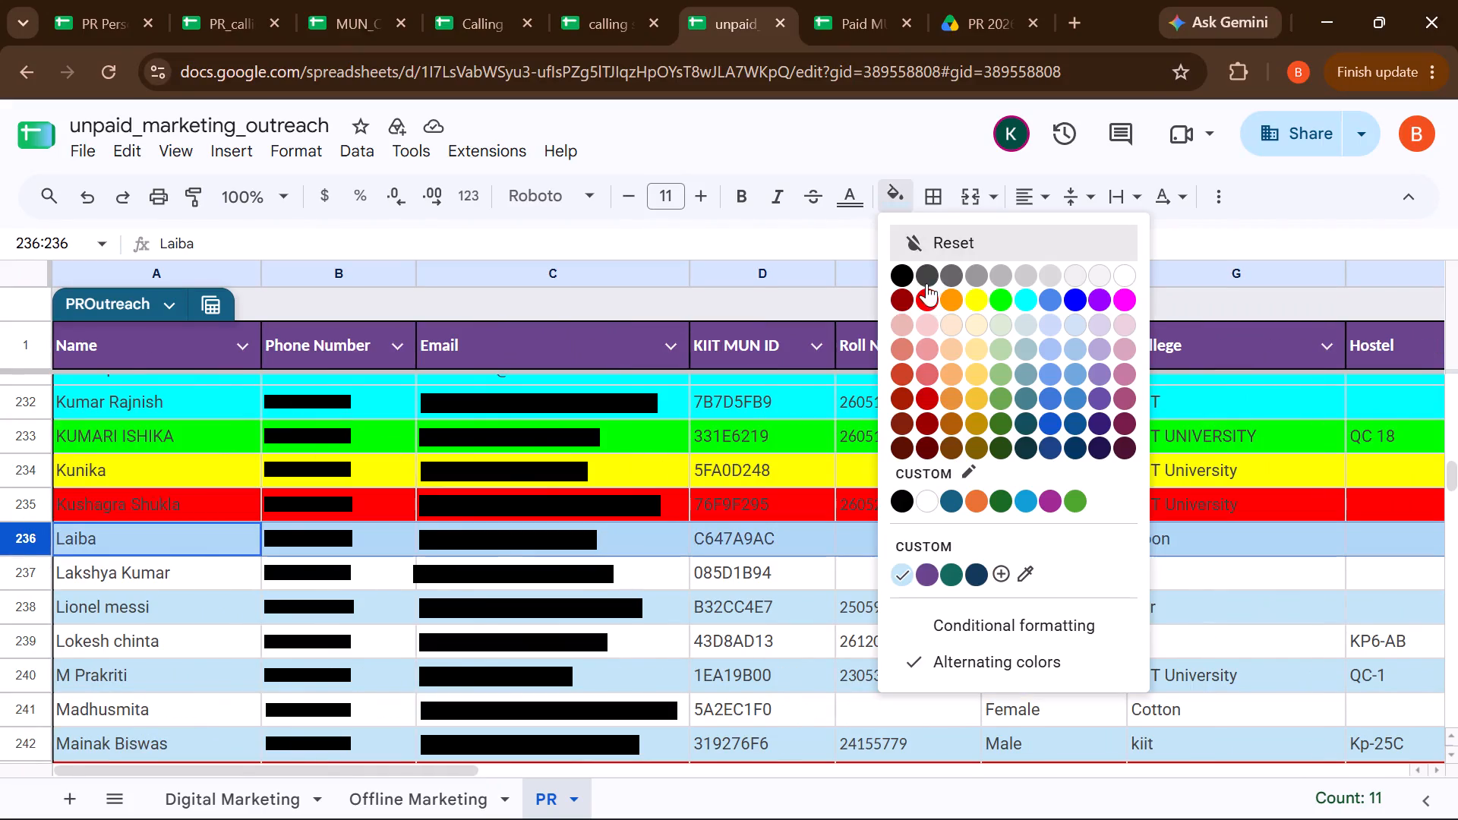
left_click(925, 292)
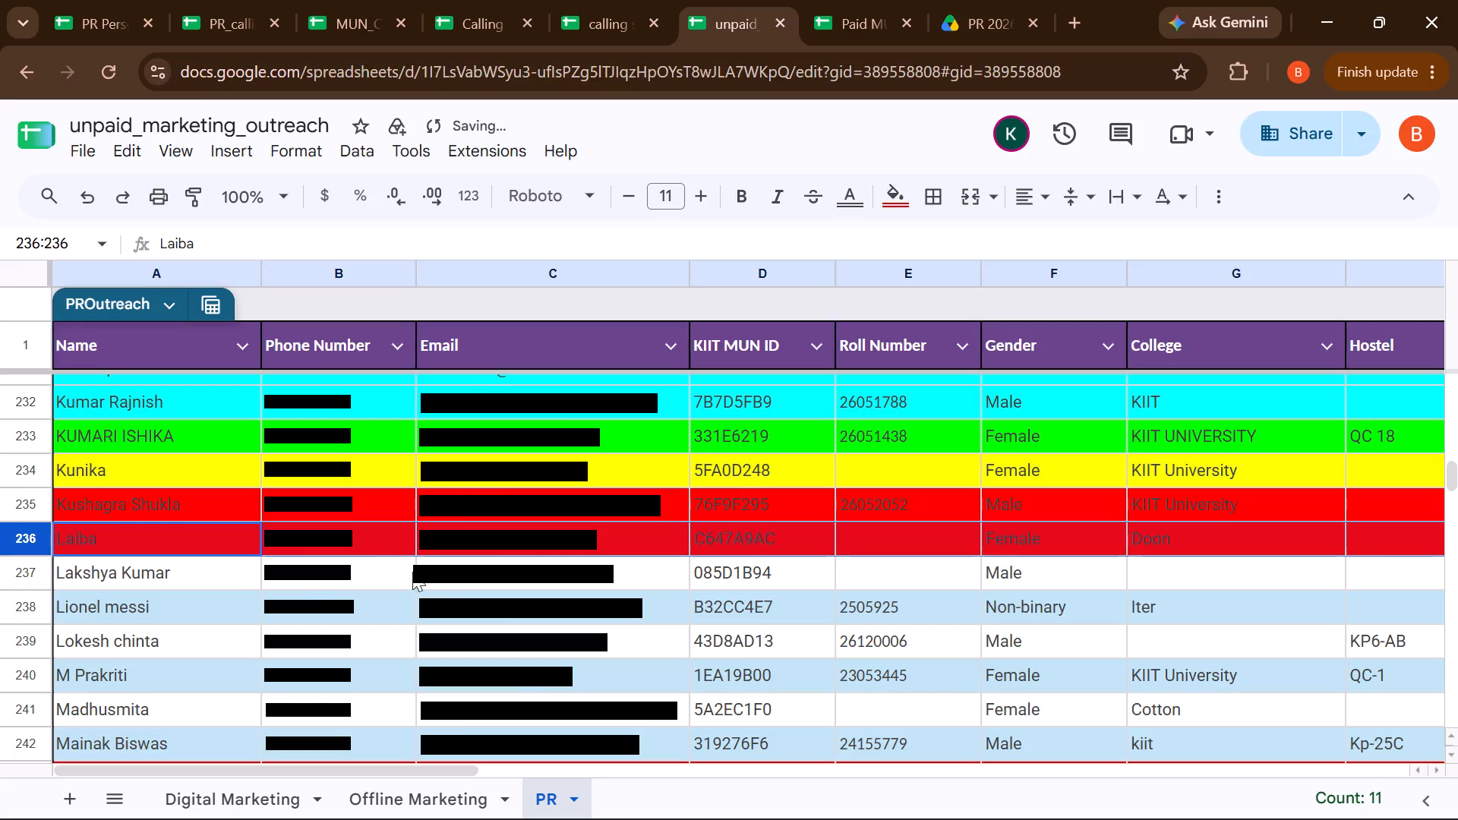
Check the payment and outreach status entries of row 237 and the uncoloured rows below it.
left_click(339, 576)
key("Right")
key("Right")
key("Right")
key("Right")
key("Right")
key("Right")
key("Right")
key("Right")
key("Right")
key("Right")
key("Right")
key("Right")
key("Right")
key("Right")
key("Right")
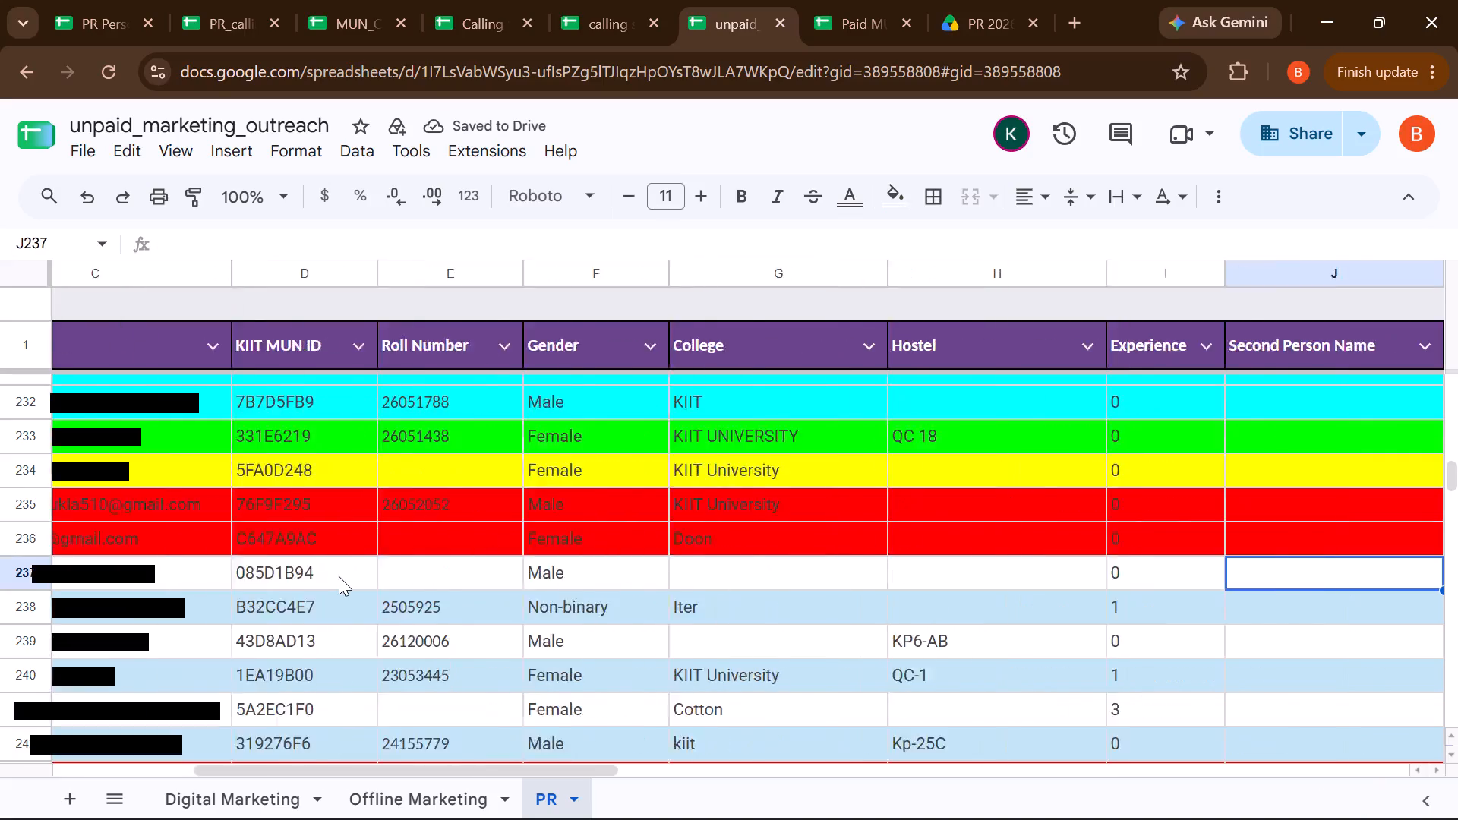
key("Right")
key("Right")
key("Right")
key("Left")
key("Left")
key("Left")
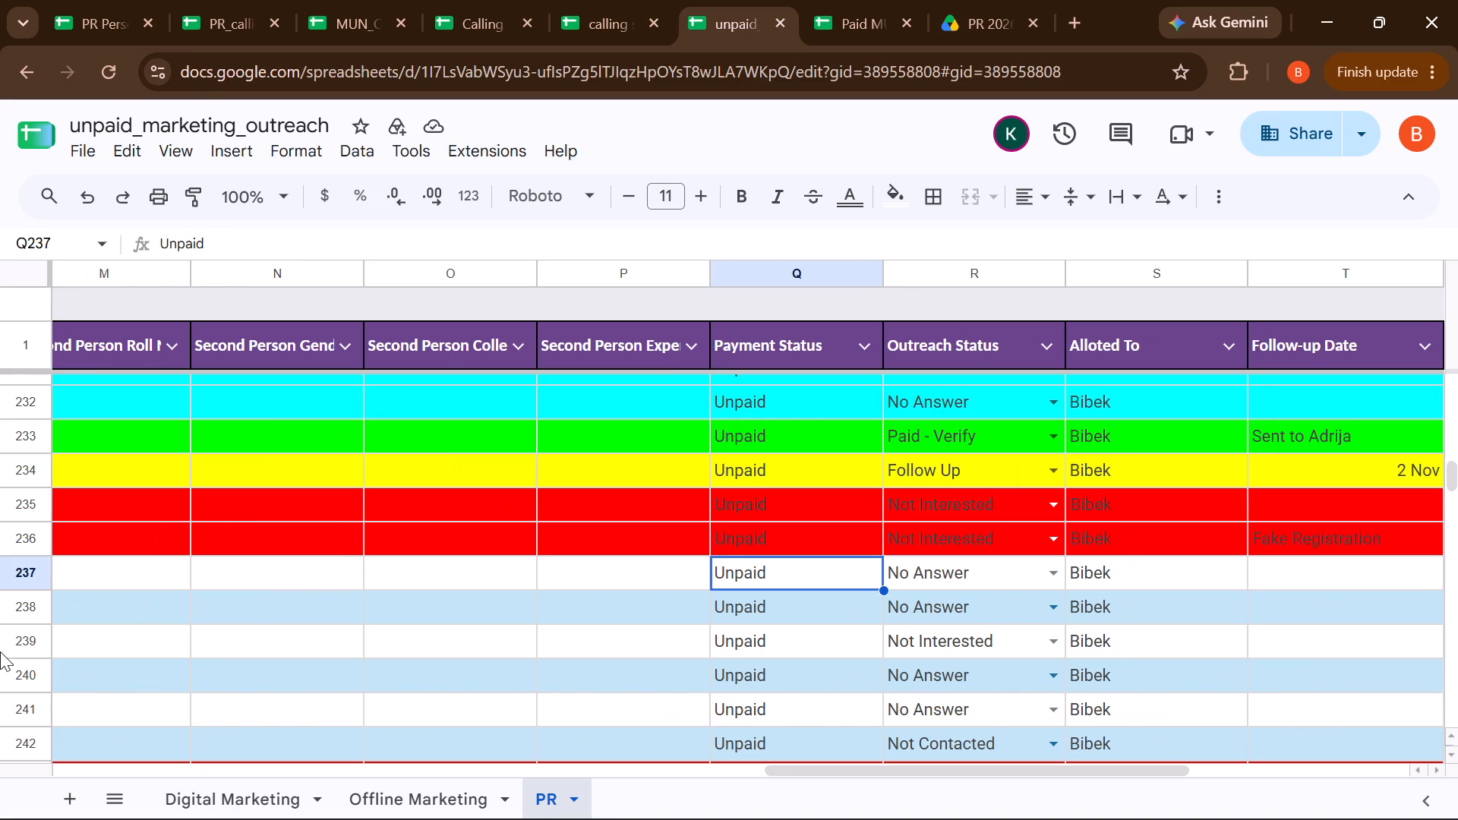
Fill the whole of row 239 with red, matching the other Not Interested rows.
left_click(21, 637)
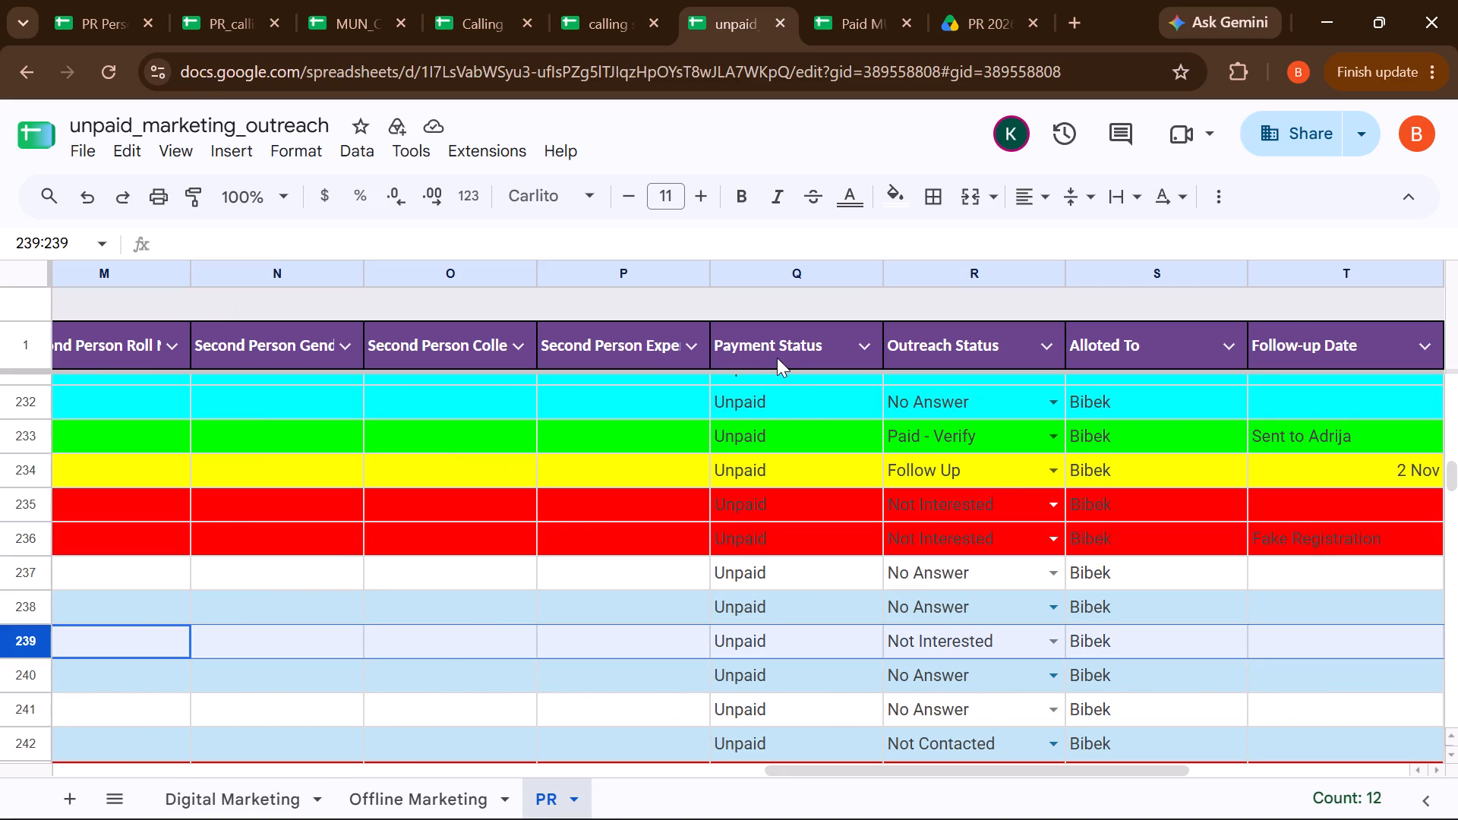
left_click(902, 182)
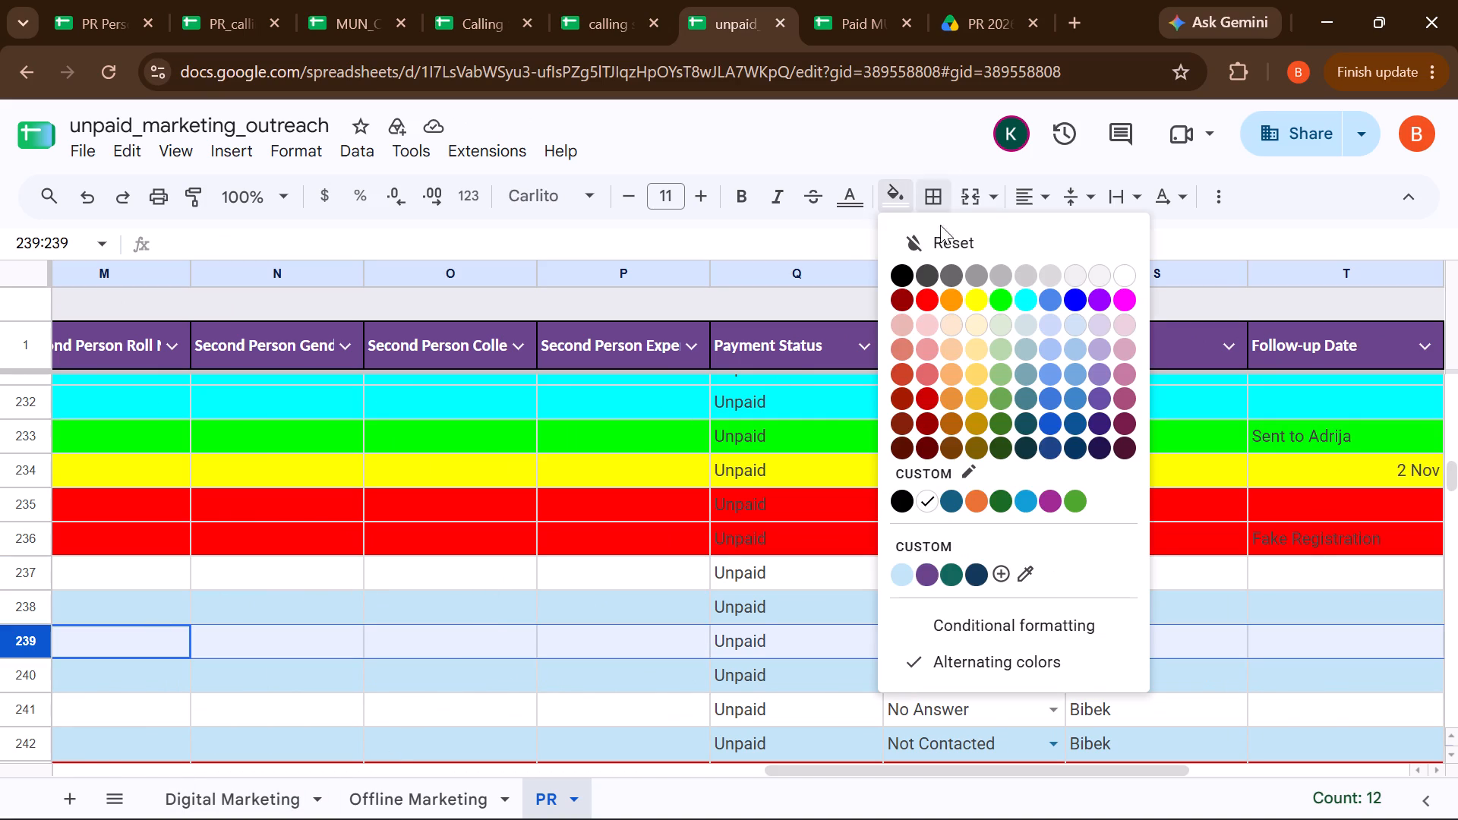
left_click(937, 299)
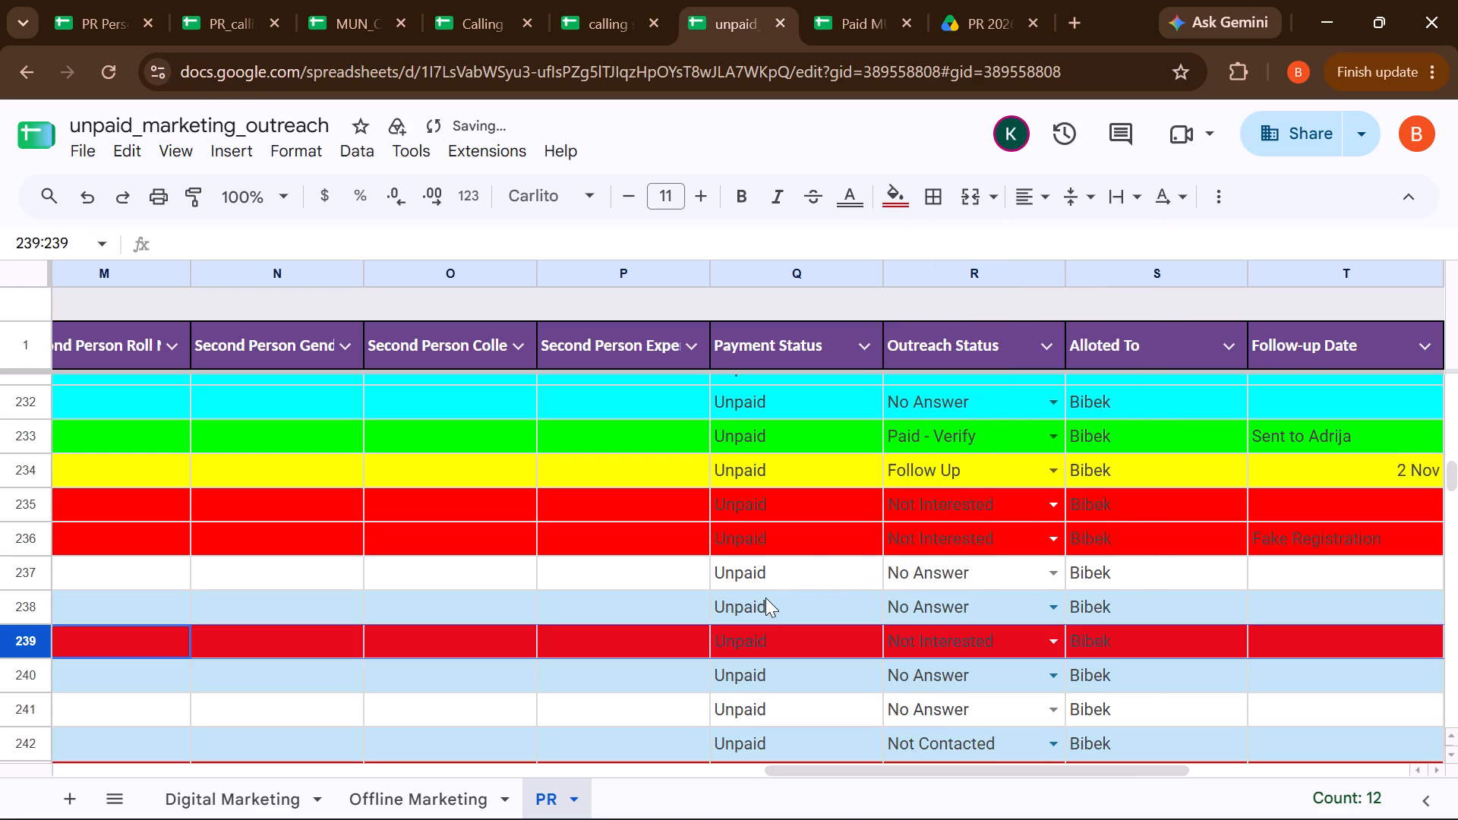
Fill the whole of row 237 with cyan, matching the other No Answer rows.
left_click(768, 584)
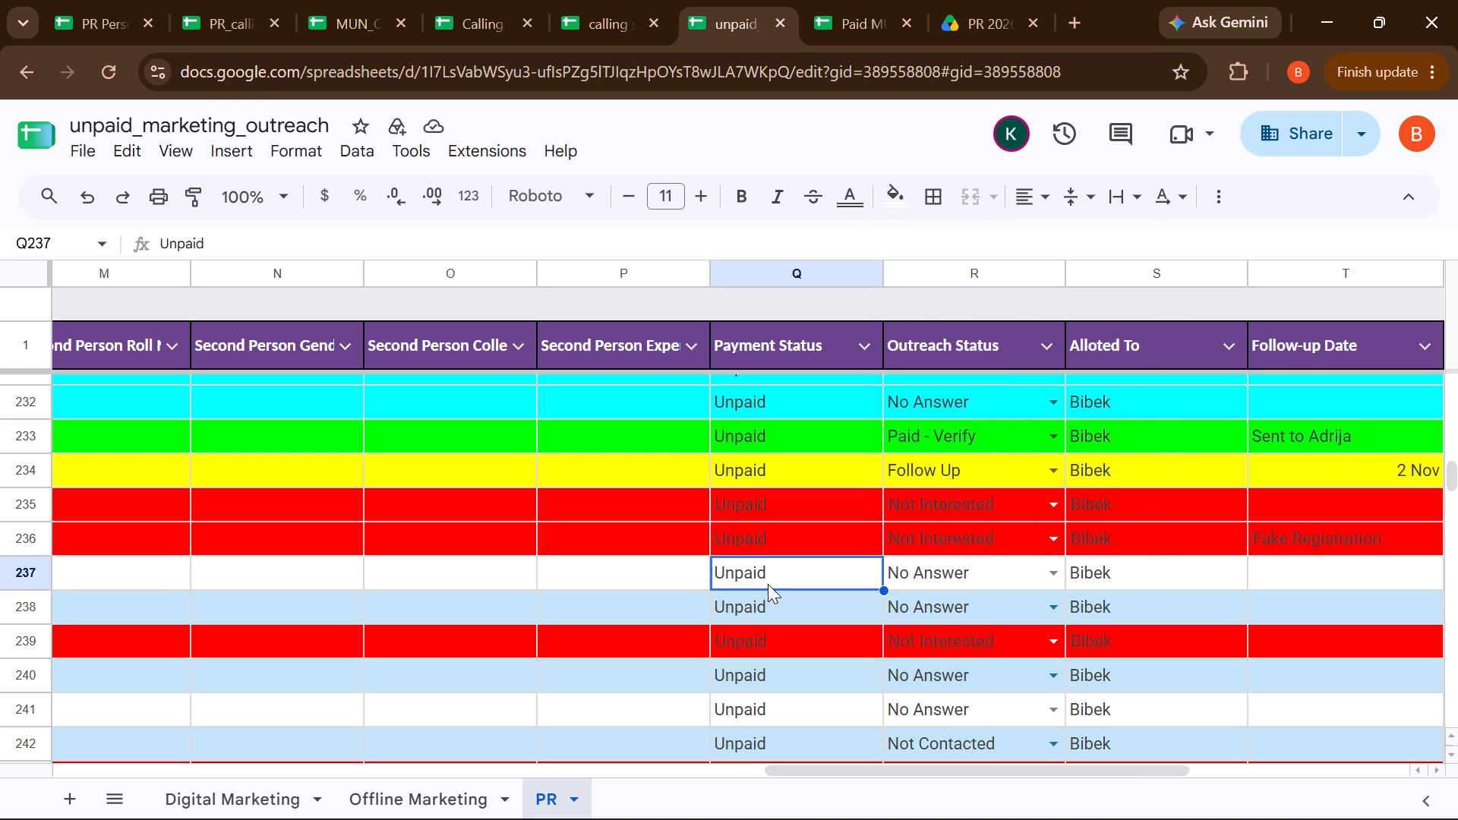
key("Left")
key("Left")
key("Left")
key("Left")
key("Left")
key("Left")
key("Left")
key("Left")
key("Left")
key("Left")
key("Left")
key("Left")
key("Left")
key("Left")
key("Left")
key("Left")
key("Left")
key("Left")
key("Left")
key("Left")
key("Right")
key("Left")
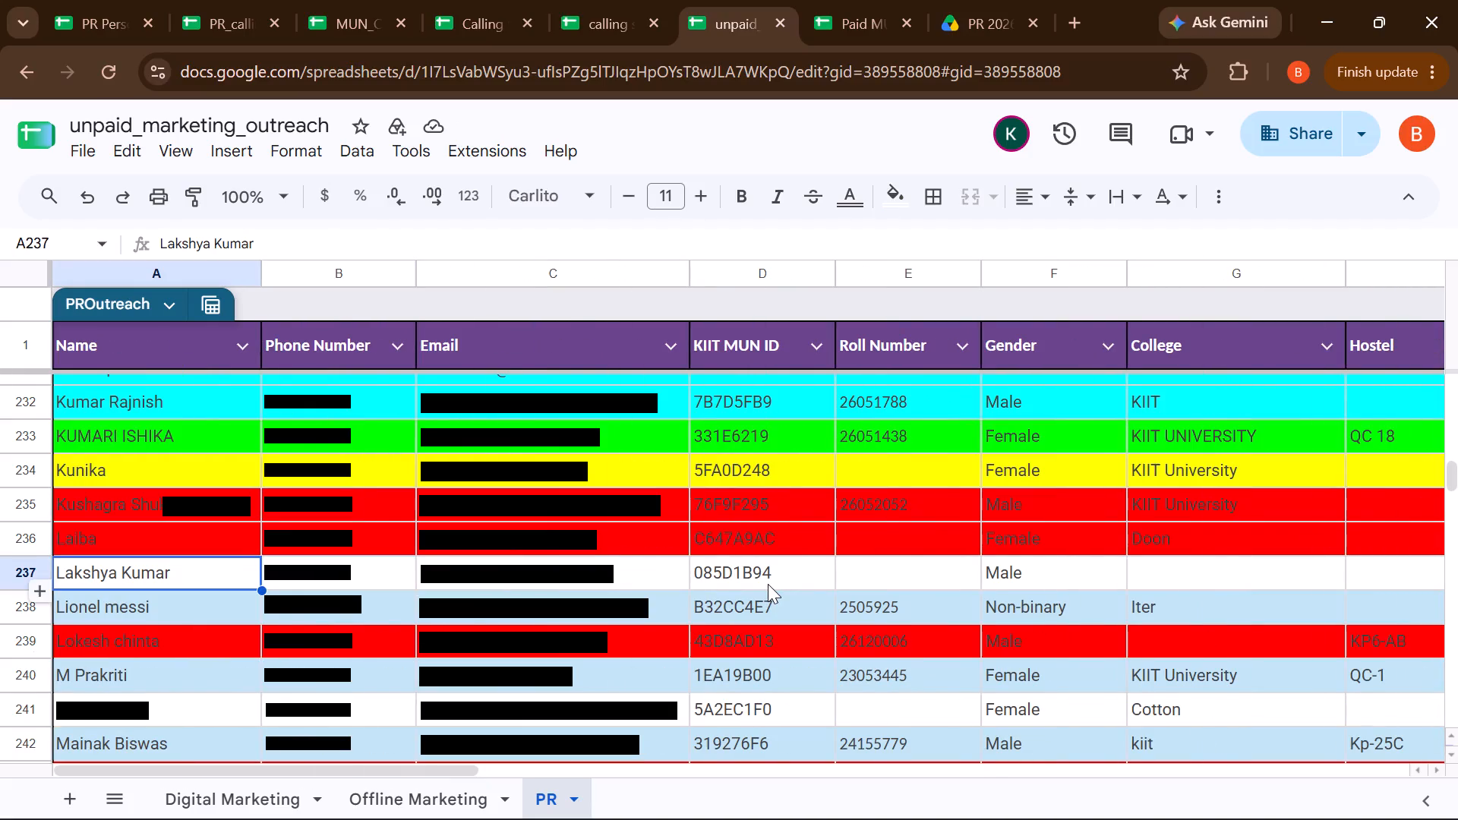
key("Left")
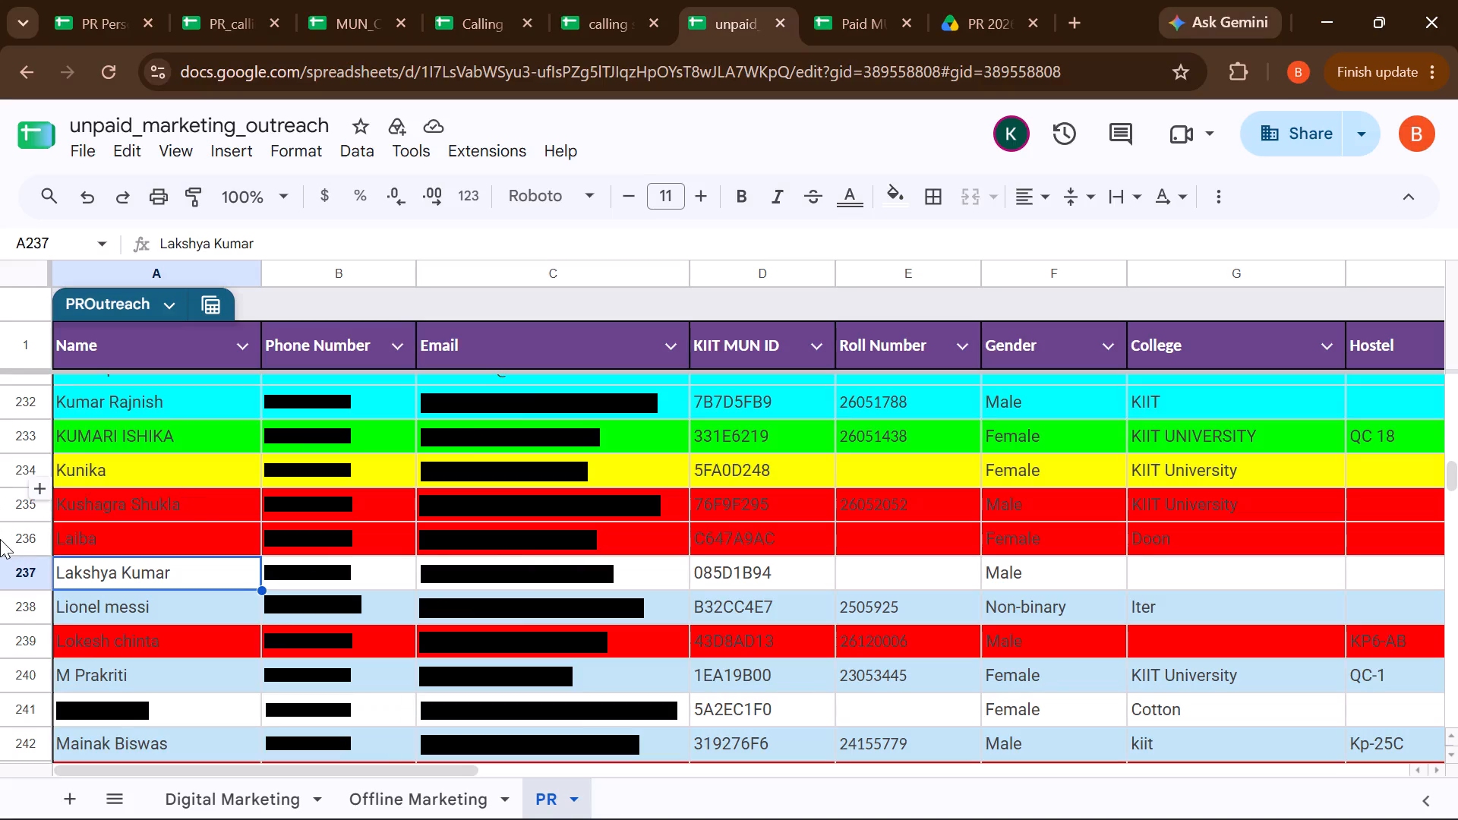
left_click(20, 576)
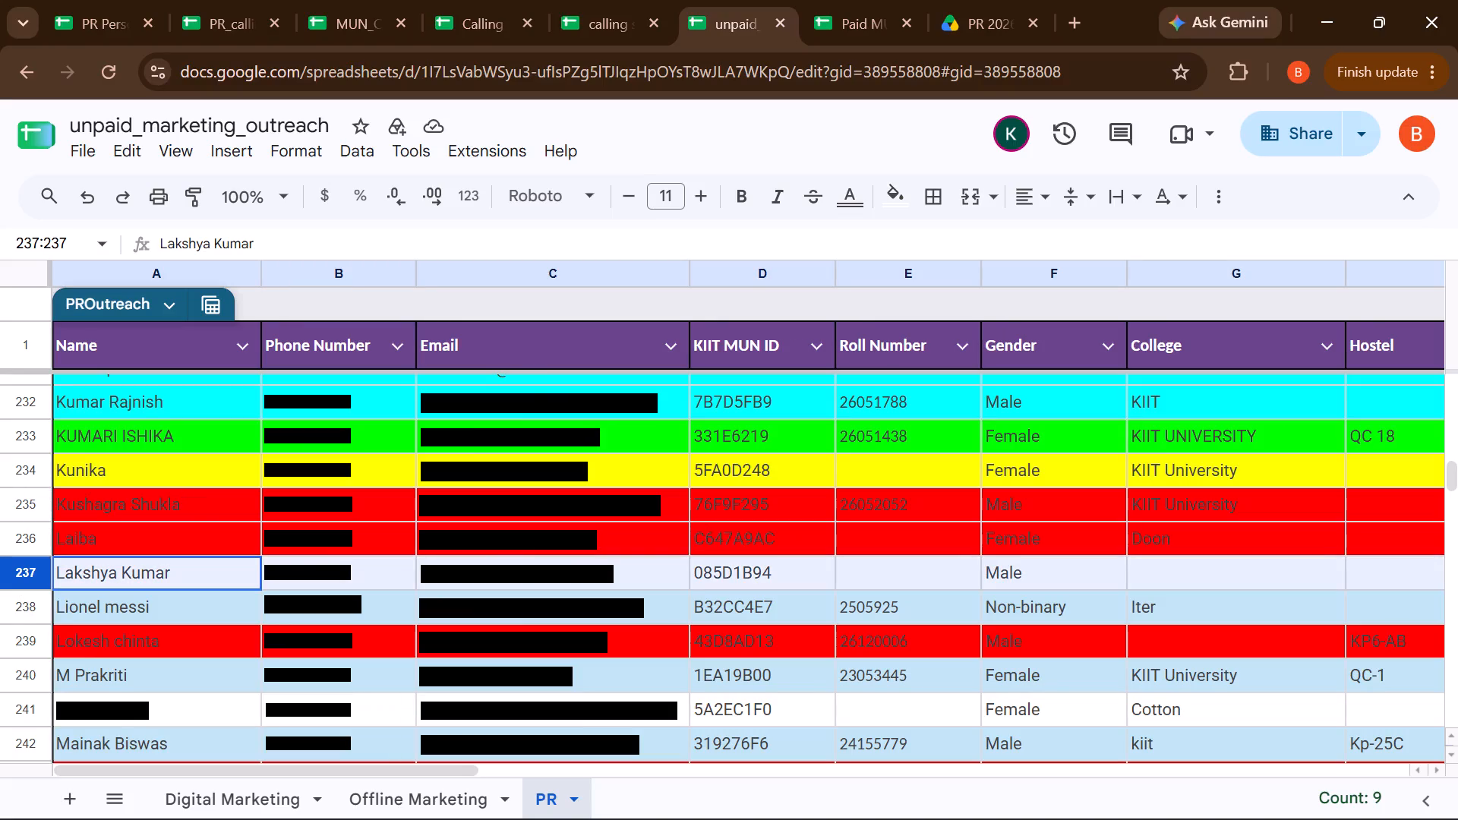
left_click(898, 198)
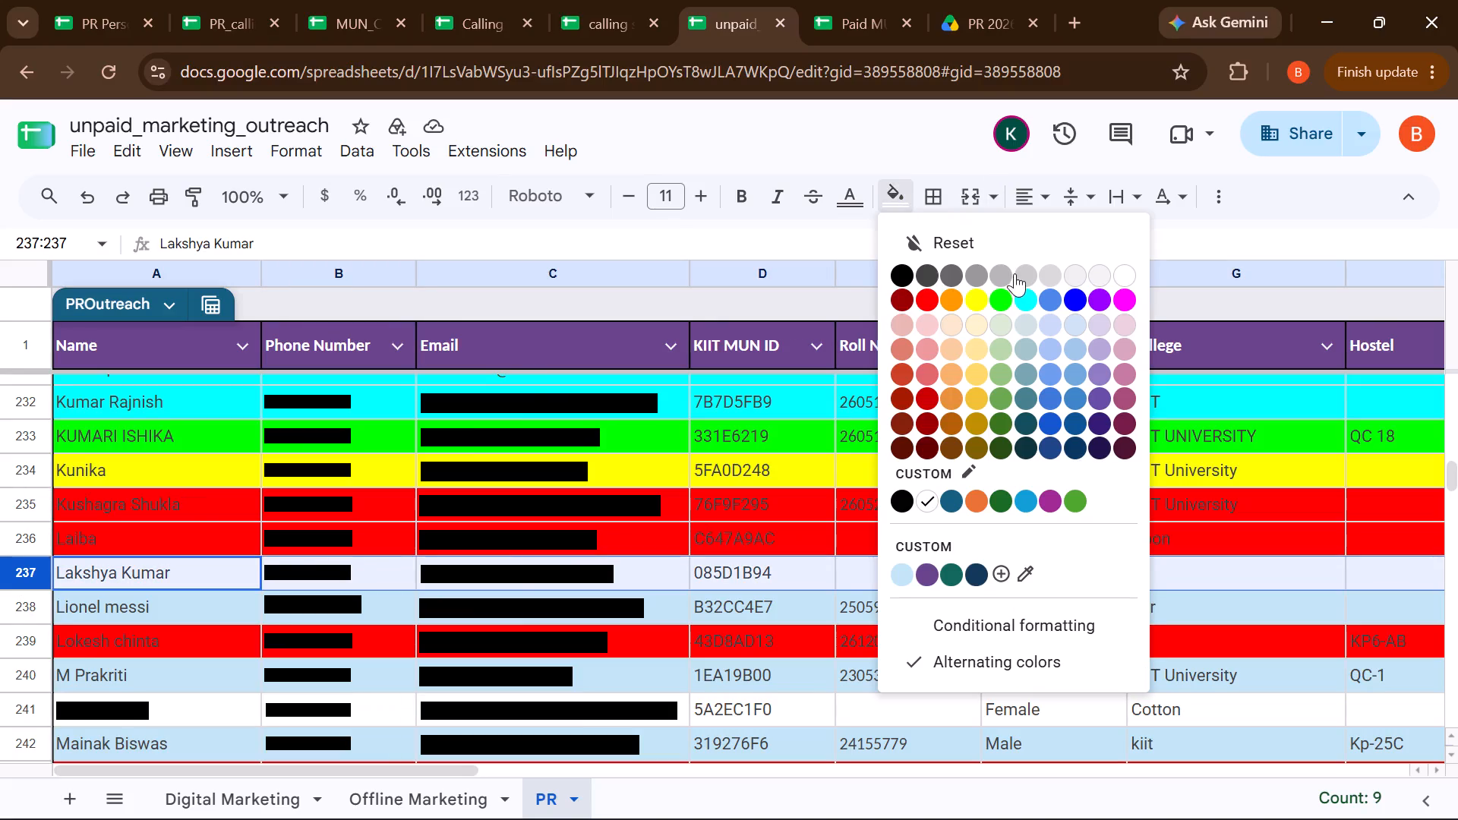
left_click(1018, 292)
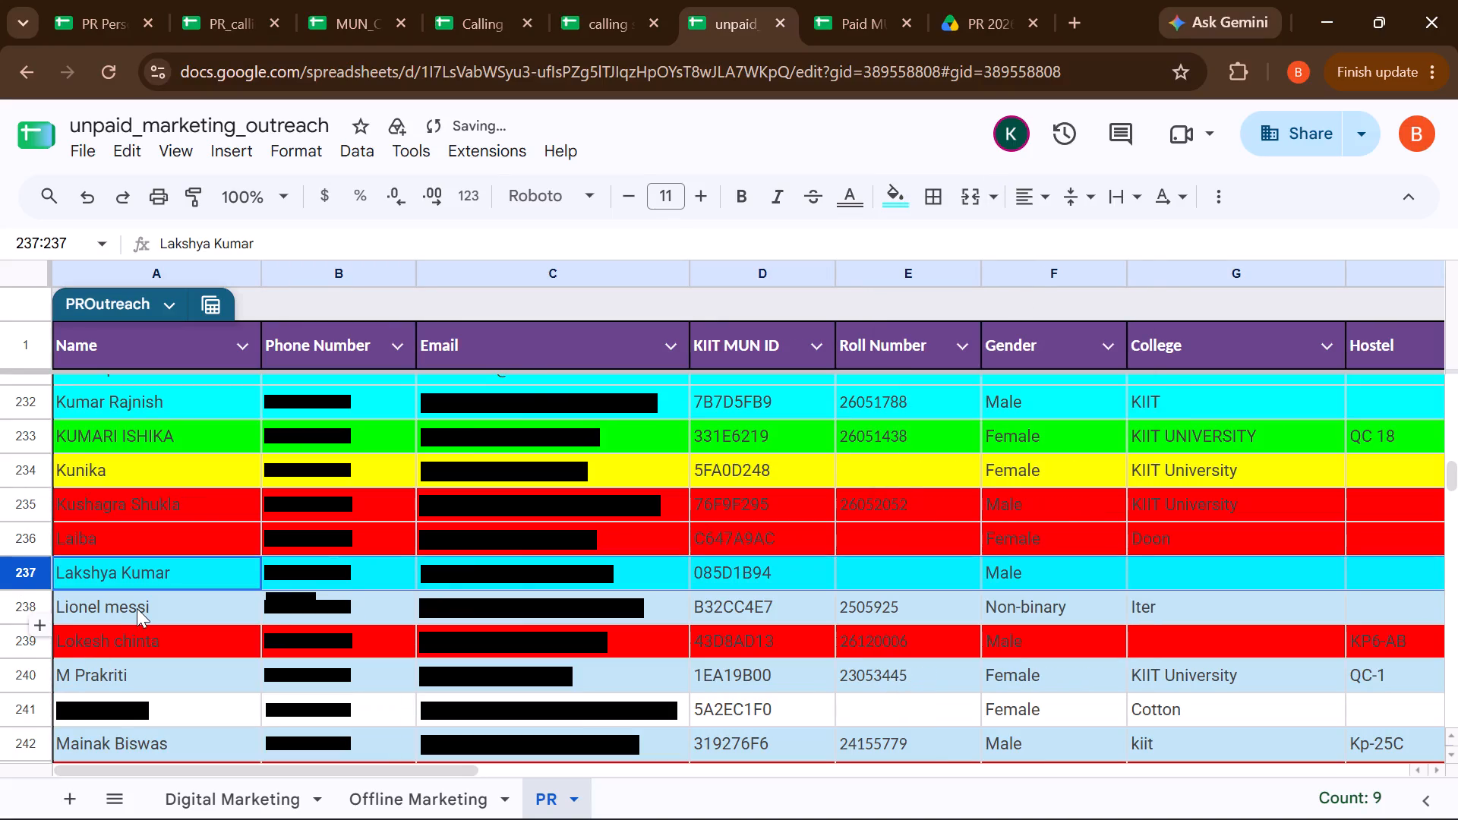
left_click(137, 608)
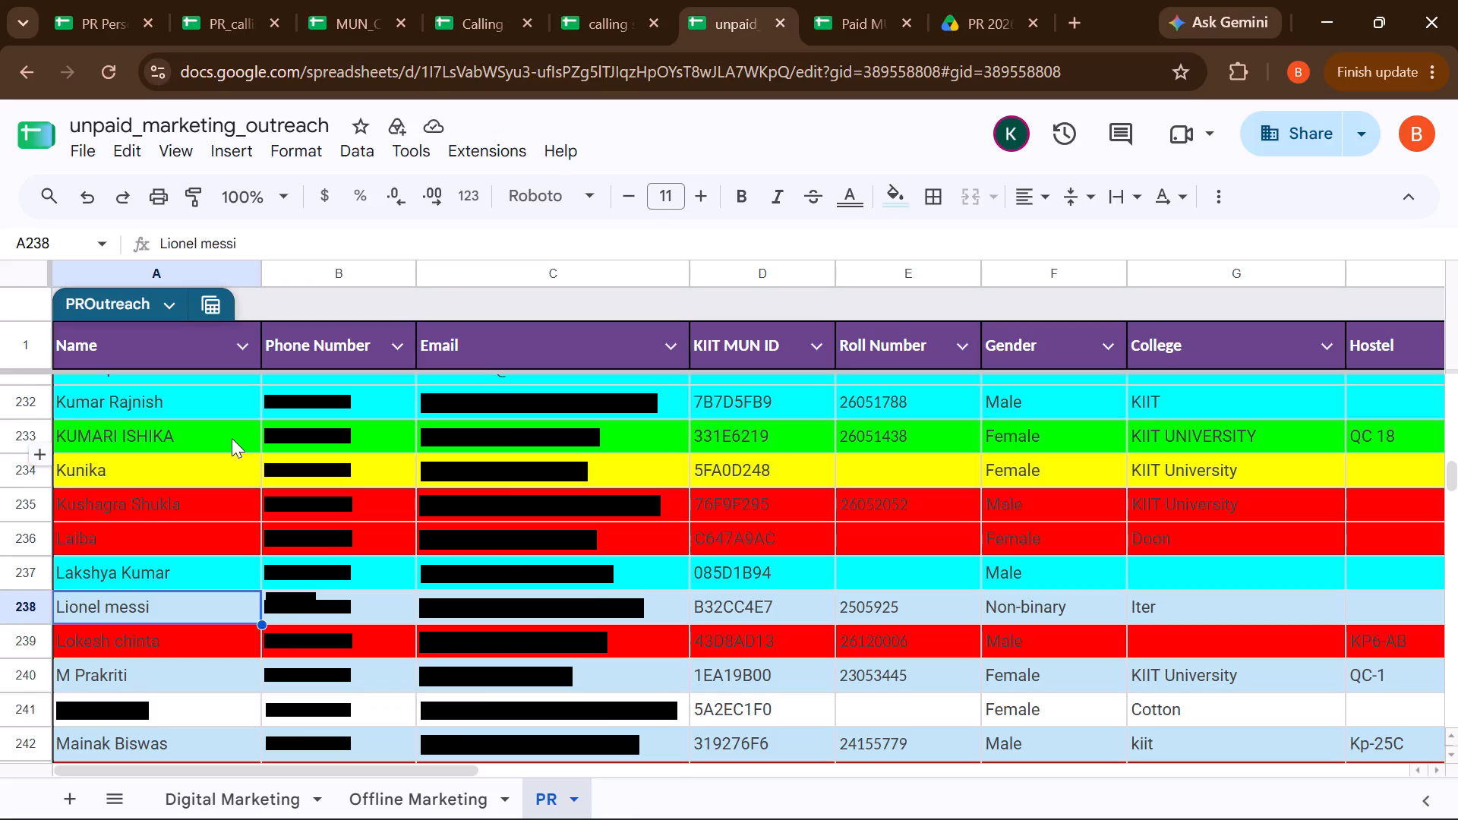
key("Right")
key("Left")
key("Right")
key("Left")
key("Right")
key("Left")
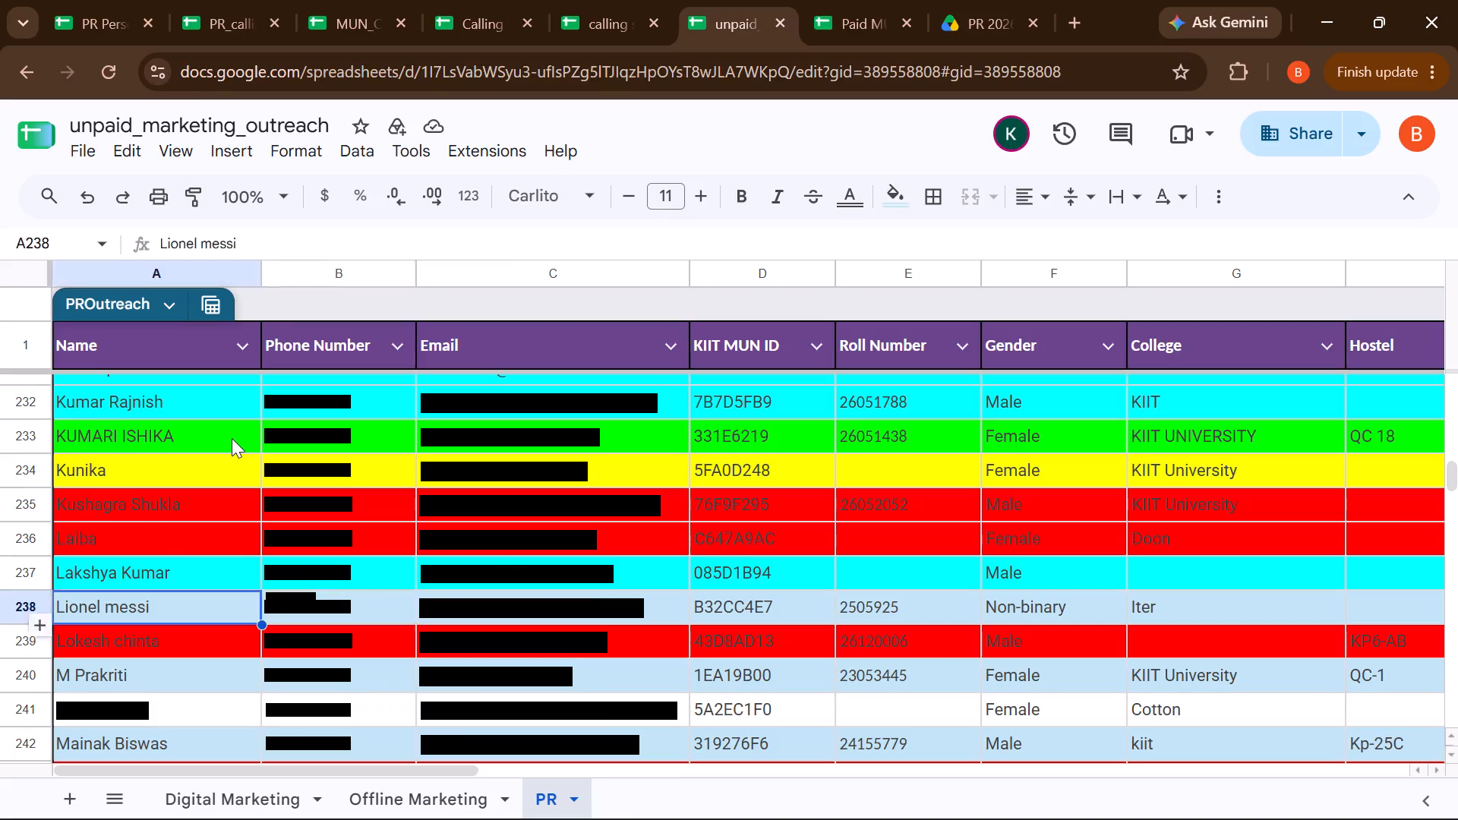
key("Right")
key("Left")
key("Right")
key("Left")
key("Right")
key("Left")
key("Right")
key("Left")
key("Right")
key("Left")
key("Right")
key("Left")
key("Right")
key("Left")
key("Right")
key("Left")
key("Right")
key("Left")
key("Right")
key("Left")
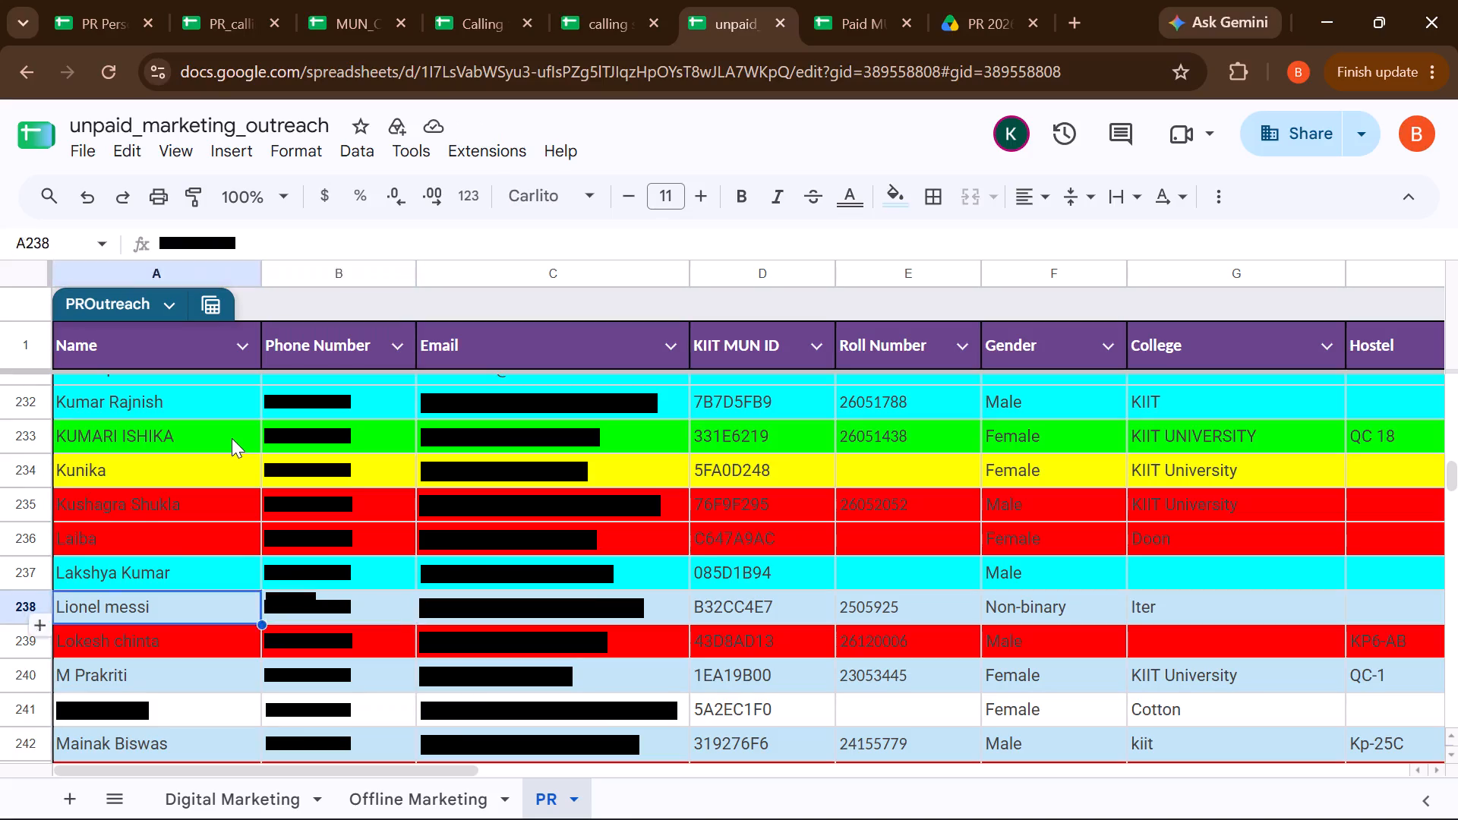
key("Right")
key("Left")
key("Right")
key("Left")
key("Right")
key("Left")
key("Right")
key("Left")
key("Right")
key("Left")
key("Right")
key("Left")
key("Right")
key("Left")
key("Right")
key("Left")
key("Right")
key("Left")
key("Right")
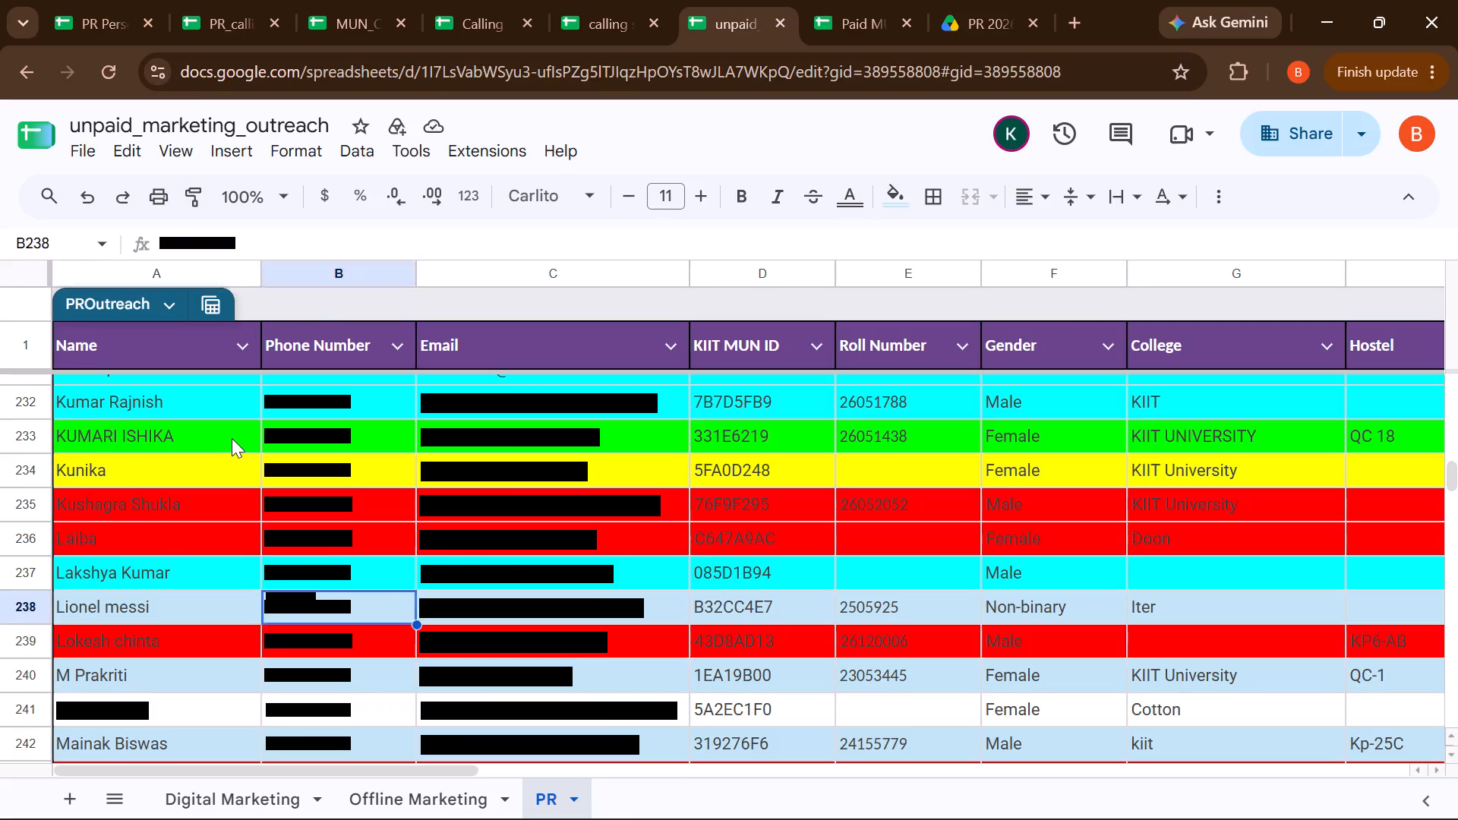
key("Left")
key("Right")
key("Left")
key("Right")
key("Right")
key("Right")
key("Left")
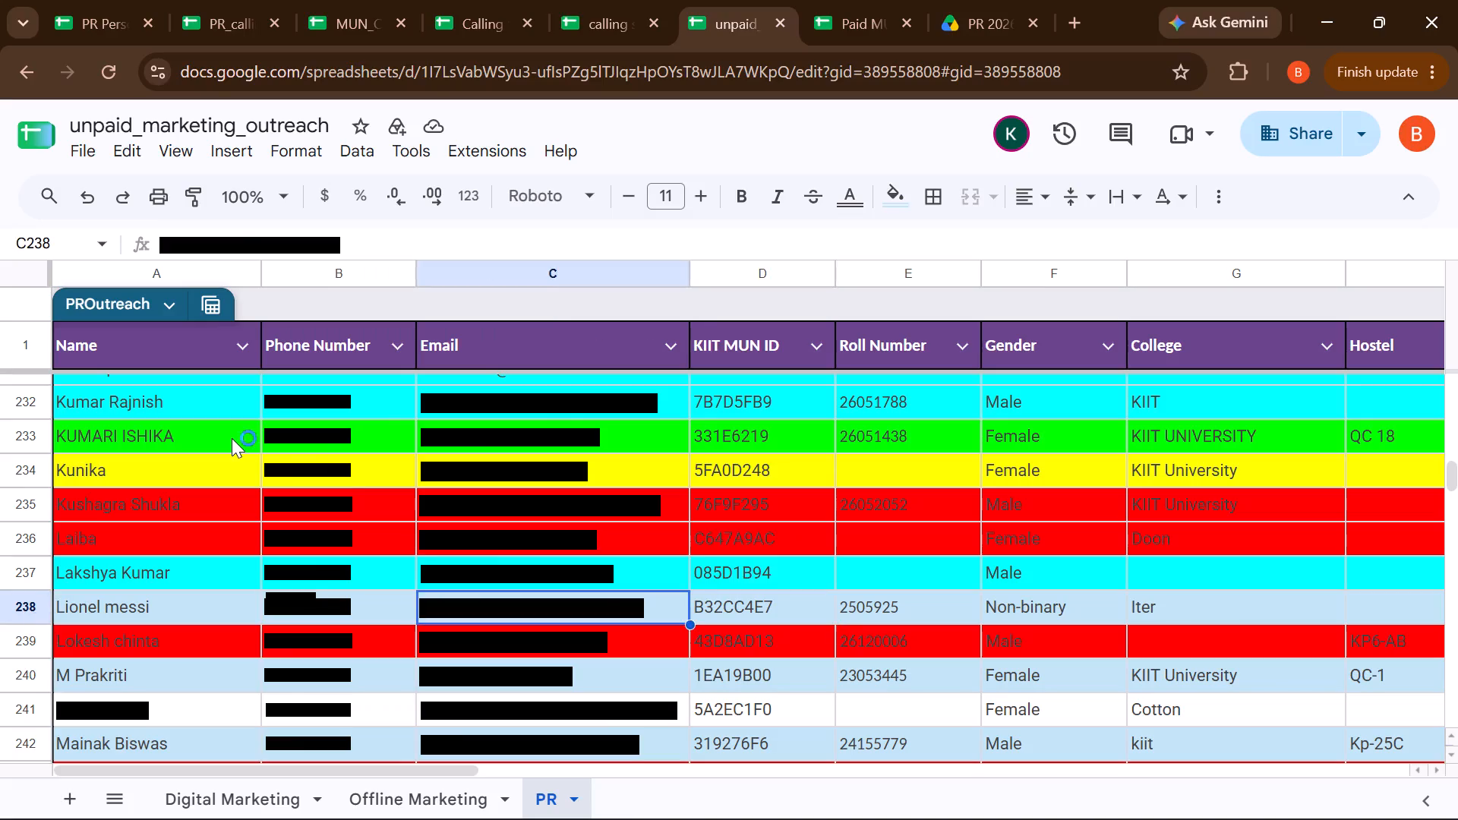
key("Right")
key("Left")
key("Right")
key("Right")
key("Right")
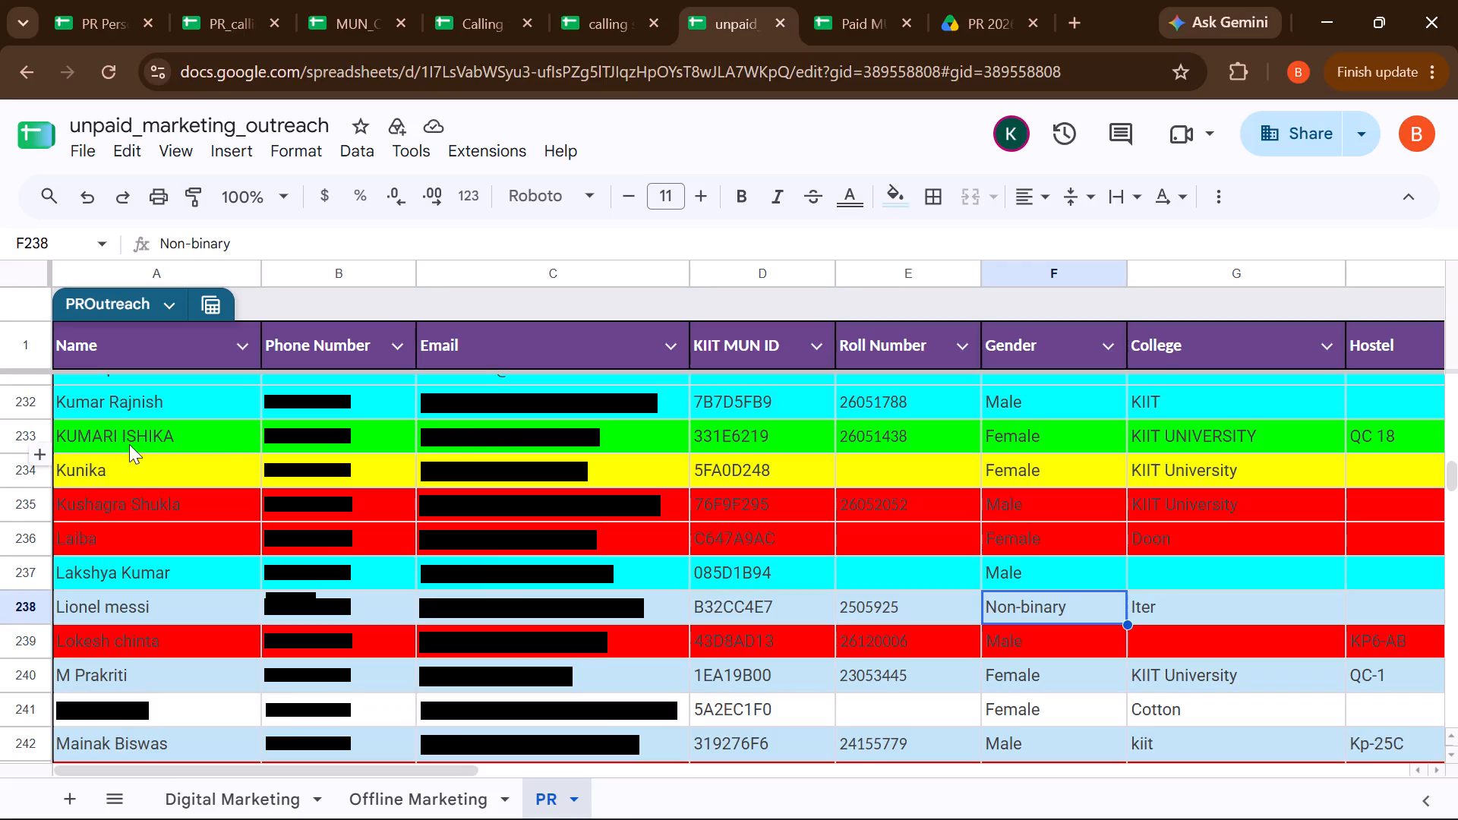
Fill the whole of row 238 with red, matching the fake registration in row 236.
left_click(28, 605)
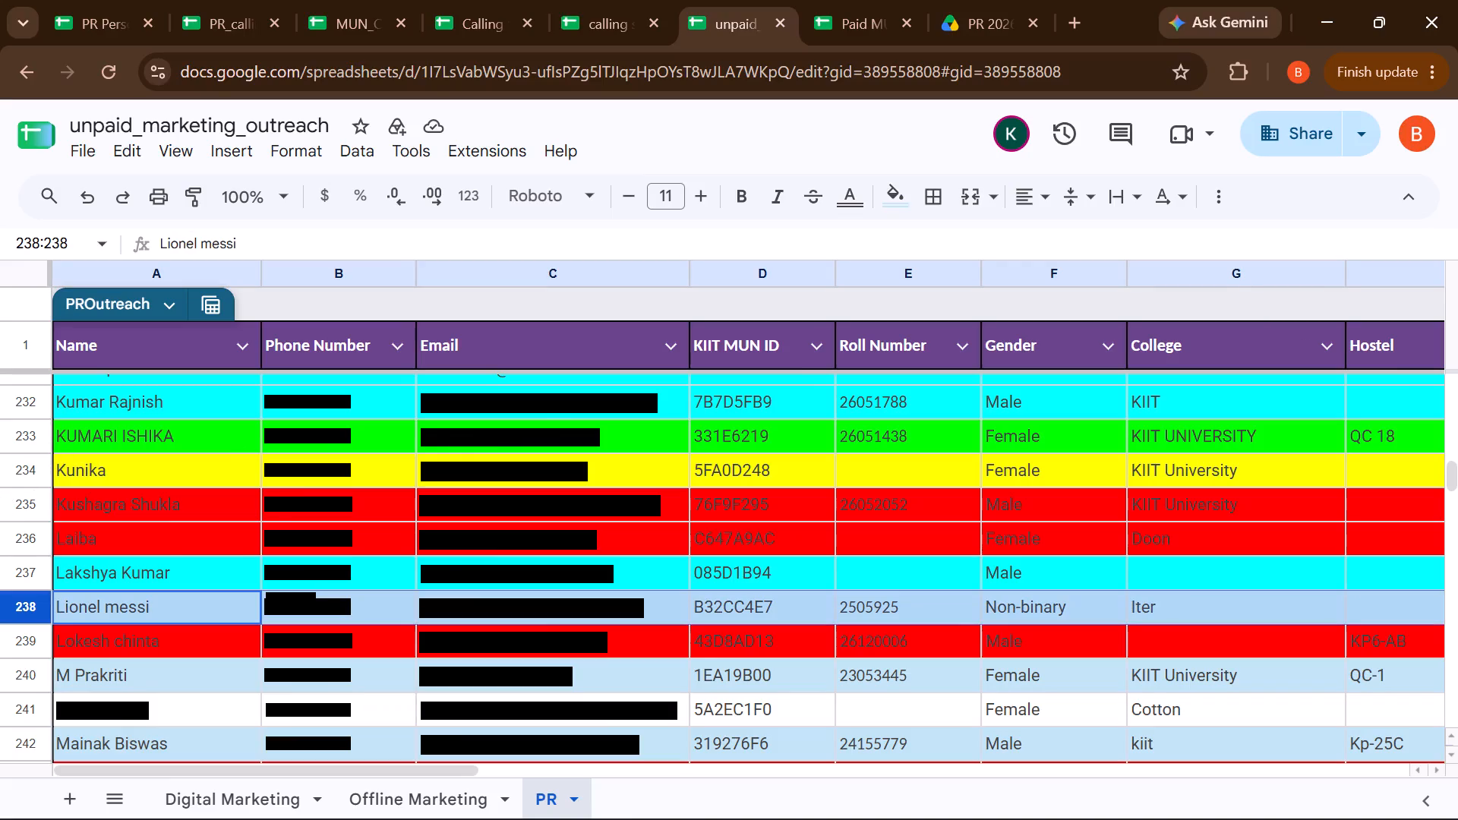
left_click(890, 188)
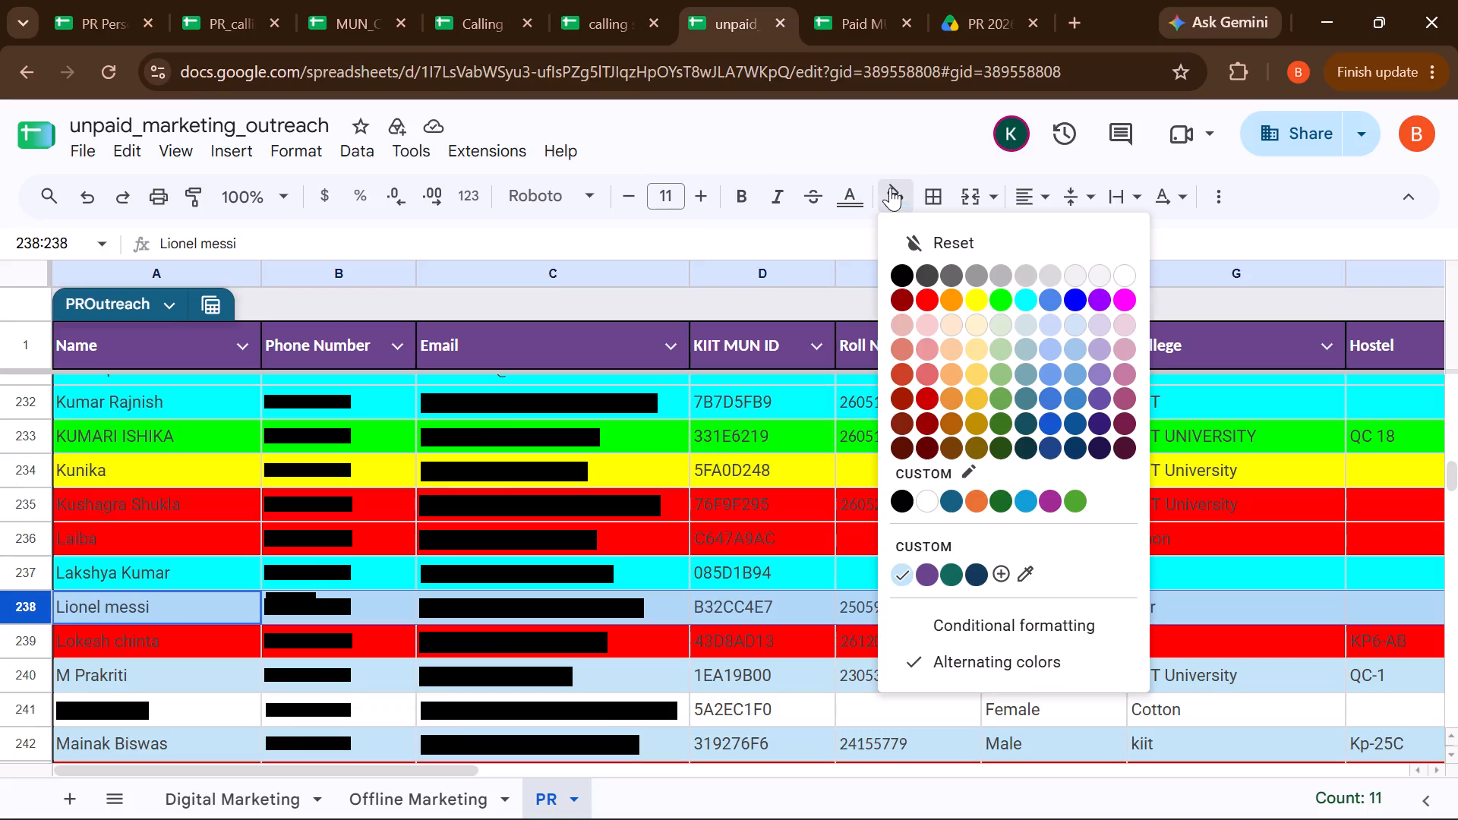
left_click(921, 298)
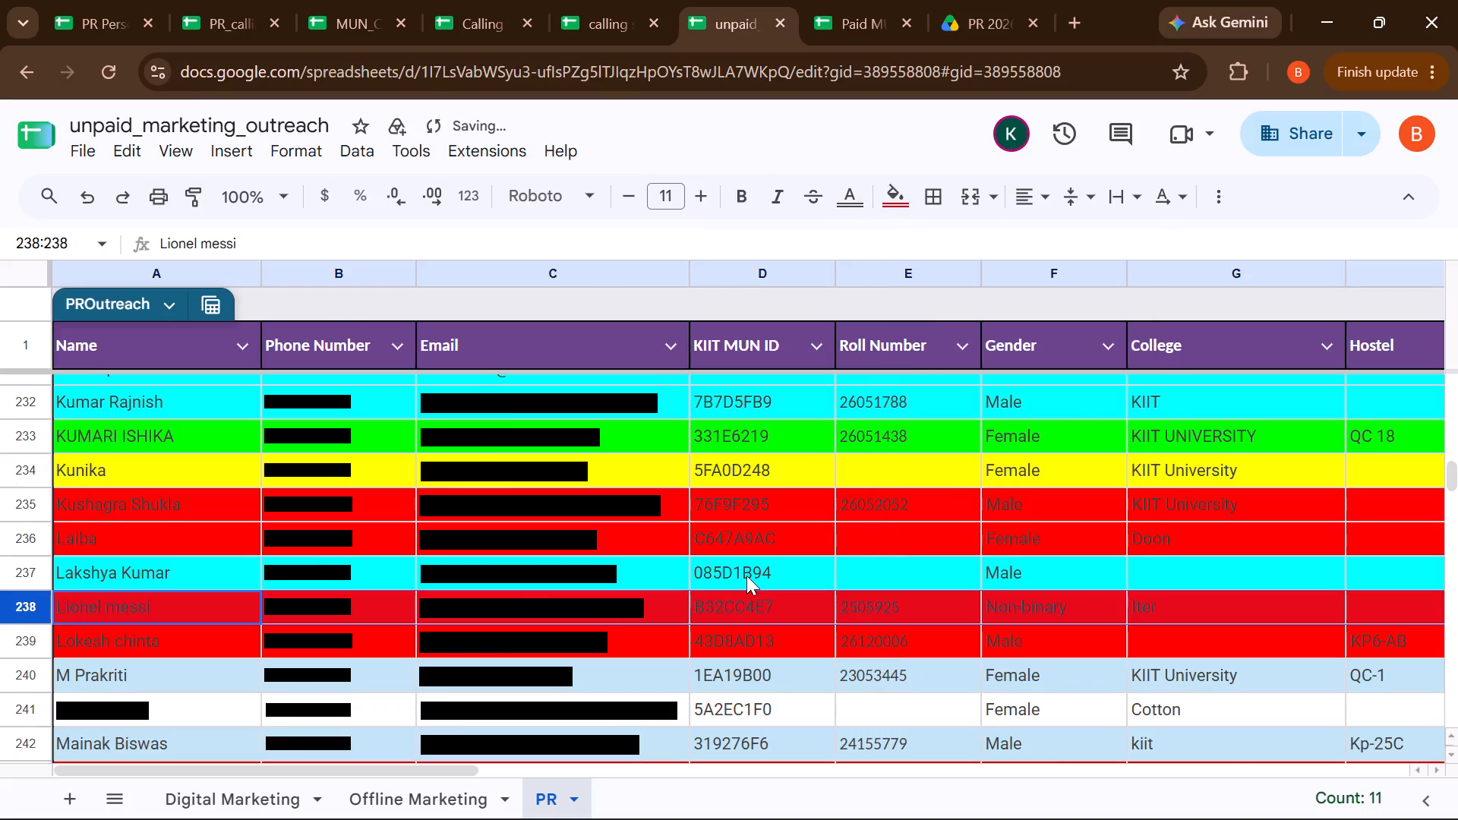
Enter "Fake Registration" in the Follow-up Date cell of row 238.
key("Right")
key("Right")
key("Right")
key("Right")
key("Right")
key("Right")
key("Right")
key("Right")
key("Right")
key("Right")
key("Right")
key("Right")
key("Right")
key("Right")
key("Right")
key("Right")
key("Right")
key("Right")
key("Right")
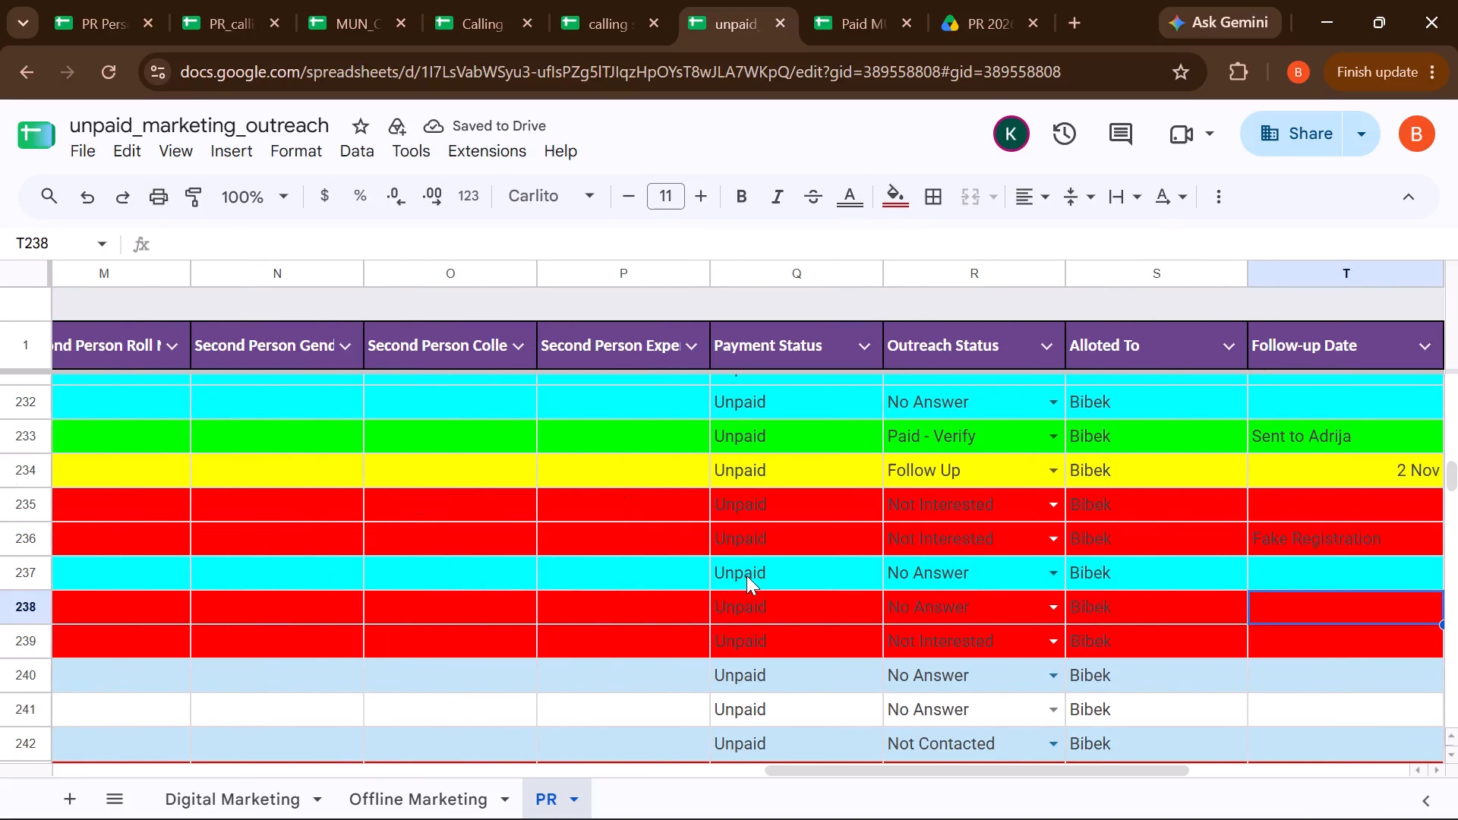
key("Left")
key("Right")
type("Fake Reg")
type("istration")
key("Down")
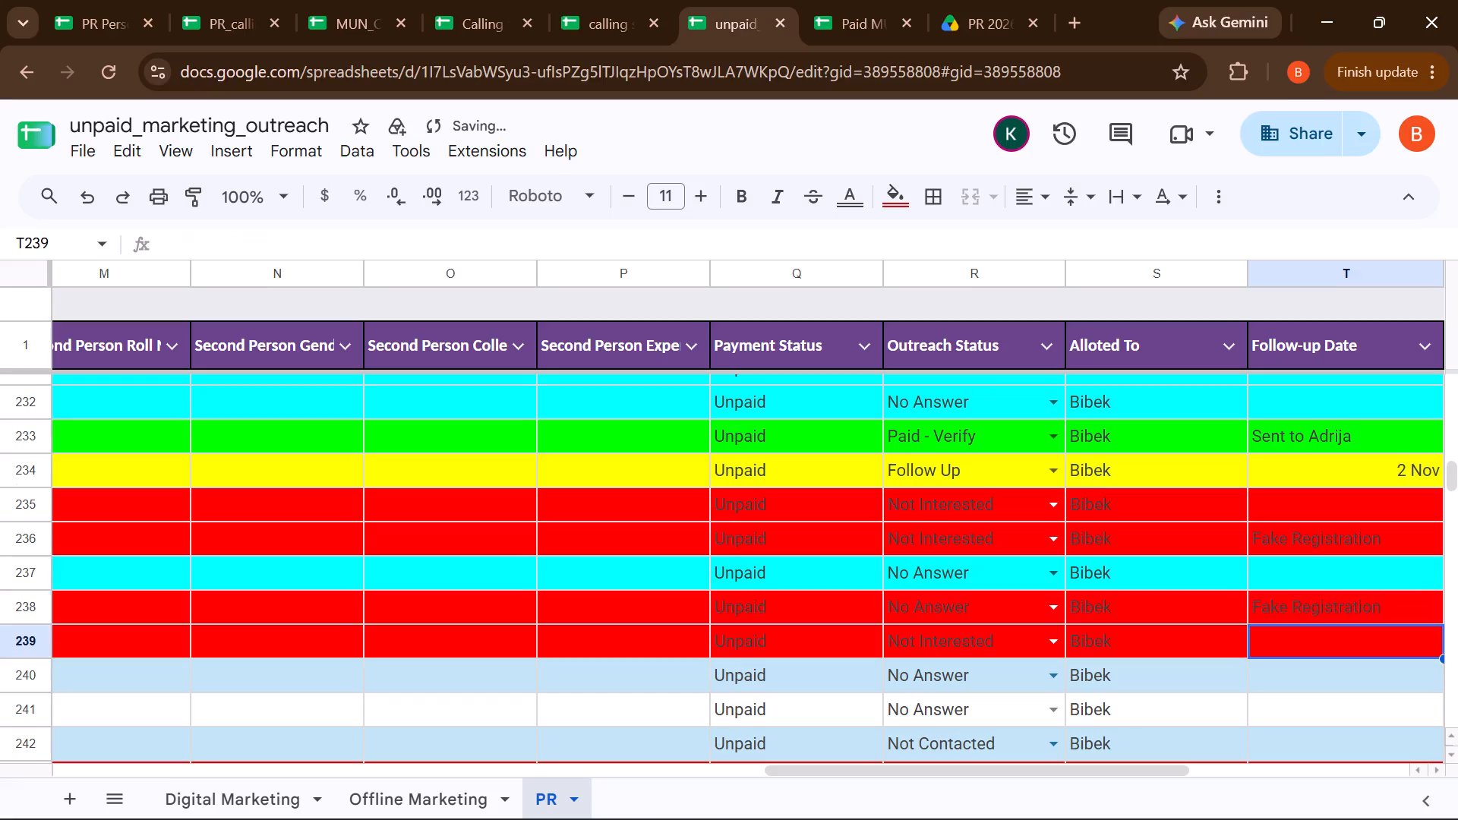
Check the entries of the uncoloured row 240 from the name across to Payment Status, Outreach Status and Alloted To.
key("Left")
key("Left")
key("Left")
key("Left")
key("Left")
key("Left")
key("Left")
key("Left")
key("Left")
key("Left")
key("Left")
key("Left")
key("Left")
key("Left")
key("Left")
key("Left")
key("Left")
key("Left")
key("Left")
key("Left")
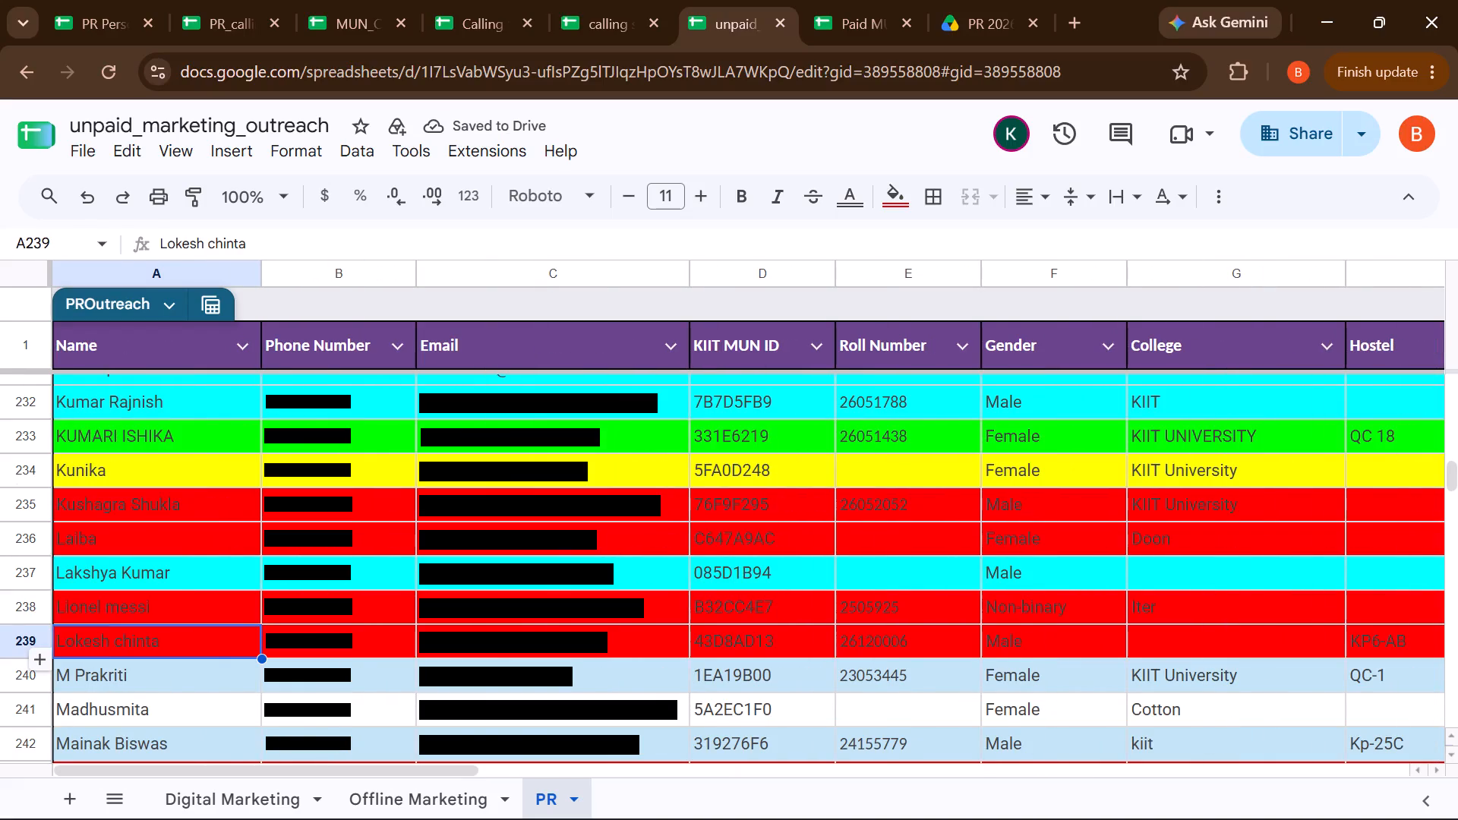
key("Down")
key("Right")
key("Right")
key("Right")
key("Right")
key("Right")
key("Right")
key("Right")
key("Right")
key("Right")
key("Right")
key("Right")
key("Right")
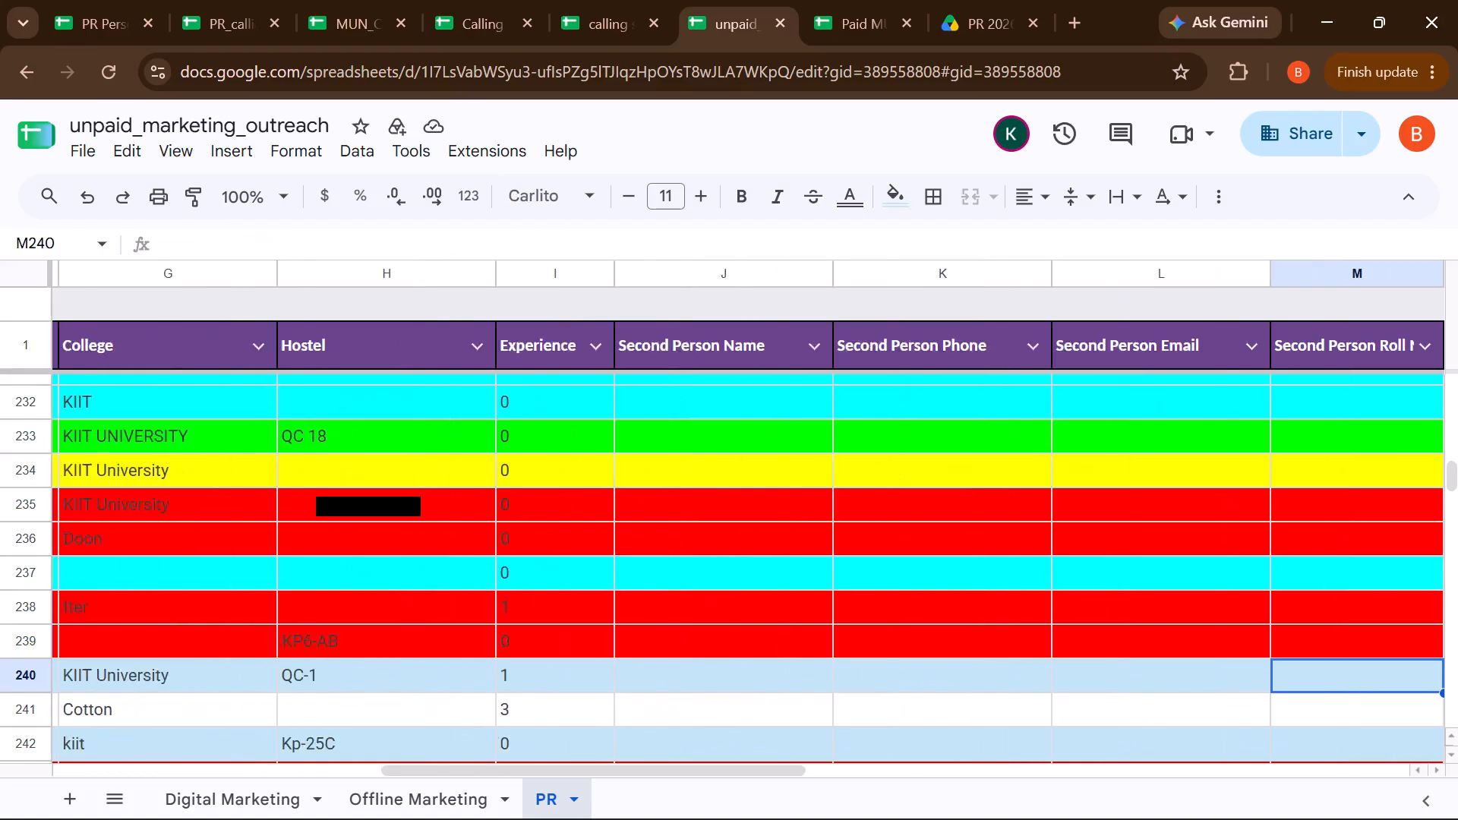
key("Right")
key("Right")
key("Right")
key("Right")
key("Right")
key("Right")
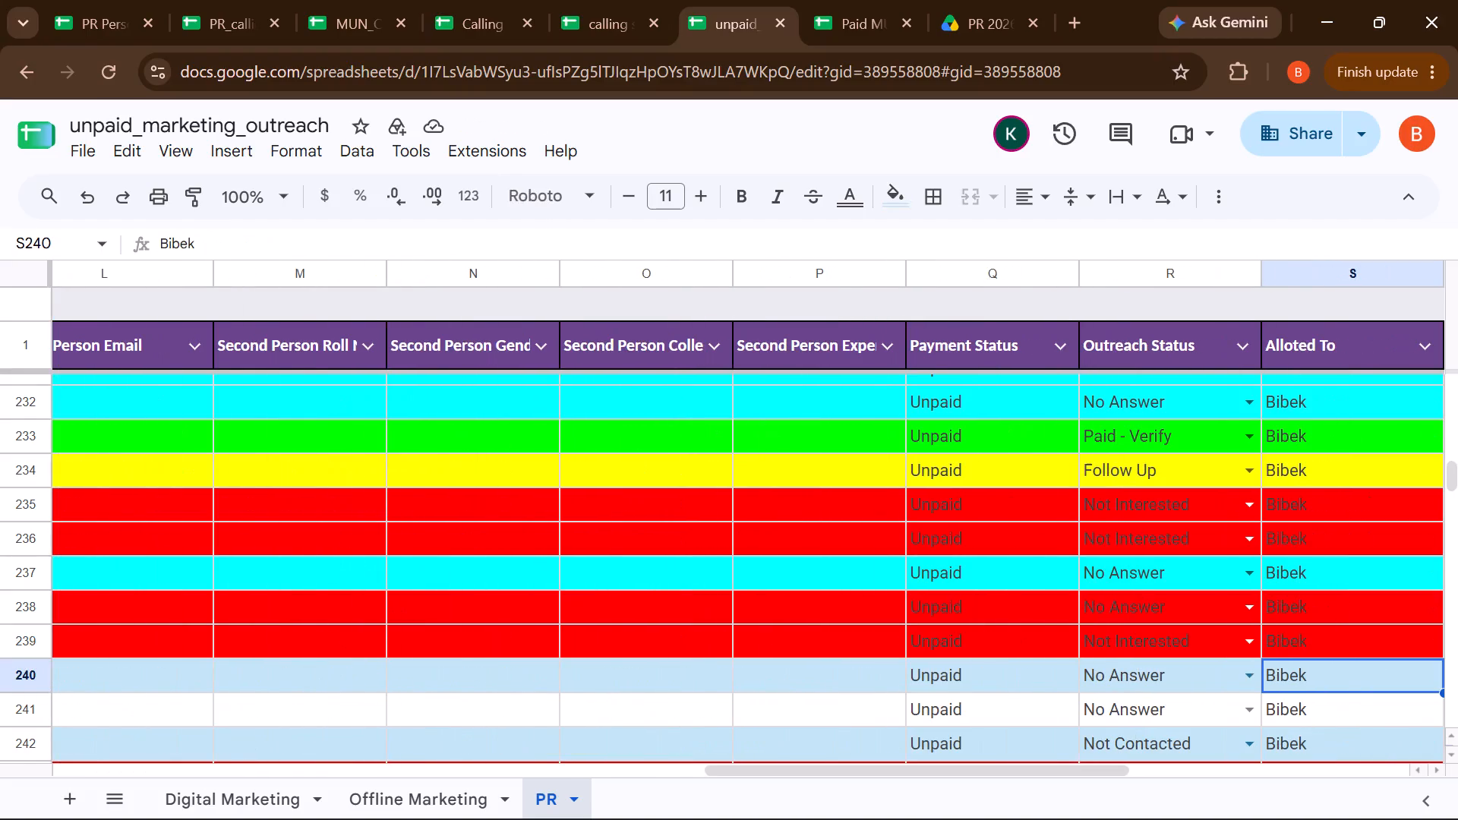
Compare the Outreach Status entries of the uncoloured rows 240 to 242 with those of the colour-coded rows above.
key("Left")
key("Down")
key("Down")
key("Down")
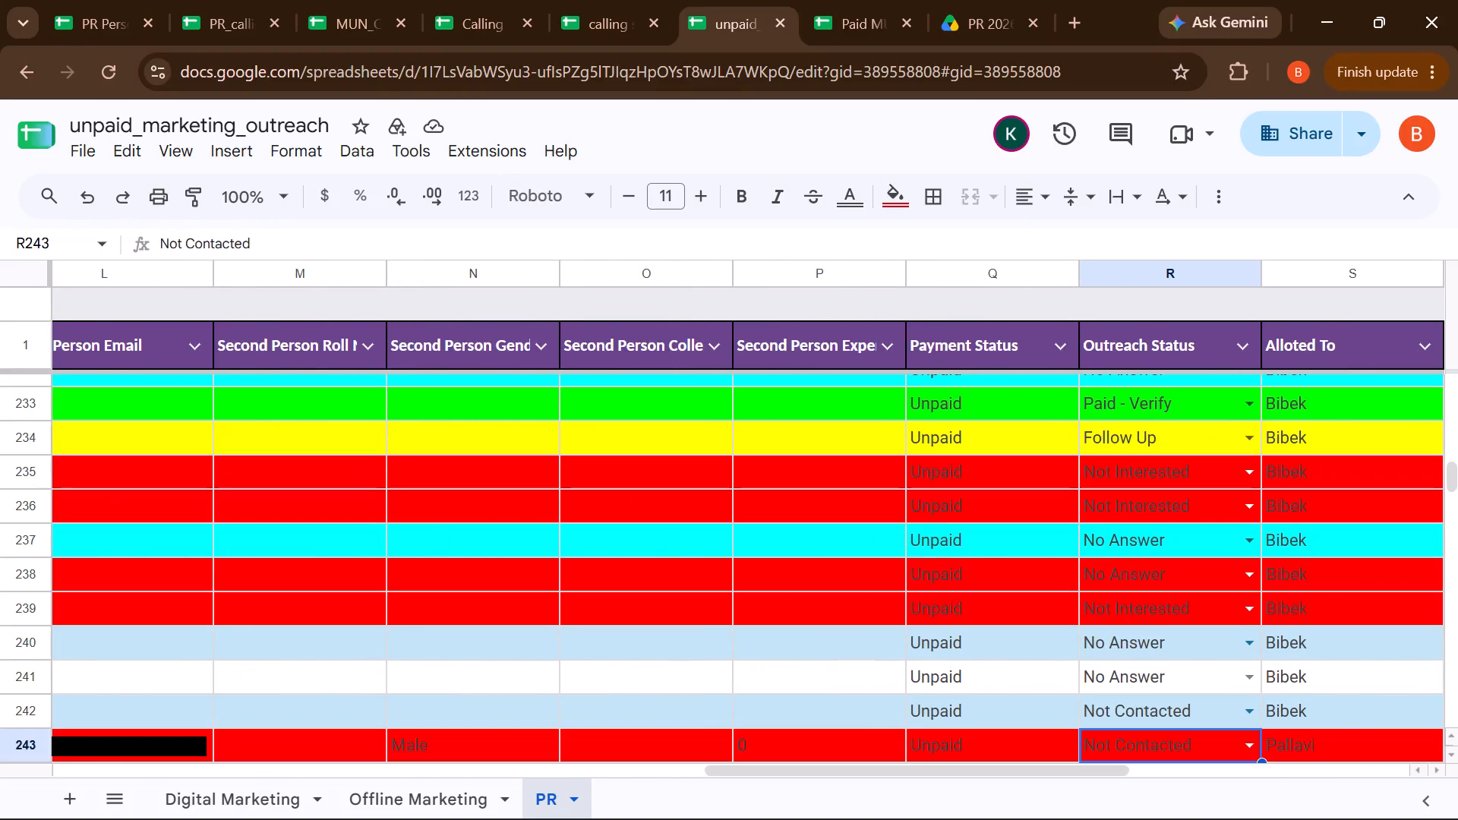
key("Up")
key("Up")
key("Down")
key("Down")
key("Down")
key("Up")
key("Up")
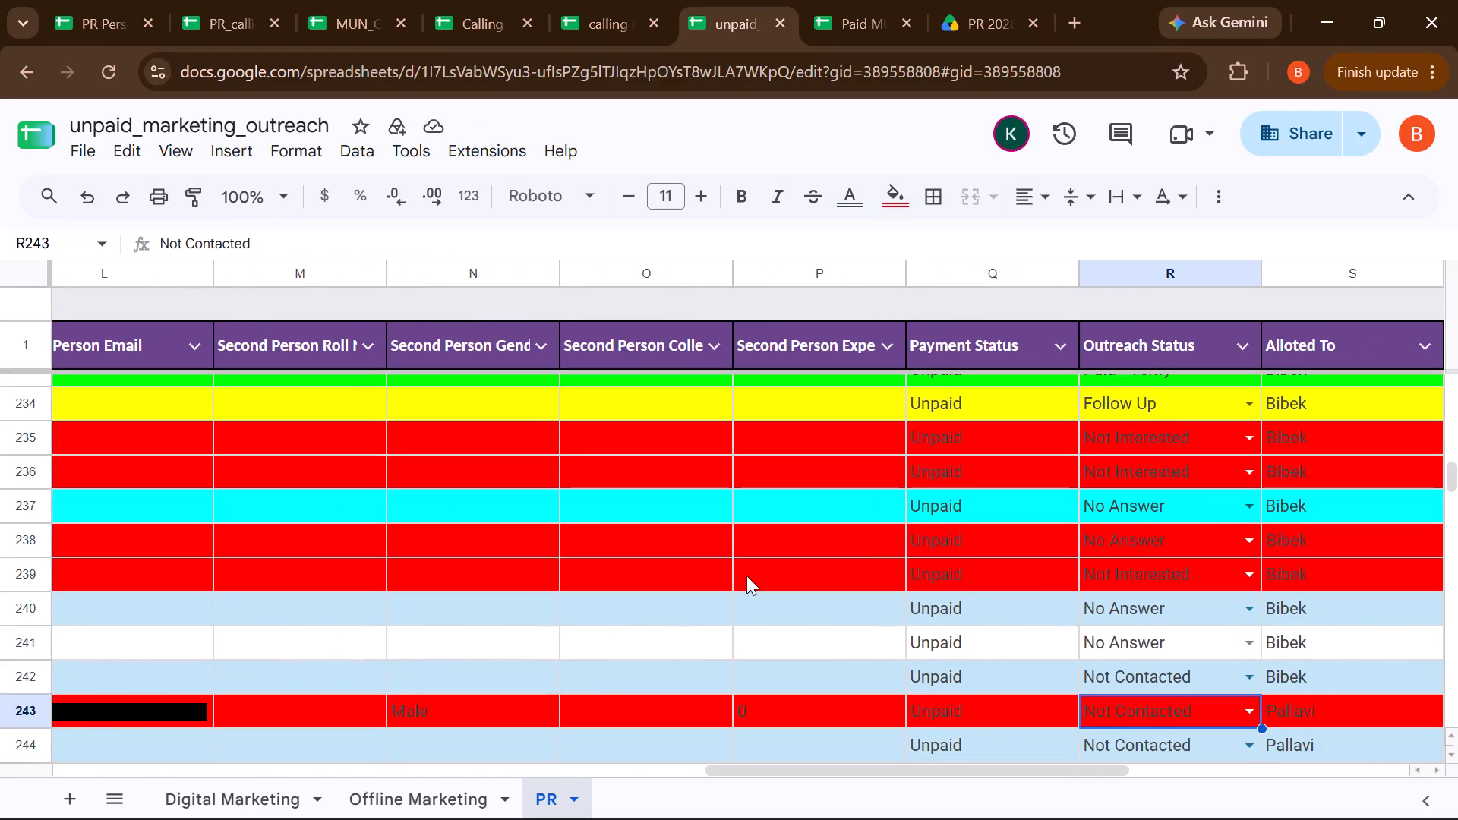
key("Up")
key("Up")
key("Up")
key("Up")
key("Up")
key("Up")
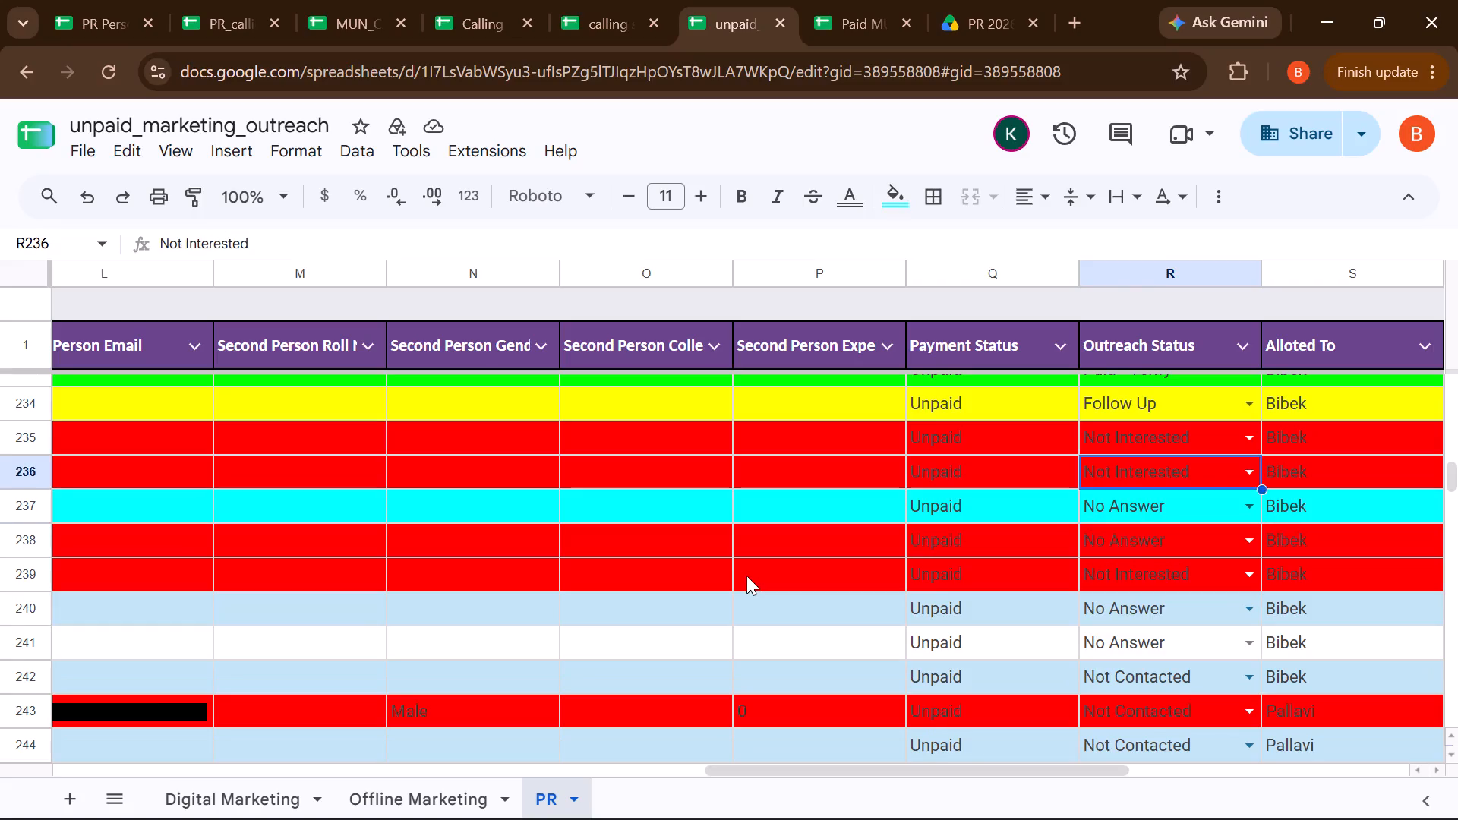
key("Up")
key("Up")
key("Up")
key("Up")
key("Down")
key("Down")
key("Down")
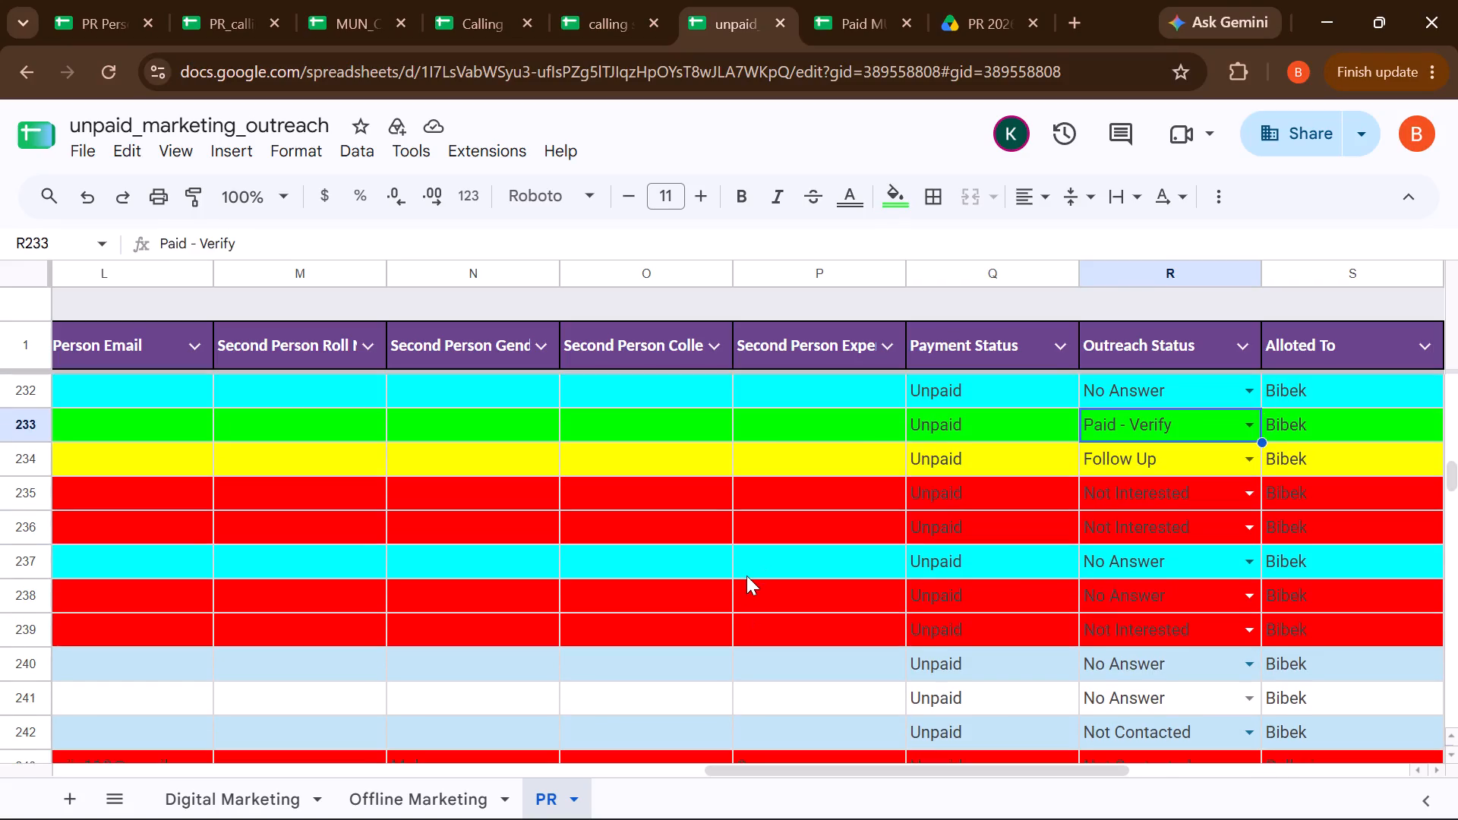
Fill the whole of row 240 with cyan, matching the No Answer colour of rows 232 and 237.
key("Down")
key("Down")
key("Down")
key("Down")
key("Down")
key("Left")
key("Left")
key("Left")
key("Left")
key("Left")
key("Left")
key("Left")
key("Left")
key("Left")
key("Left")
key("Left")
key("Left")
key("Left")
key("Left")
key("Left")
key("Left")
key("Left")
key("Left")
key("Left")
key("Left")
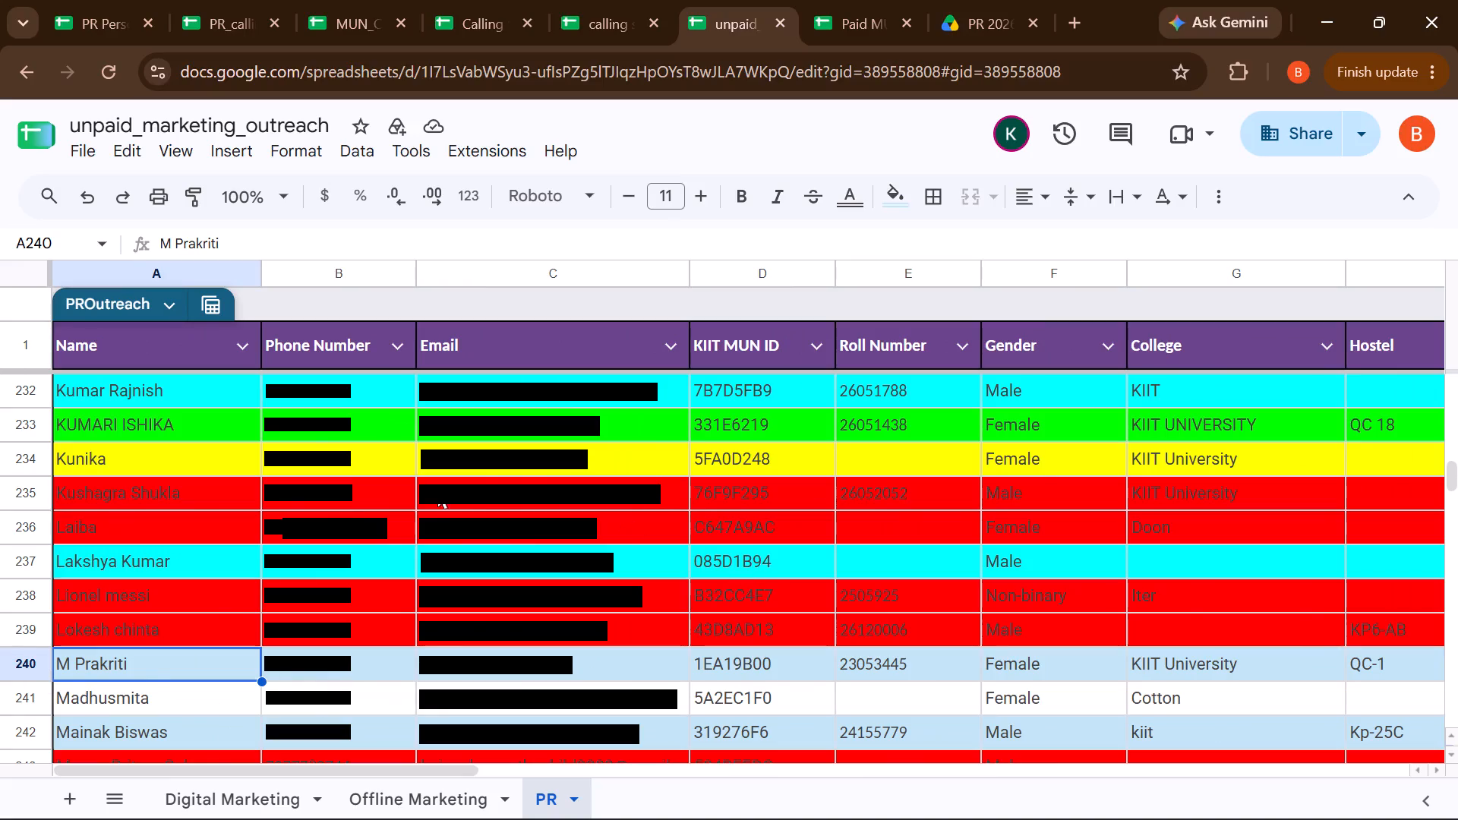
left_click(18, 660)
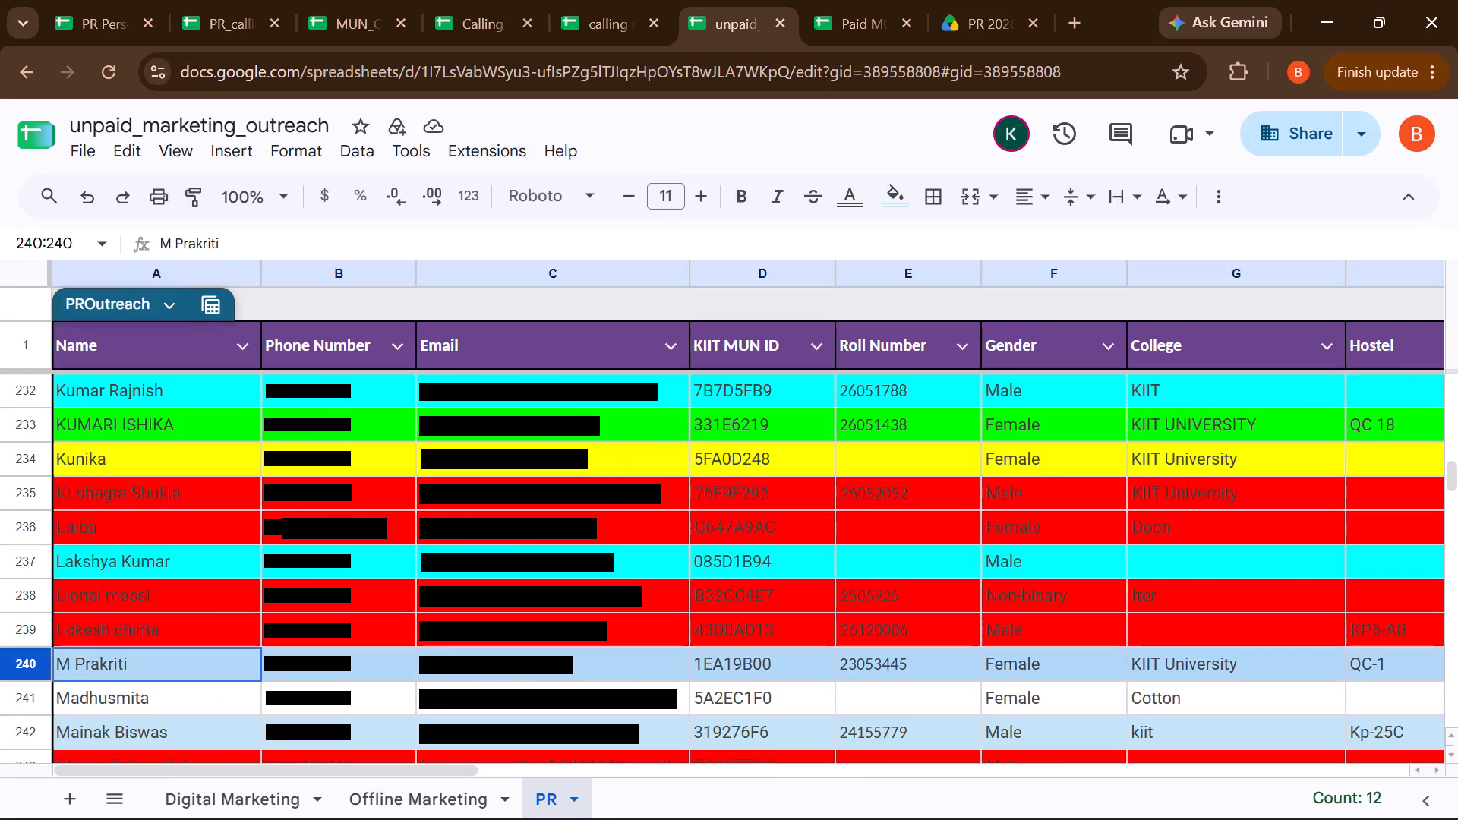
left_click(904, 199)
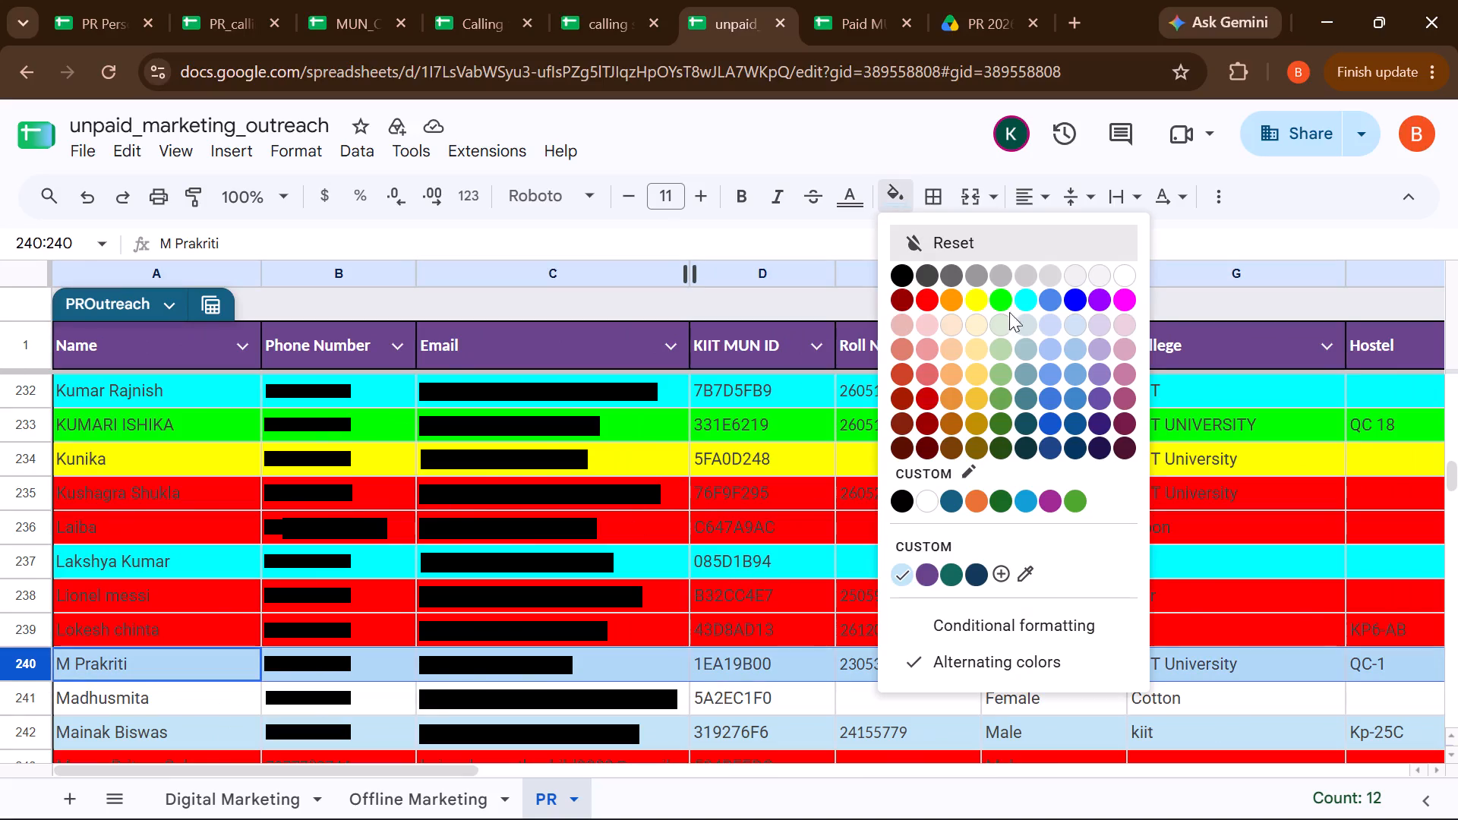
left_click(1021, 300)
Select the Phone Number cell of the uncoloured row 241.
left_click(341, 699)
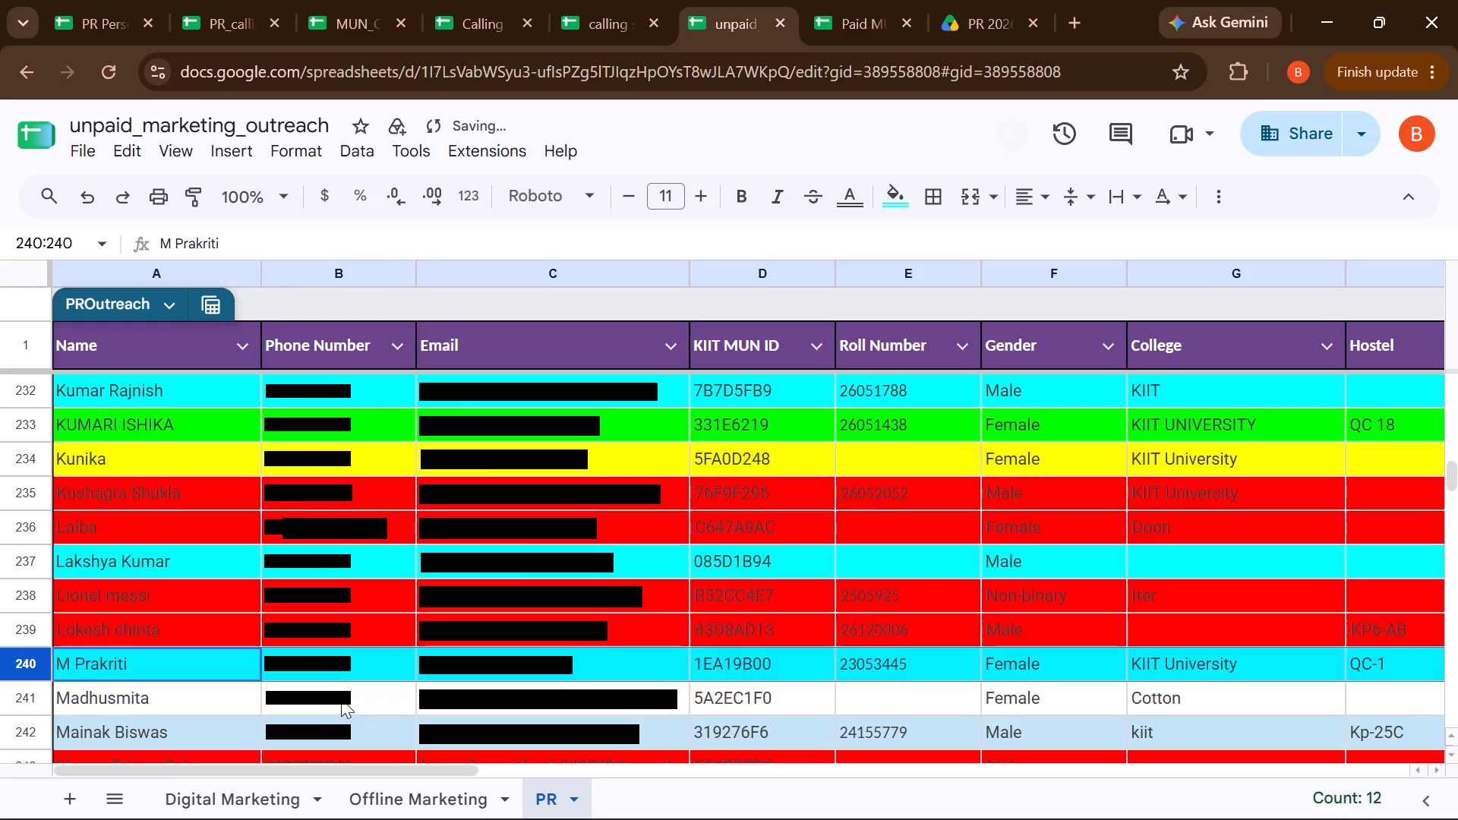
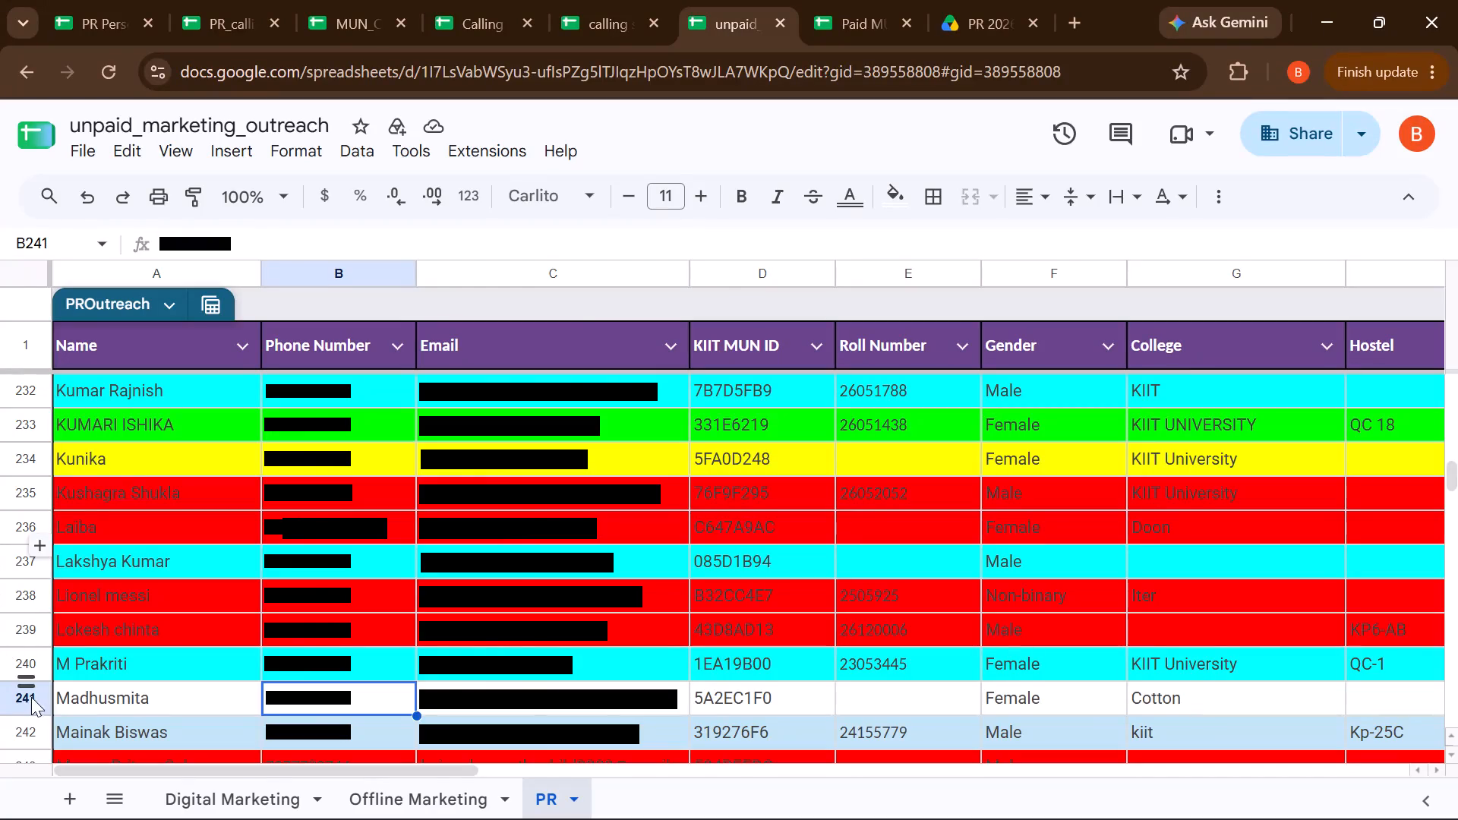
Fill the whole of row 241 with cyan, matching the No Answer colour of row 240.
left_click(31, 697)
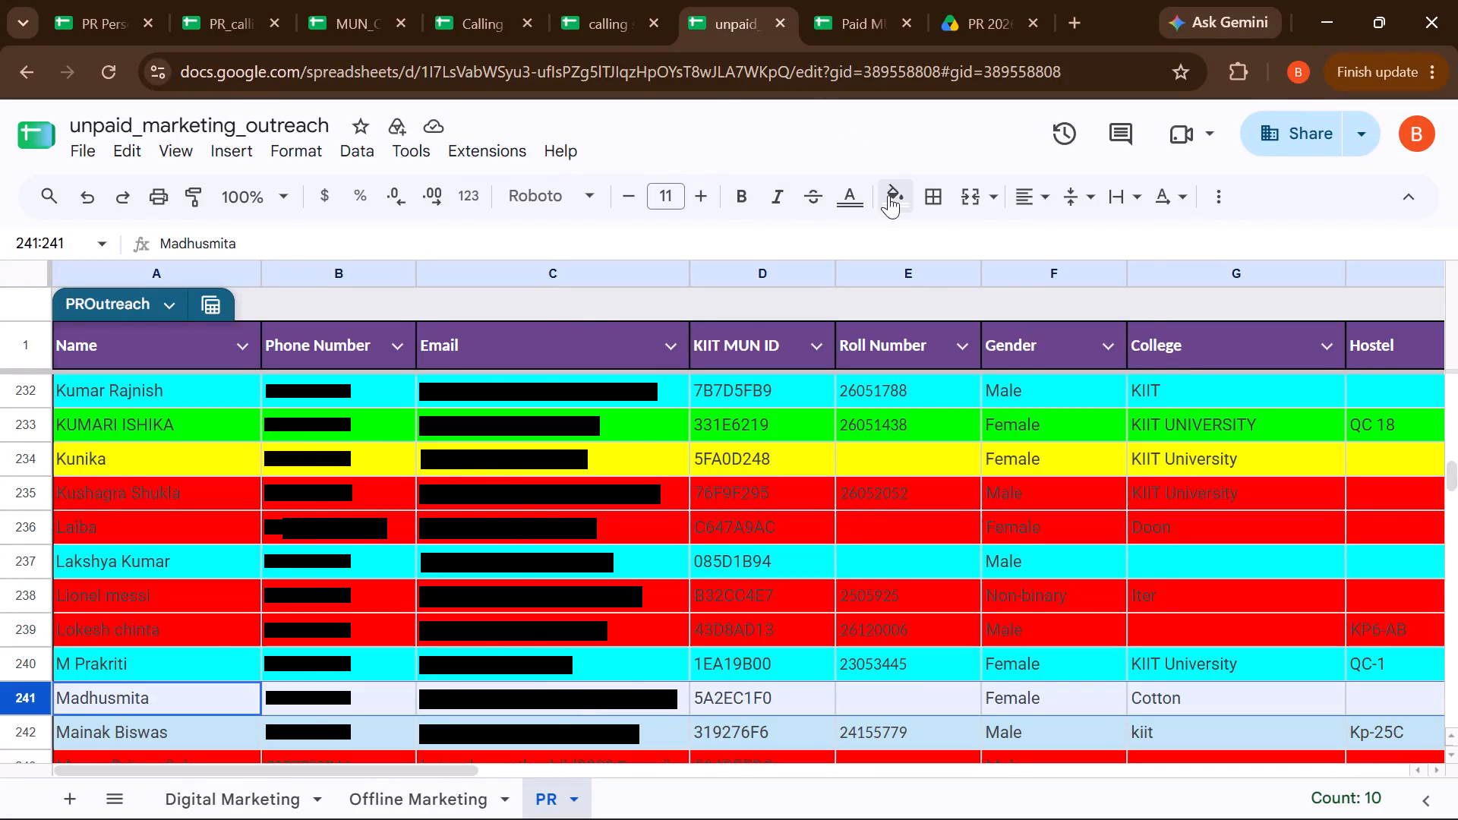
left_click(888, 195)
left_click(1027, 302)
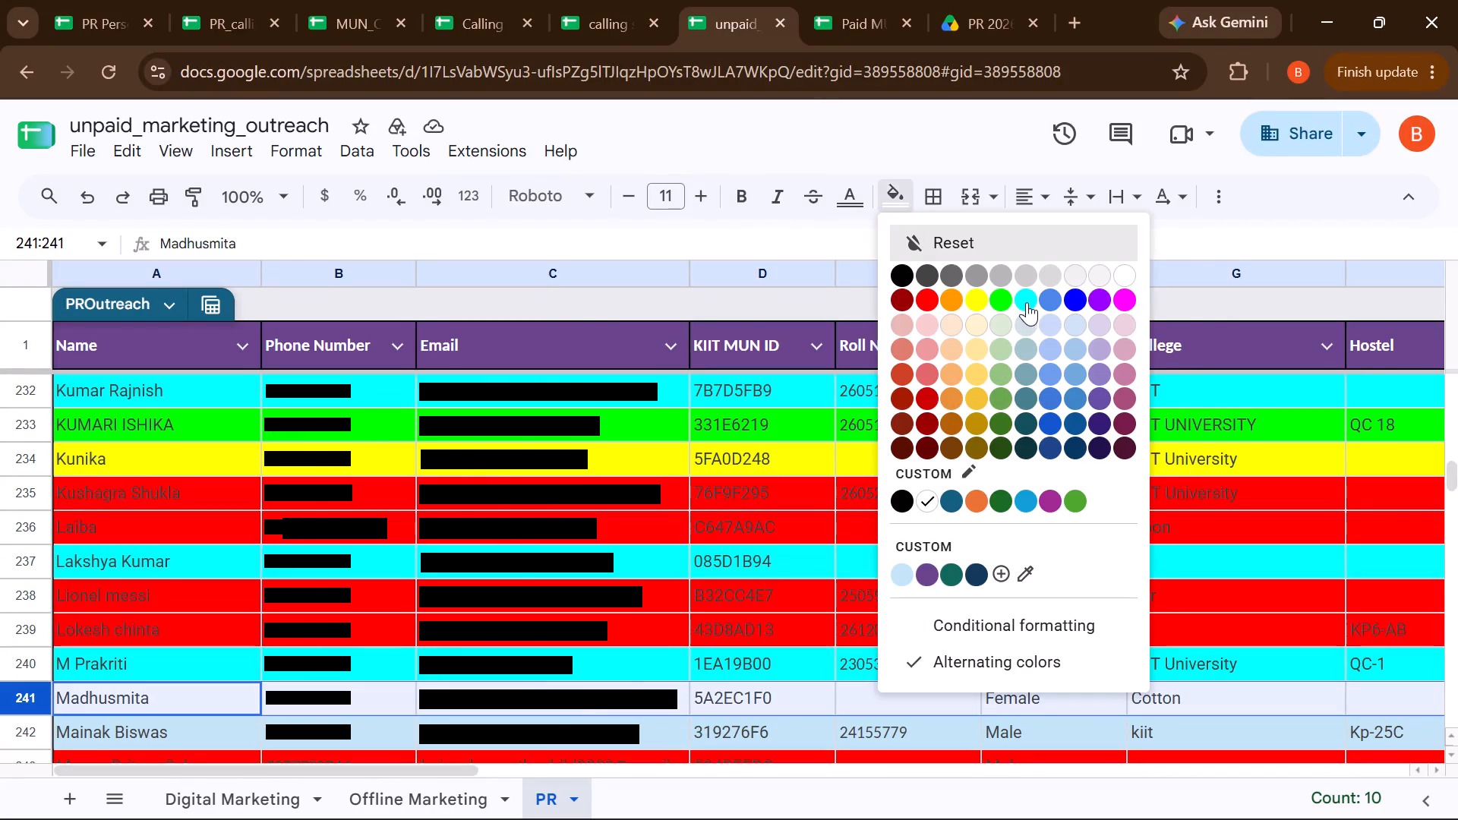
Select the Name cell of row 242, directly below the cyan rows, which has no outcome colour yet.
left_click(125, 738)
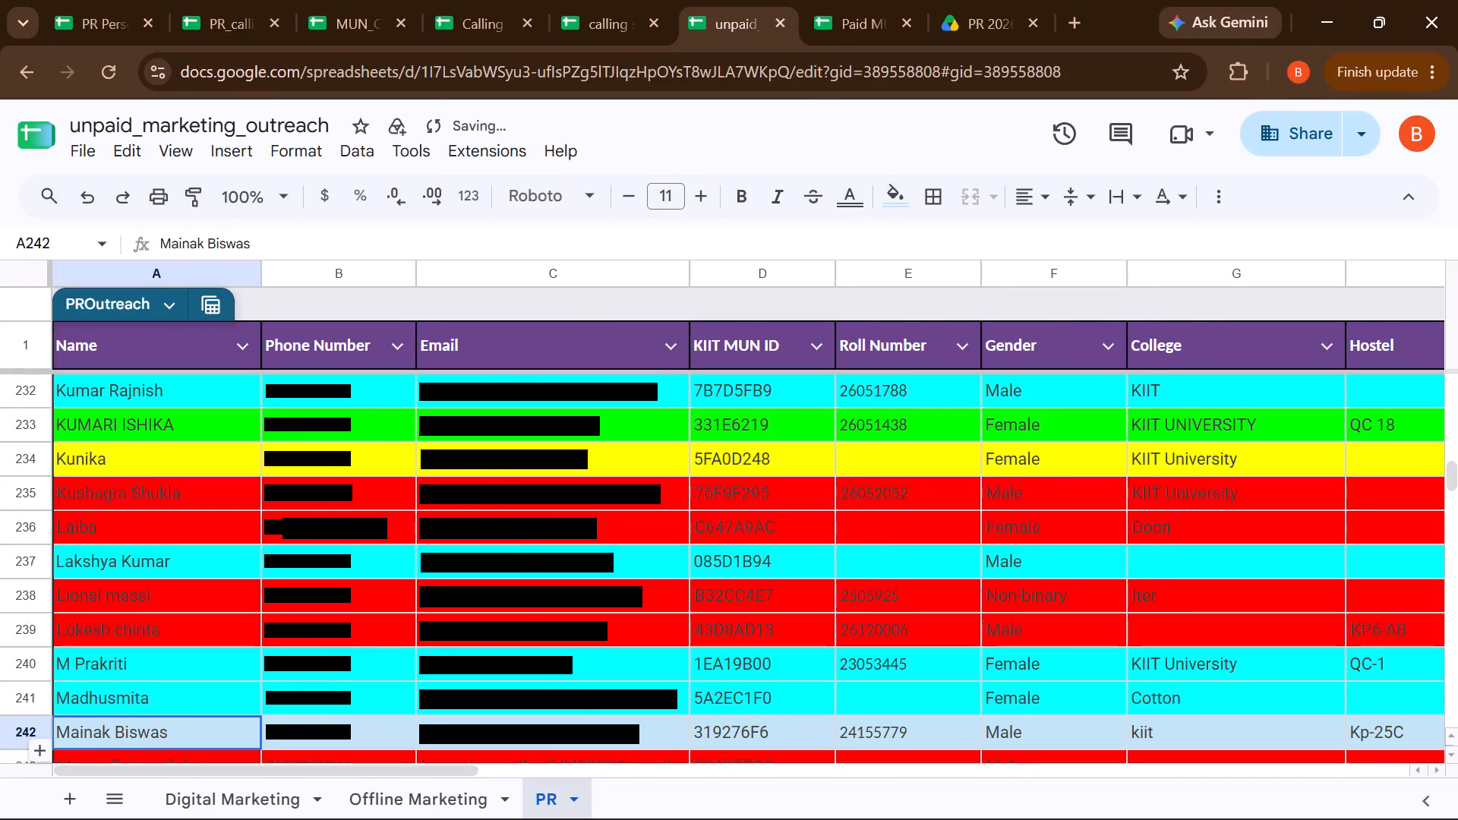
left_click(144, 702)
left_click(149, 724)
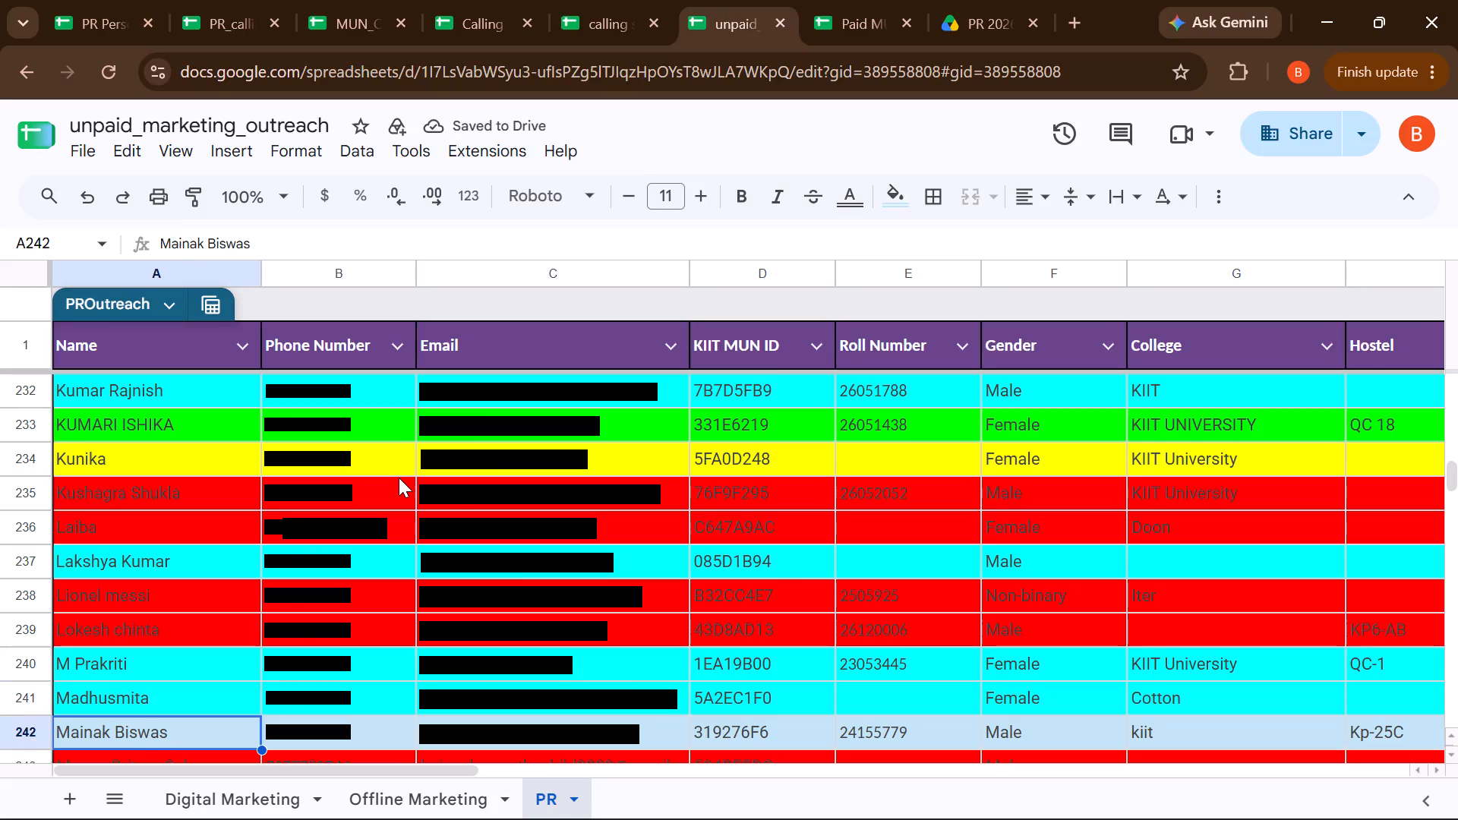
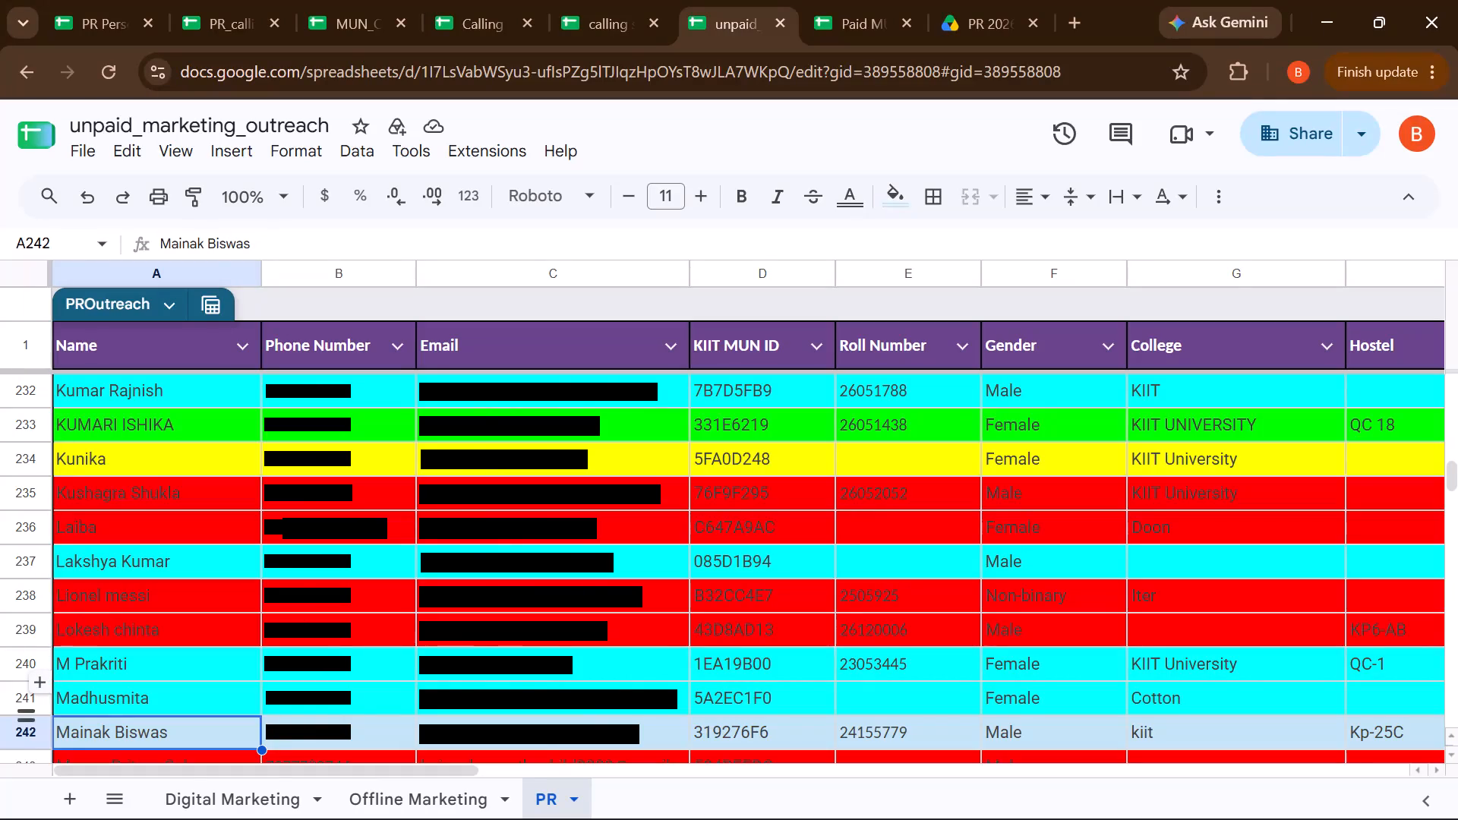
Fill the whole of row 242 with yellow, matching the Follow Up colour of row 234.
left_click(30, 734)
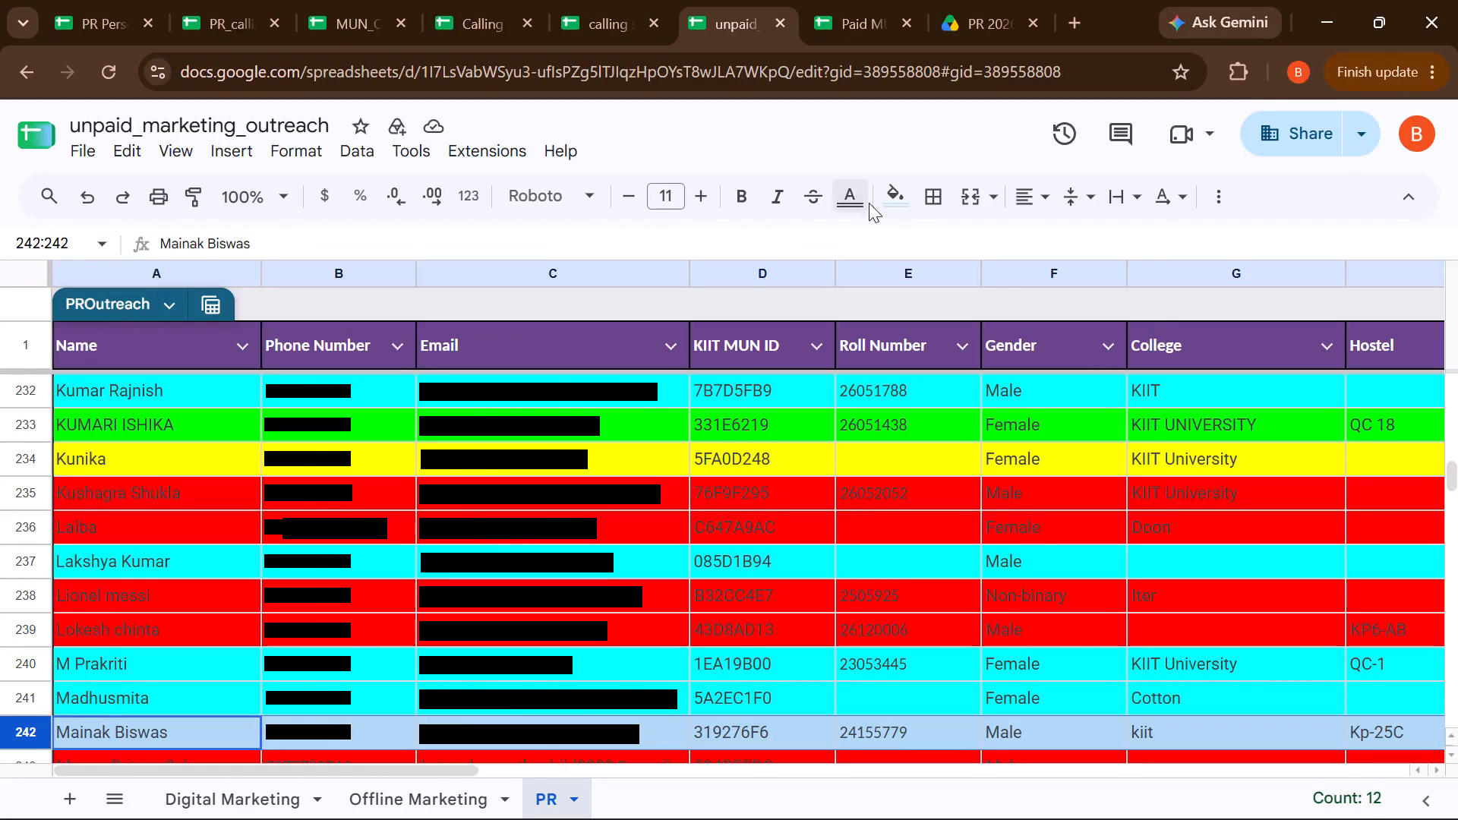
left_click(884, 196)
left_click(971, 293)
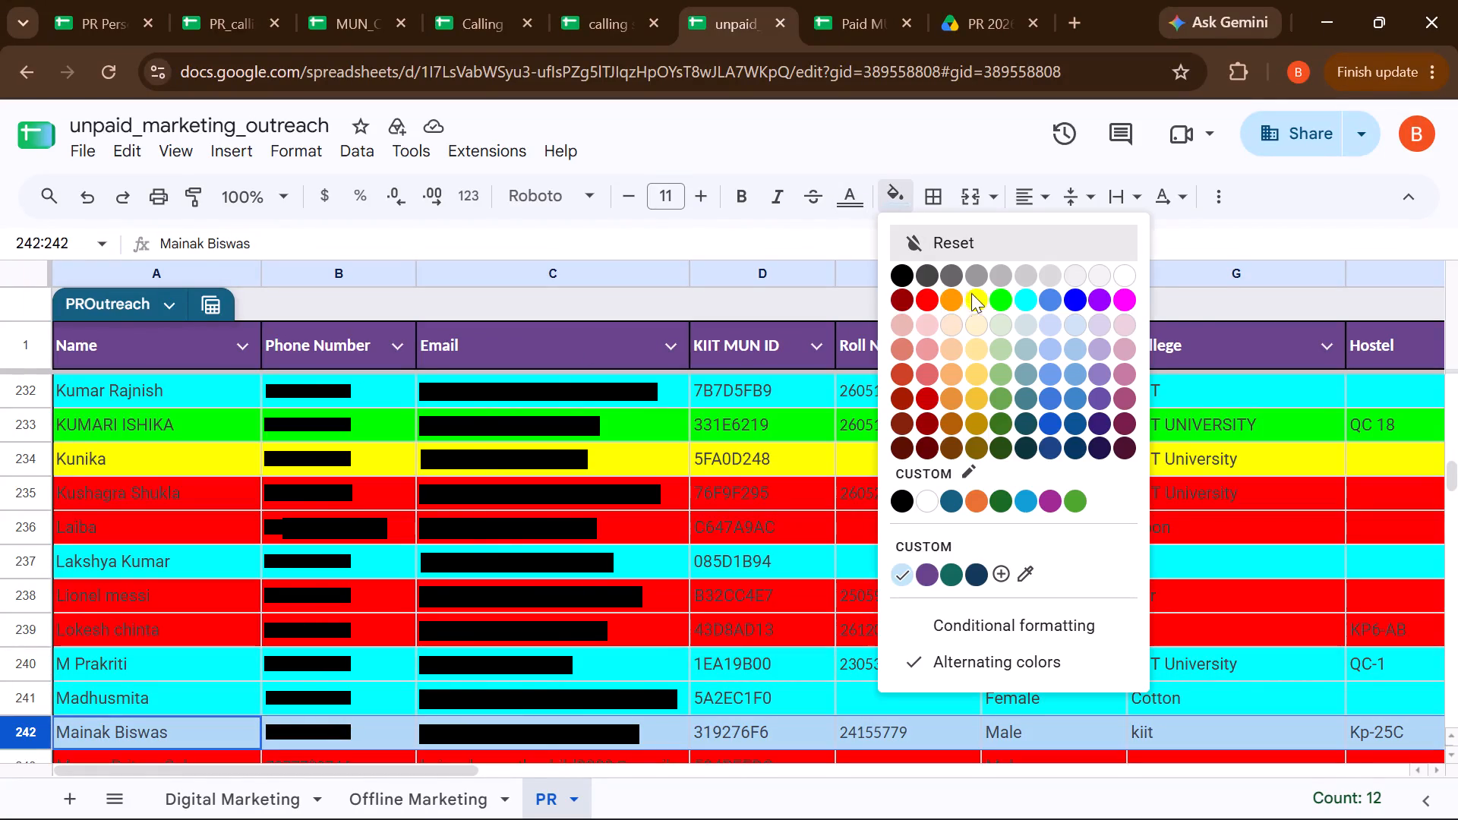
Set the Outreach Status of row 242 to Follow Up.
left_click(1057, 741)
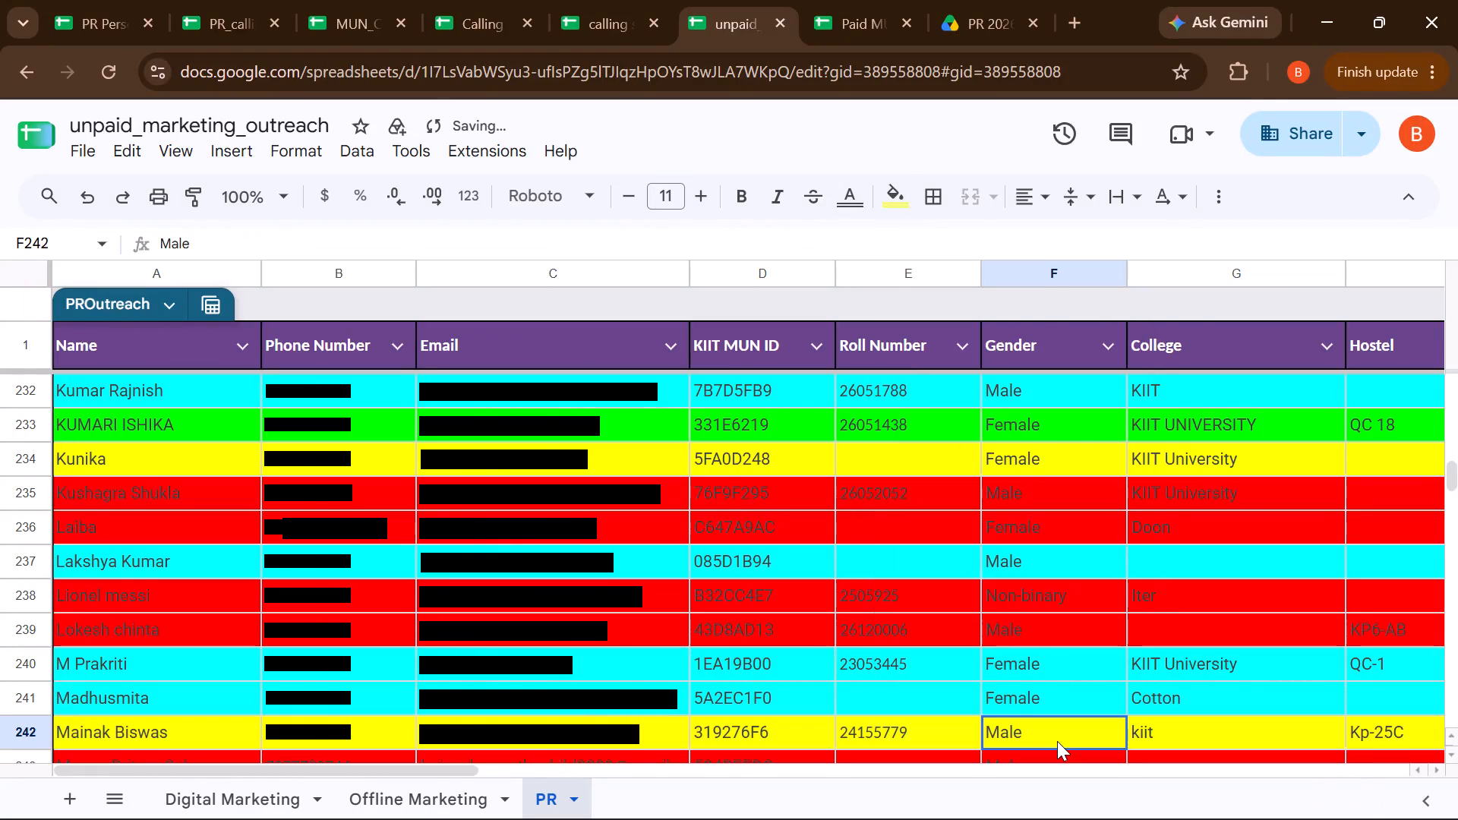
key("Right")
key("Right")
key("Right")
key("Right")
key("Right")
key("Right")
key("Right")
key("Right")
key("Right")
key("Right")
key("Right")
key("Right")
key("Right")
key("Right")
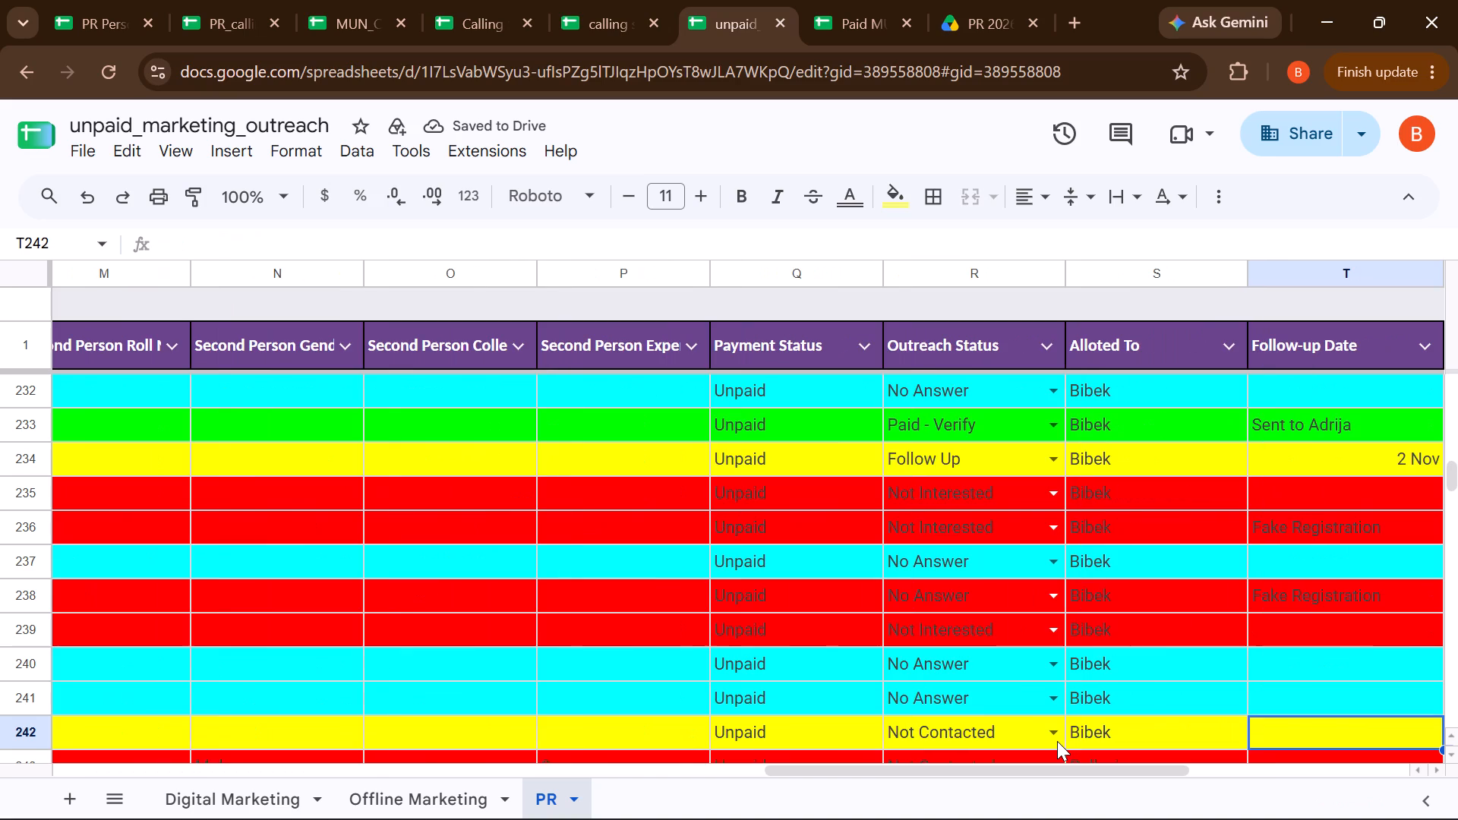
left_click(1050, 723)
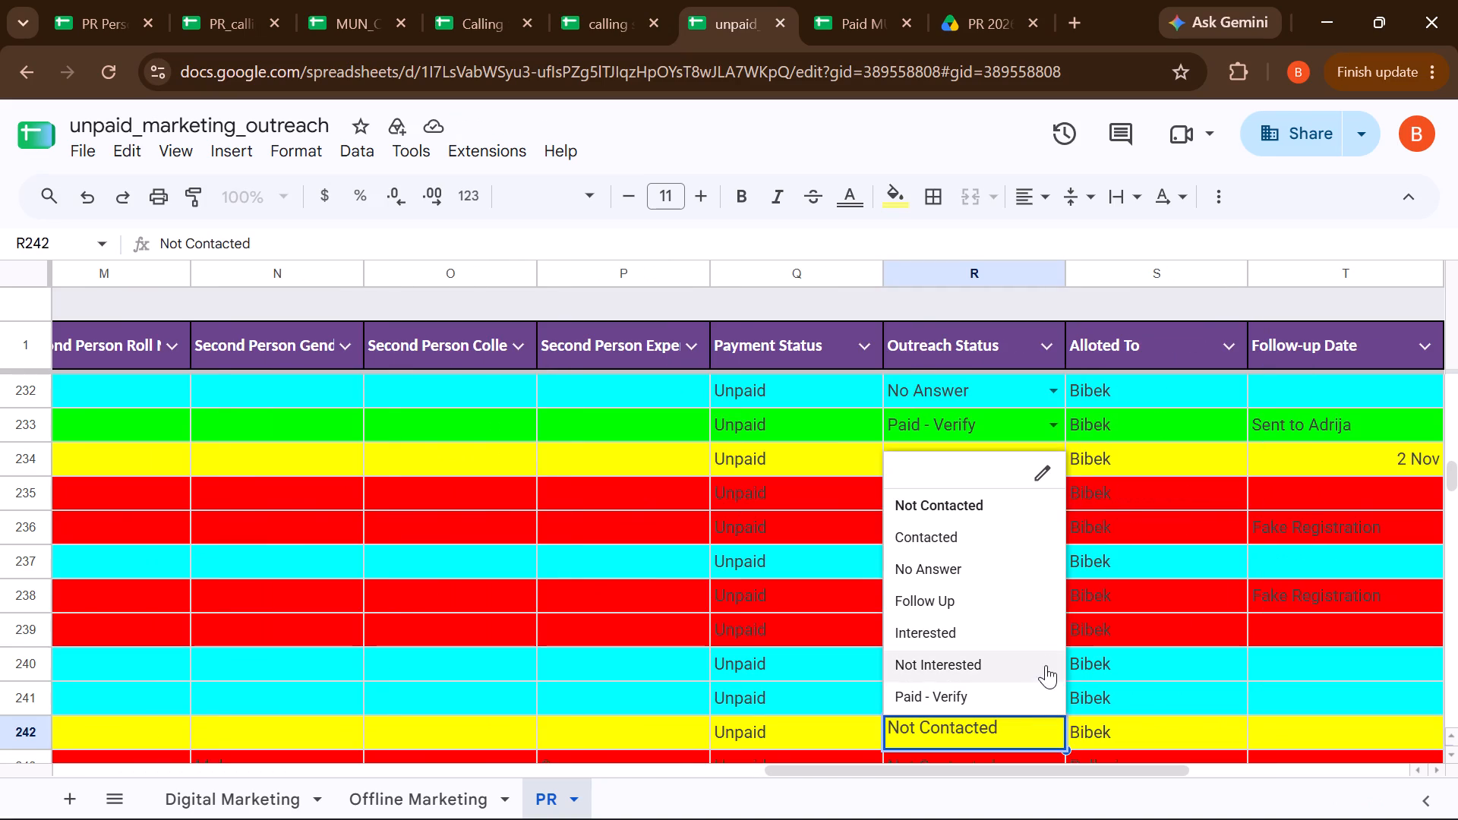
left_click(1046, 600)
Enter 2 Nov as the Follow-up Date of row 242.
left_click(1277, 717)
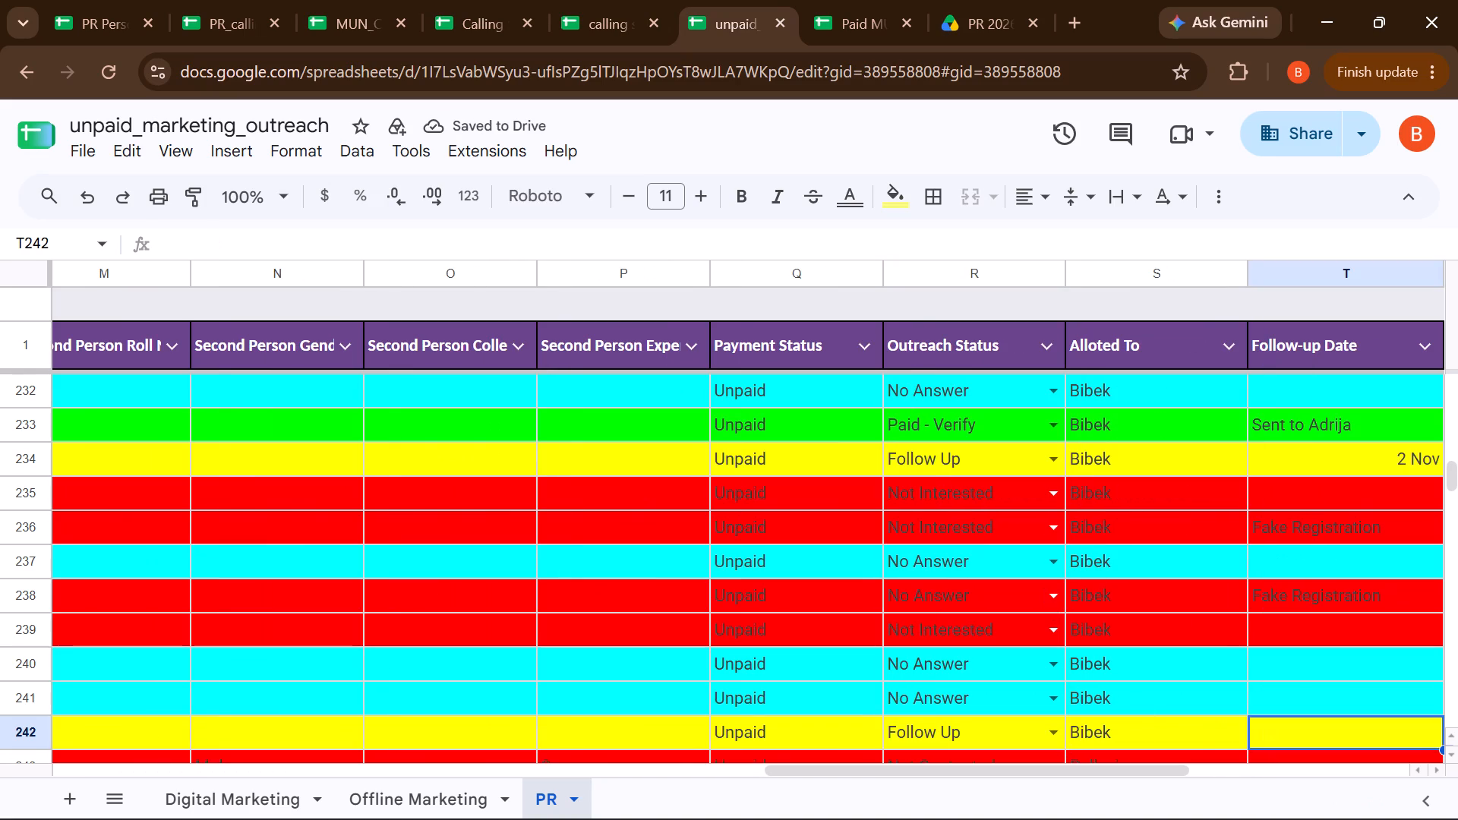
type("2 Nov")
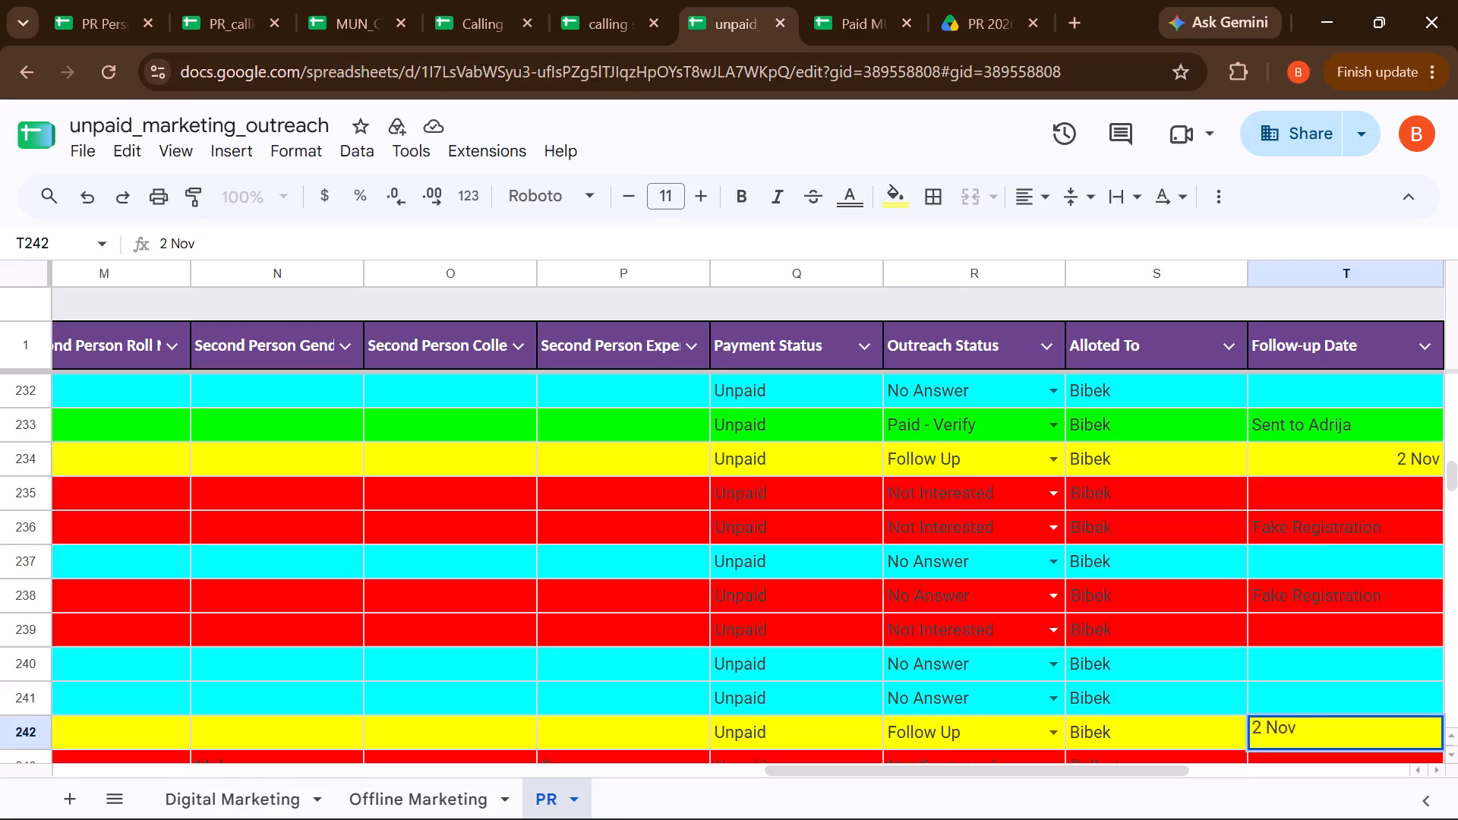
key("Return")
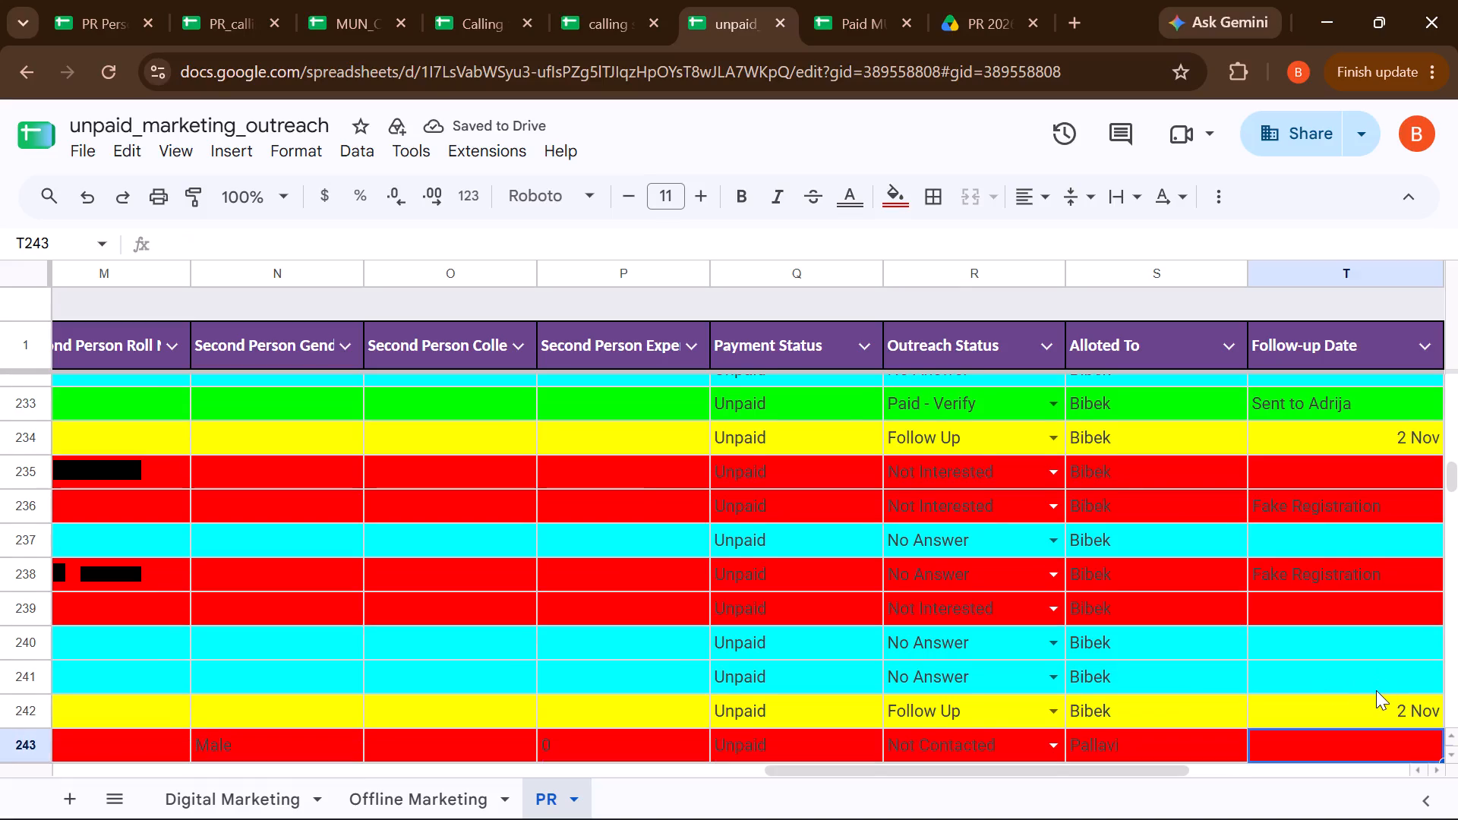
Return to the Name cell of row 242 and check the registrant details around the yellow row.
key("Up")
key("Left")
key("Left")
key("Left")
key("Left")
key("Left")
key("Left")
key("Left")
key("Left")
key("Left")
key("Left")
key("Left")
key("Left")
key("Left")
key("Left")
key("Left")
key("Left")
key("Left")
key("Left")
key("Left")
key("Left")
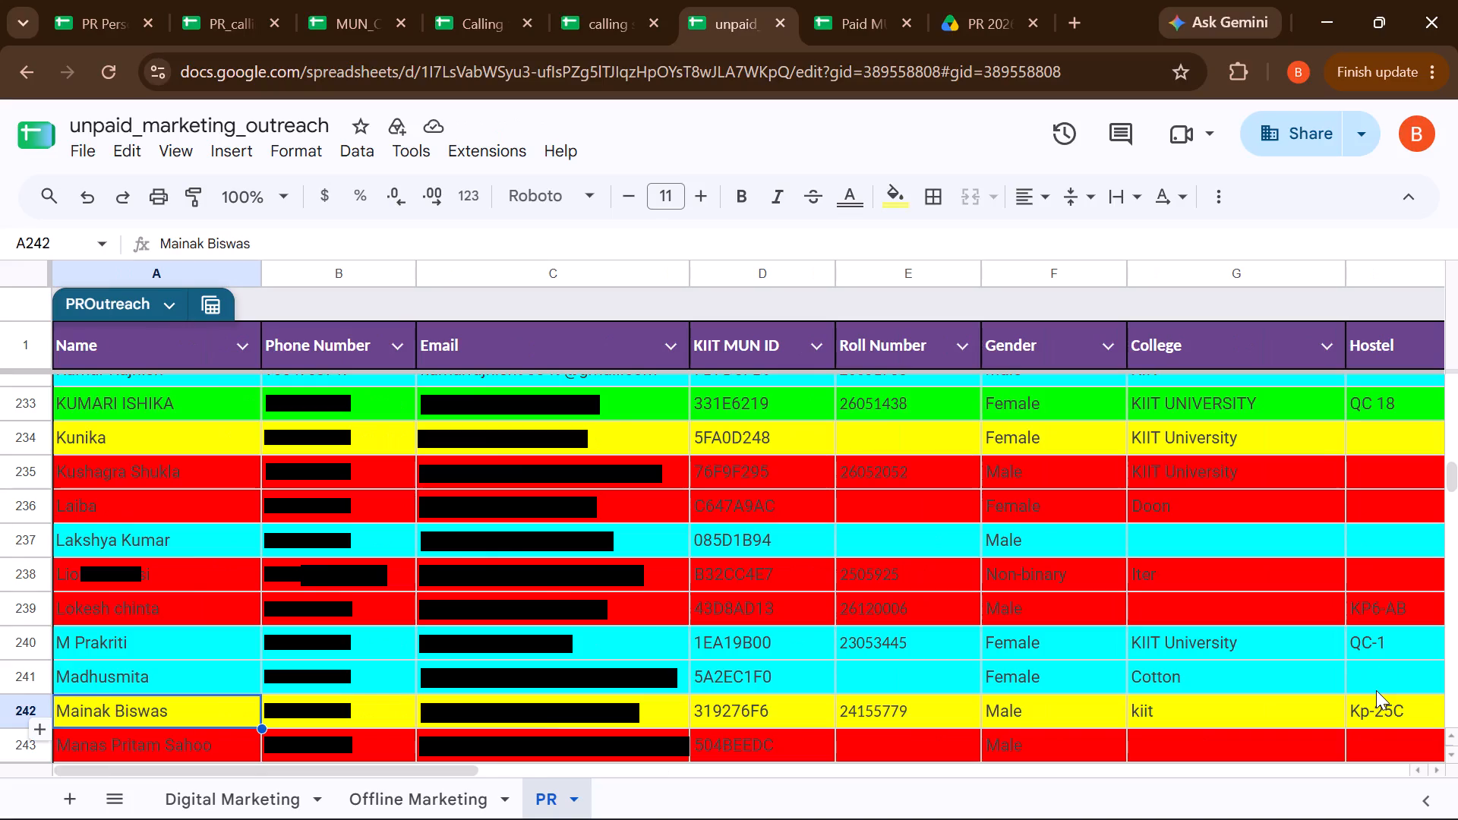
scroll(1084, 576, "left", 2)
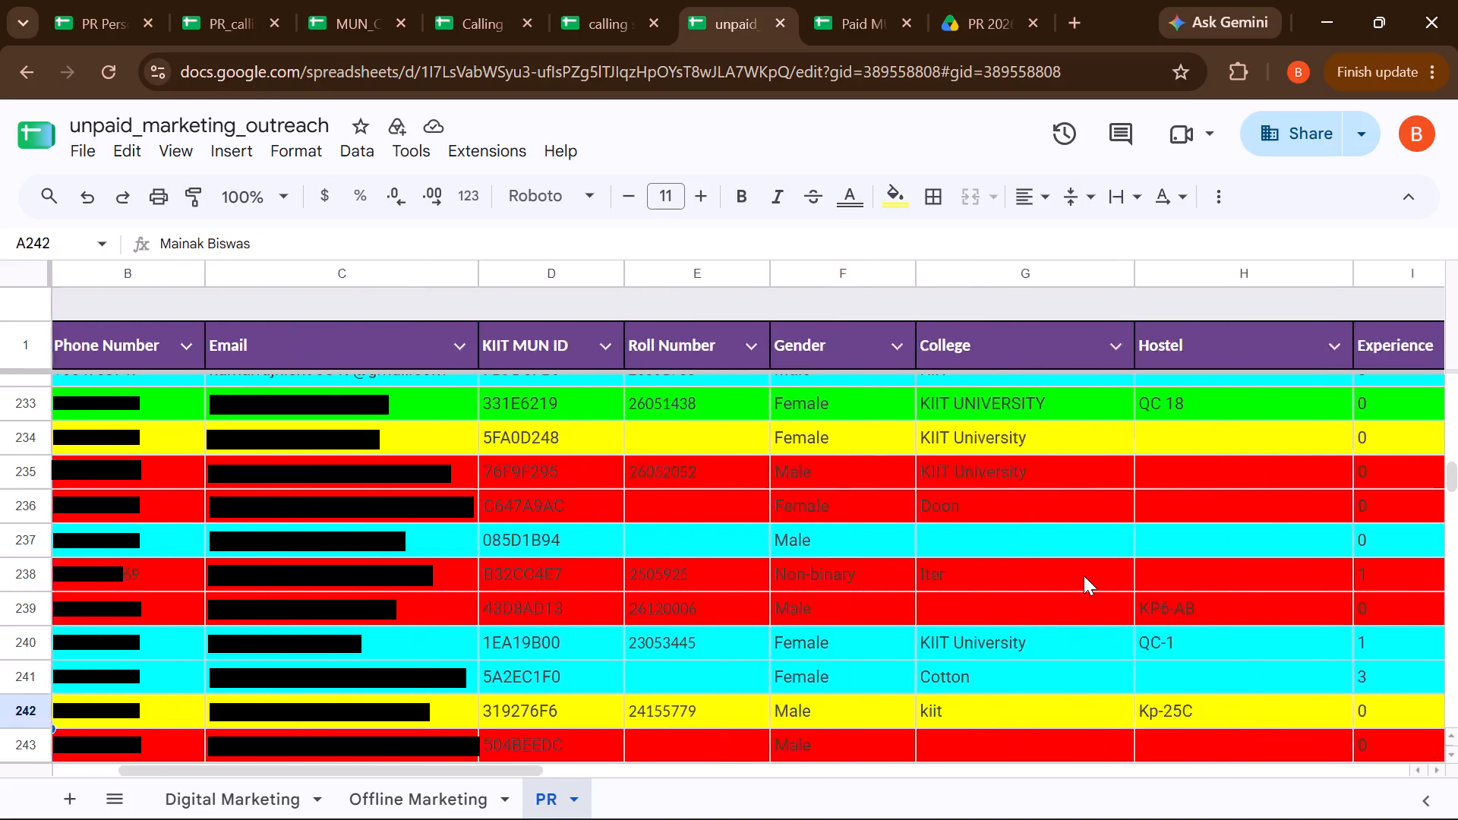
scroll(1084, 576, "left", 1)
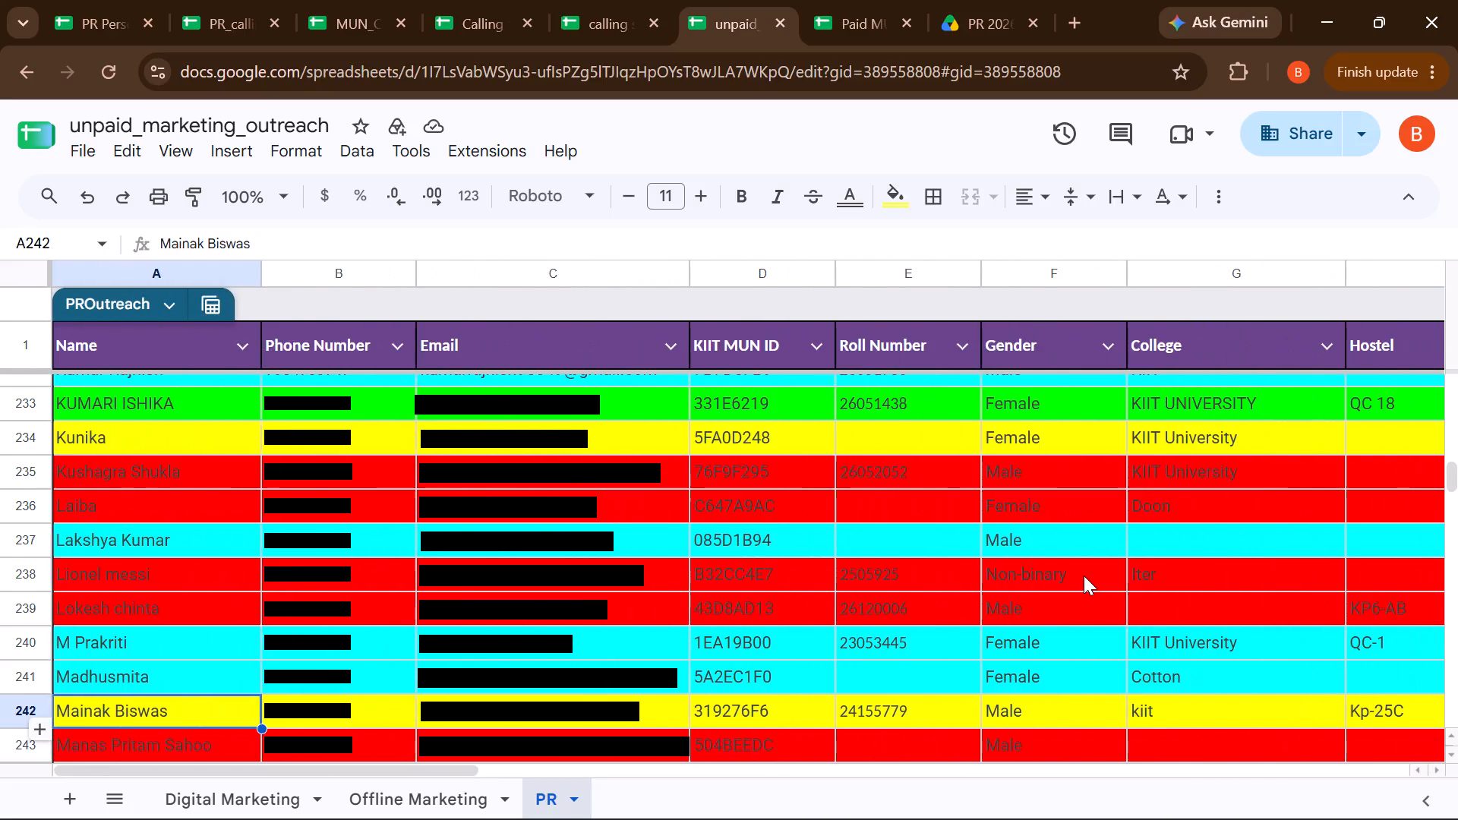
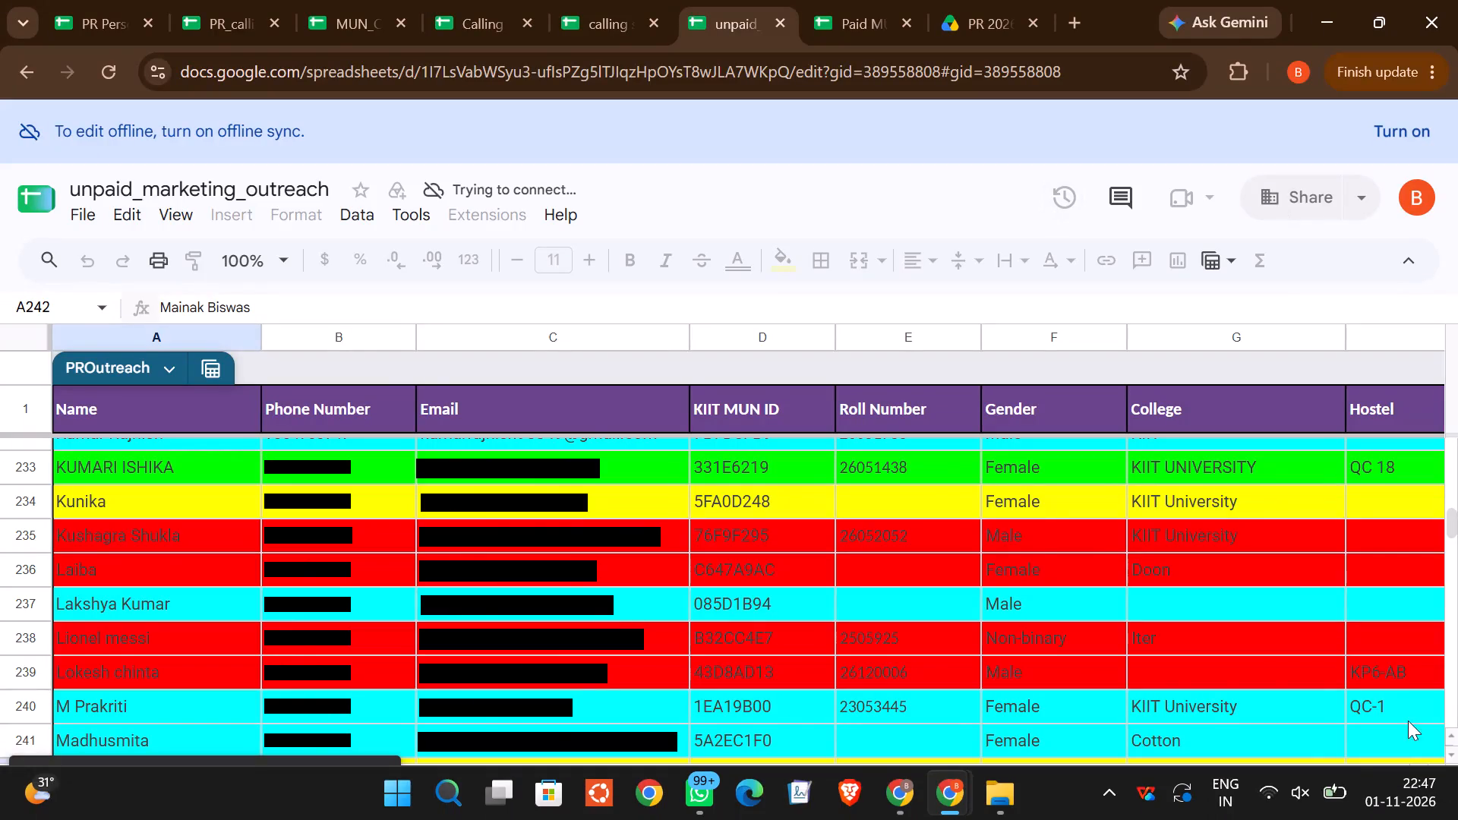
Turn Wi-Fi off and back on, and reconnect to the Nokia 3310 network to bring the outreach spreadsheet back online.
left_click(1264, 796)
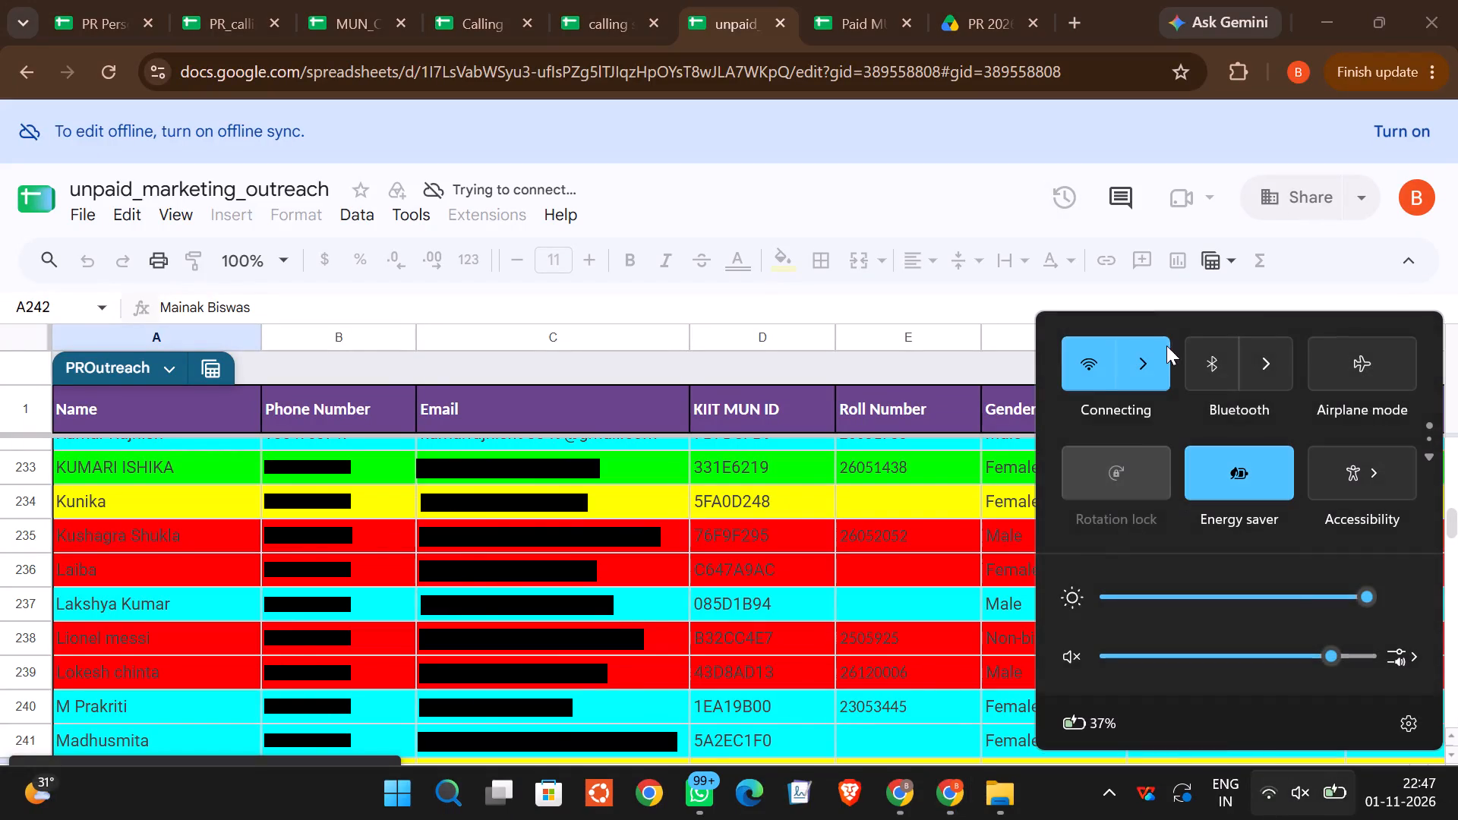
left_click(1144, 372)
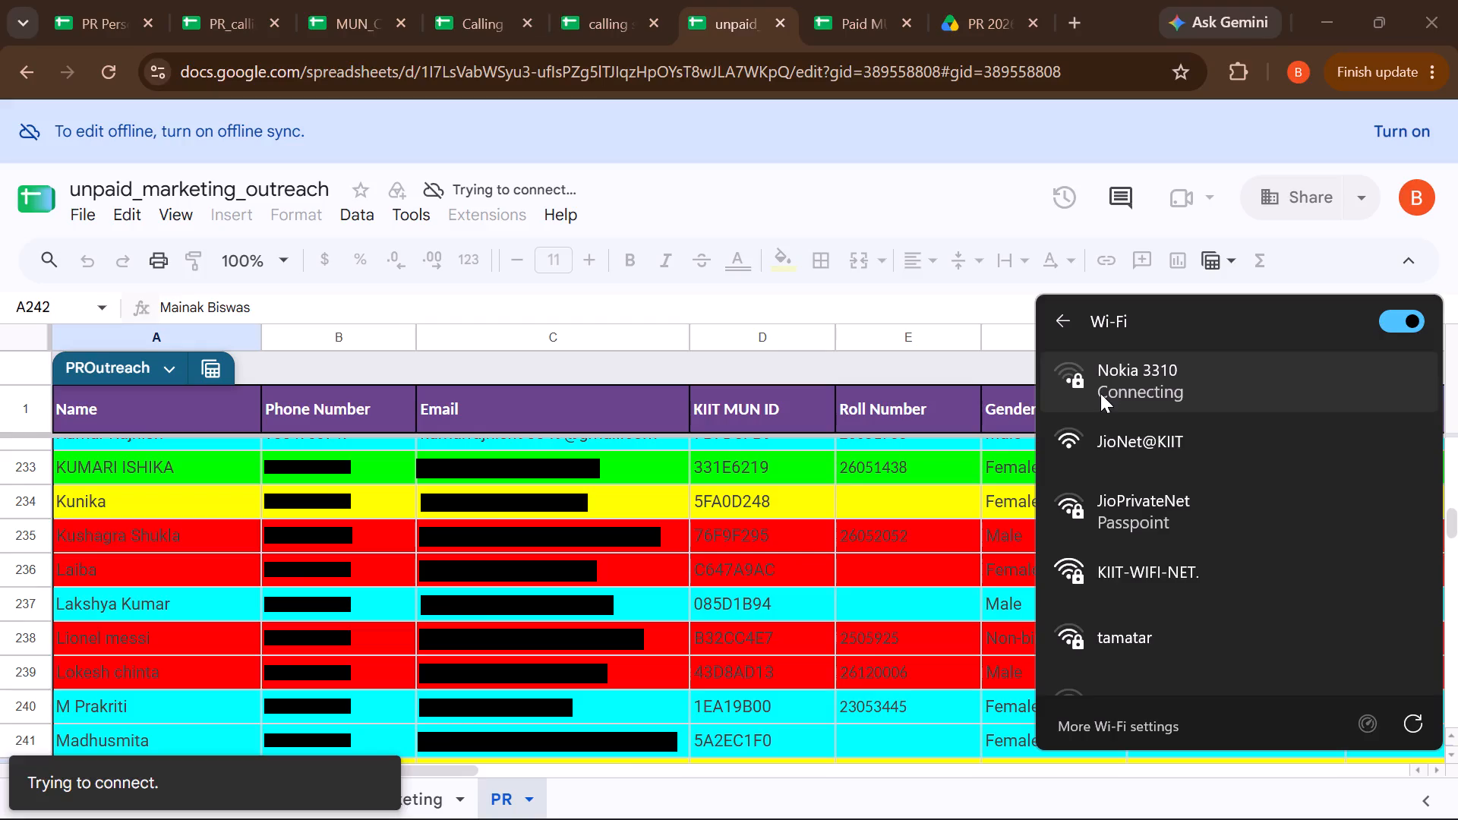
left_click(1399, 328)
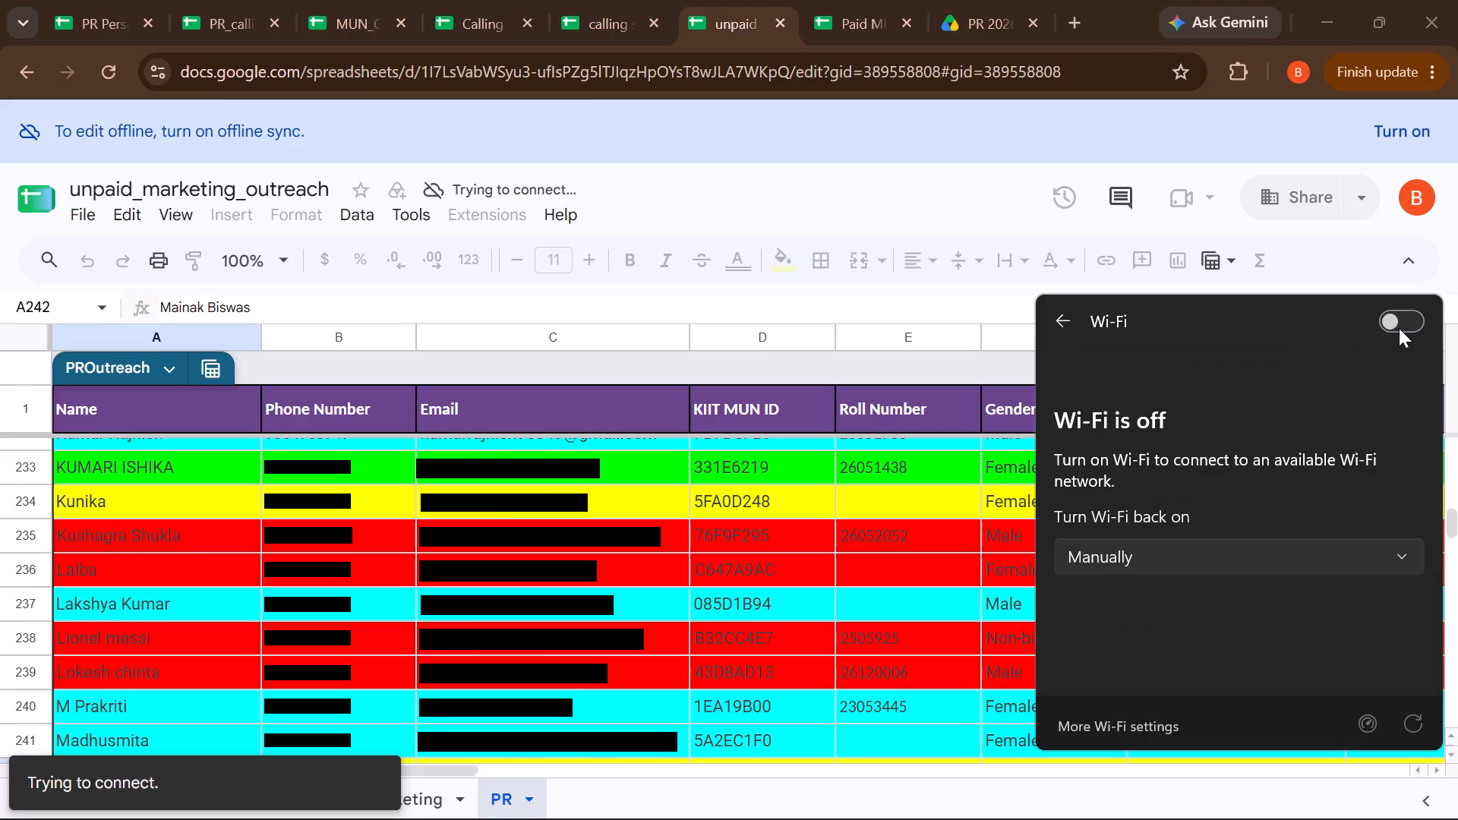
left_click(1399, 328)
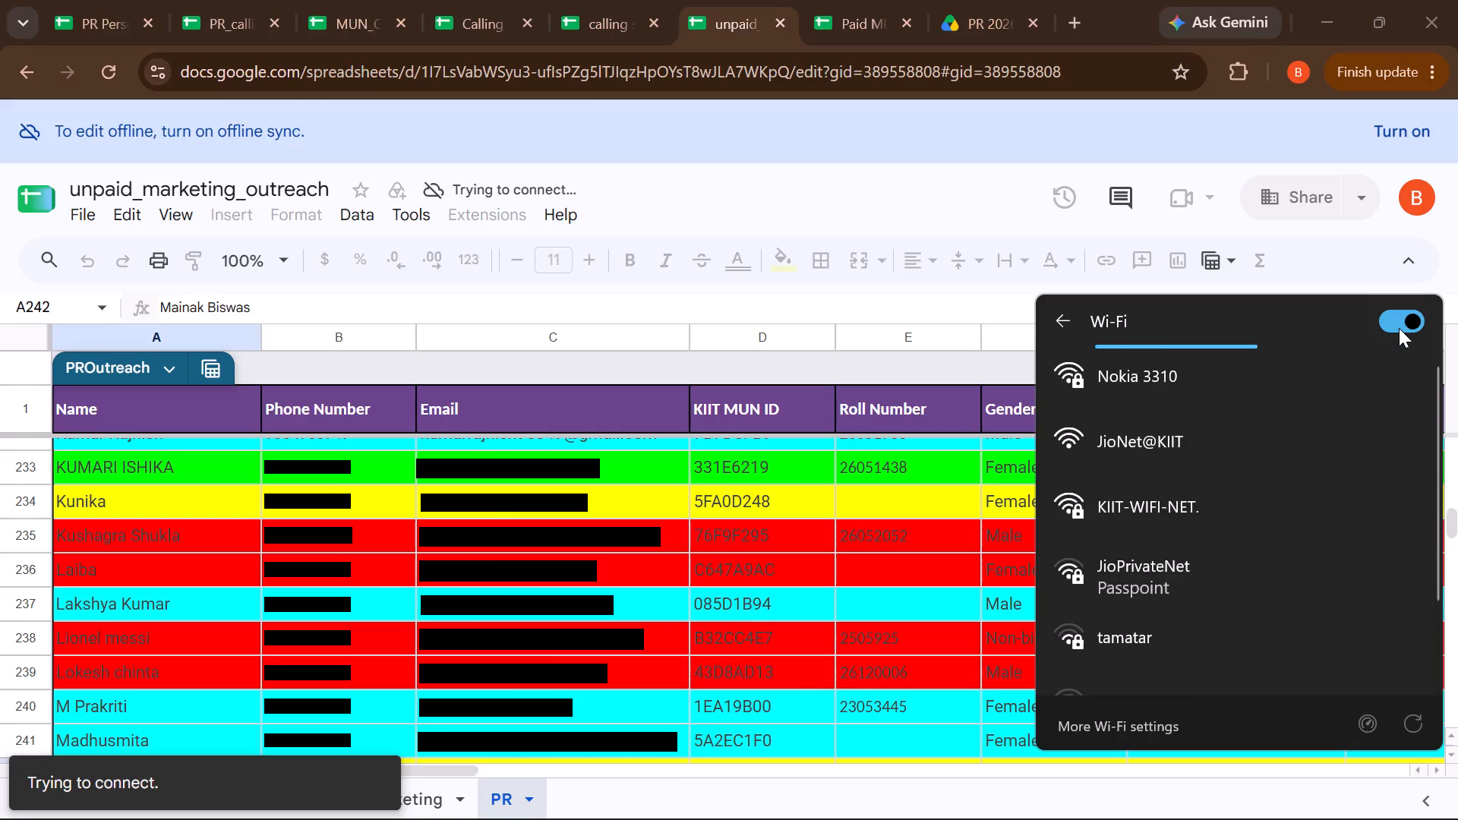
left_click(1198, 397)
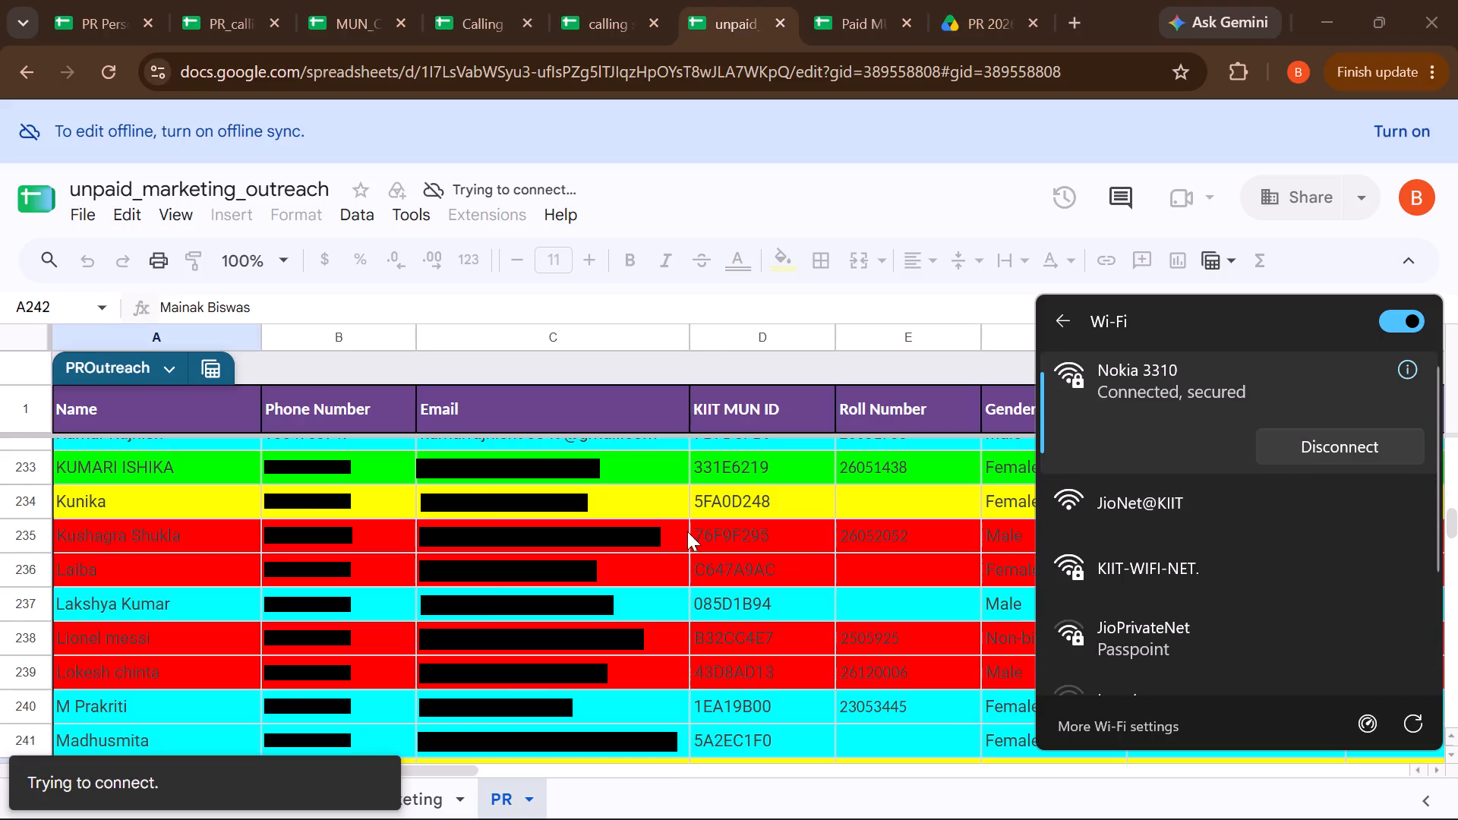
left_click(1057, 322)
left_click(1138, 363)
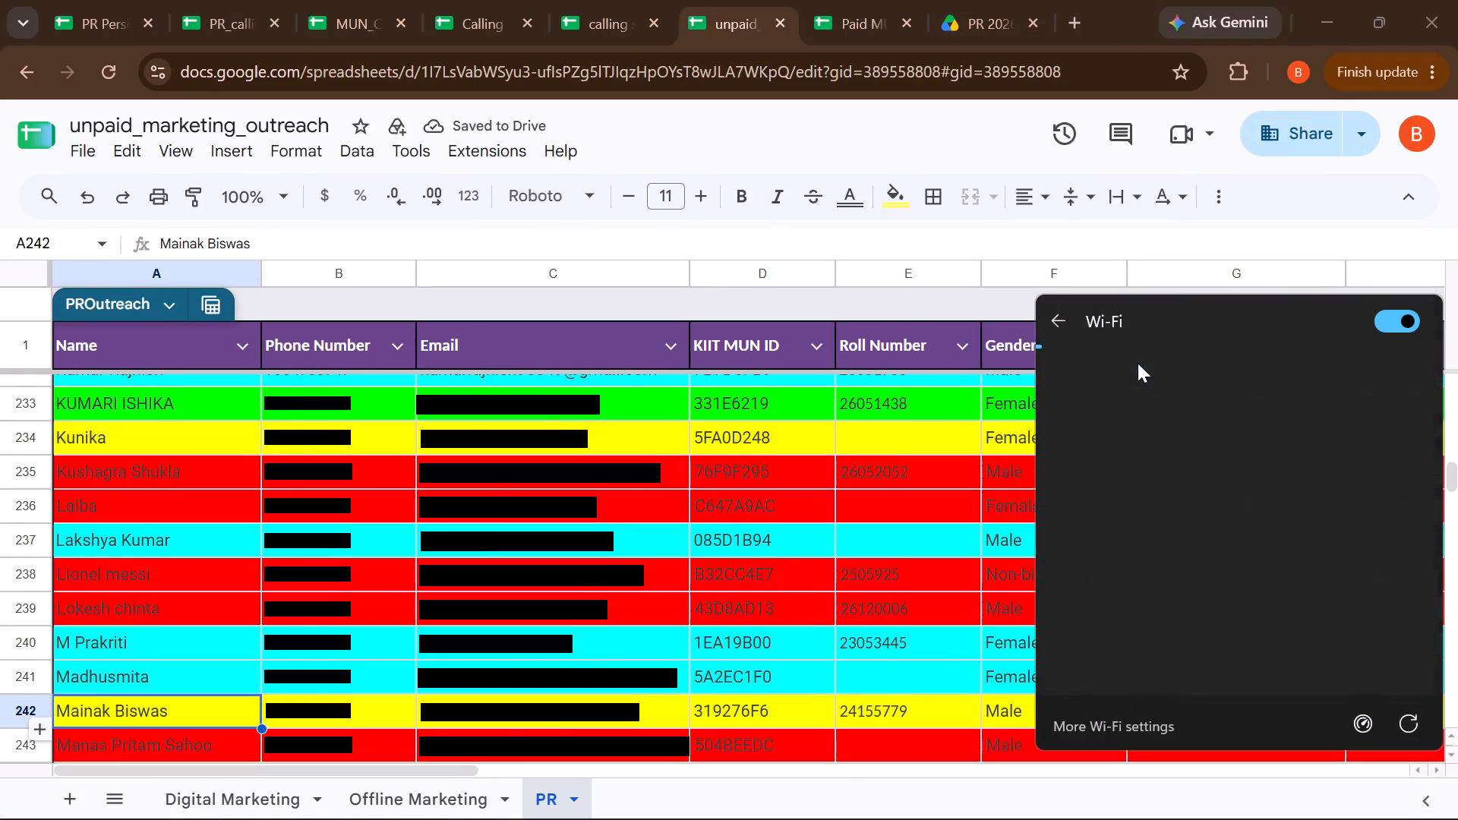
left_click(1054, 320)
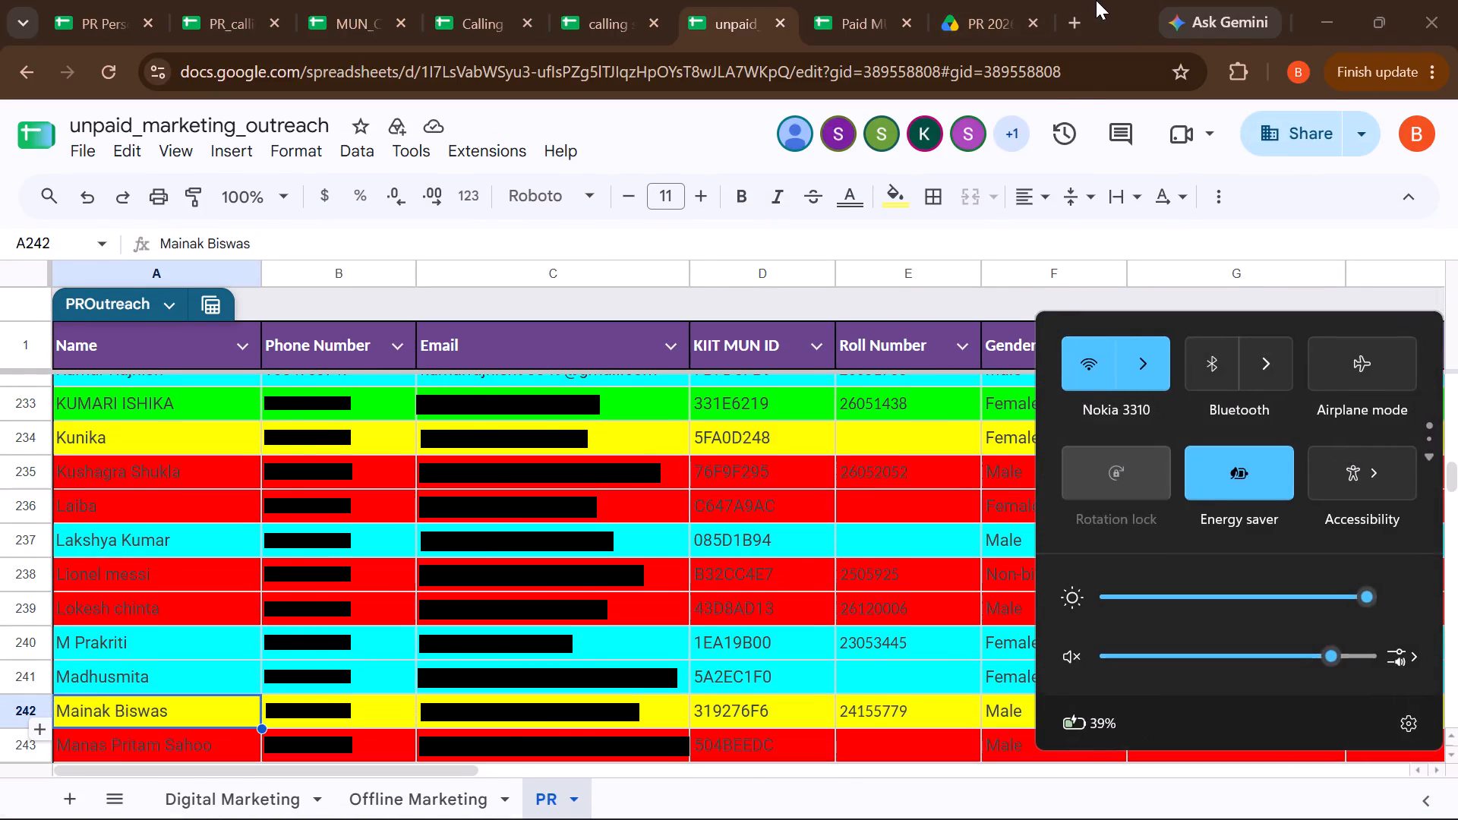
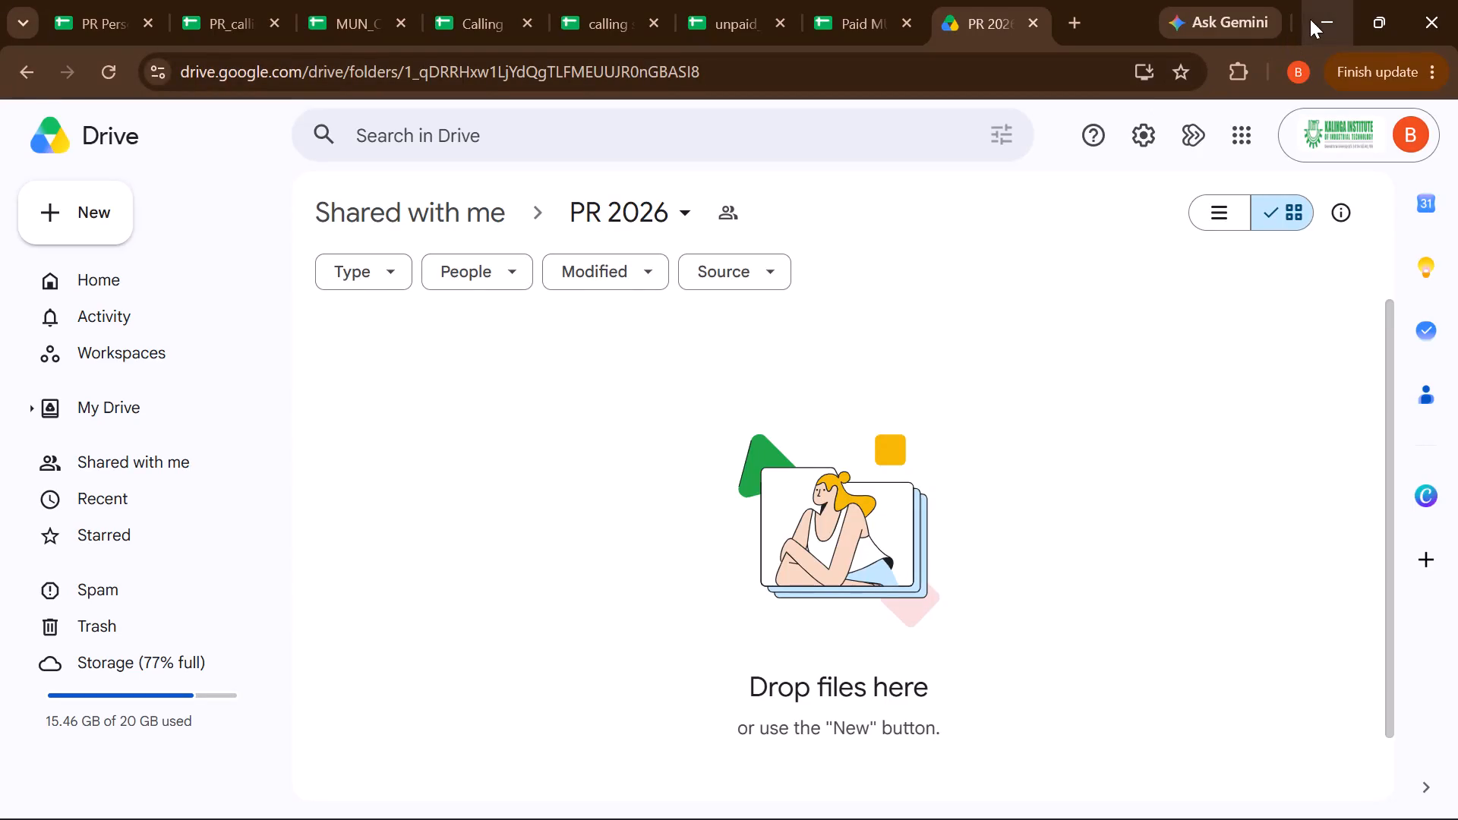
Minimise the browser window that holds the PR 2026 Drive folder and the outreach spreadsheets.
left_click(1310, 19)
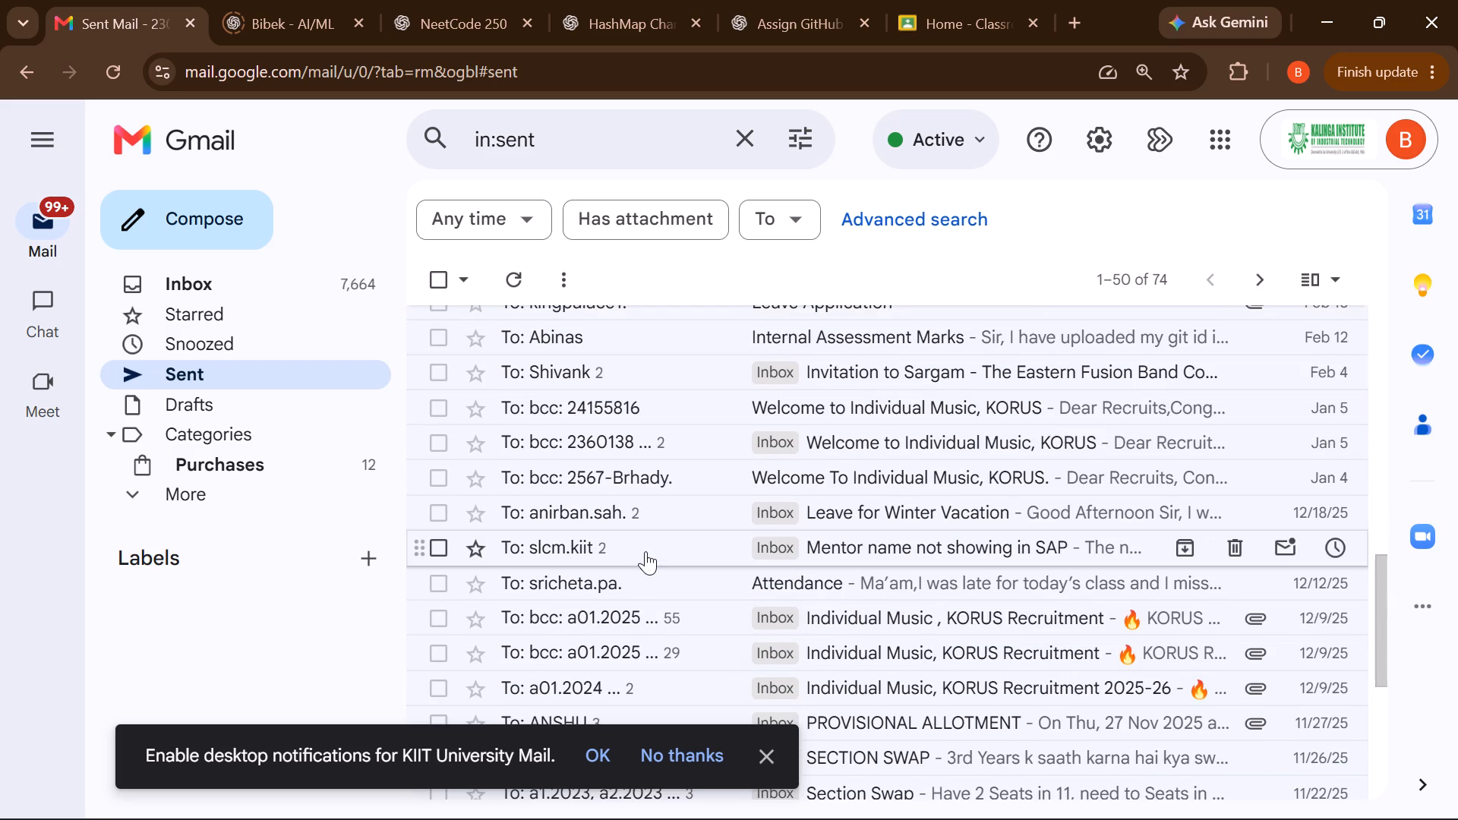
Look through the Sent mail list in Gmail from the oldest to the newest messages, dismissing the desktop notifications offer.
scroll(645, 551, "down", 1)
left_click(765, 762)
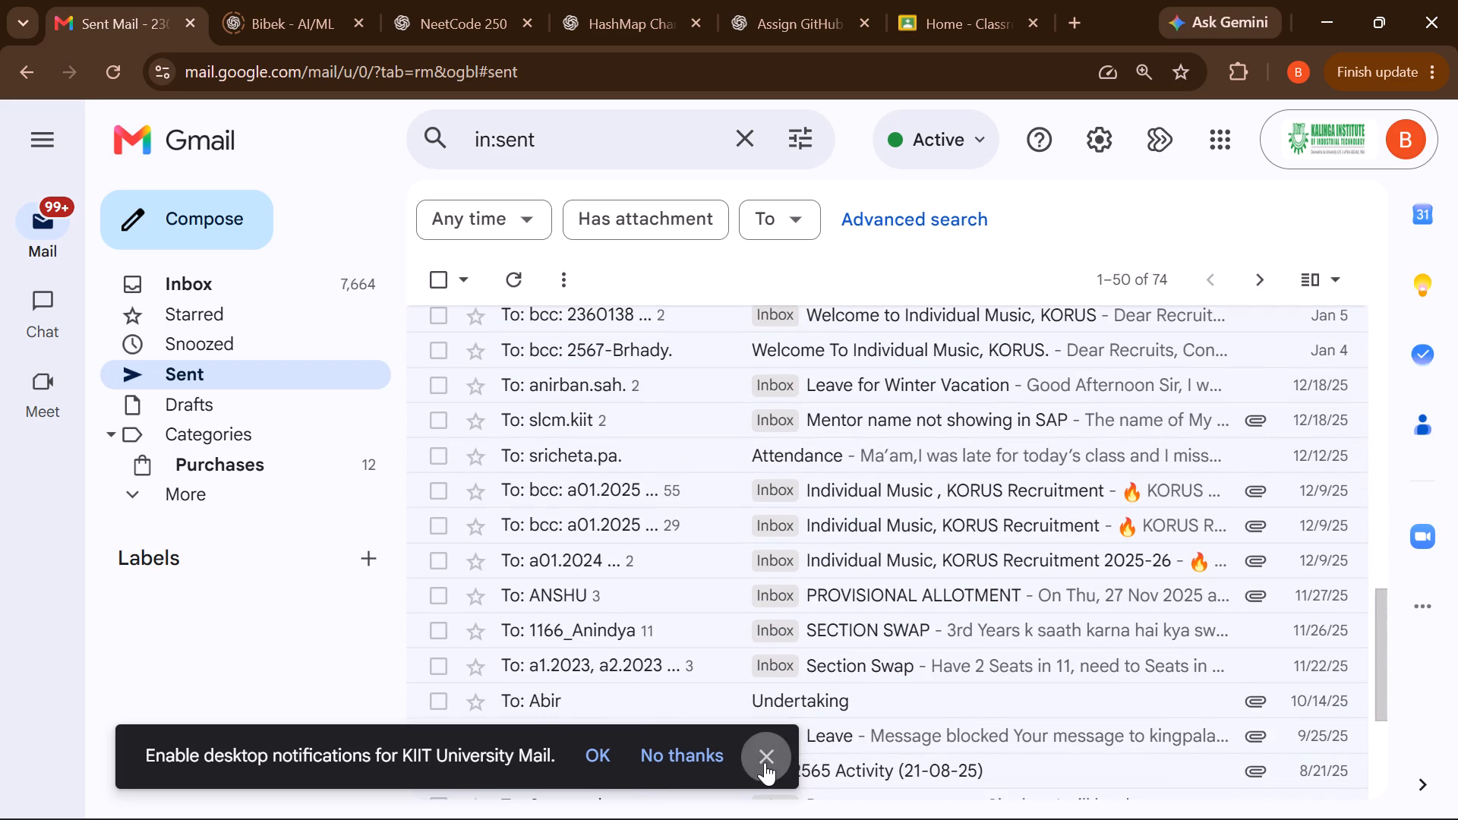
scroll(765, 762, "down", 3)
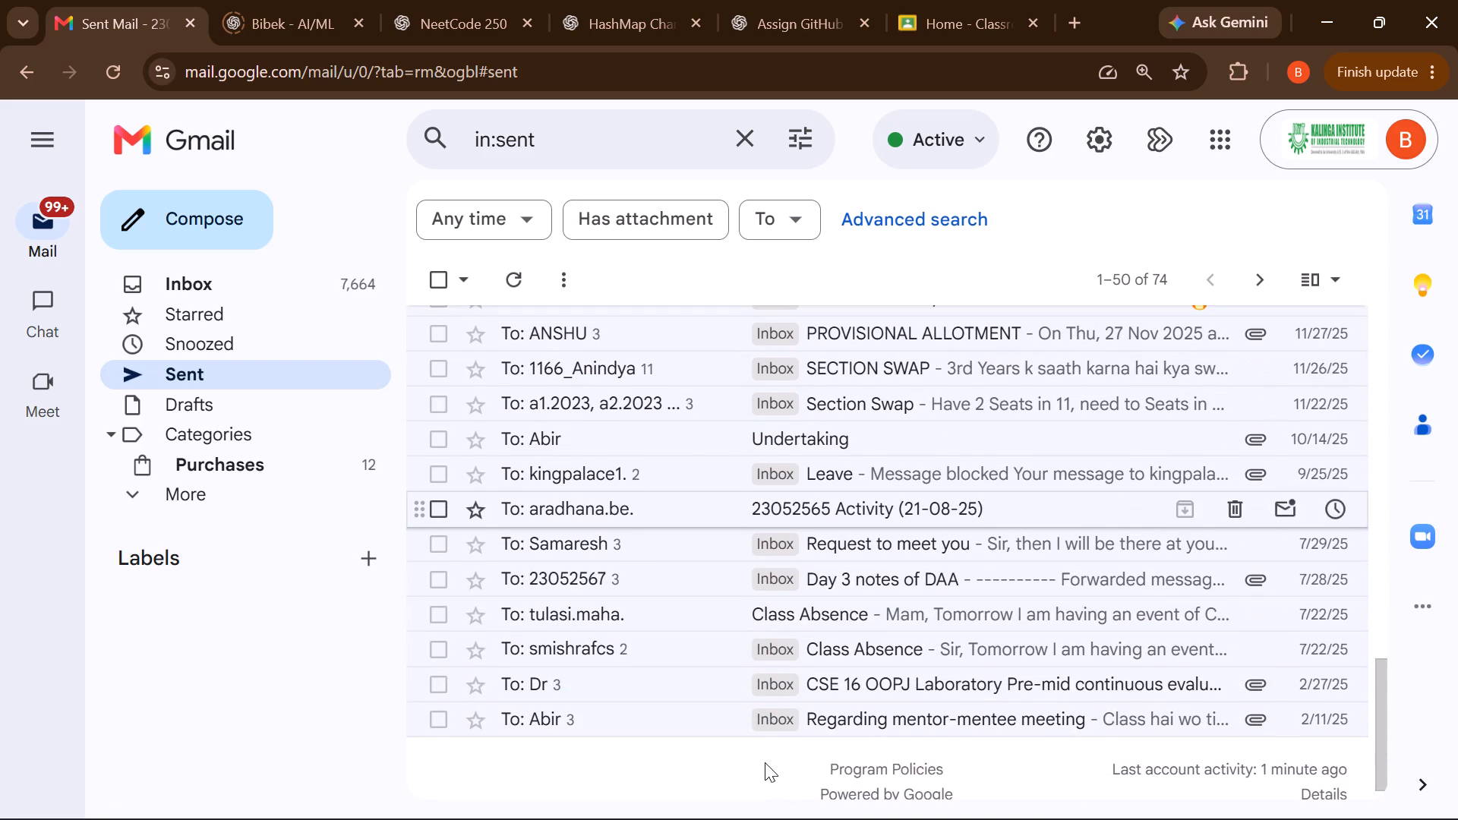
scroll(803, 560, "up", 2)
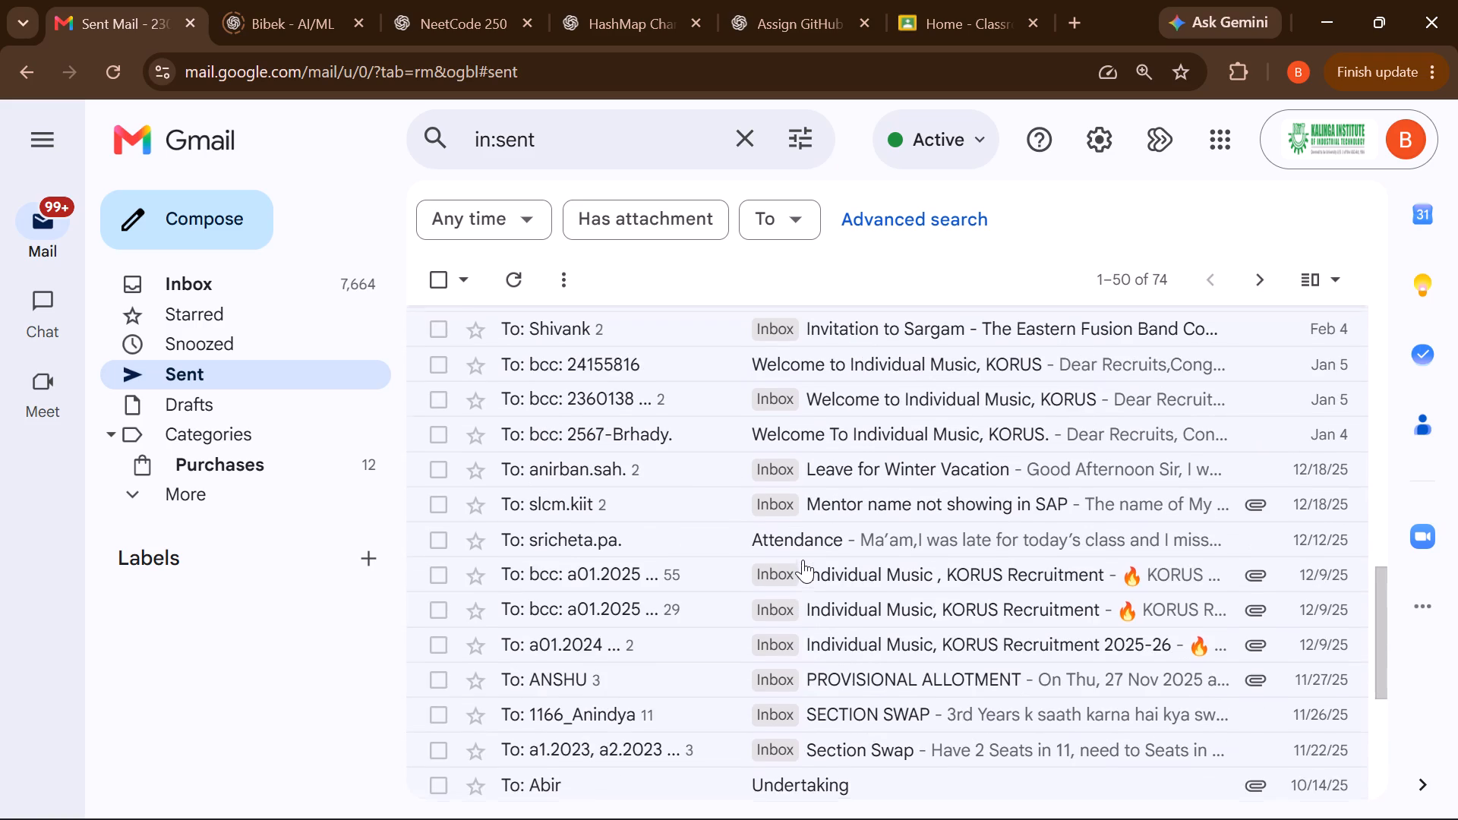
scroll(803, 560, "up", 3)
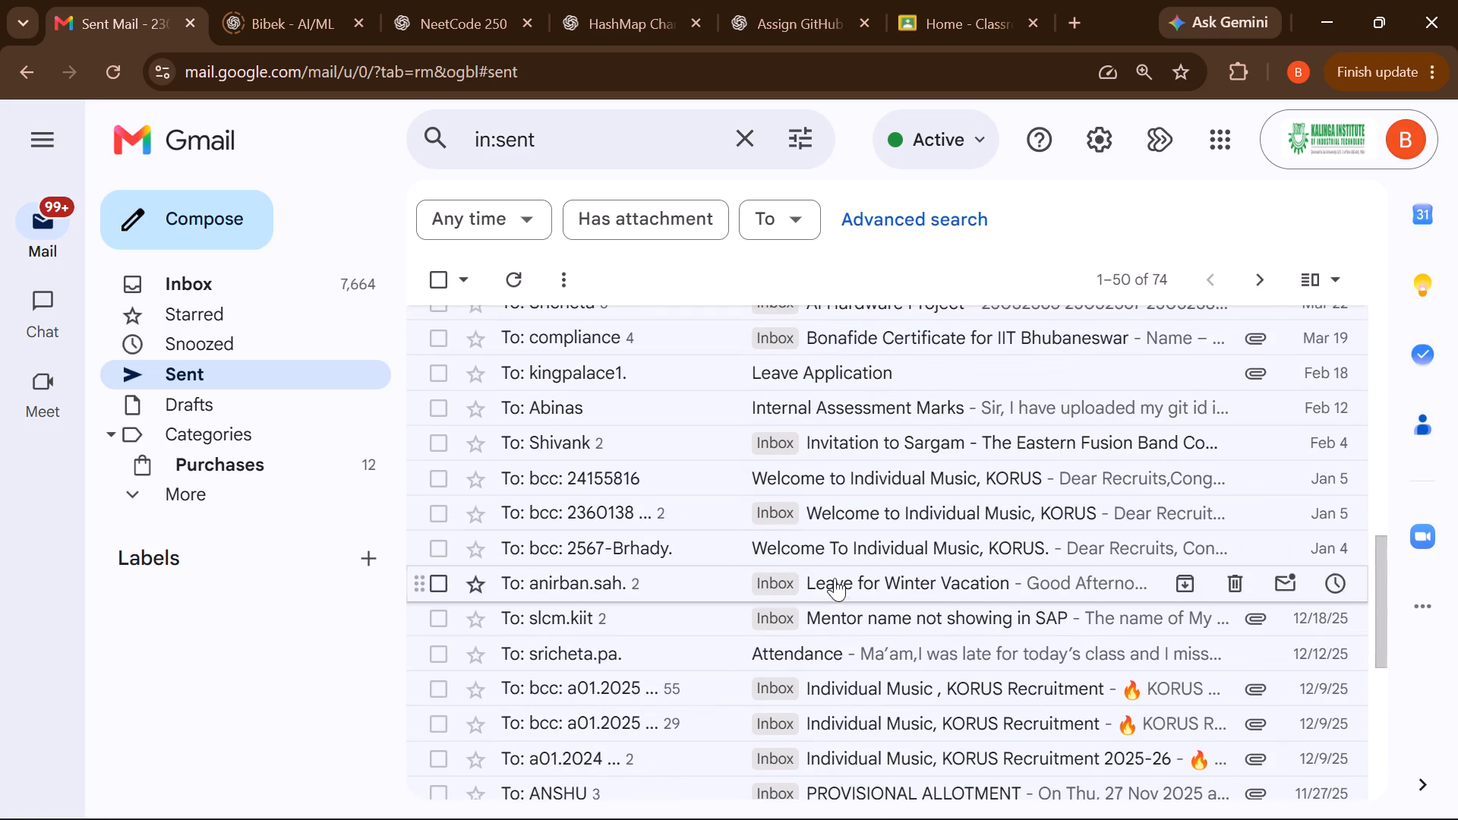
scroll(835, 583, "up", 13)
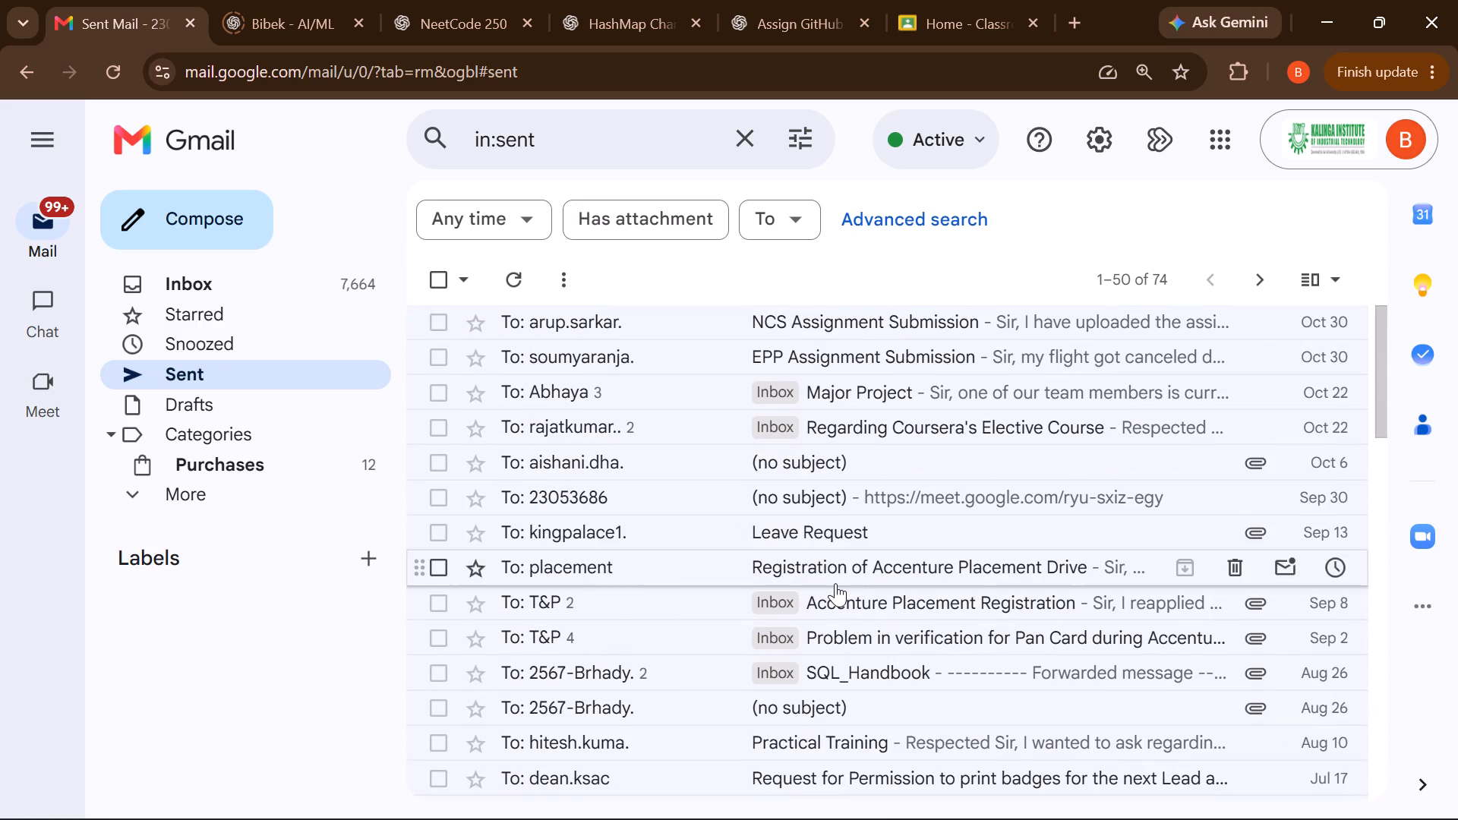